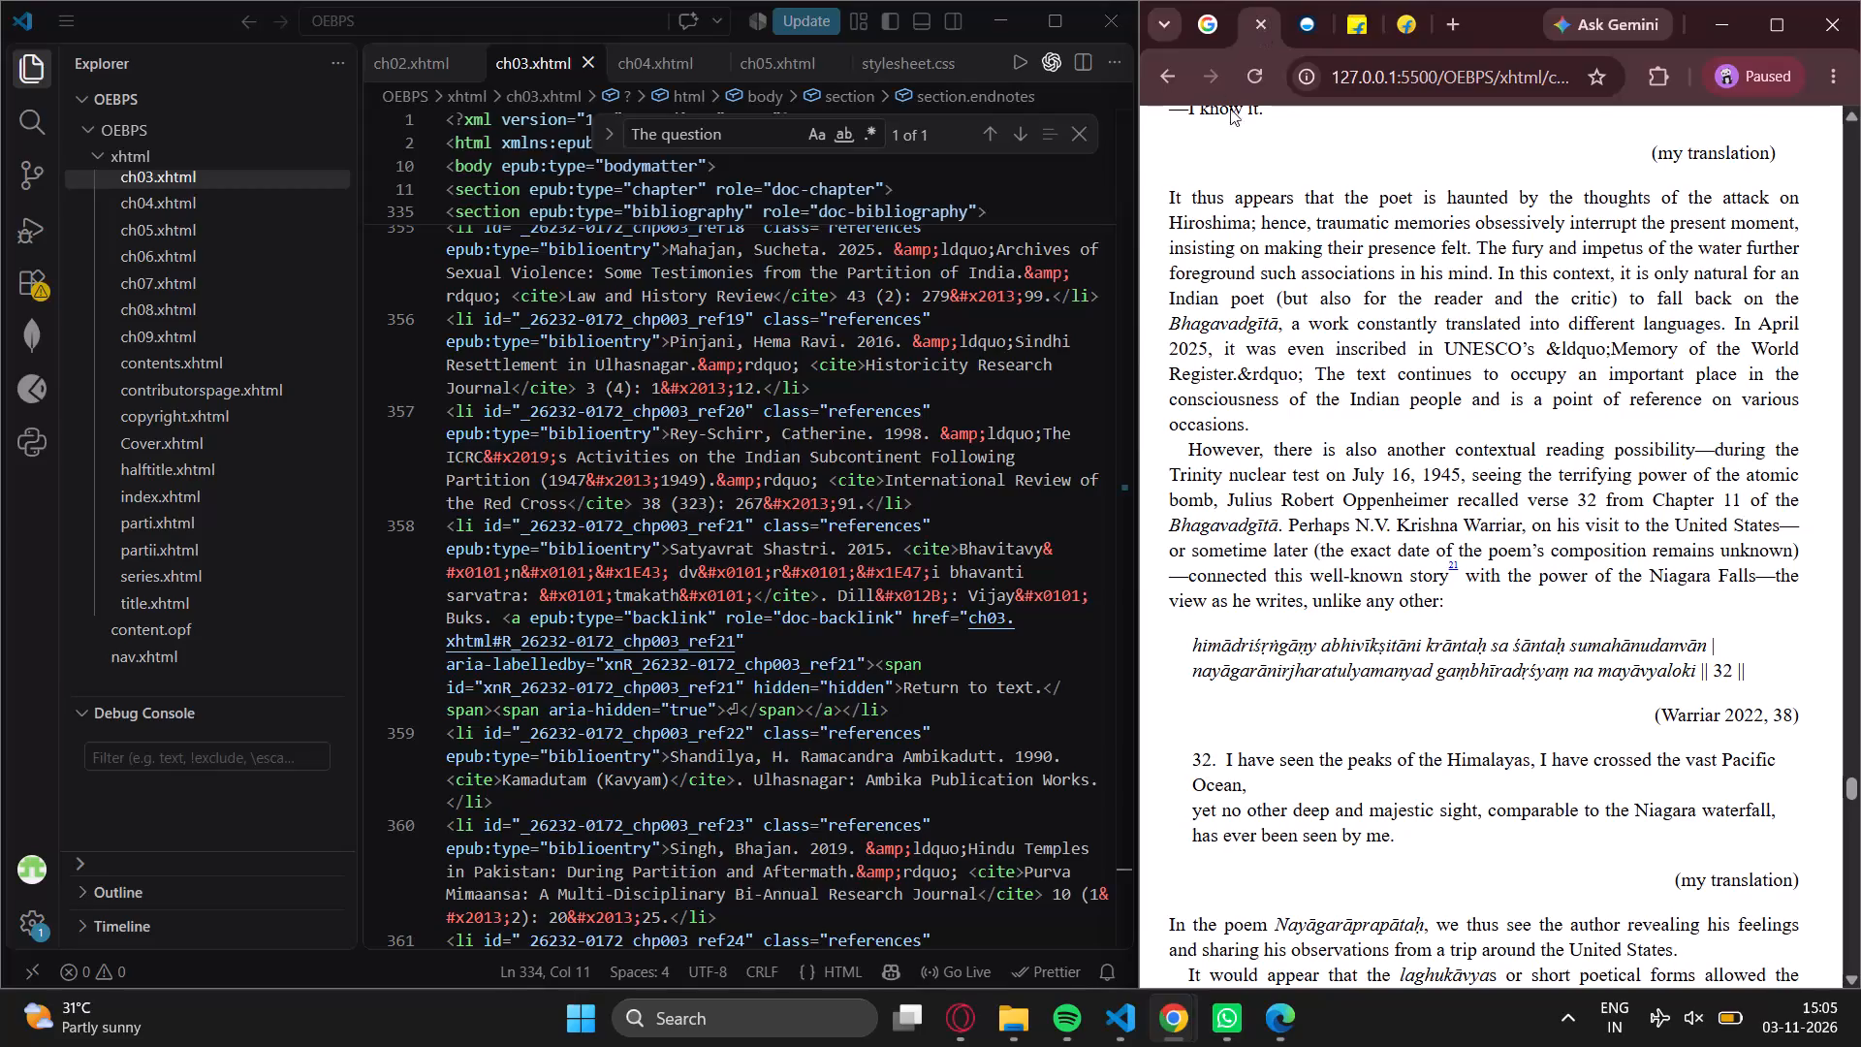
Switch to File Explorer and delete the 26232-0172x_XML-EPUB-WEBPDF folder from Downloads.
click(1022, 1022)
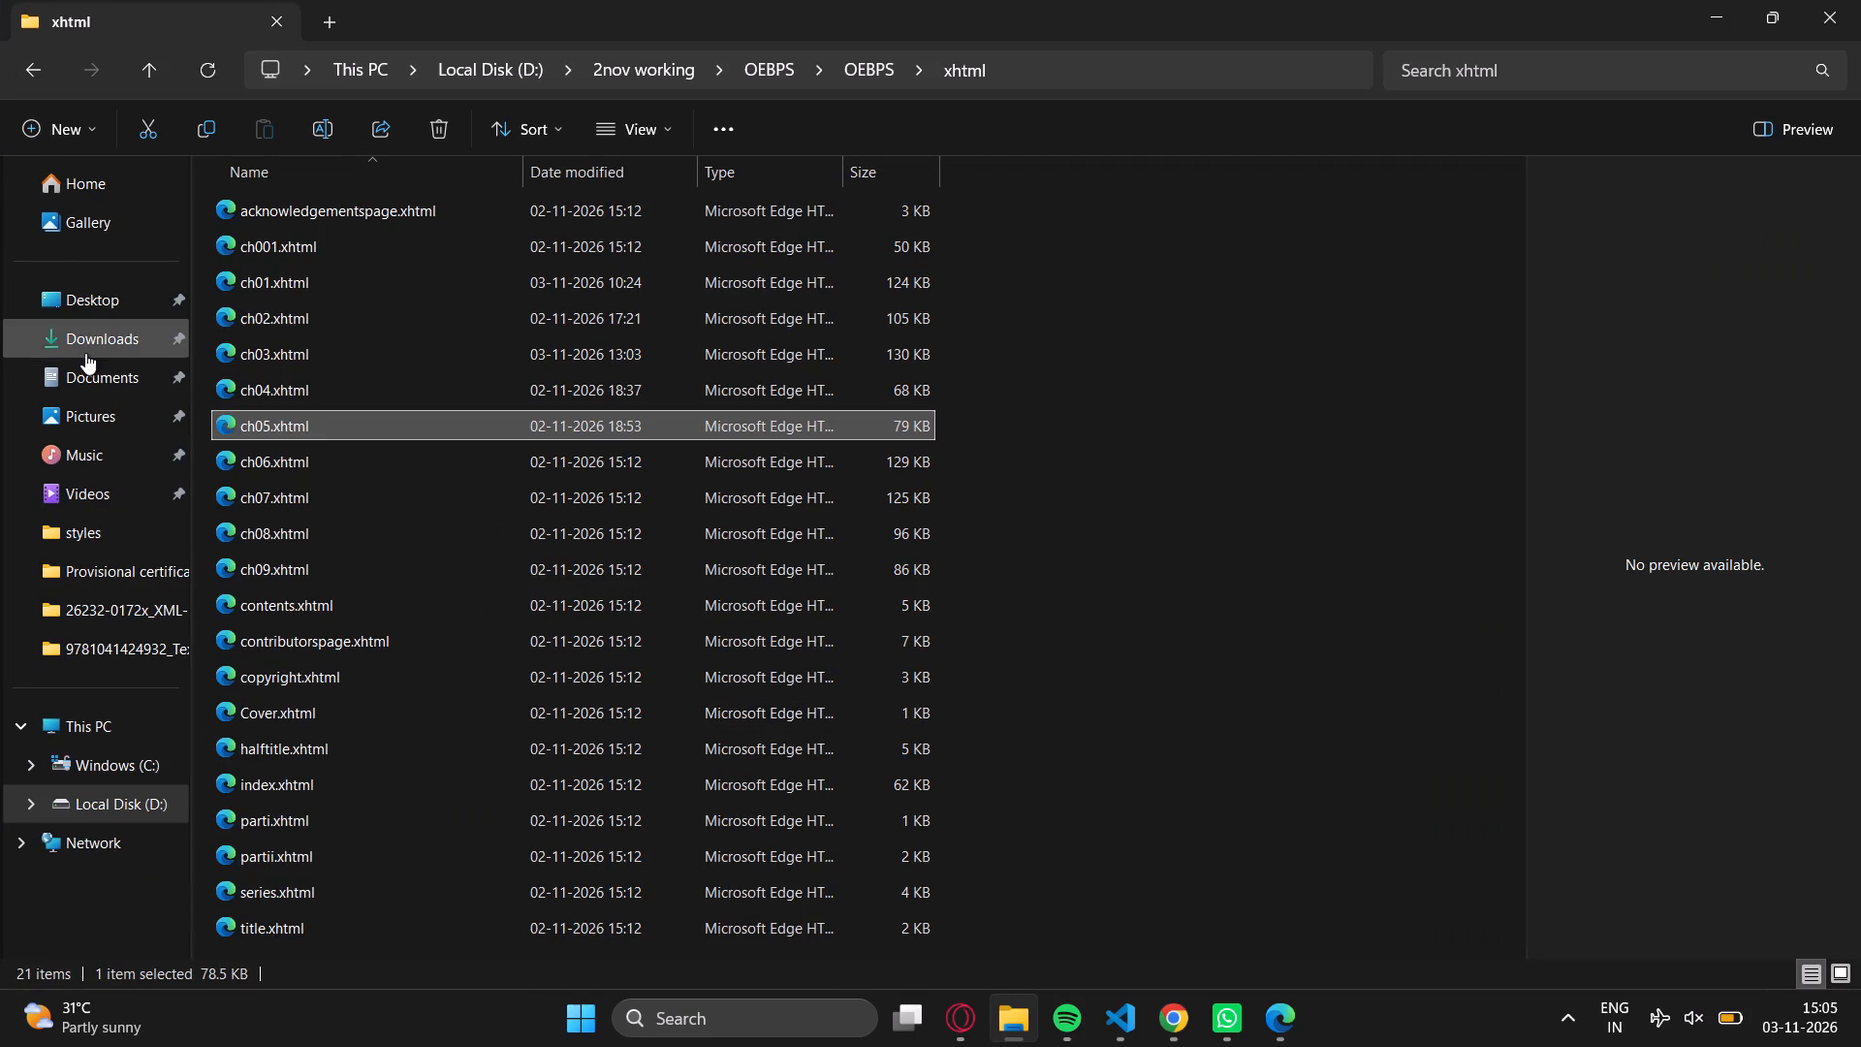
click(97, 336)
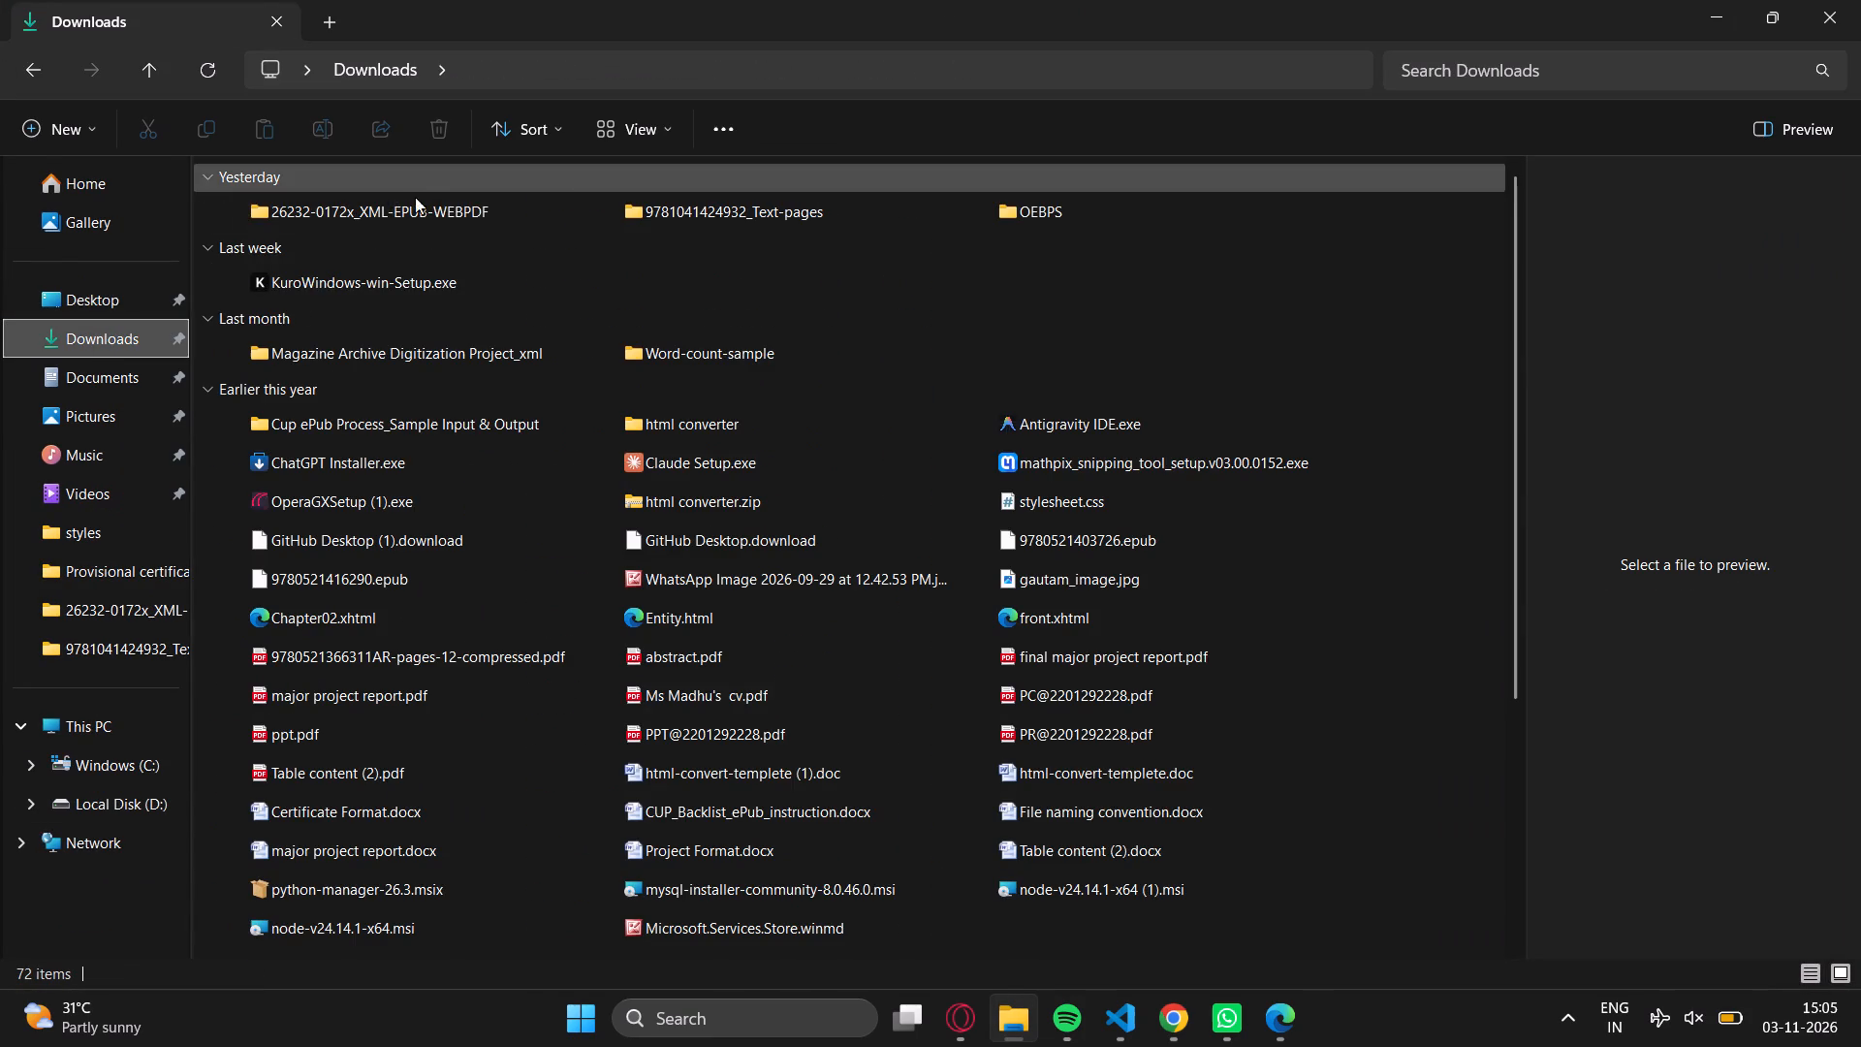
right_click(381, 216)
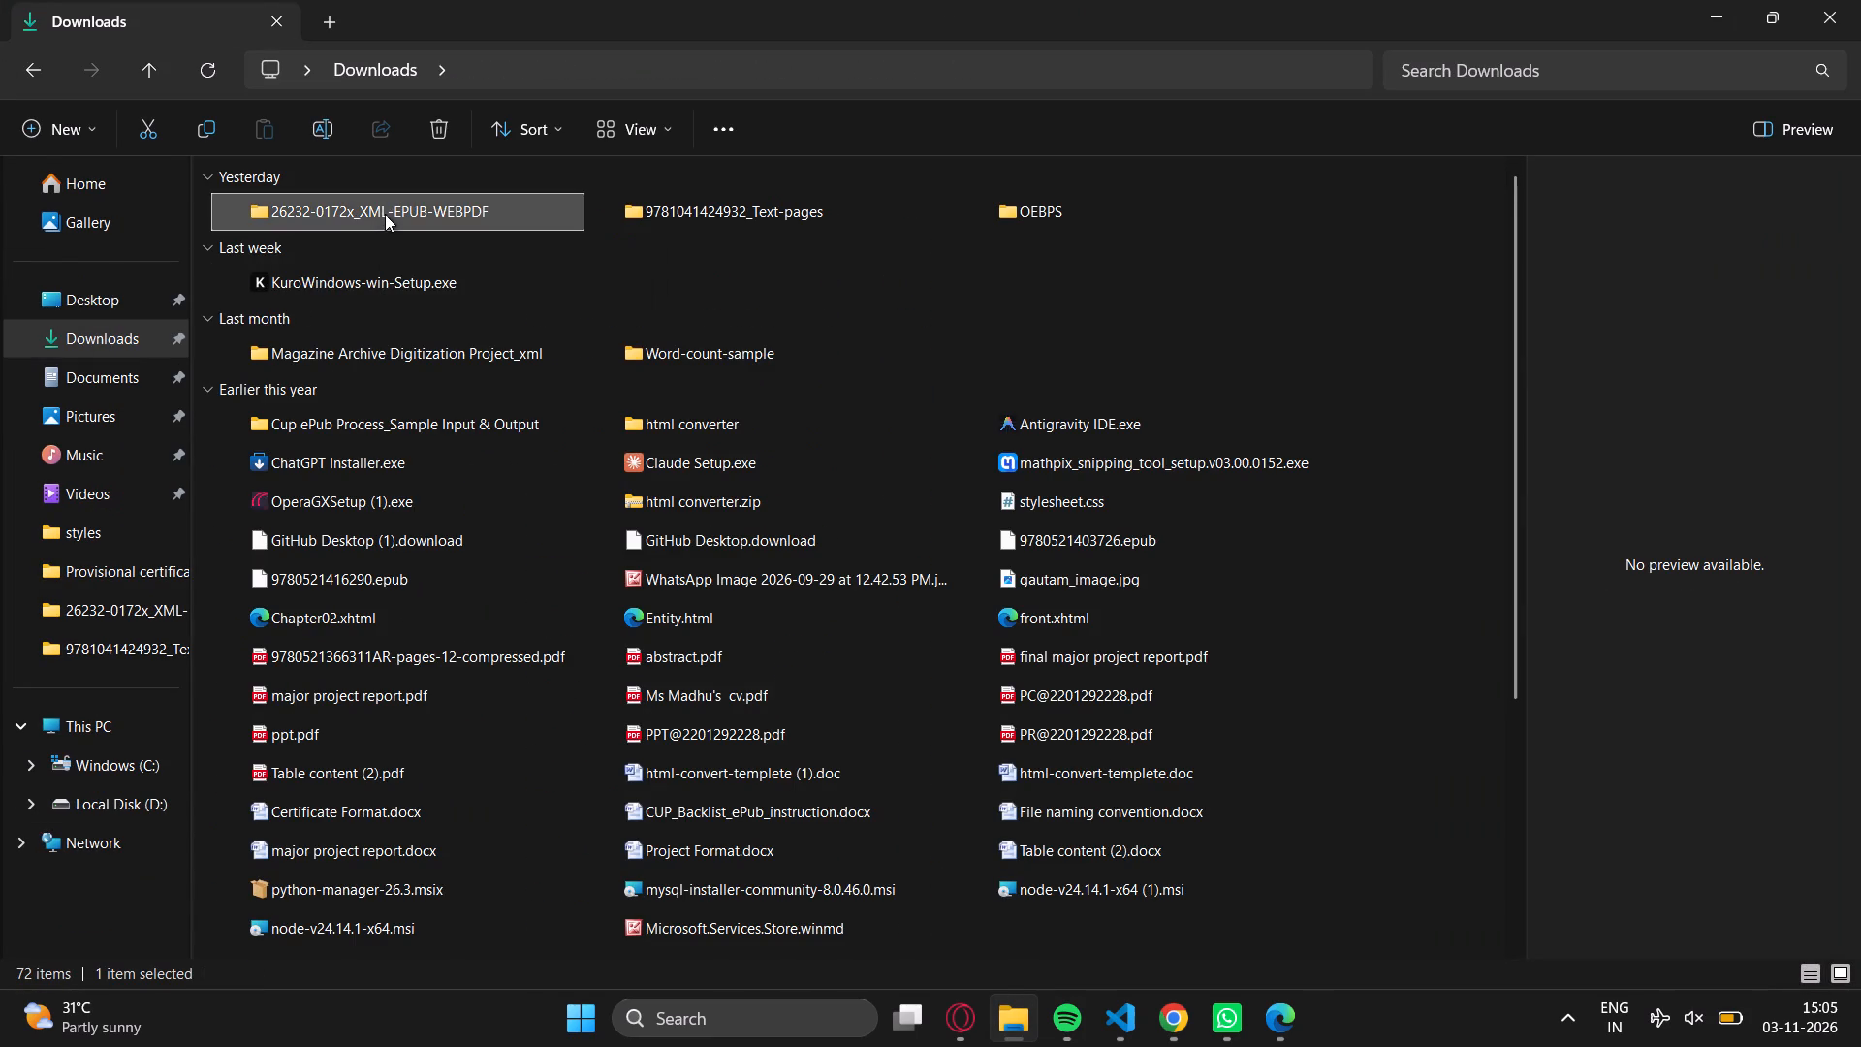
click(663, 271)
right_click(486, 207)
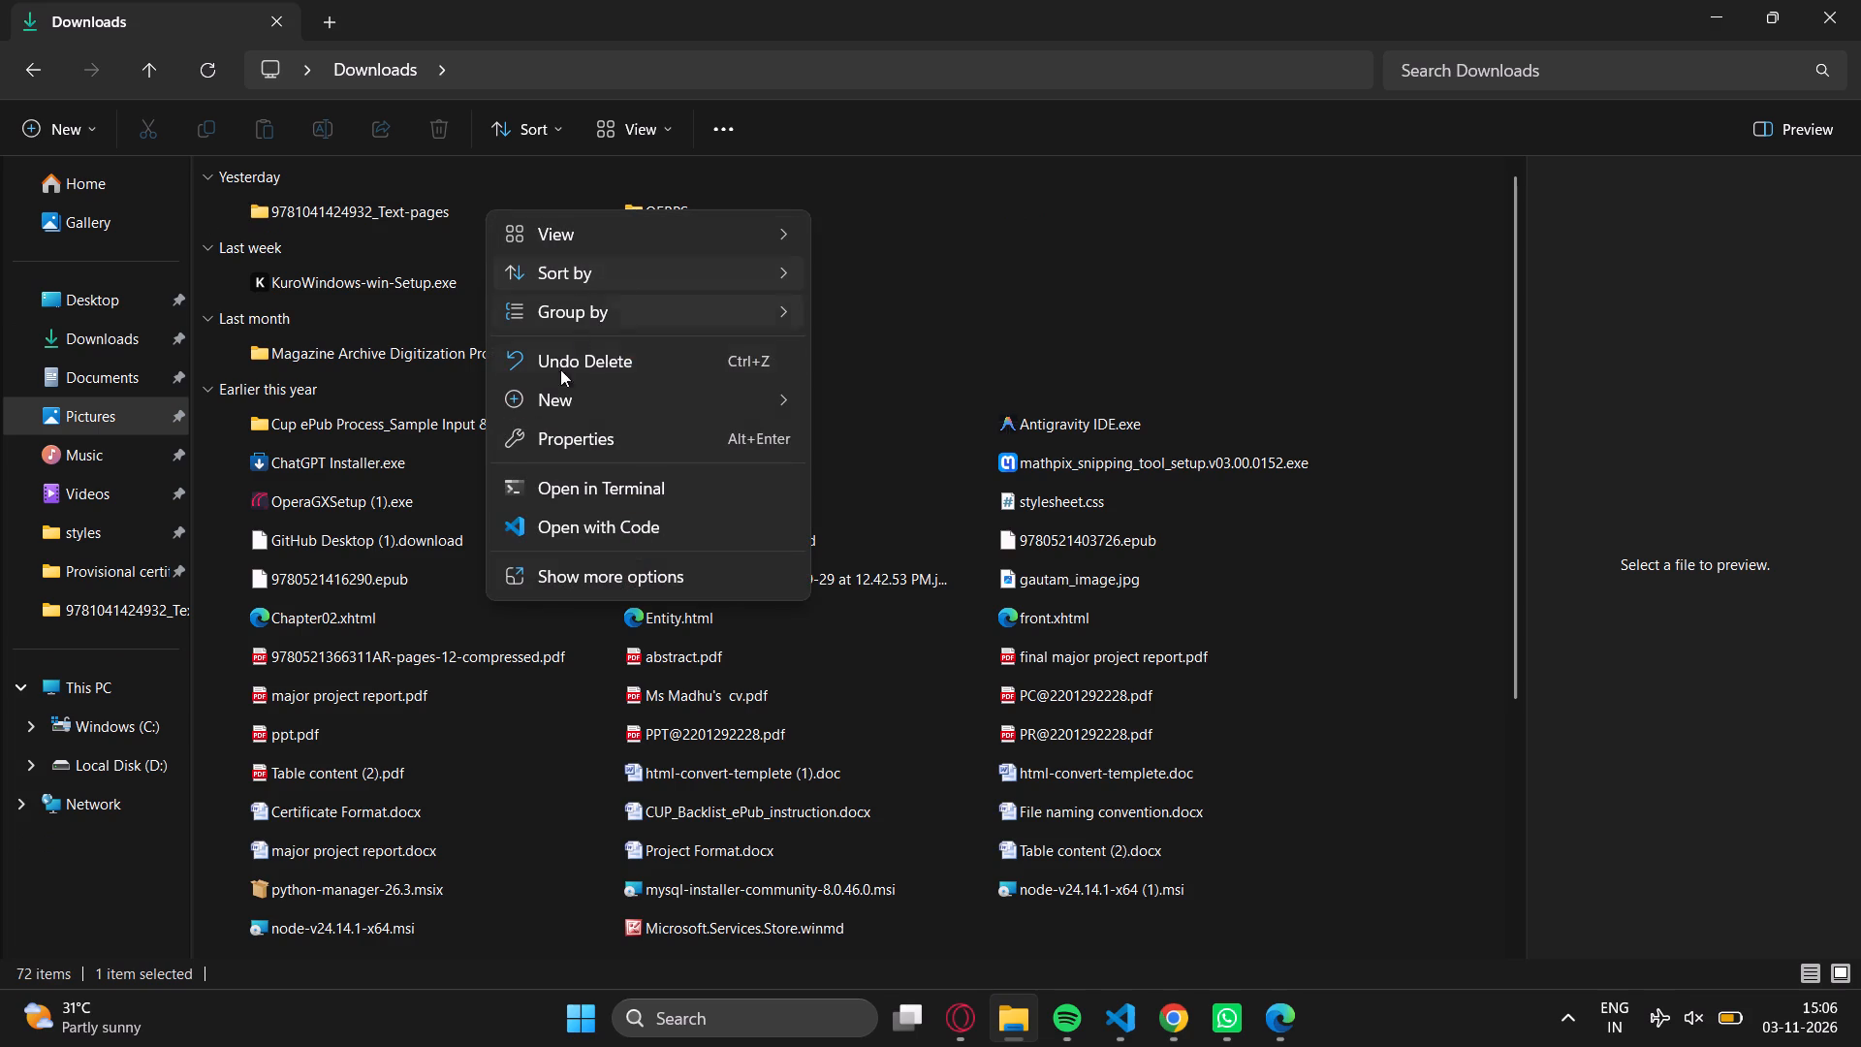
click(431, 214)
right_click(432, 213)
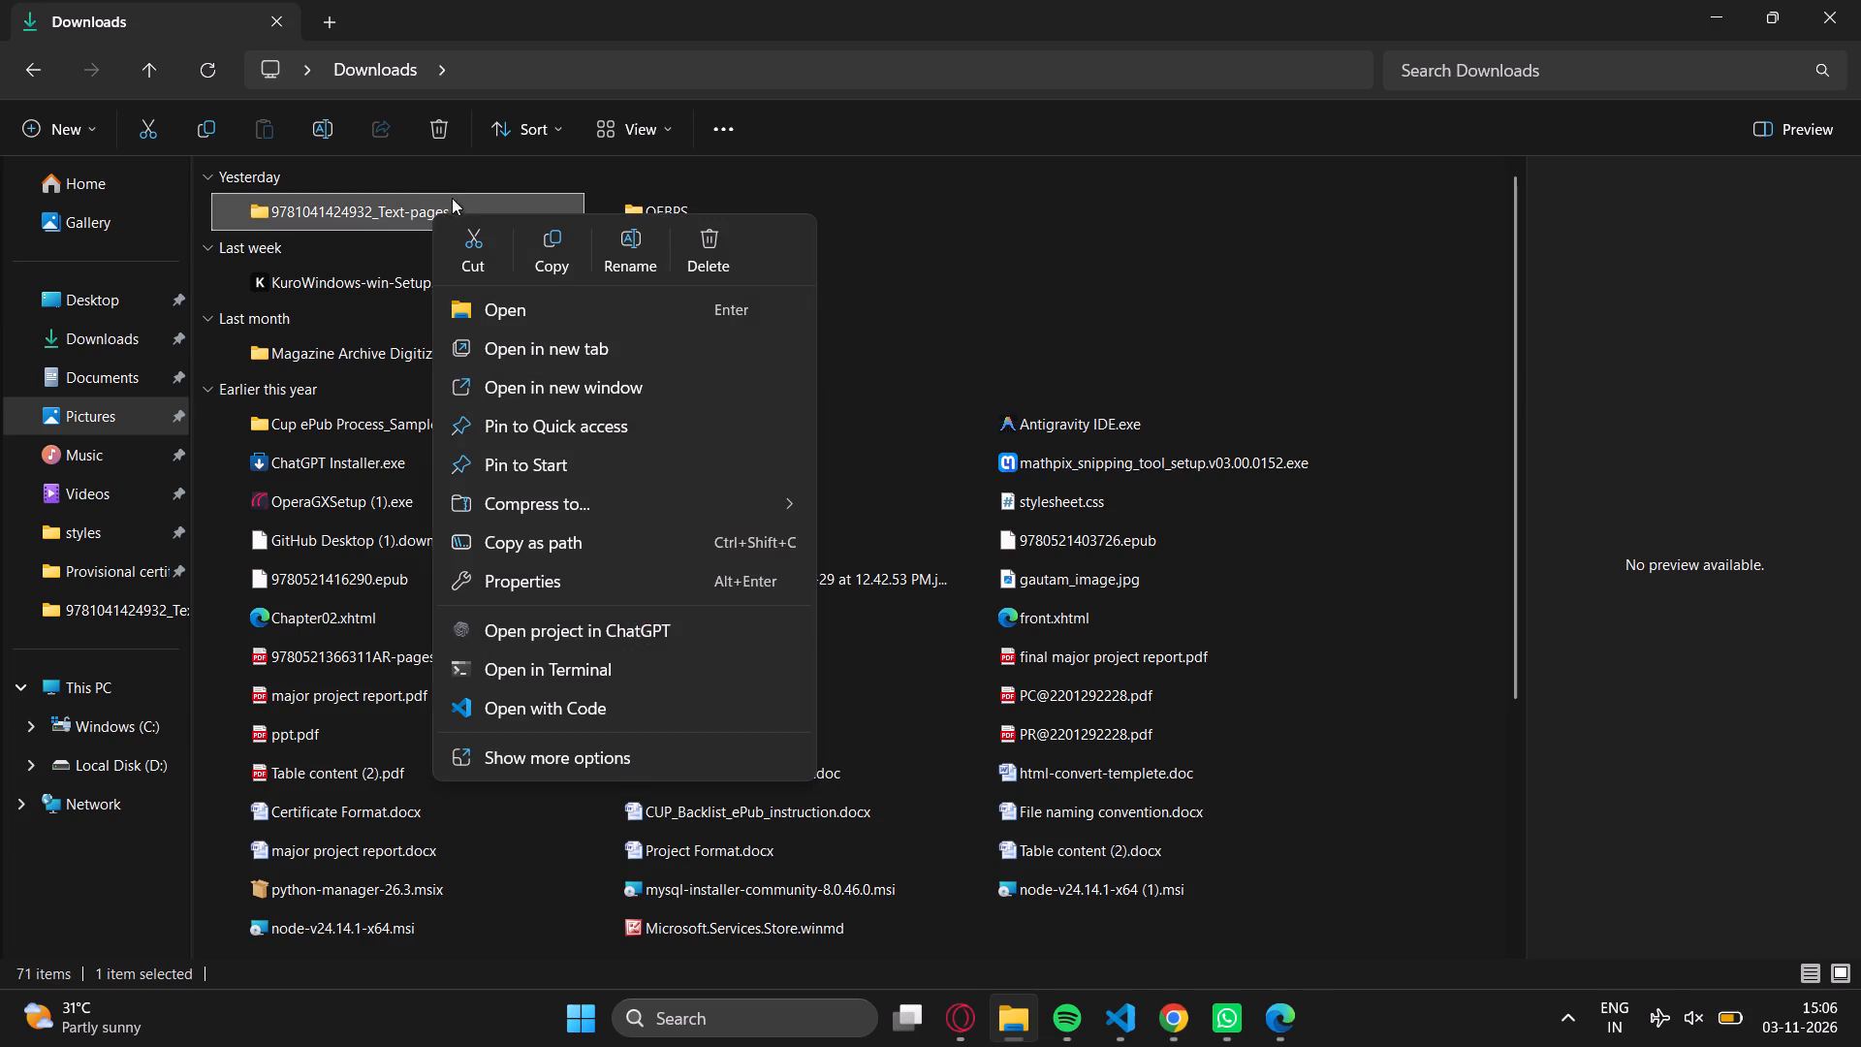
click(725, 250)
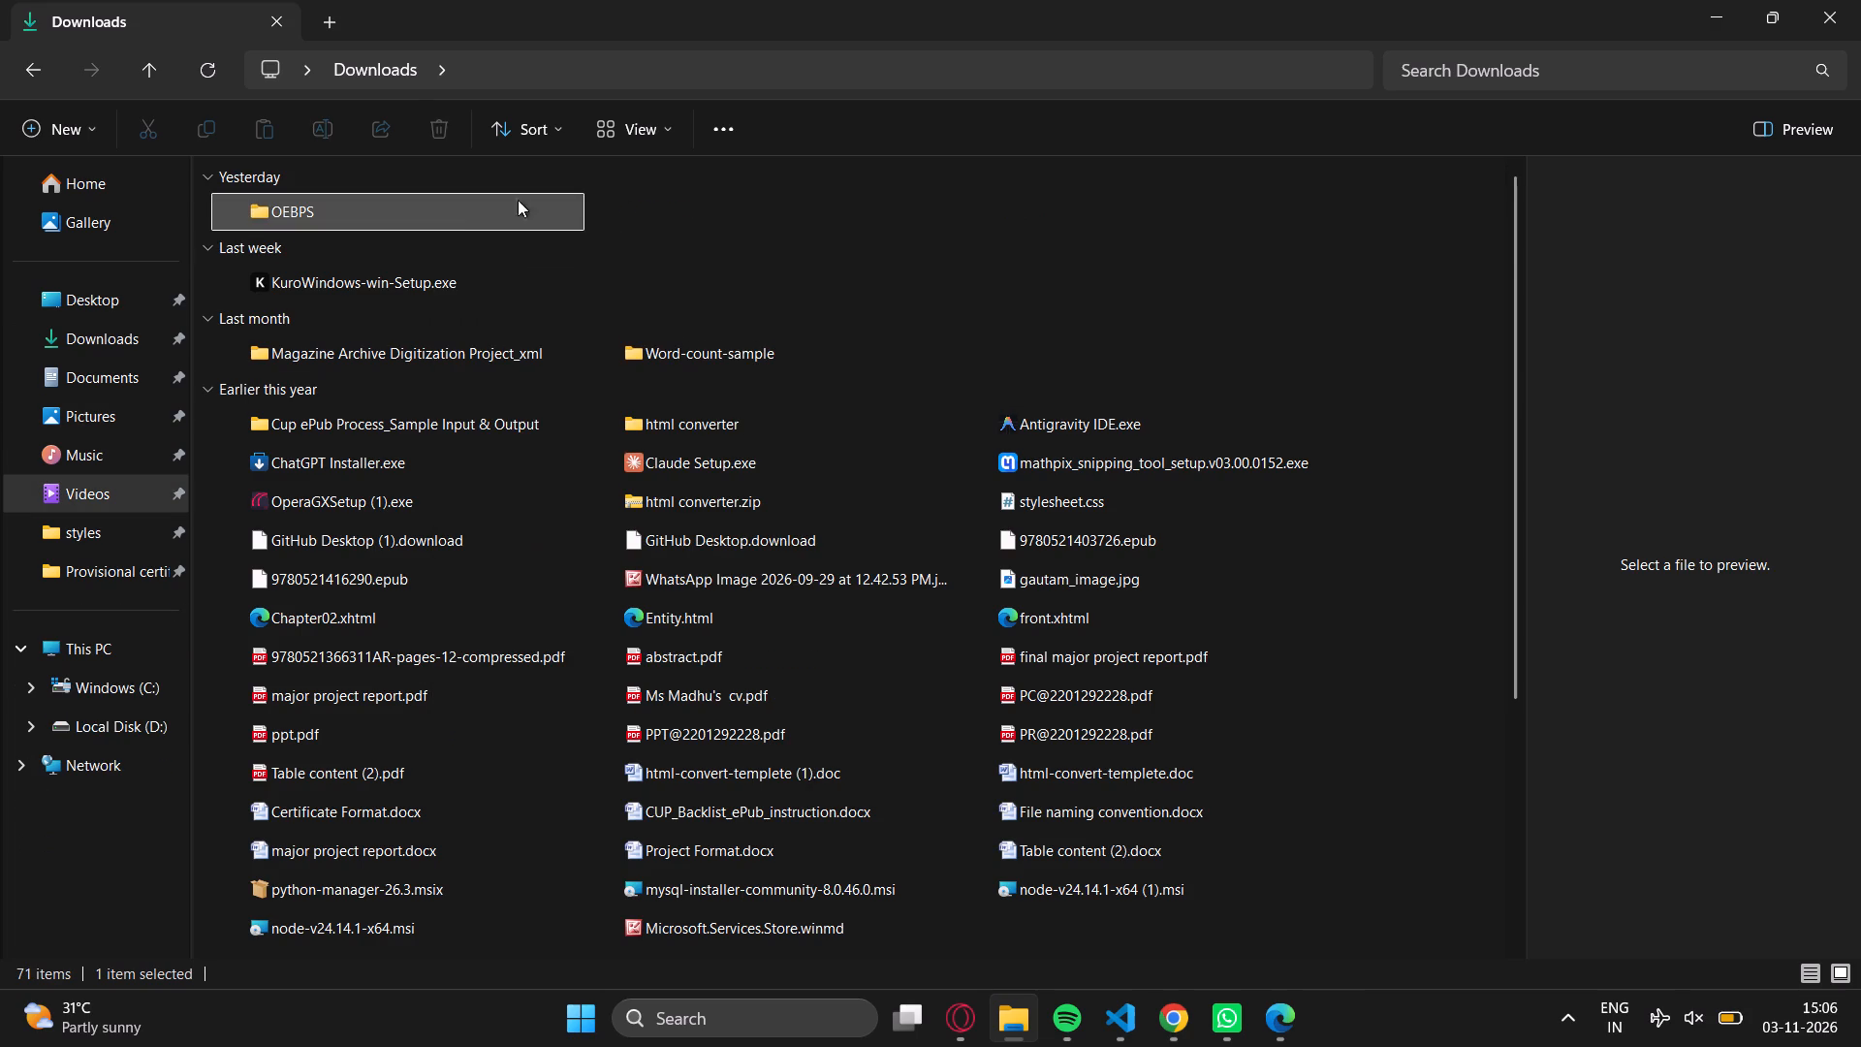
Delete the OEBPS folder from Downloads.
right_click(463, 204)
drag(347, 179, 335, 206)
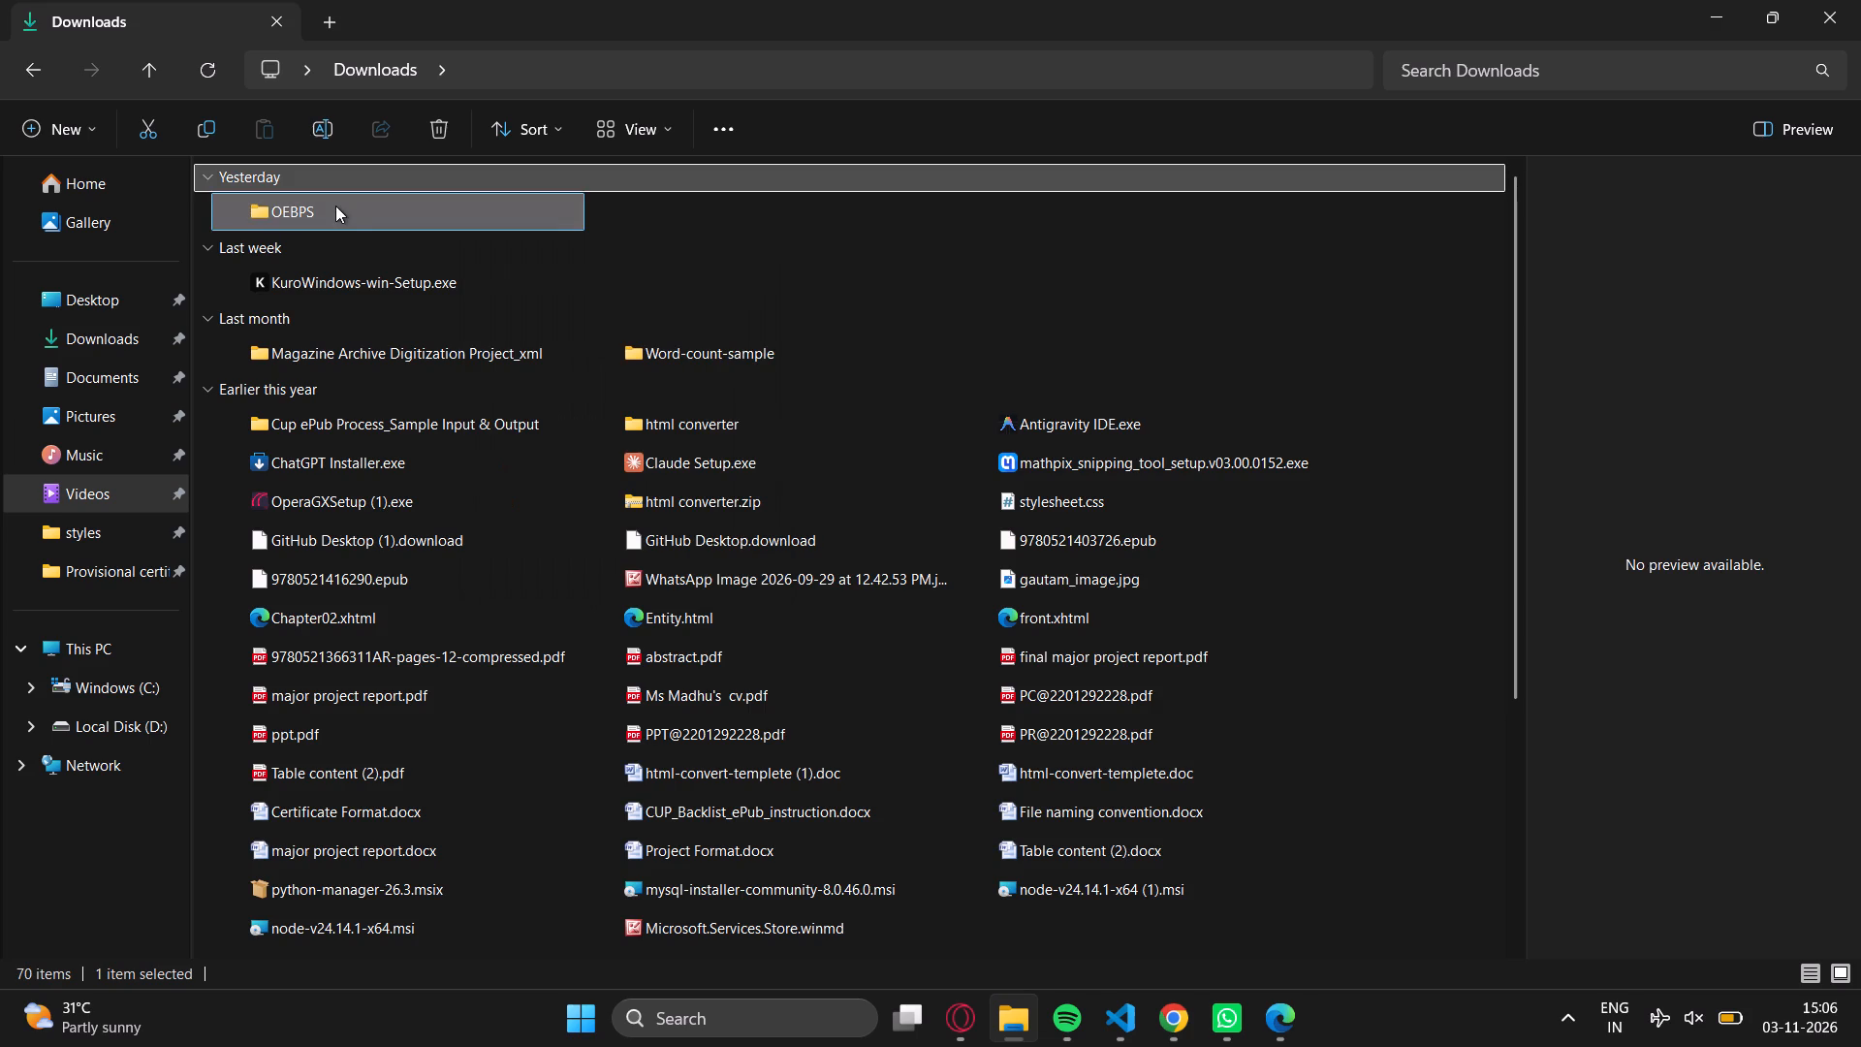
drag(335, 206, 335, 203)
click(335, 206)
right_click(358, 201)
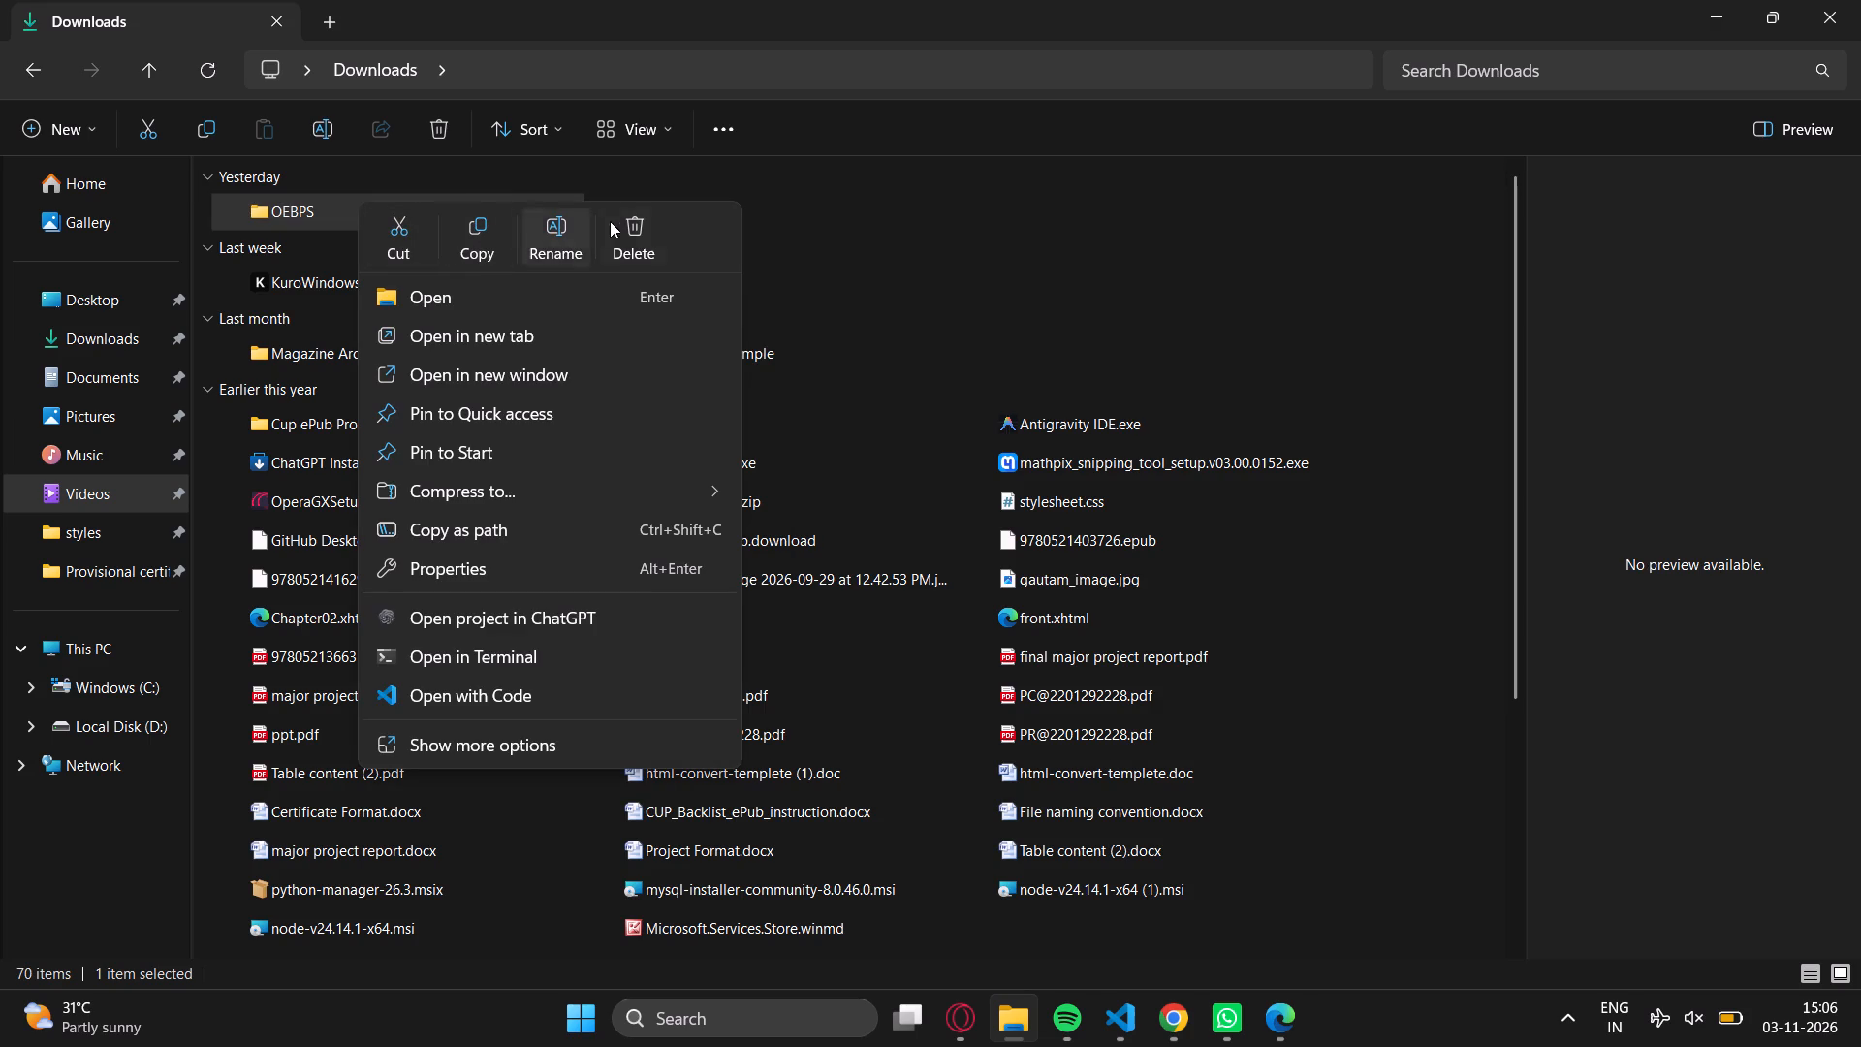
click(632, 238)
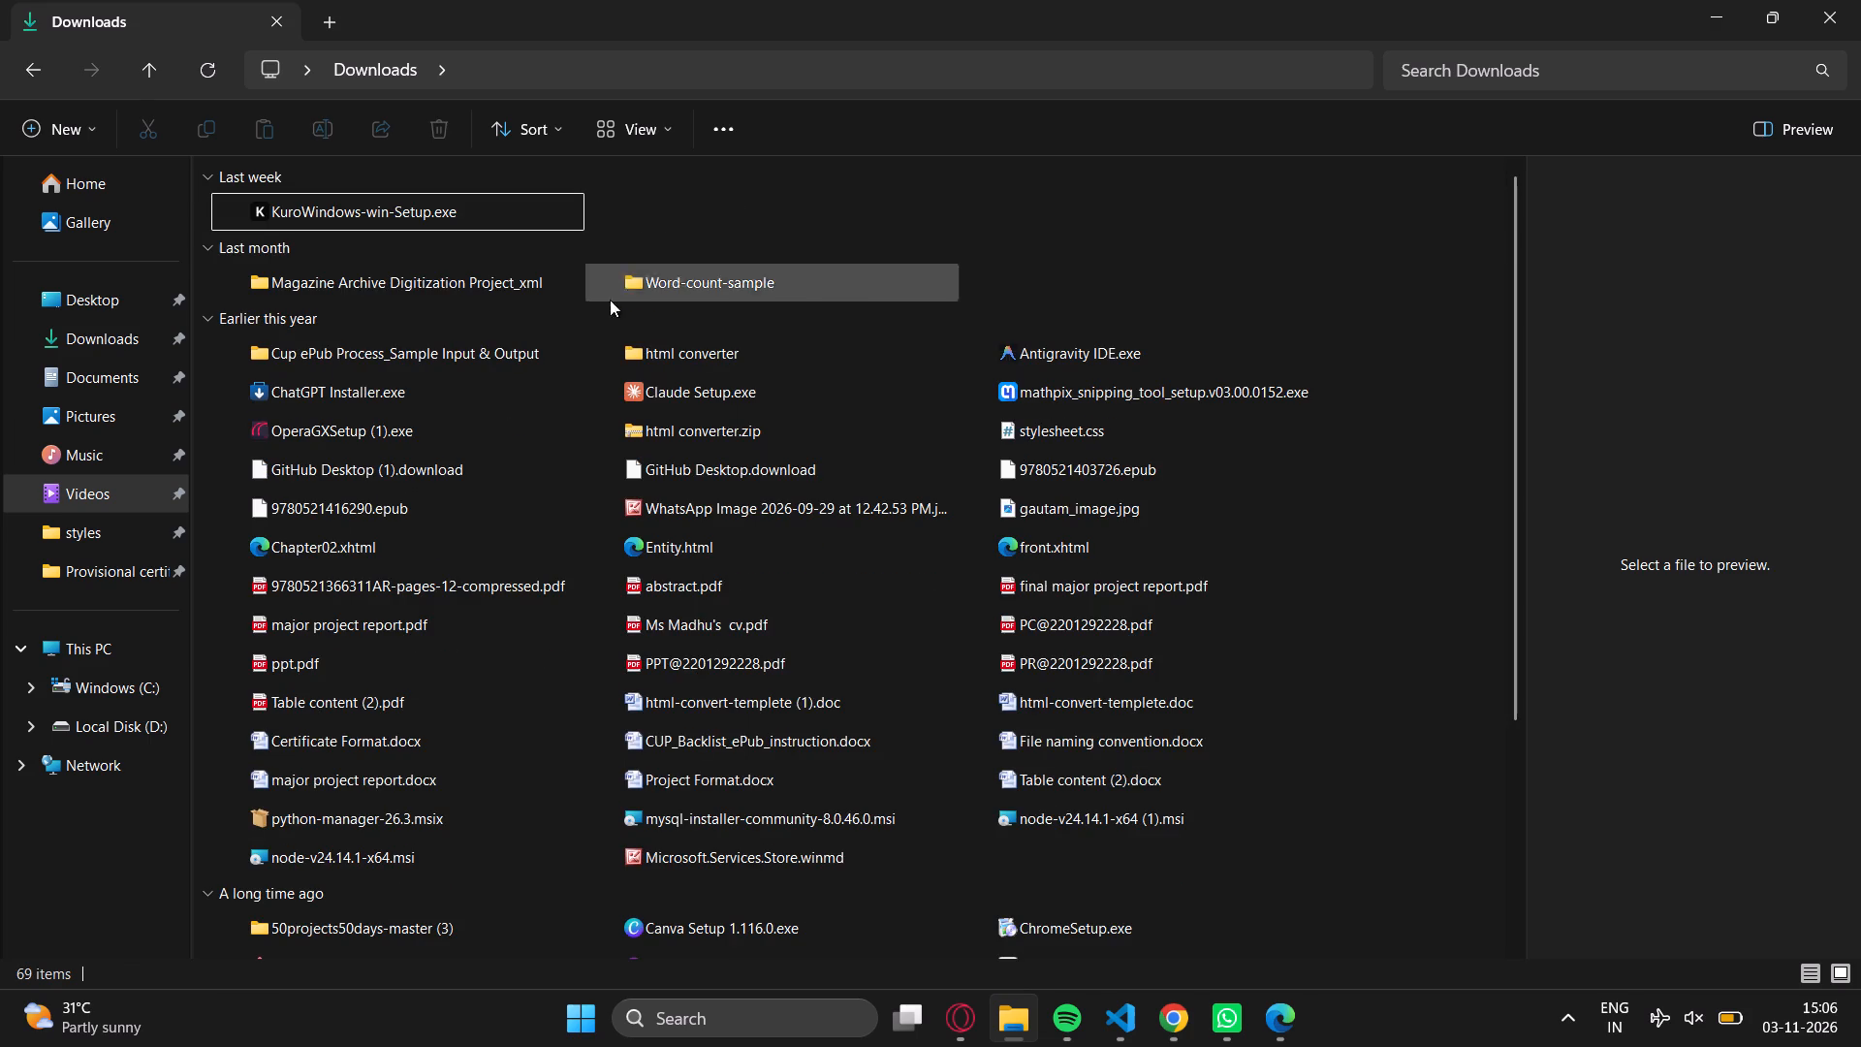
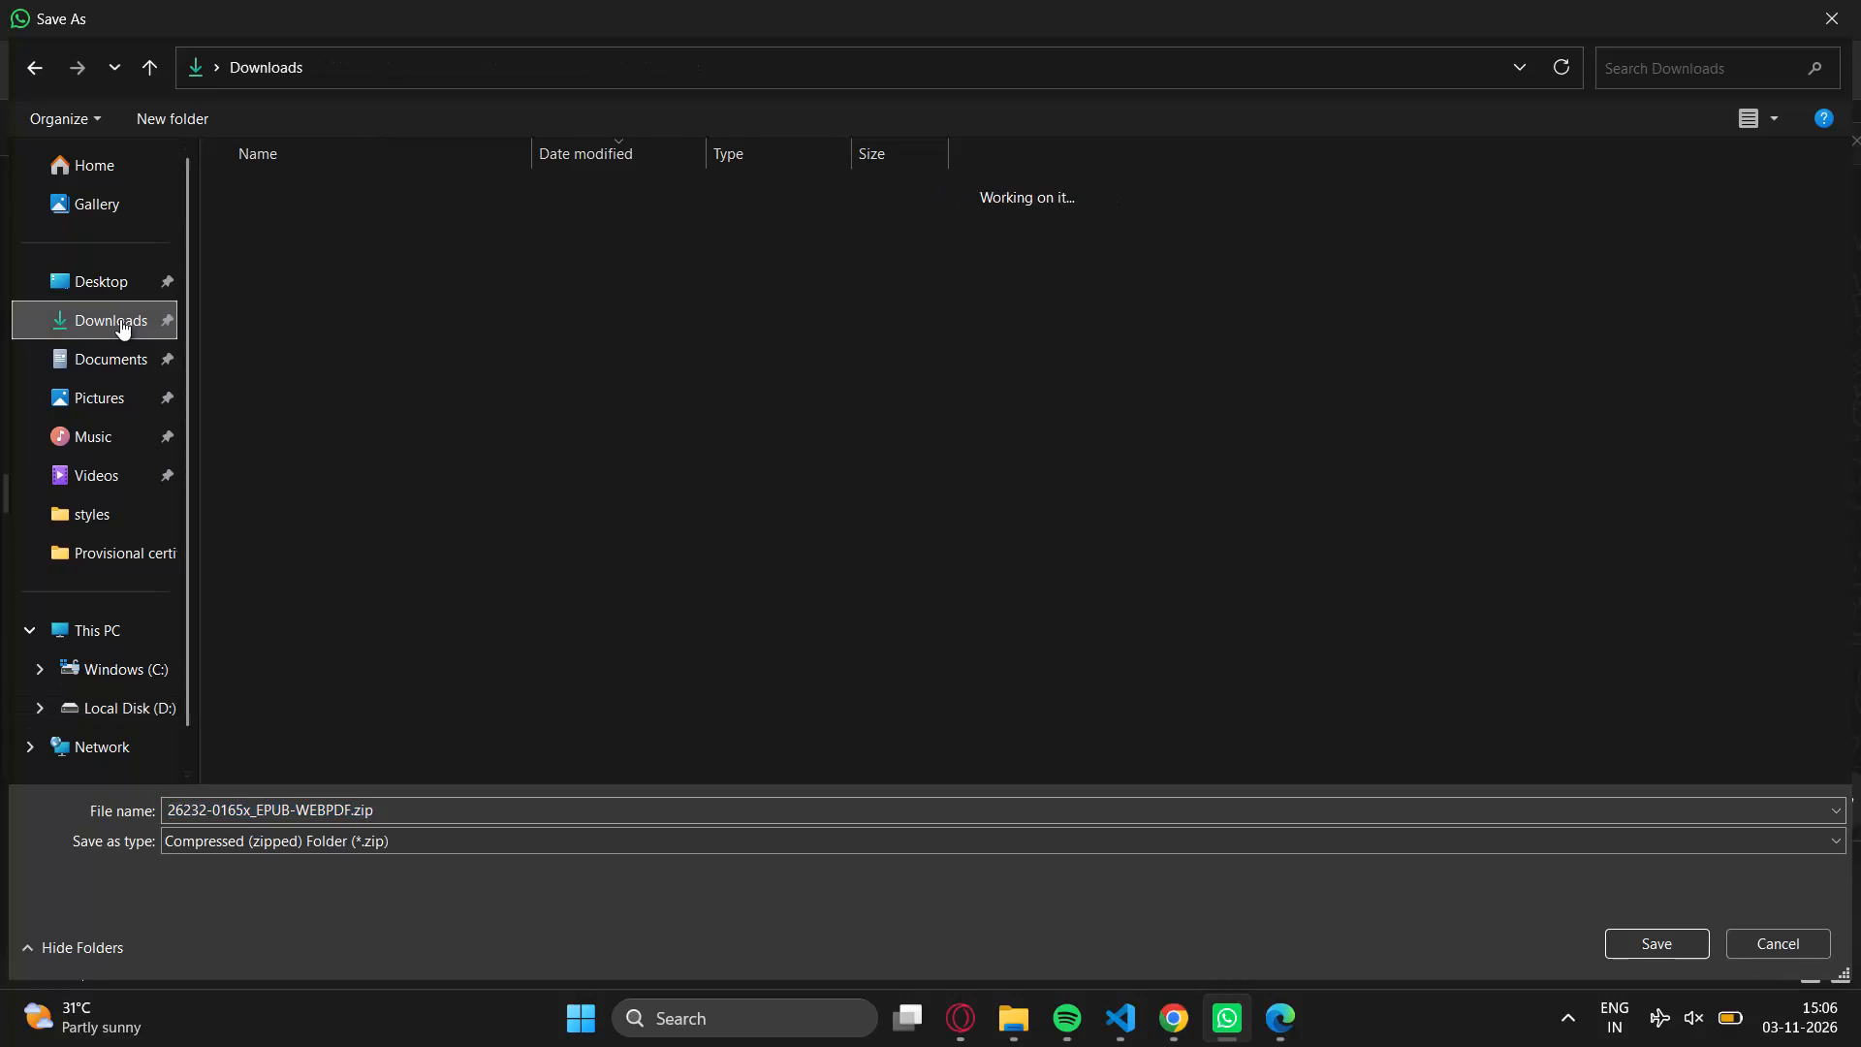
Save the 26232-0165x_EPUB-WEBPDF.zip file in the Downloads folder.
scroll(326, 280, up, 5)
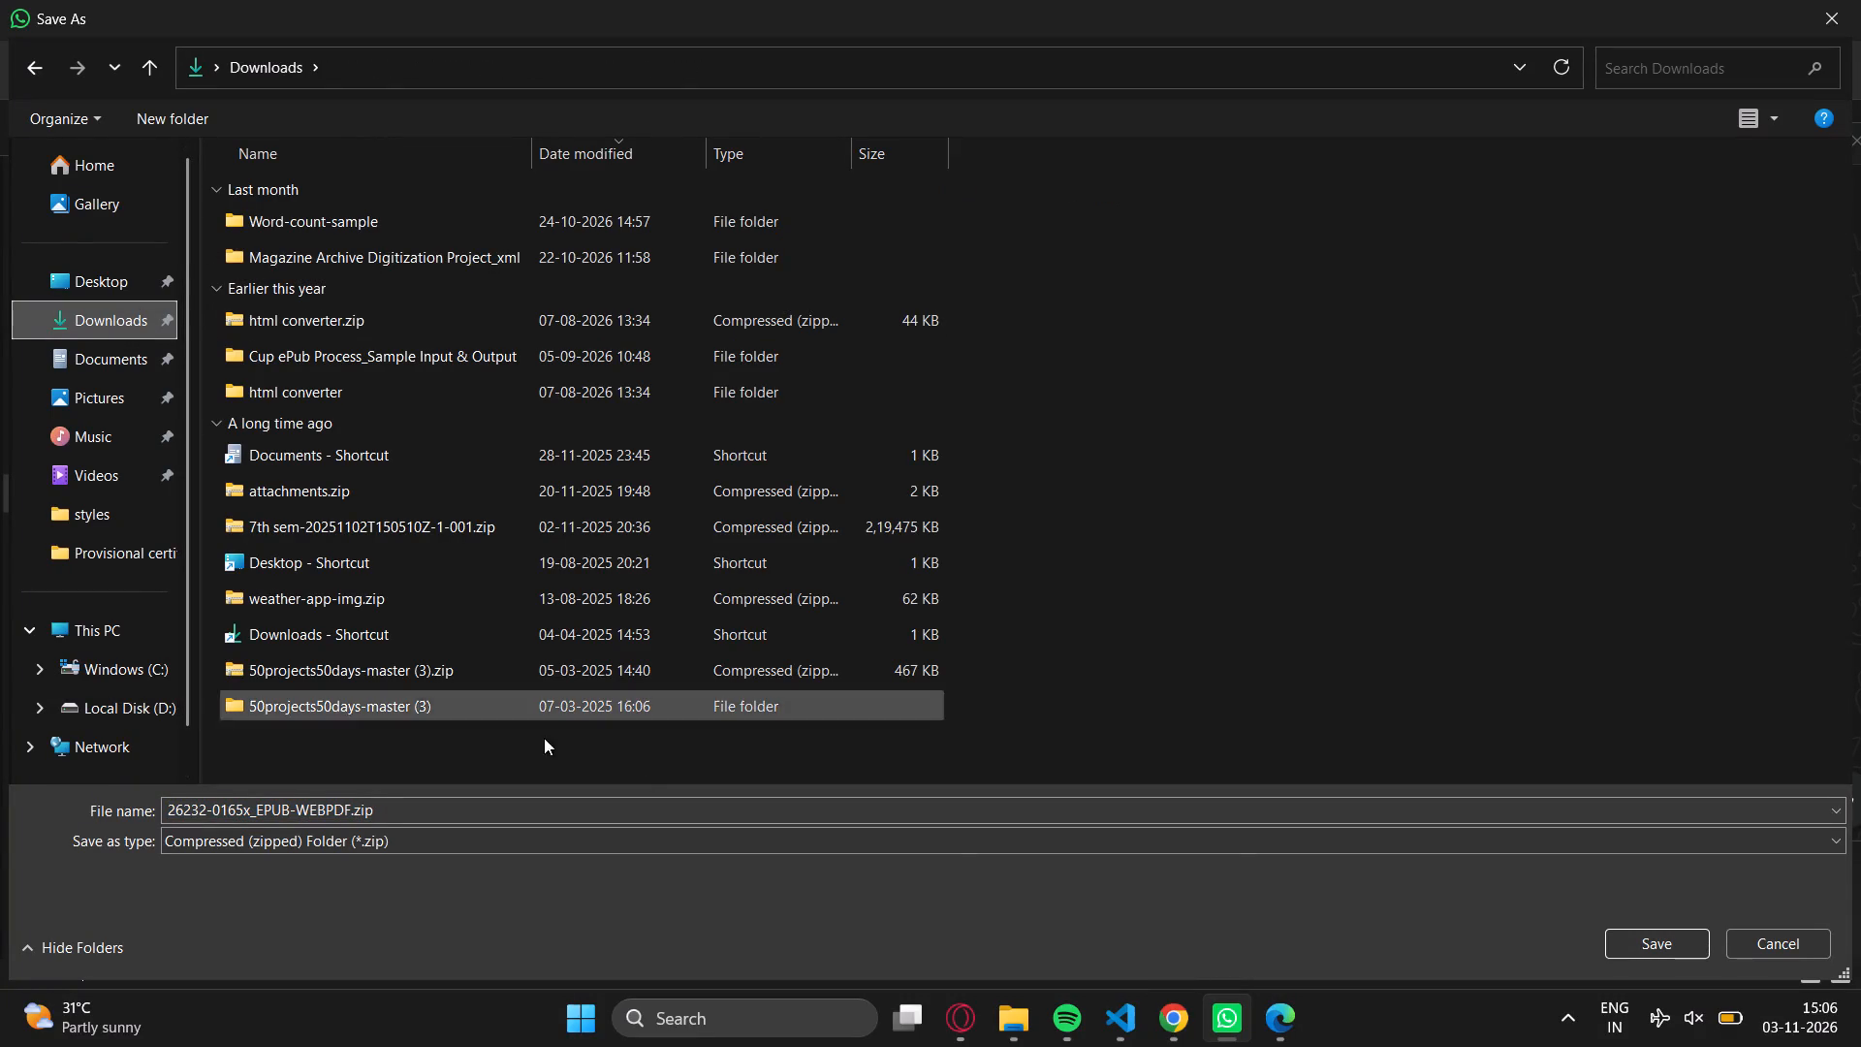
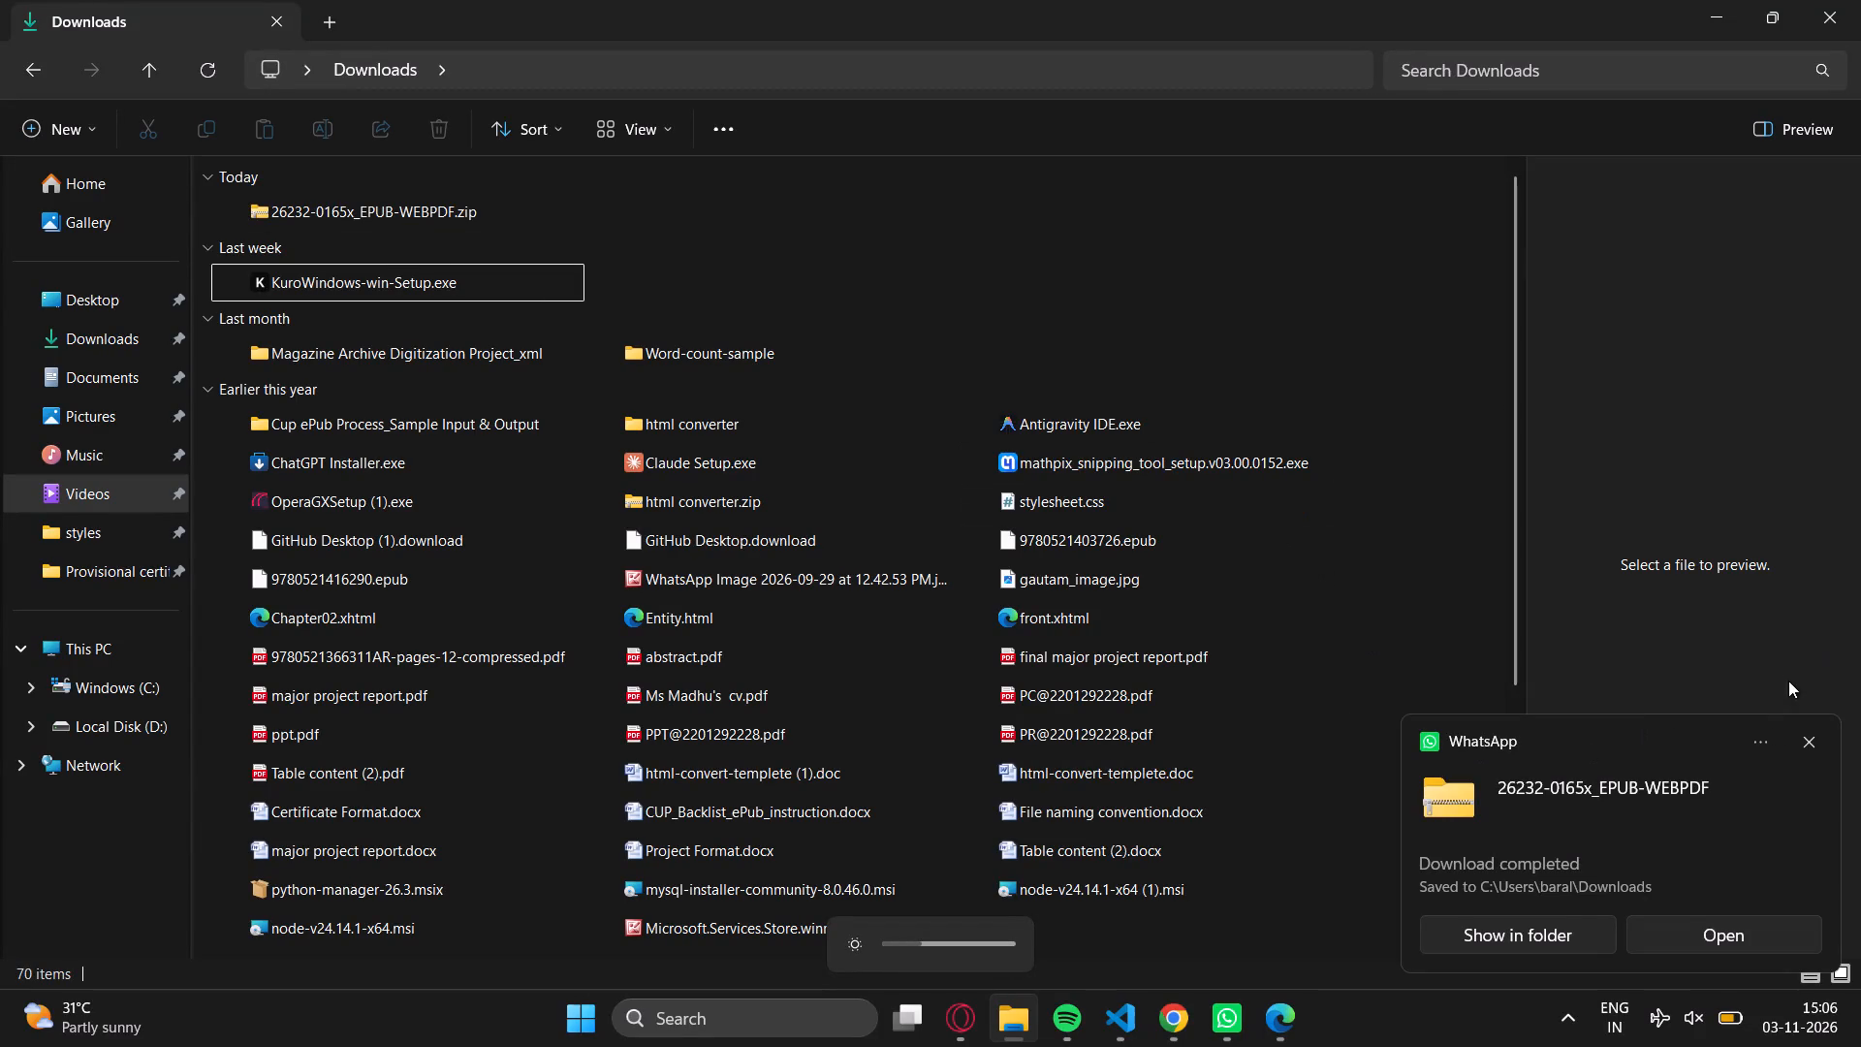
Dismiss the WhatsApp download notification.
click(1812, 740)
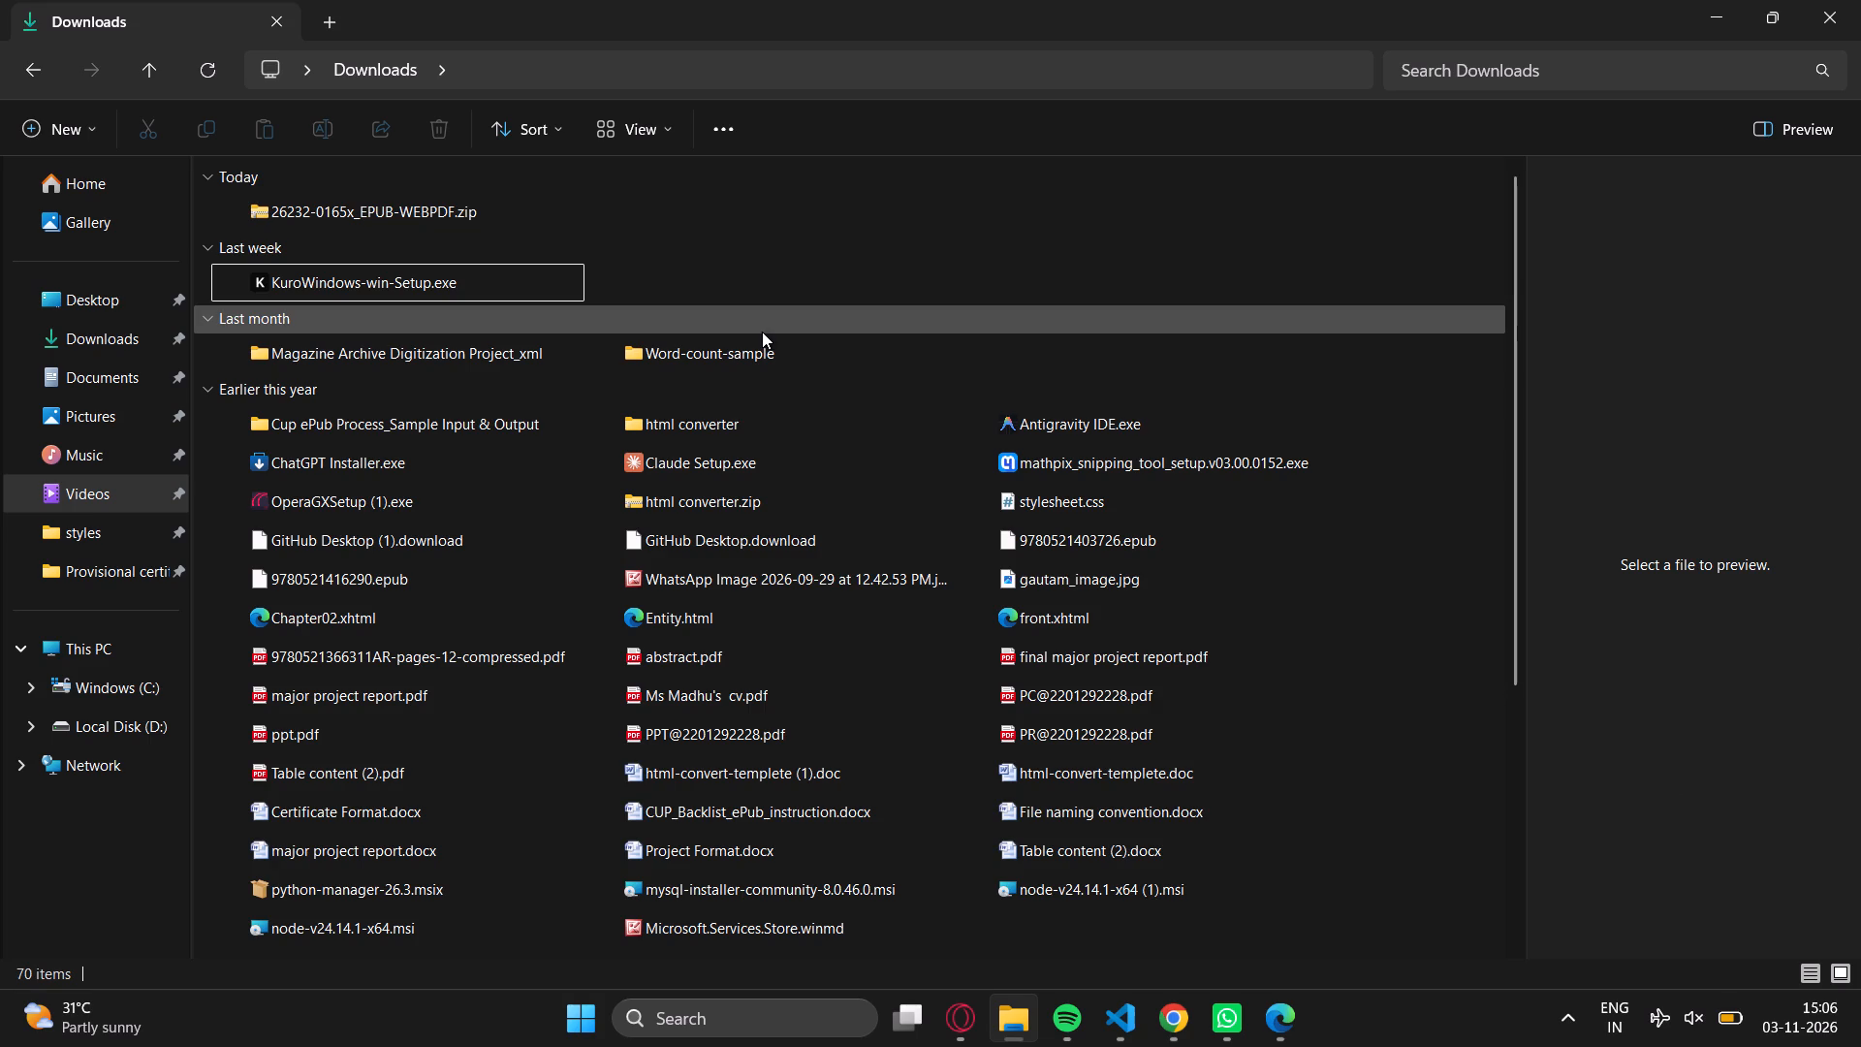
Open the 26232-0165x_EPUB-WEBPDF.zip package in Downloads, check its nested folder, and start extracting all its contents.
double_click(472, 203)
double_click(472, 203)
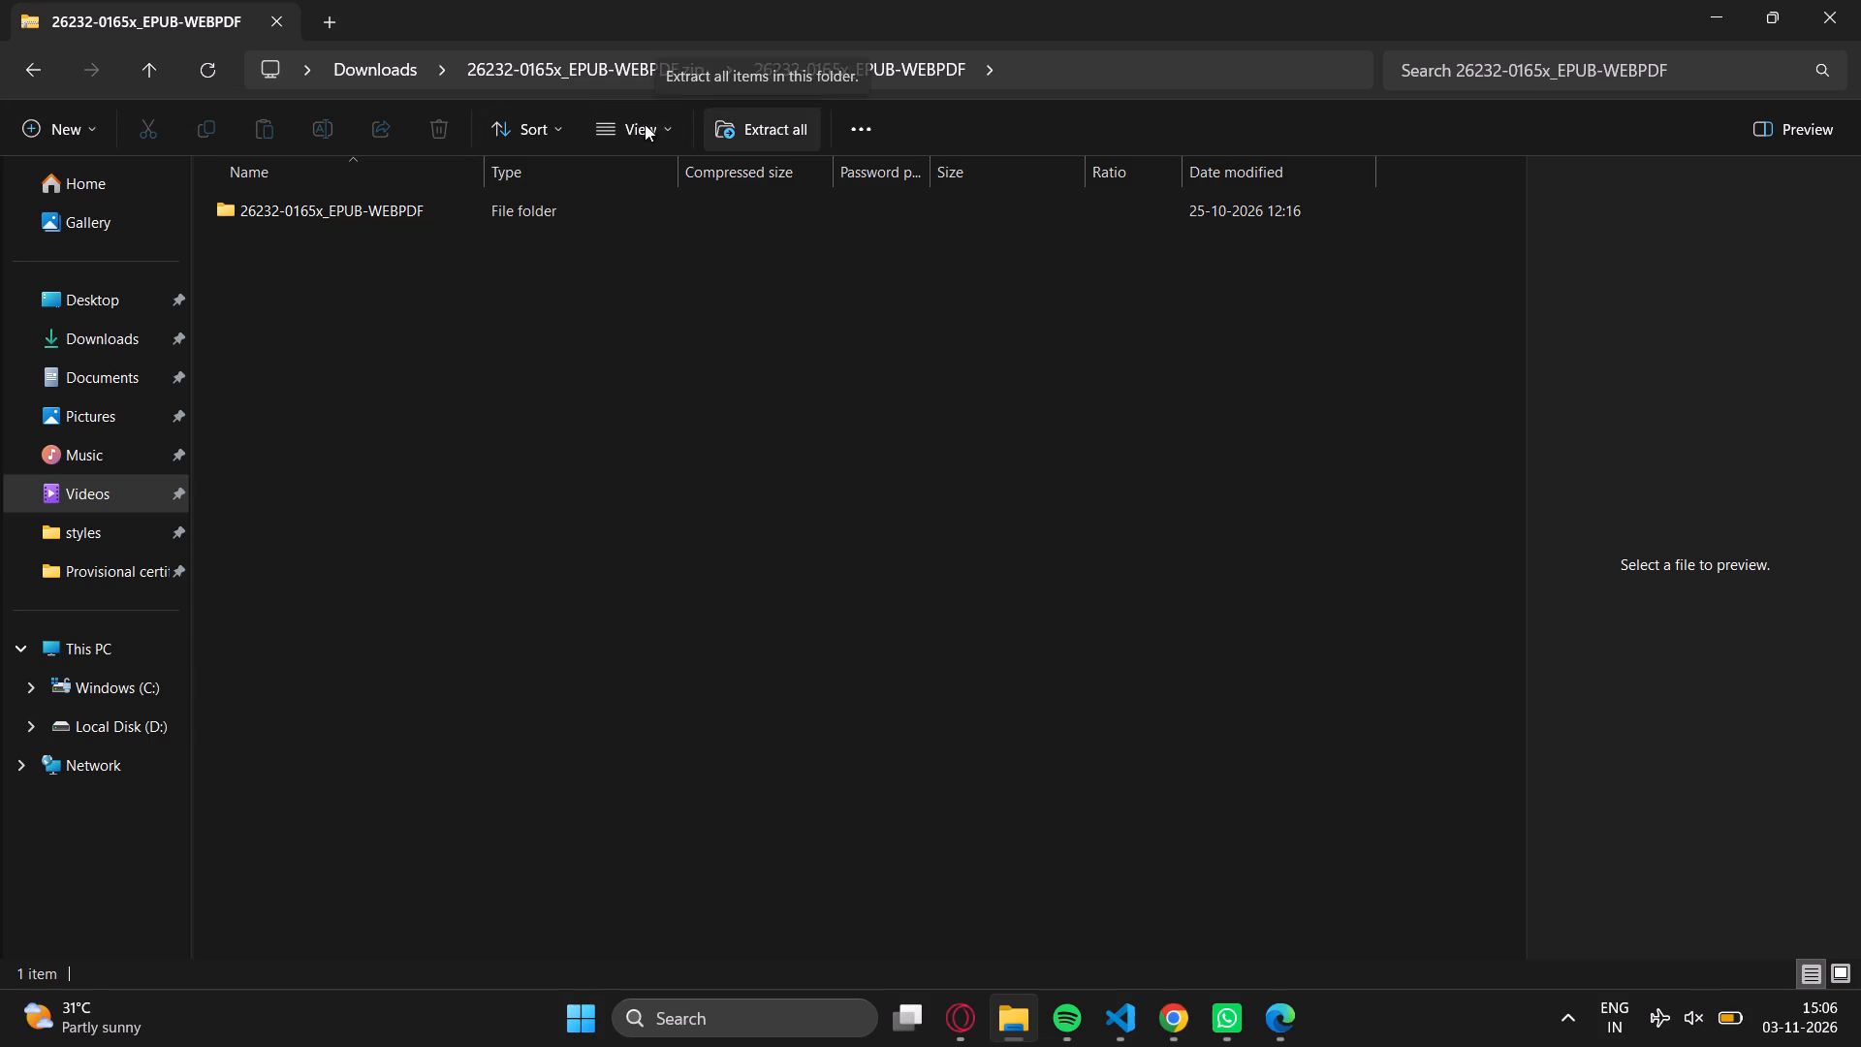
click(16, 65)
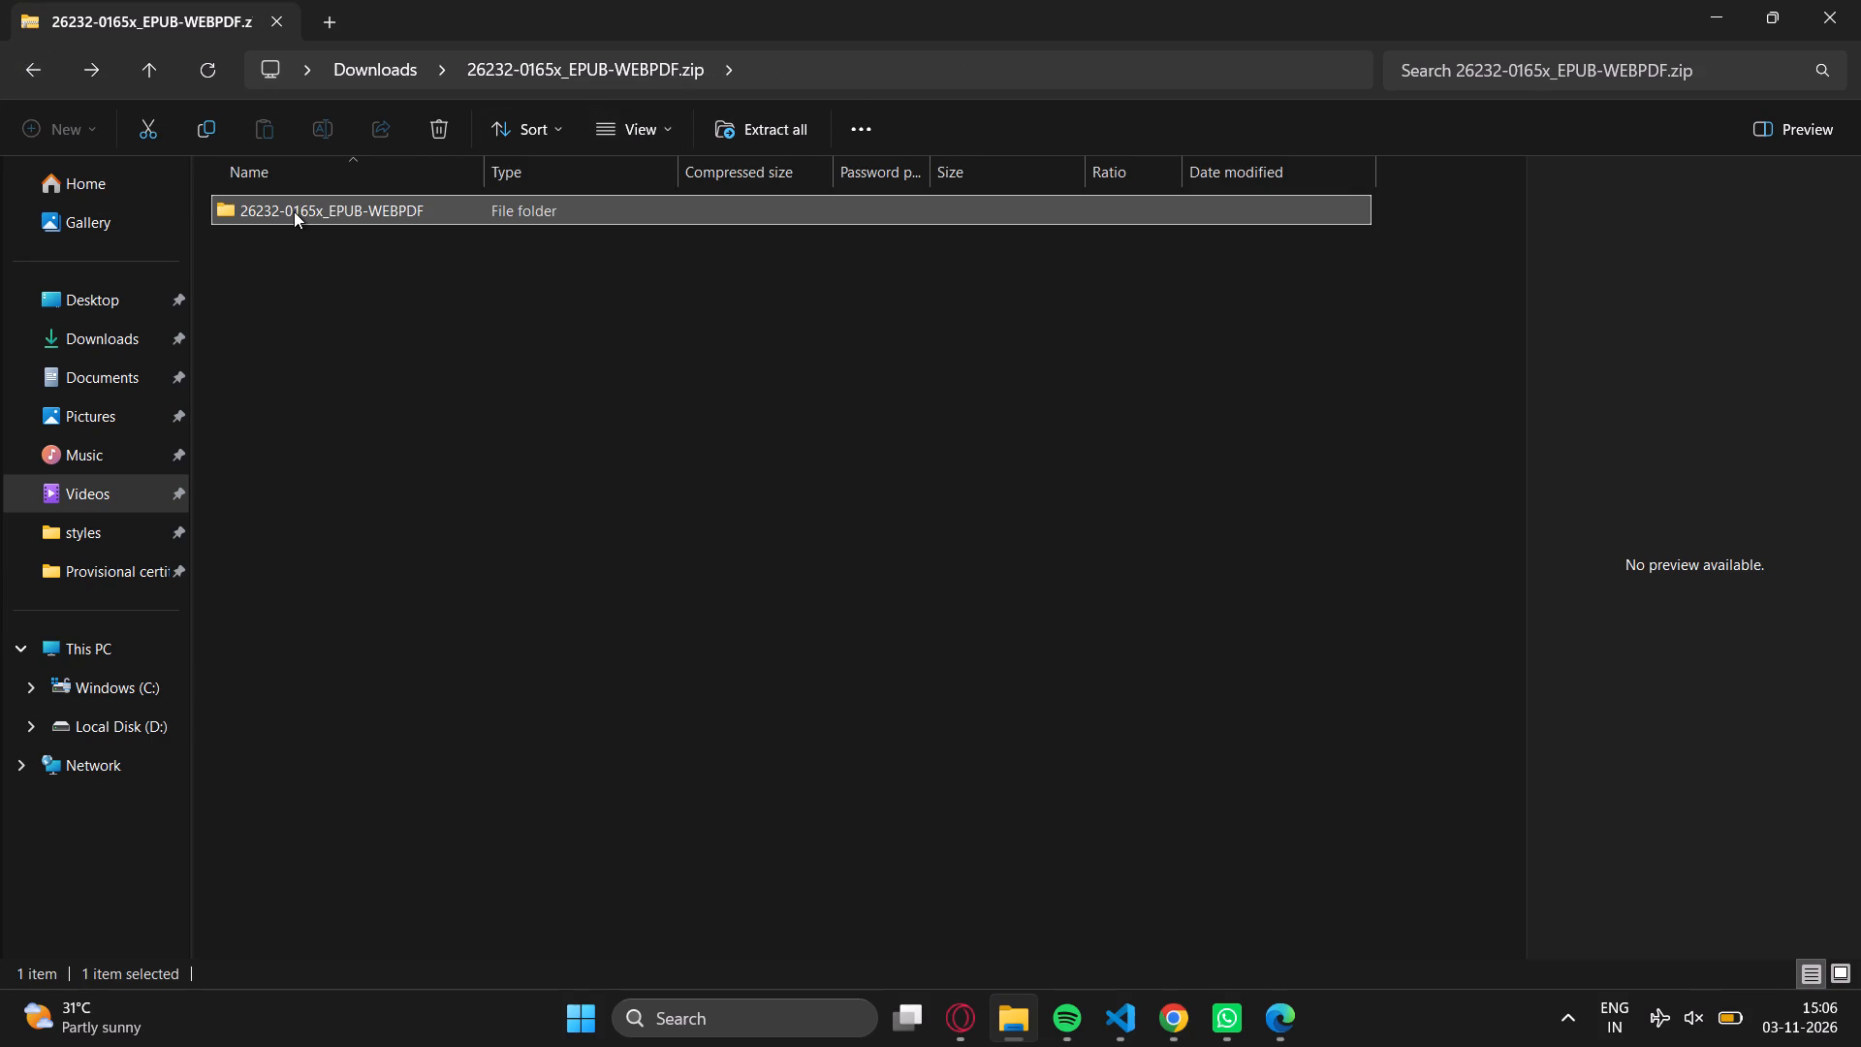
double_click(298, 210)
double_click(298, 210)
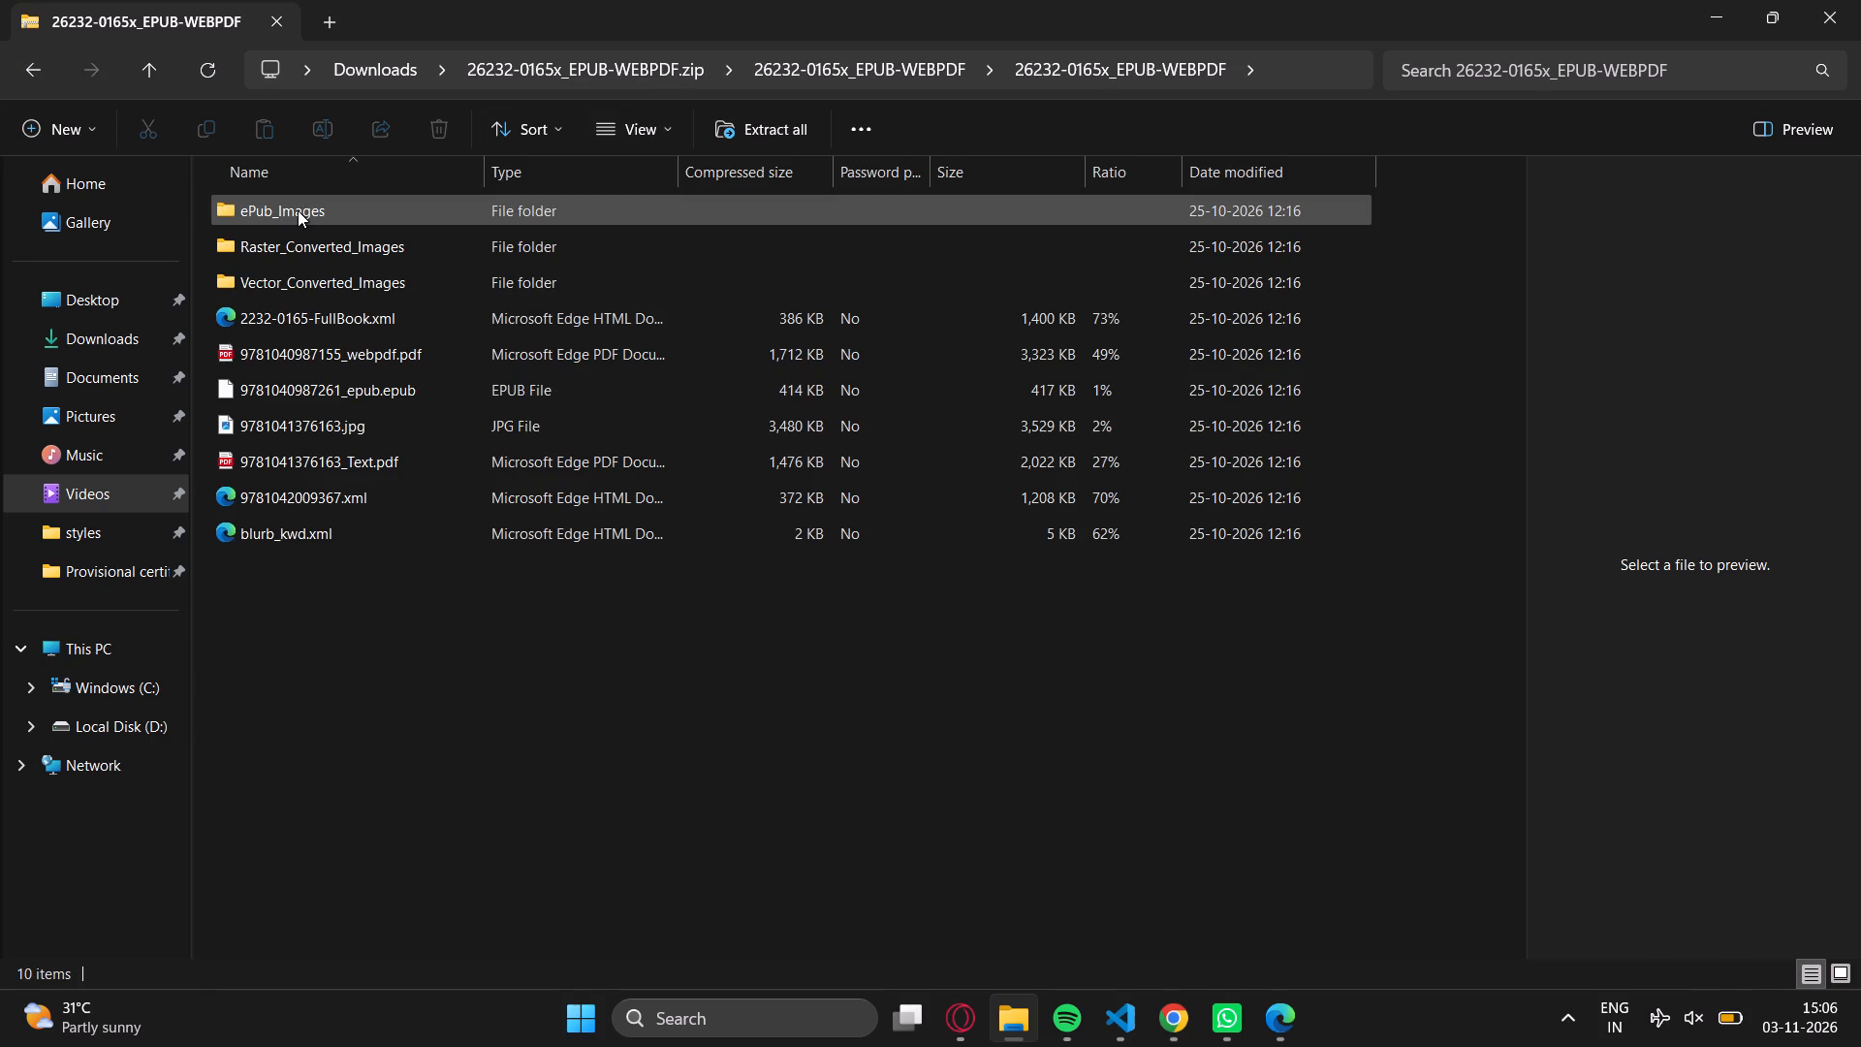
click(47, 78)
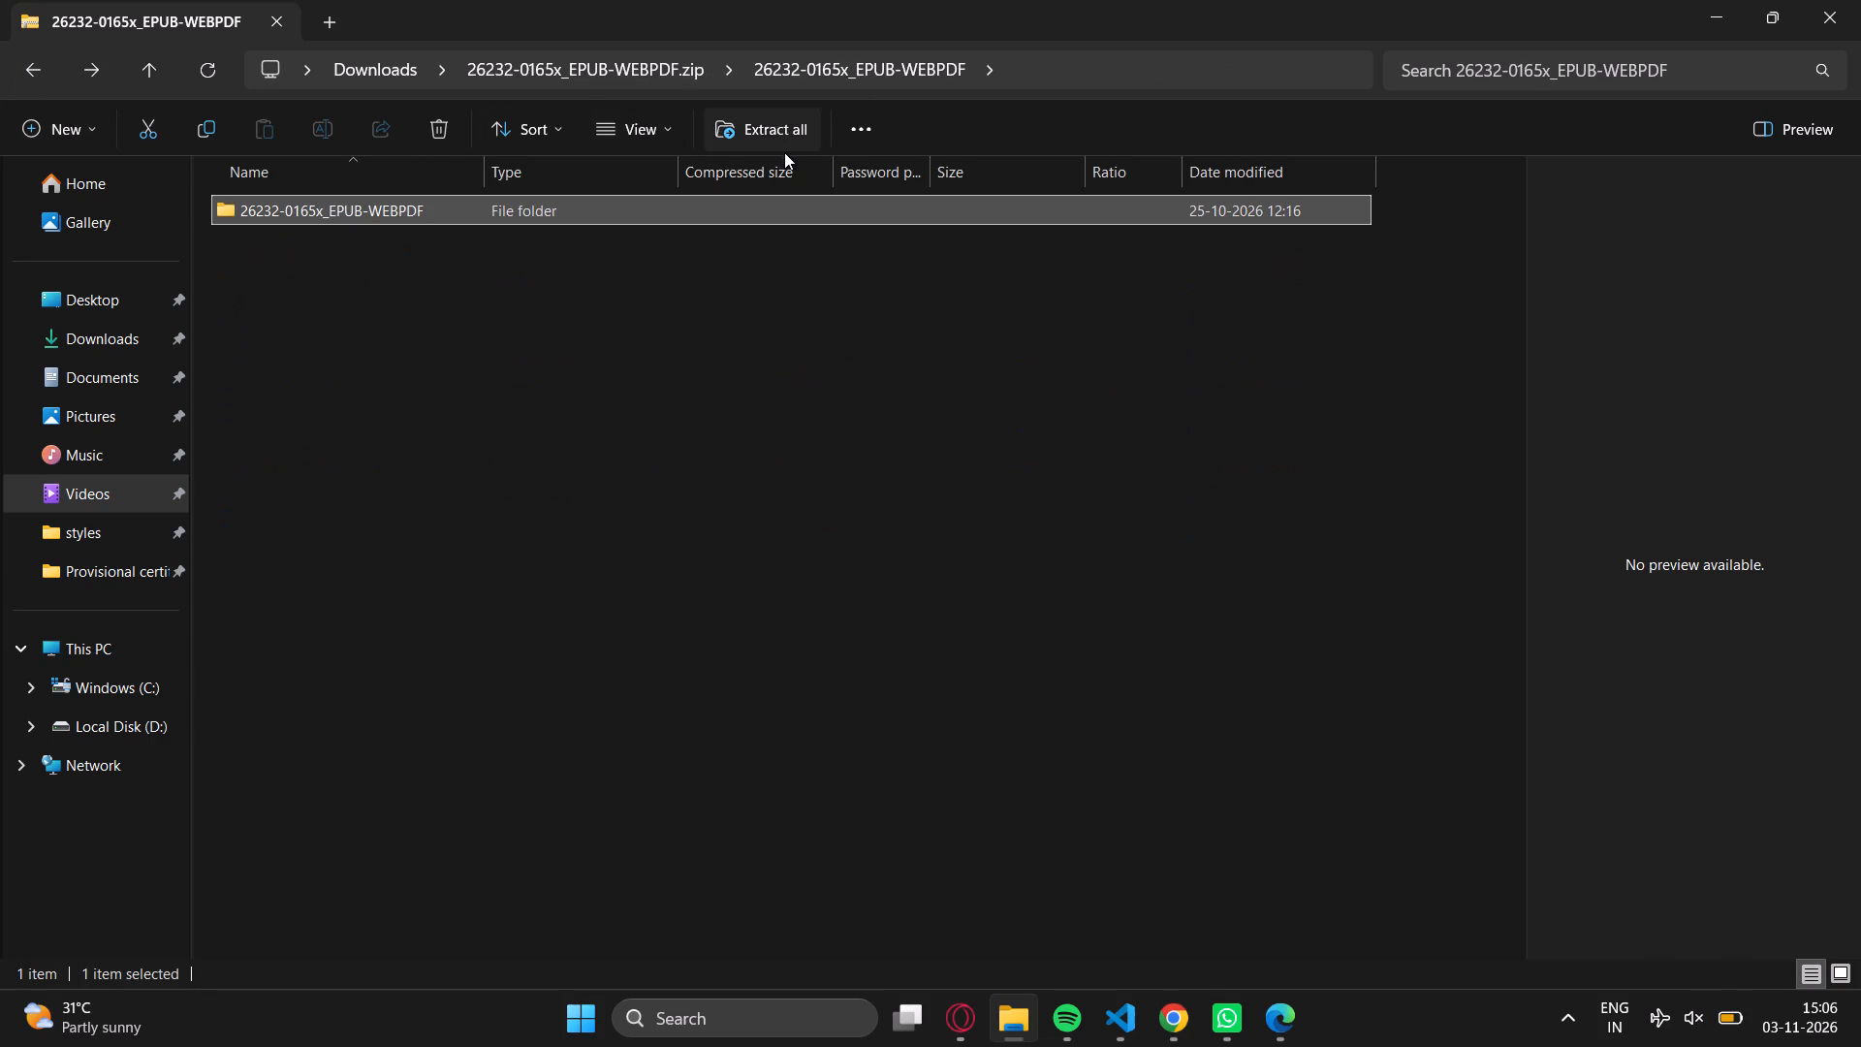
click(783, 134)
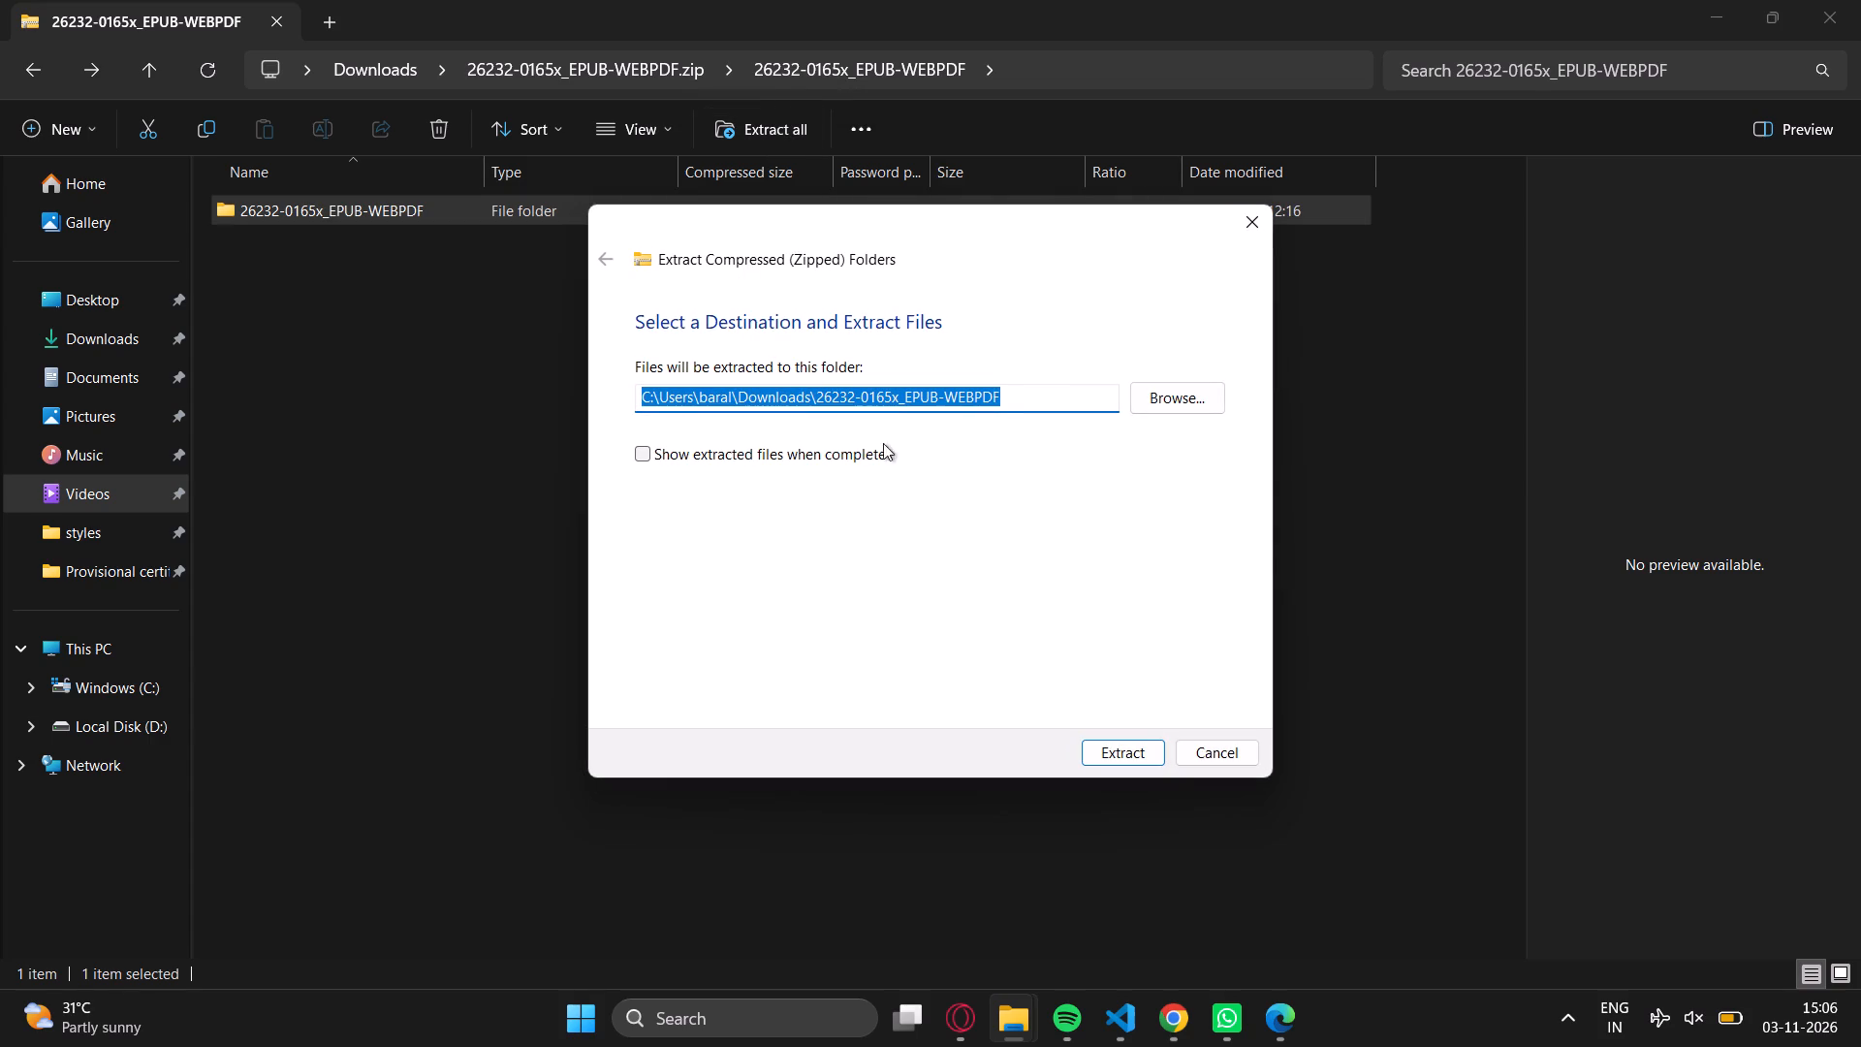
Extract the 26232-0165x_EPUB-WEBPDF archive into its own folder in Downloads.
click(1114, 746)
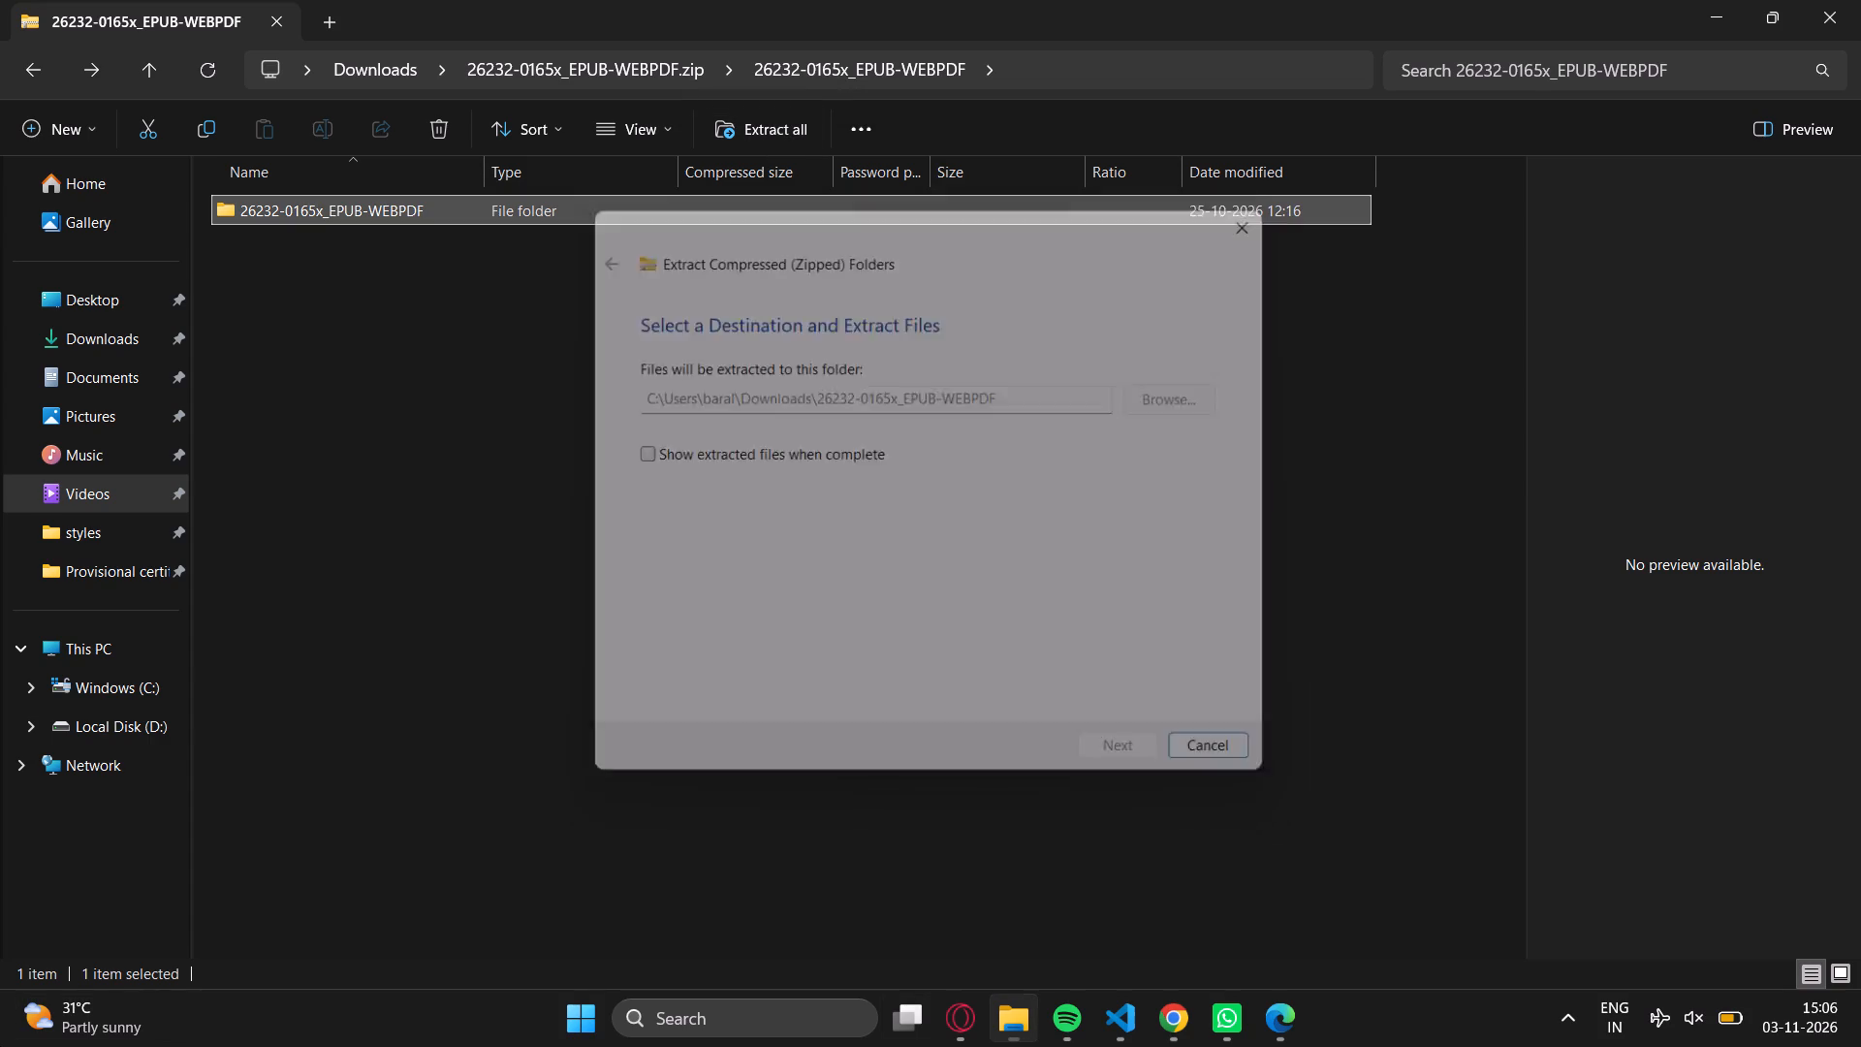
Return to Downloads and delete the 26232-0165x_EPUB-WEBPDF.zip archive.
click(18, 64)
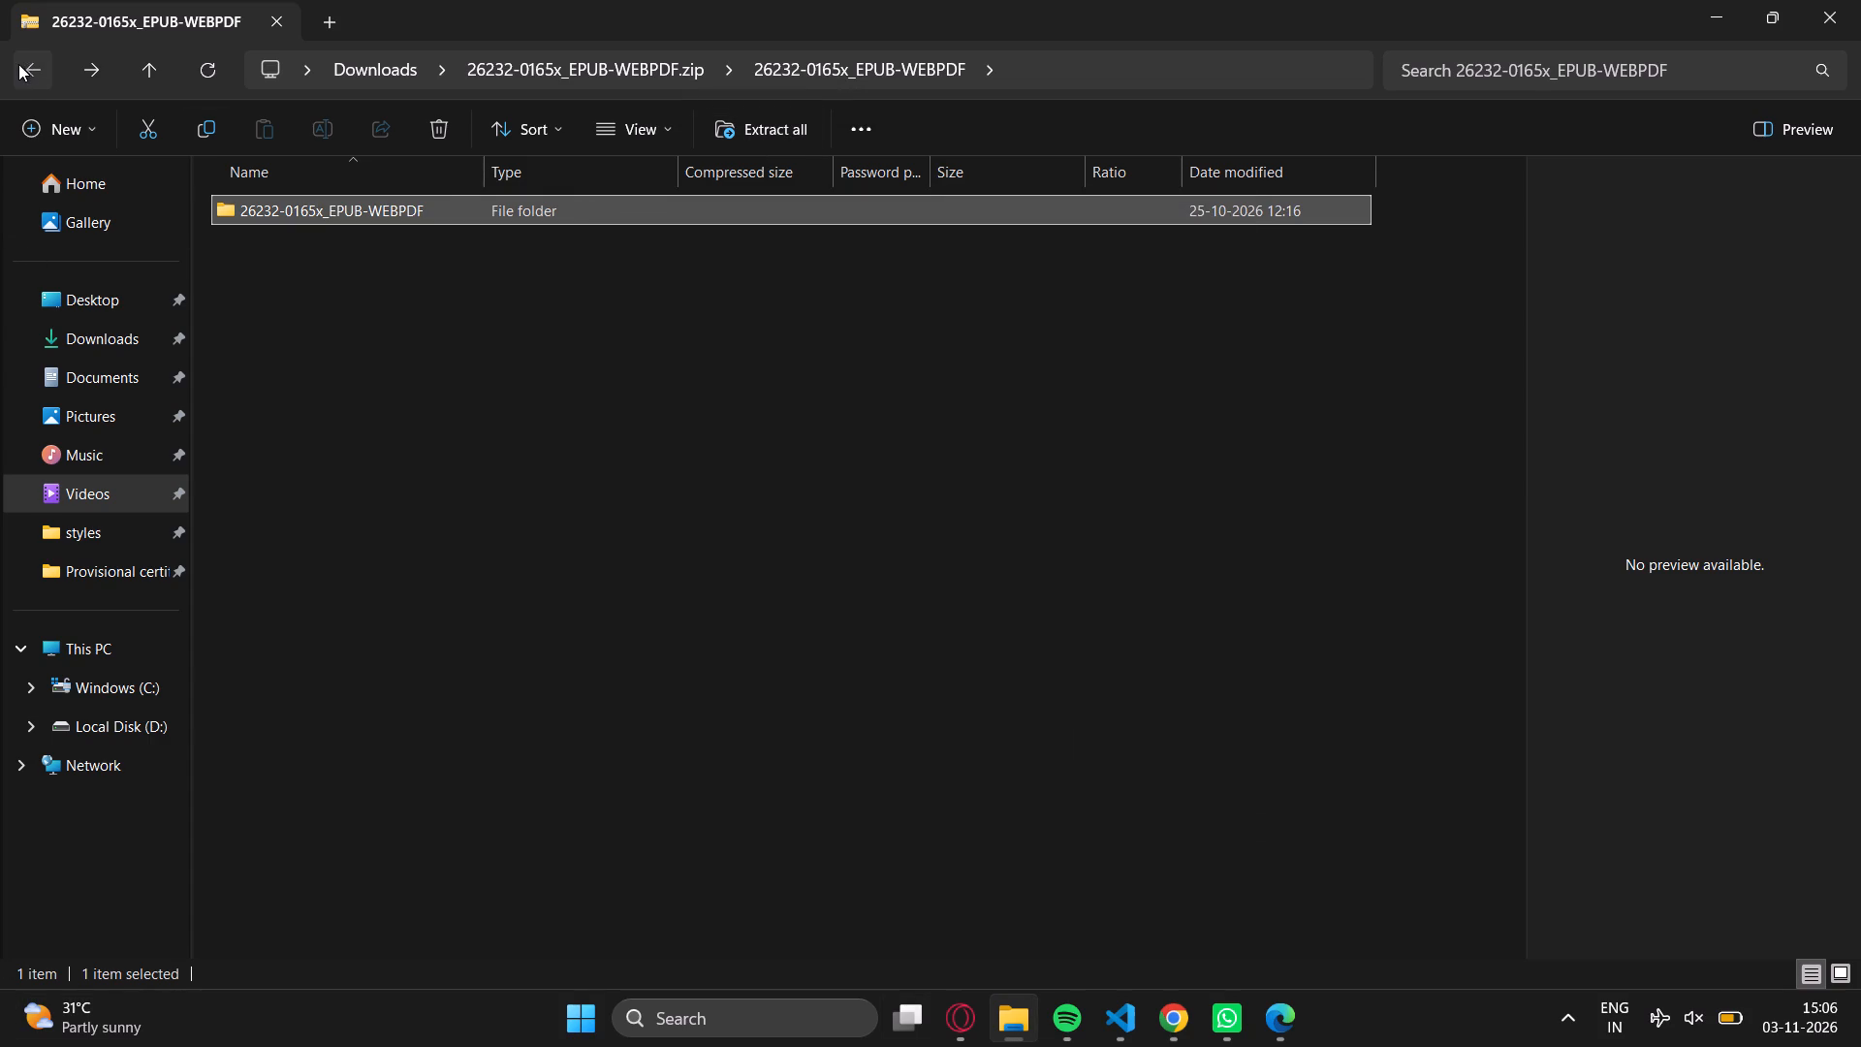
click(24, 72)
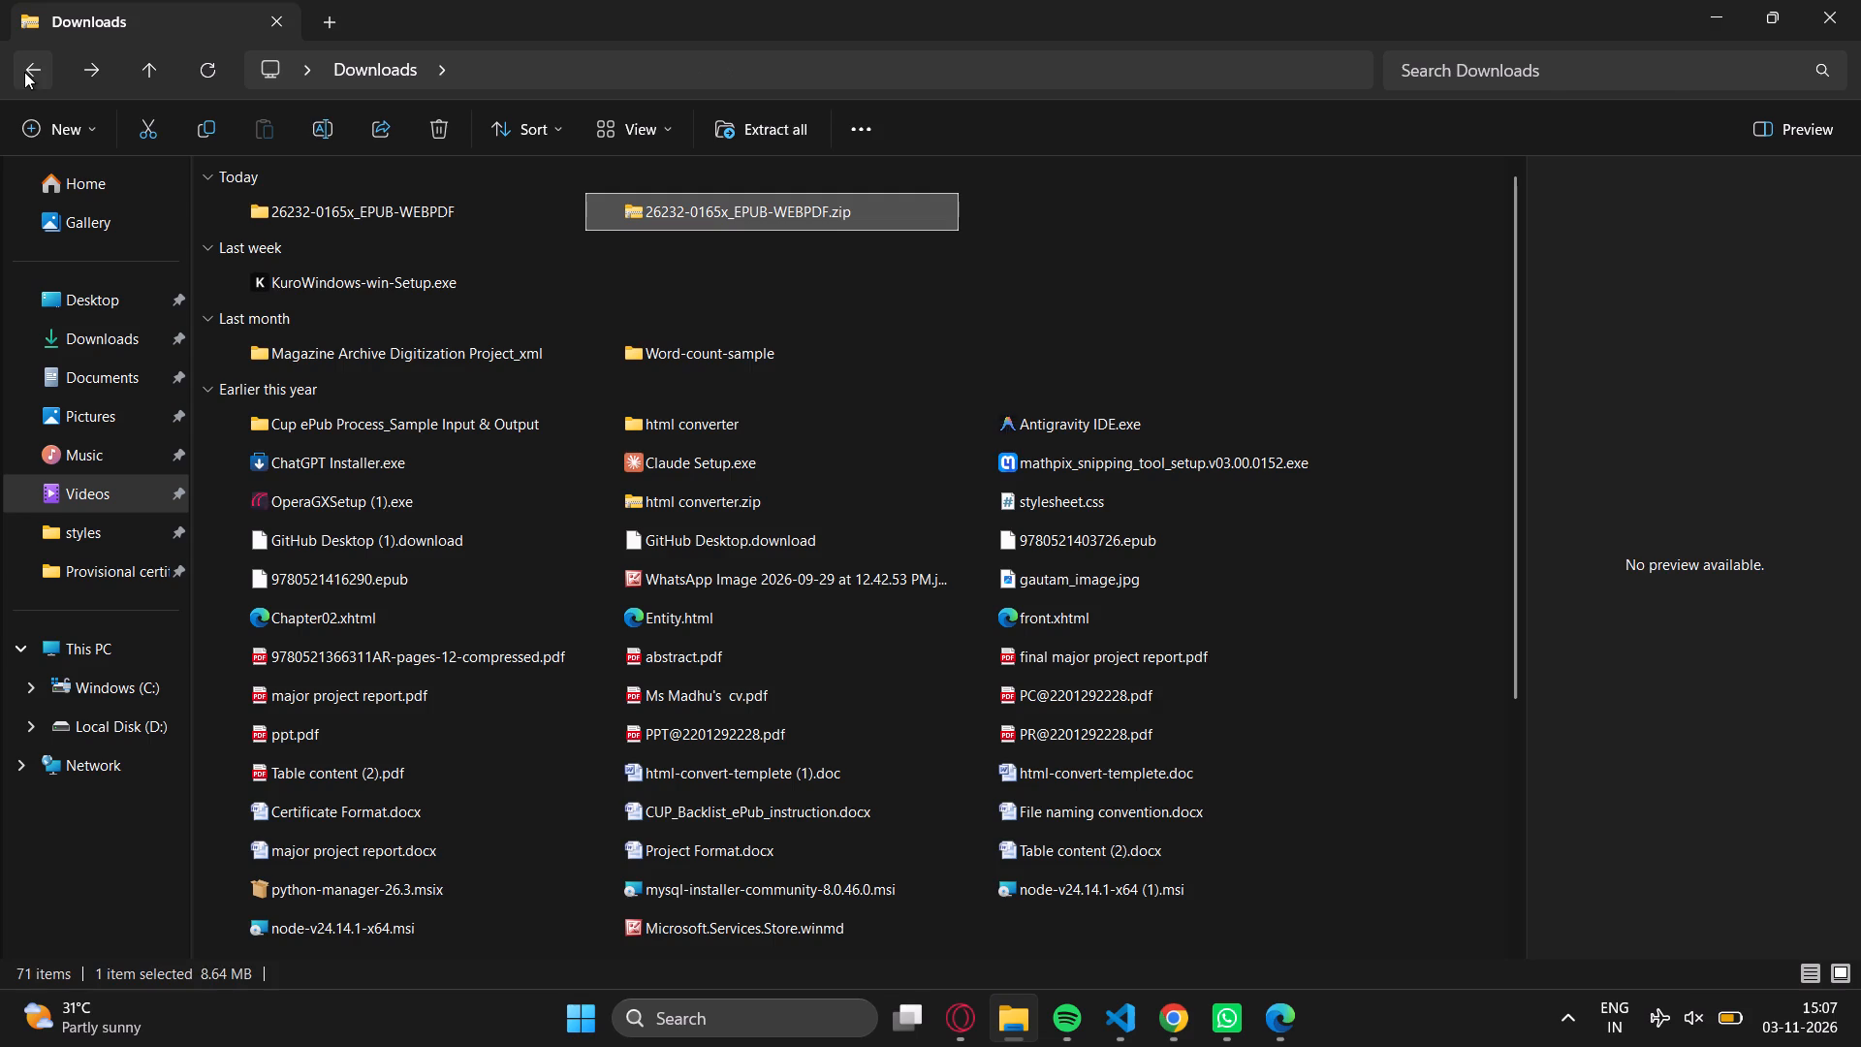
right_click(678, 206)
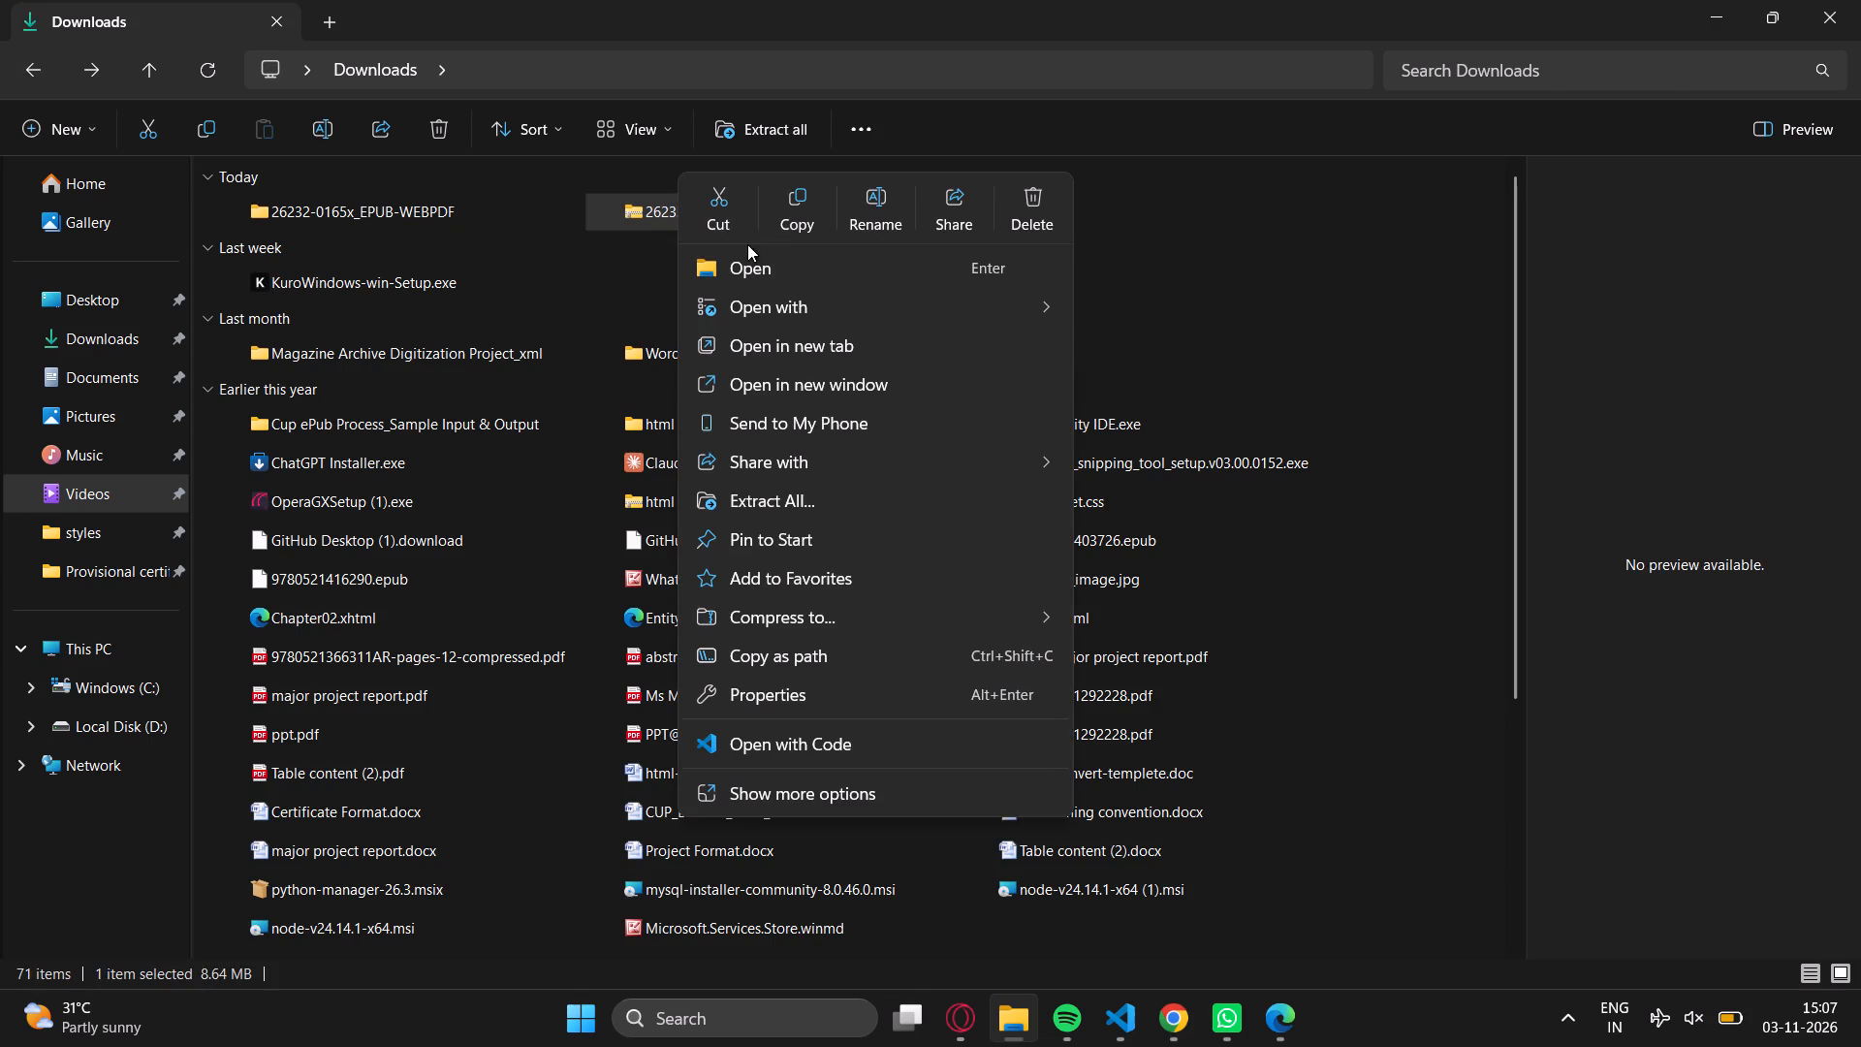
click(1031, 203)
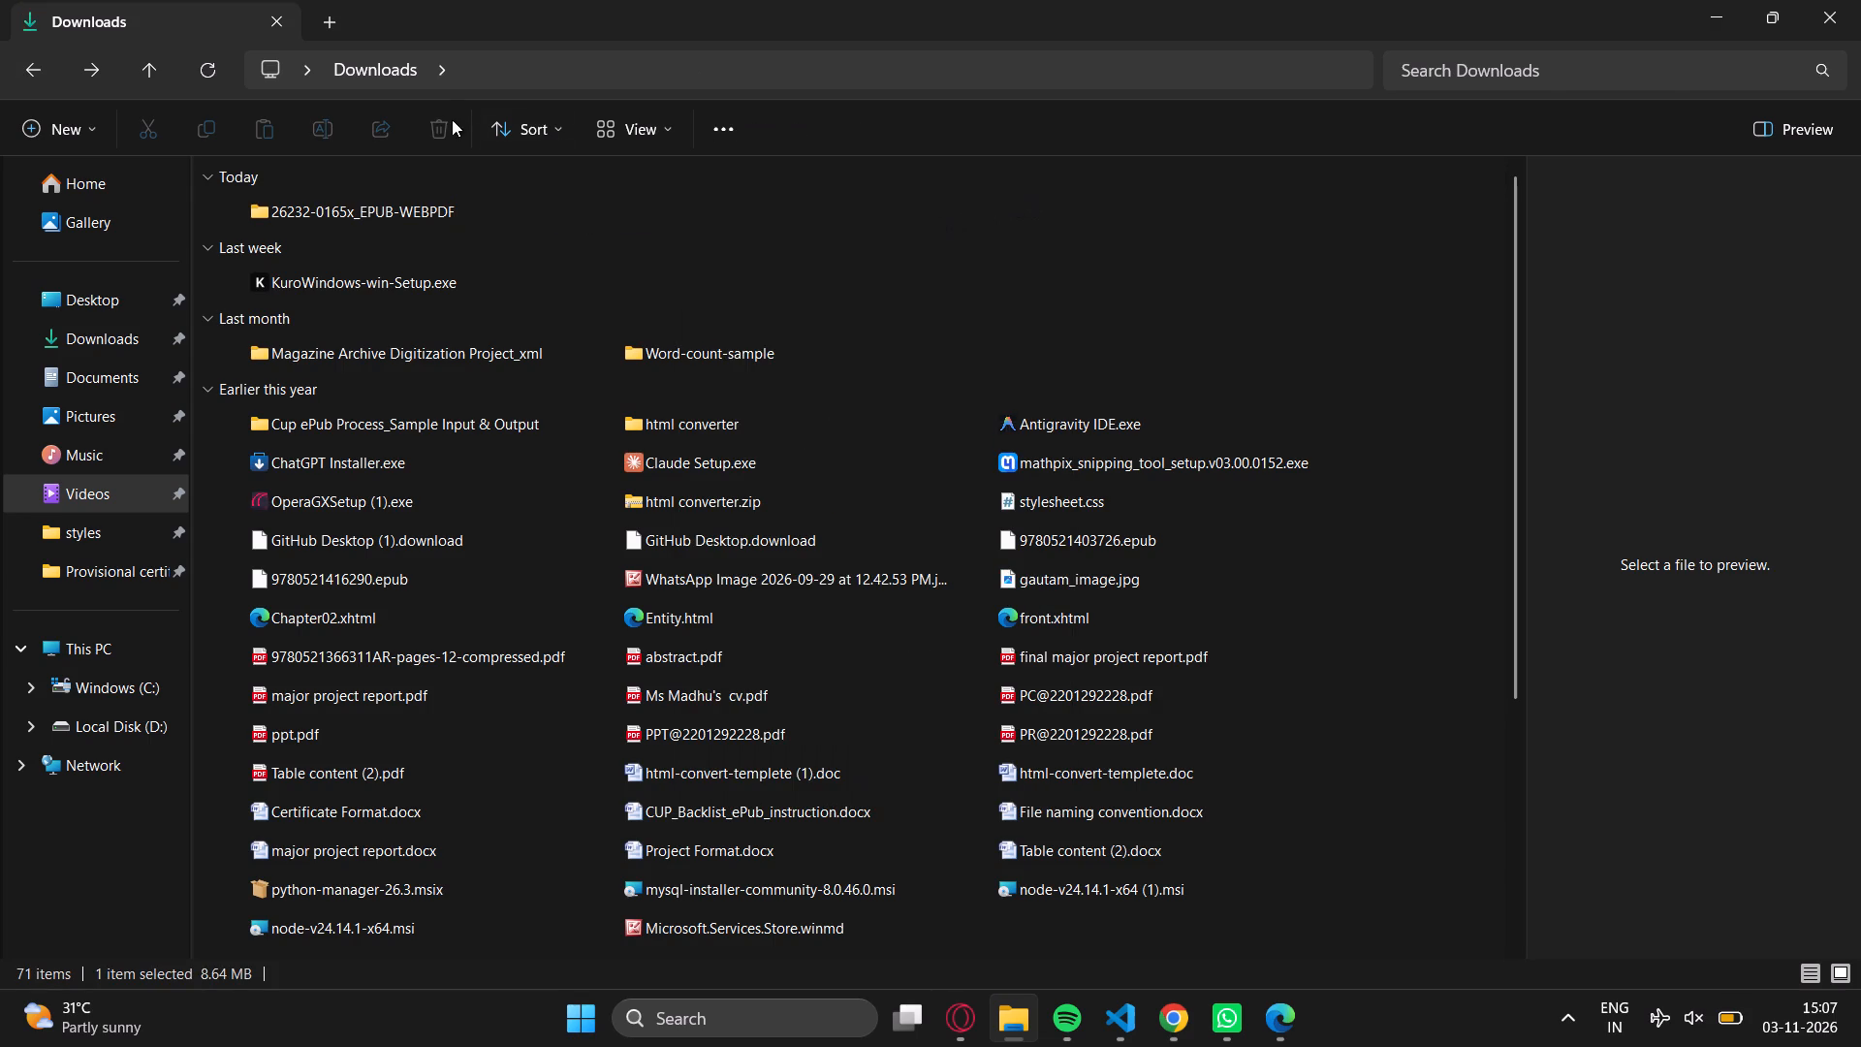
double_click(419, 216)
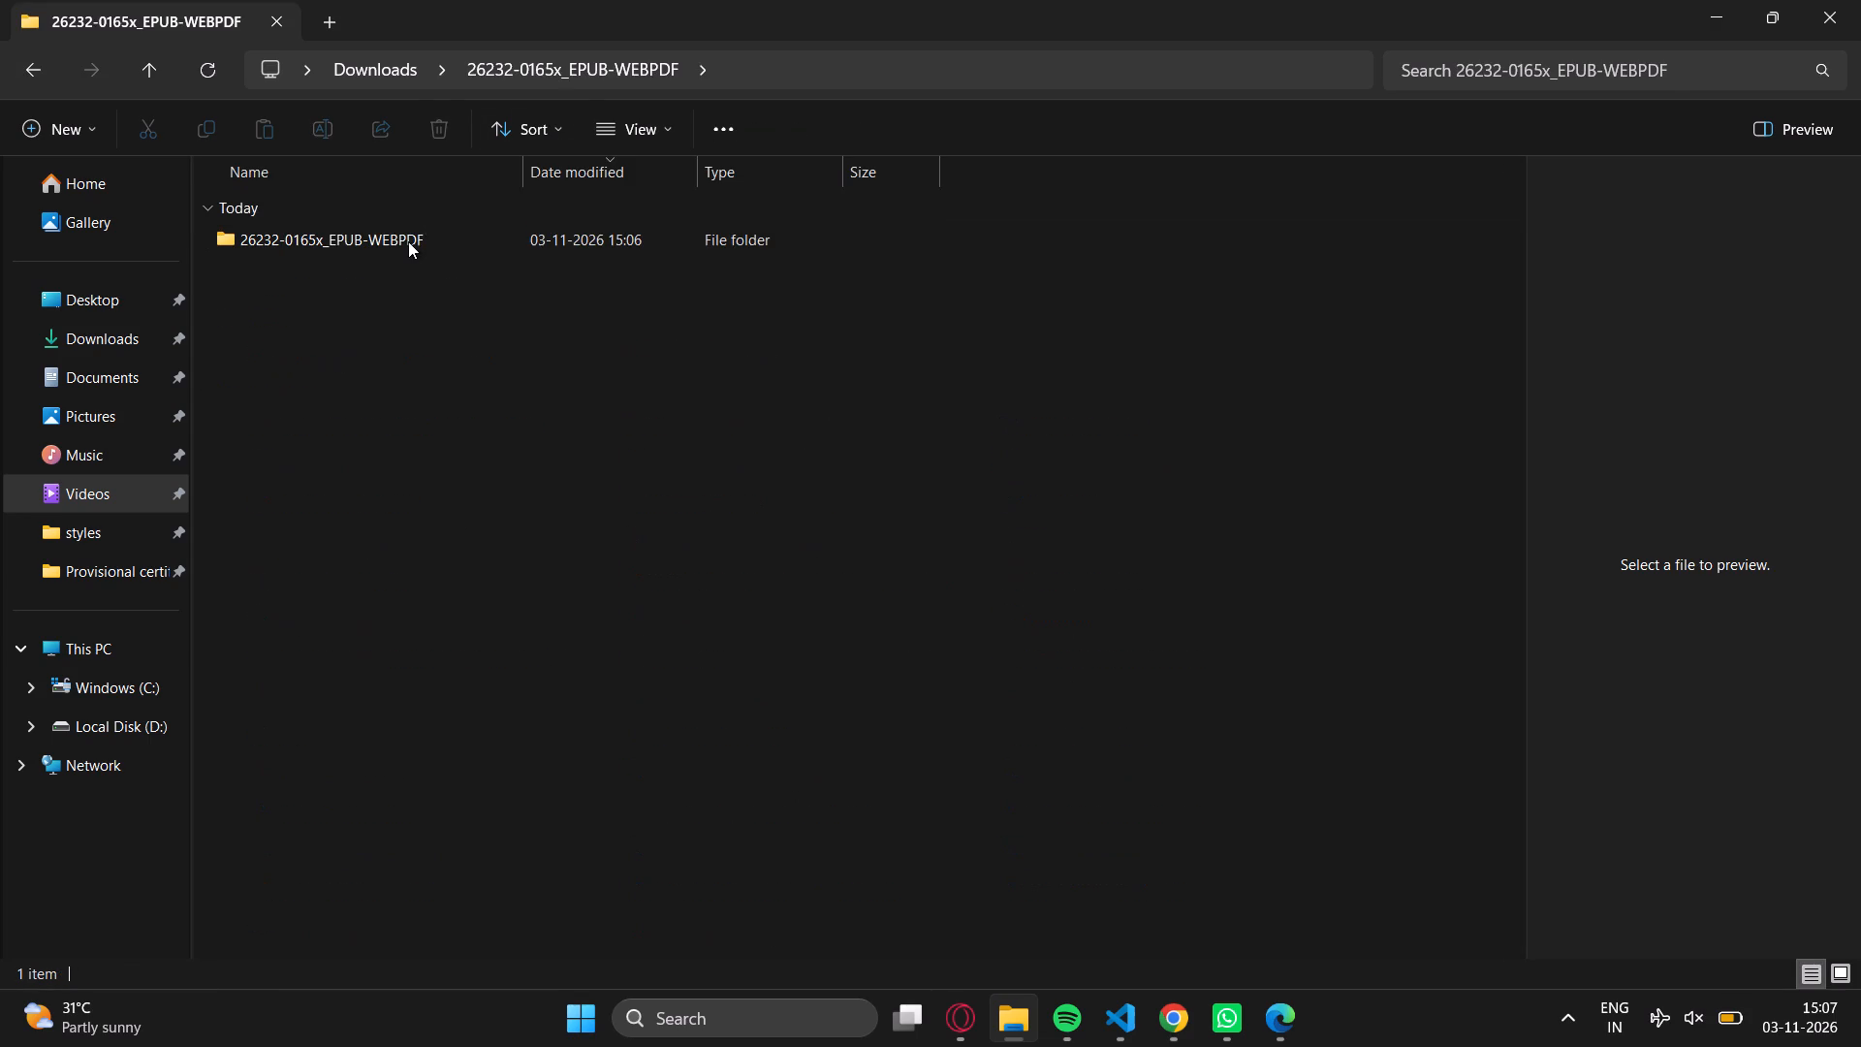
double_click(408, 241)
double_click(407, 242)
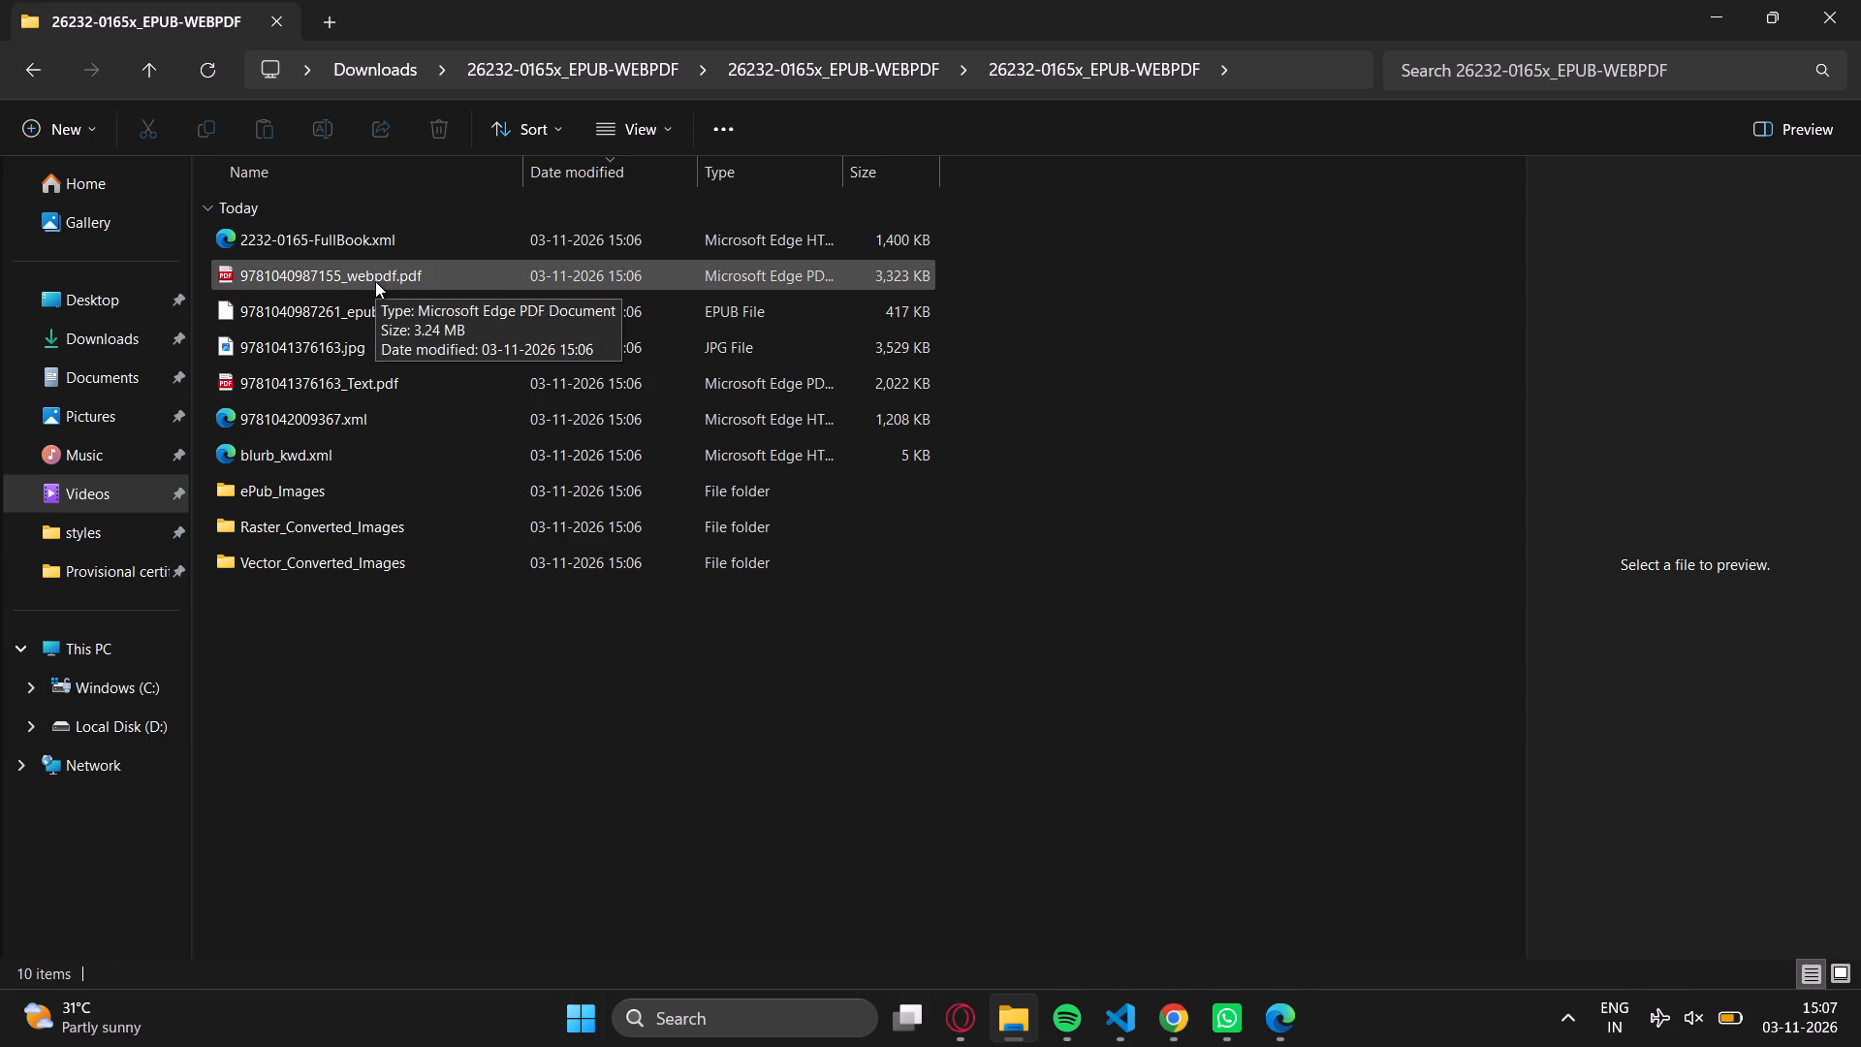
double_click(376, 281)
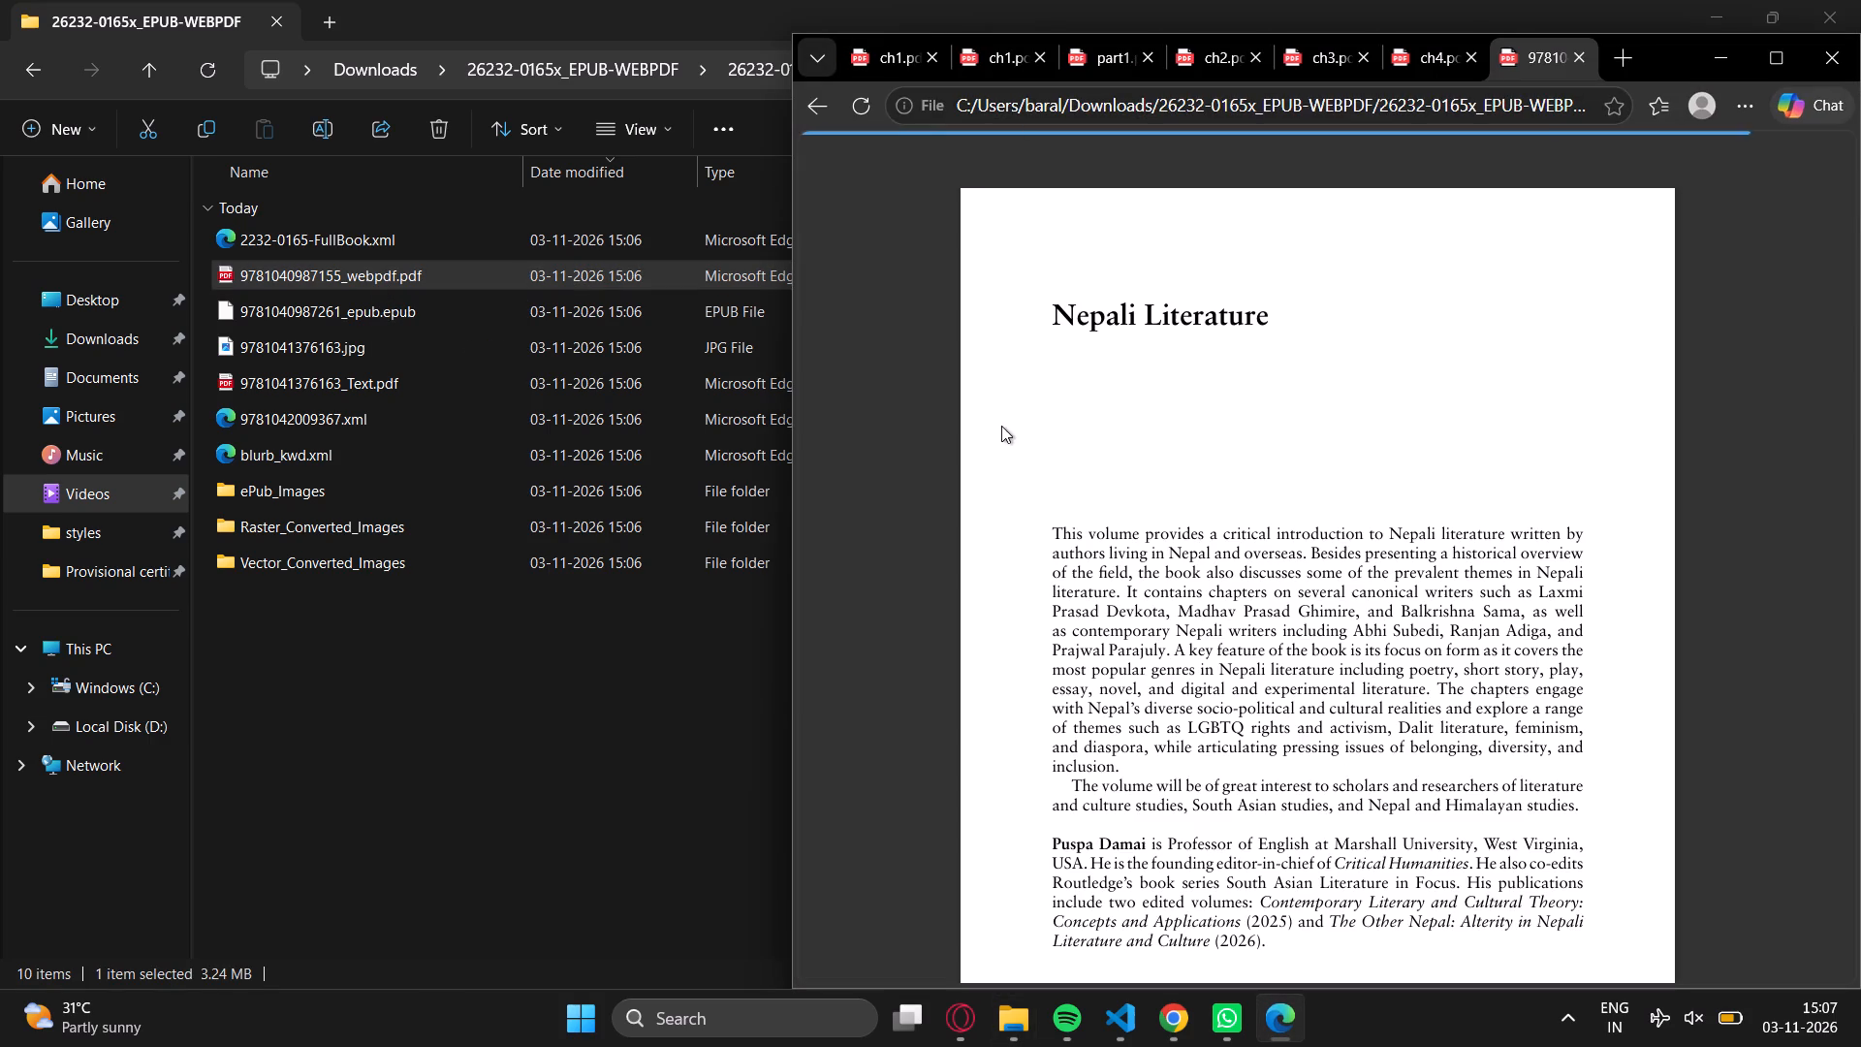
scroll(1091, 468, down, 4)
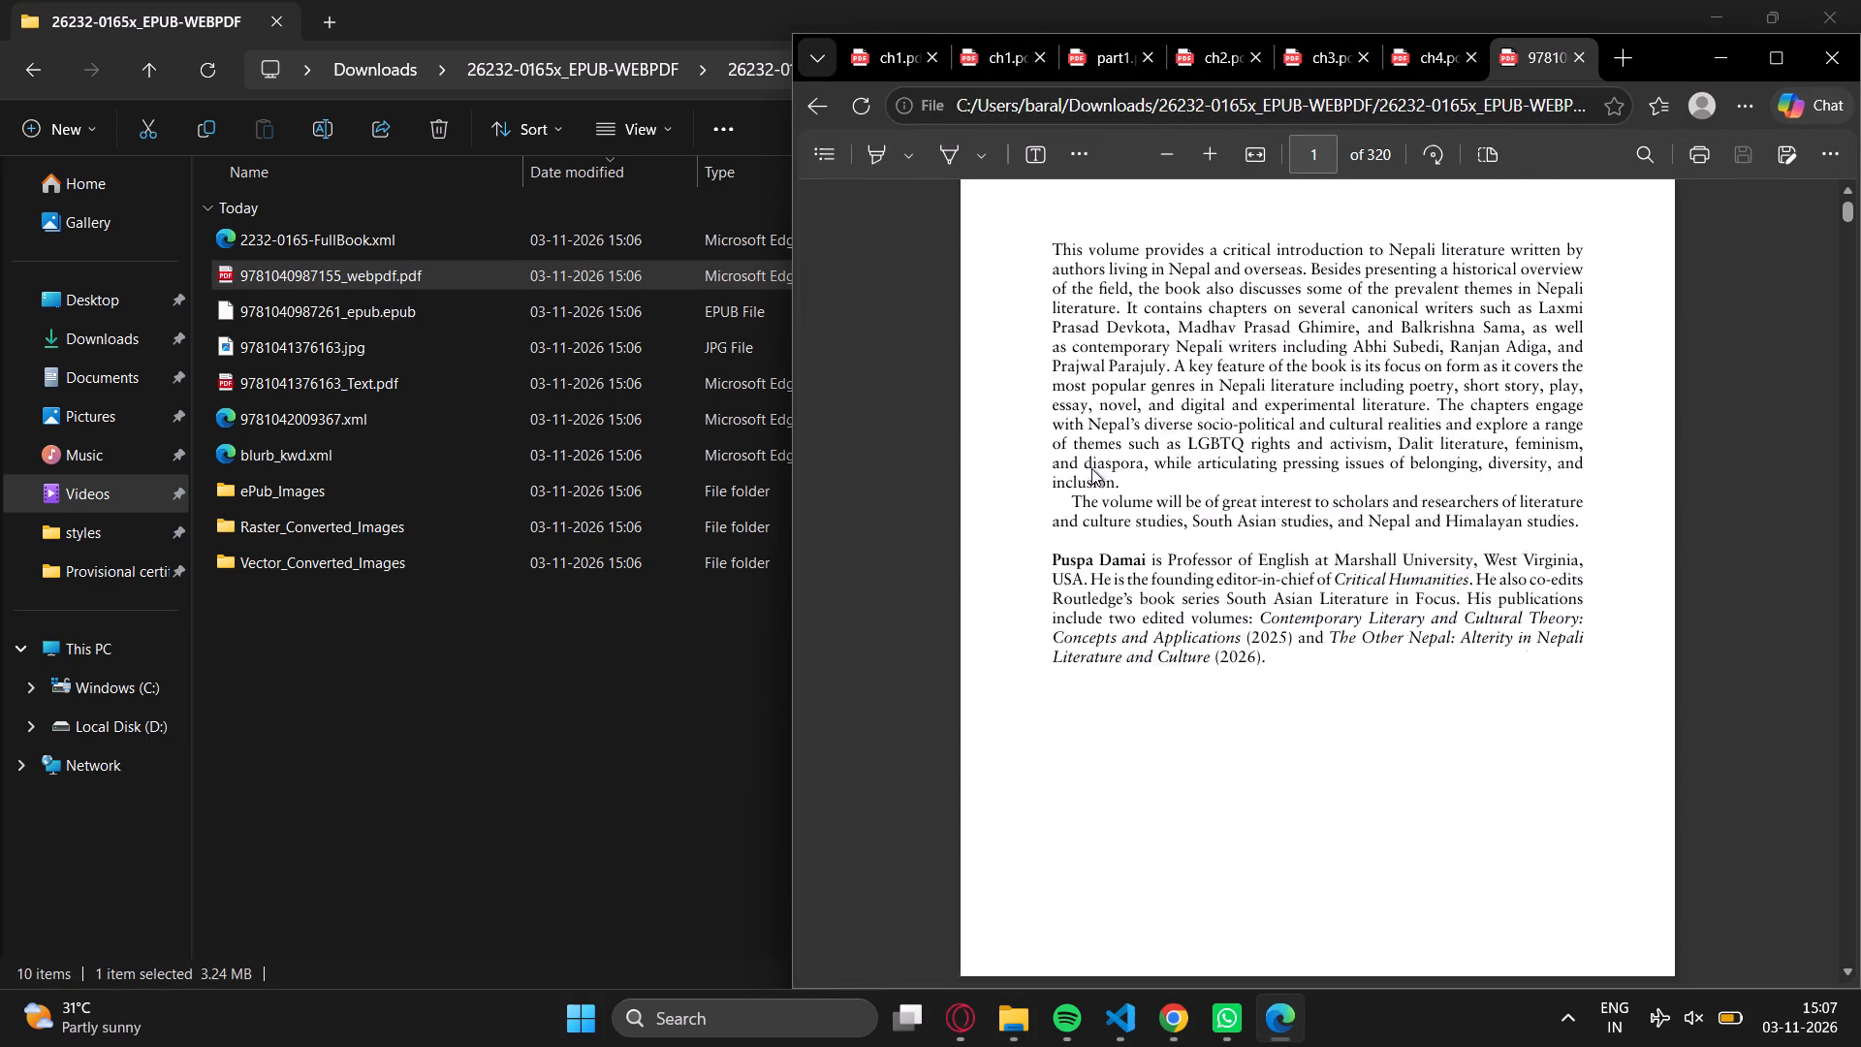
scroll(1092, 468, down, 5)
scroll(1094, 470, up, 11)
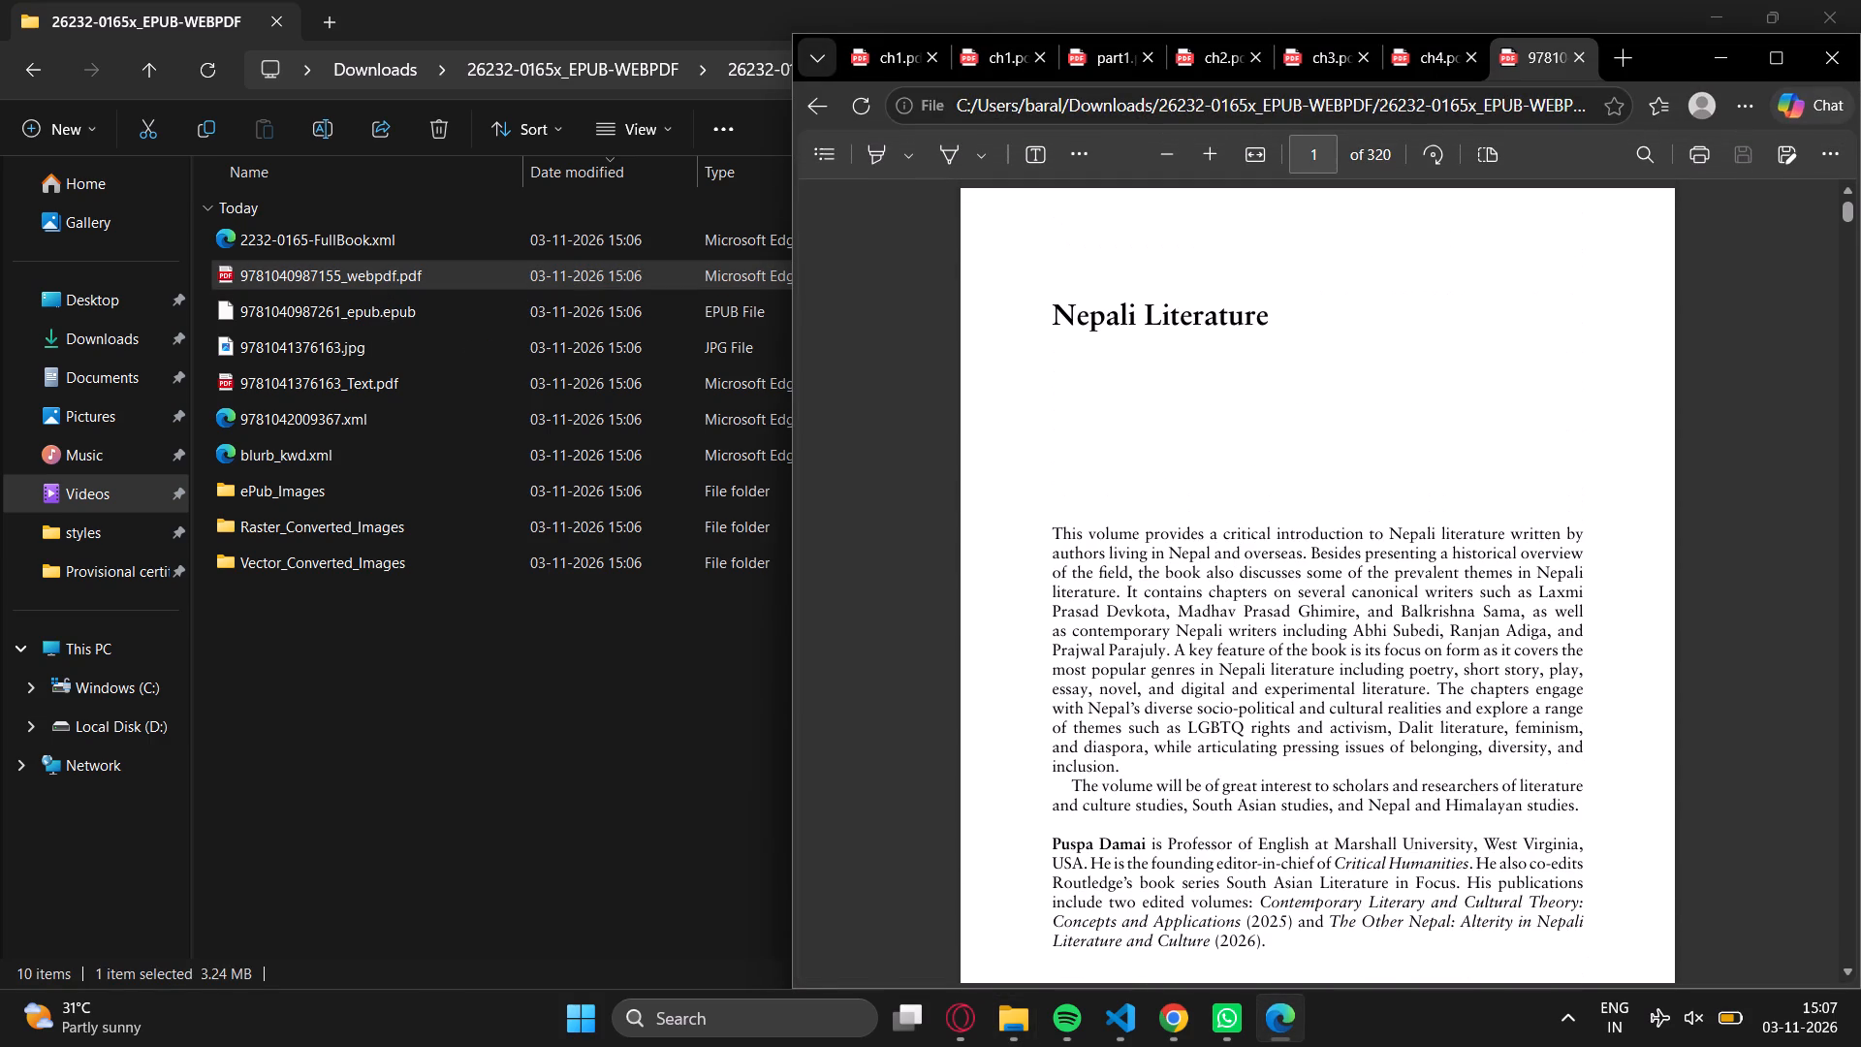
scroll(1372, 321, down, 5)
scroll(1256, 506, down, 15)
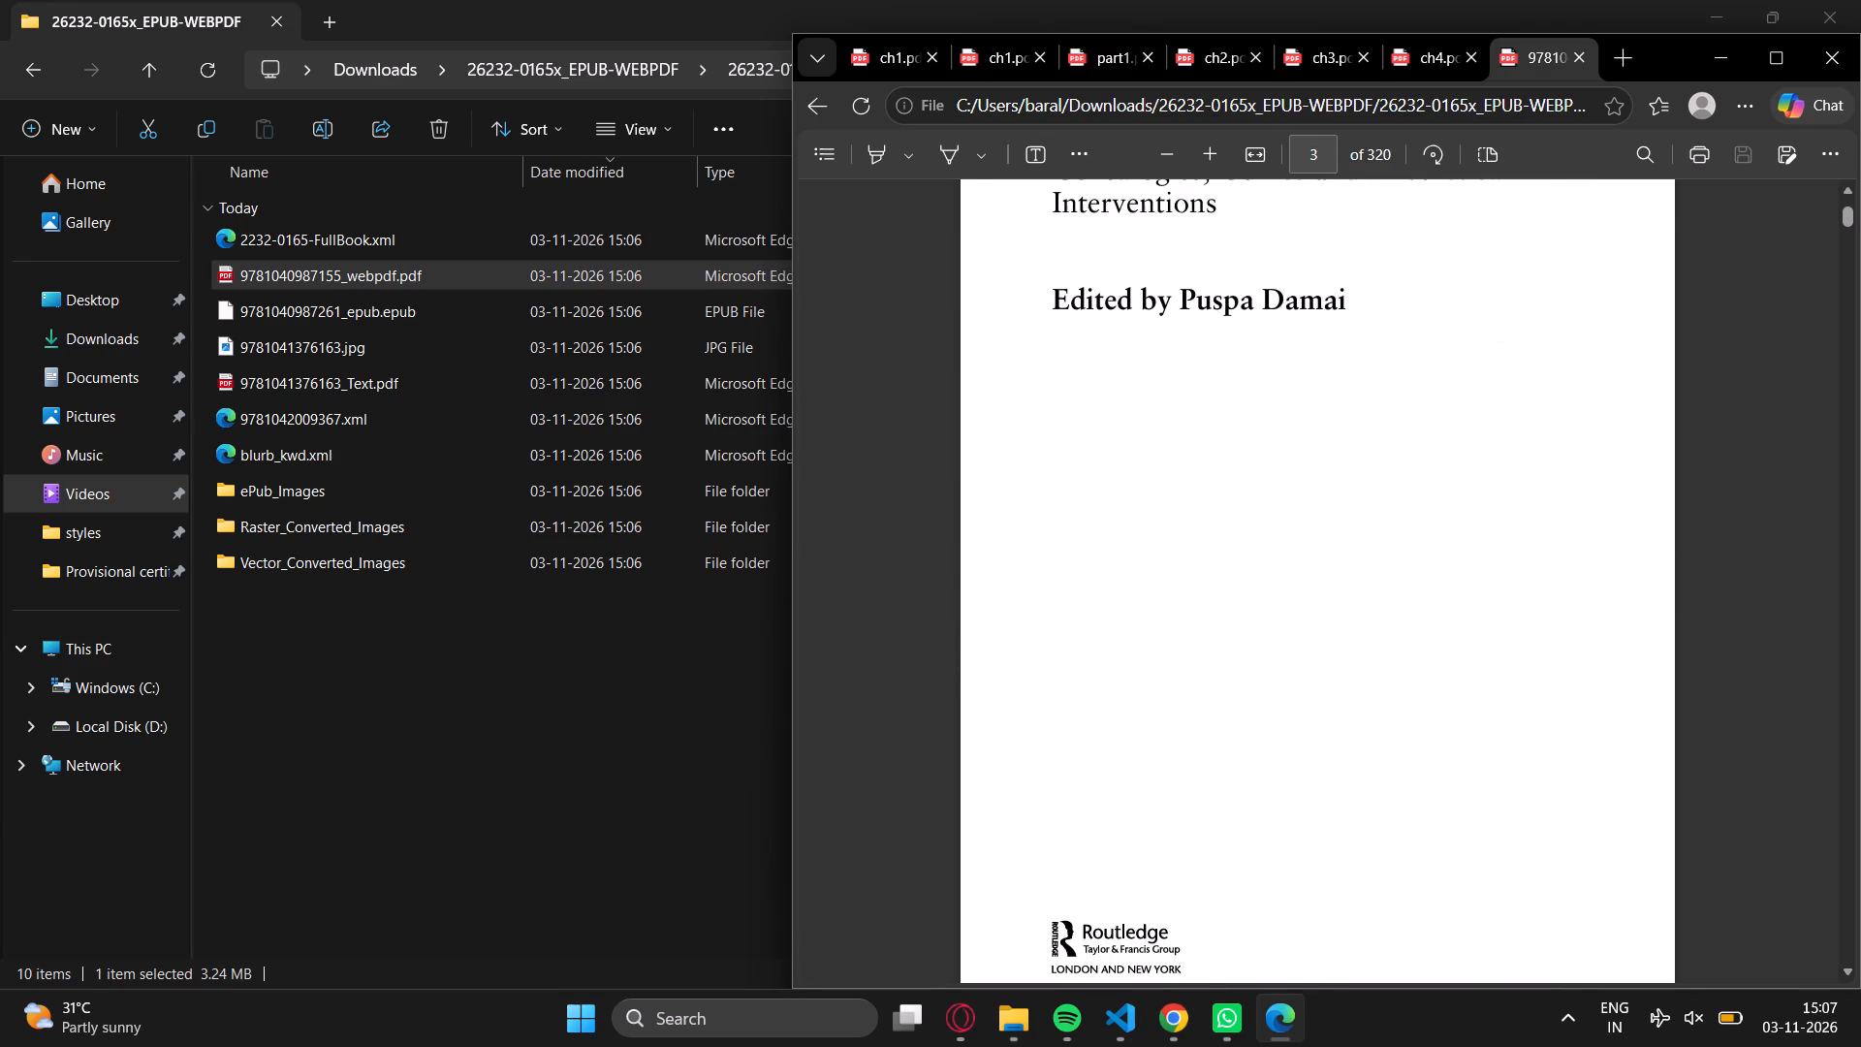
scroll(1222, 562, down, 19)
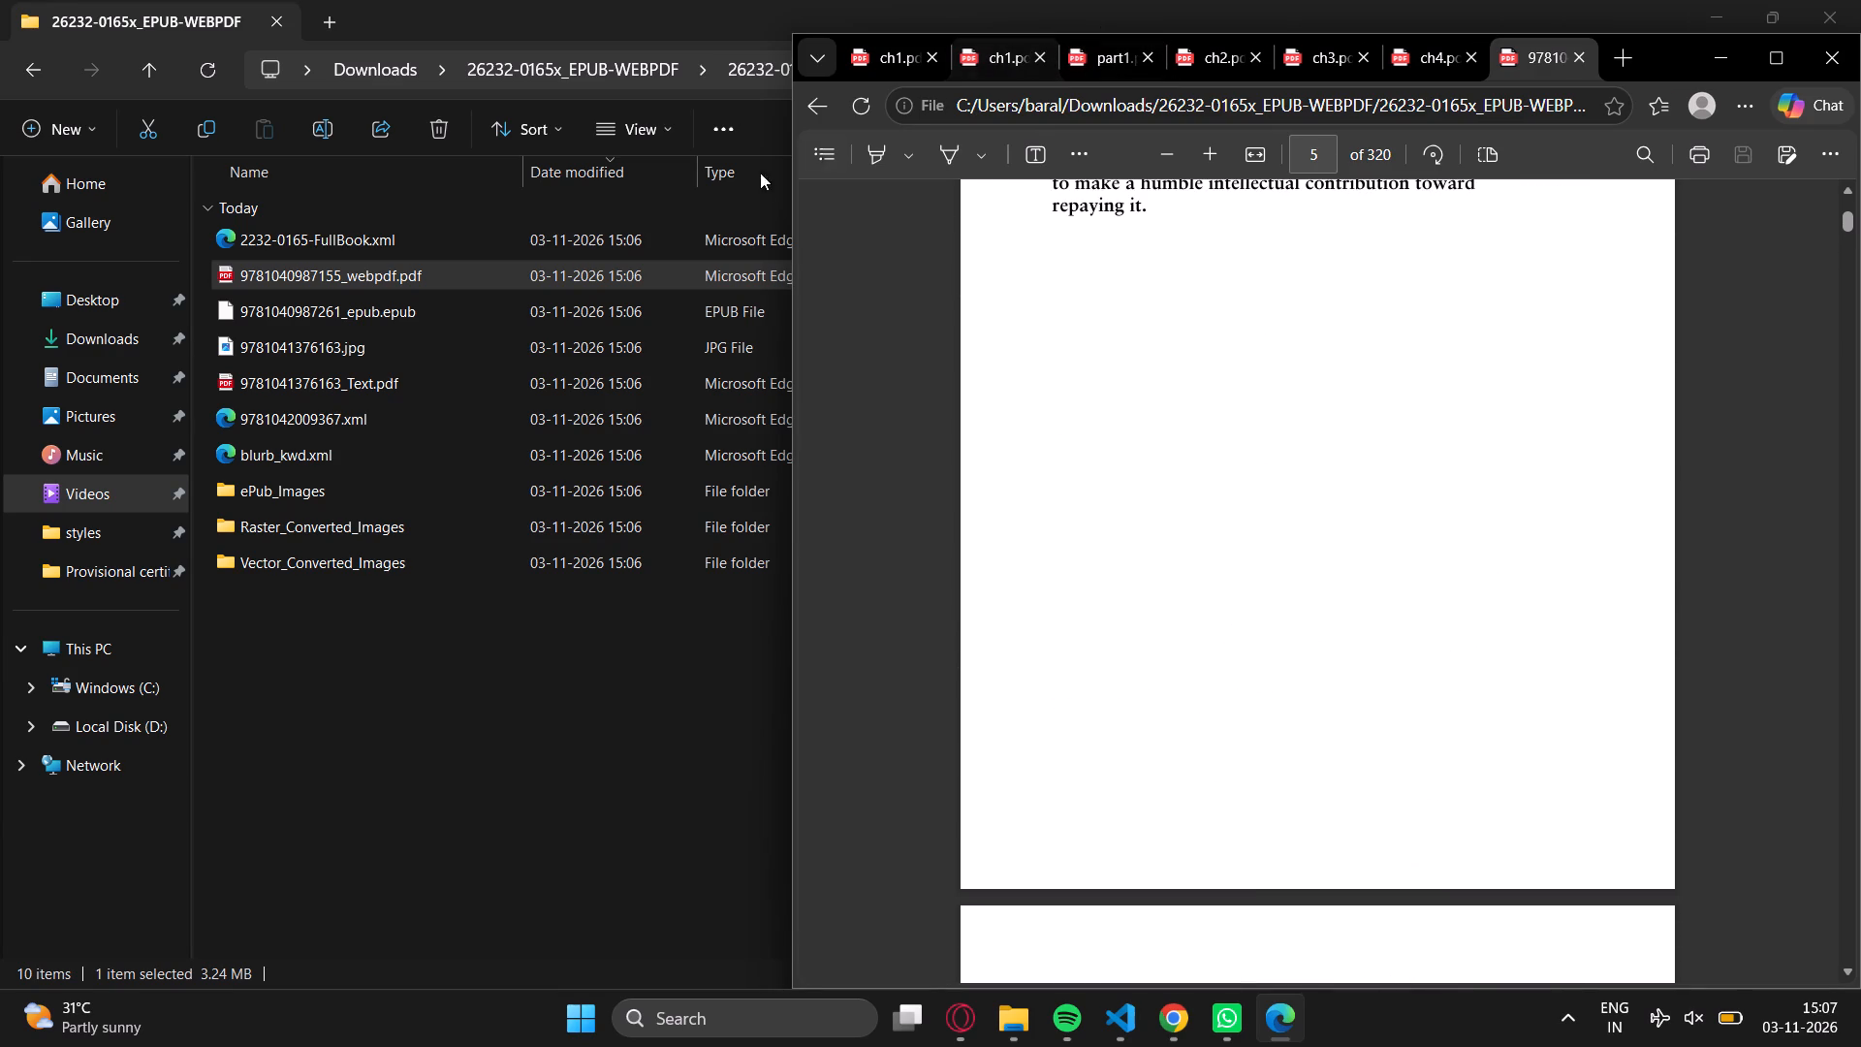
click(360, 392)
click(360, 392)
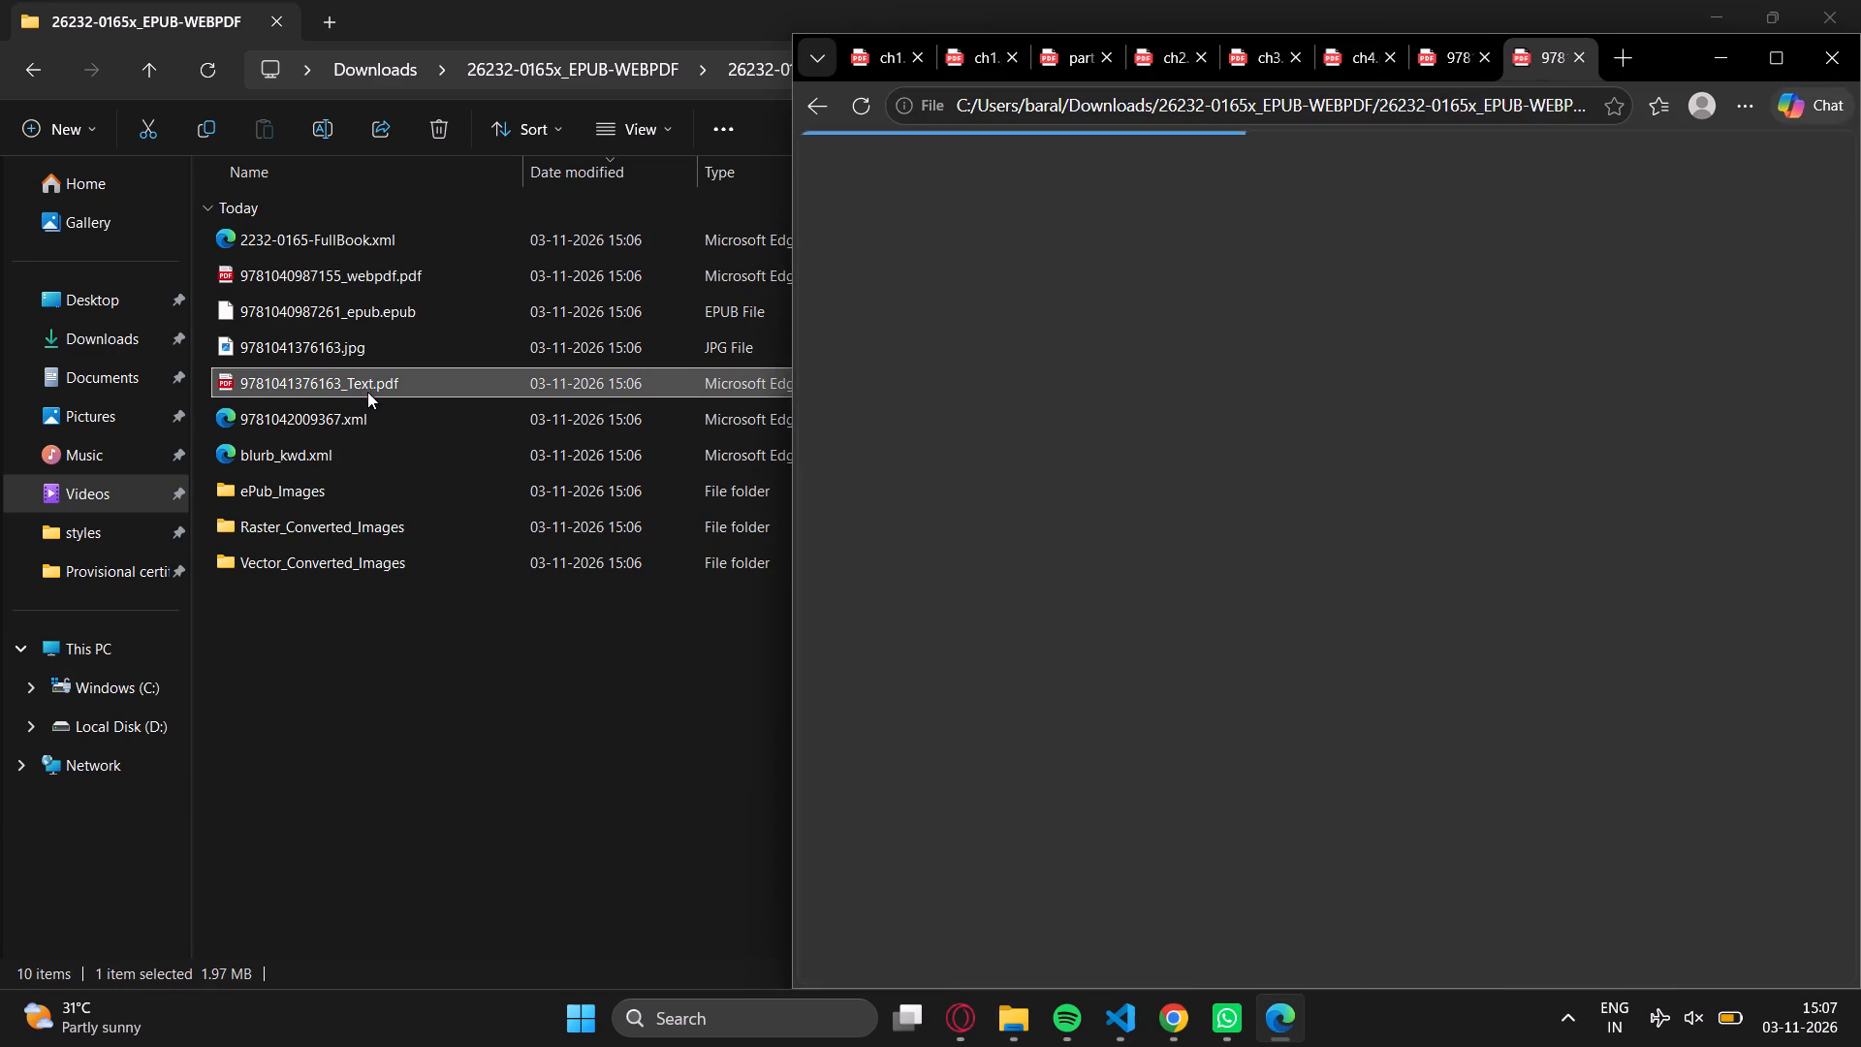
click(431, 276)
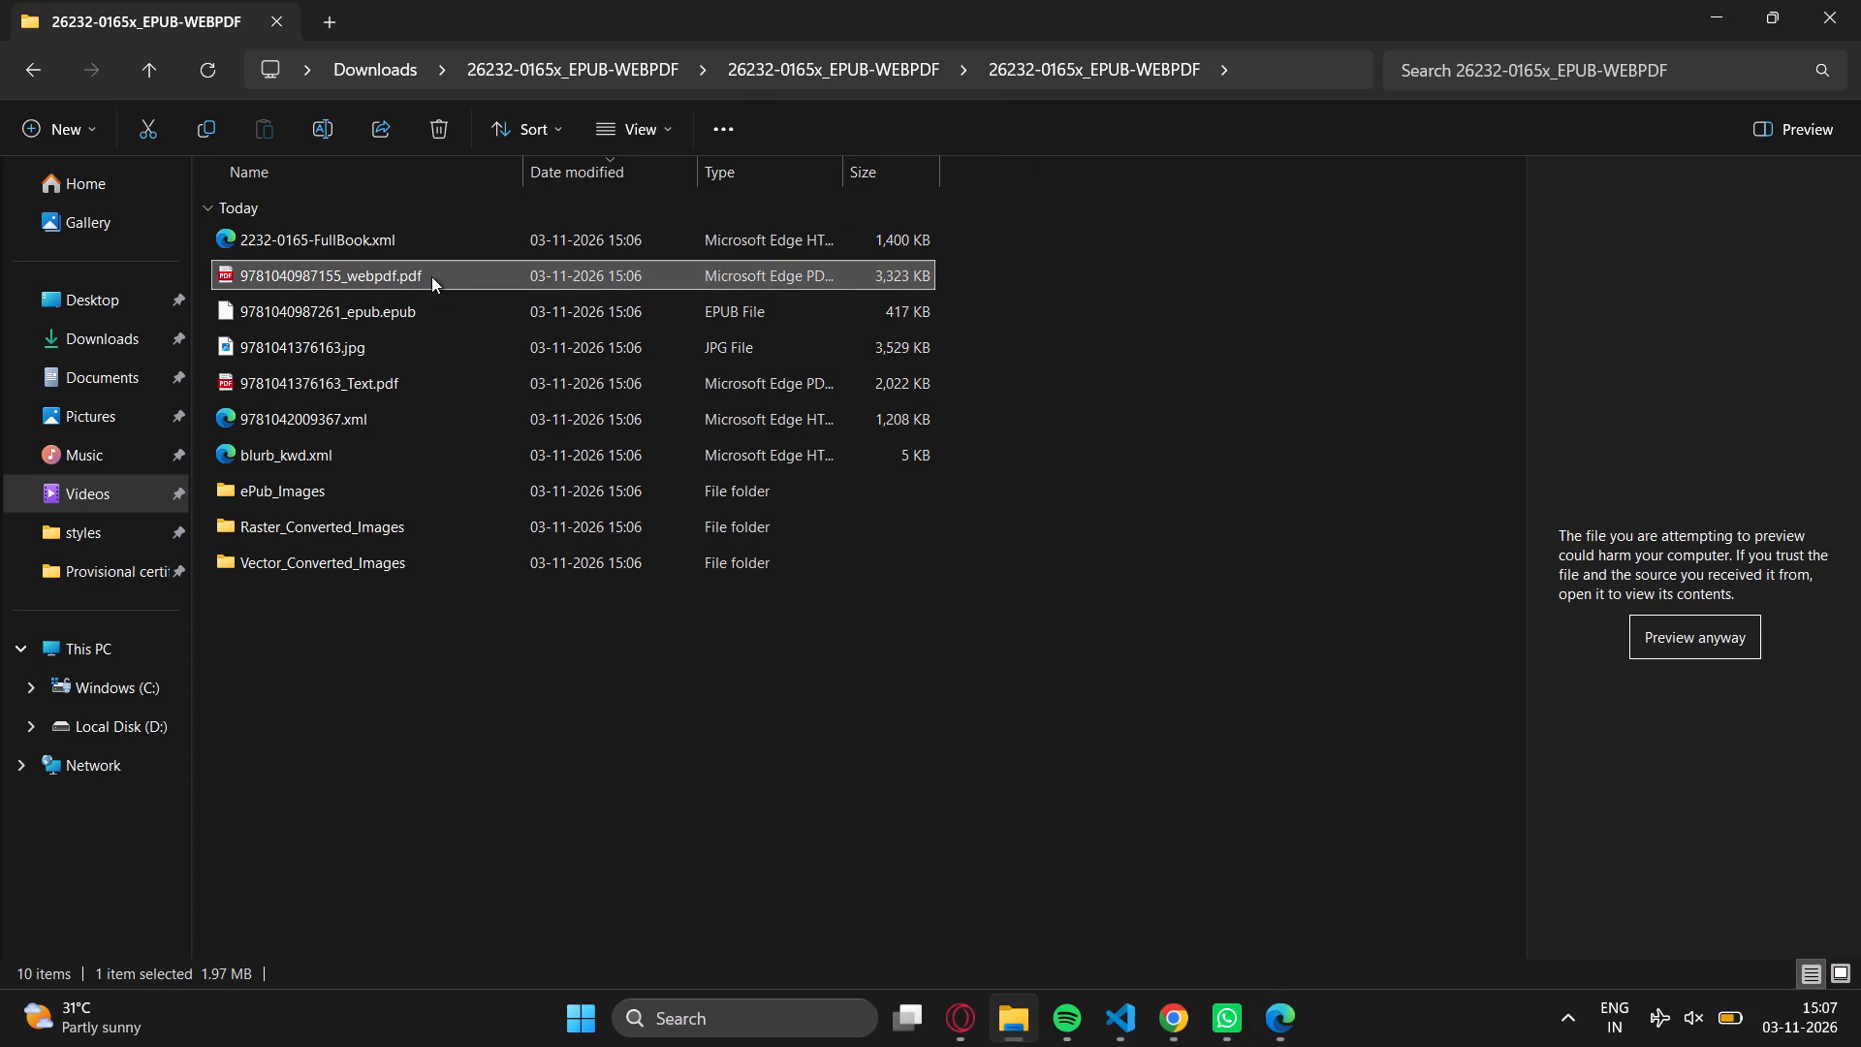
right_click(430, 277)
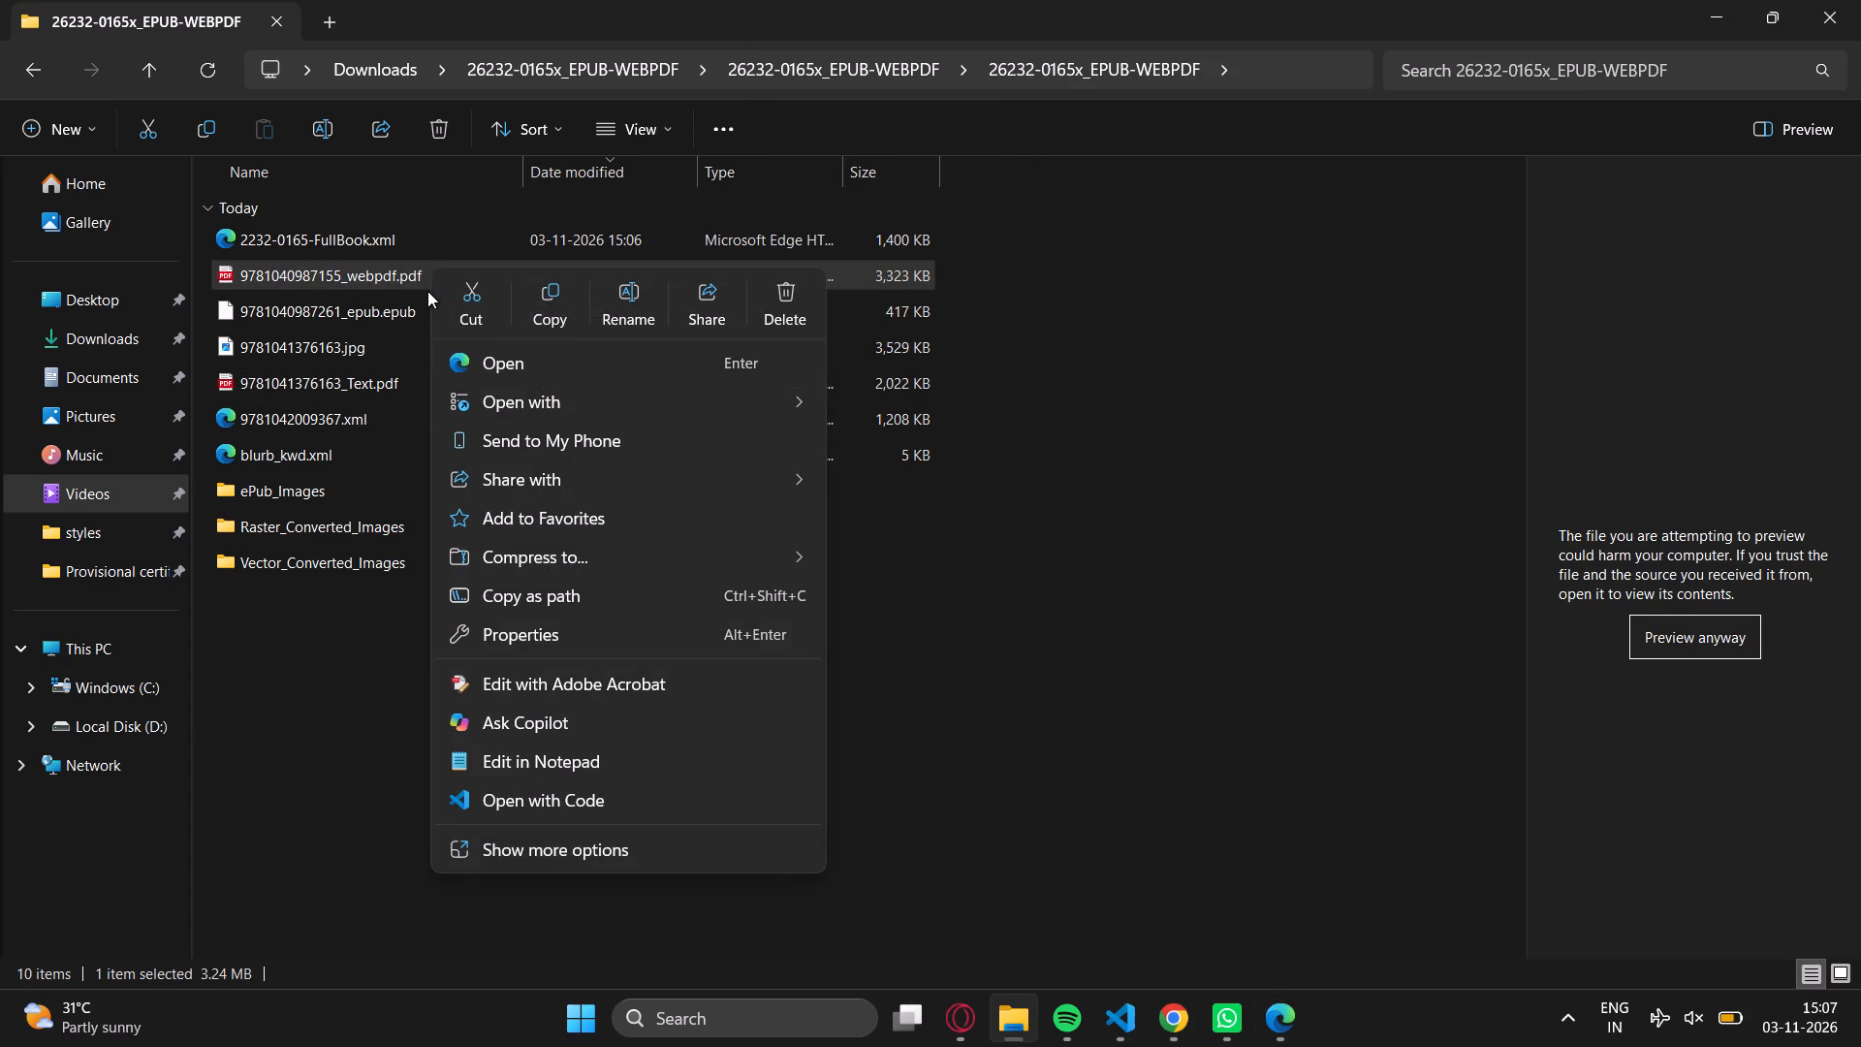
click(359, 378)
right_click(359, 378)
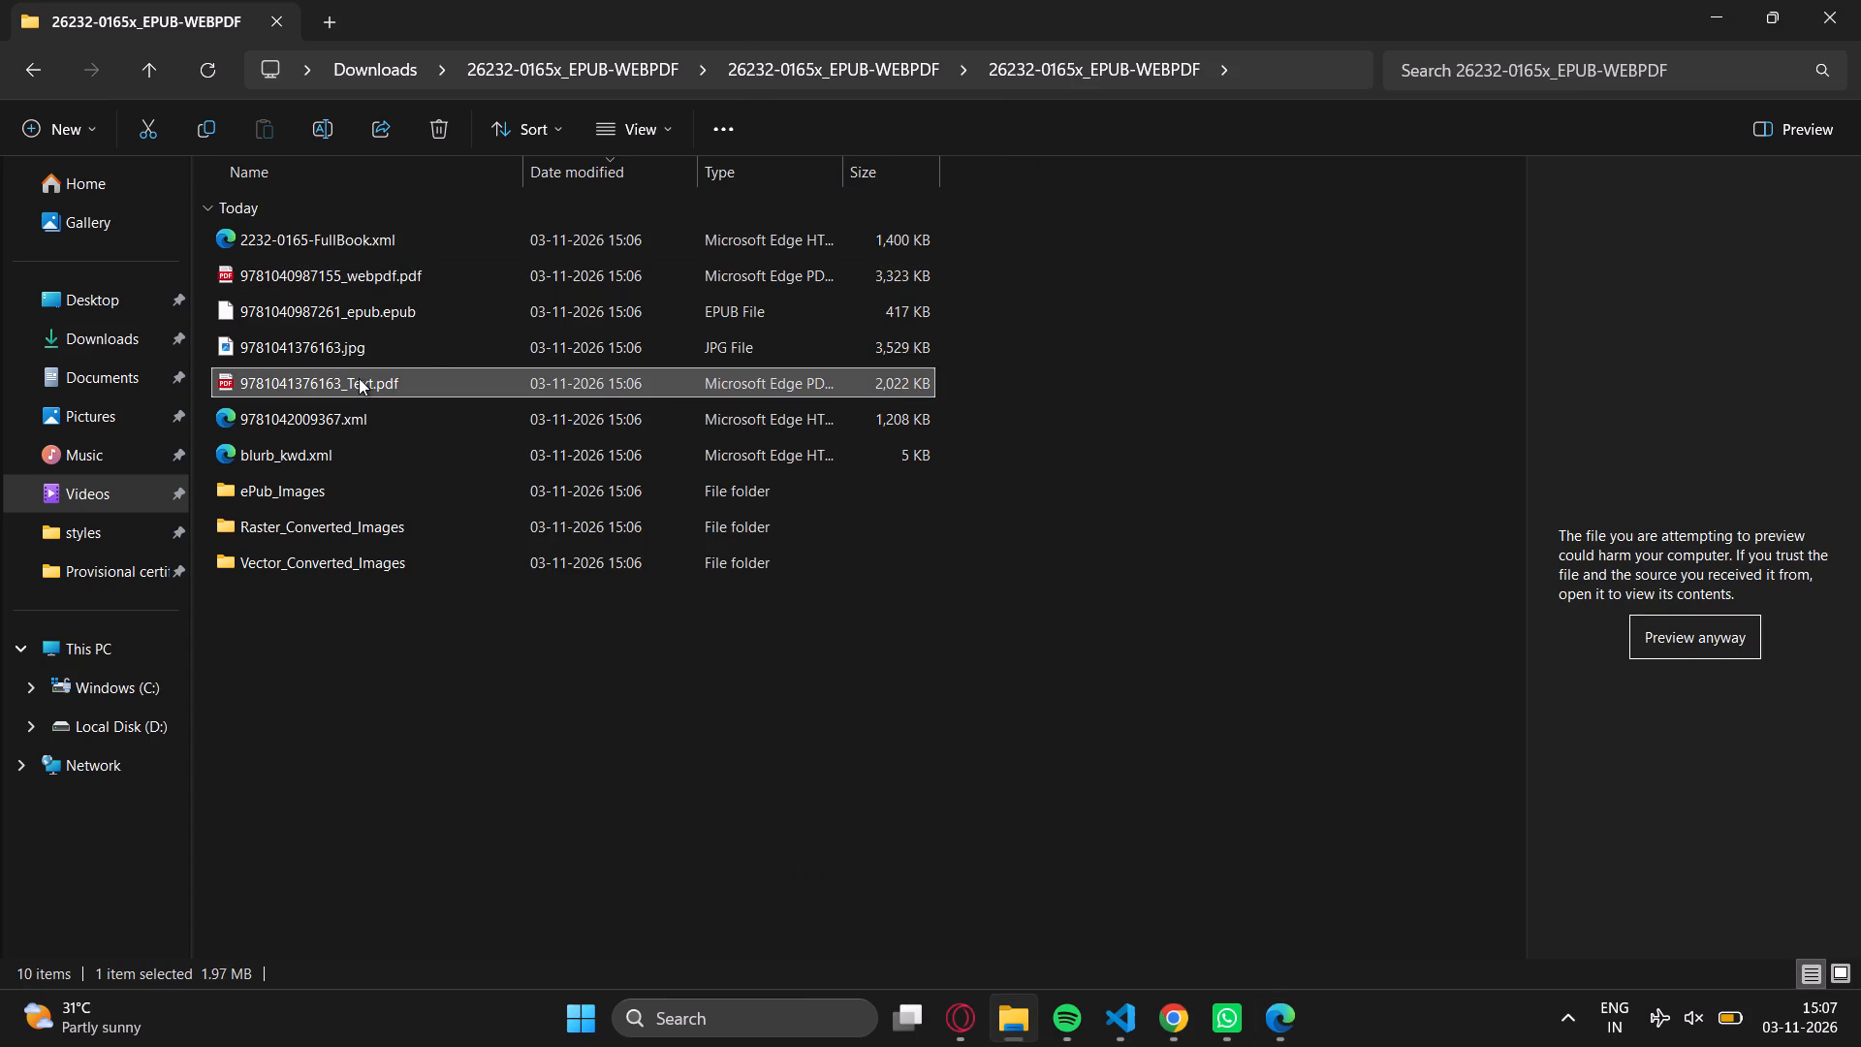
click(490, 312)
click(1712, 12)
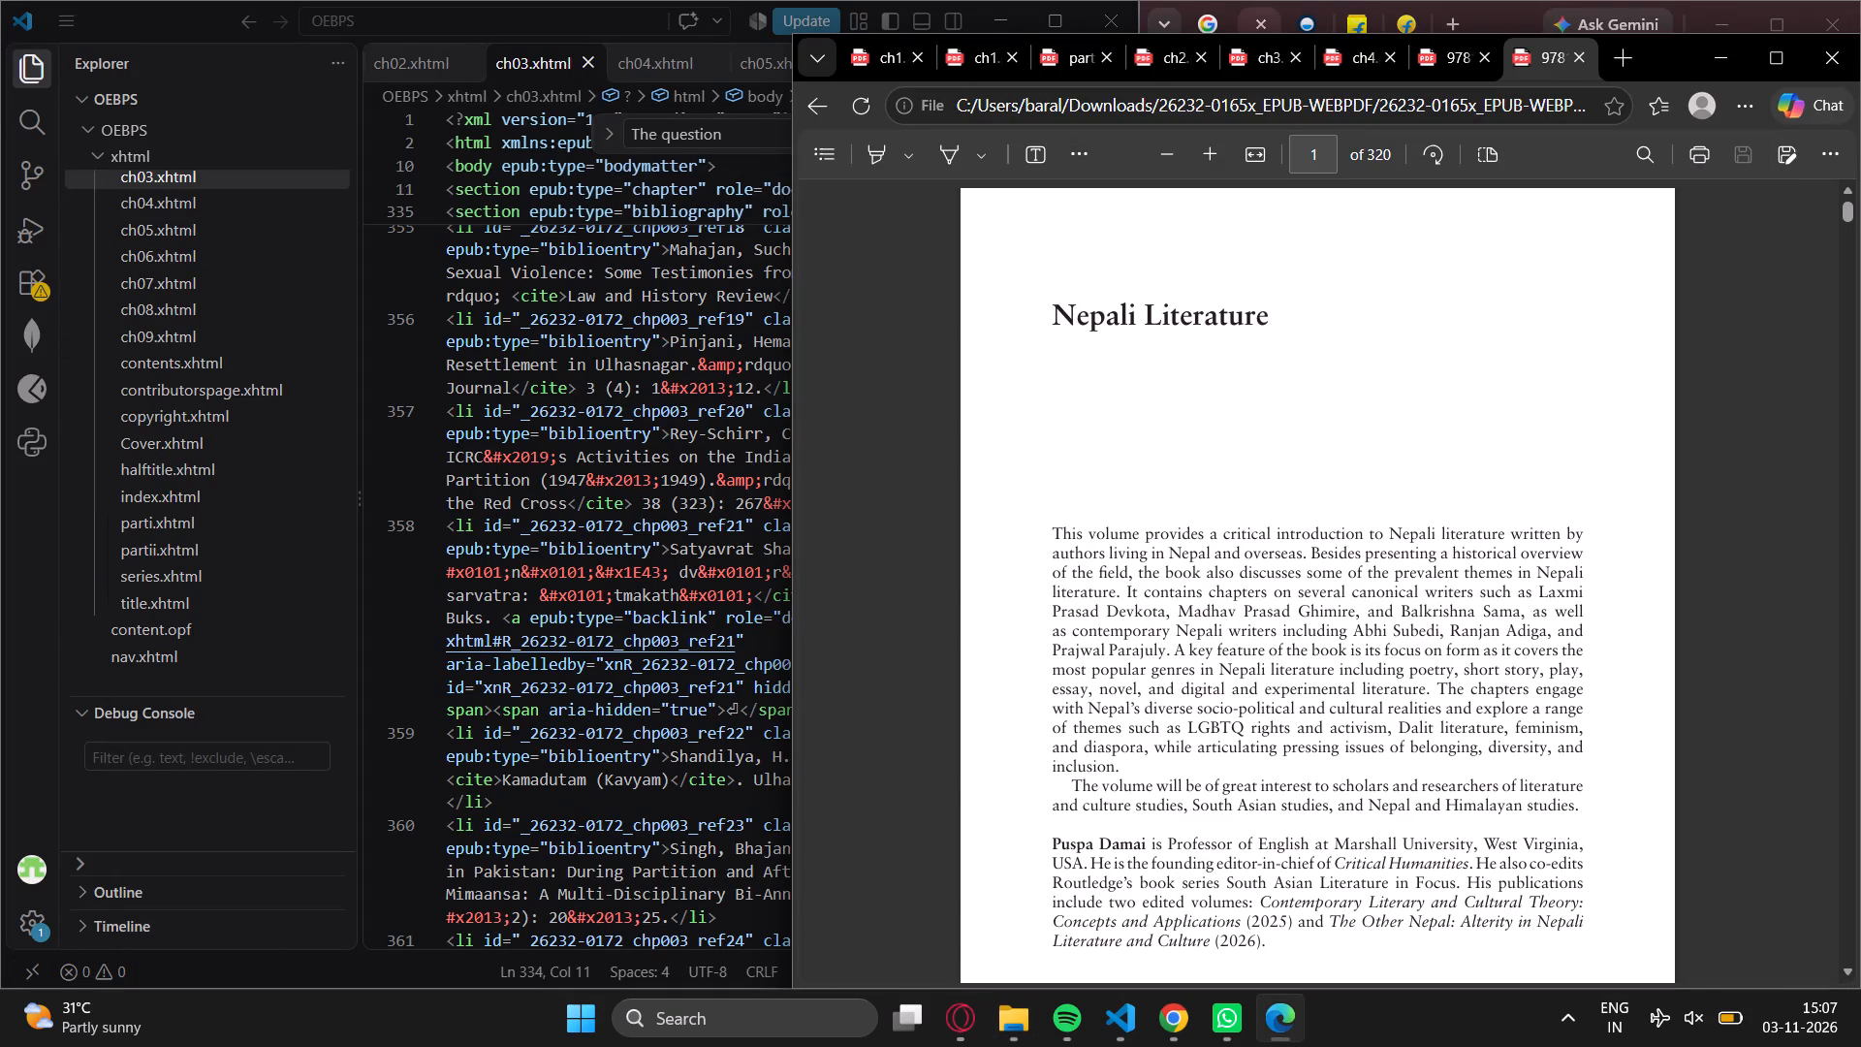
click(1031, 900)
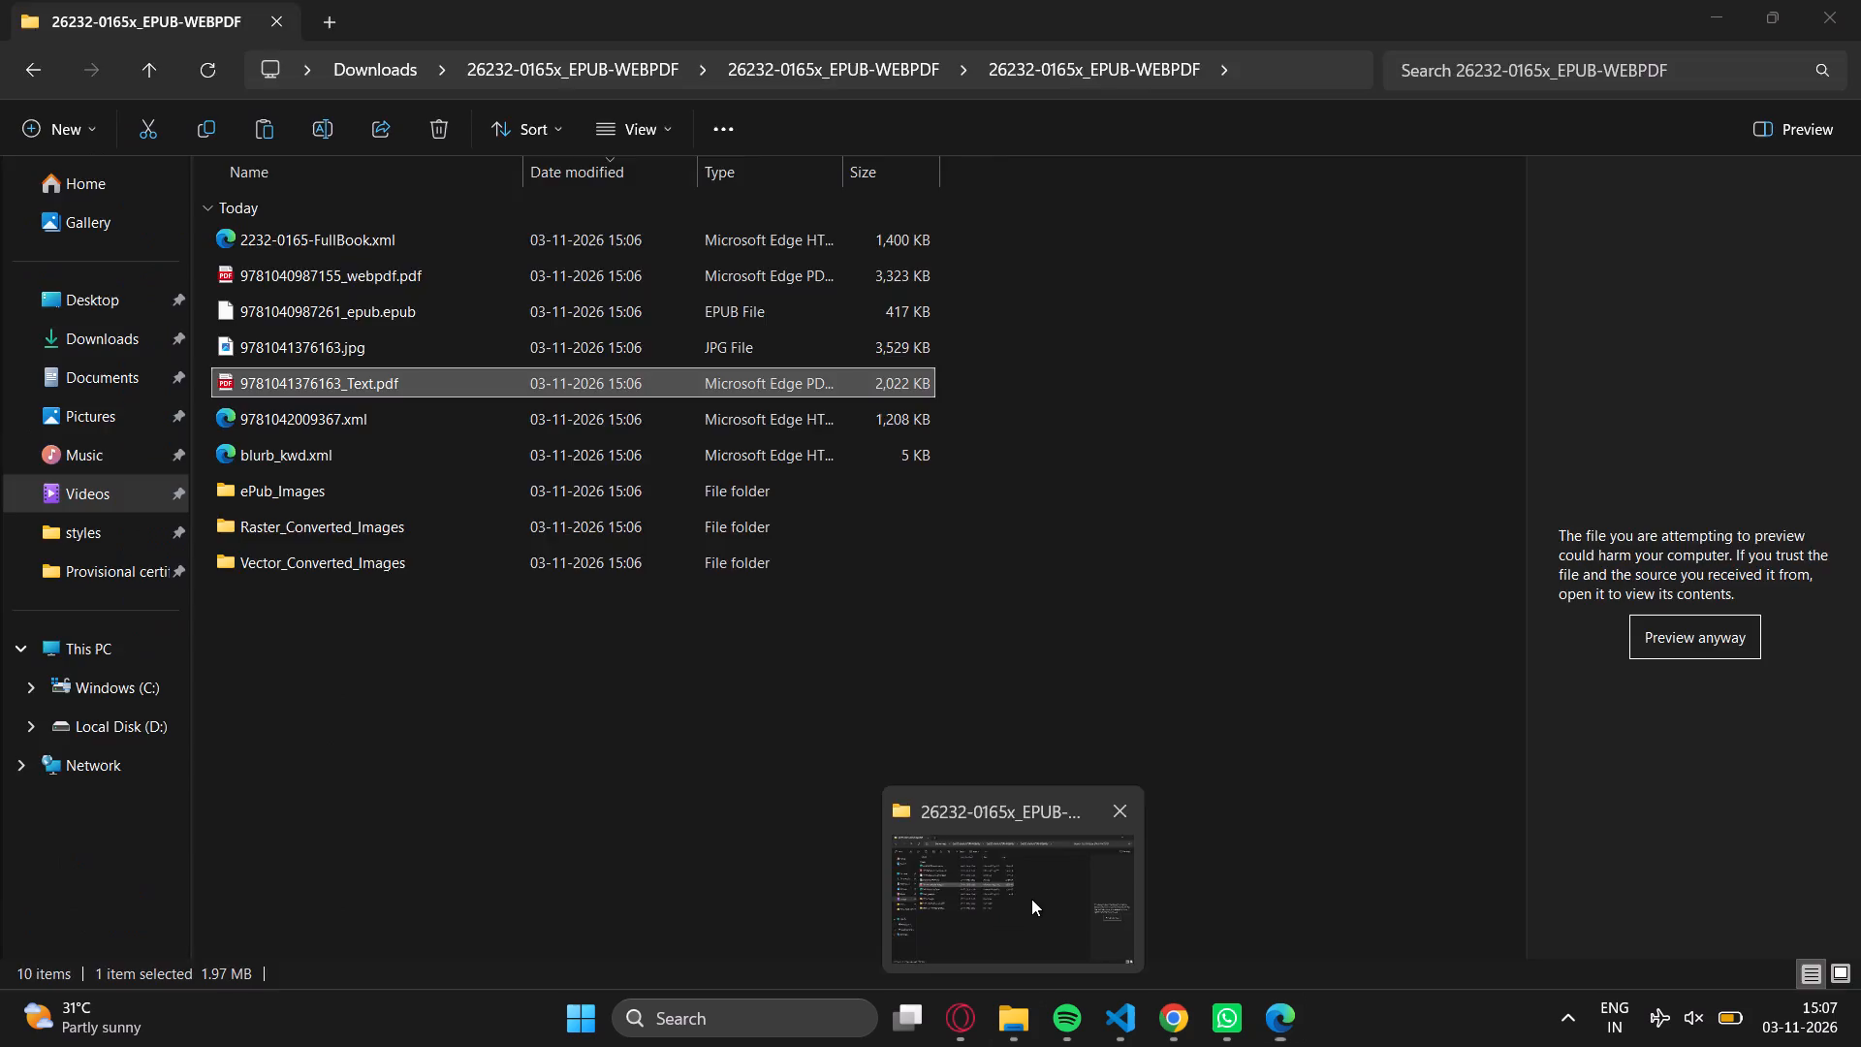
click(119, 333)
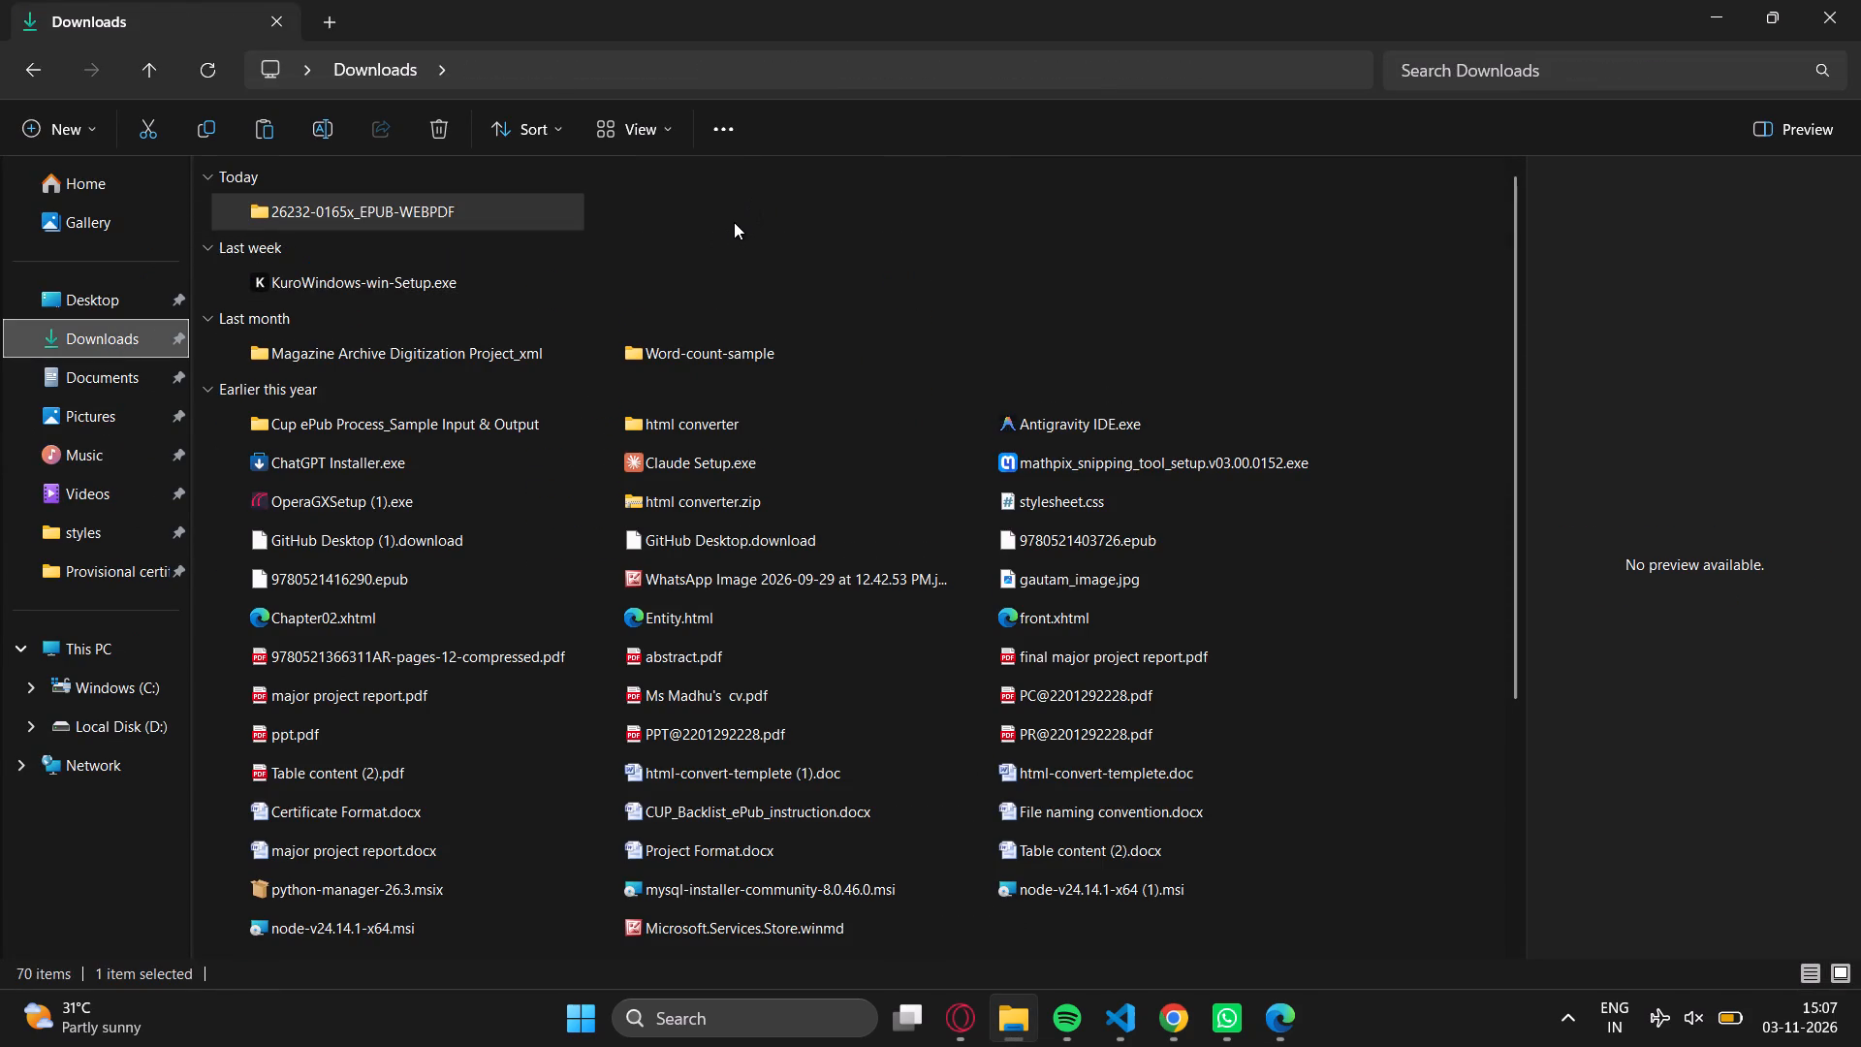
key(ctrl+v)
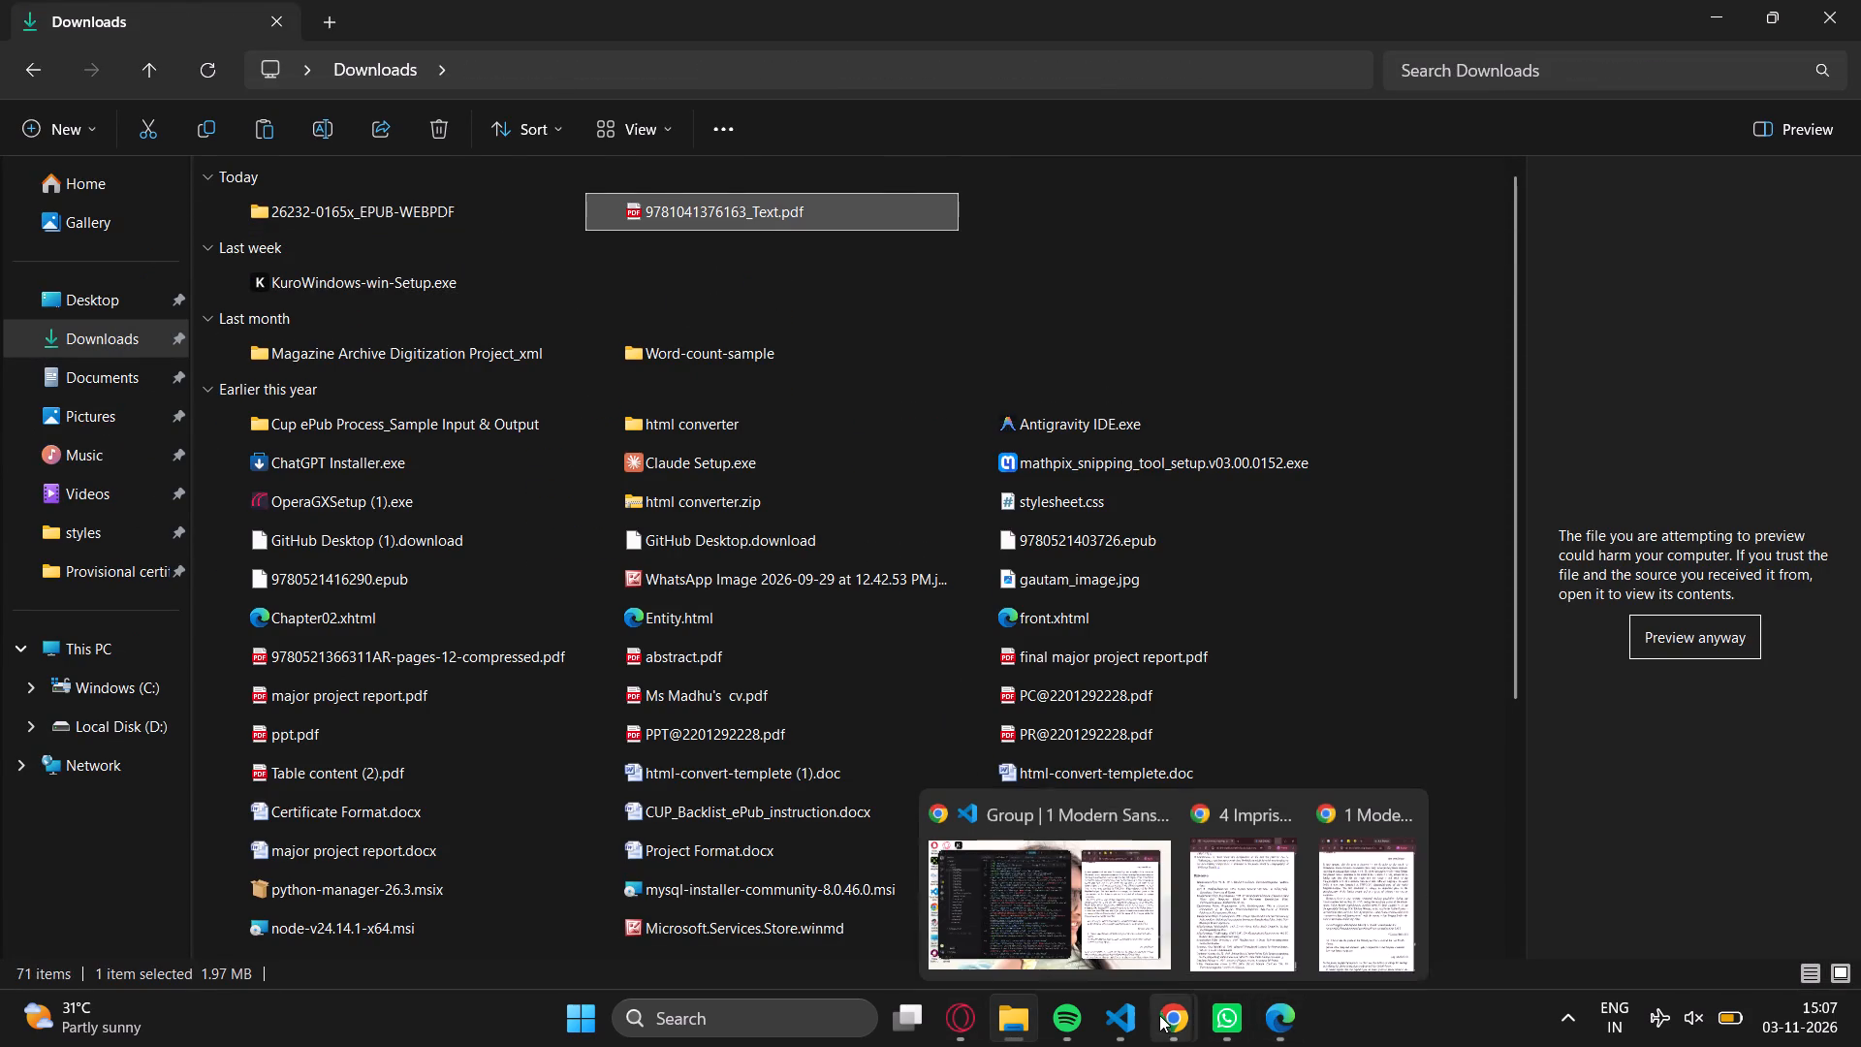
Switch to Chrome, search for split pdf in a new tab and open Smallpdf's Split PDF tool in the maximized window.
click(1176, 942)
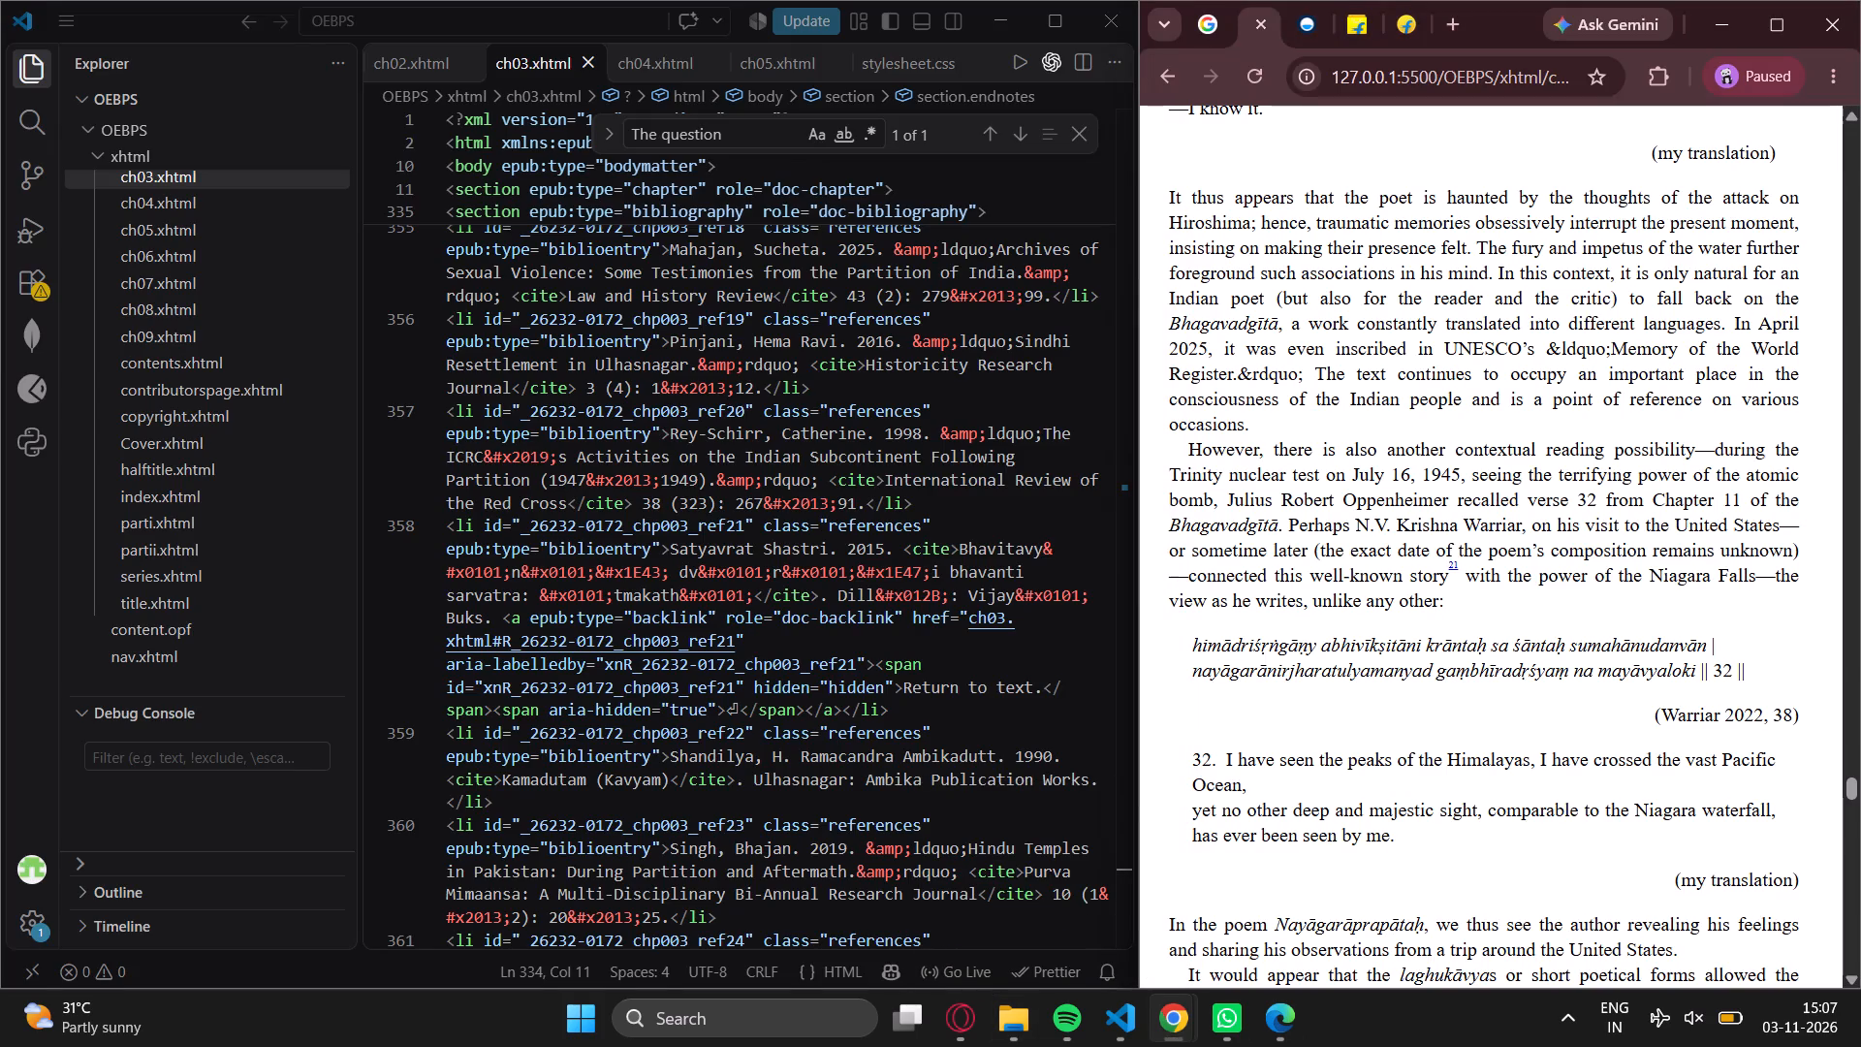
click(1452, 21)
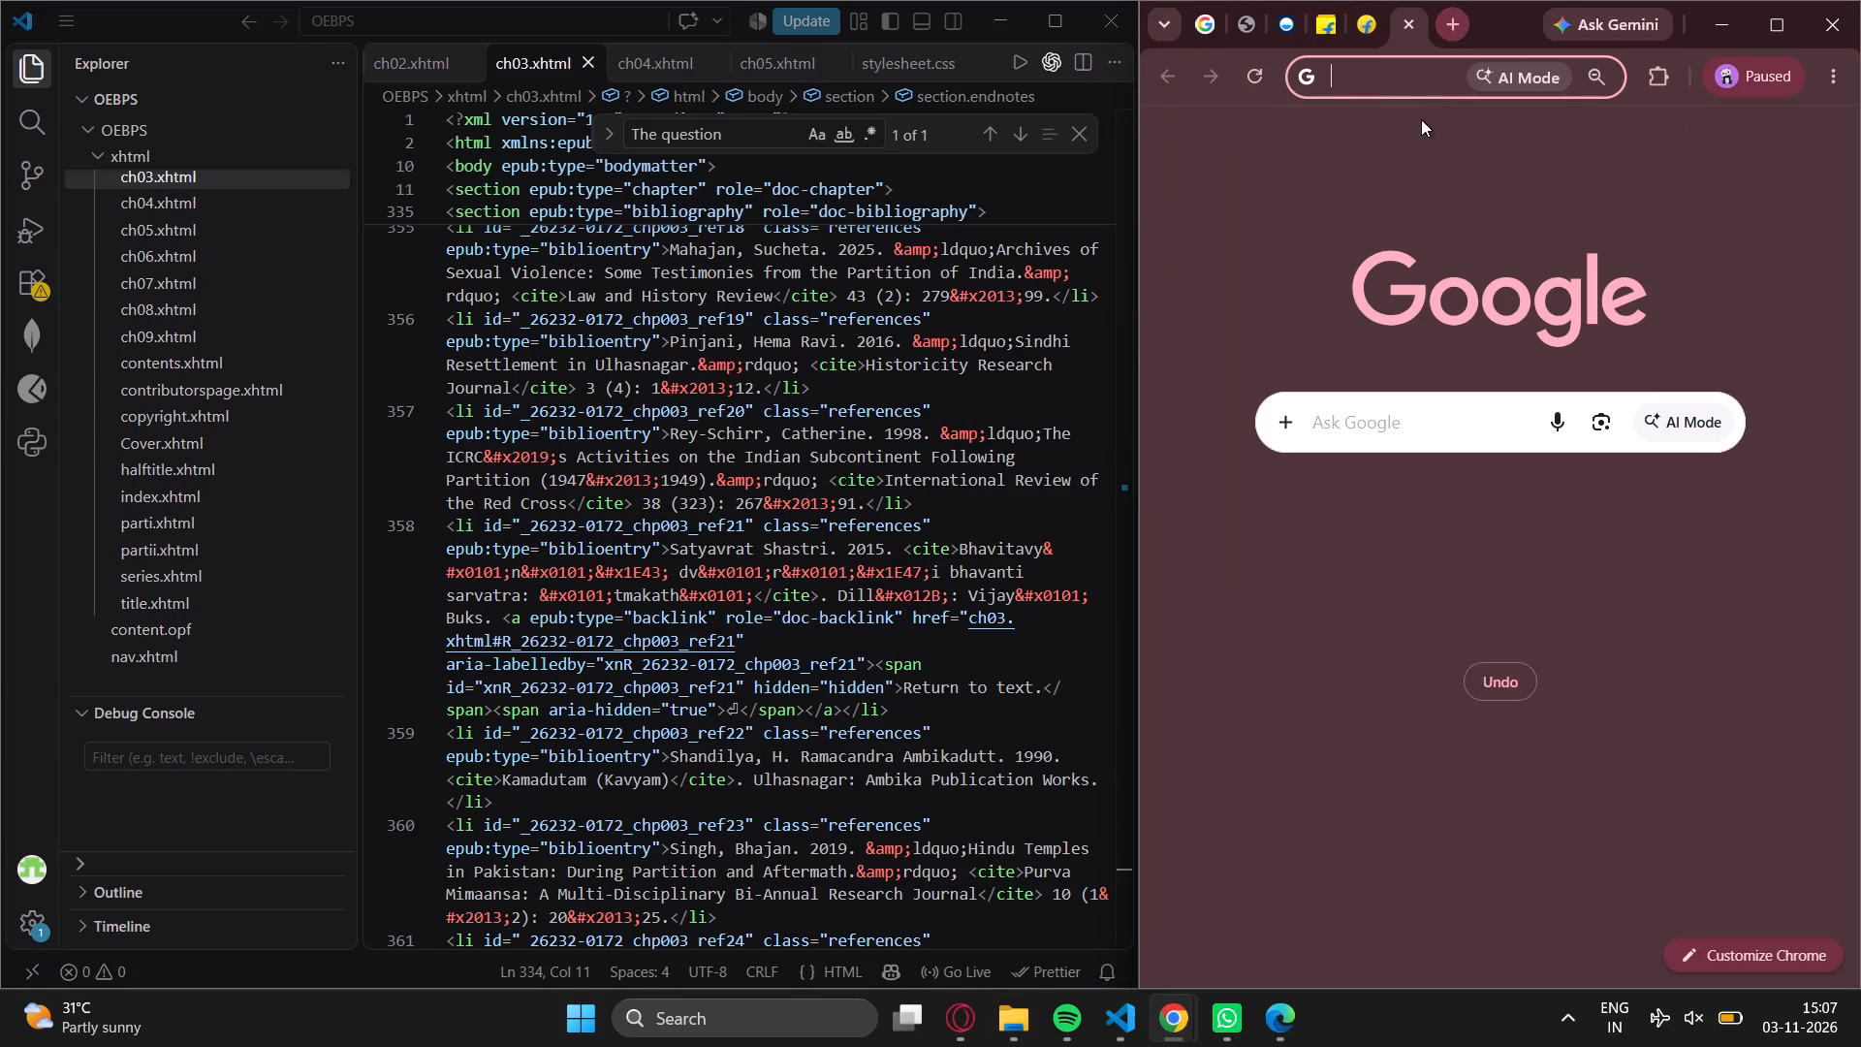
click(1334, 432)
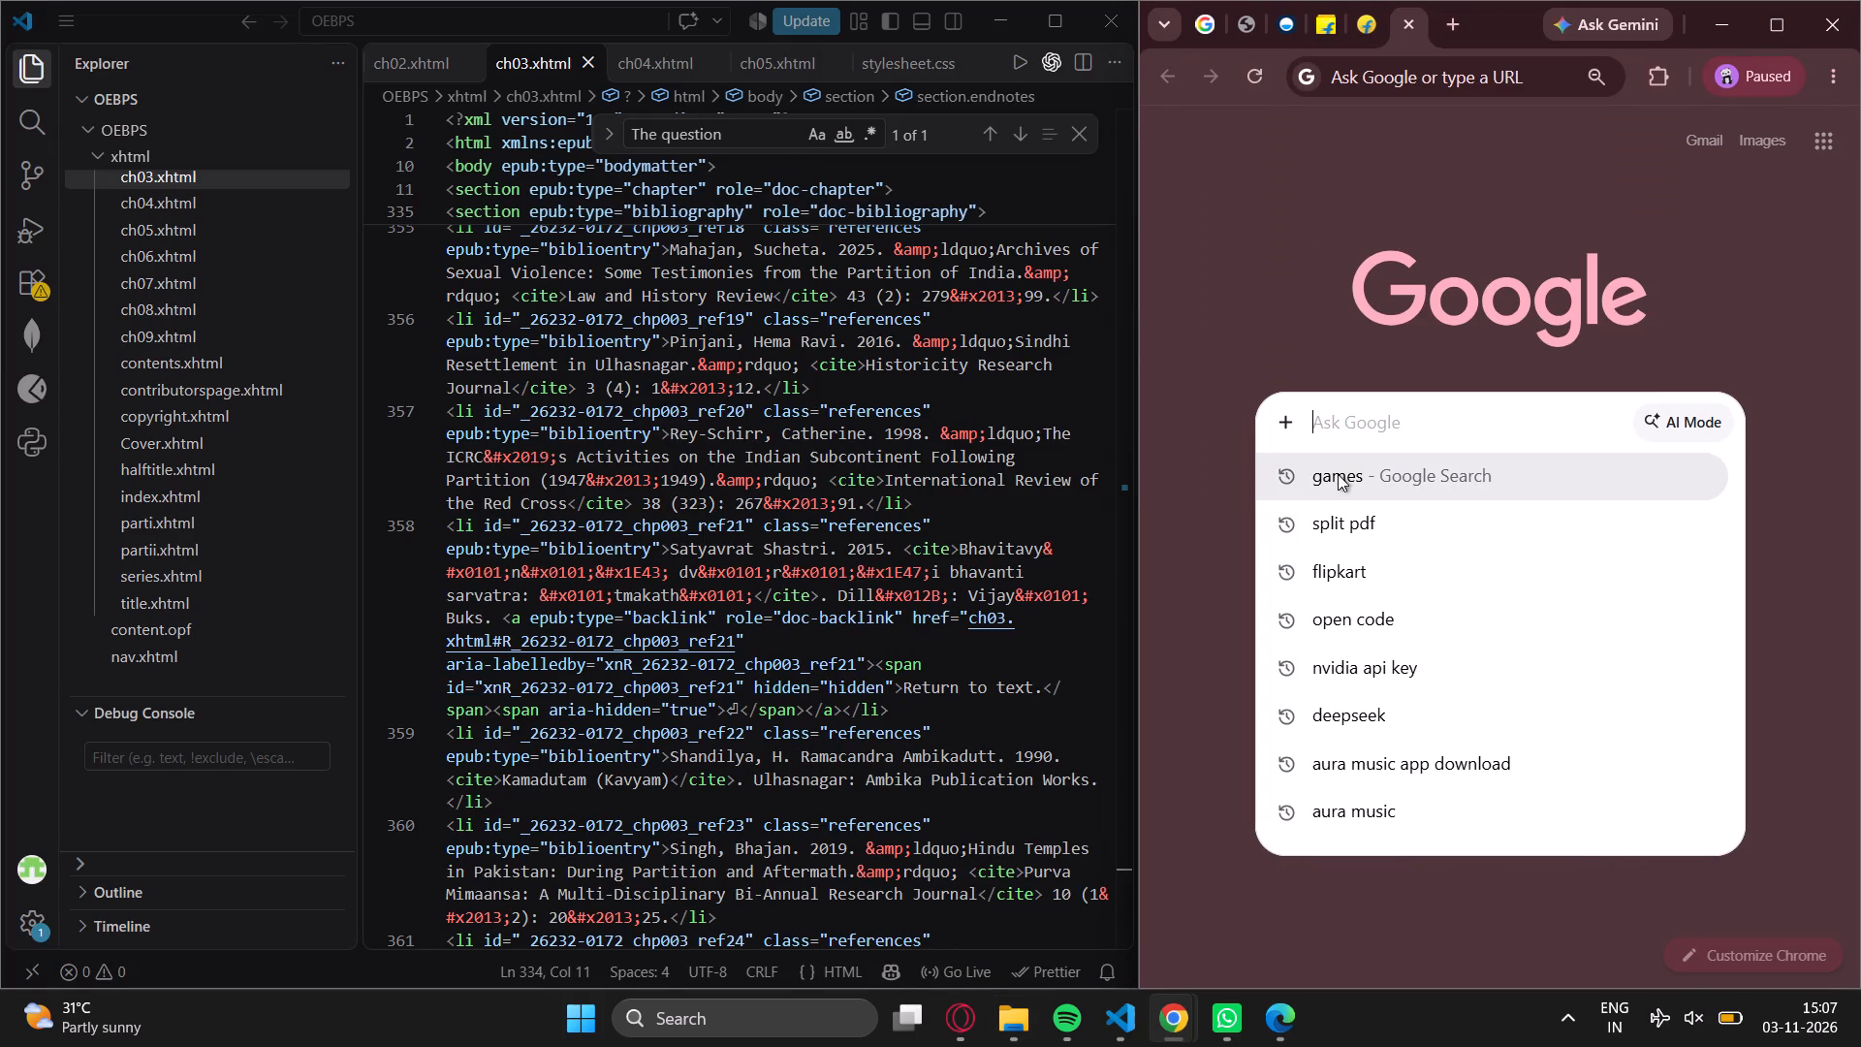
click(1343, 526)
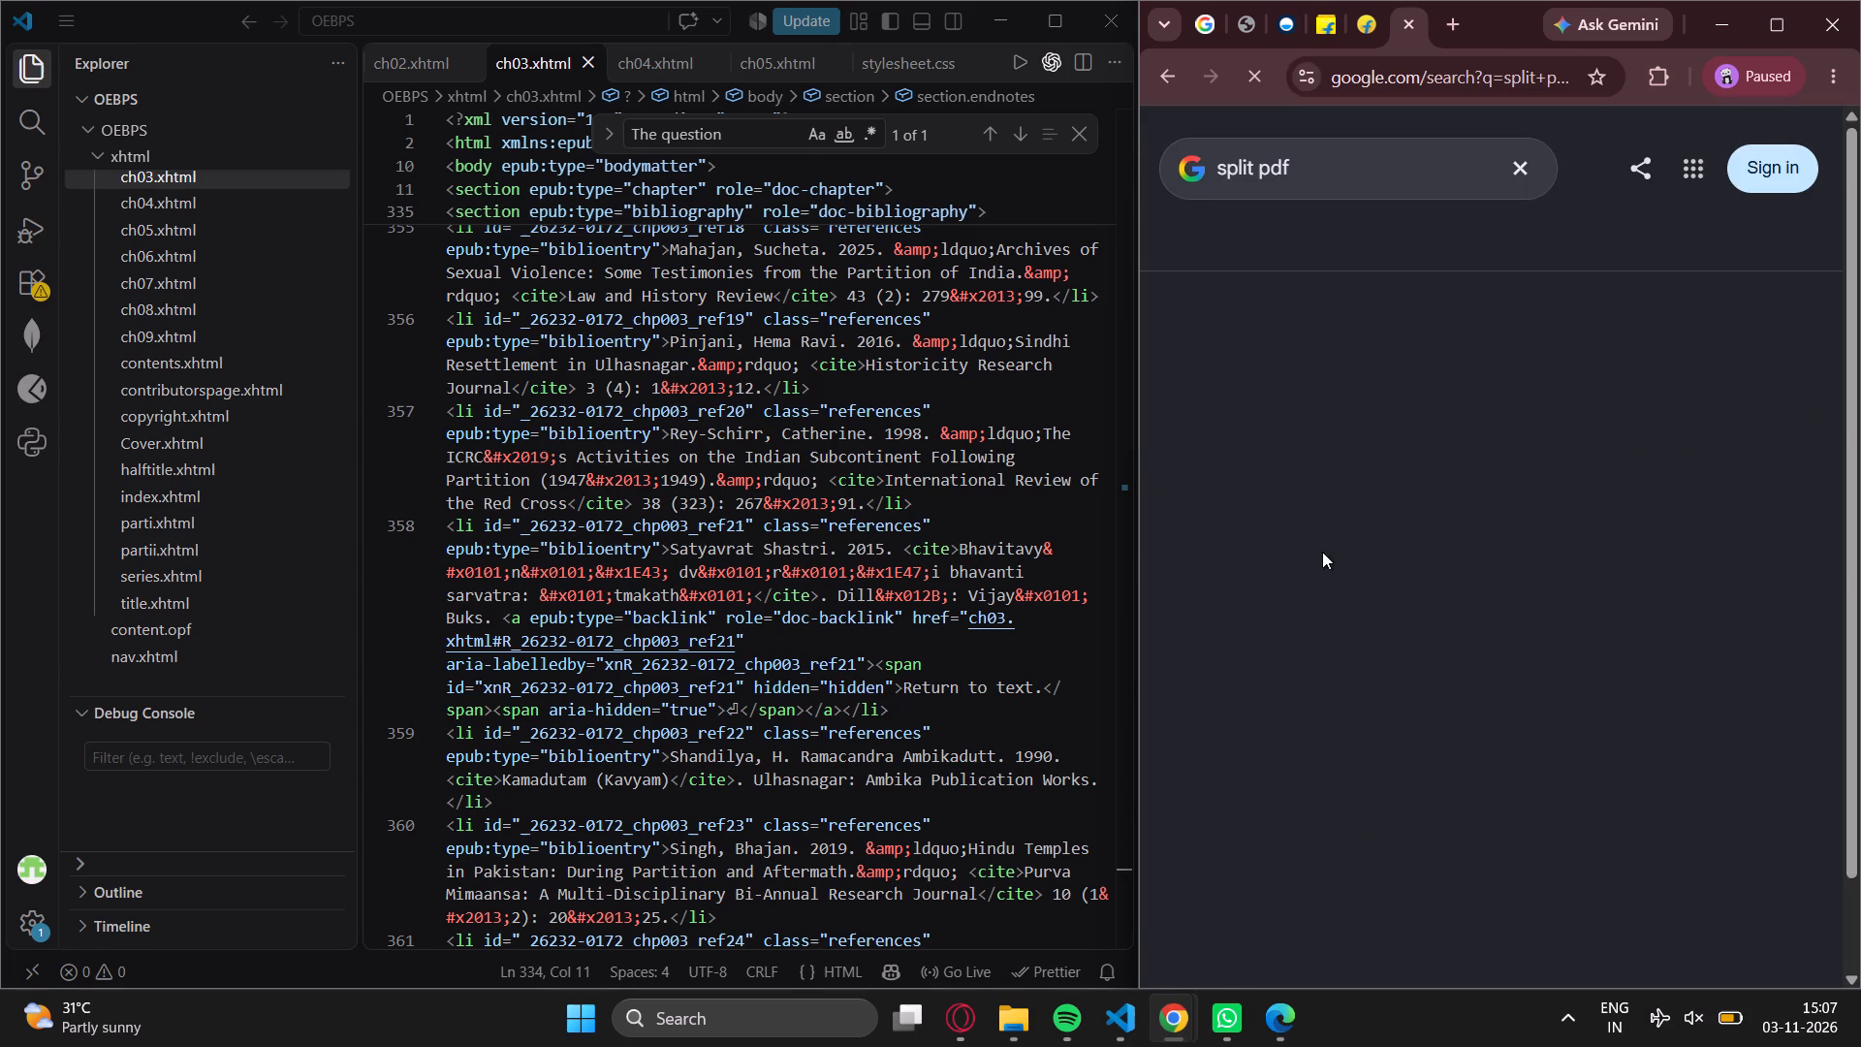
click(1779, 11)
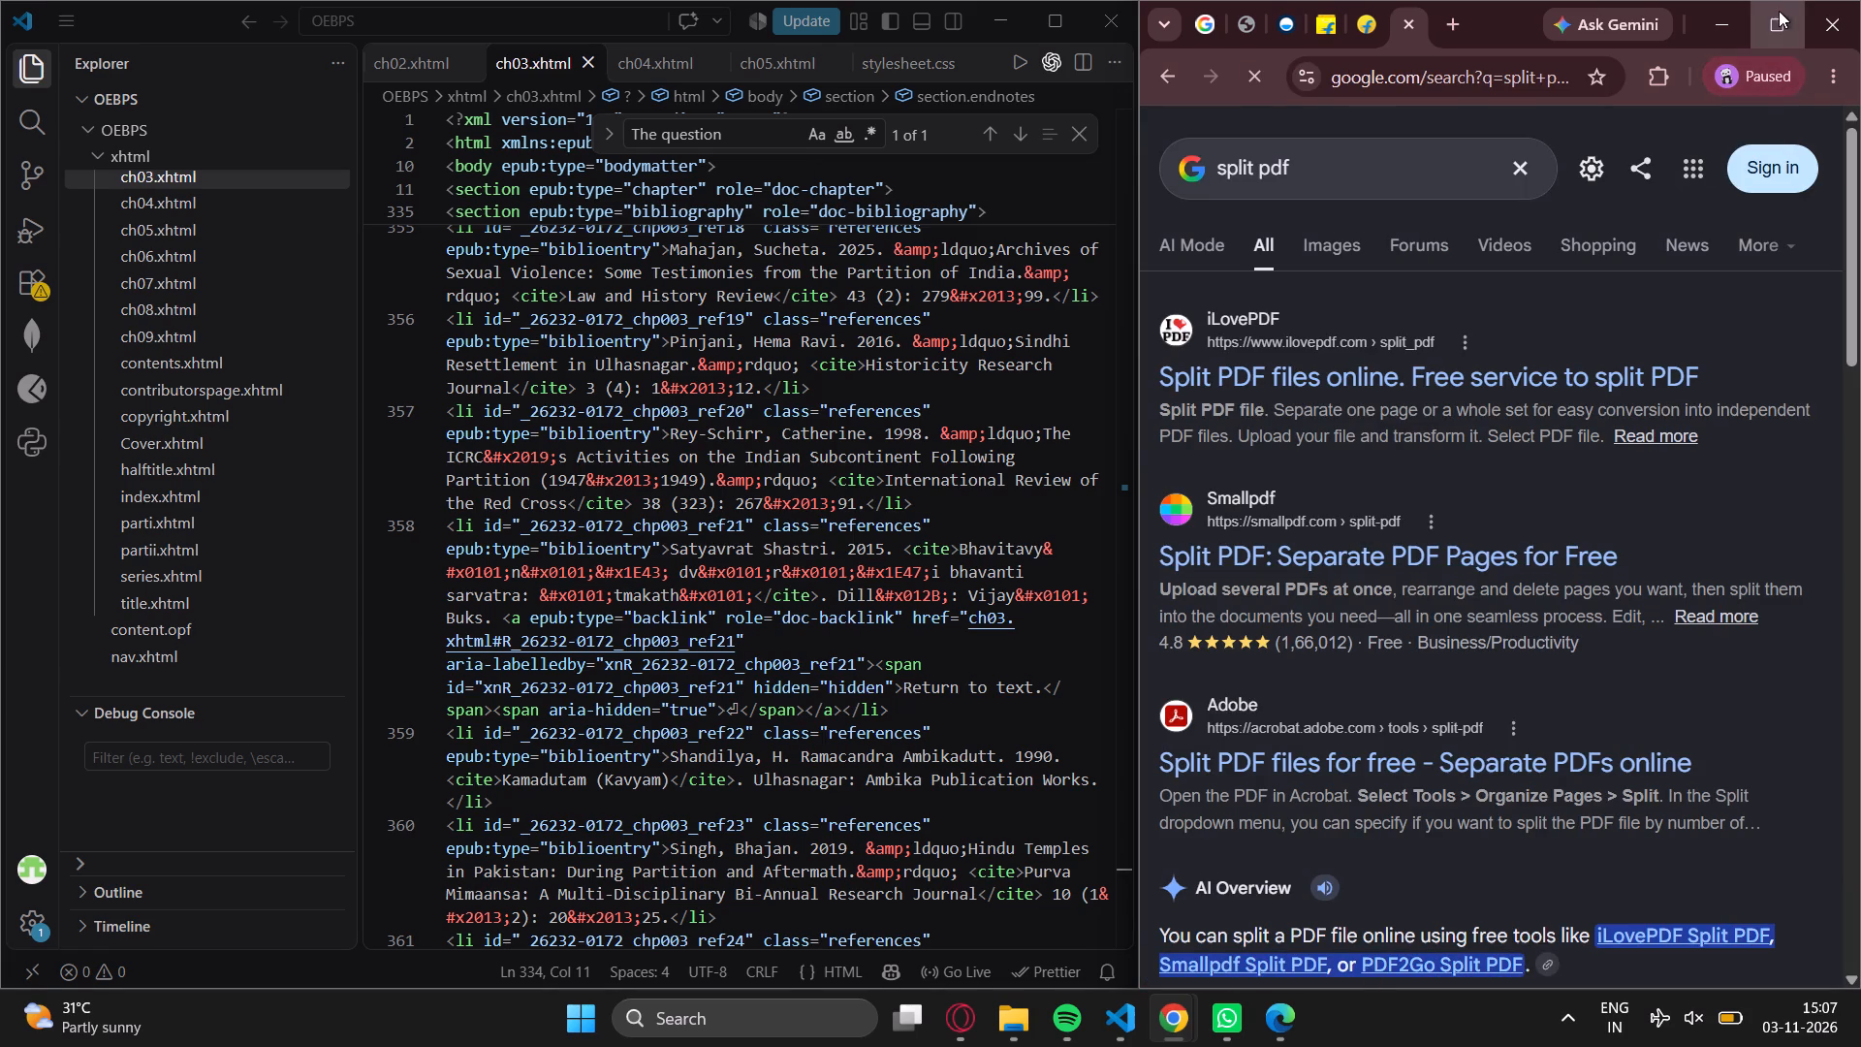
double_click(327, 525)
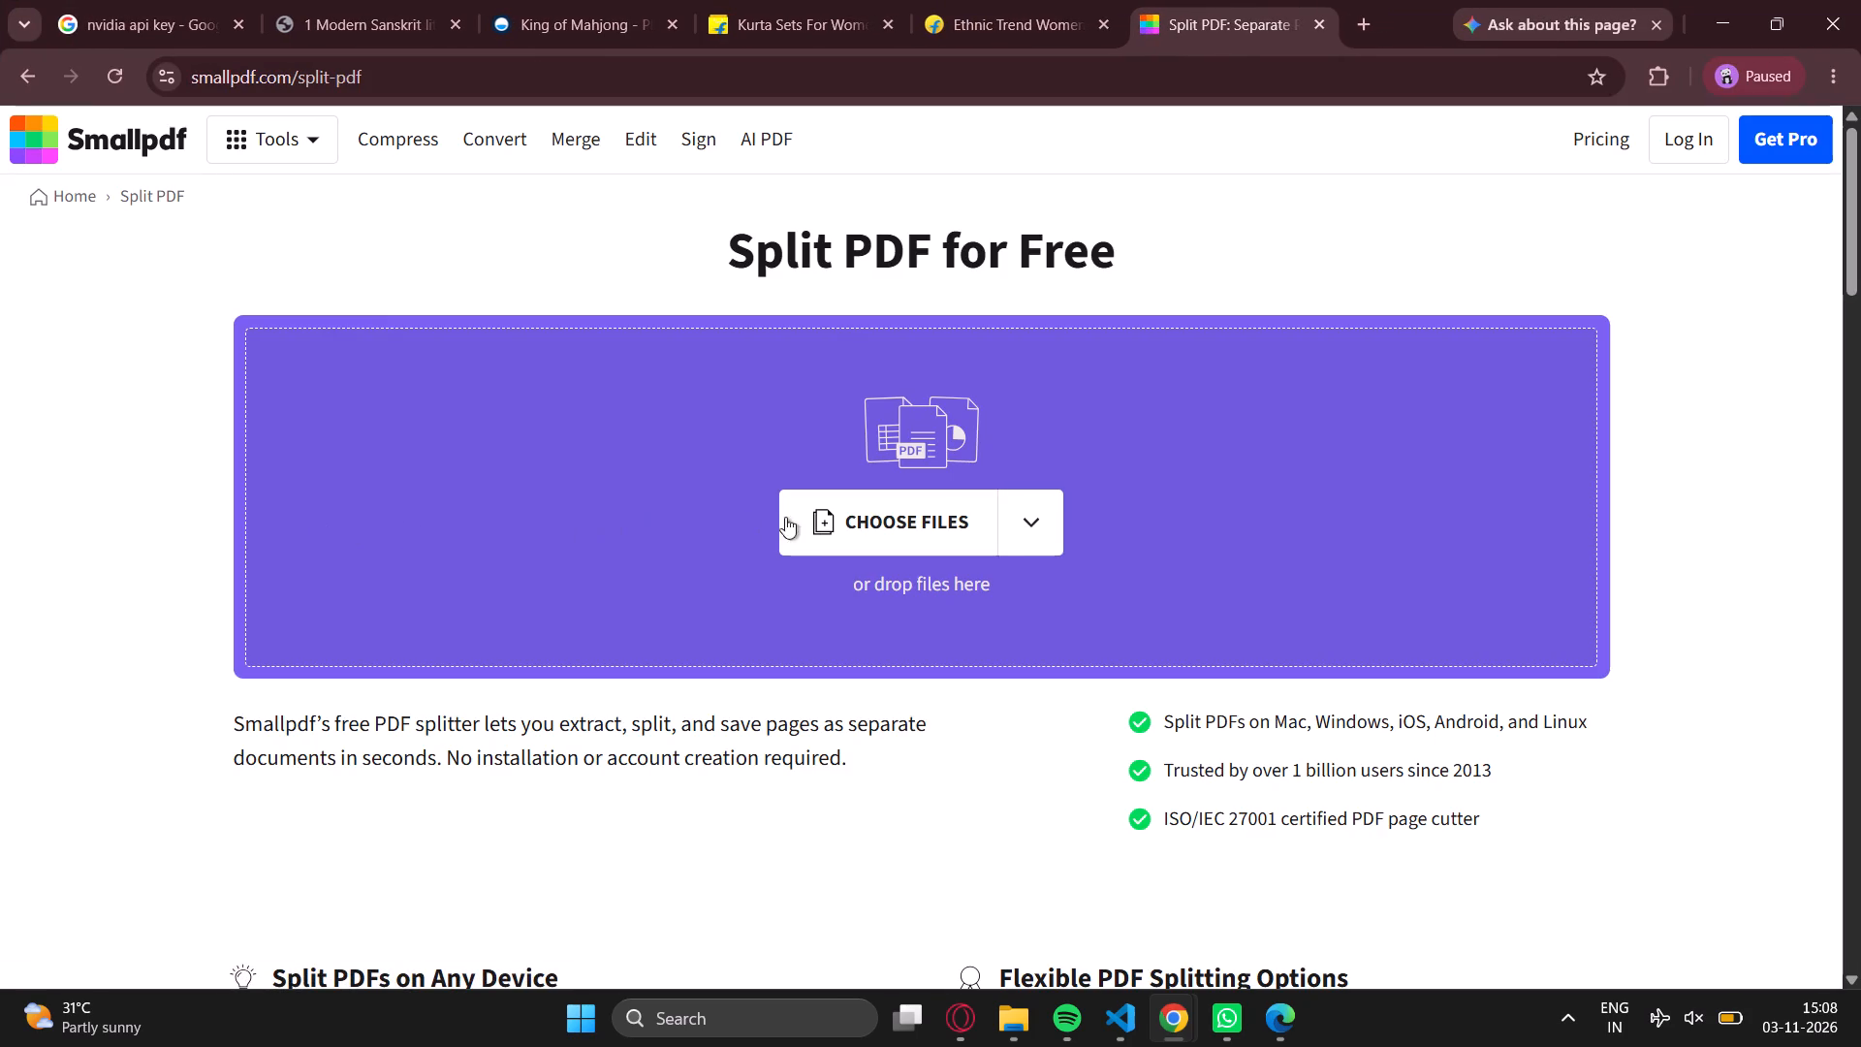
click(877, 511)
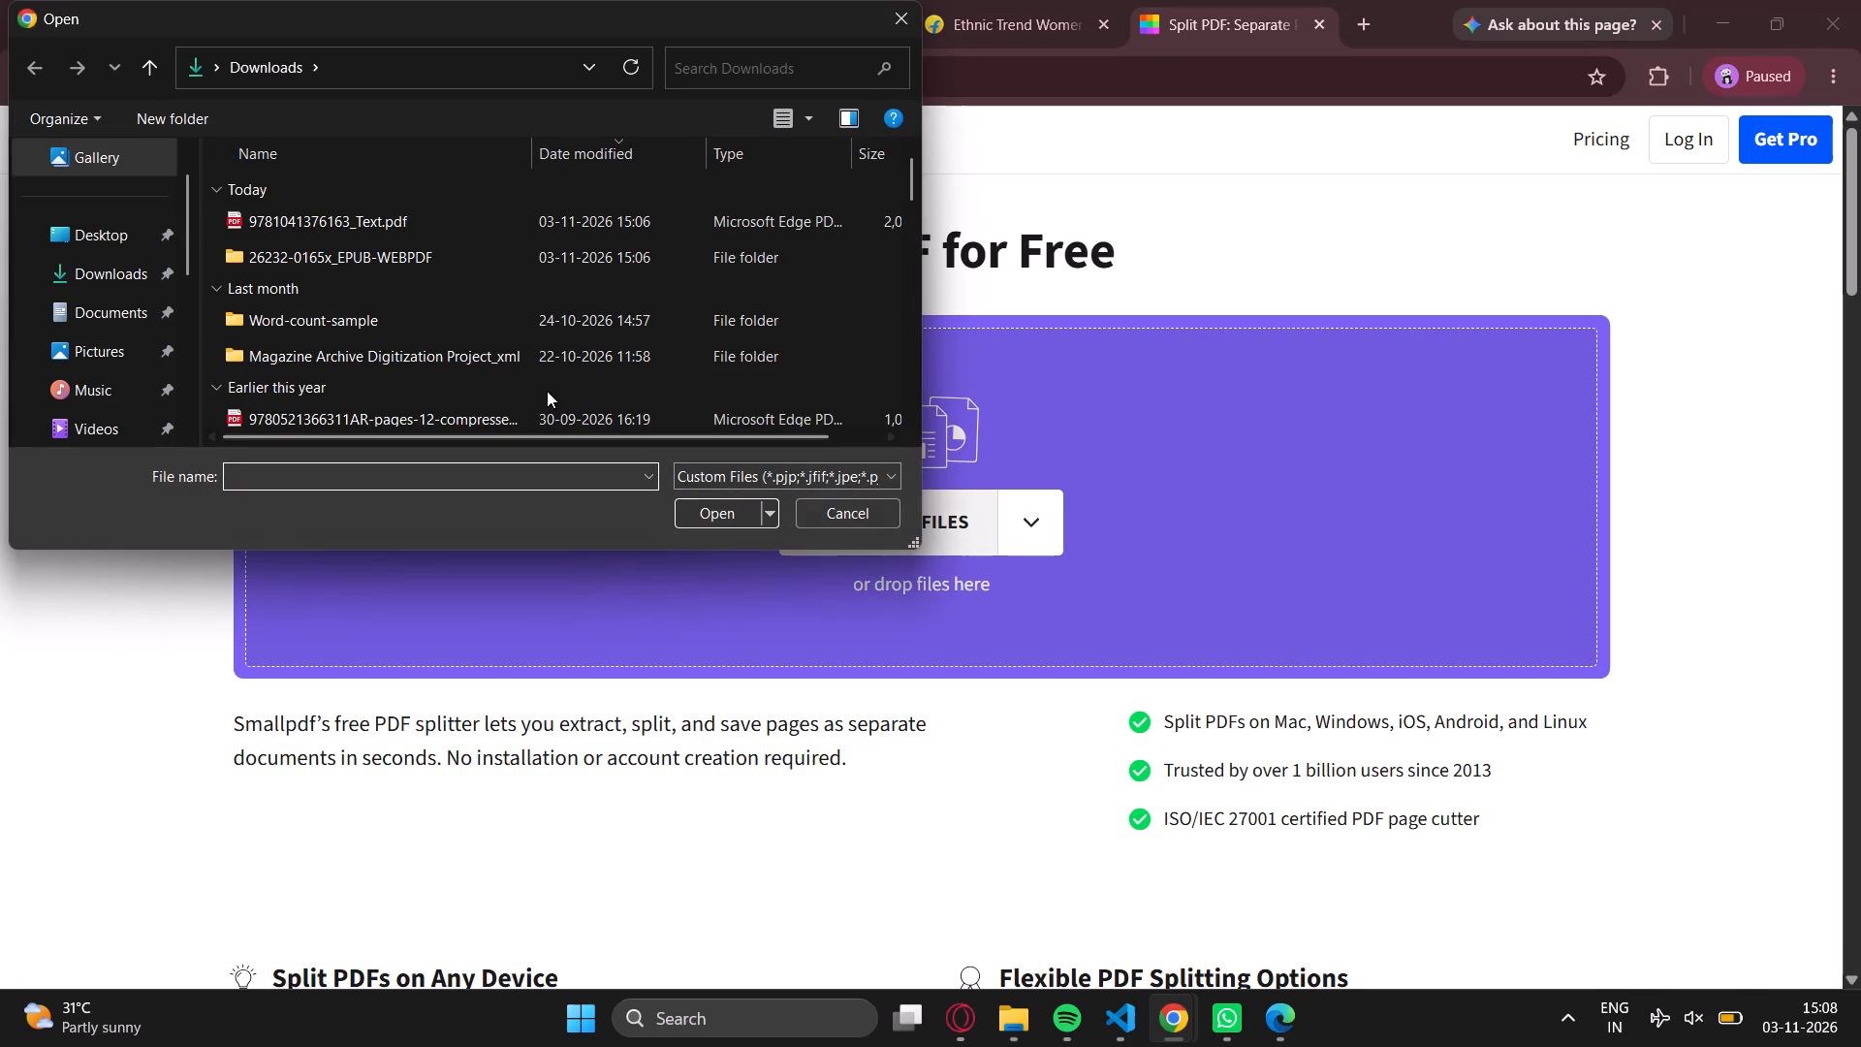
click(381, 214)
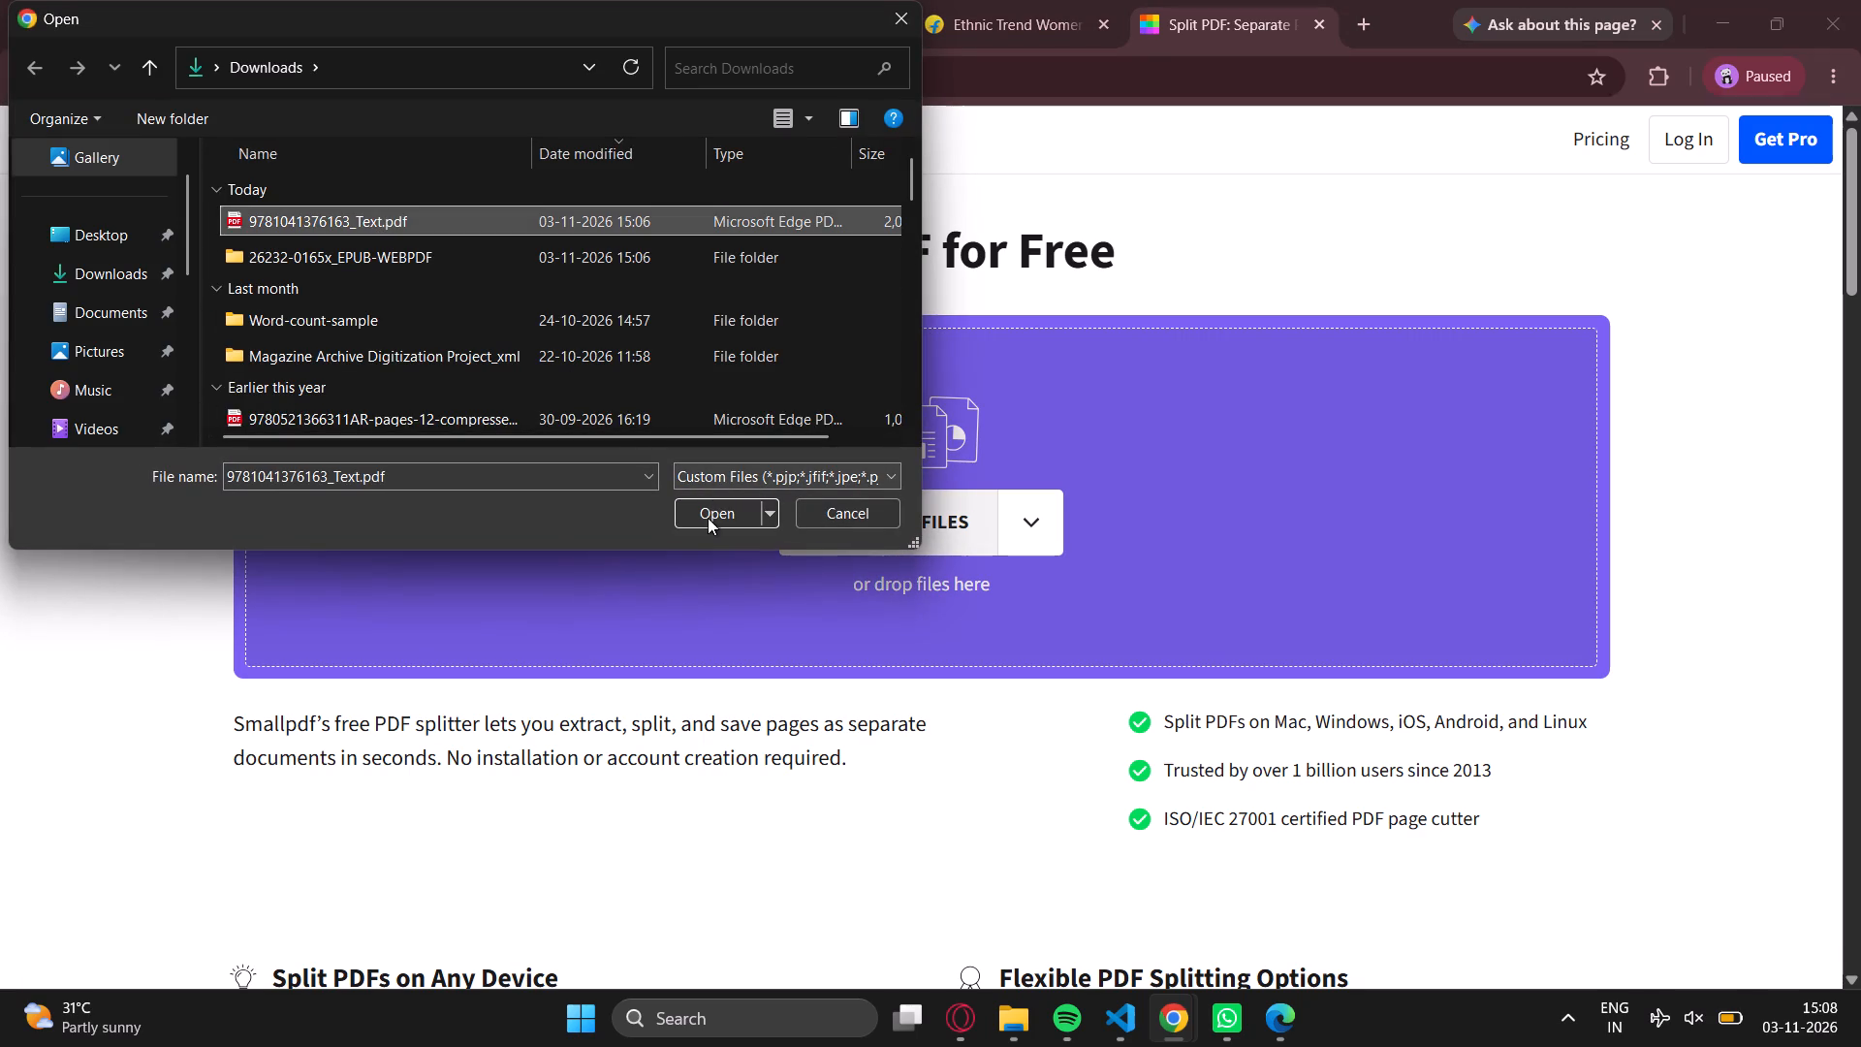
click(708, 518)
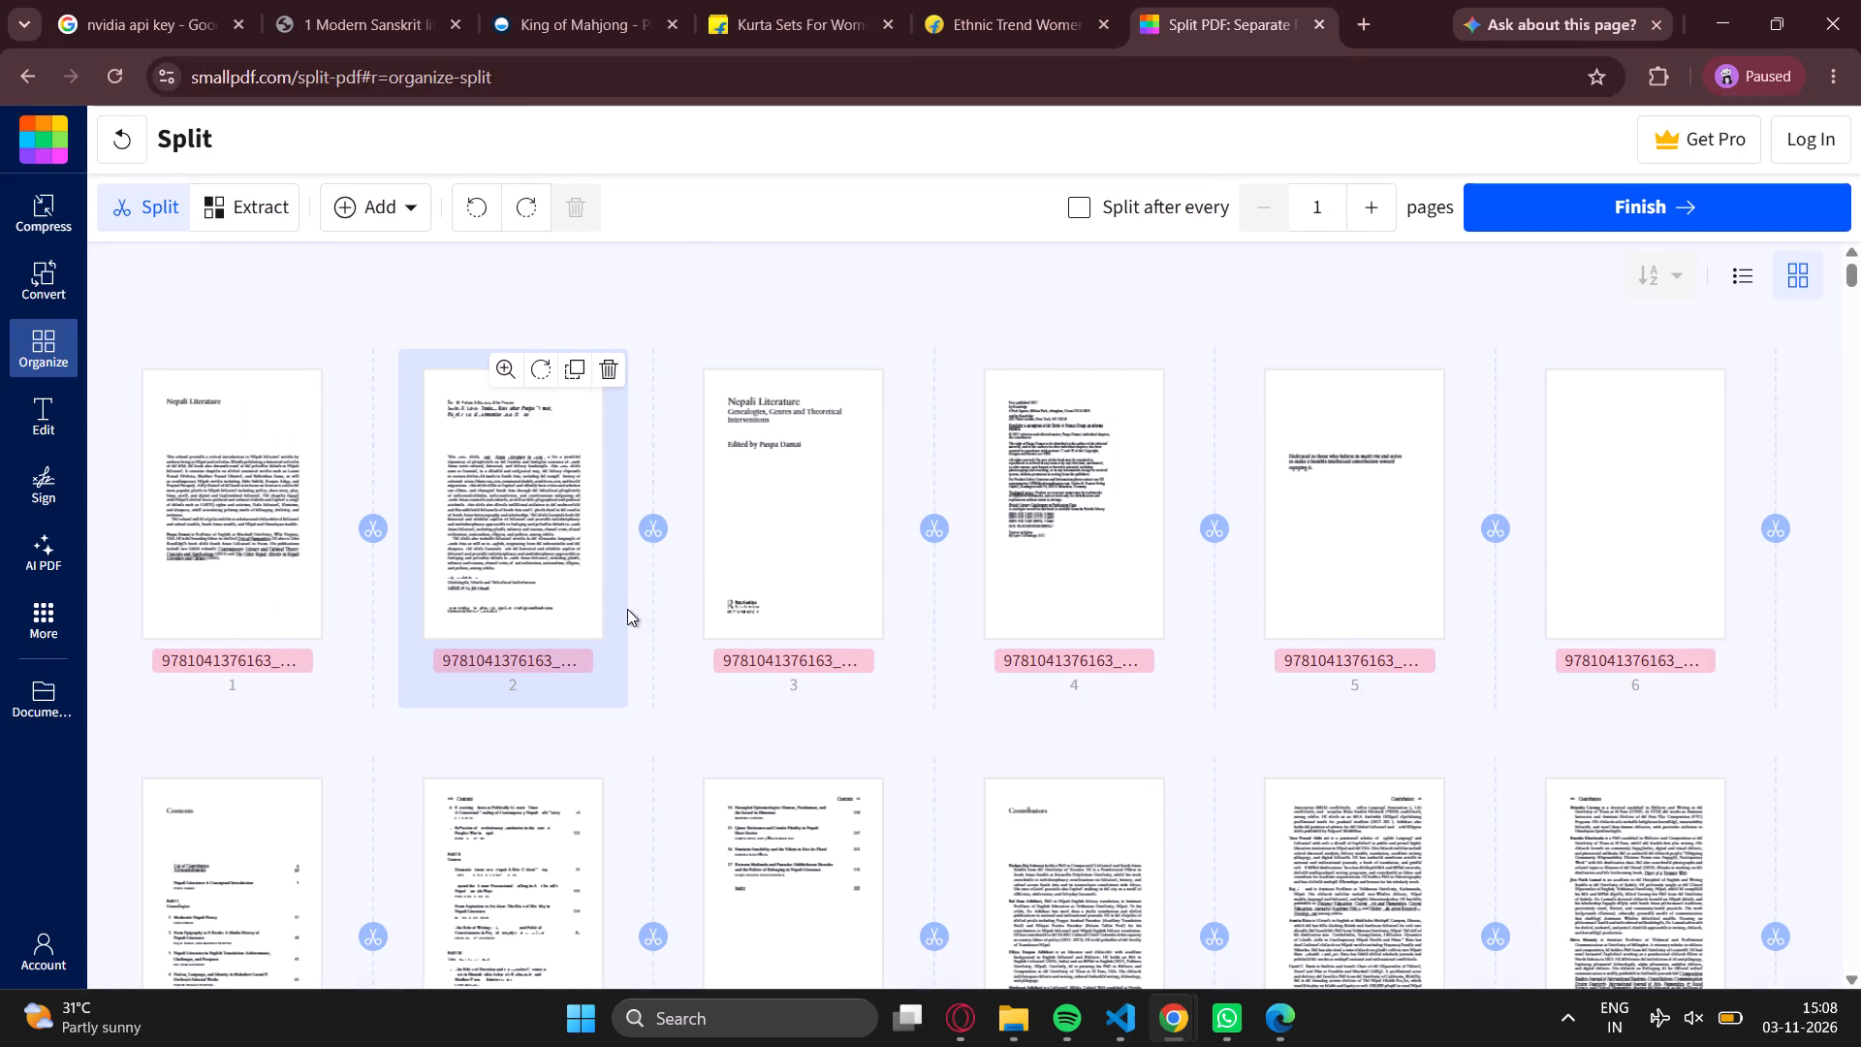
Add a split point after page 32, just before the Chapter 1 opening page on Modernist Nepali Poetry.
scroll(591, 689, down, 2)
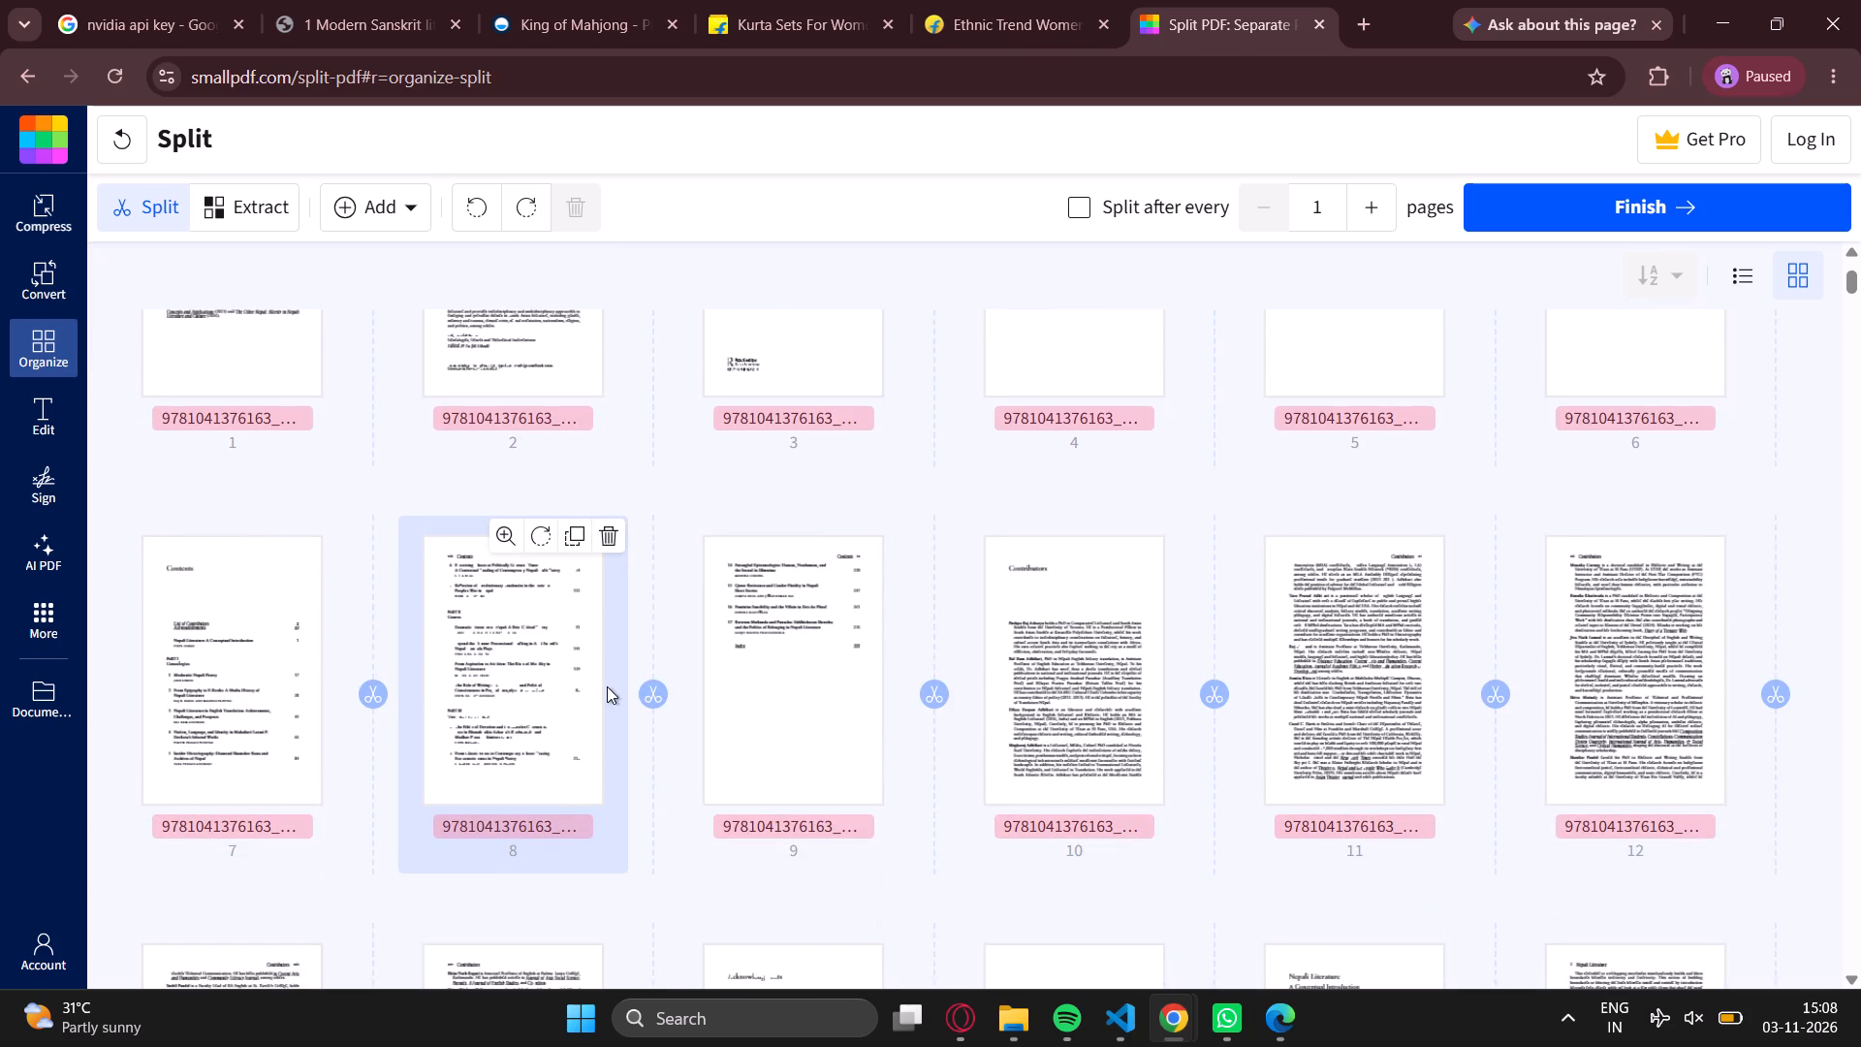
scroll(624, 707, down, 1)
scroll(885, 824, down, 1)
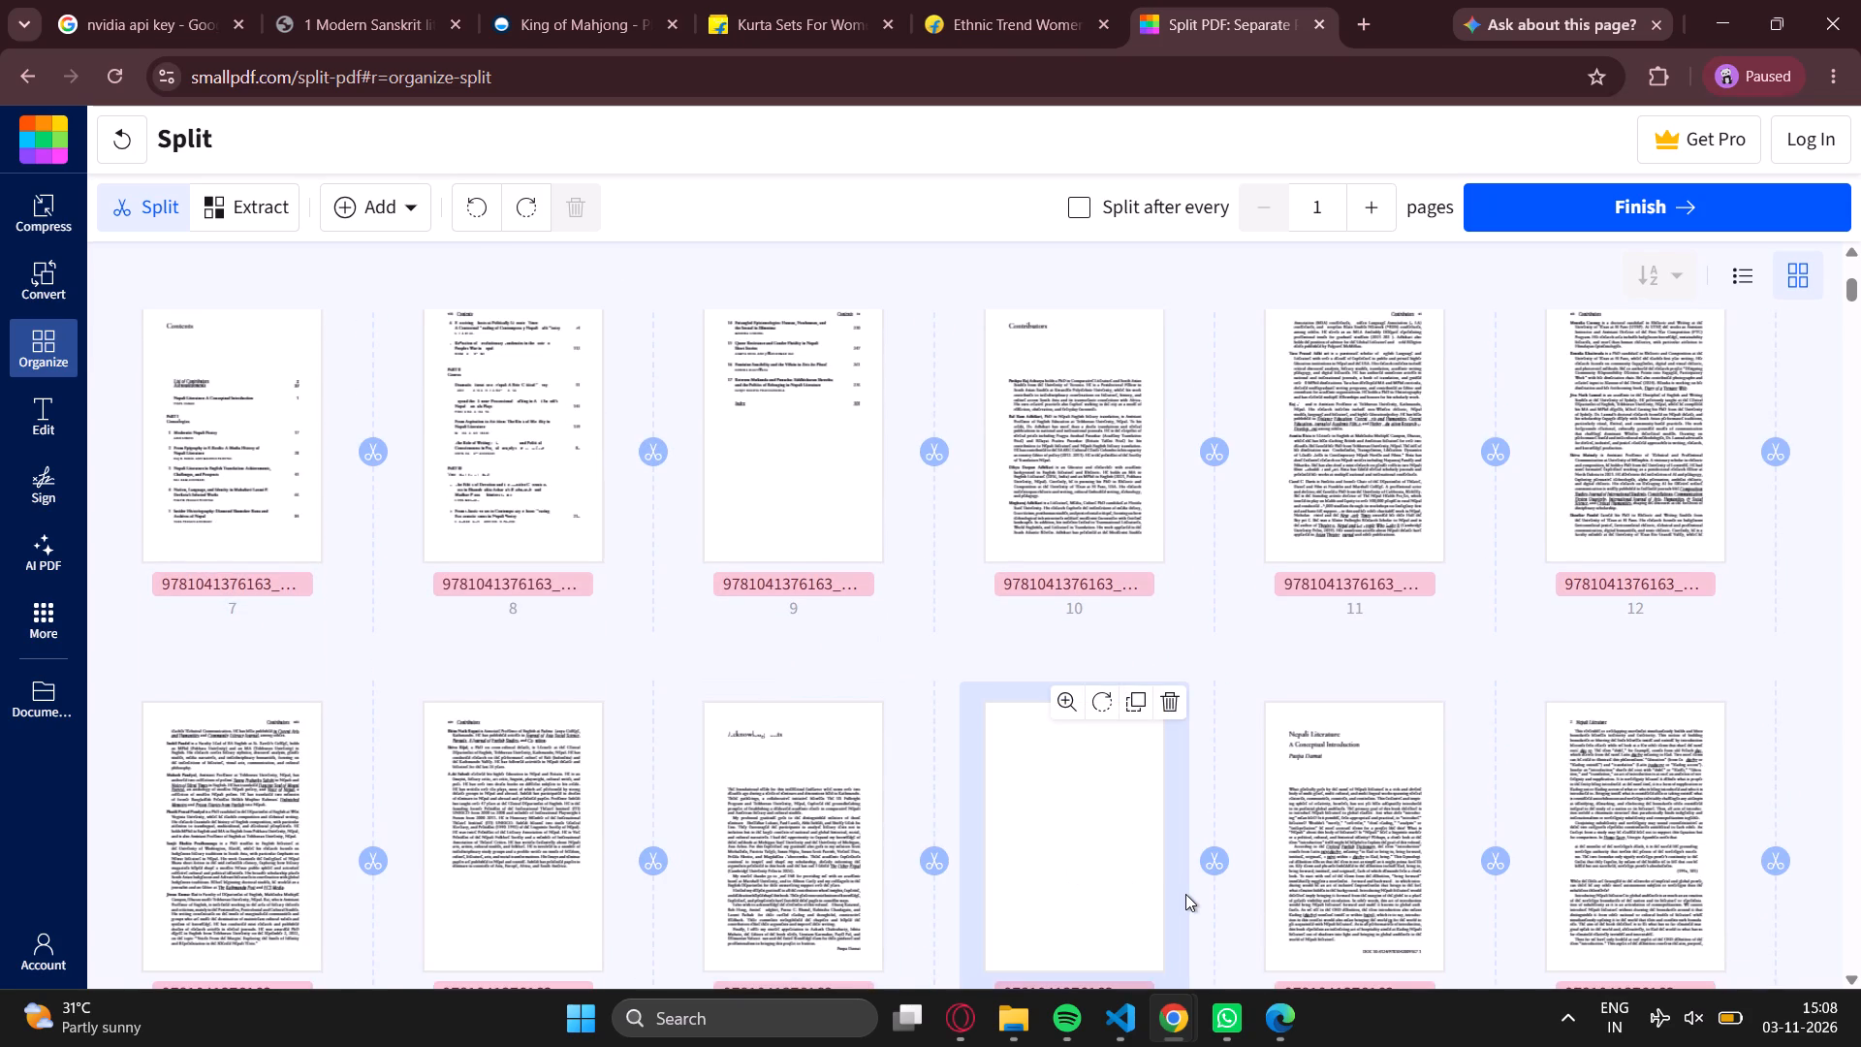
scroll(1185, 894, down, 4)
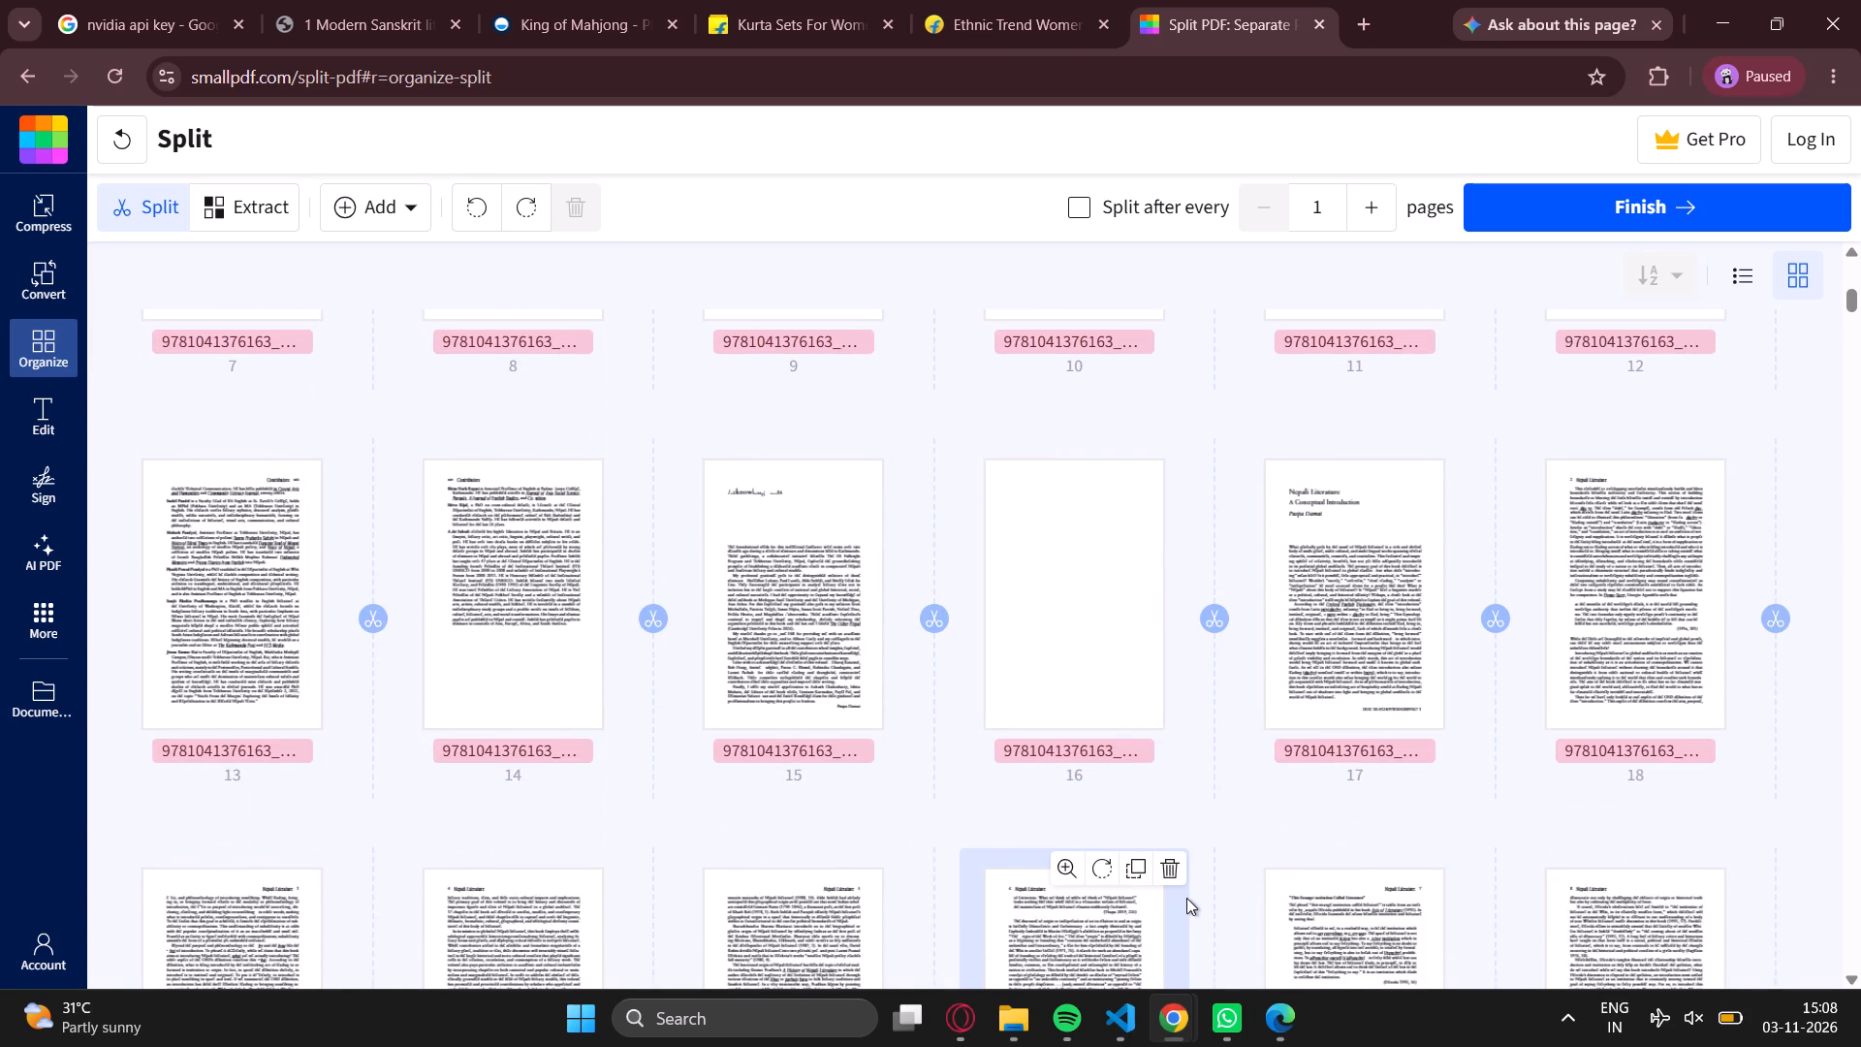
scroll(1186, 898, down, 2)
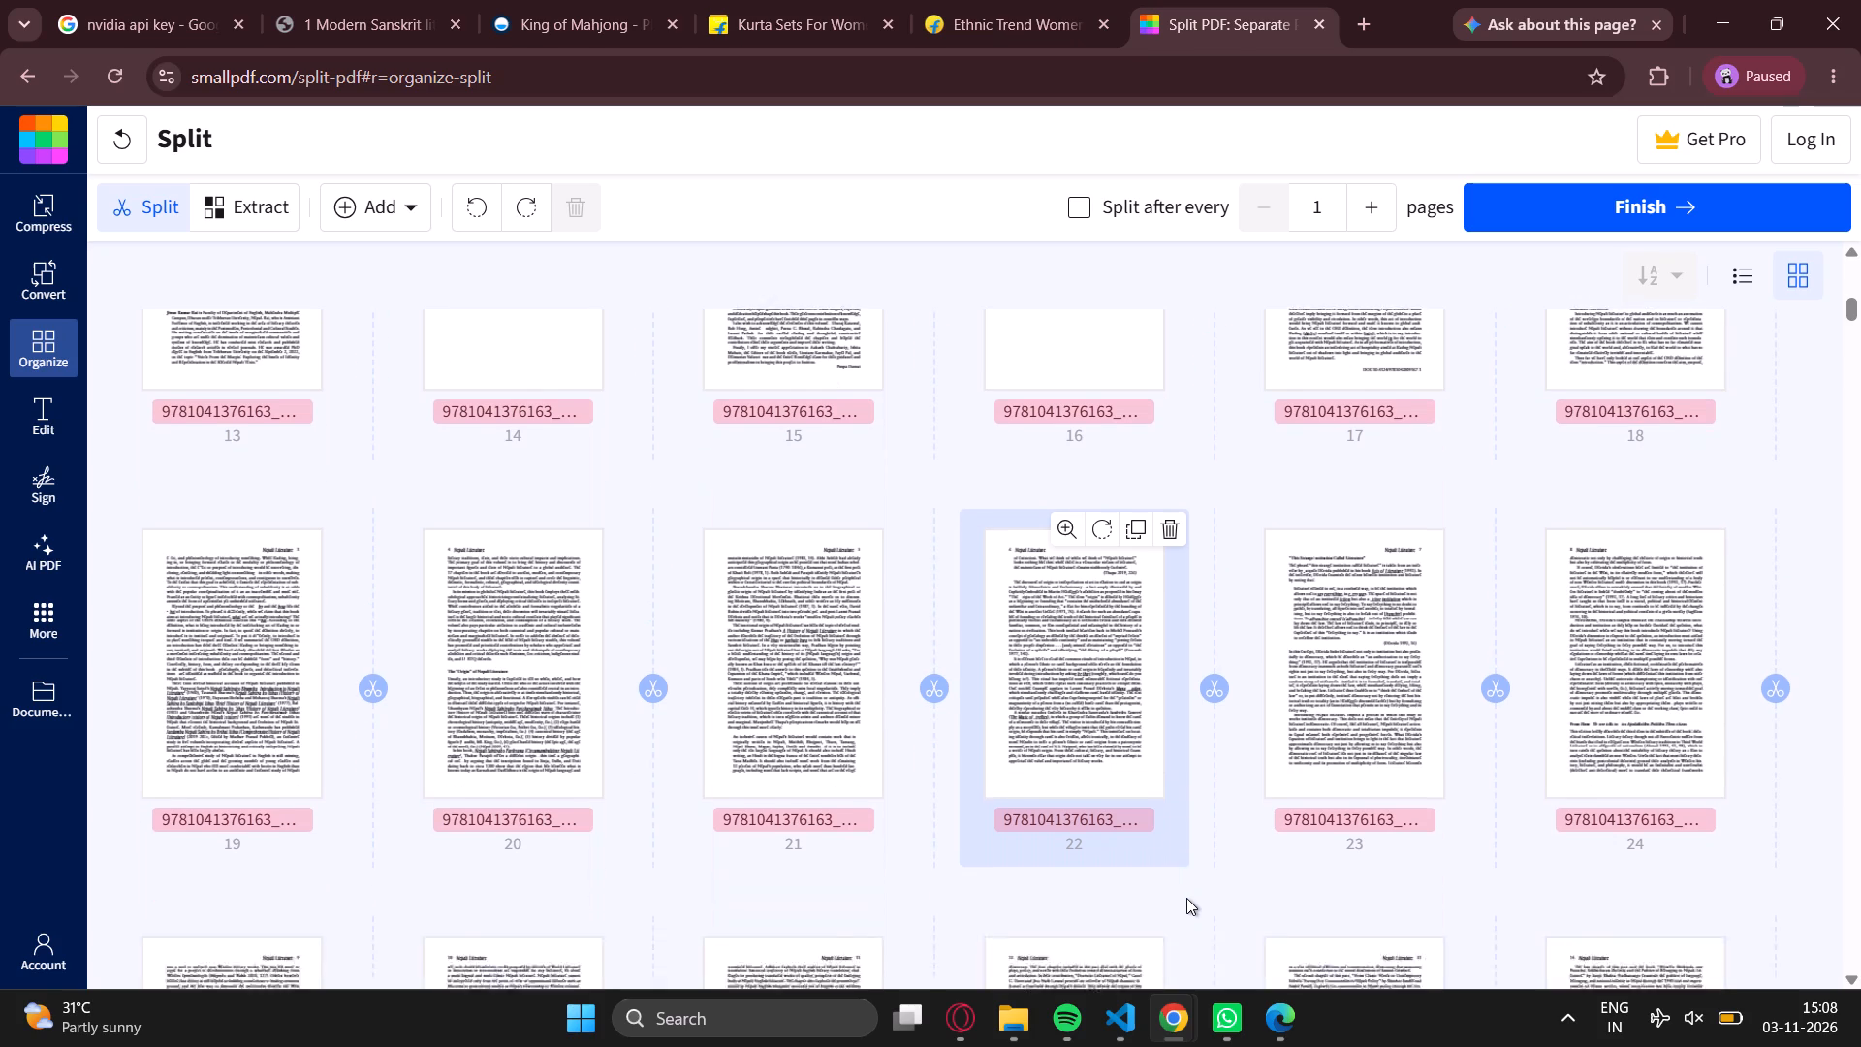
scroll(1186, 898, down, 1)
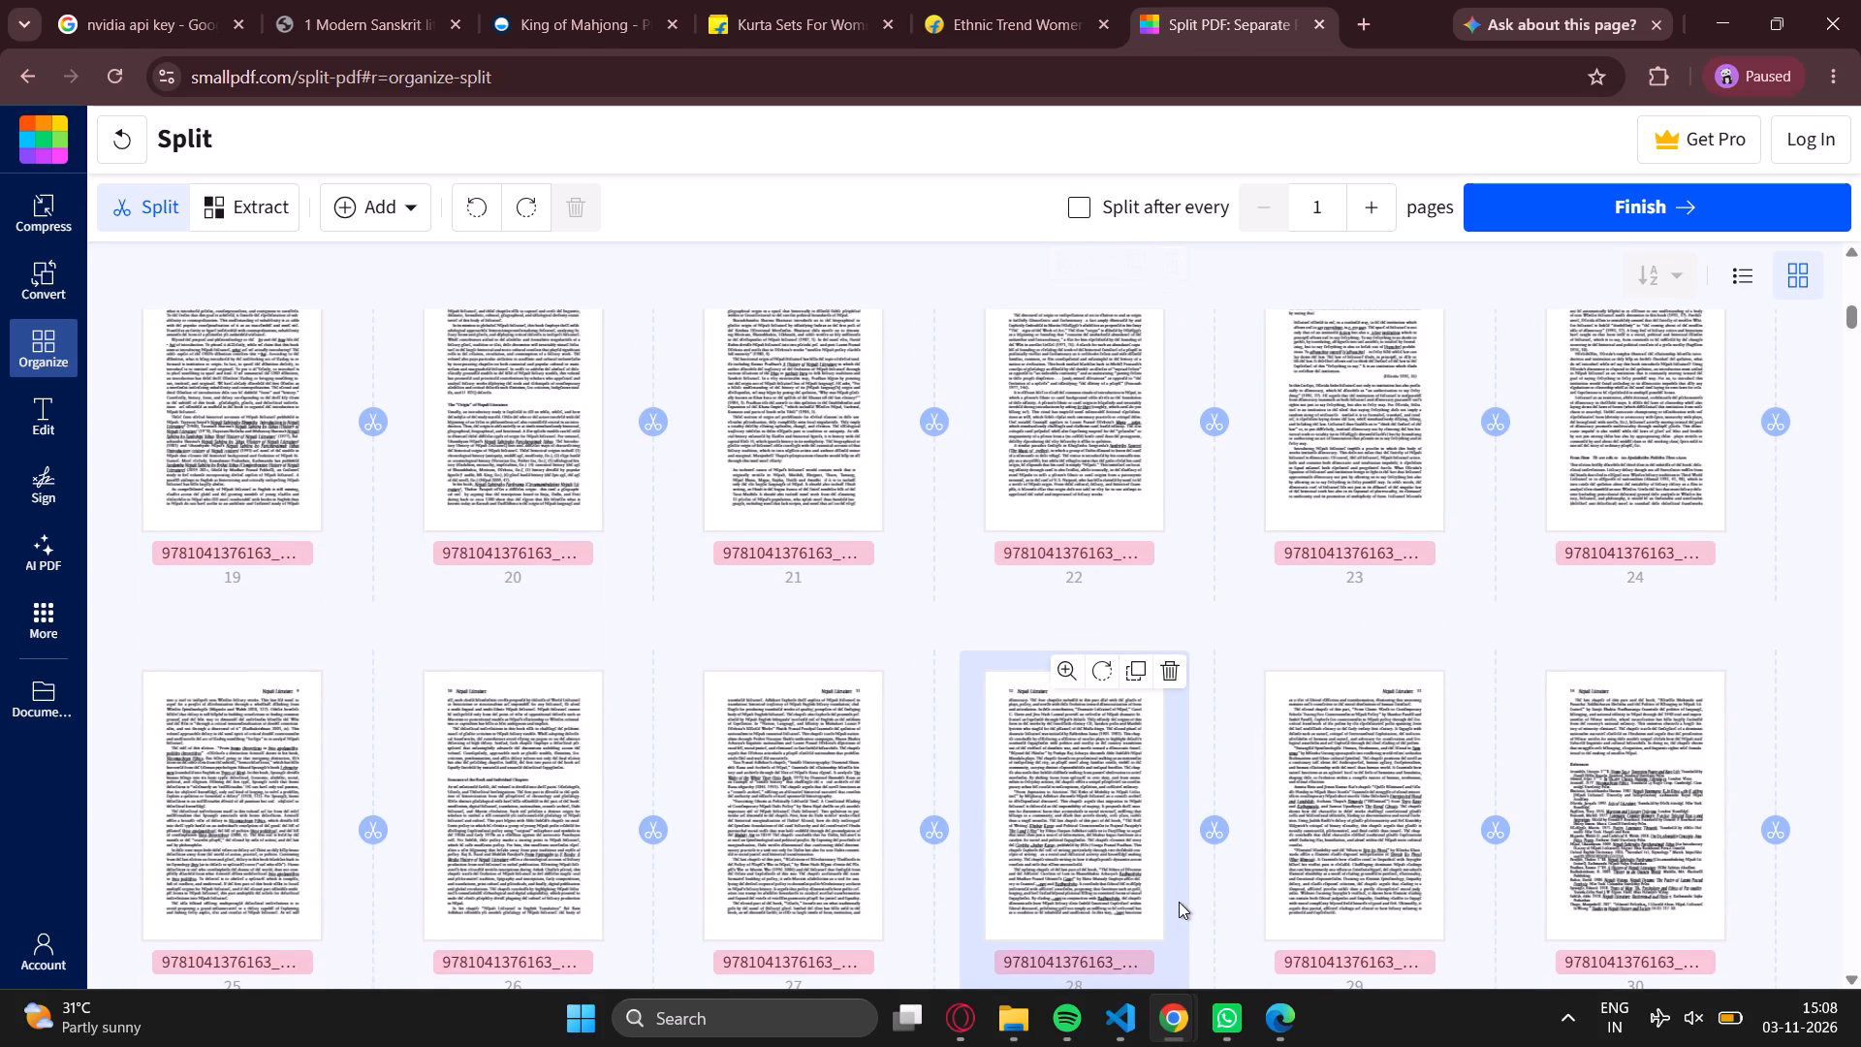
scroll(1177, 903, down, 2)
scroll(1080, 875, down, 2)
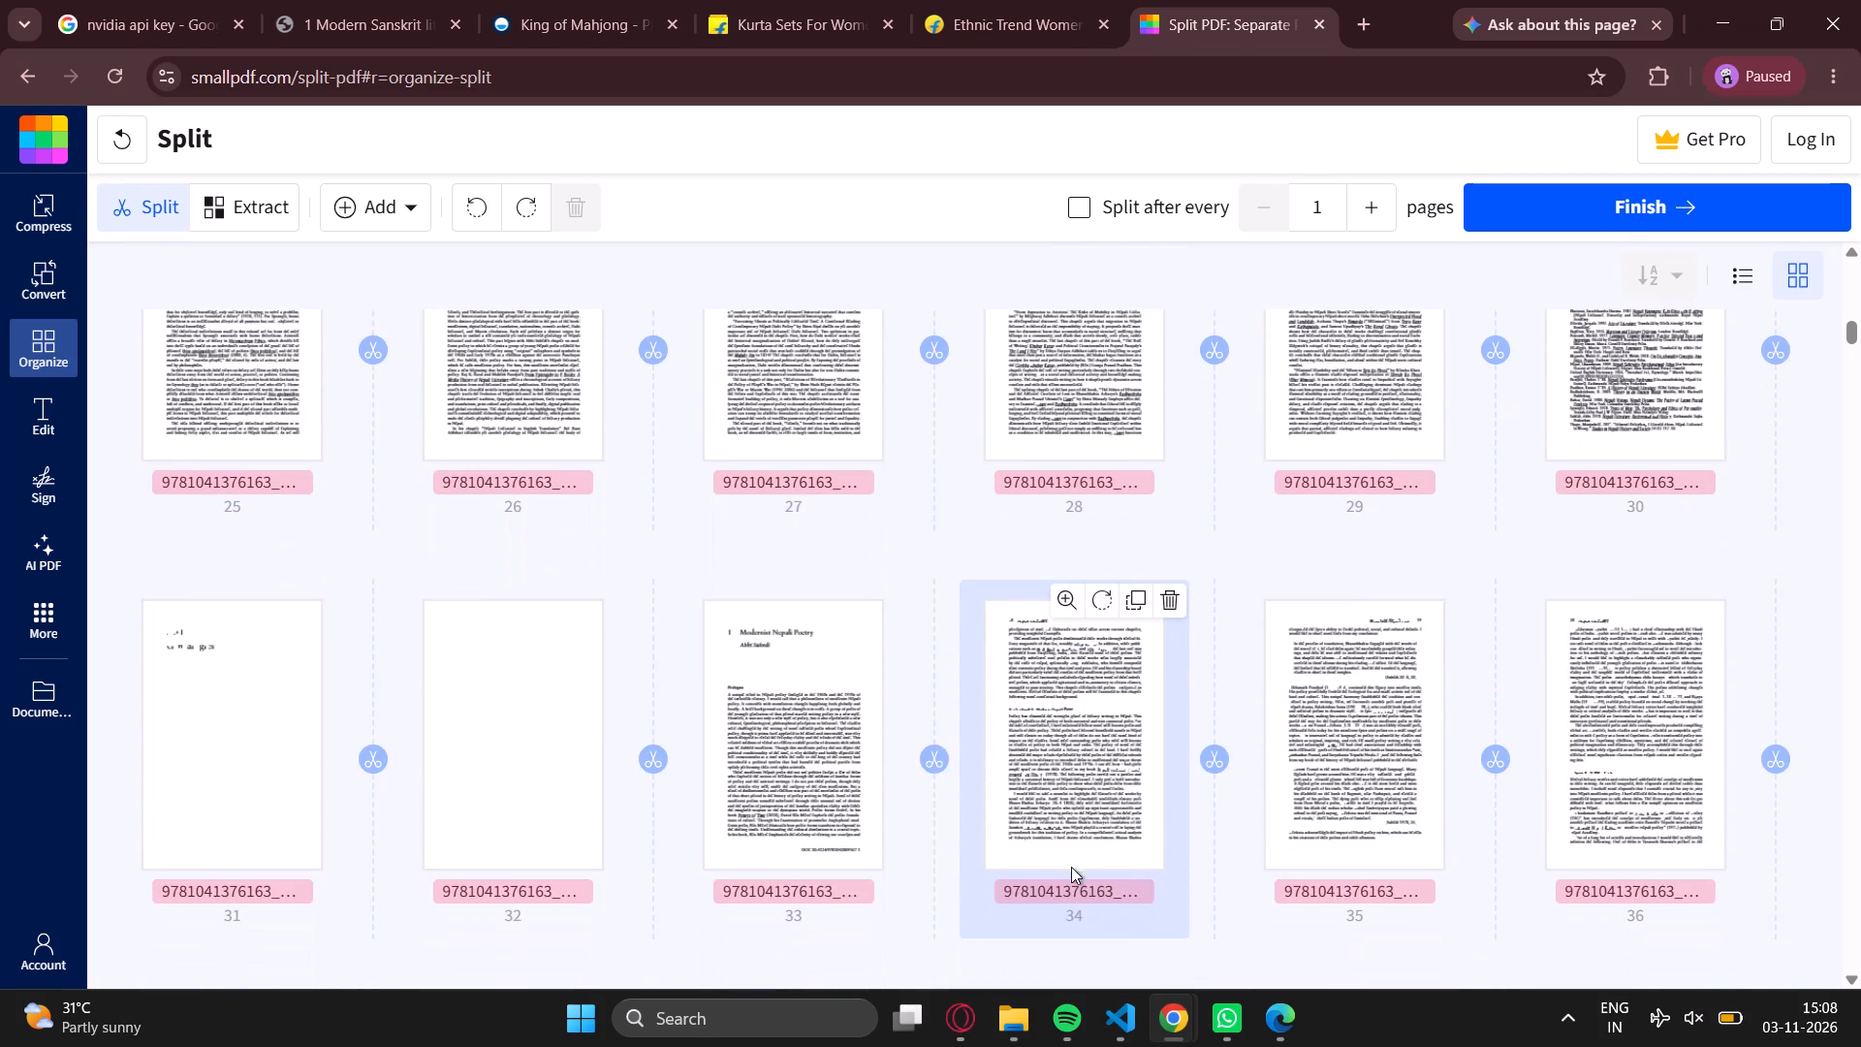
click(647, 740)
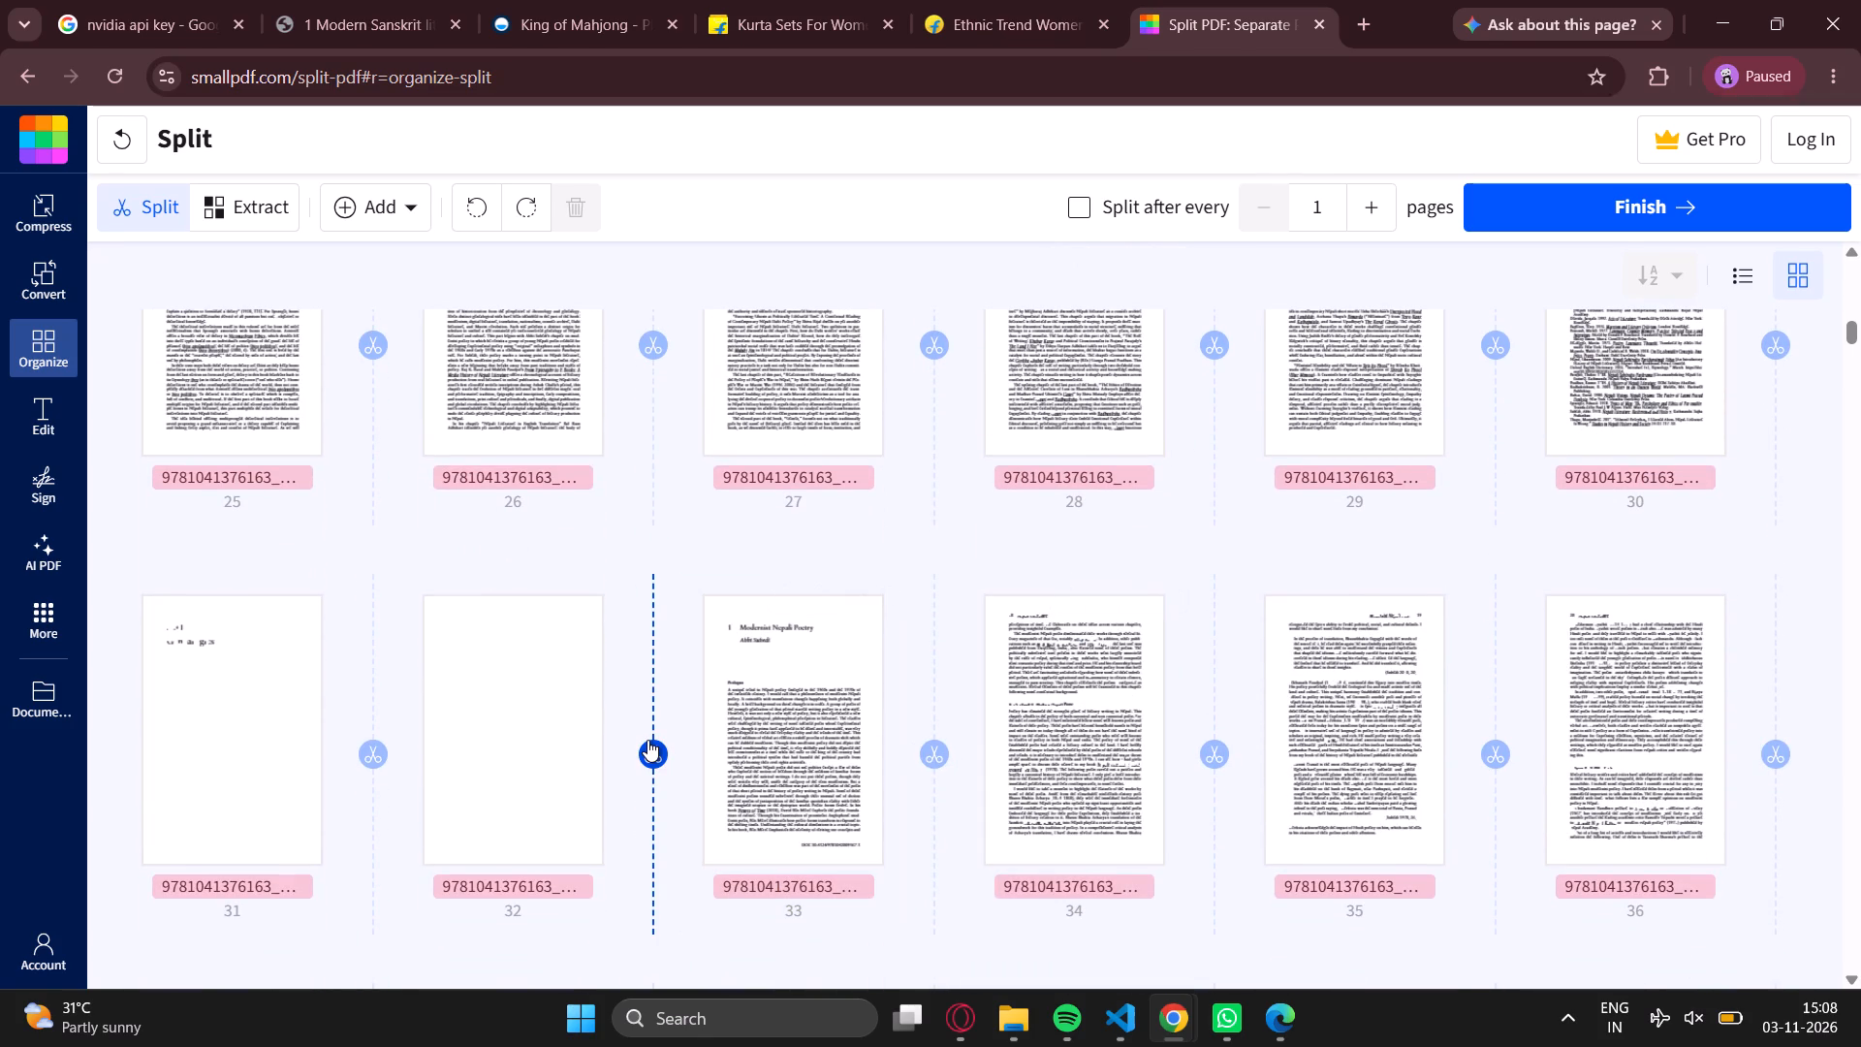
Review the front matter and introduction page thumbnails that precede the first split point.
scroll(736, 731, up, 3)
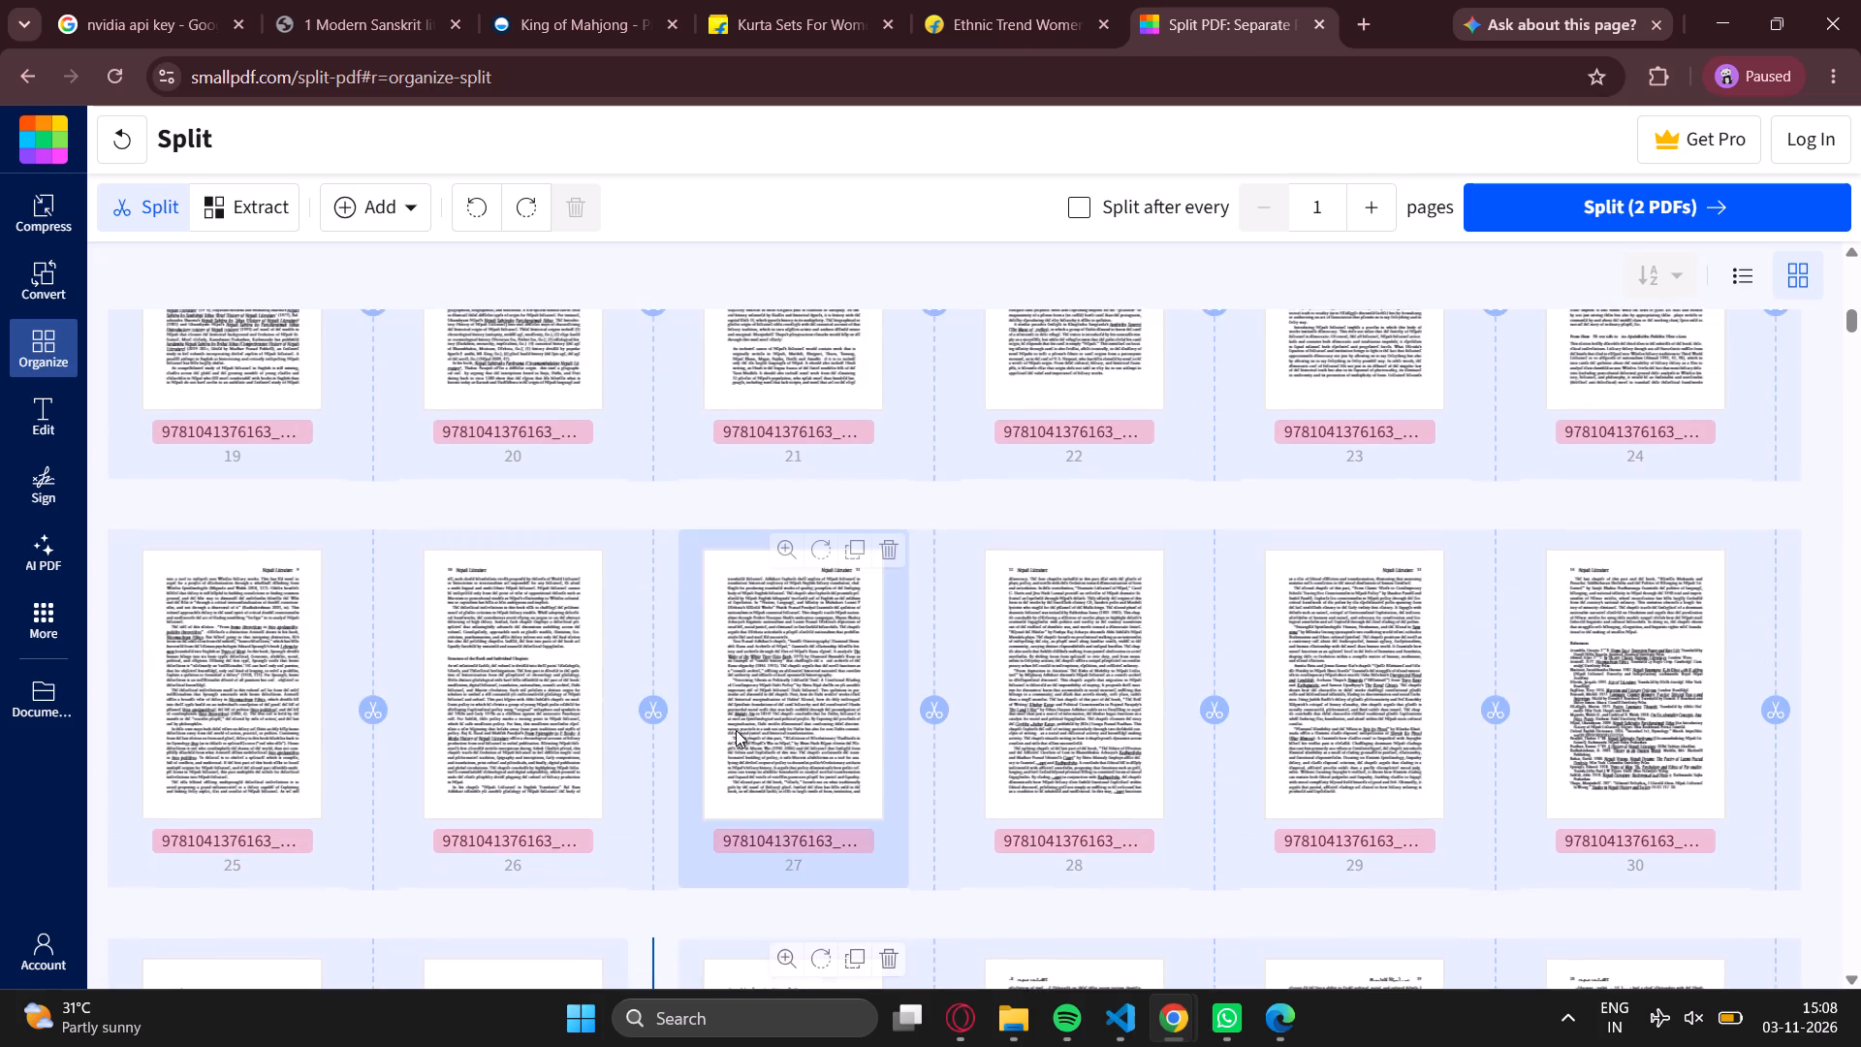
scroll(737, 730, up, 7)
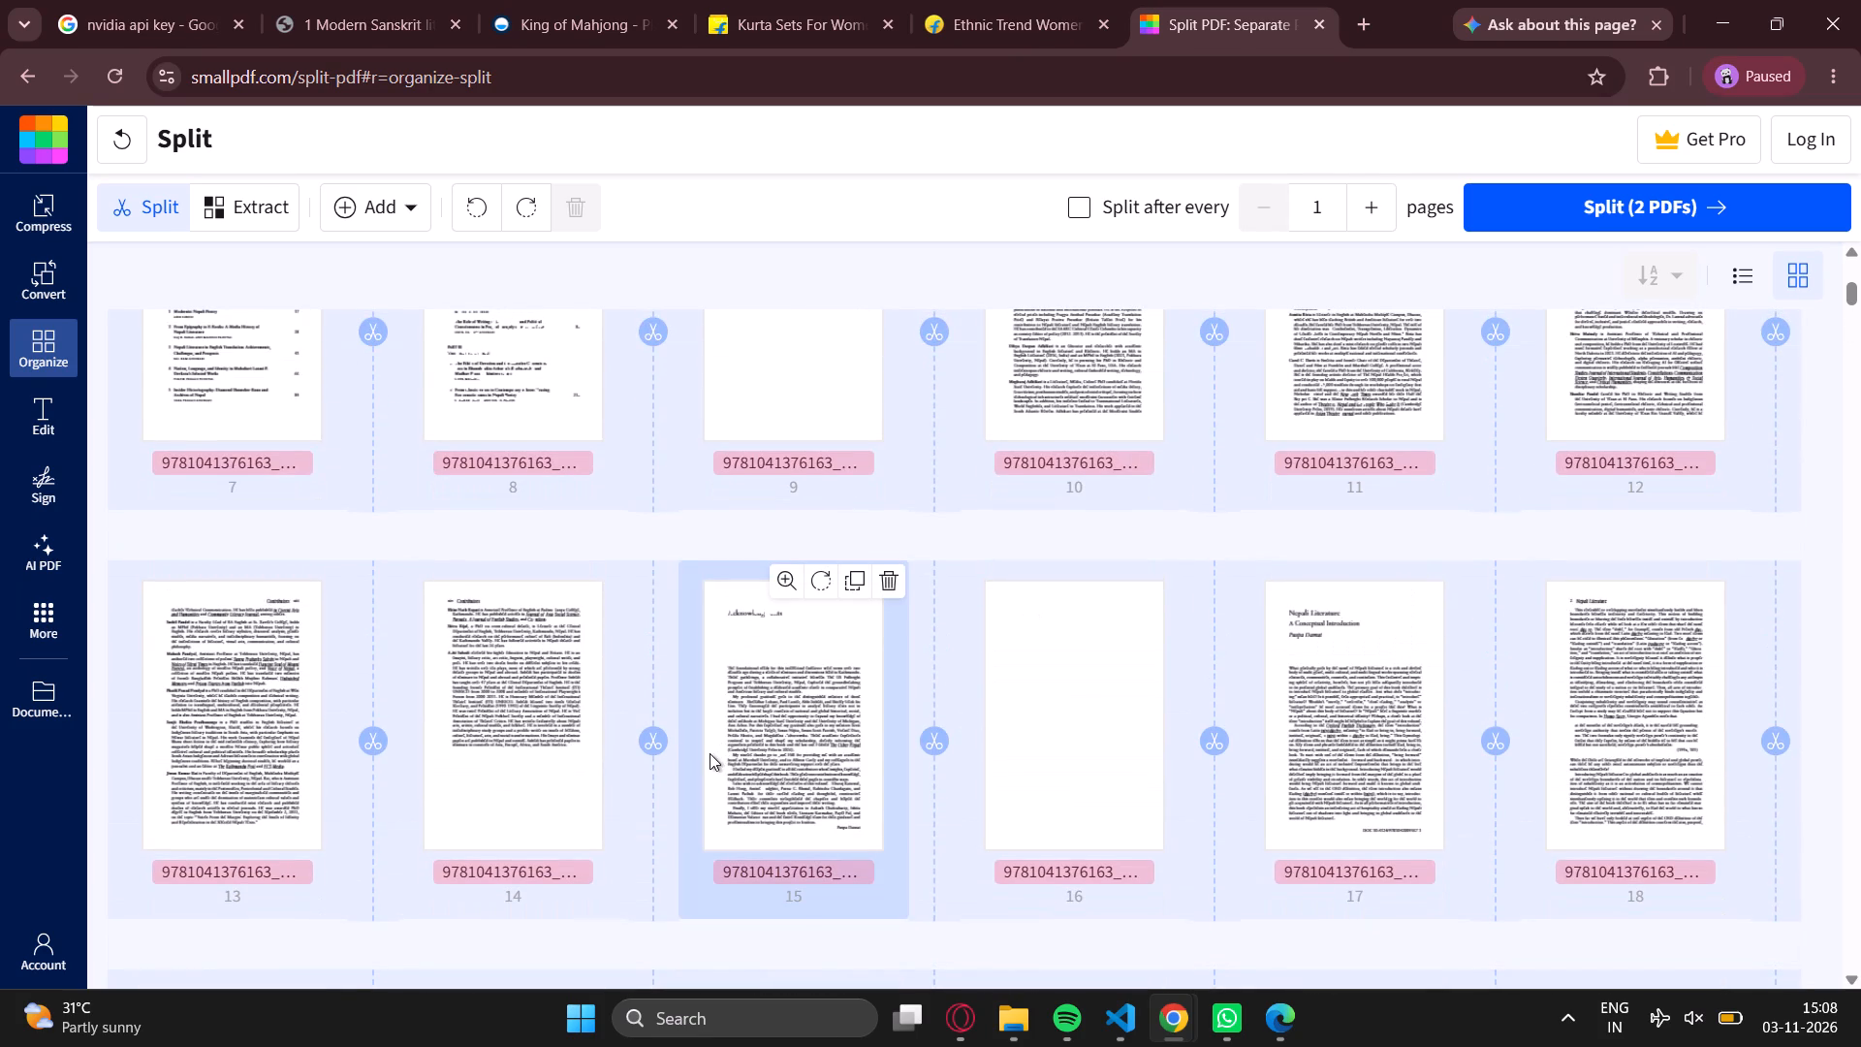
scroll(683, 774, up, 3)
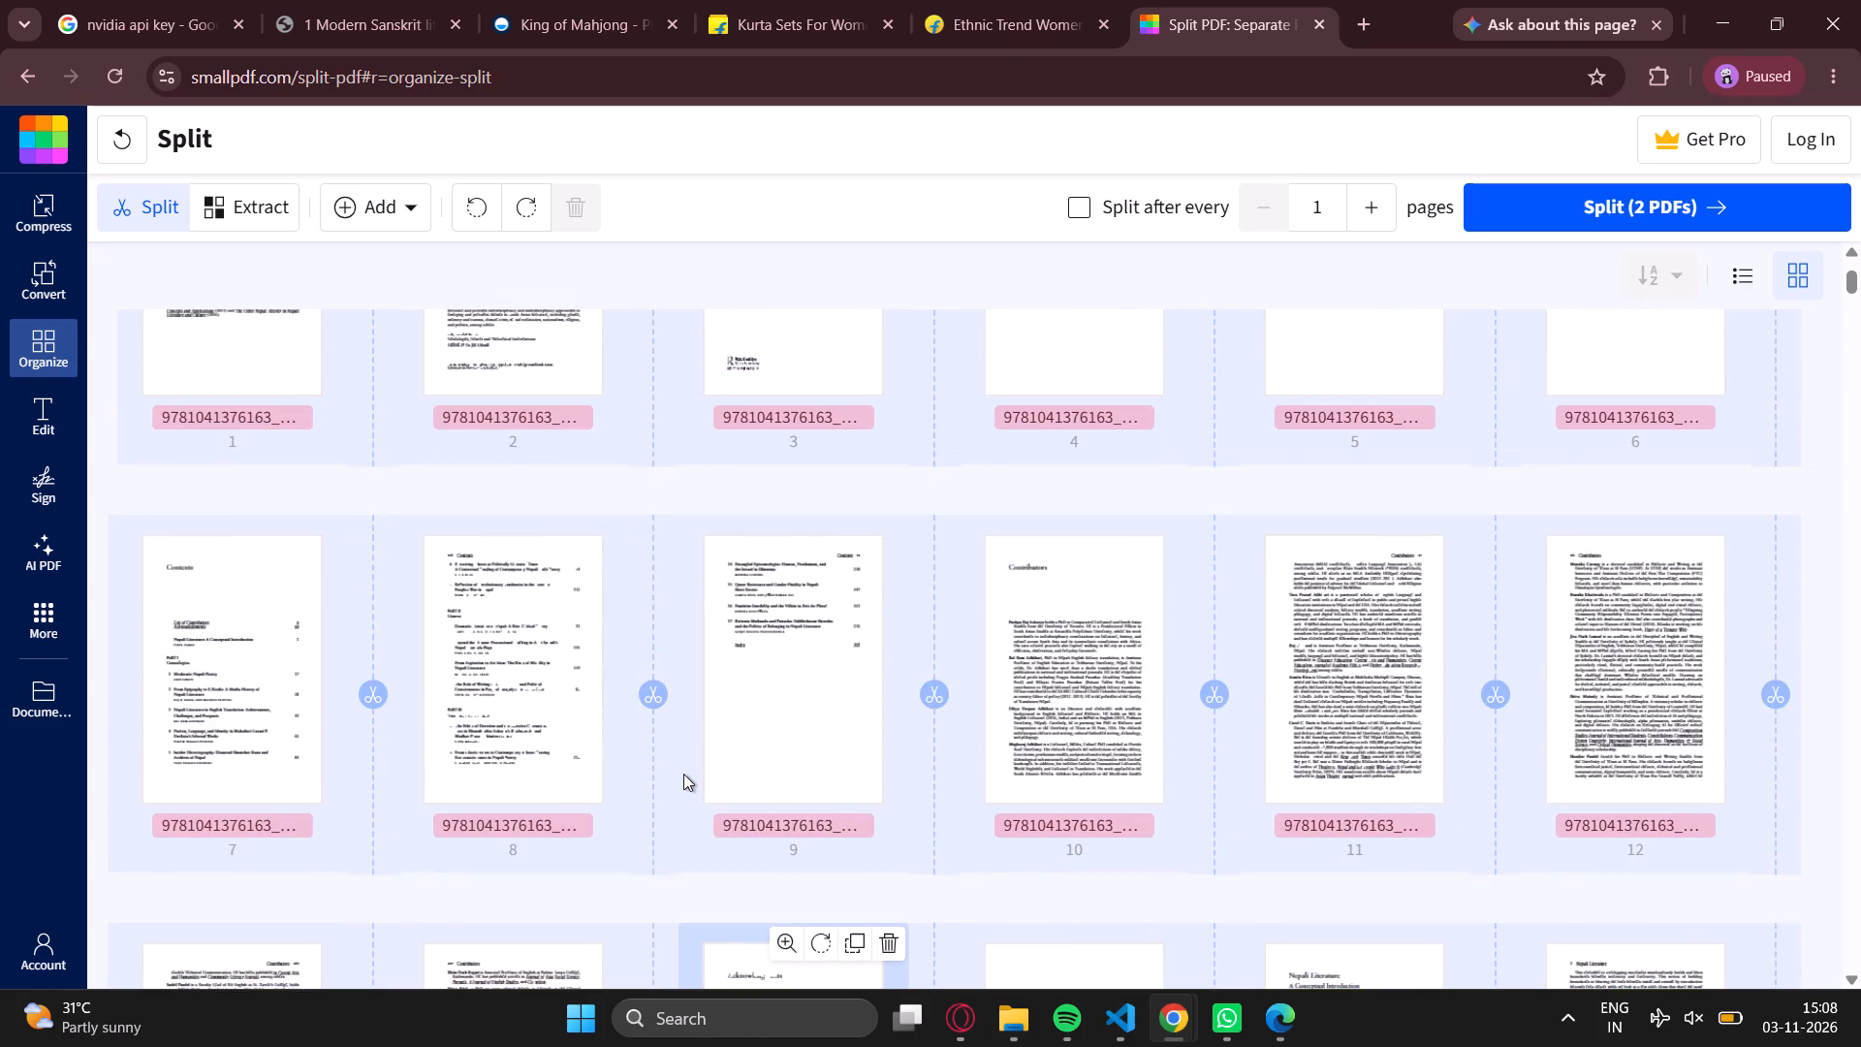
scroll(683, 774, up, 5)
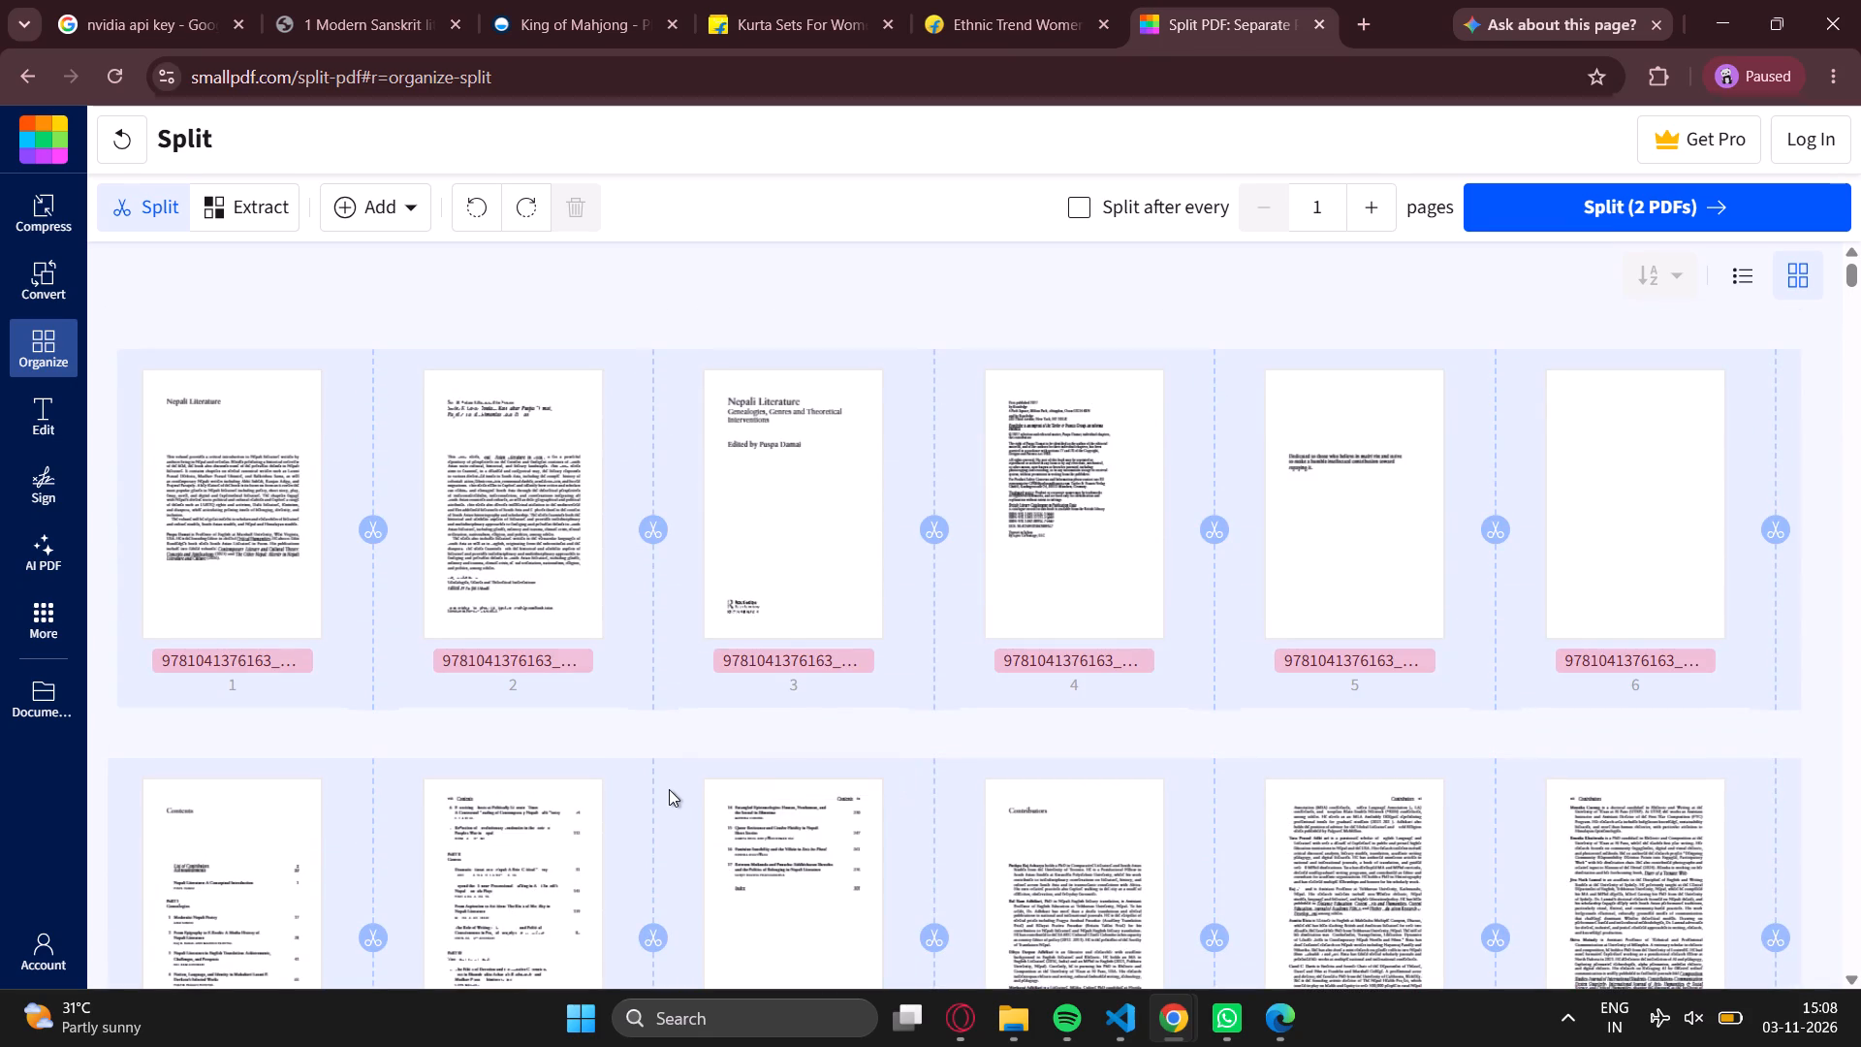
scroll(669, 789, up, 1)
scroll(669, 789, down, 6)
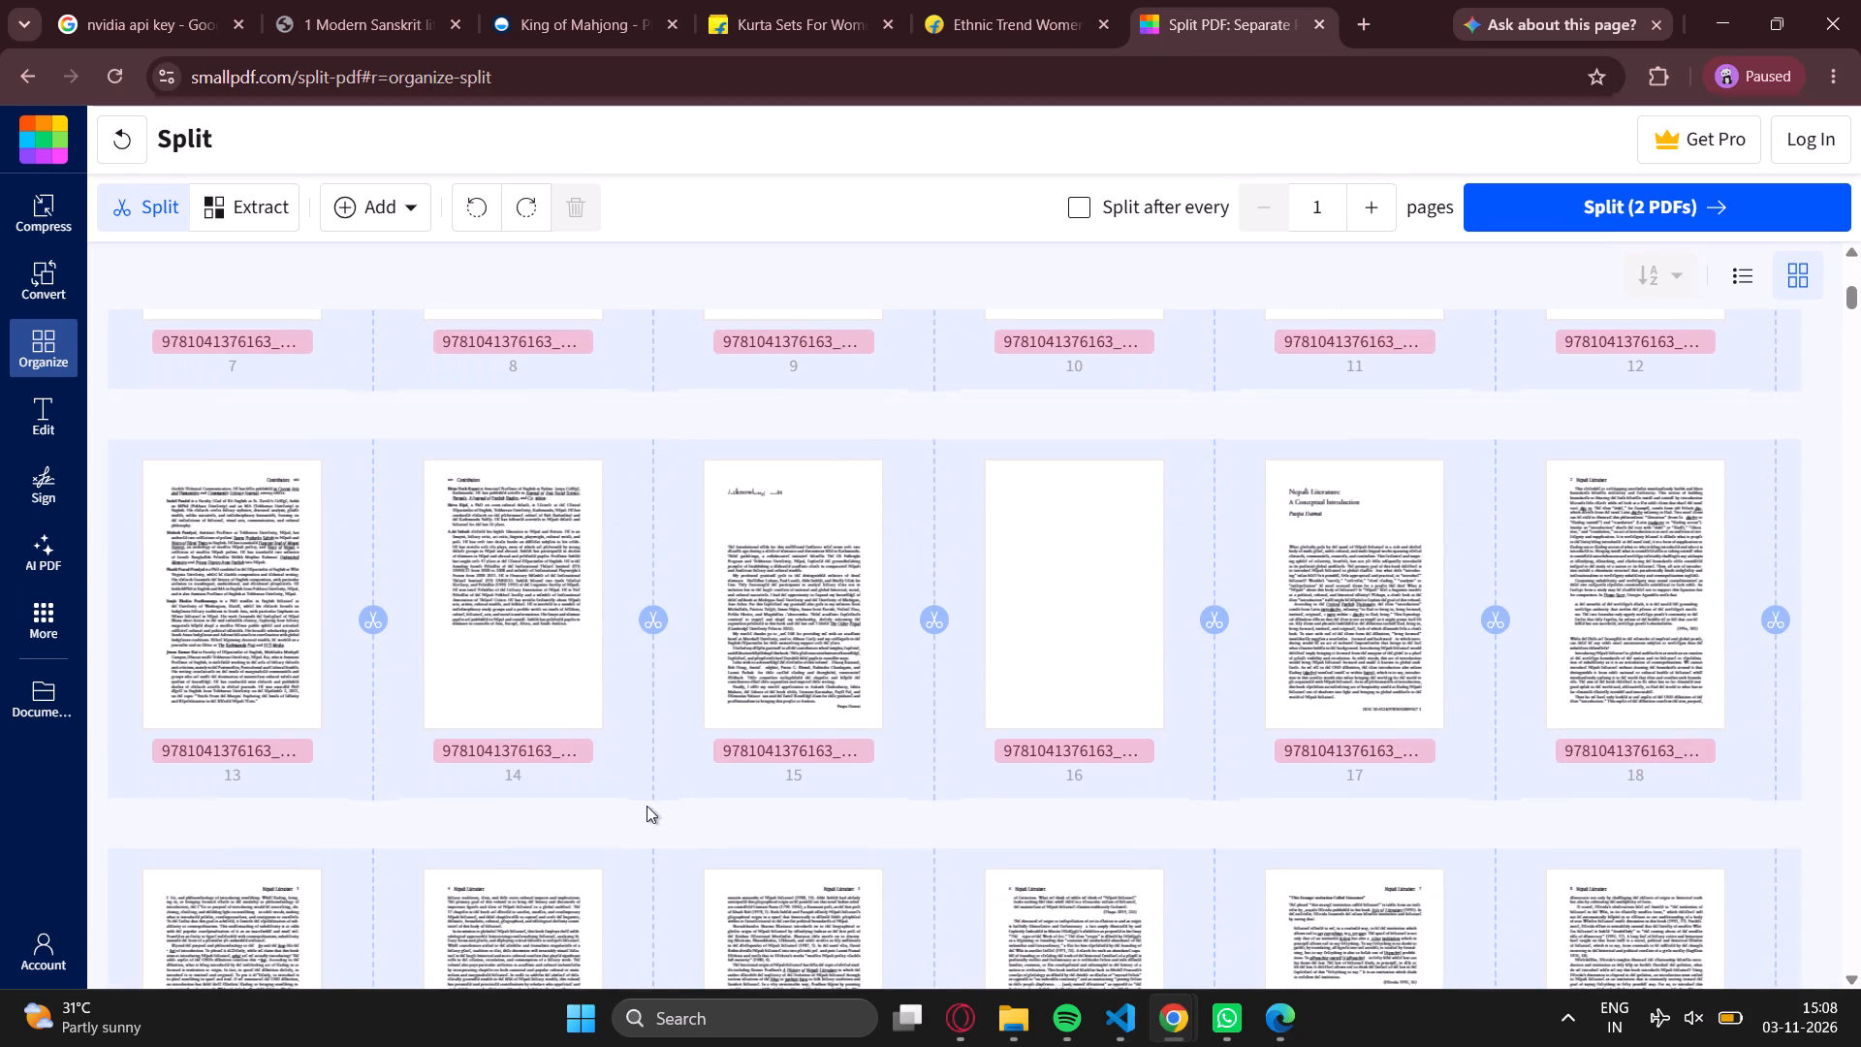
scroll(683, 775, down, 5)
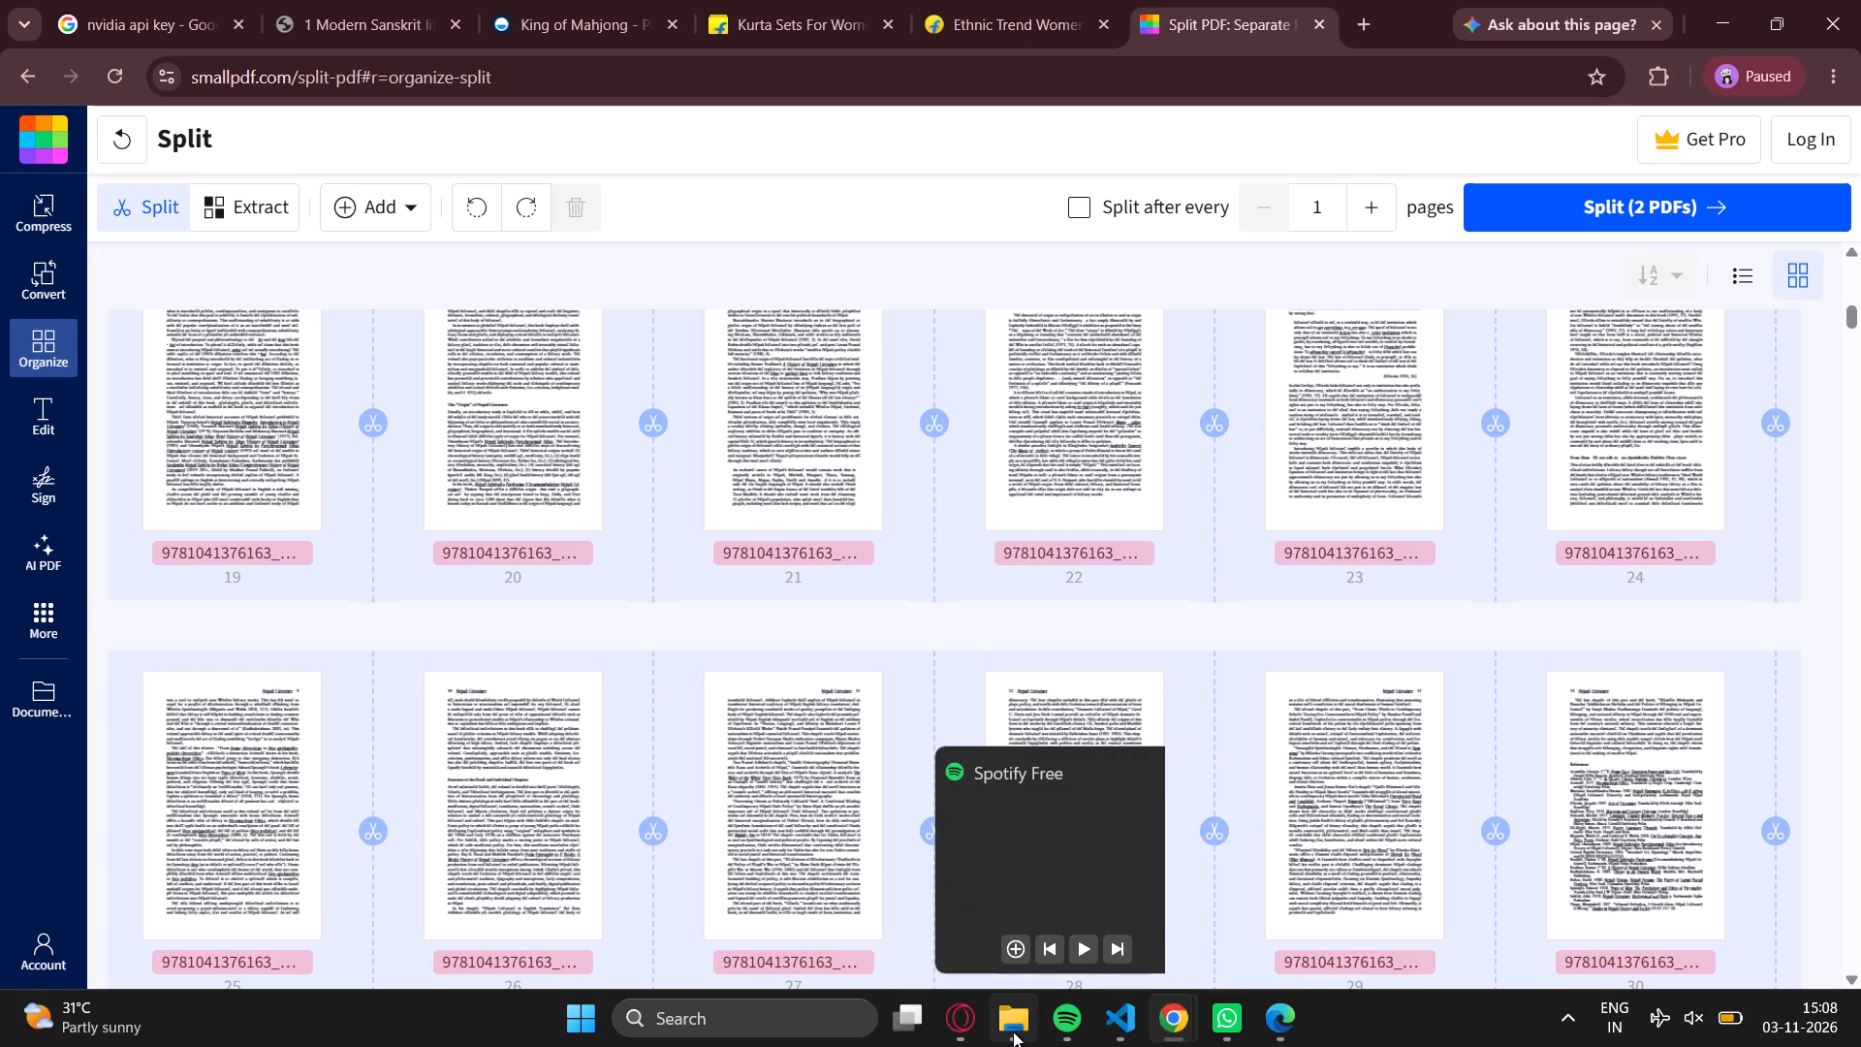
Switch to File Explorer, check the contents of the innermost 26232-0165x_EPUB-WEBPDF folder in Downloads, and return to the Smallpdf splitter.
click(982, 914)
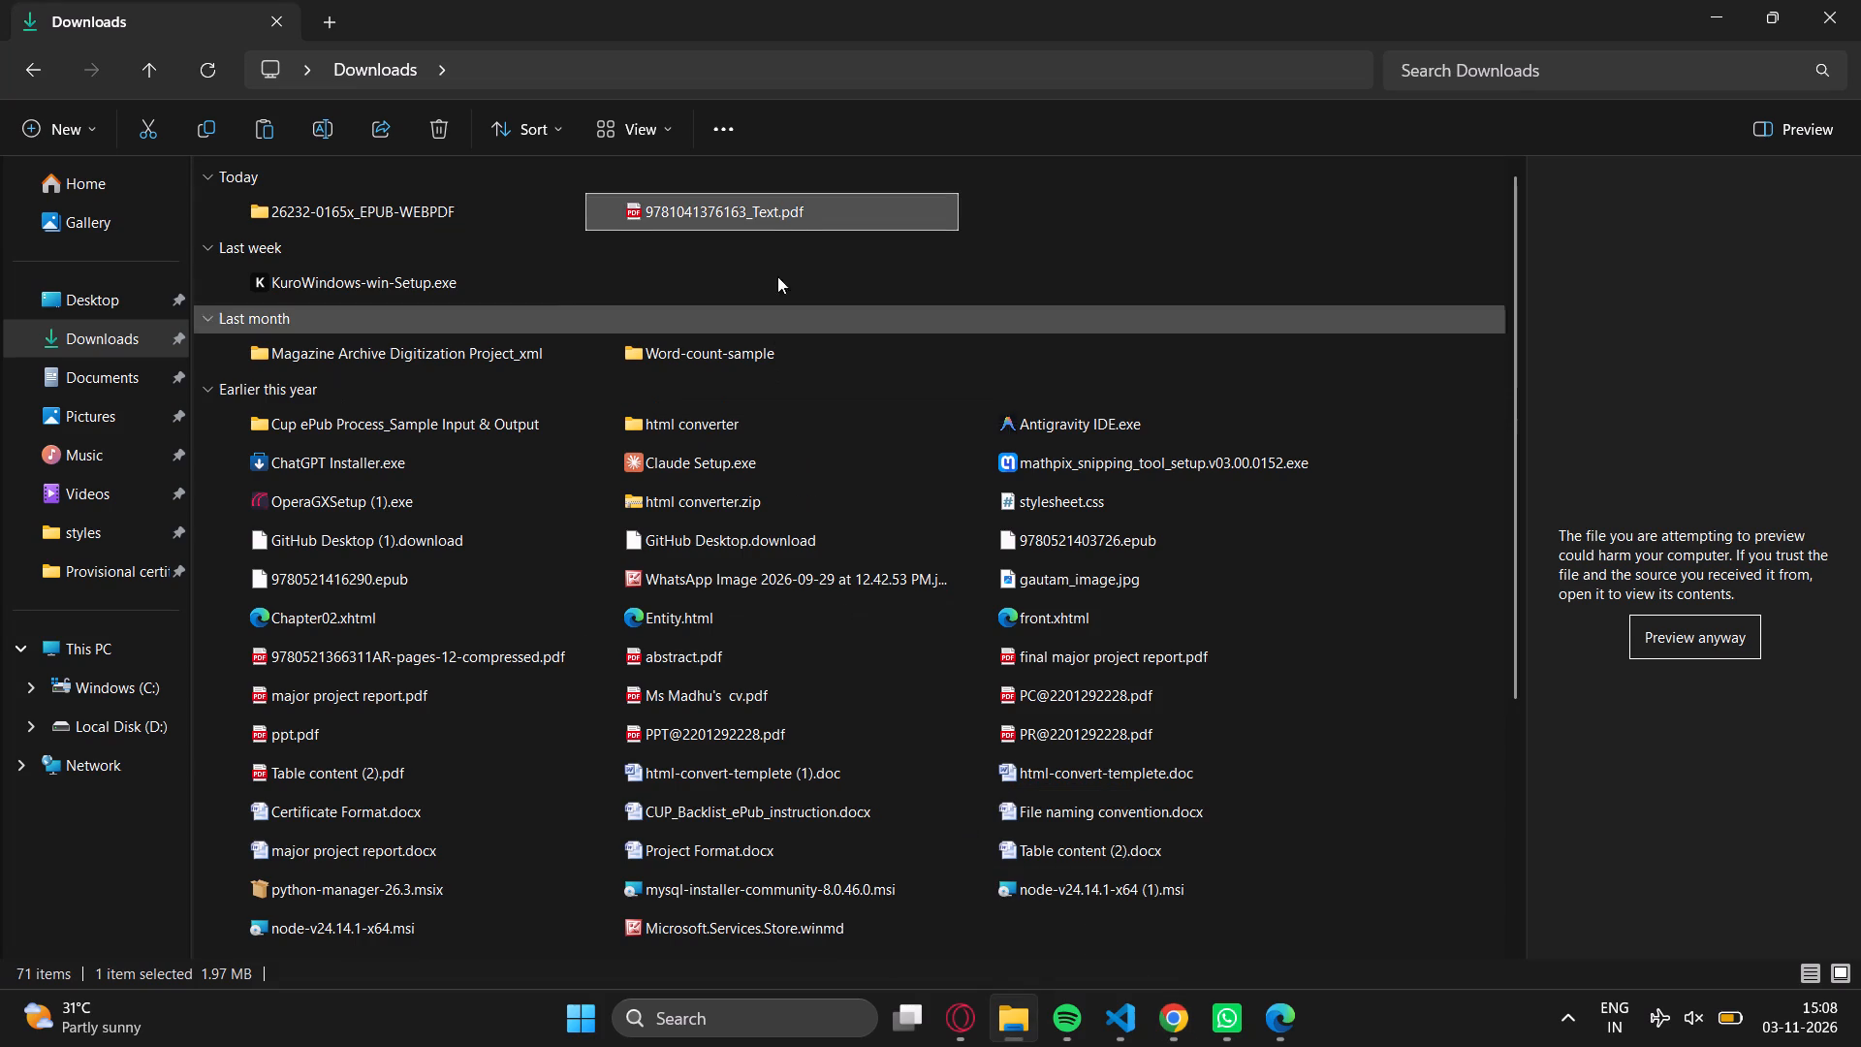
double_click(307, 209)
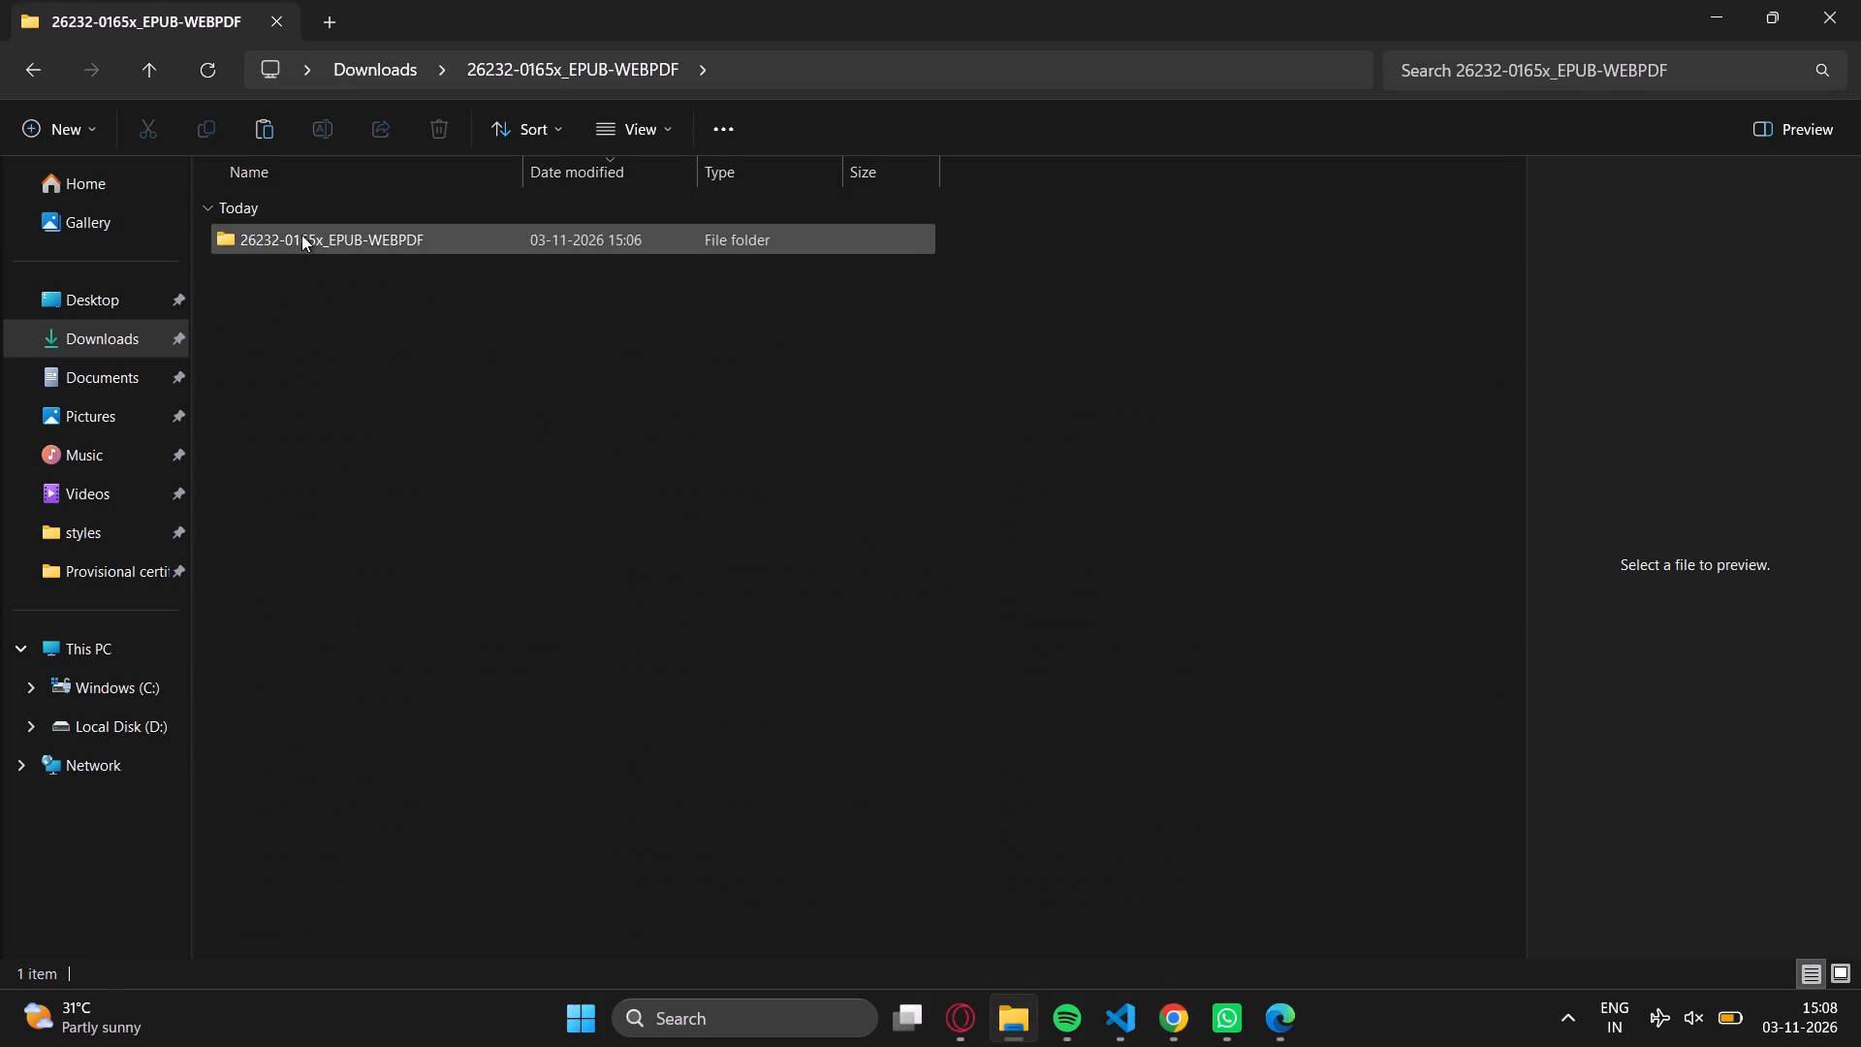
double_click(301, 235)
double_click(302, 247)
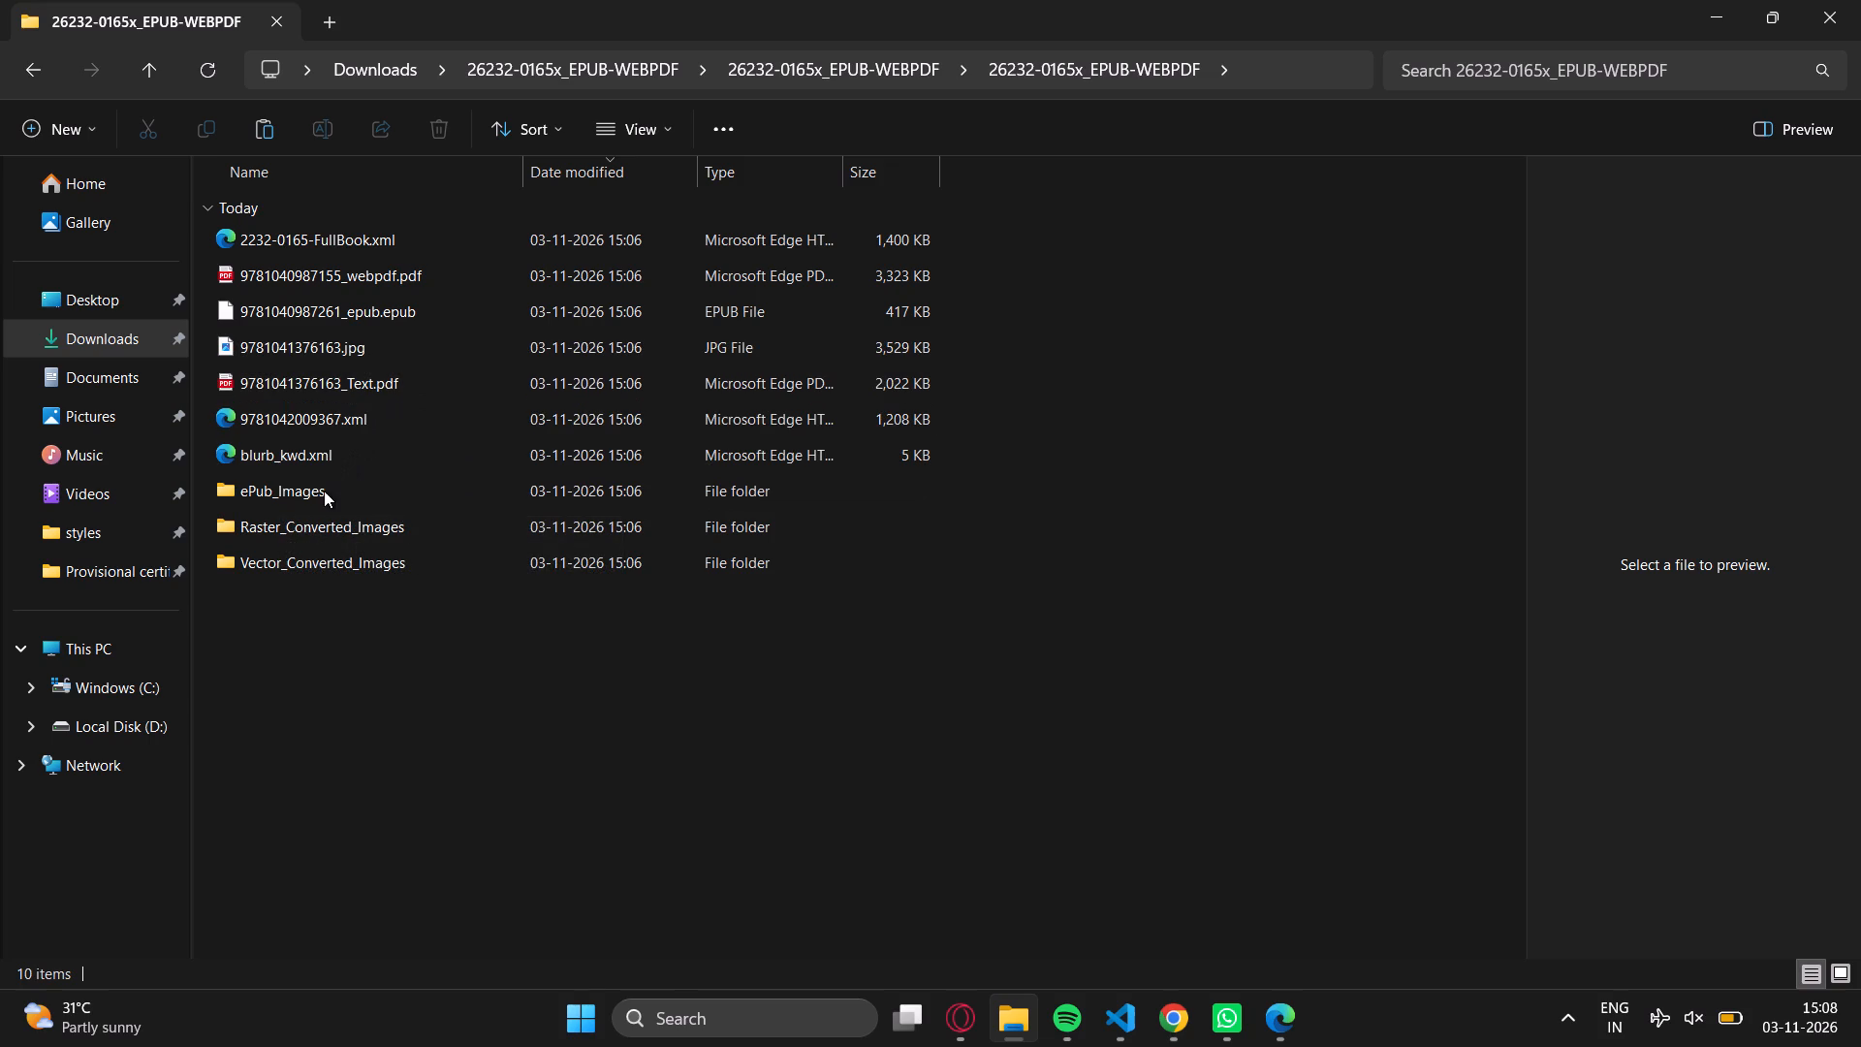
click(44, 62)
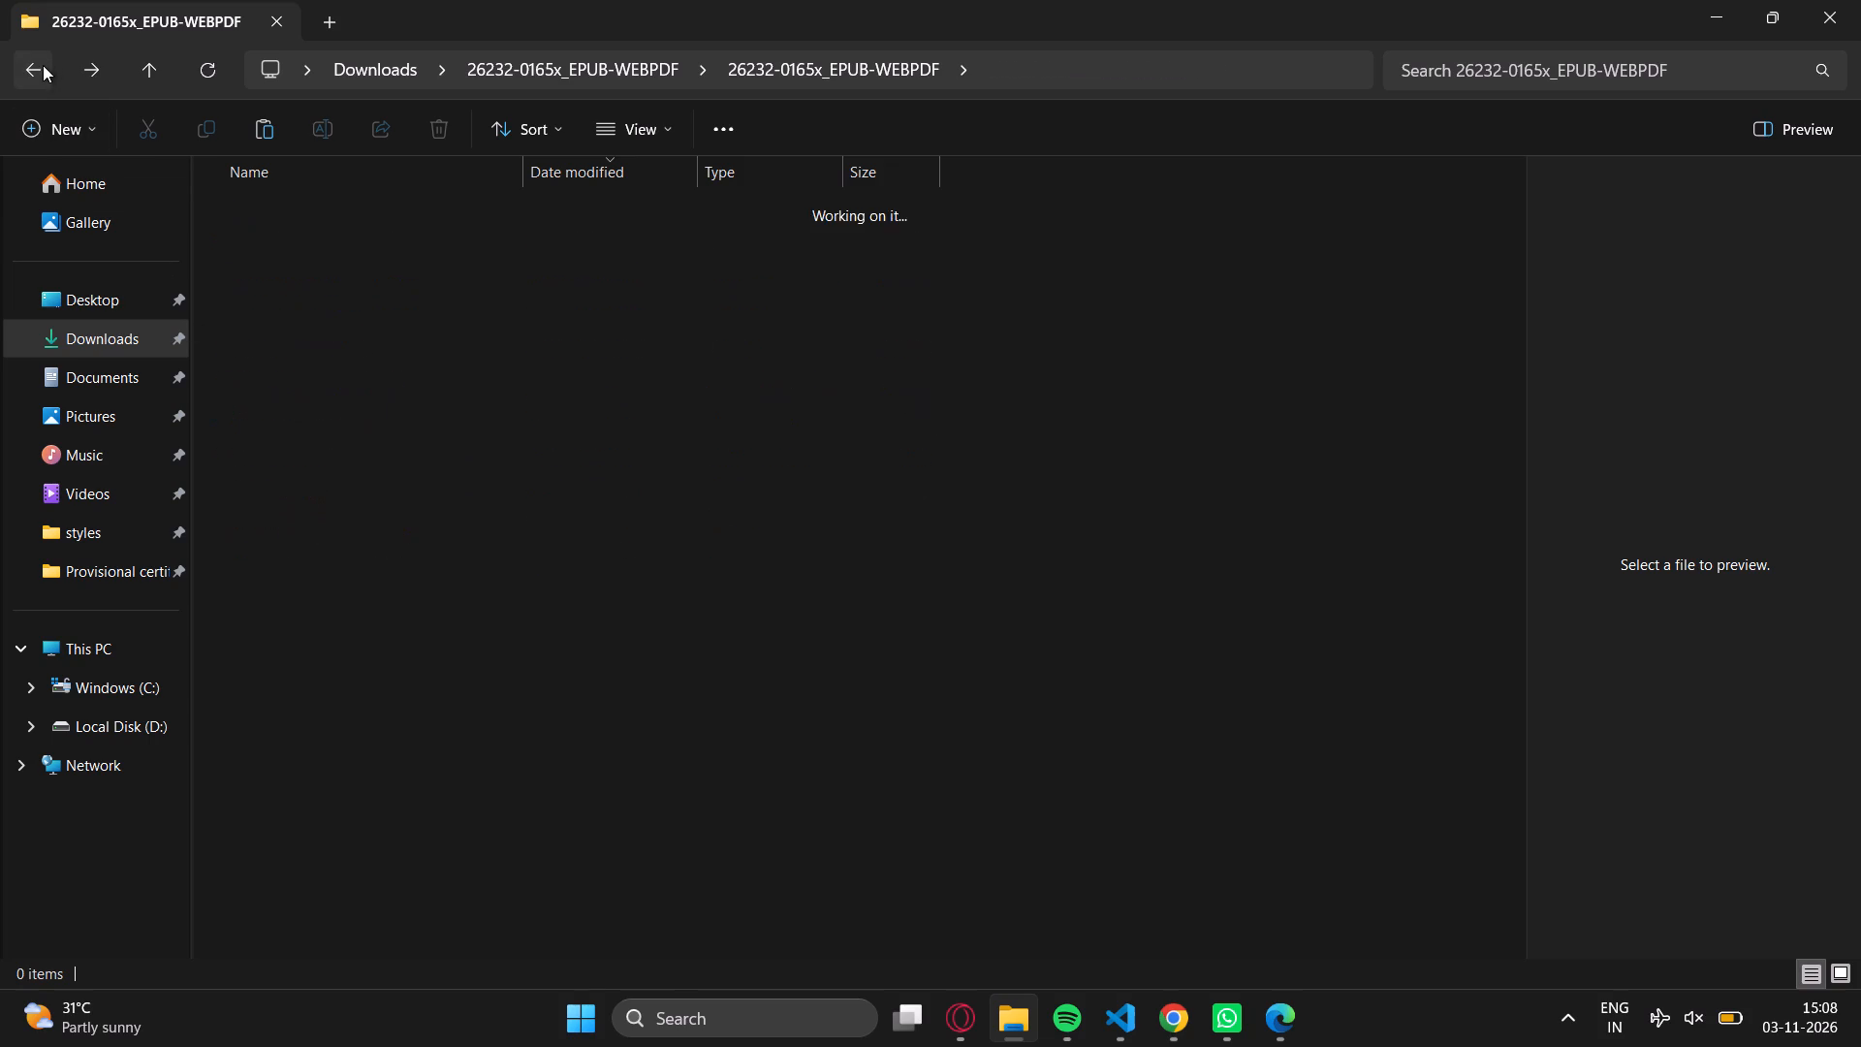
click(42, 67)
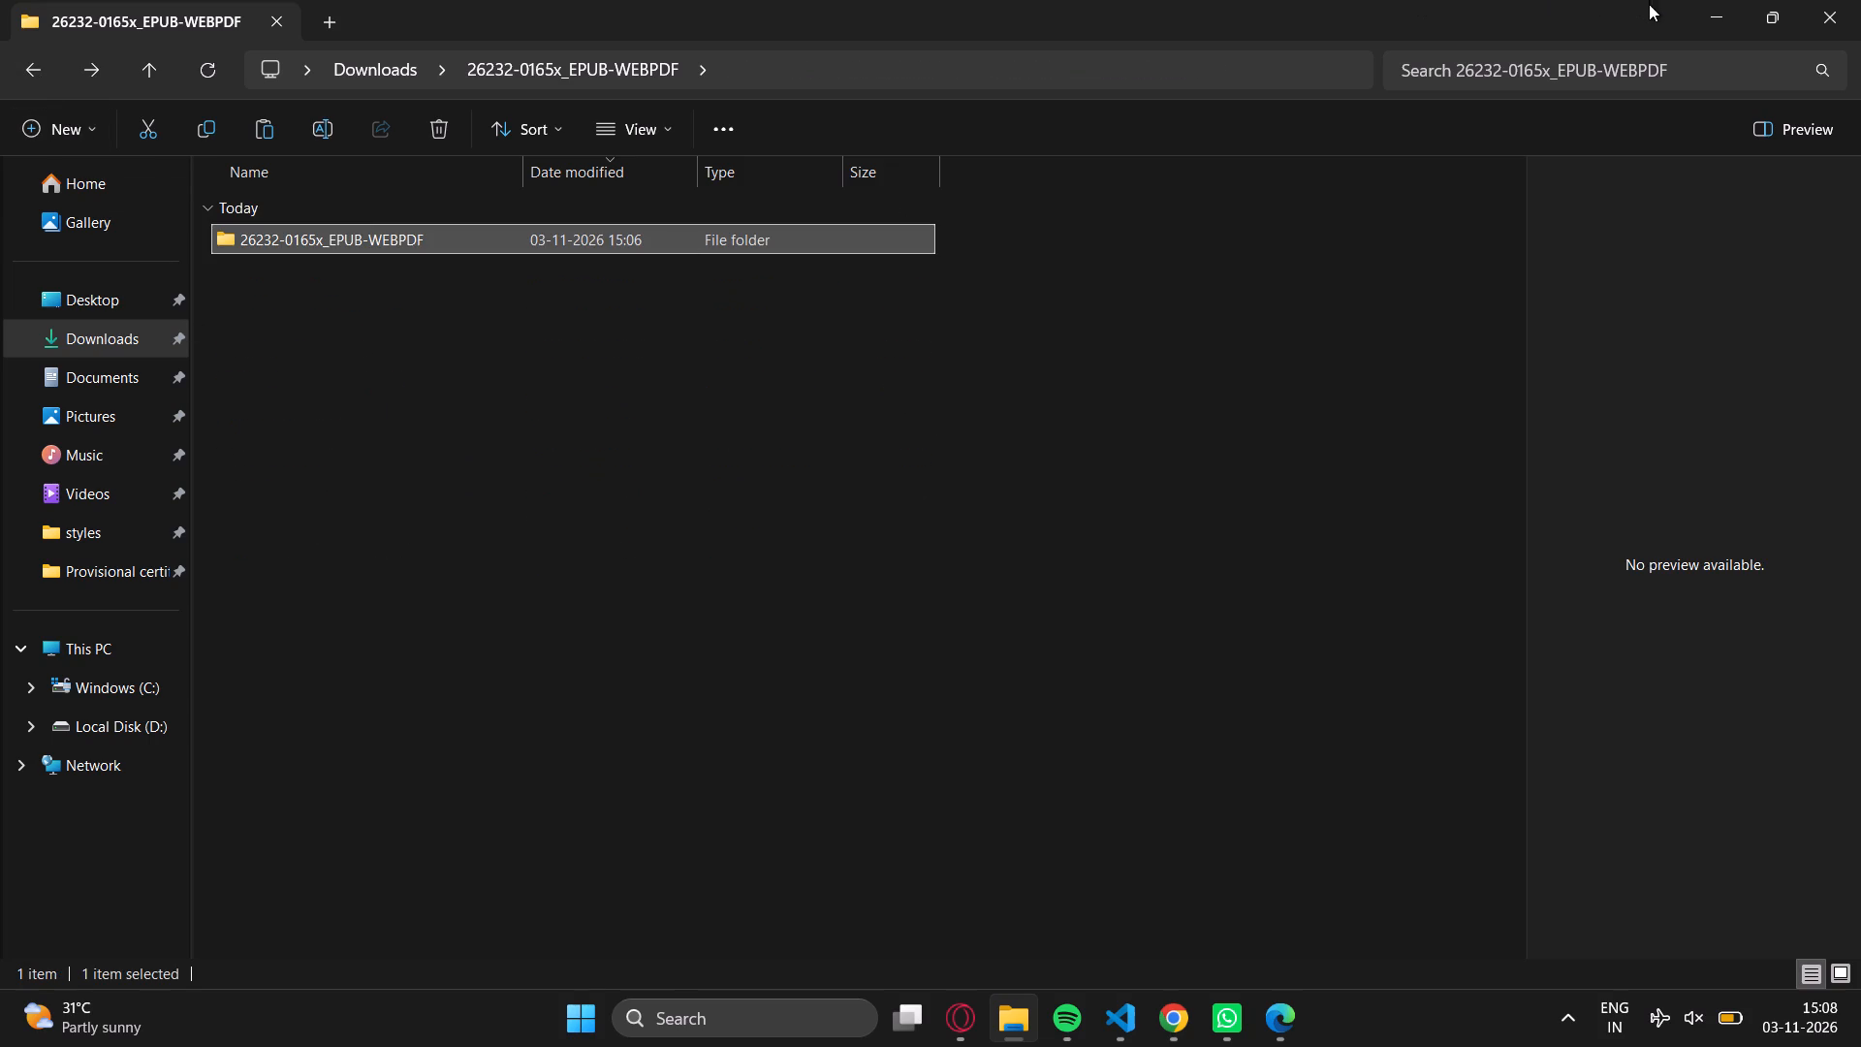
click(1730, 2)
Add a split point after page 43, just before the Chapter 2 opening page, From Epigraphy to E-Books.
scroll(1273, 743, down, 5)
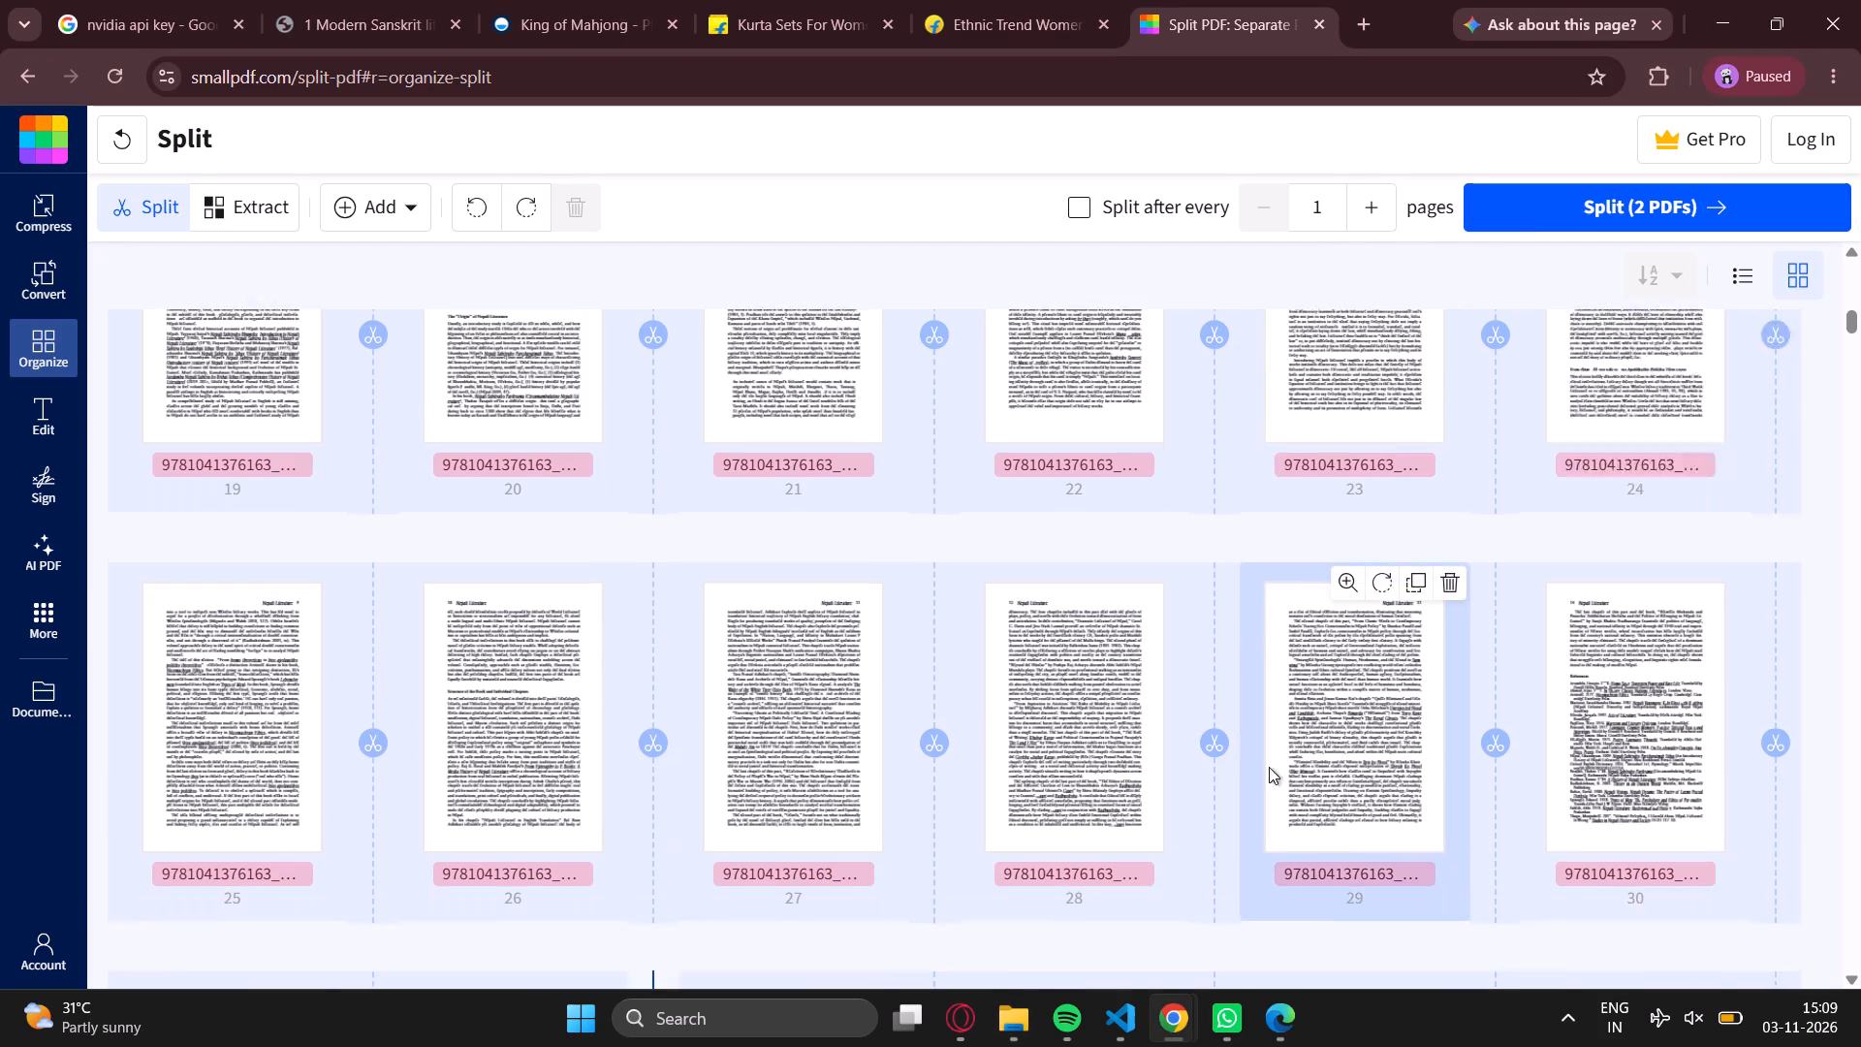
scroll(1240, 787, down, 4)
scroll(1232, 793, up, 4)
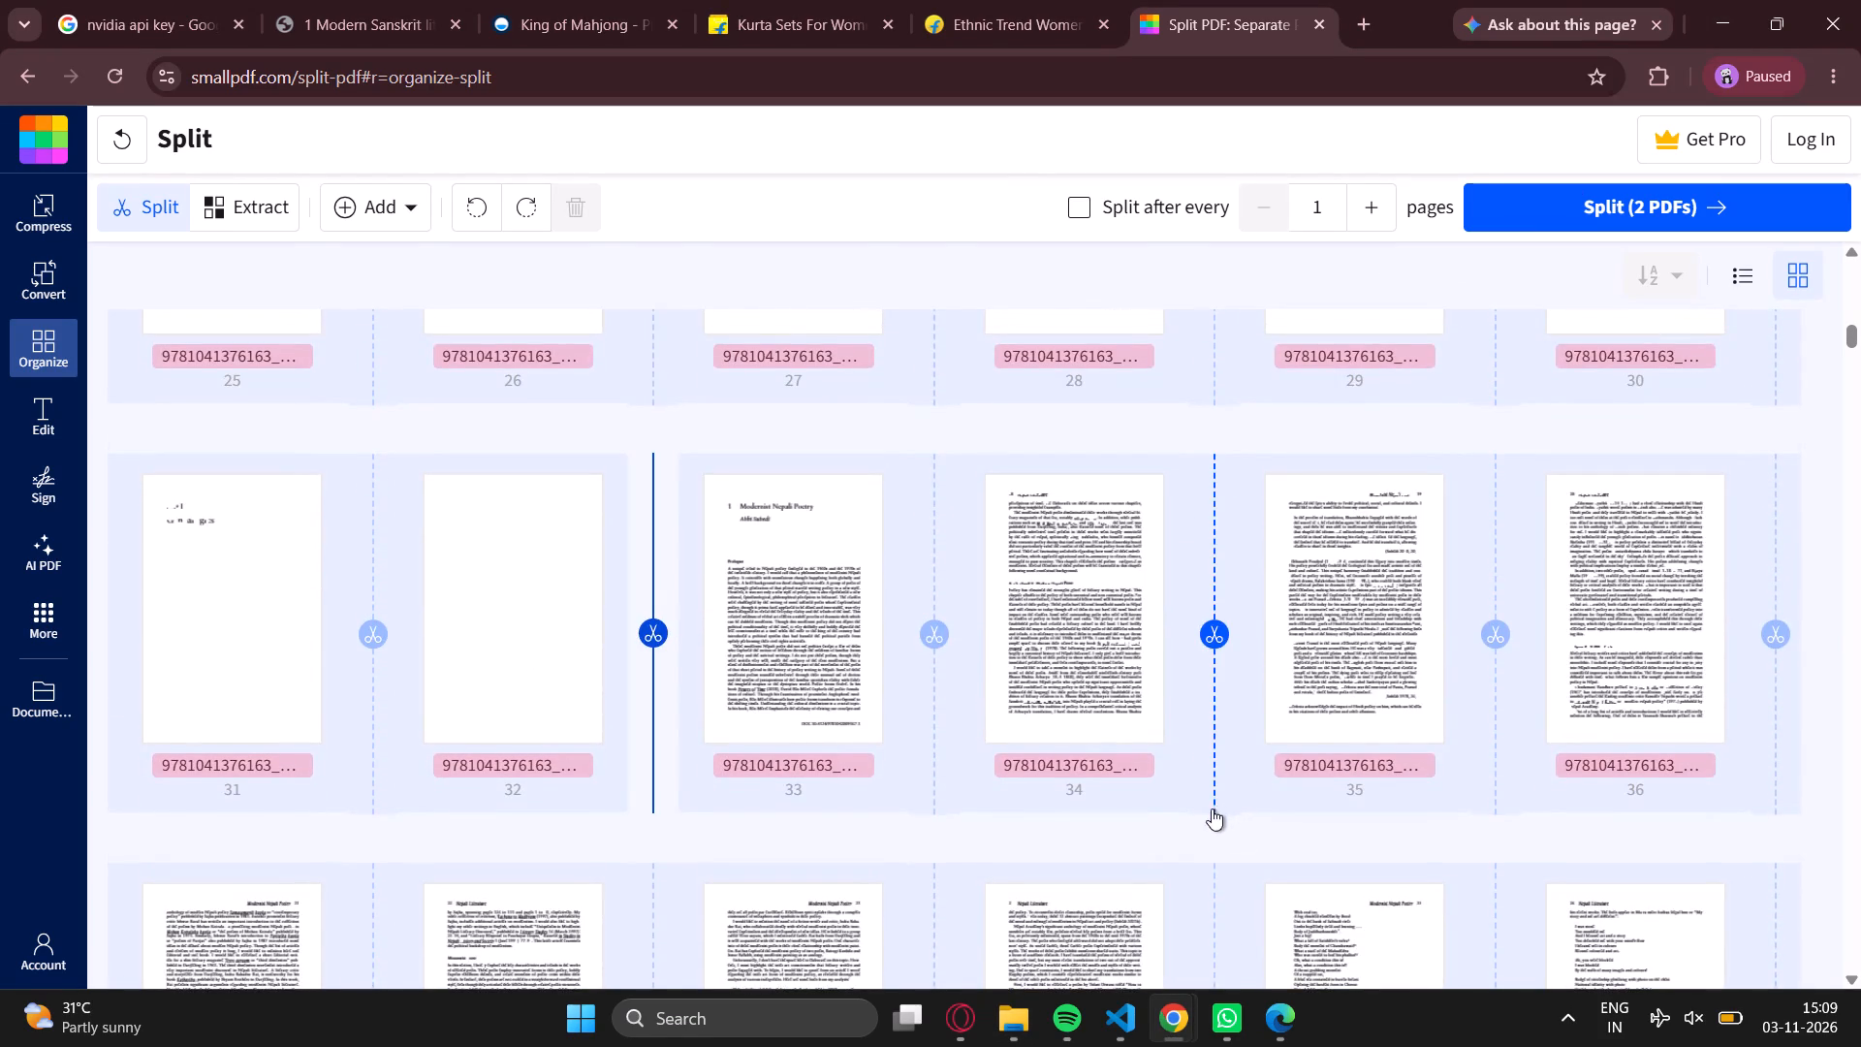
scroll(1205, 815, down, 4)
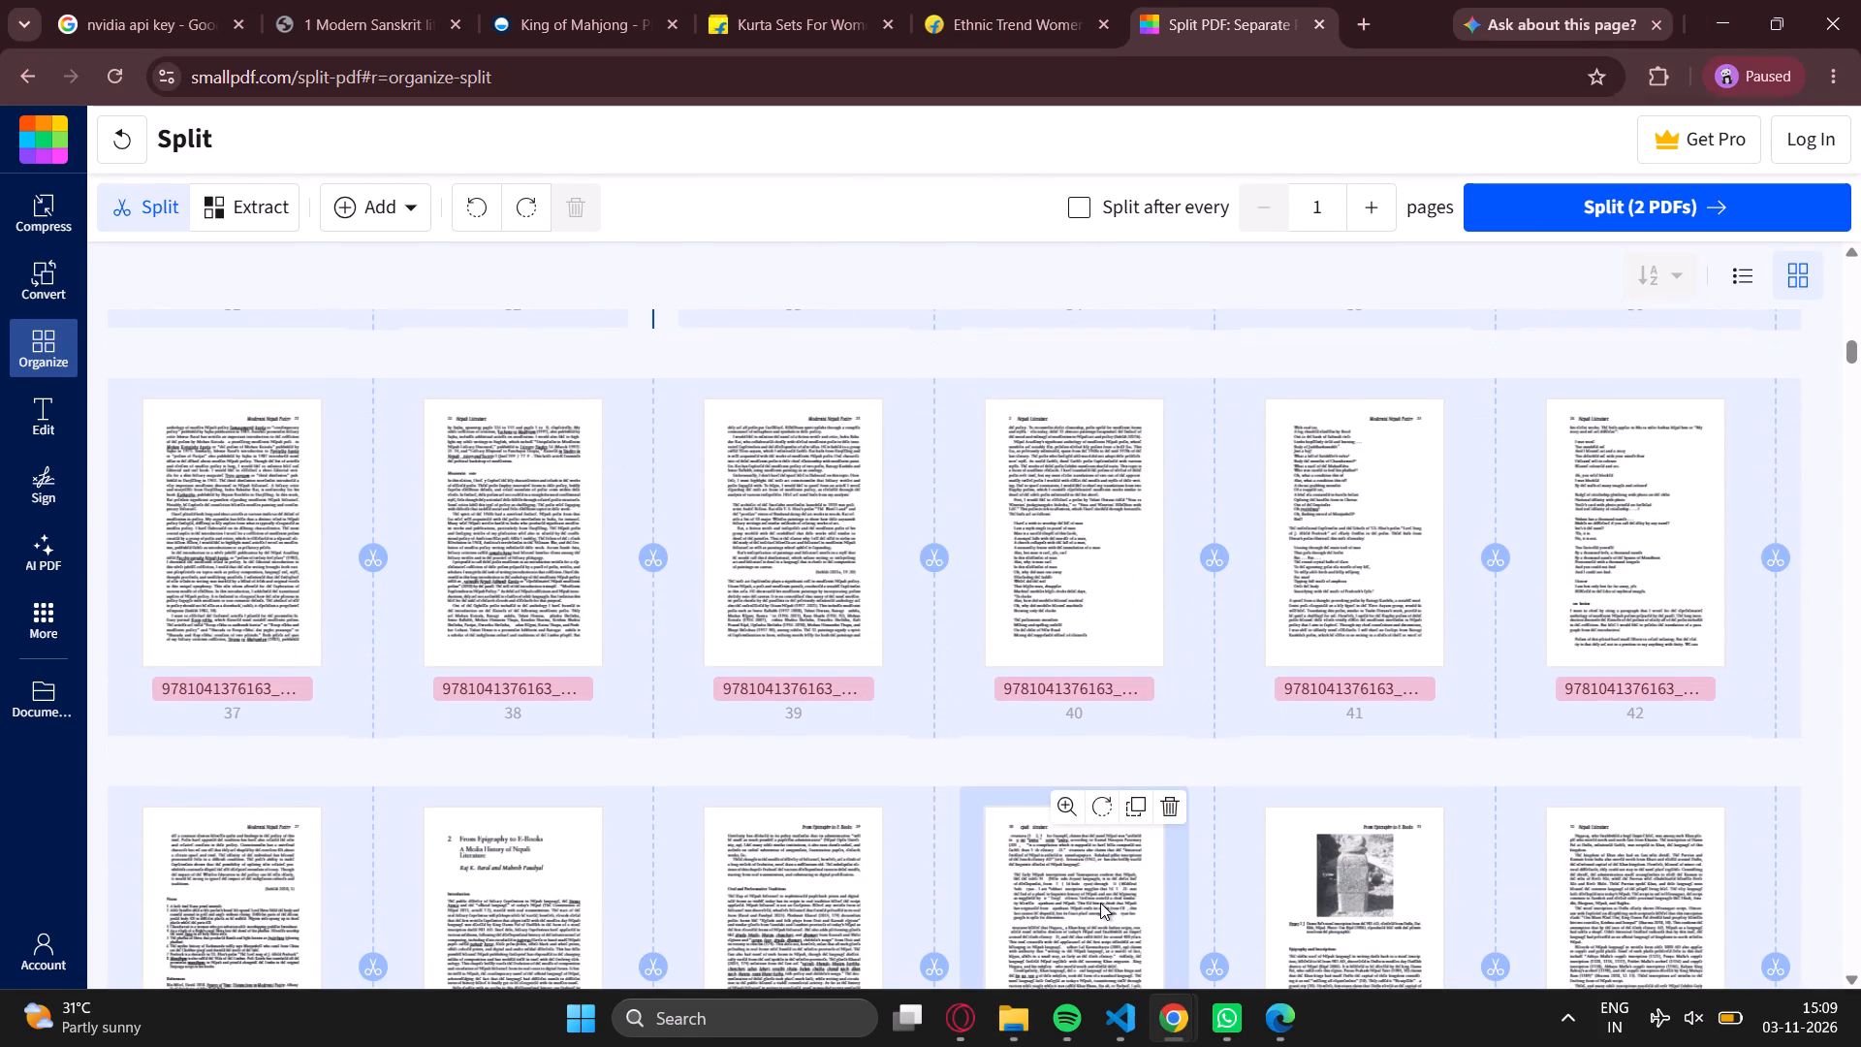
scroll(1100, 903, down, 7)
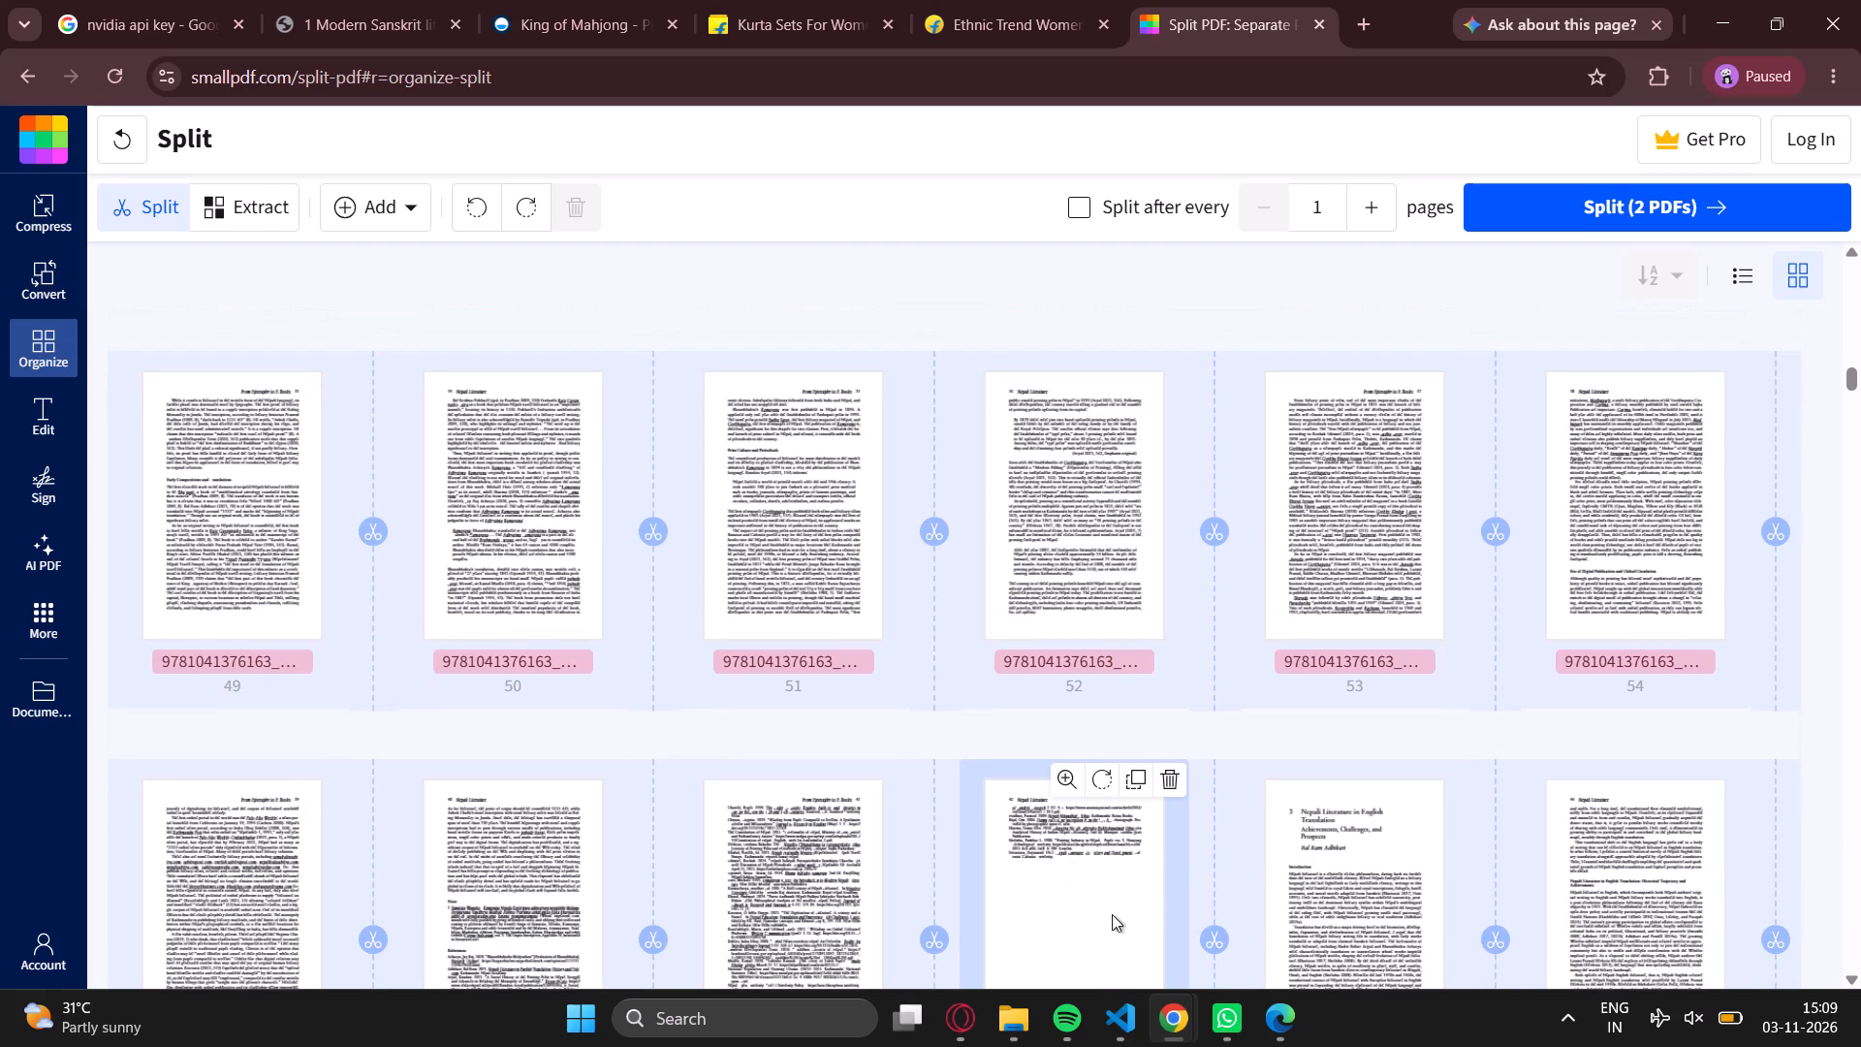
scroll(867, 856, up, 7)
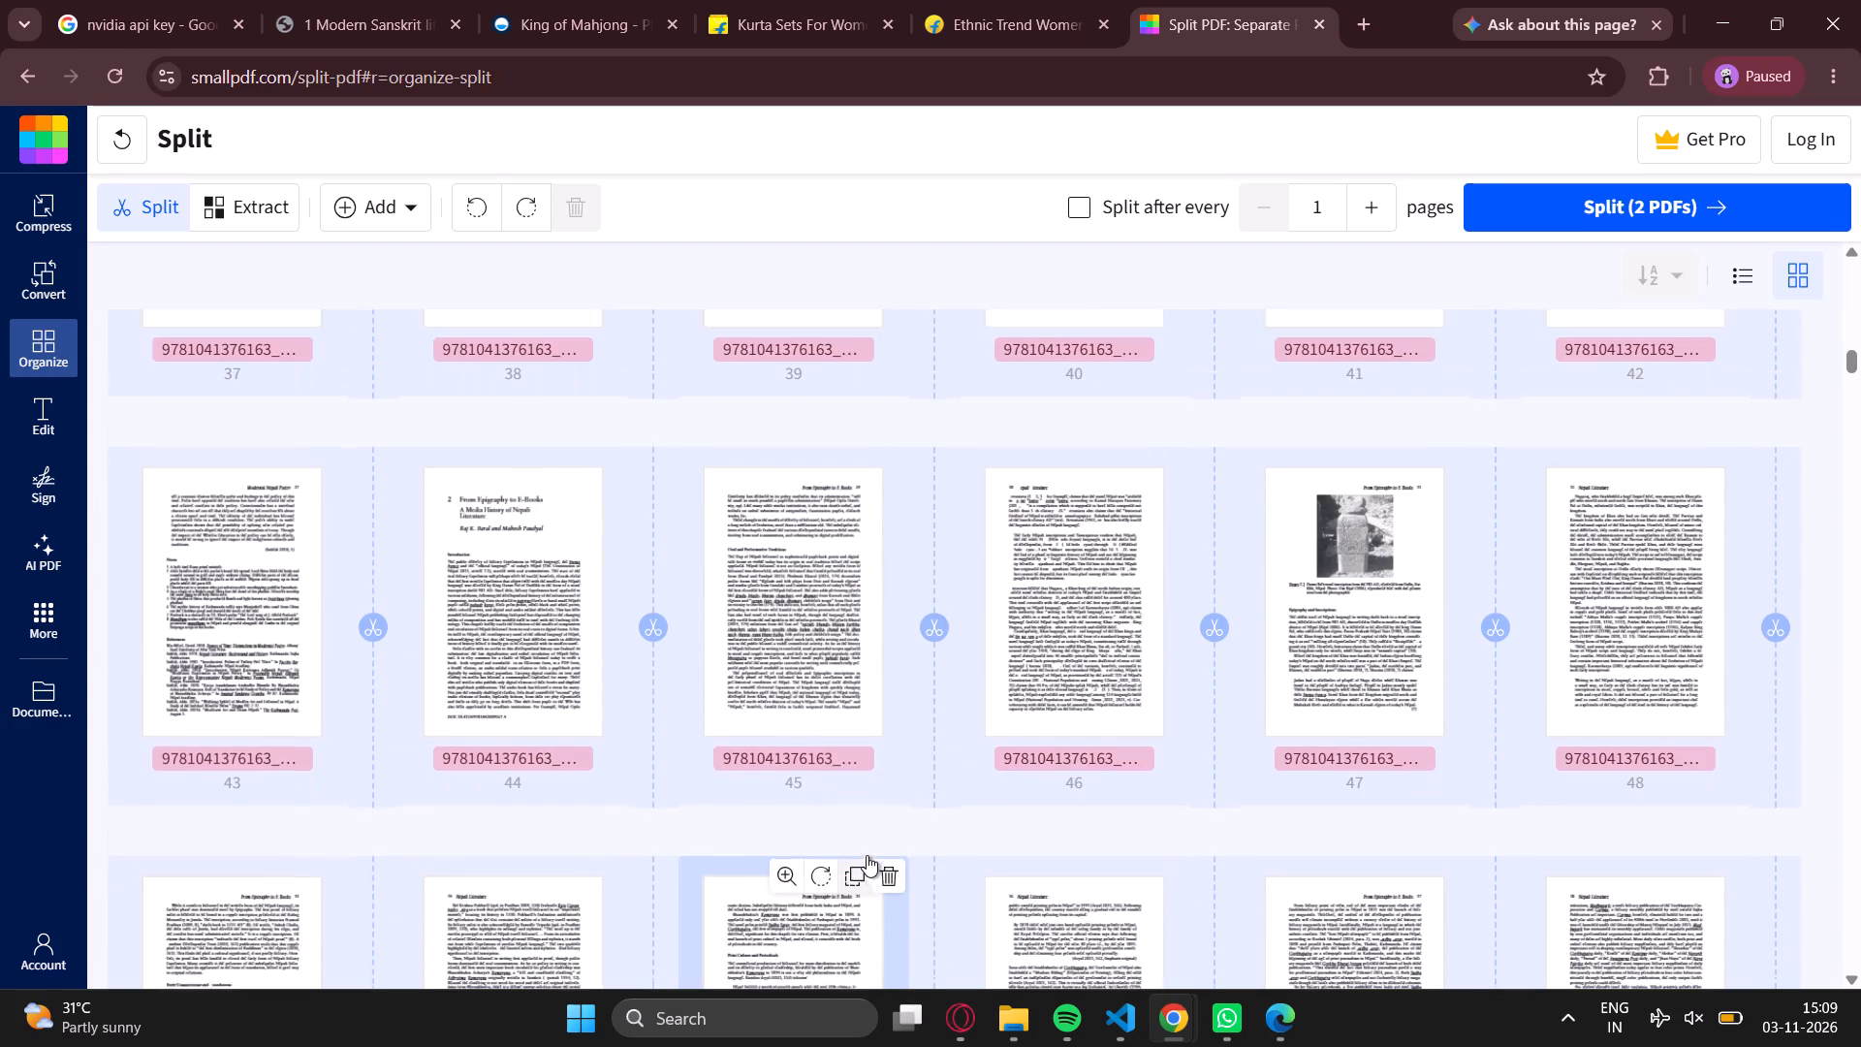
scroll(867, 855, up, 5)
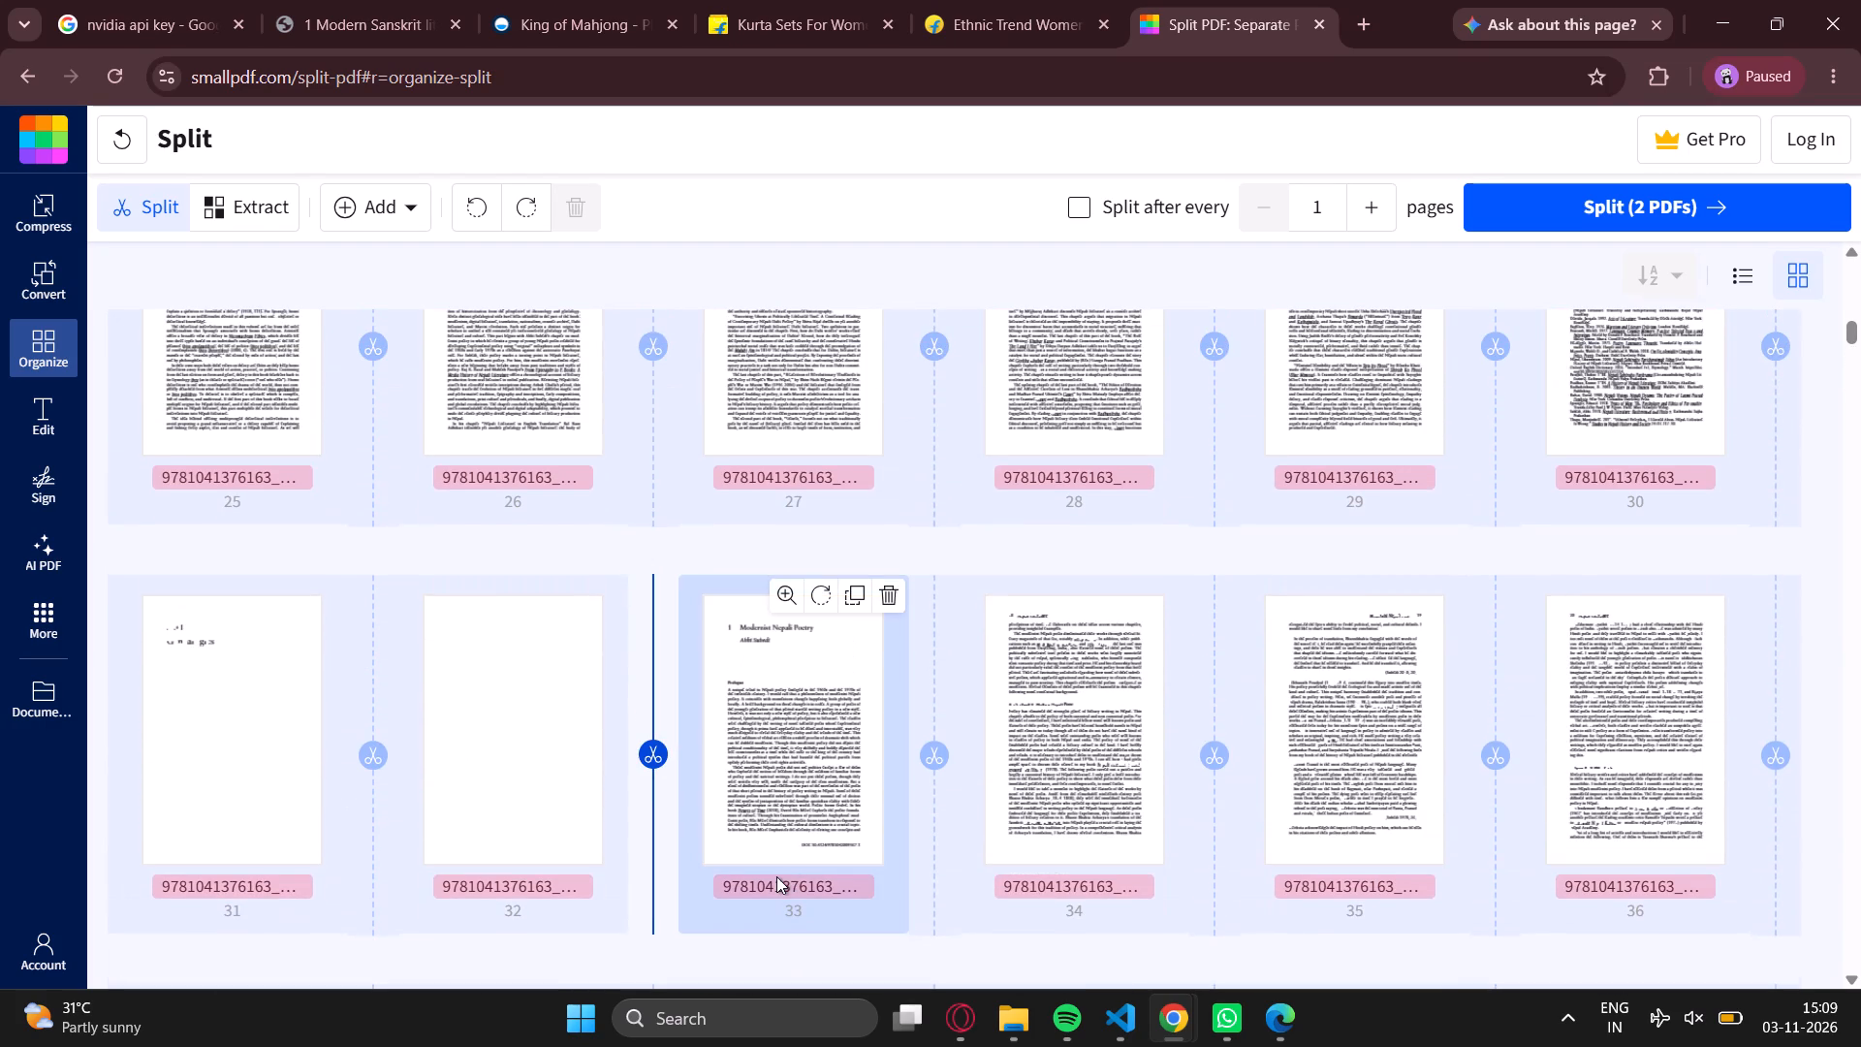
scroll(776, 876, down, 6)
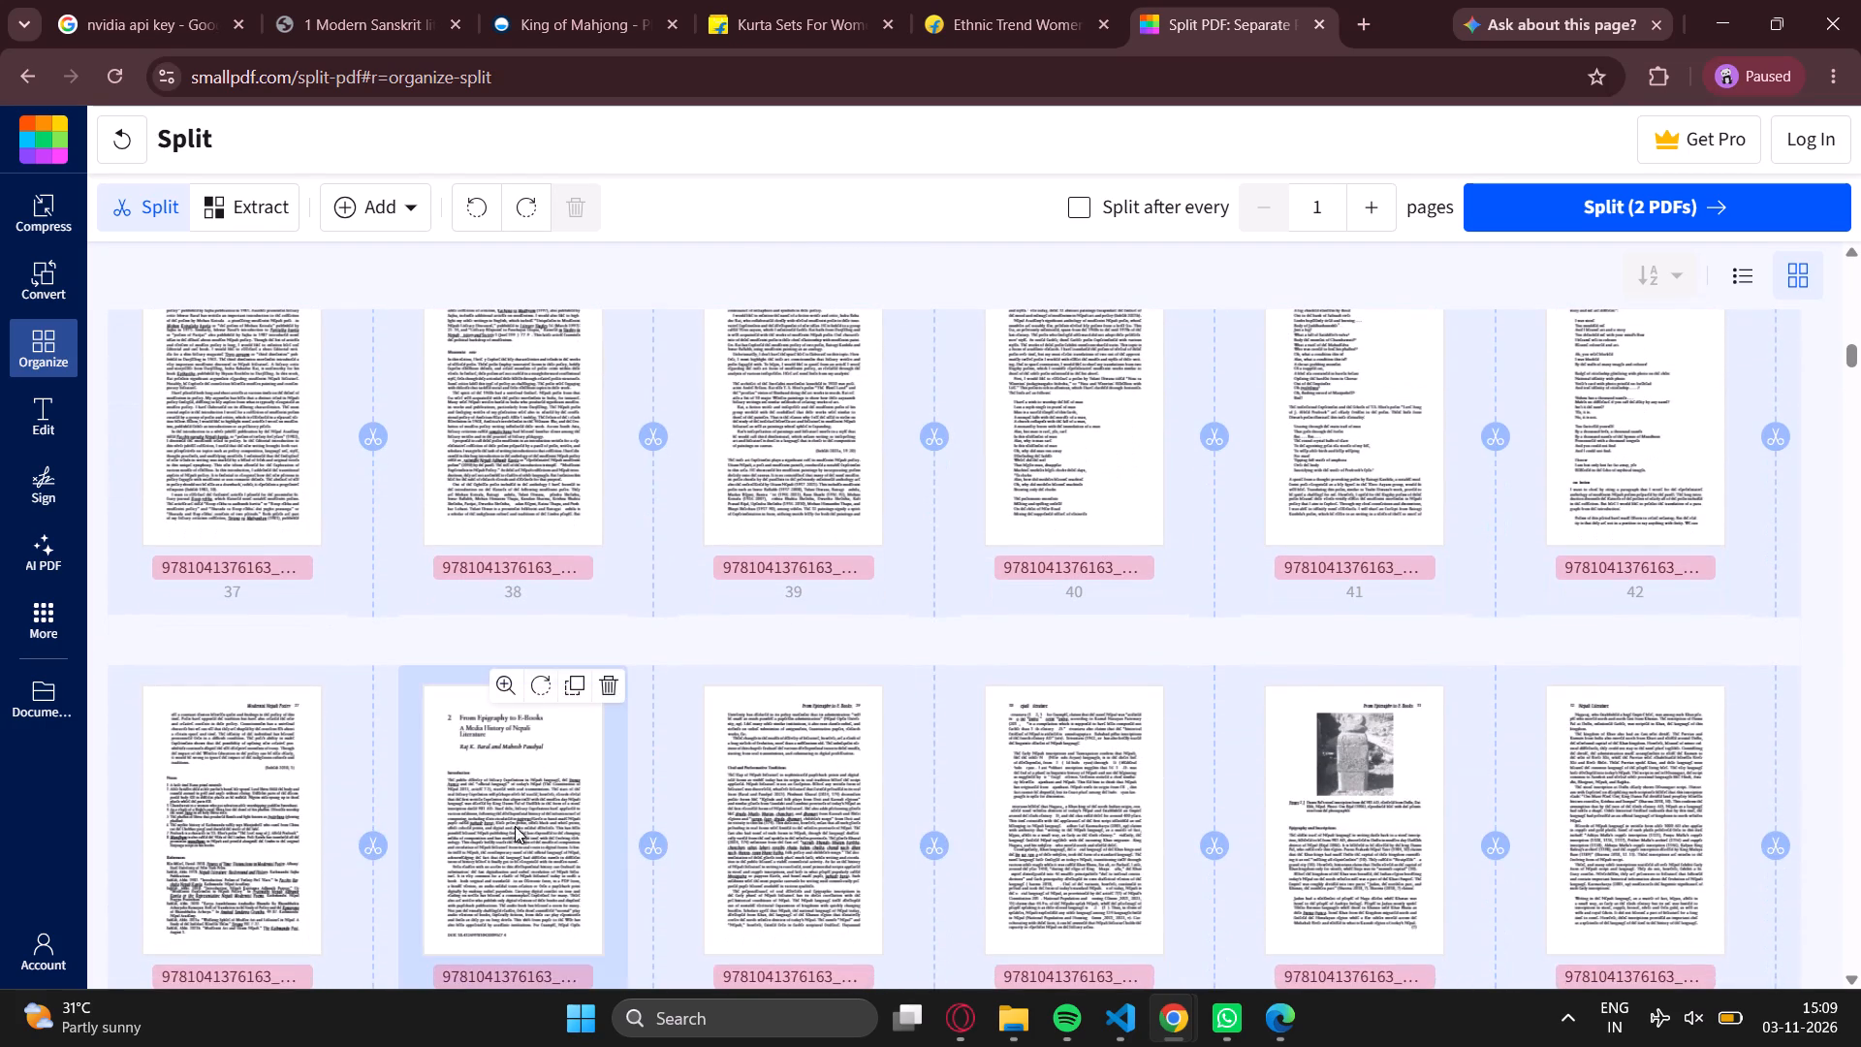
click(384, 838)
Add a split point after page 58, just before the Chapter 3 opening page, Nepali Literature in English Translation.
scroll(426, 827, down, 3)
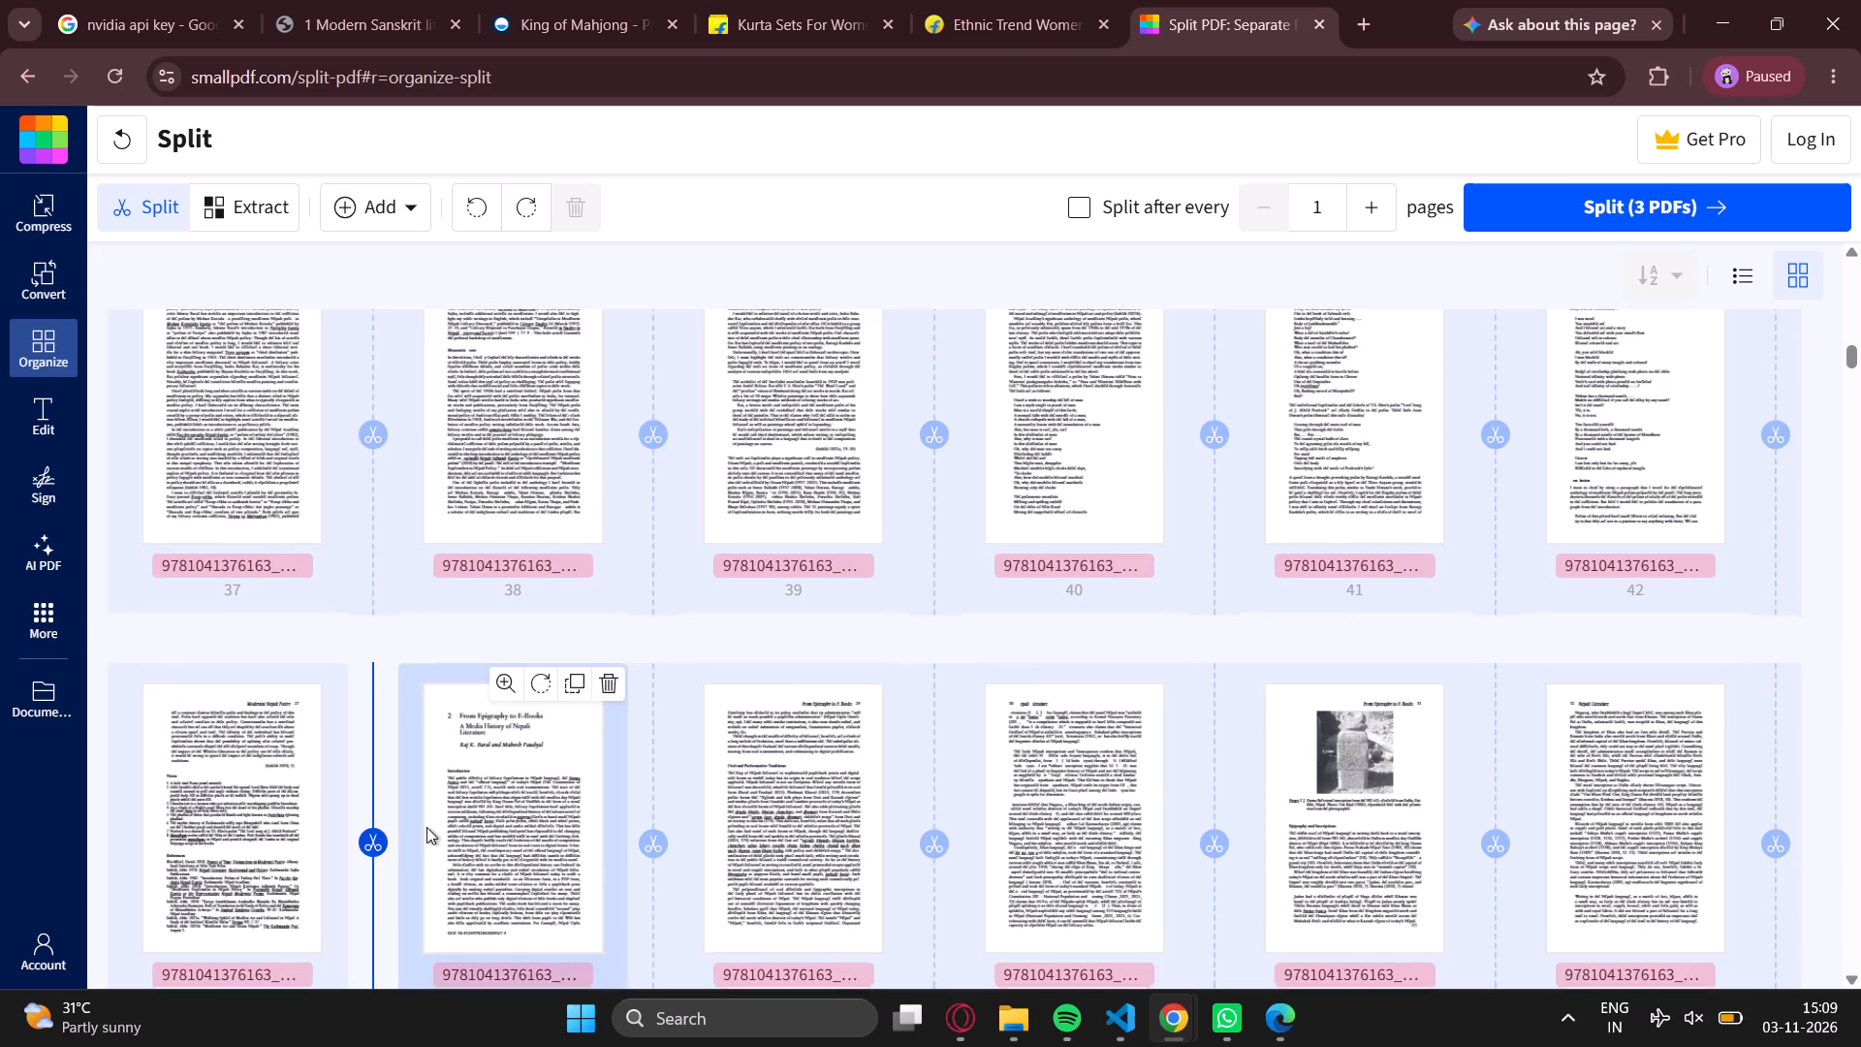
scroll(426, 827, down, 5)
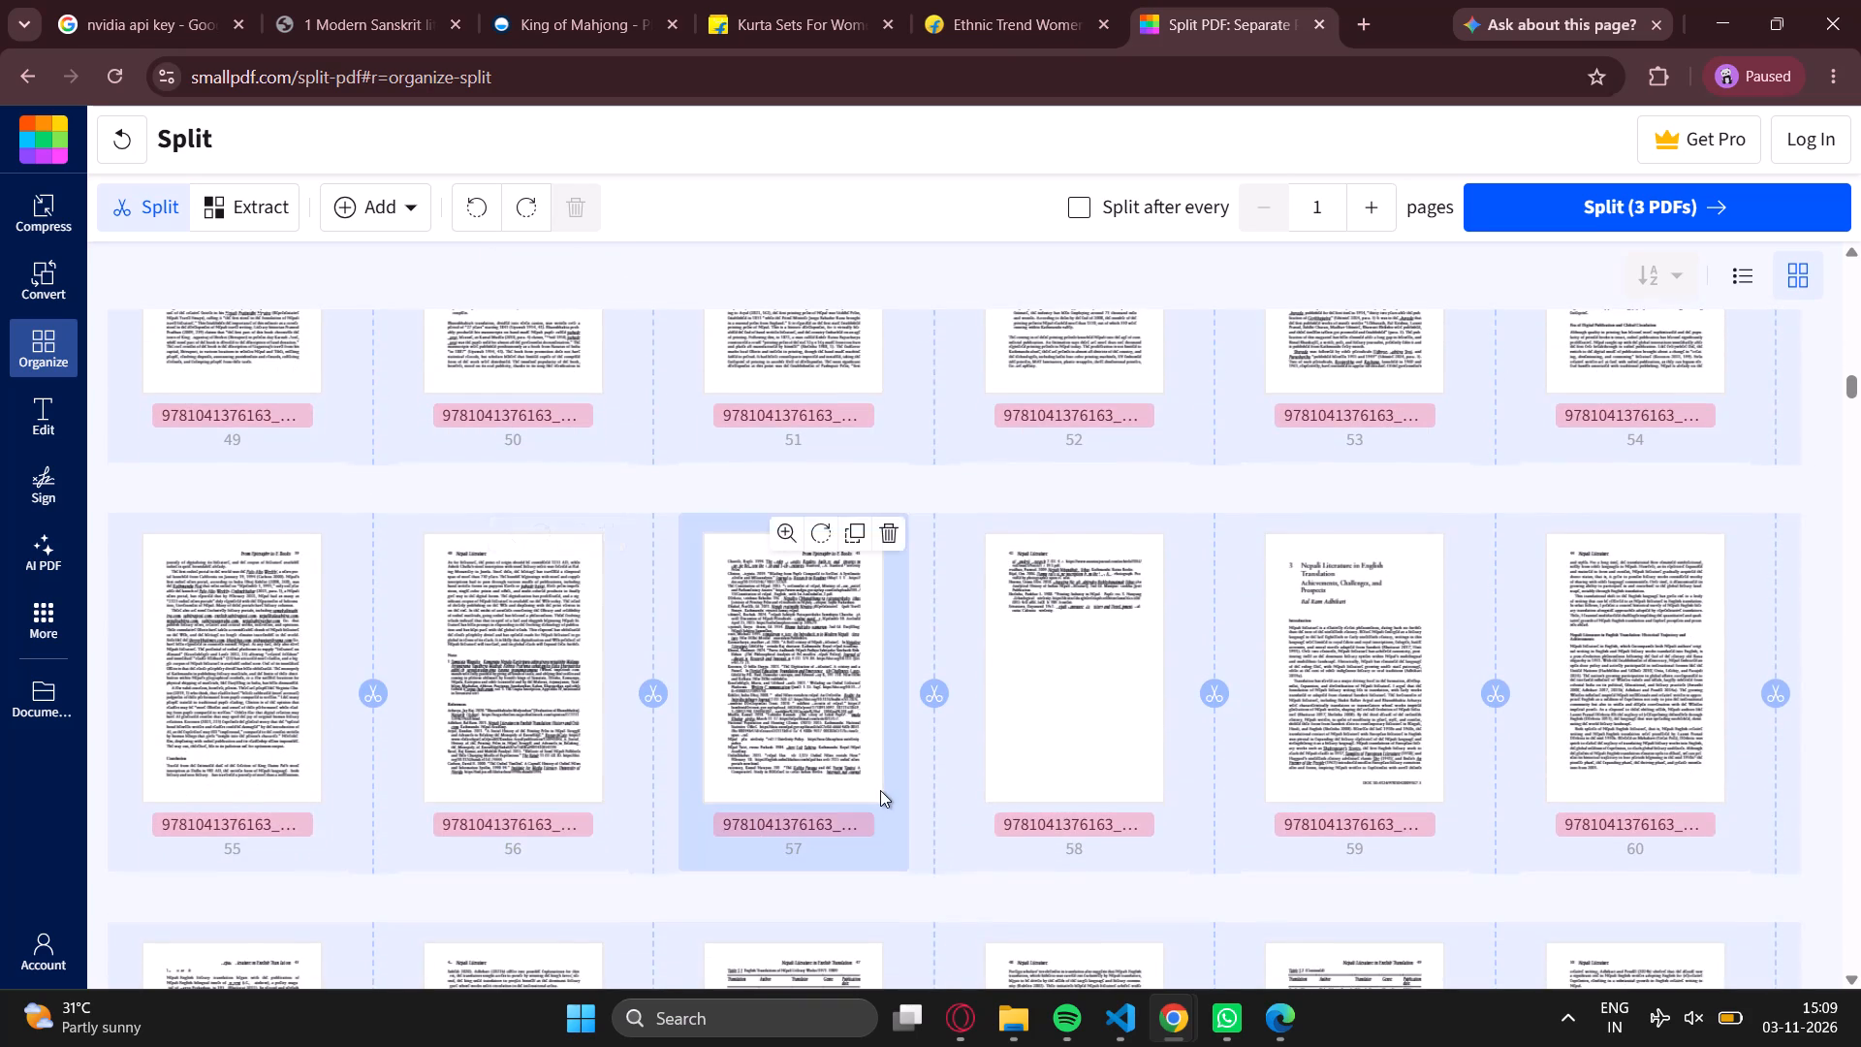
scroll(880, 790, down, 1)
click(1214, 568)
Examine the page thumbnails from Chapter 3 through the Chapter 5 opening, then recheck the pages back to the split after page 58.
scroll(1201, 636, down, 3)
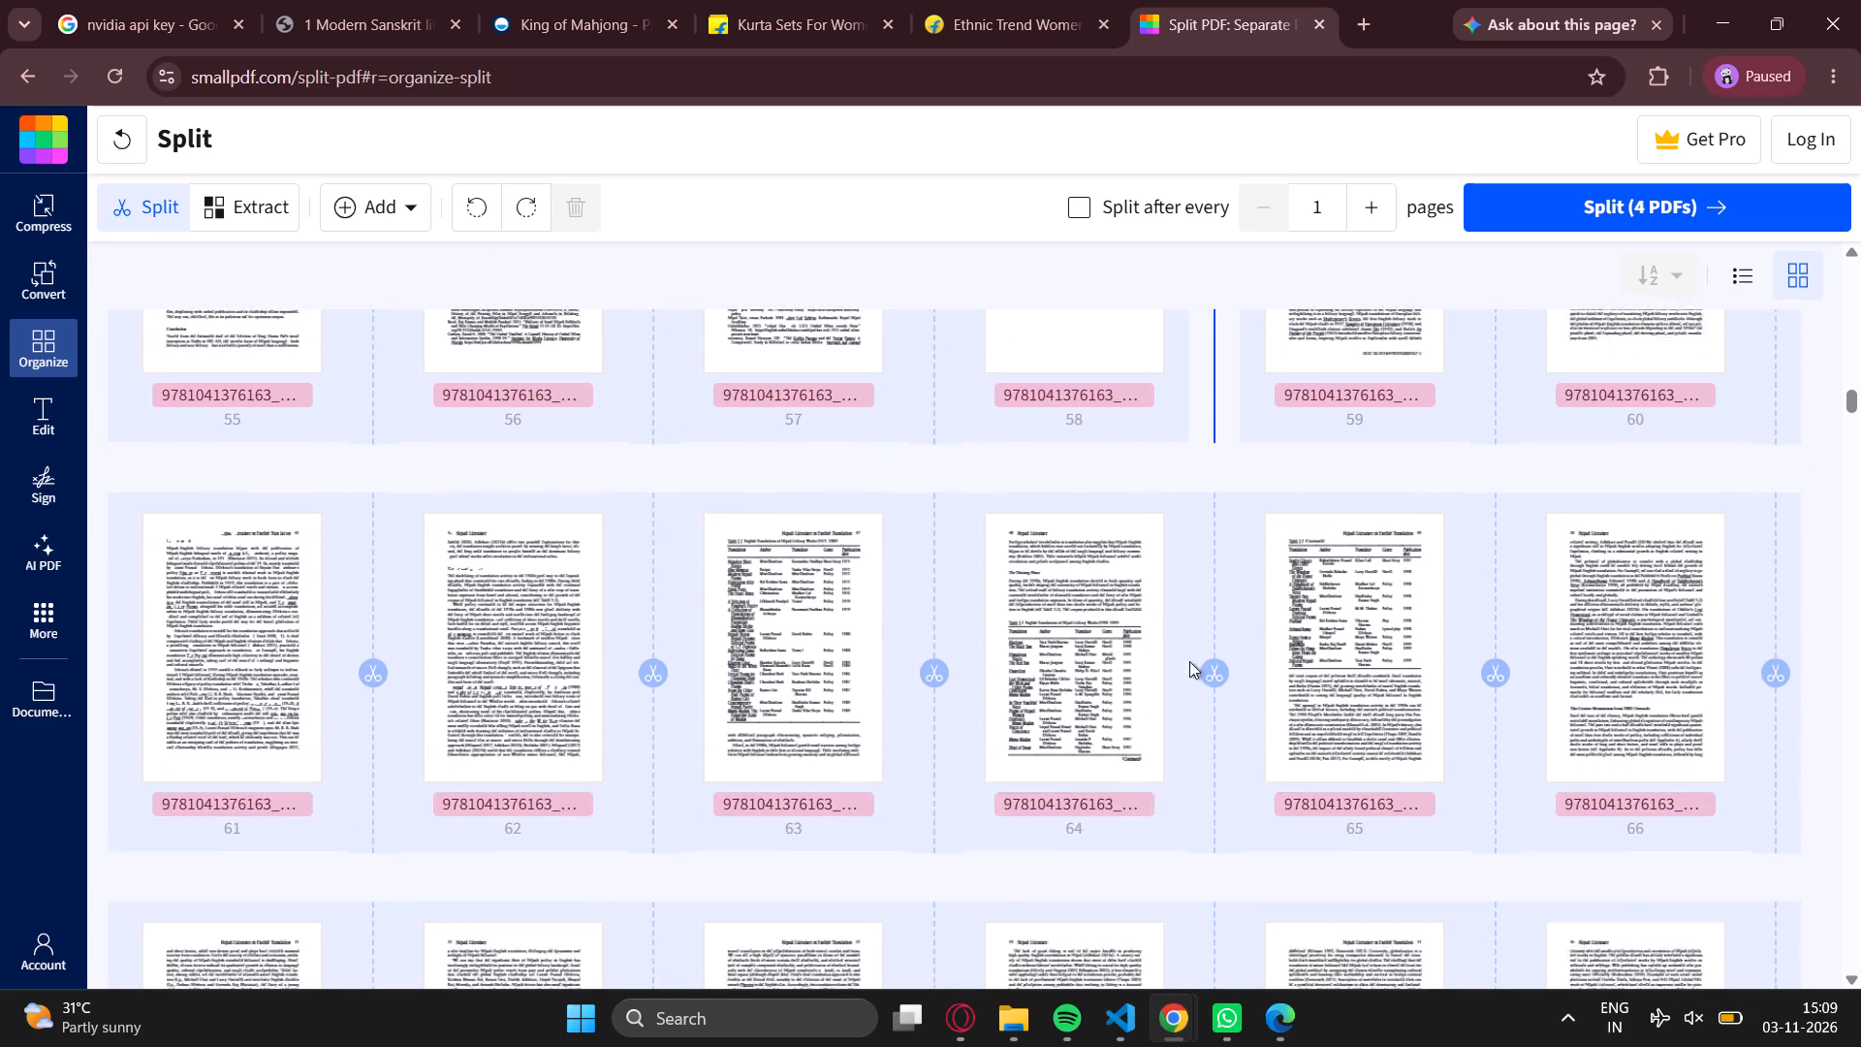
scroll(1171, 685, down, 6)
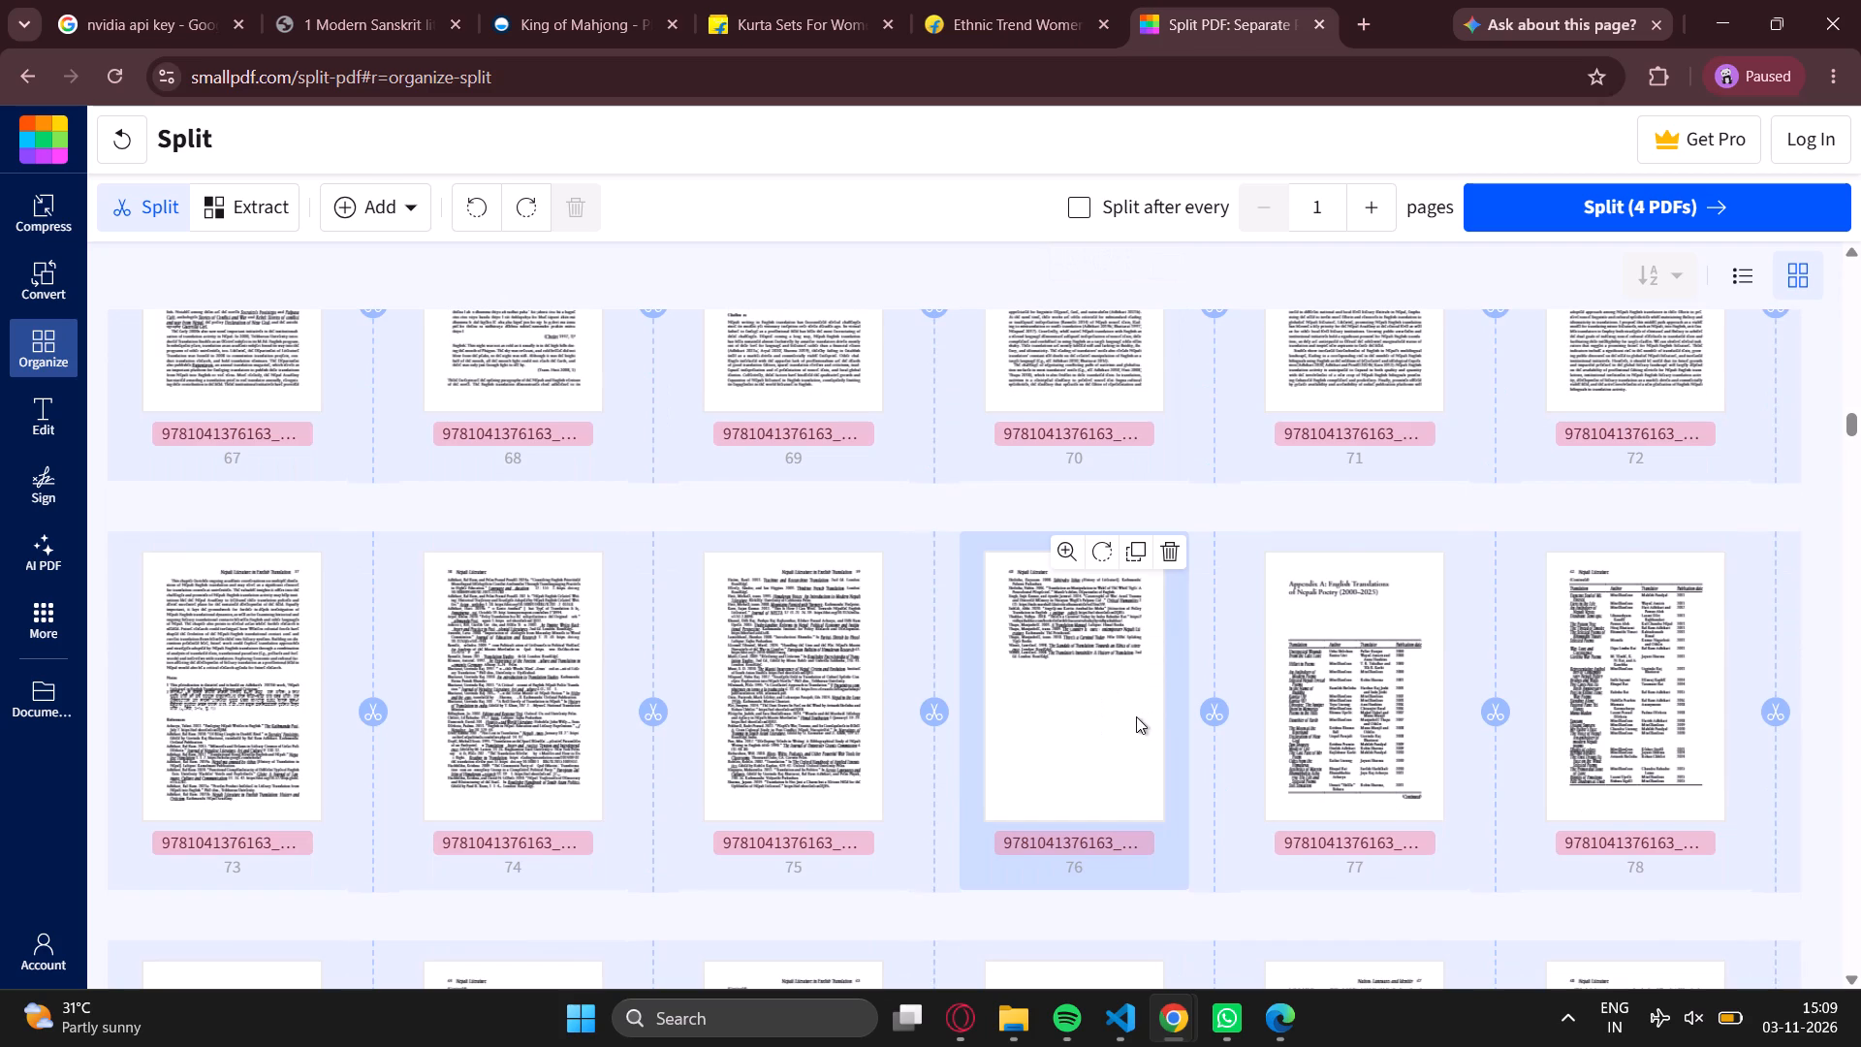
scroll(1123, 730, down, 2)
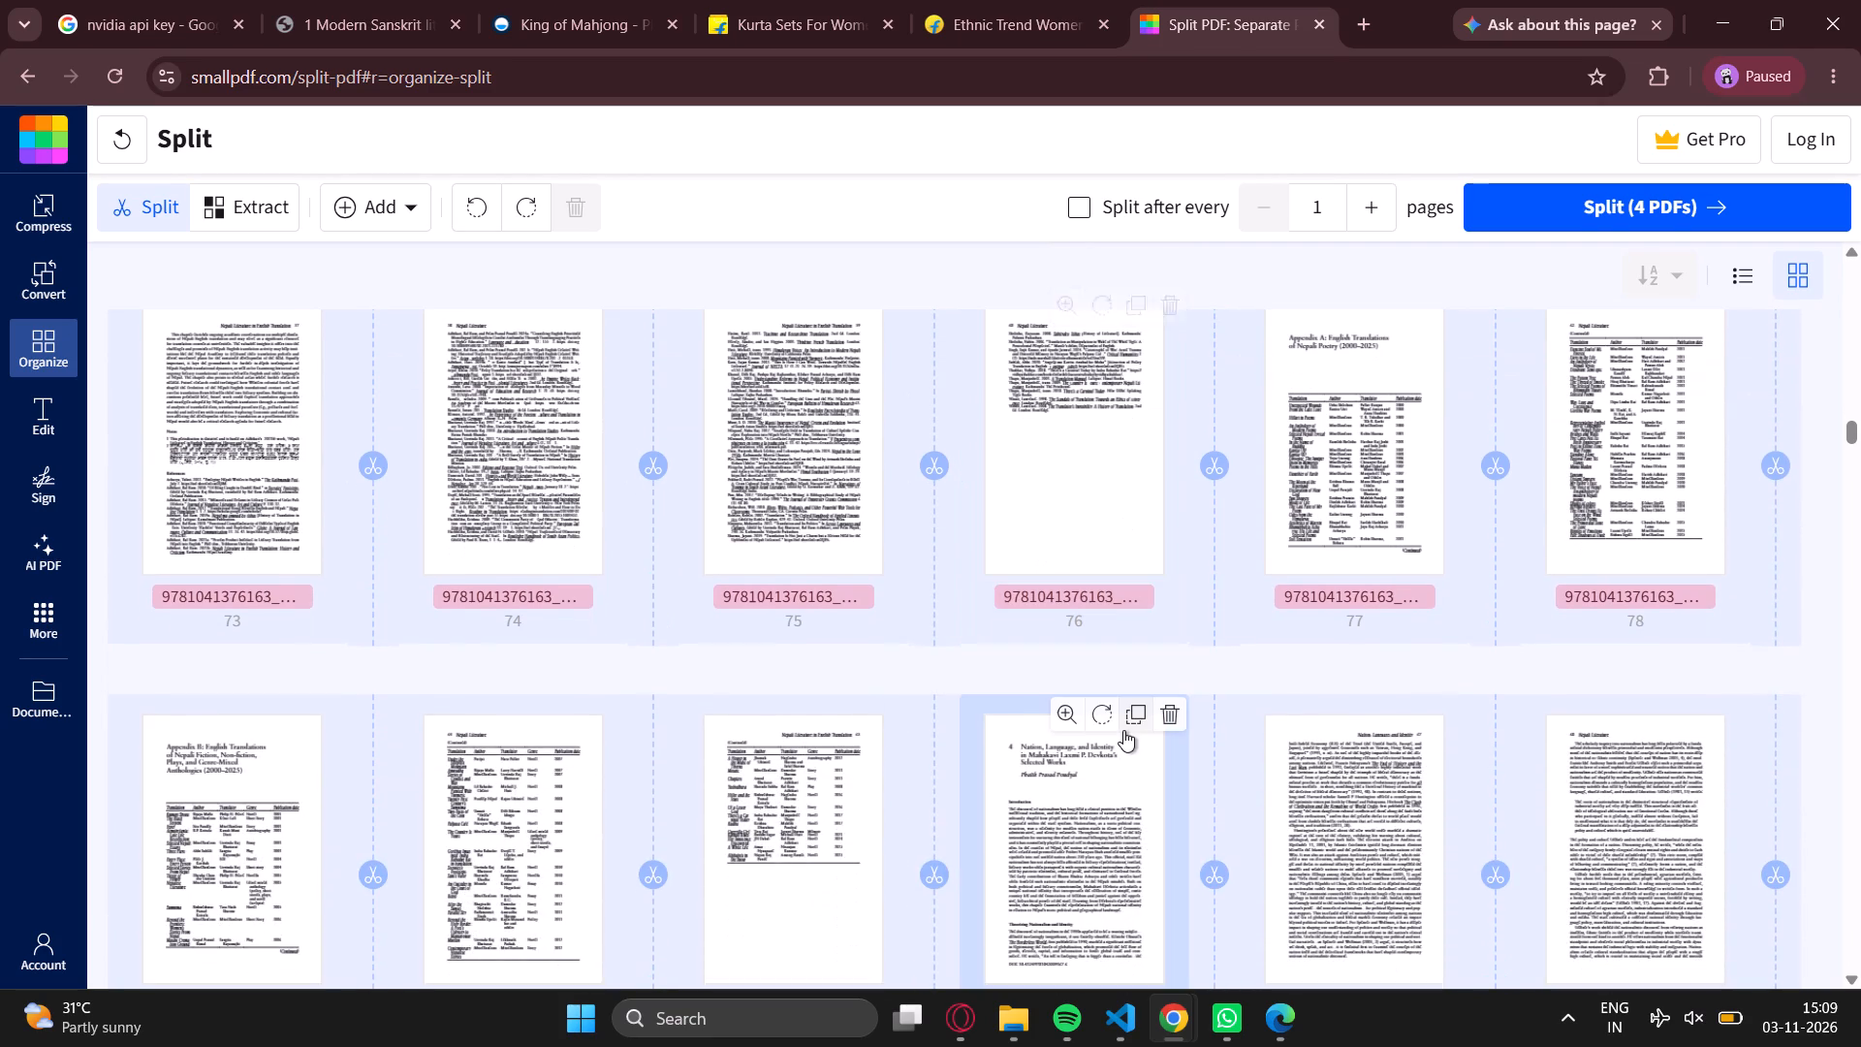
scroll(1123, 730, down, 3)
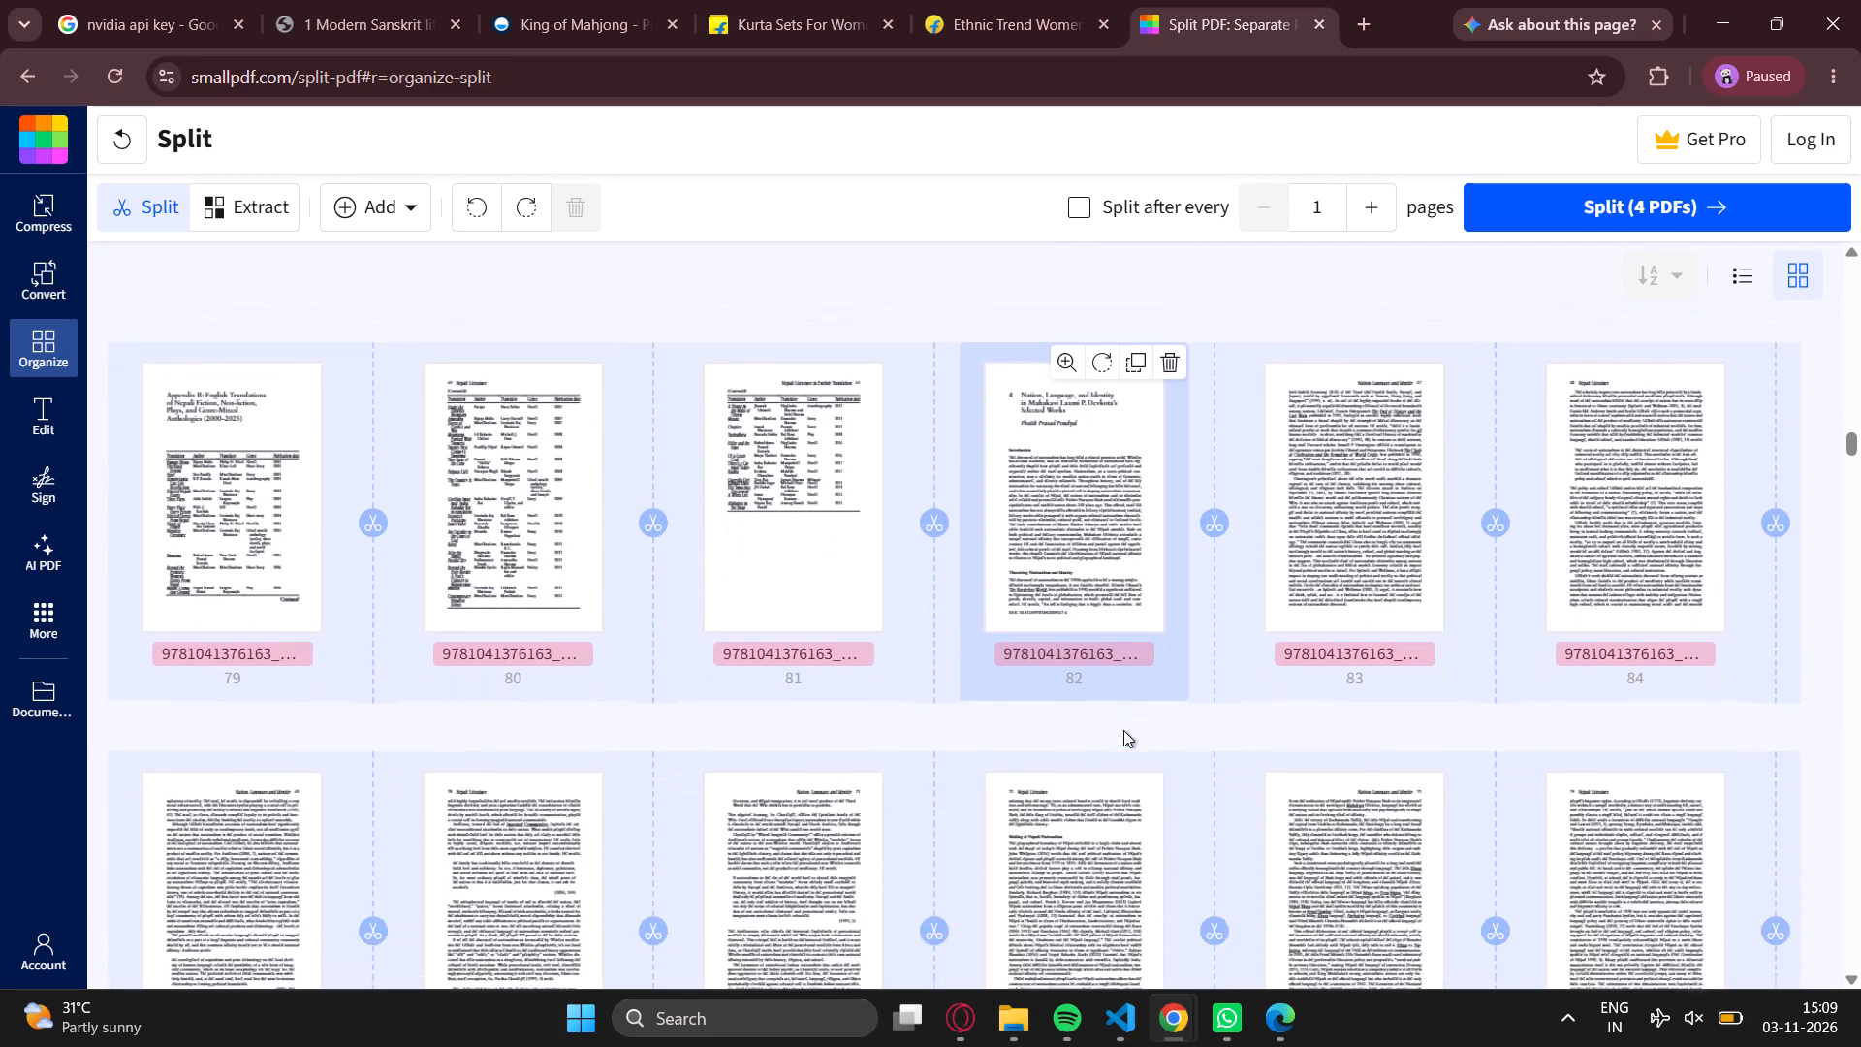
scroll(1123, 730, down, 4)
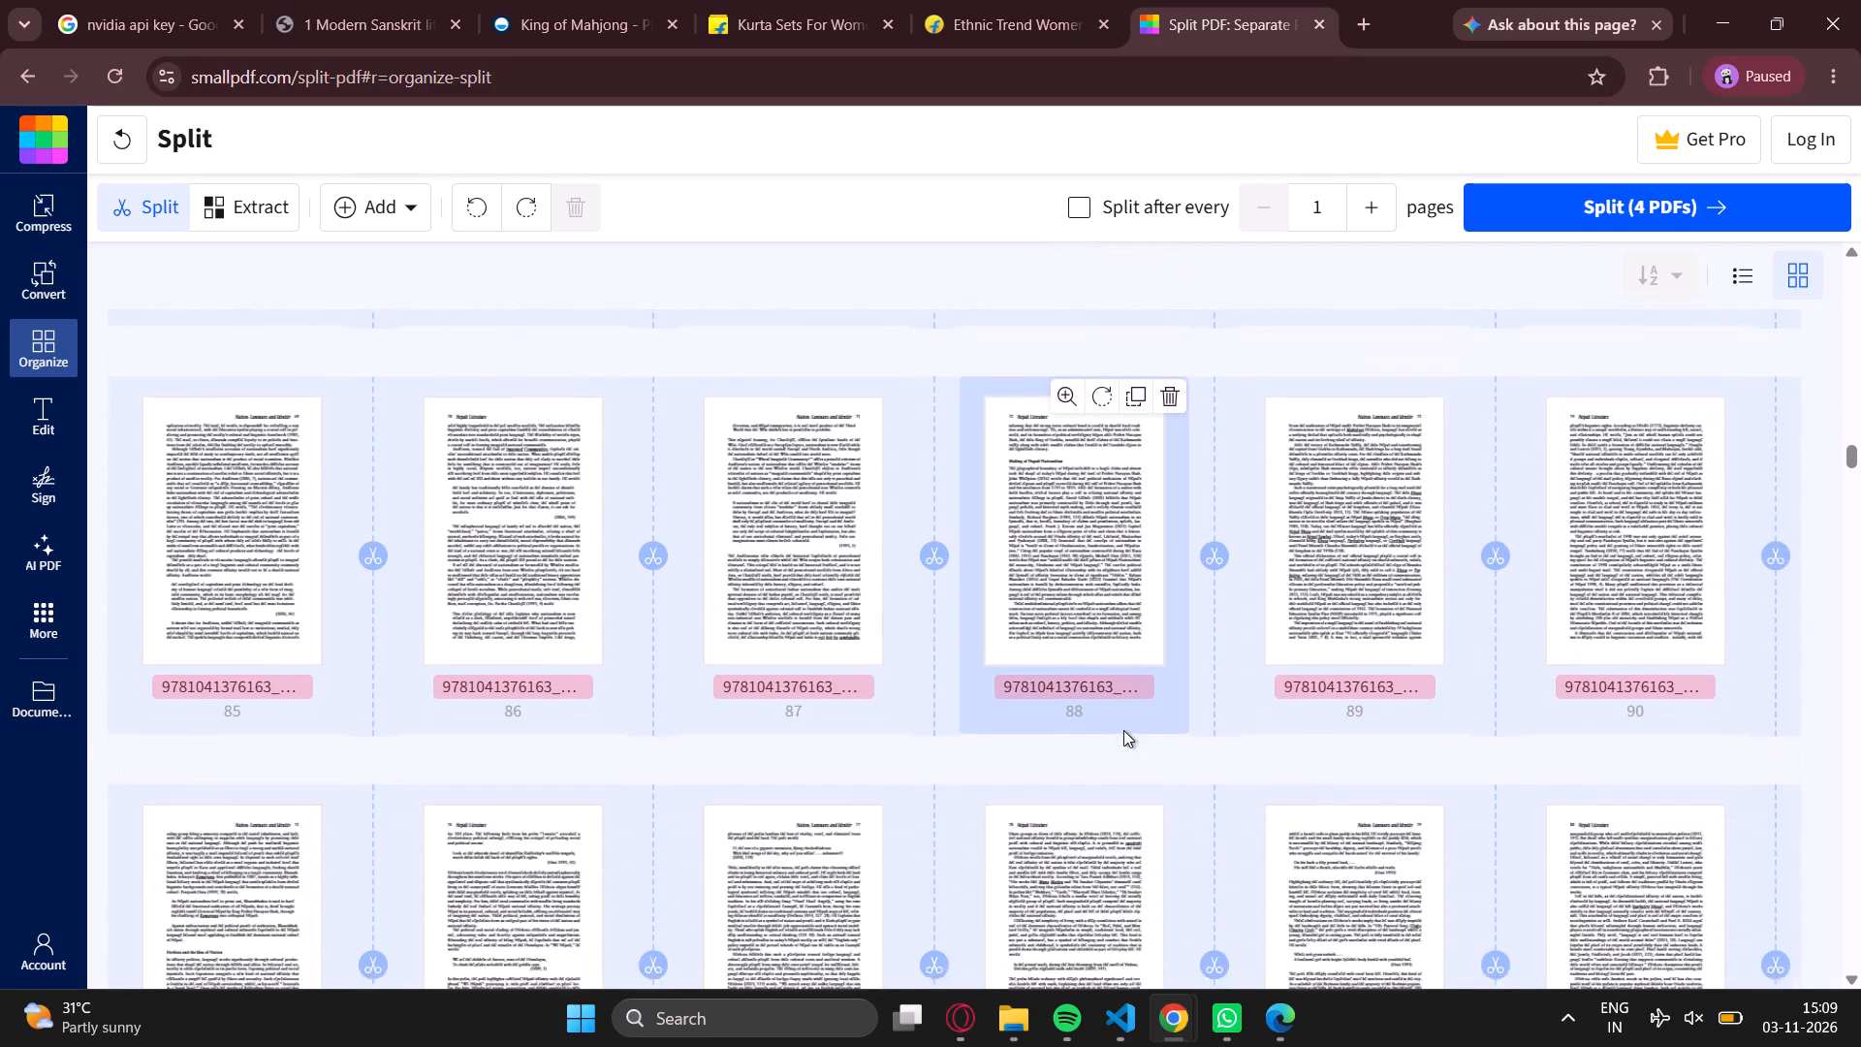
scroll(1123, 730, down, 3)
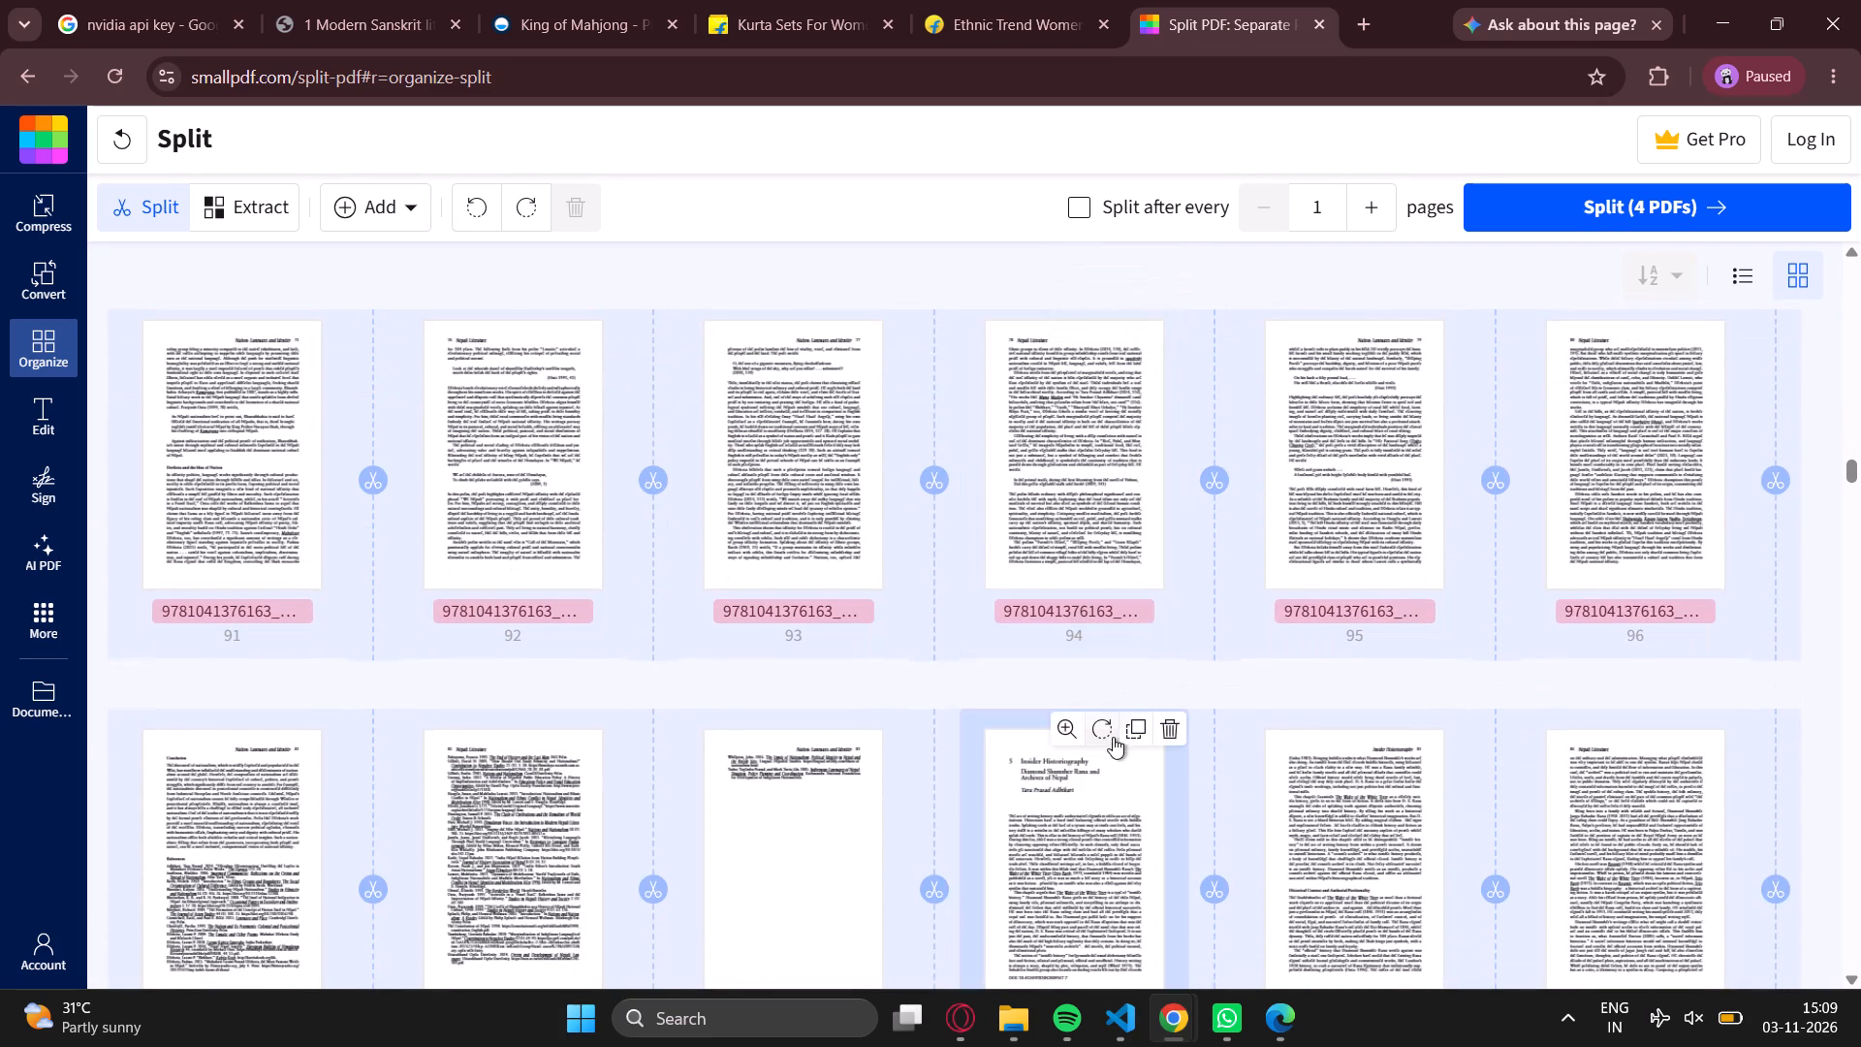
scroll(946, 819, up, 6)
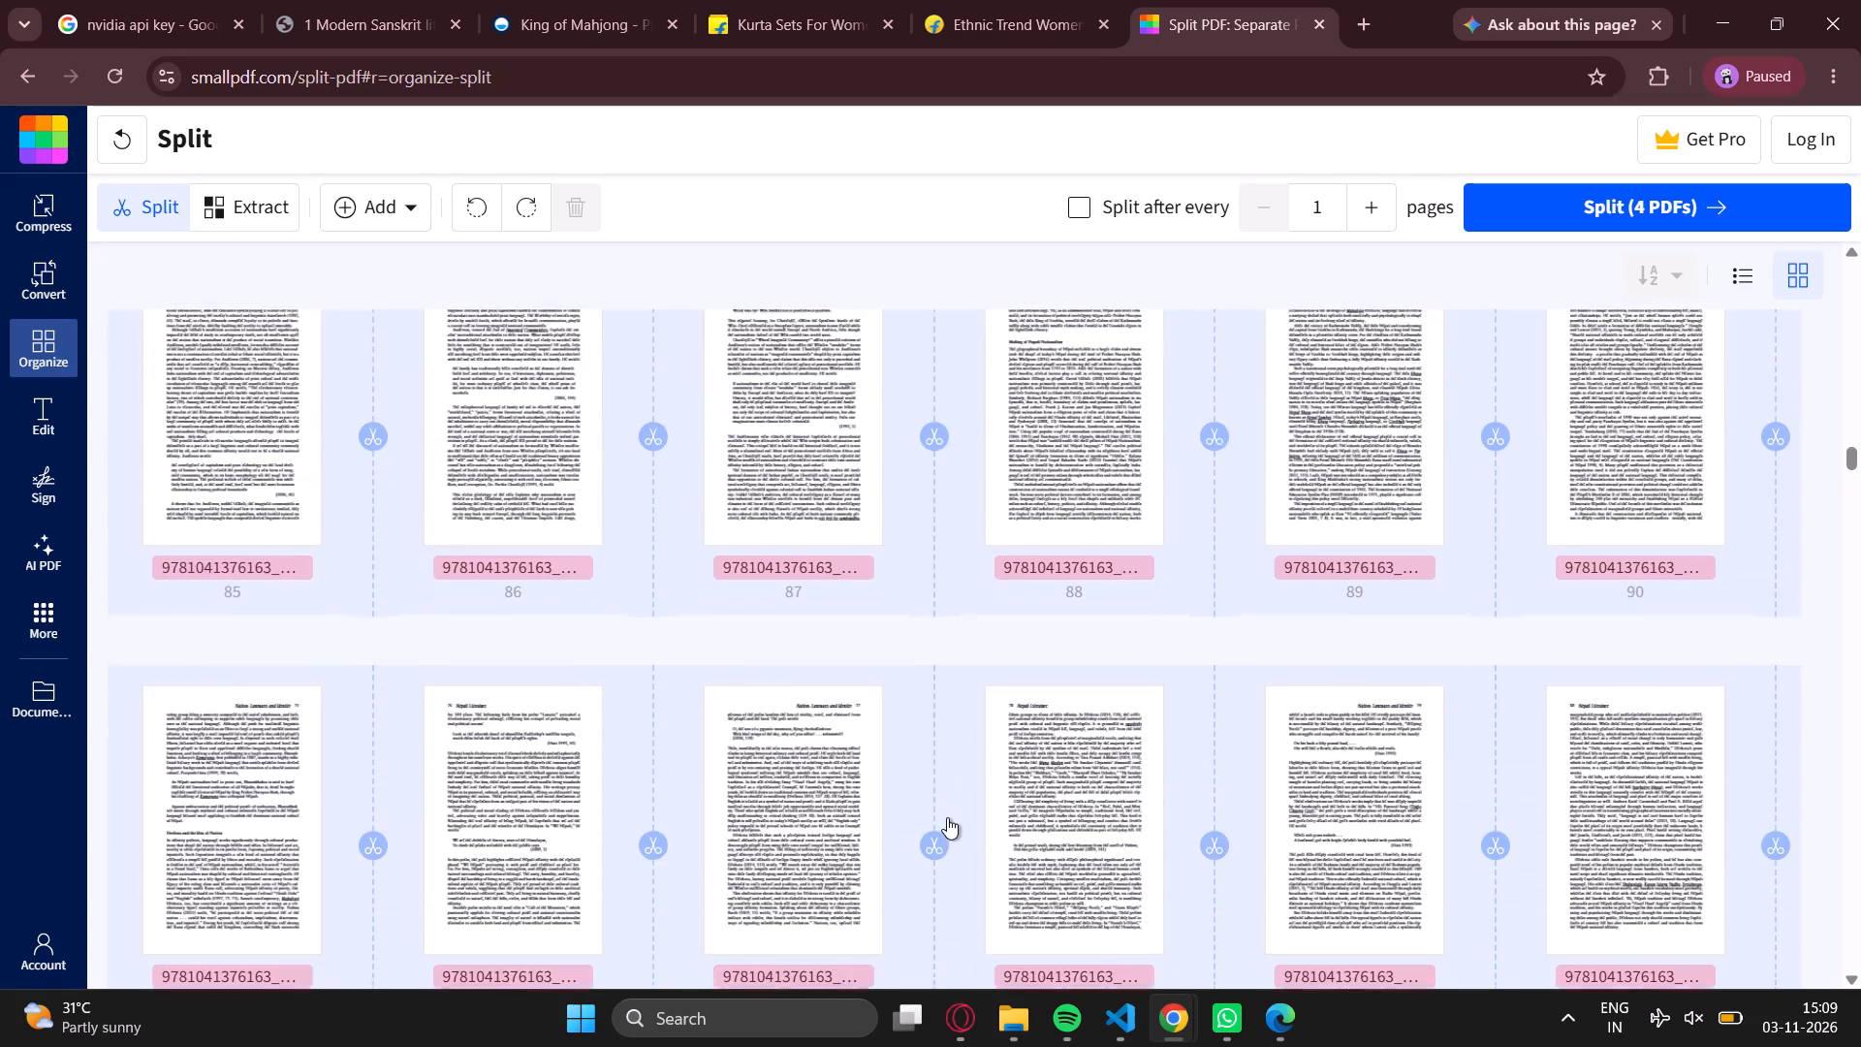
scroll(947, 817, up, 9)
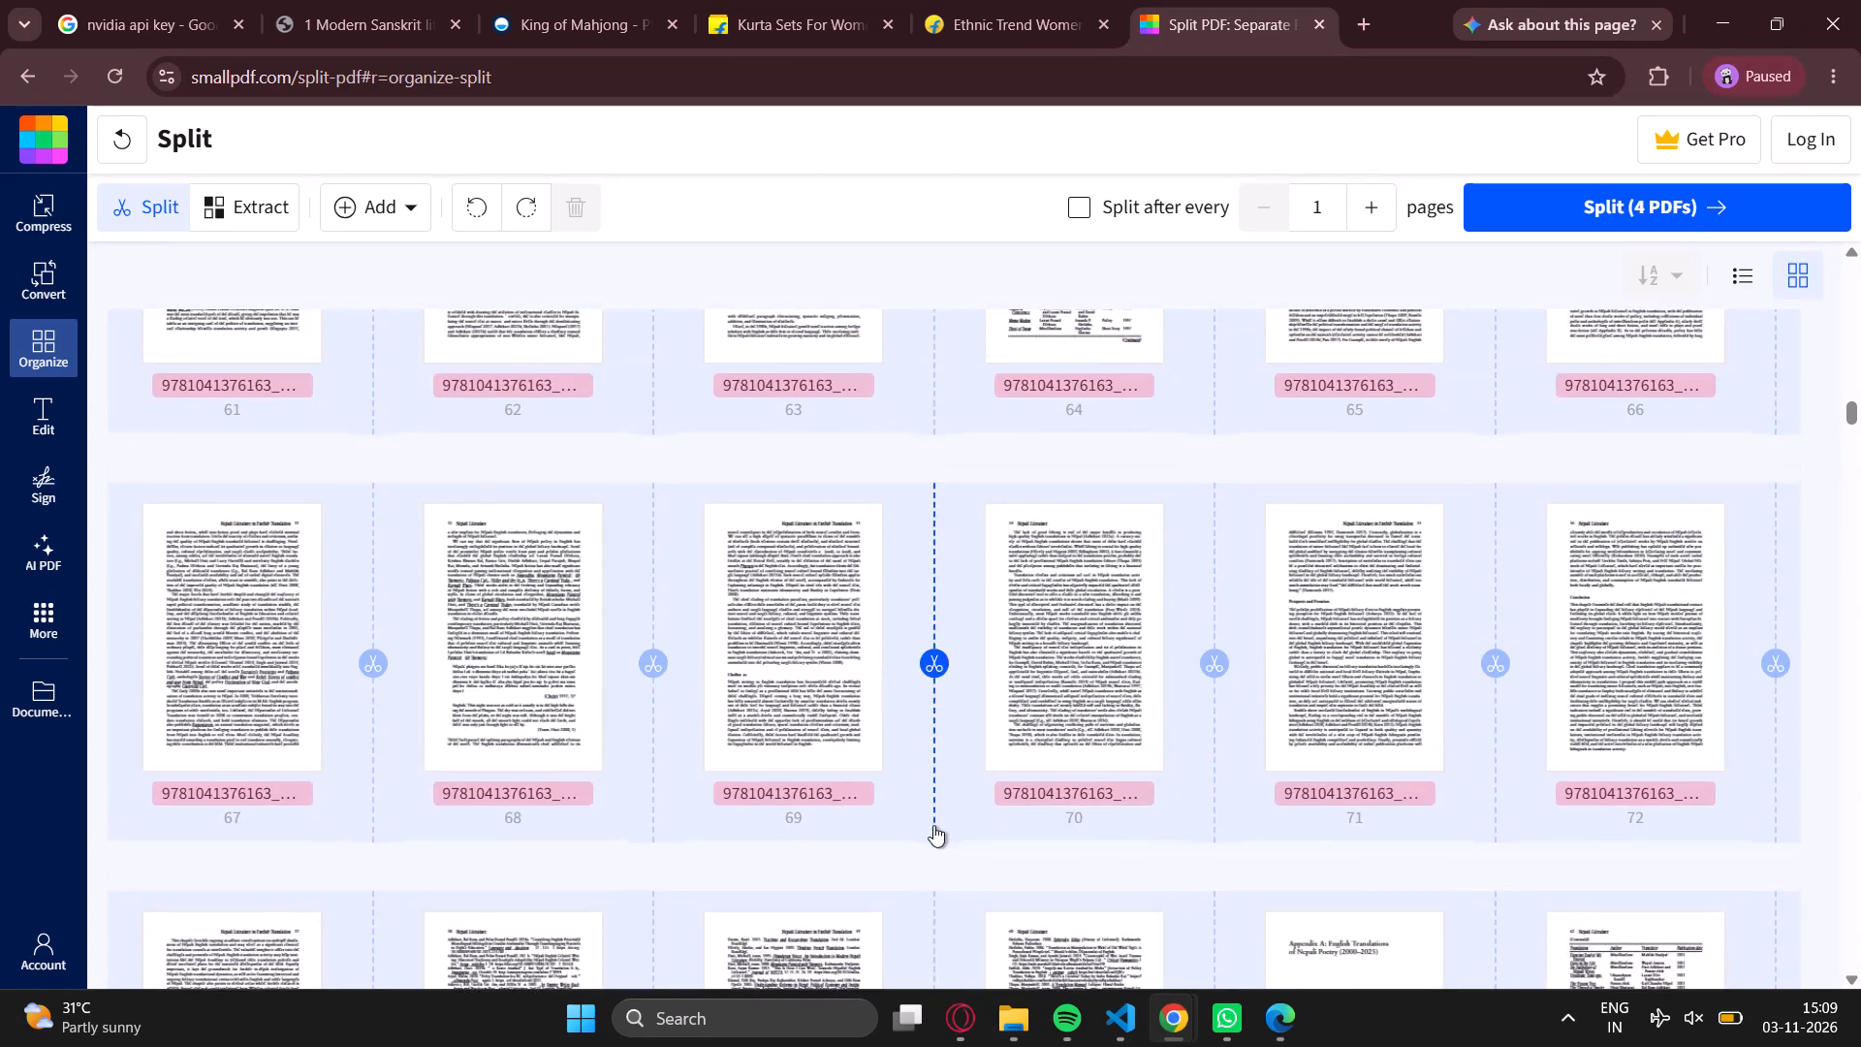
scroll(933, 825, up, 3)
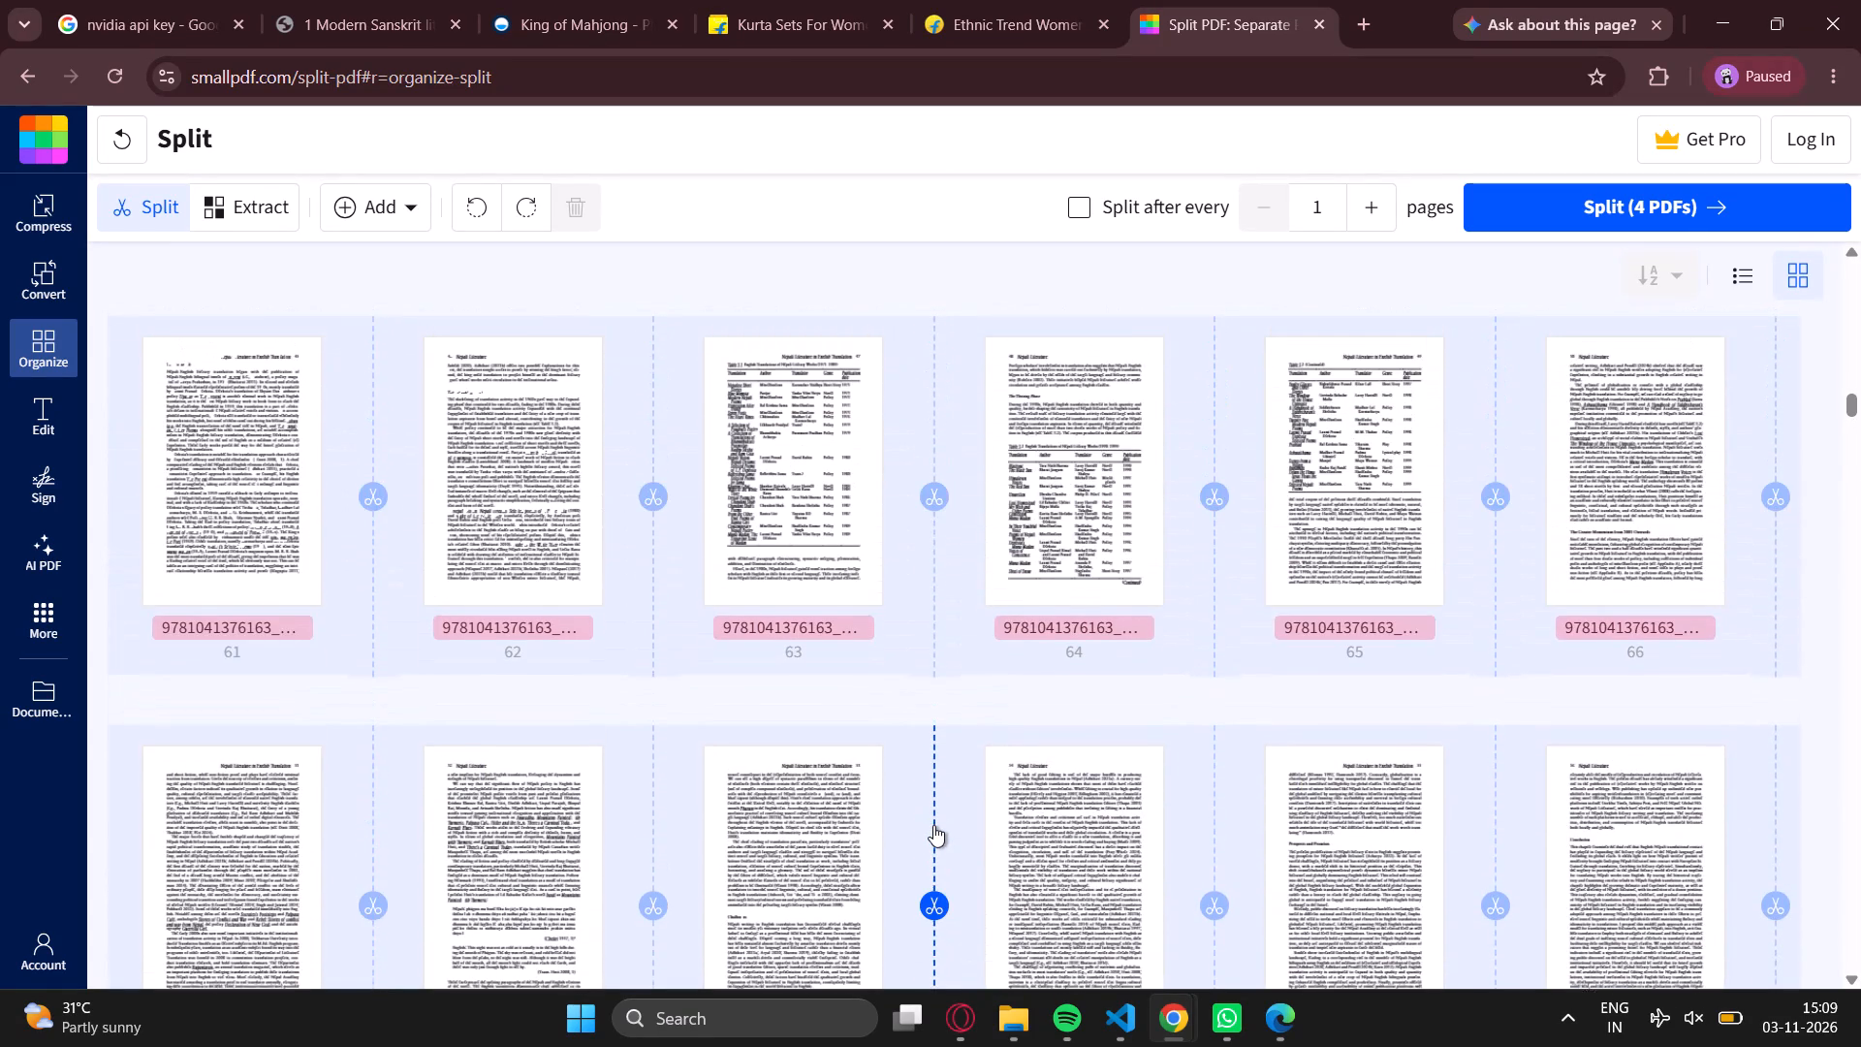
scroll(933, 825, up, 3)
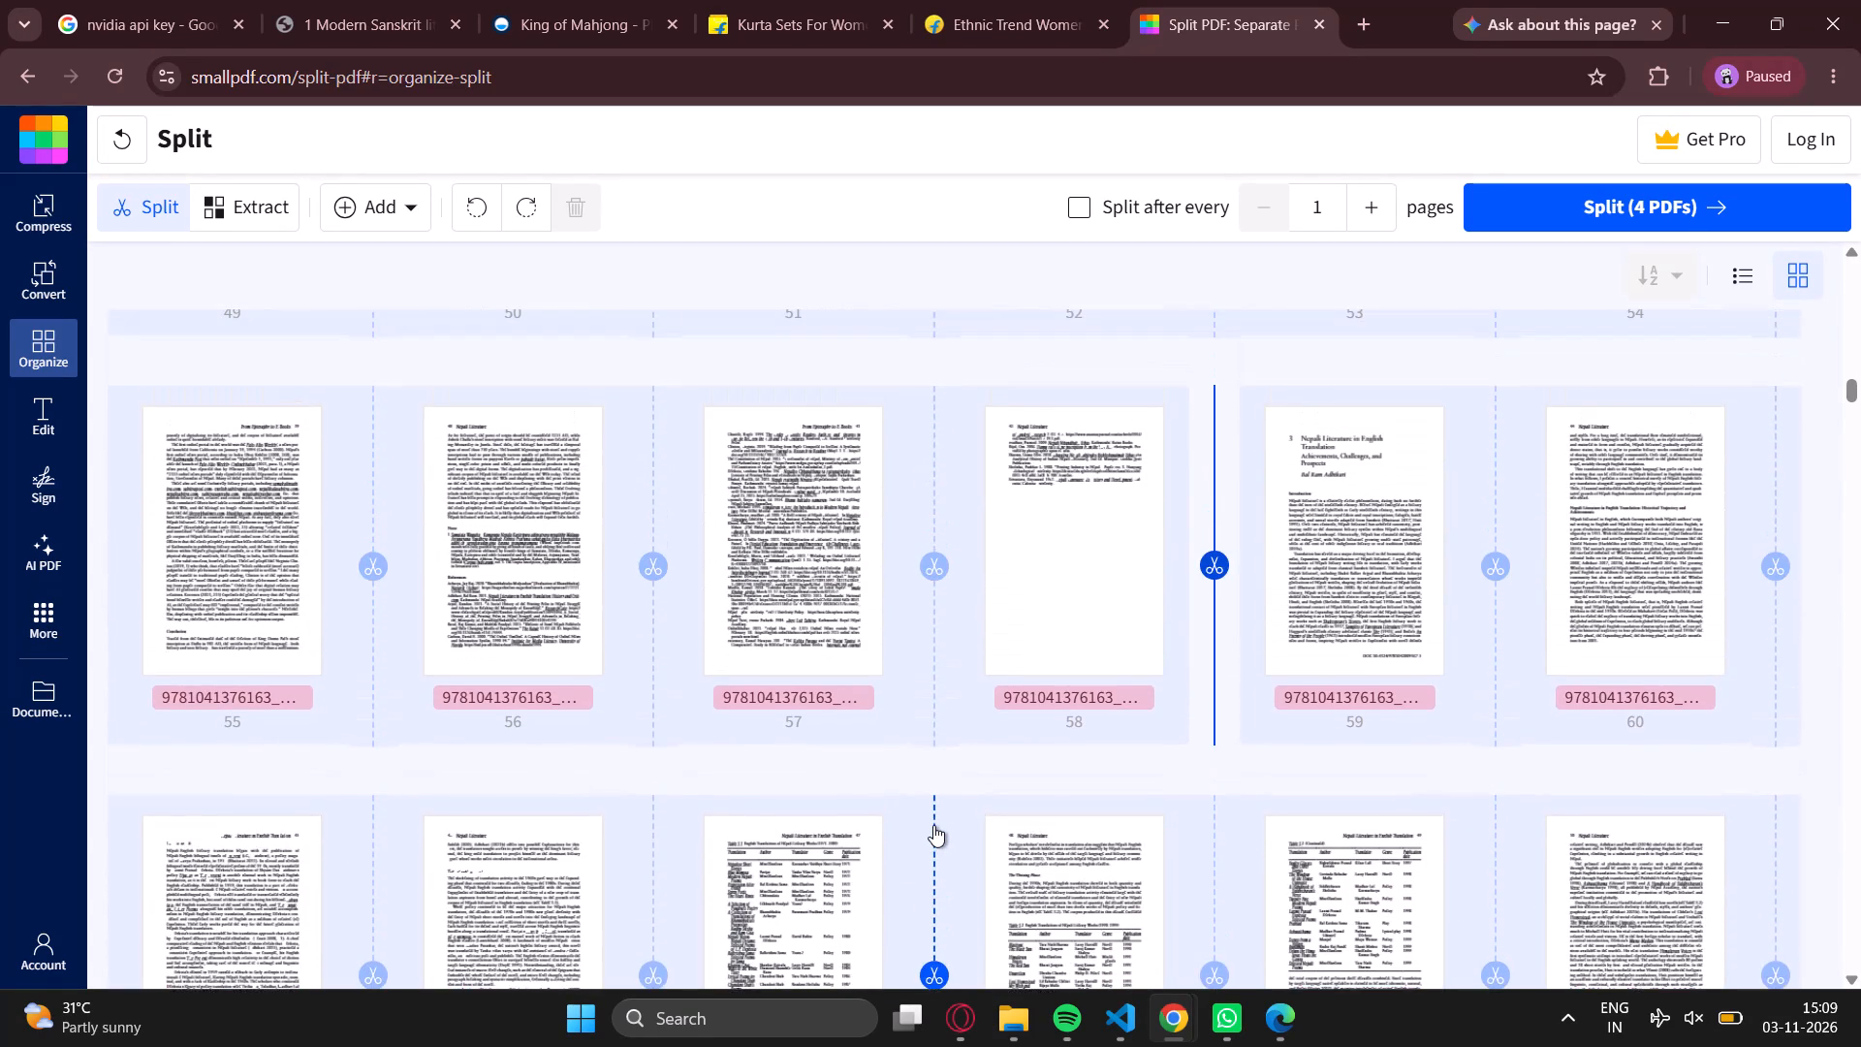
Add a split point after page 81, just before the Chapter 4 opening page, Nation, Language, and Identity.
scroll(933, 825, down, 5)
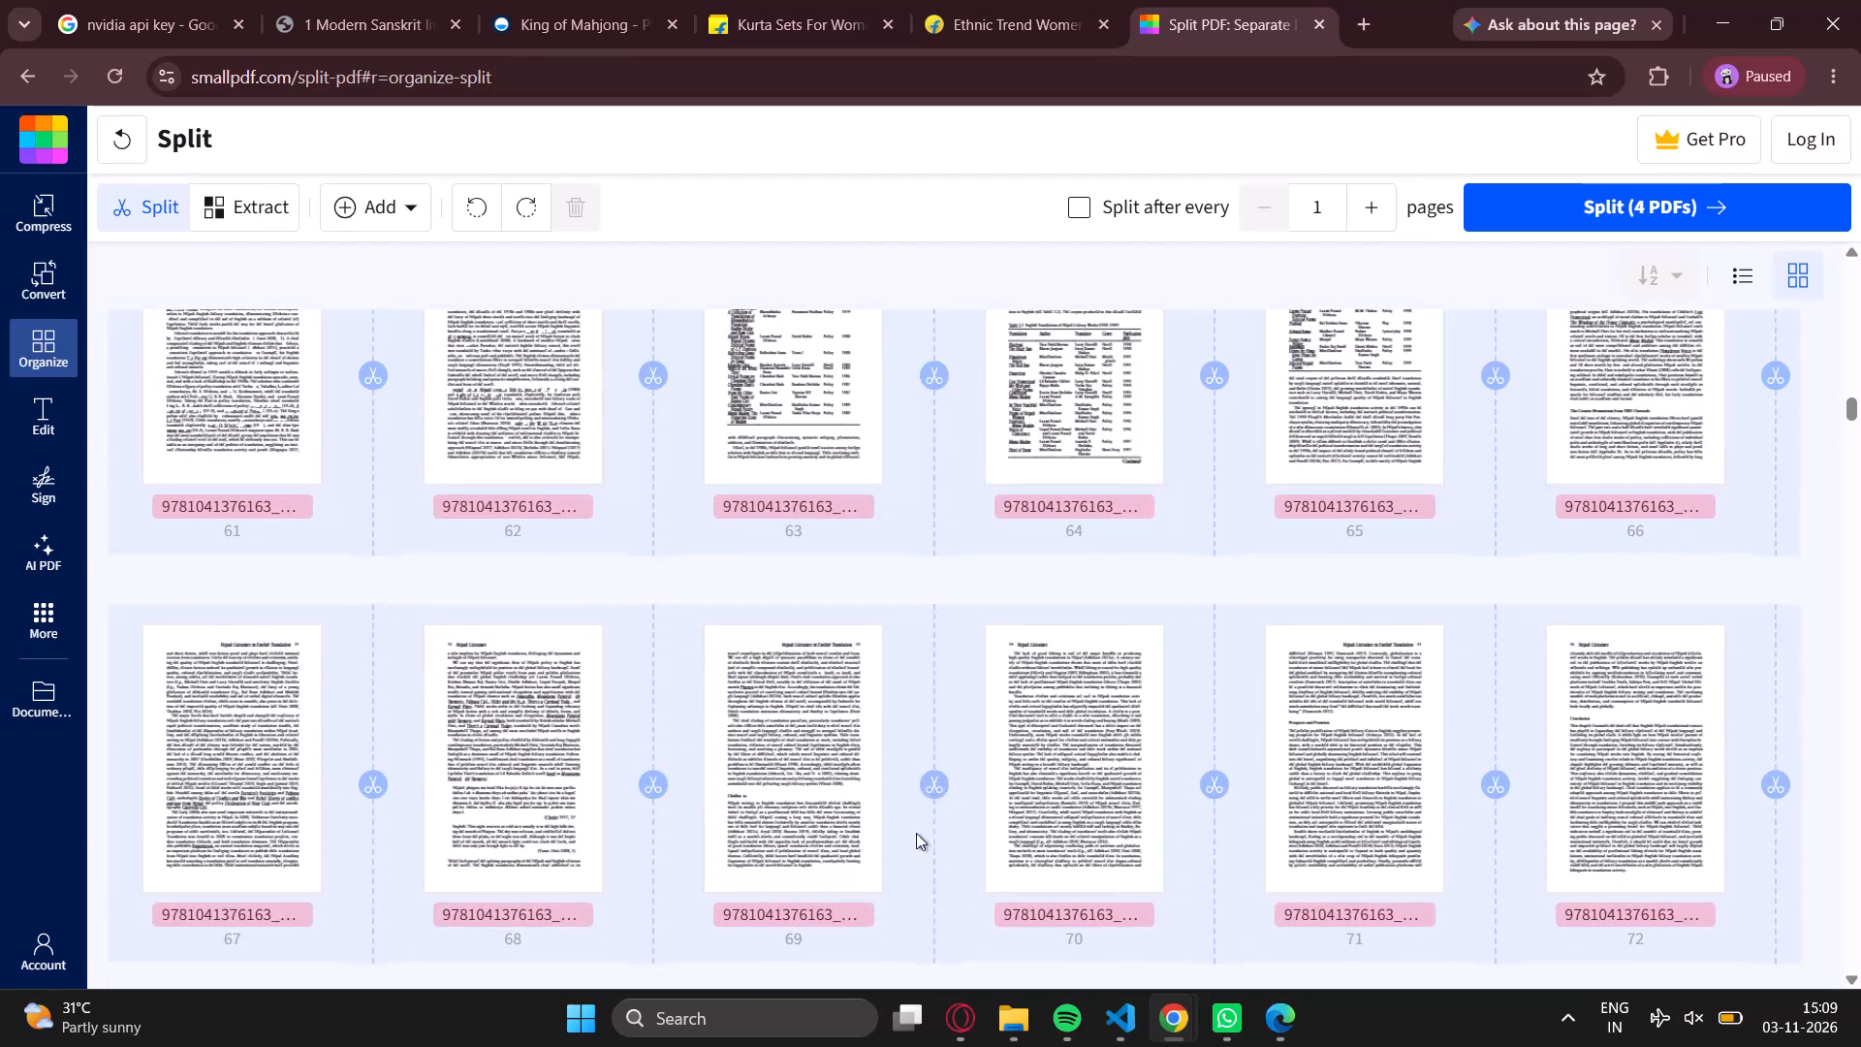
scroll(914, 833, down, 2)
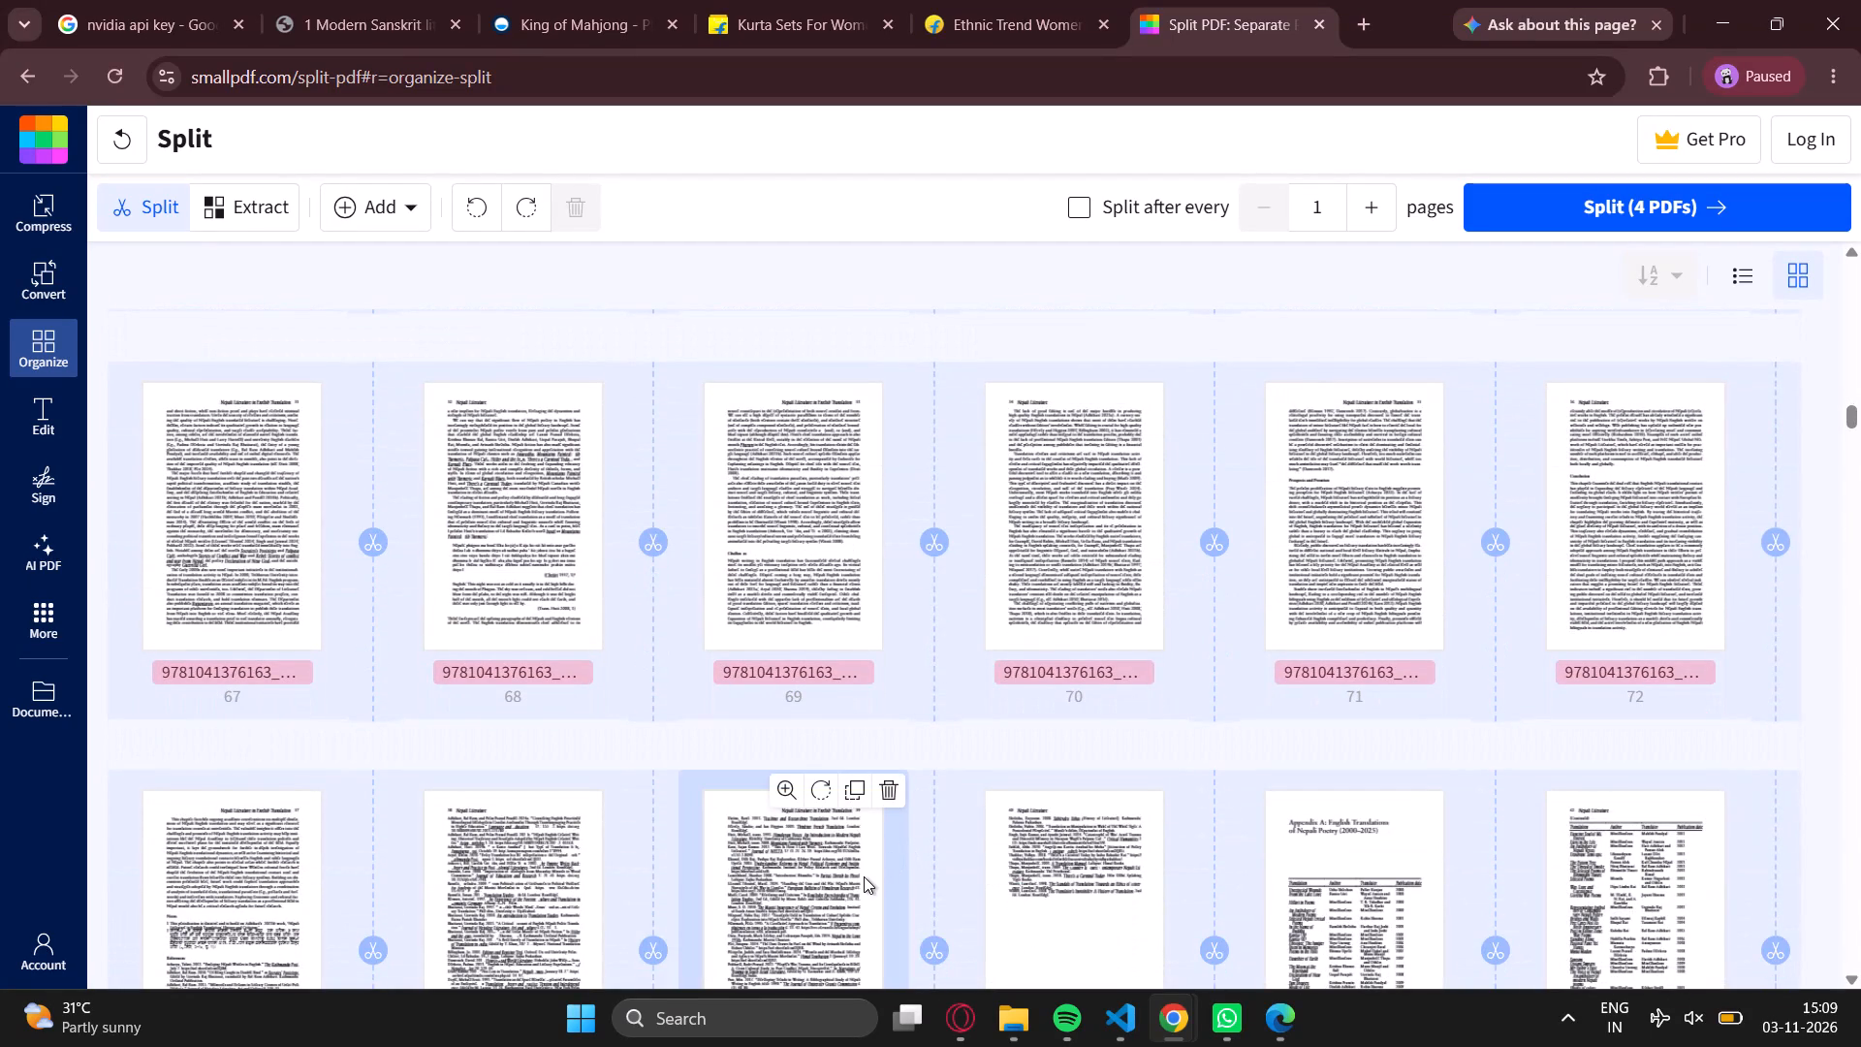
scroll(864, 876, down, 1)
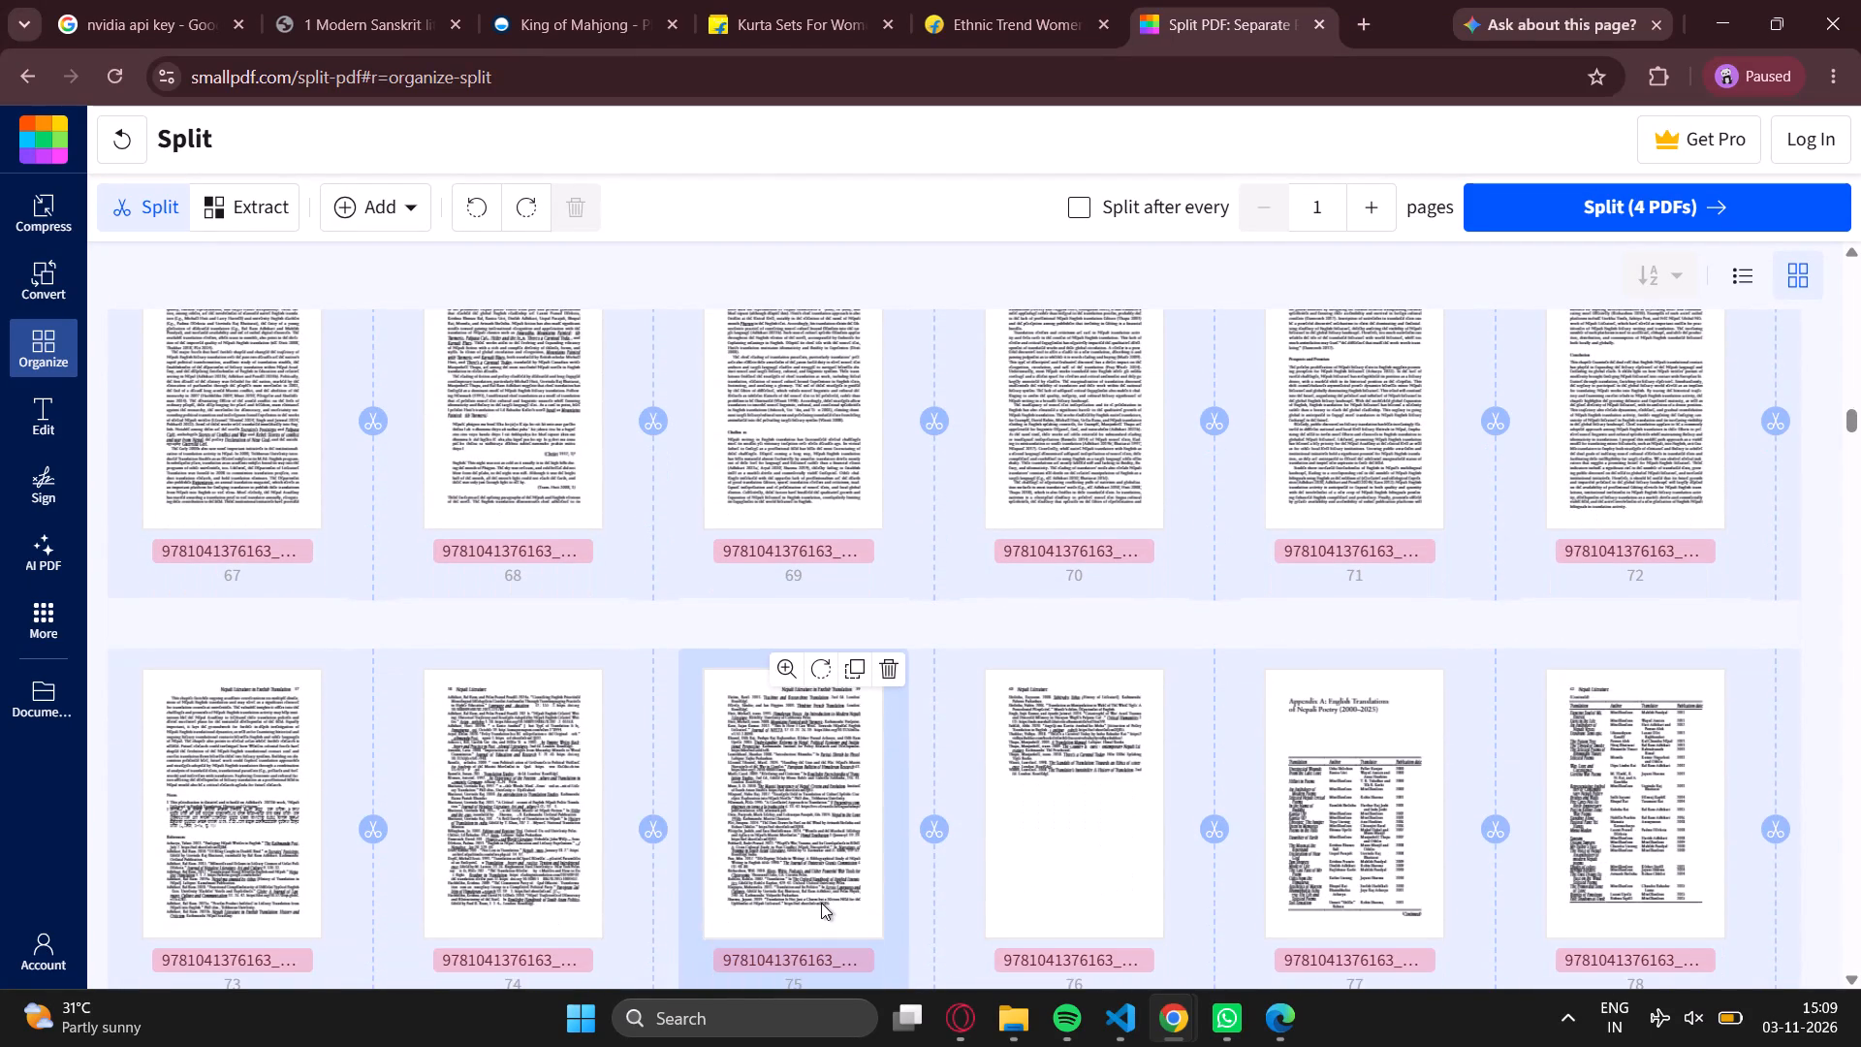
scroll(821, 903, down, 2)
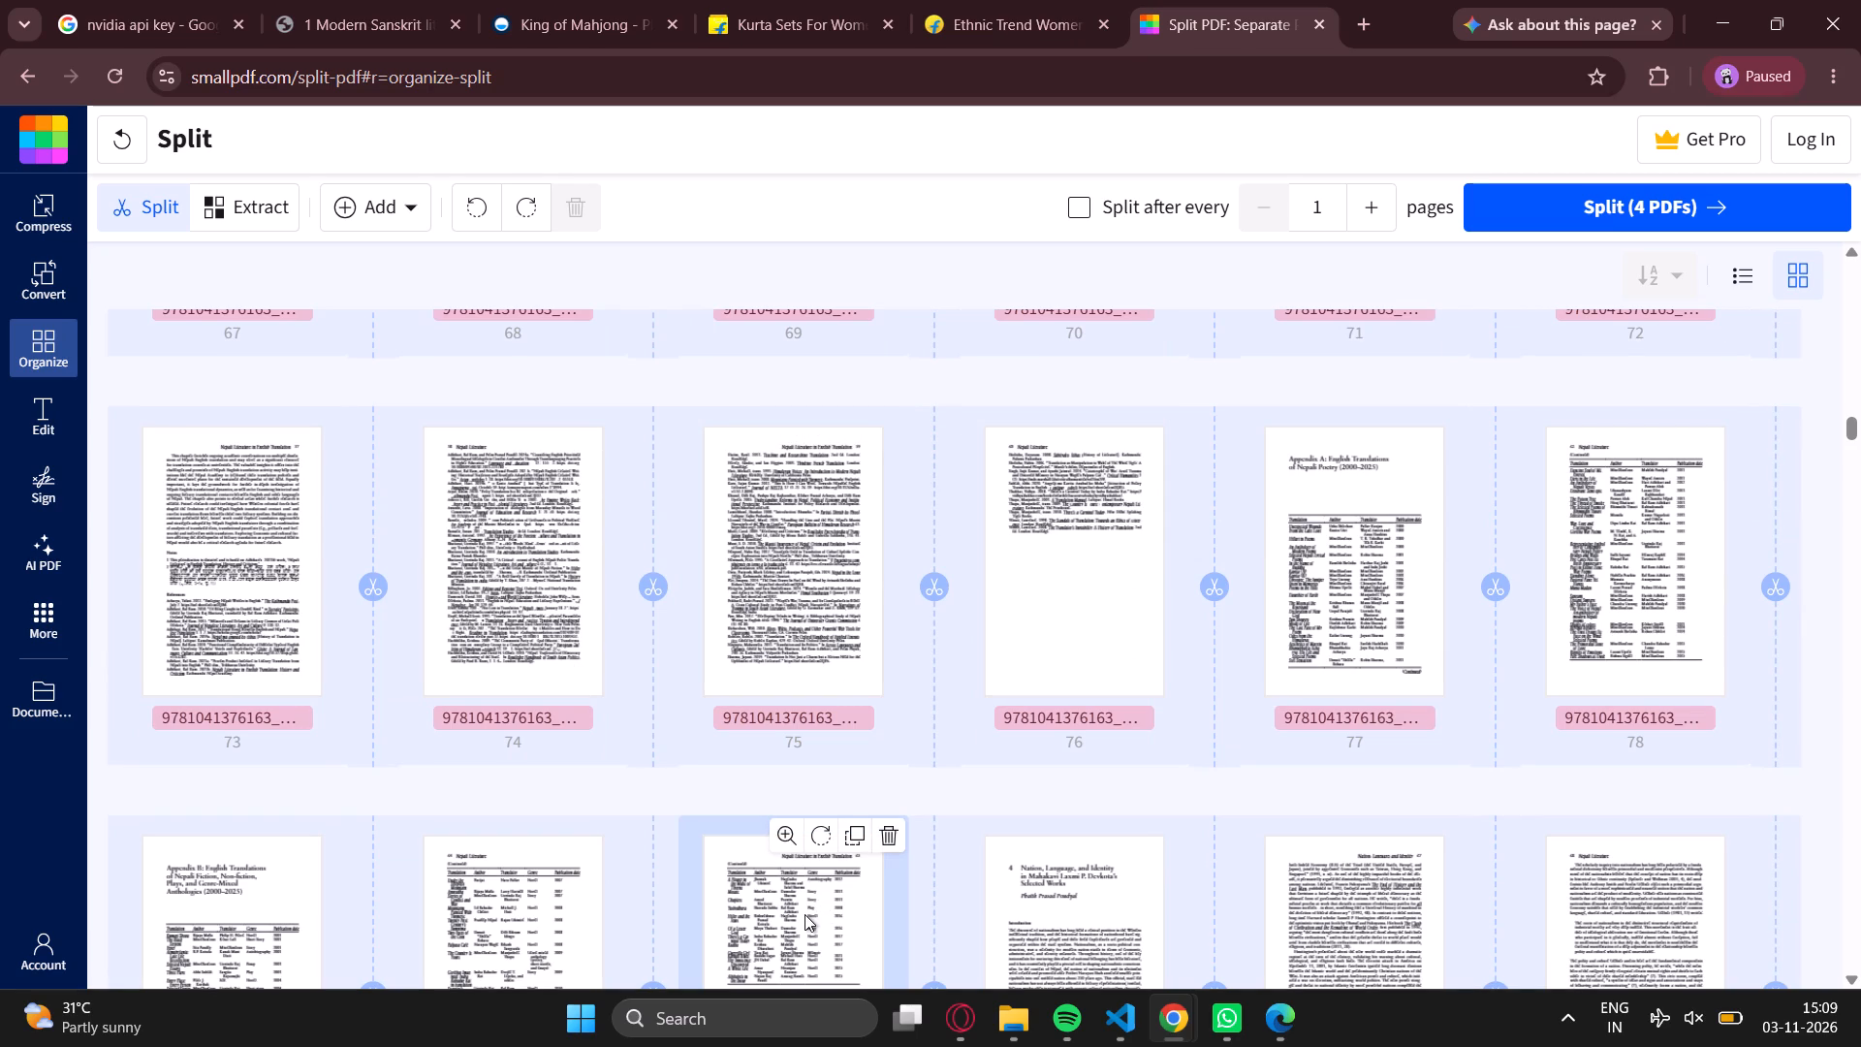
scroll(916, 921, down, 3)
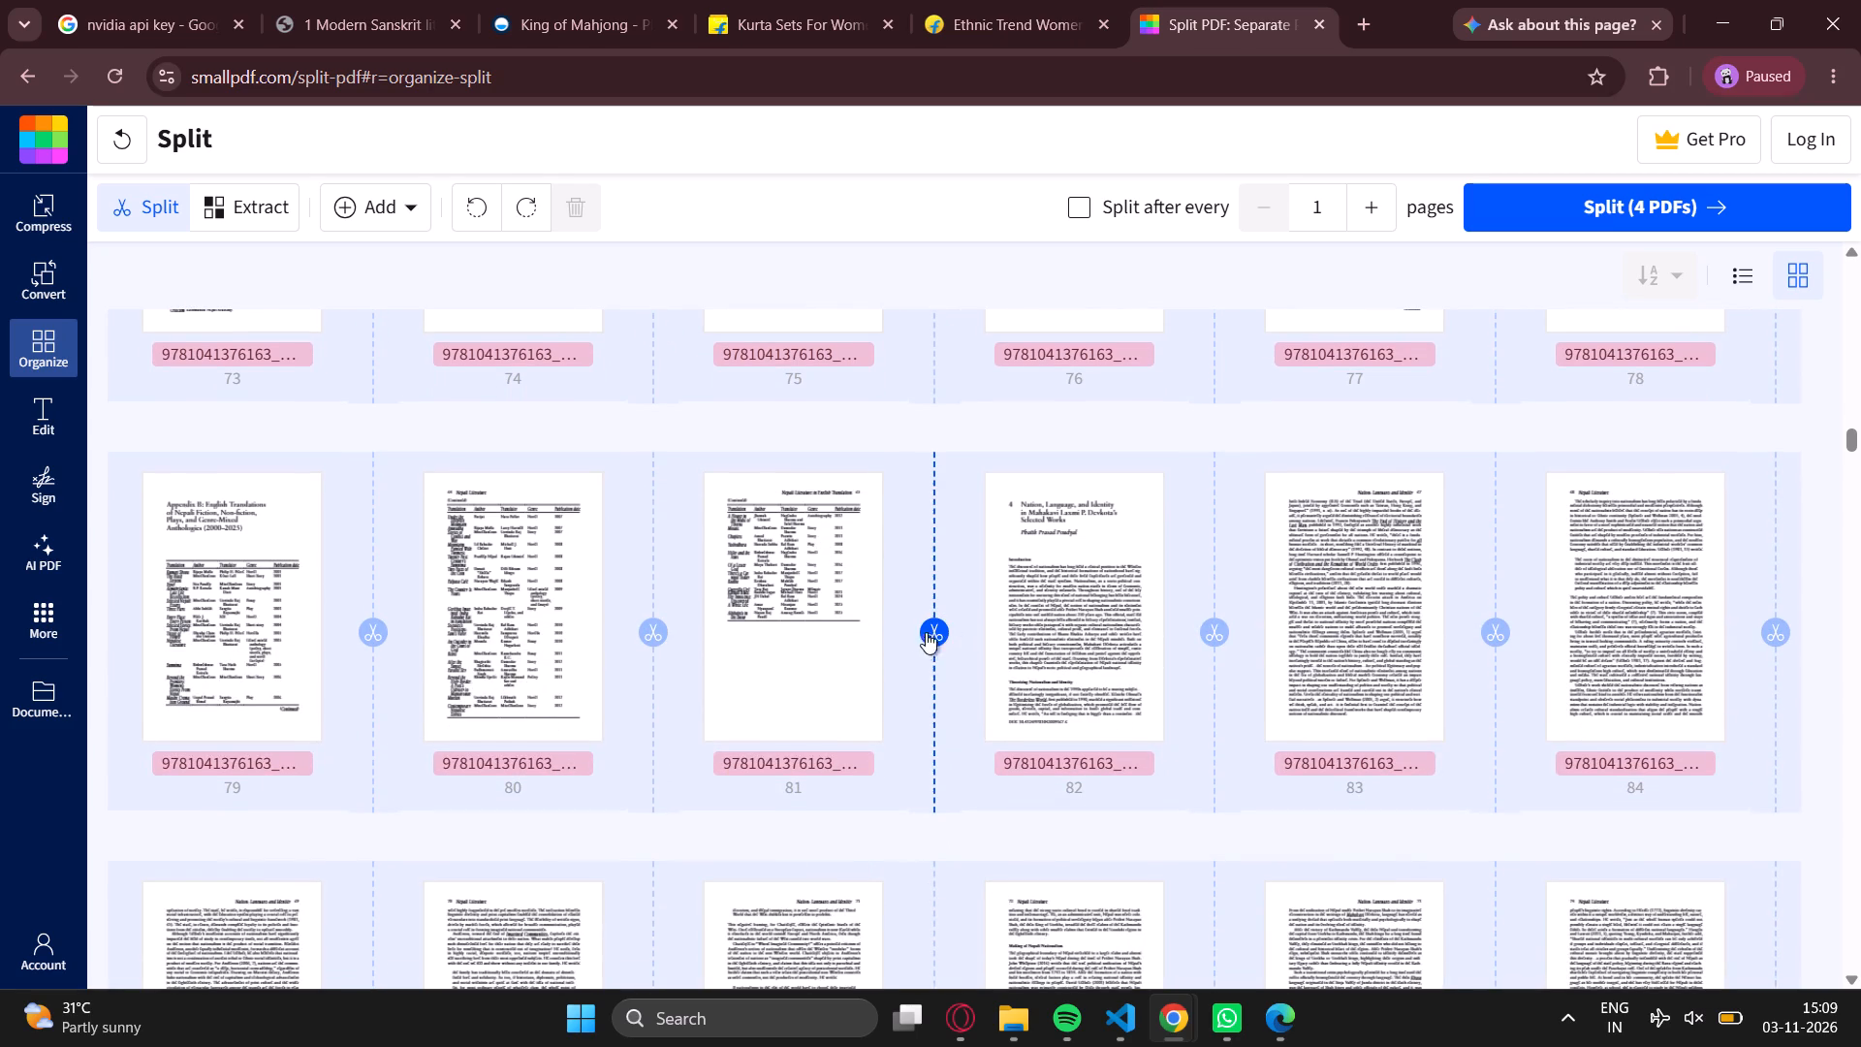
click(939, 633)
Add a split point after page 99, just before the Chapter 5 opening page, Insider Historiography.
scroll(875, 720, down, 1)
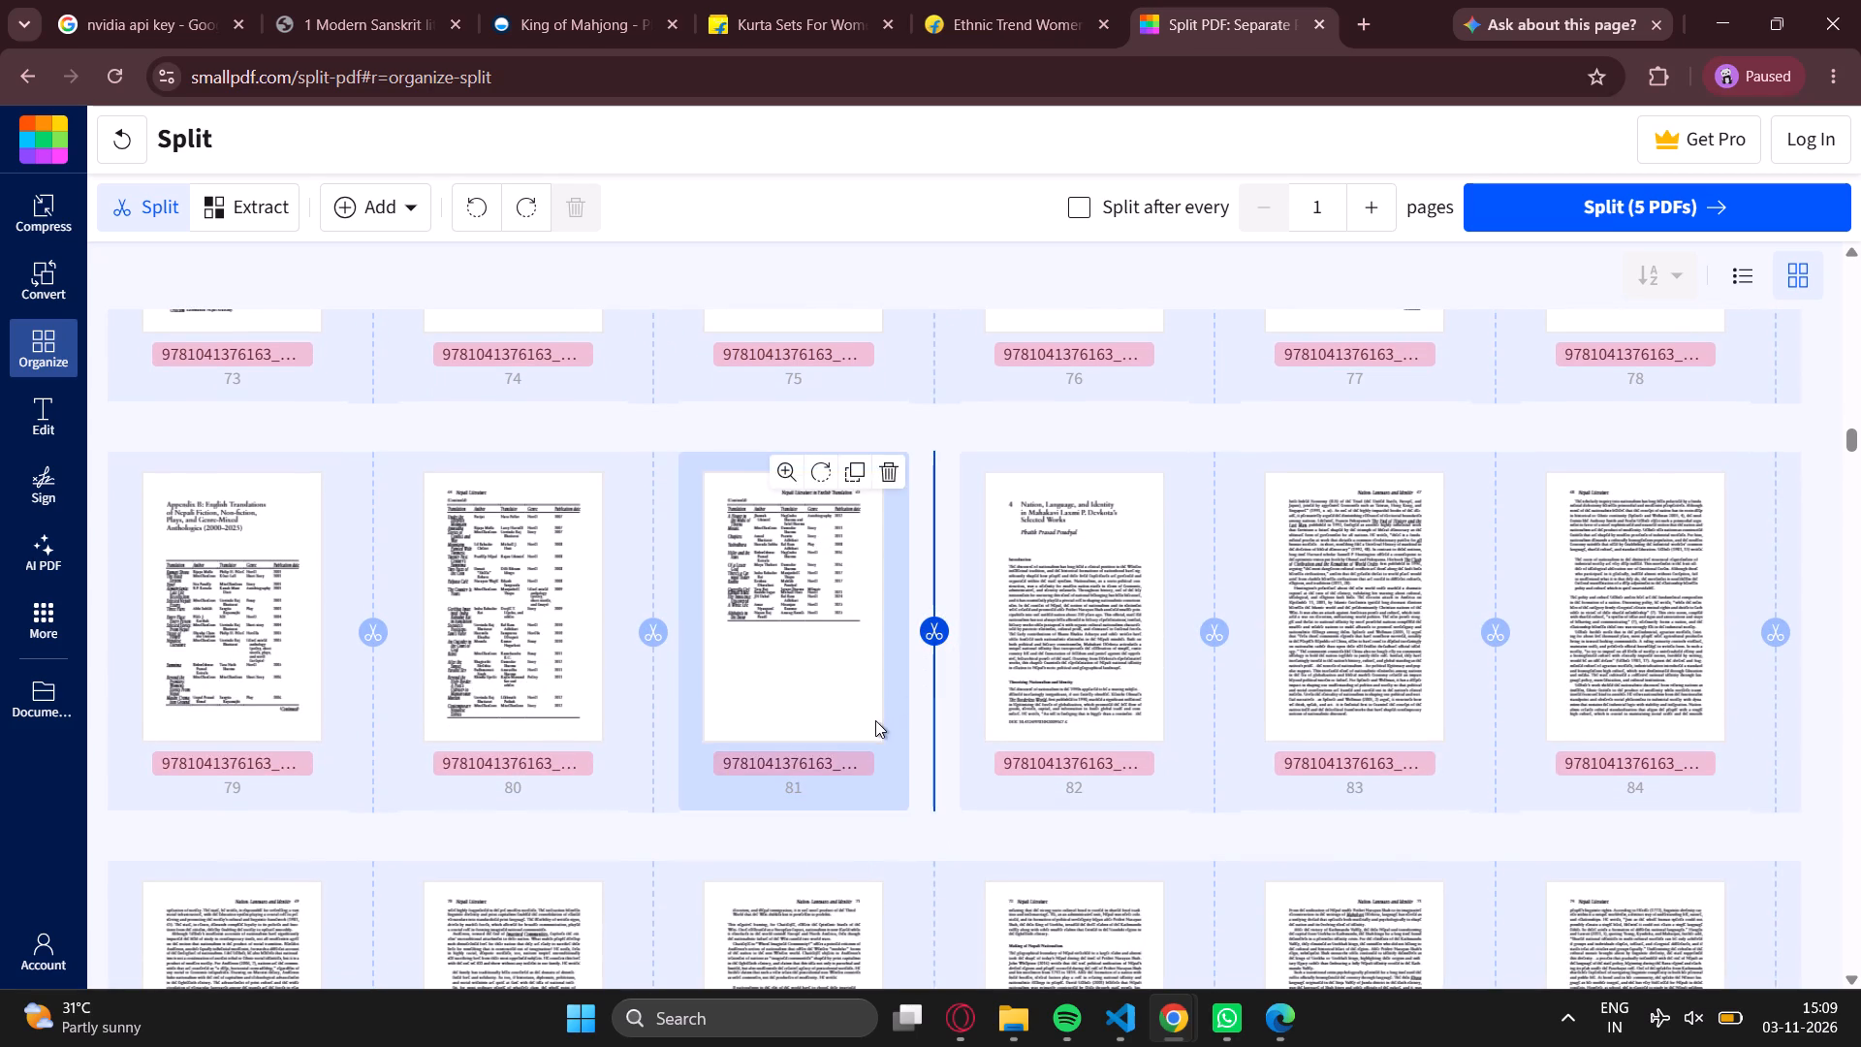
scroll(875, 720, down, 6)
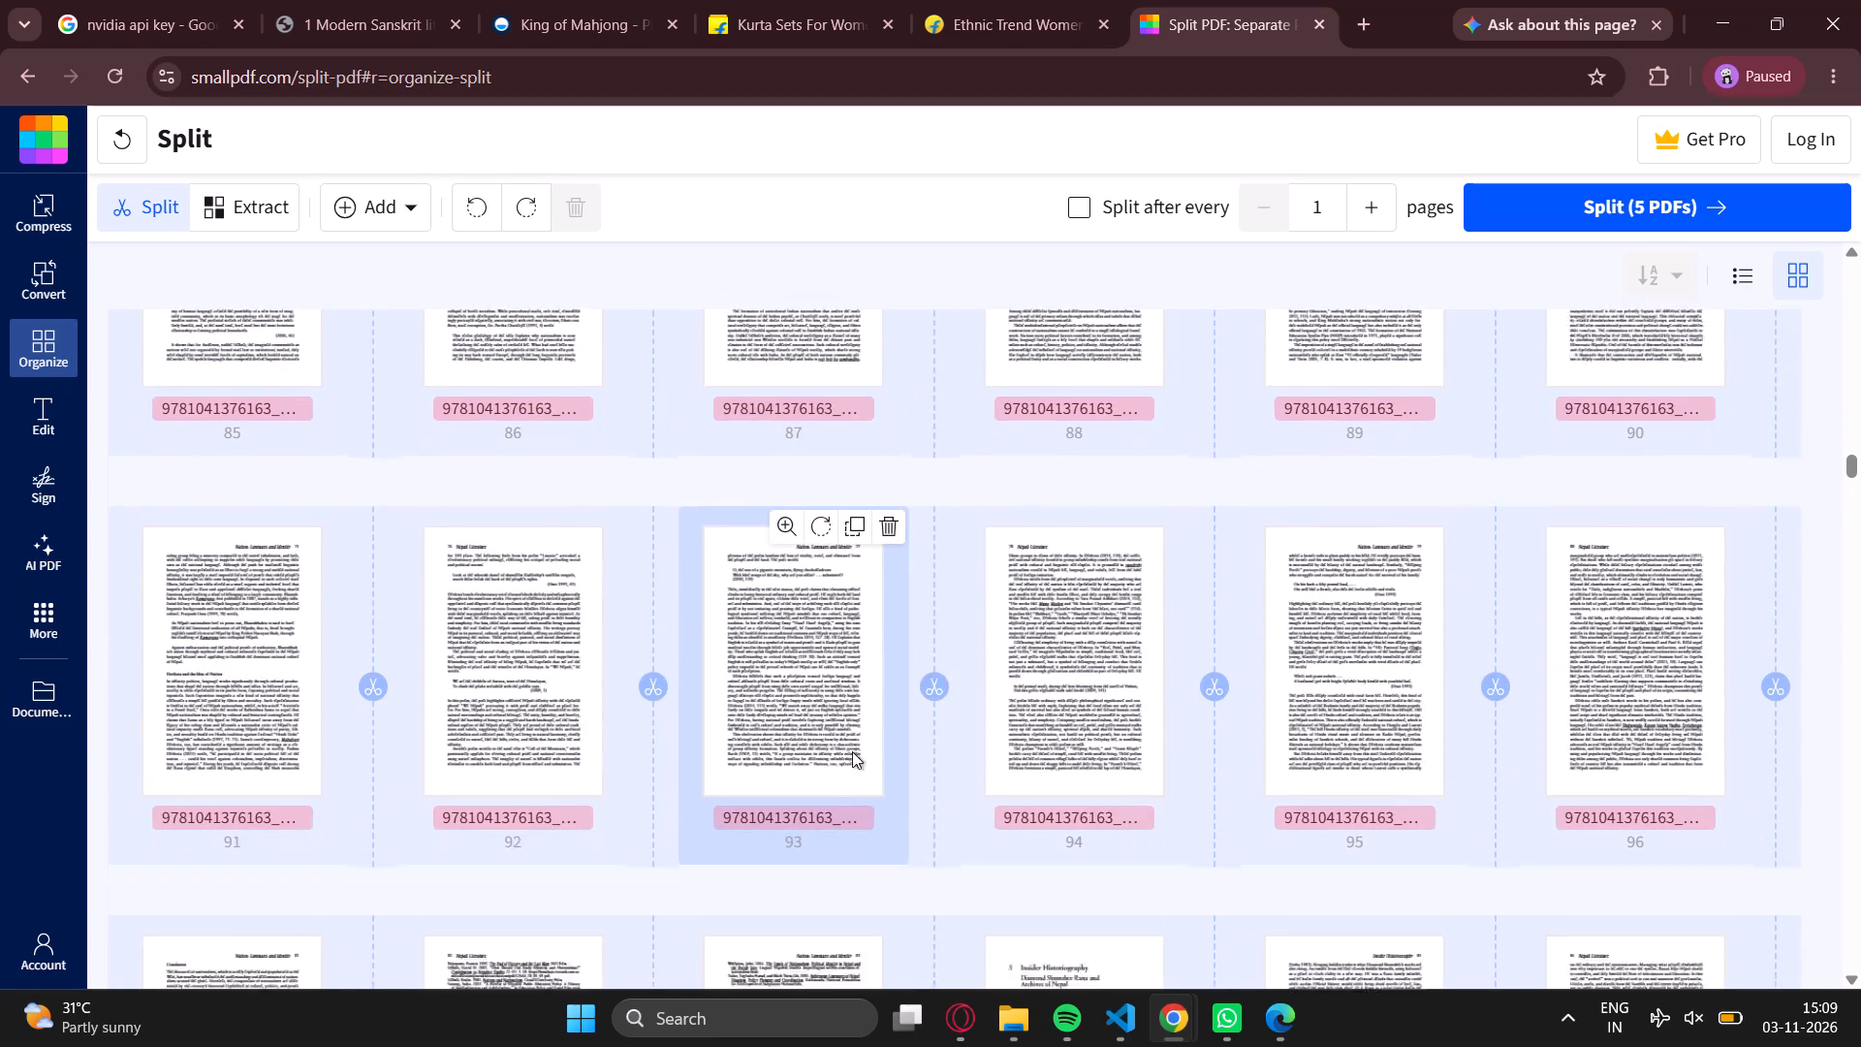
scroll(847, 759, down, 1)
click(941, 897)
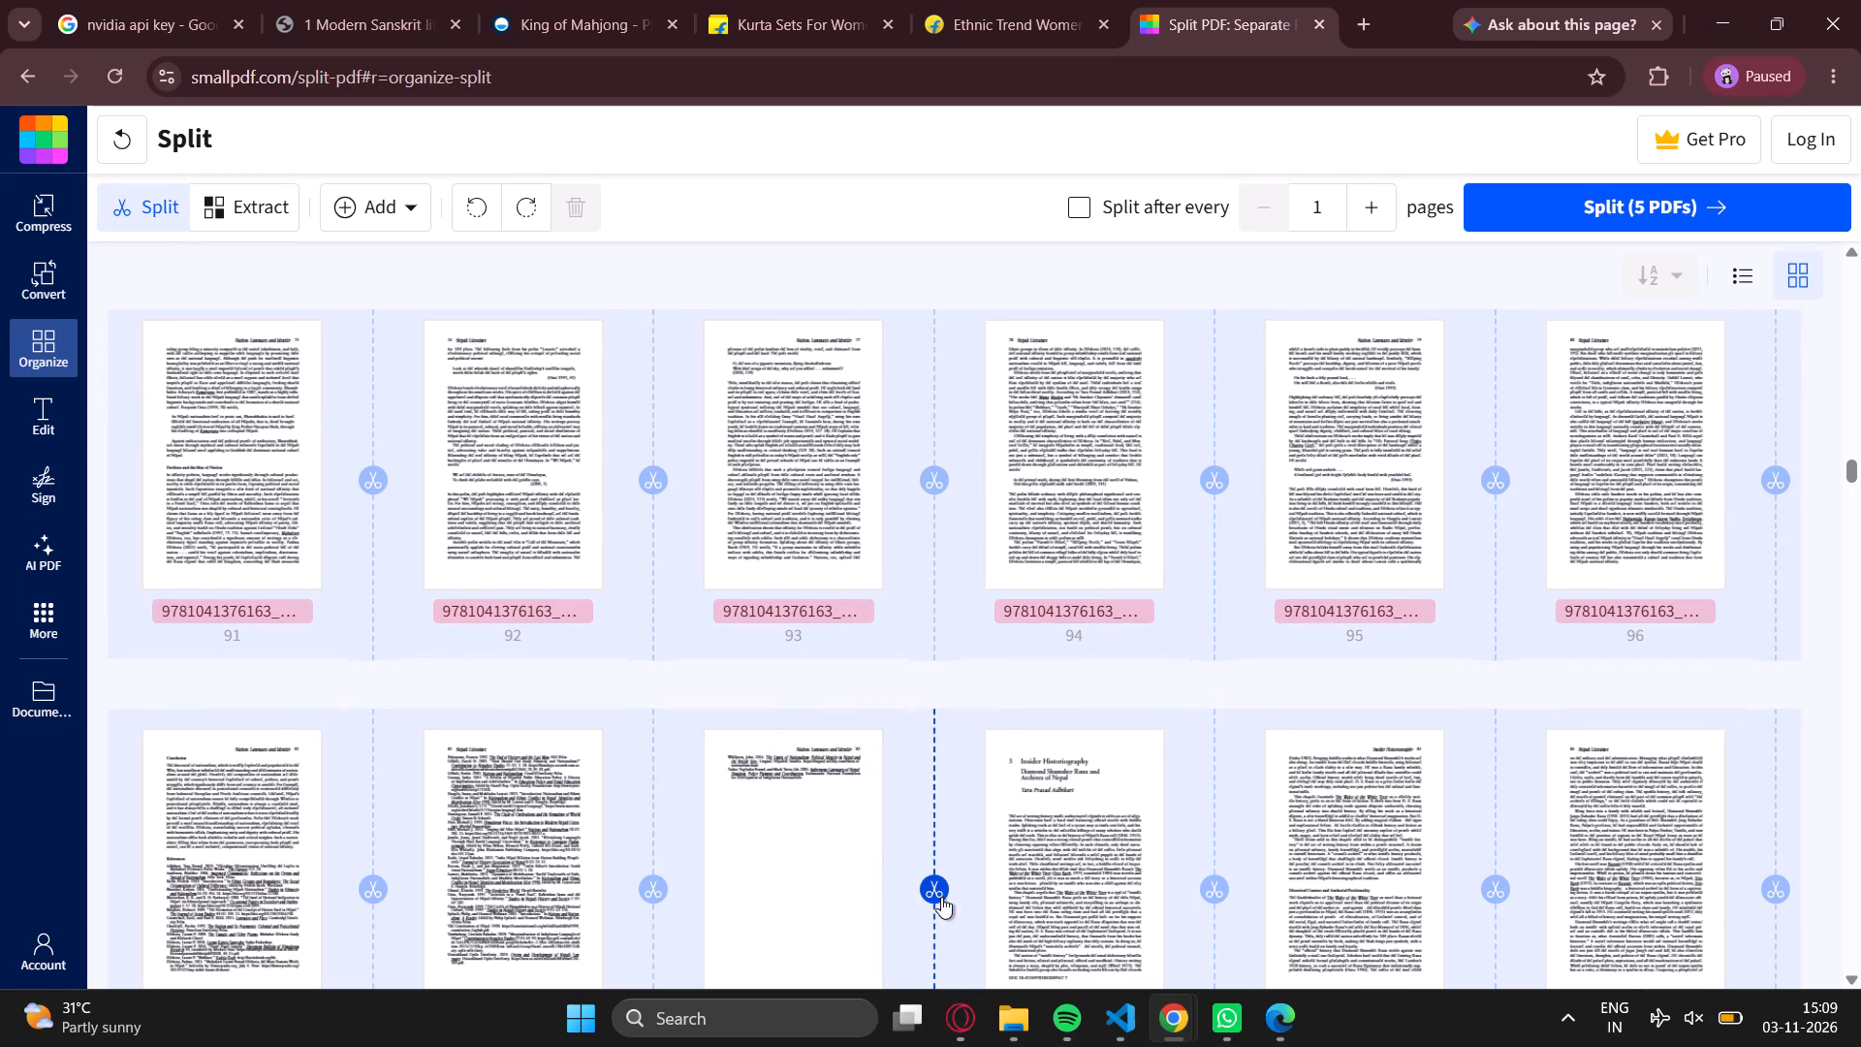
Add a split point after page 109, just before the Chapter 6 opening page on contemporary Nepali Dalit poetry.
scroll(984, 878, down, 7)
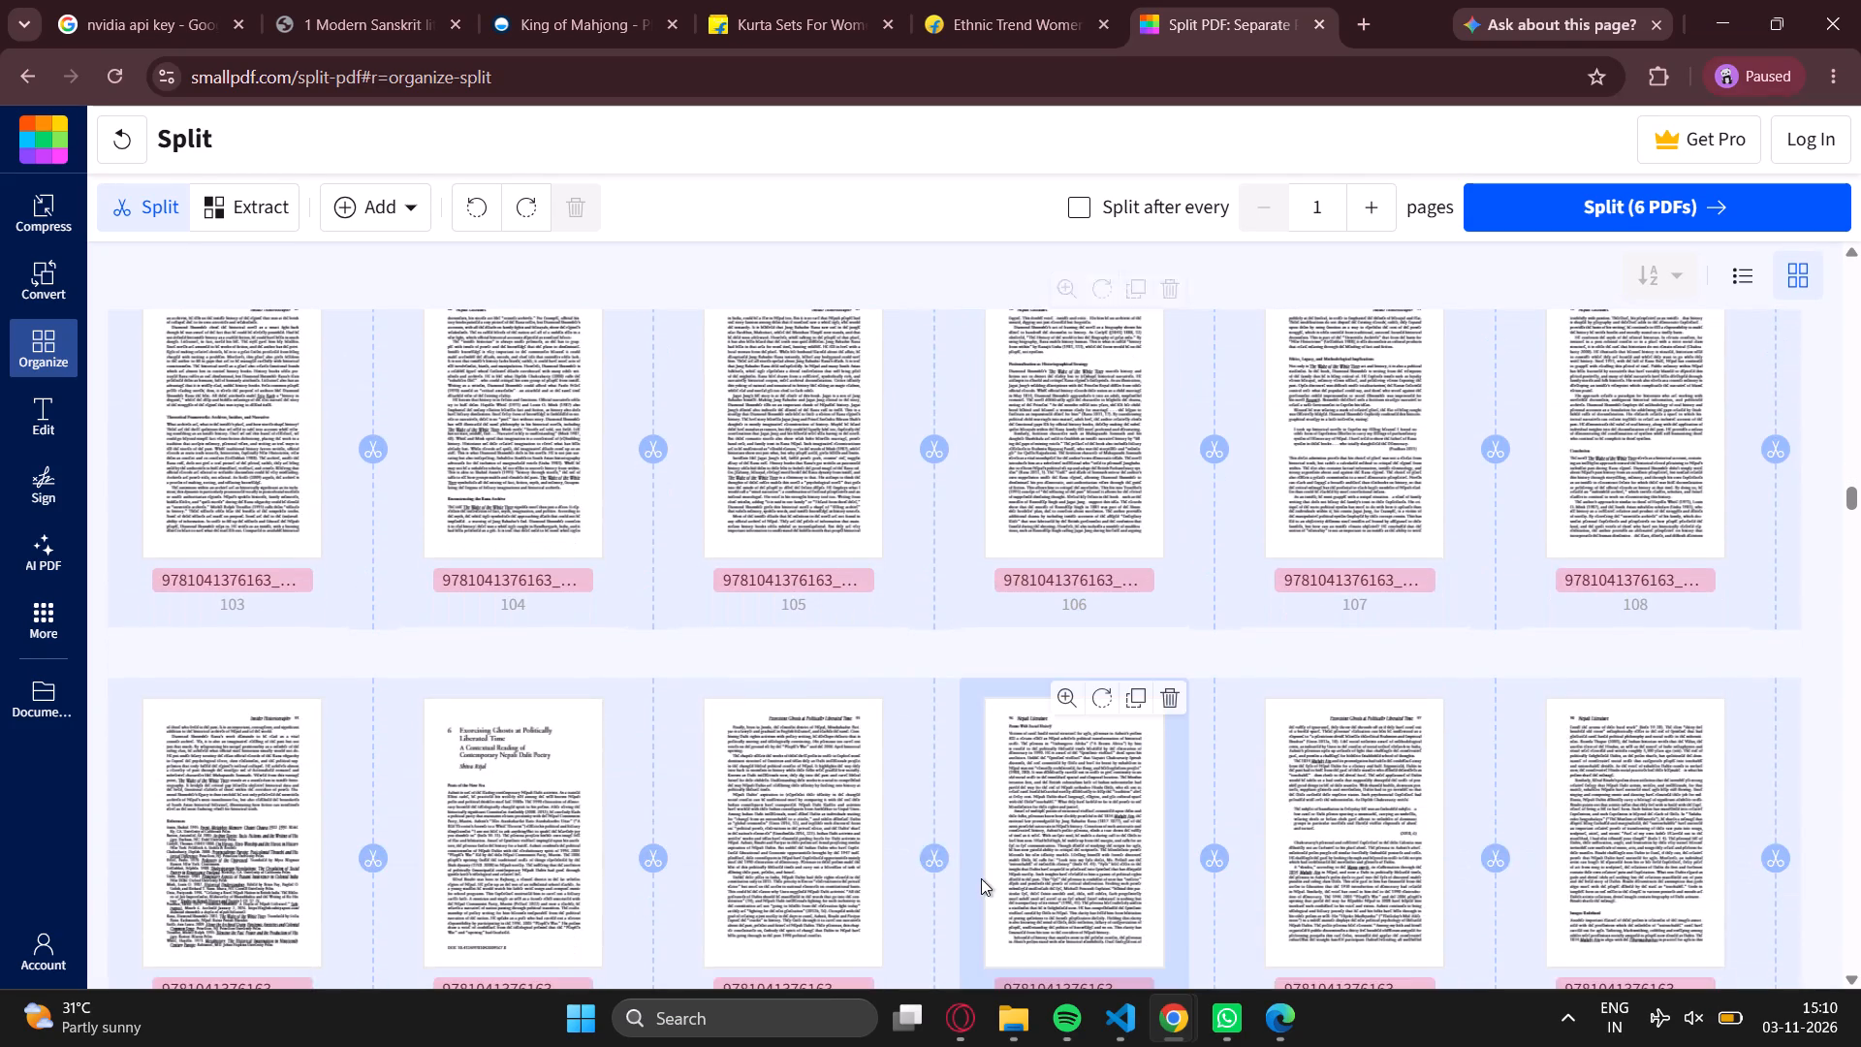
scroll(980, 878, down, 1)
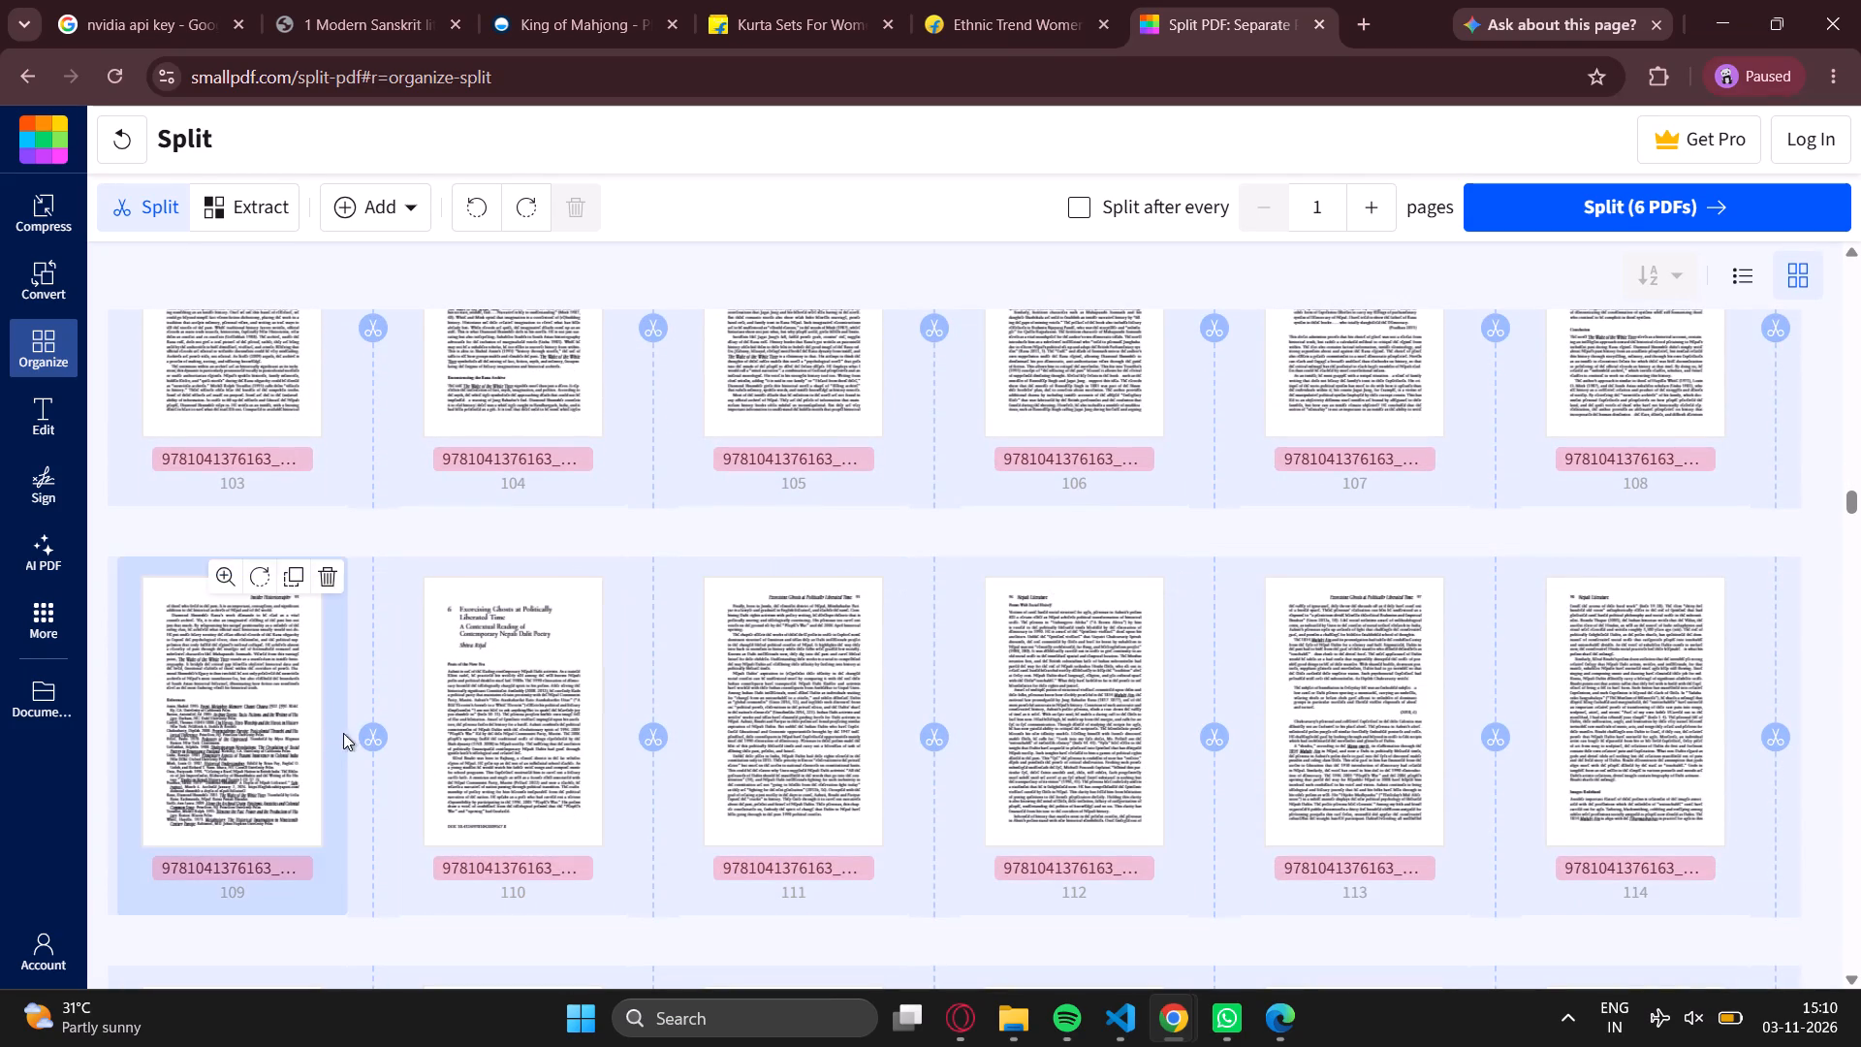
click(378, 734)
Add a split point after page 127, just before the Chapter 7 opening page, Reflection of Revolutionary Tendencies.
scroll(530, 788, down, 3)
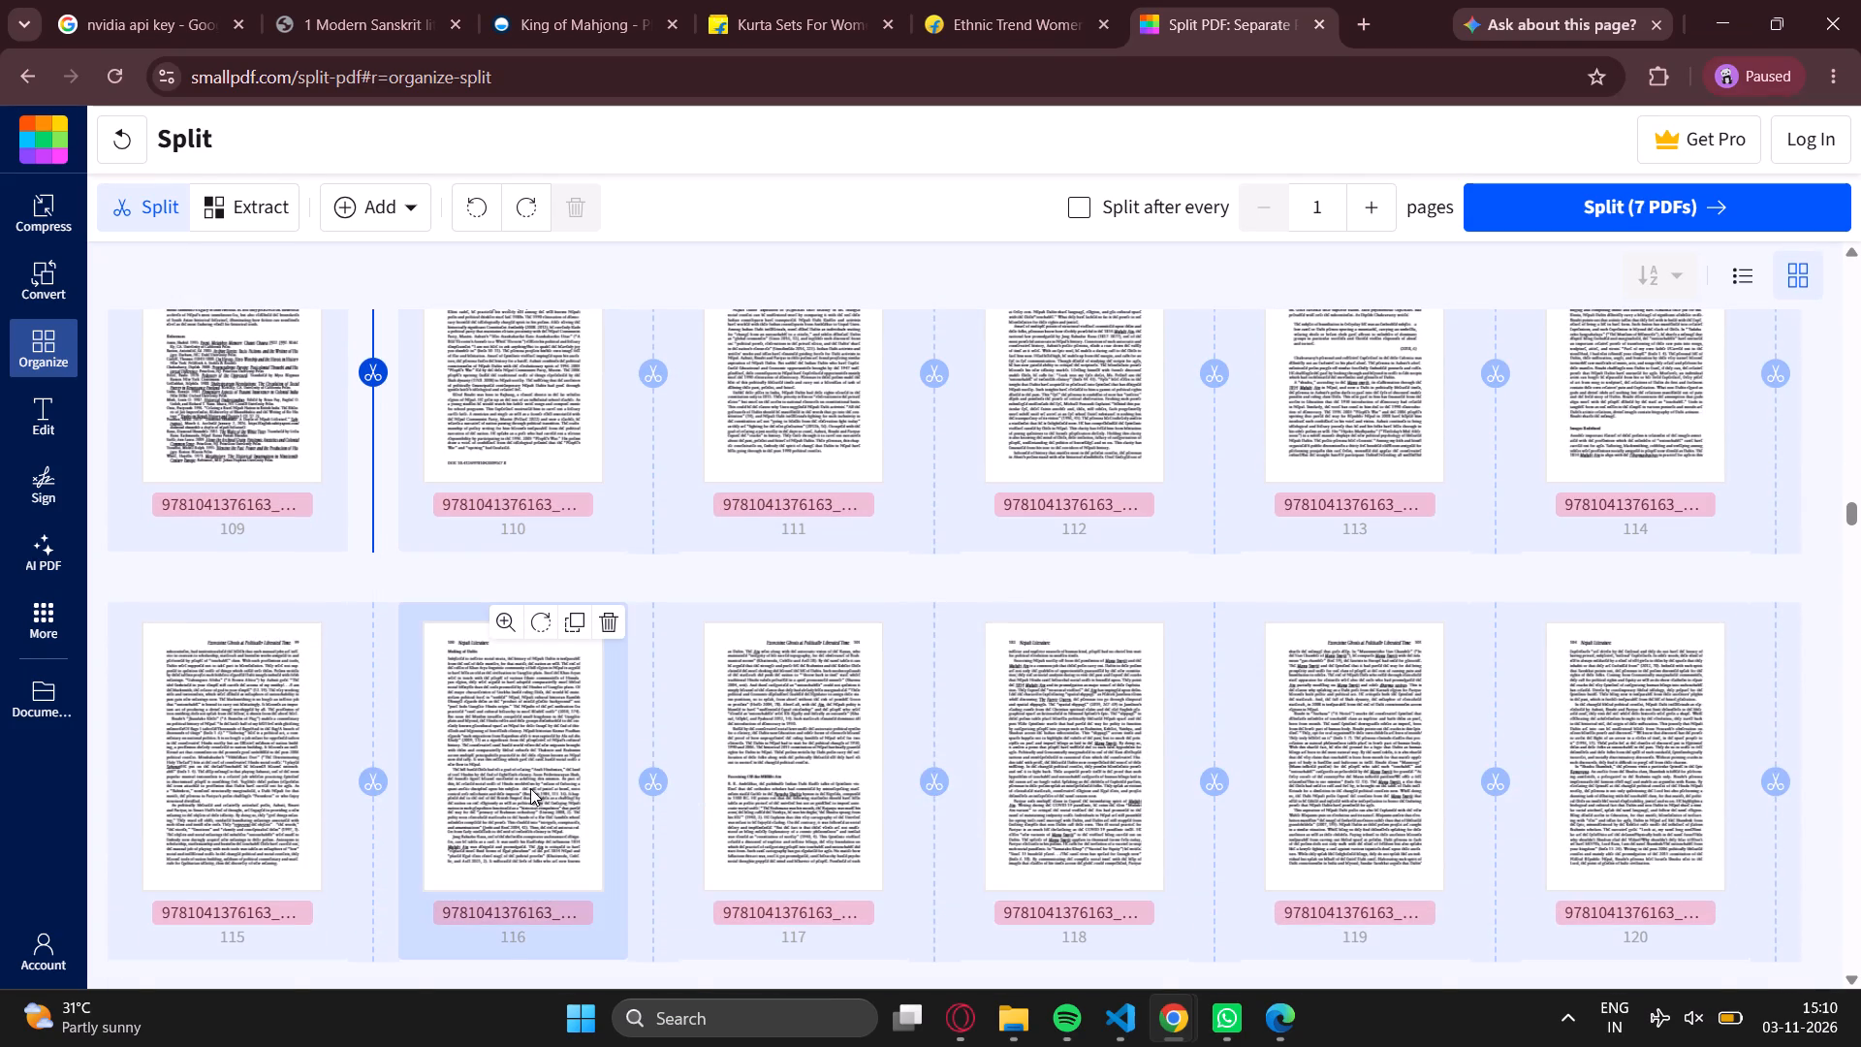
scroll(530, 788, down, 4)
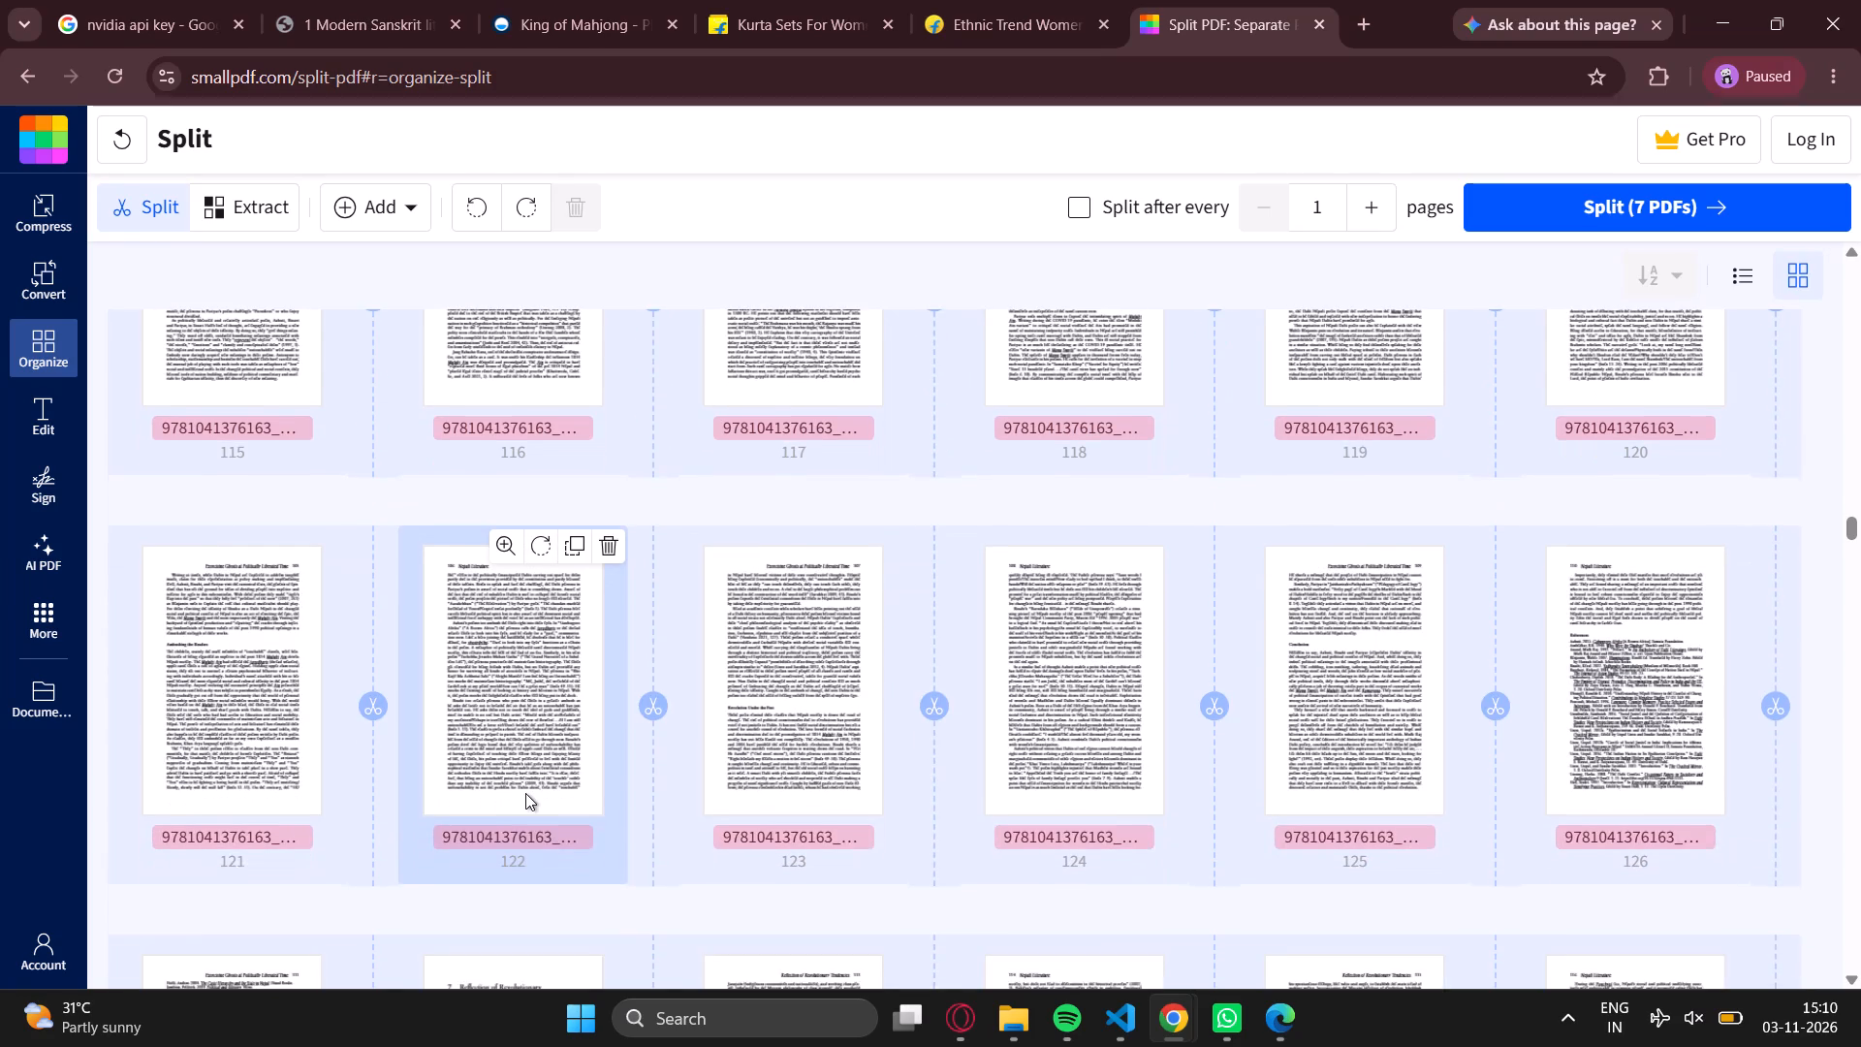
scroll(525, 793, down, 2)
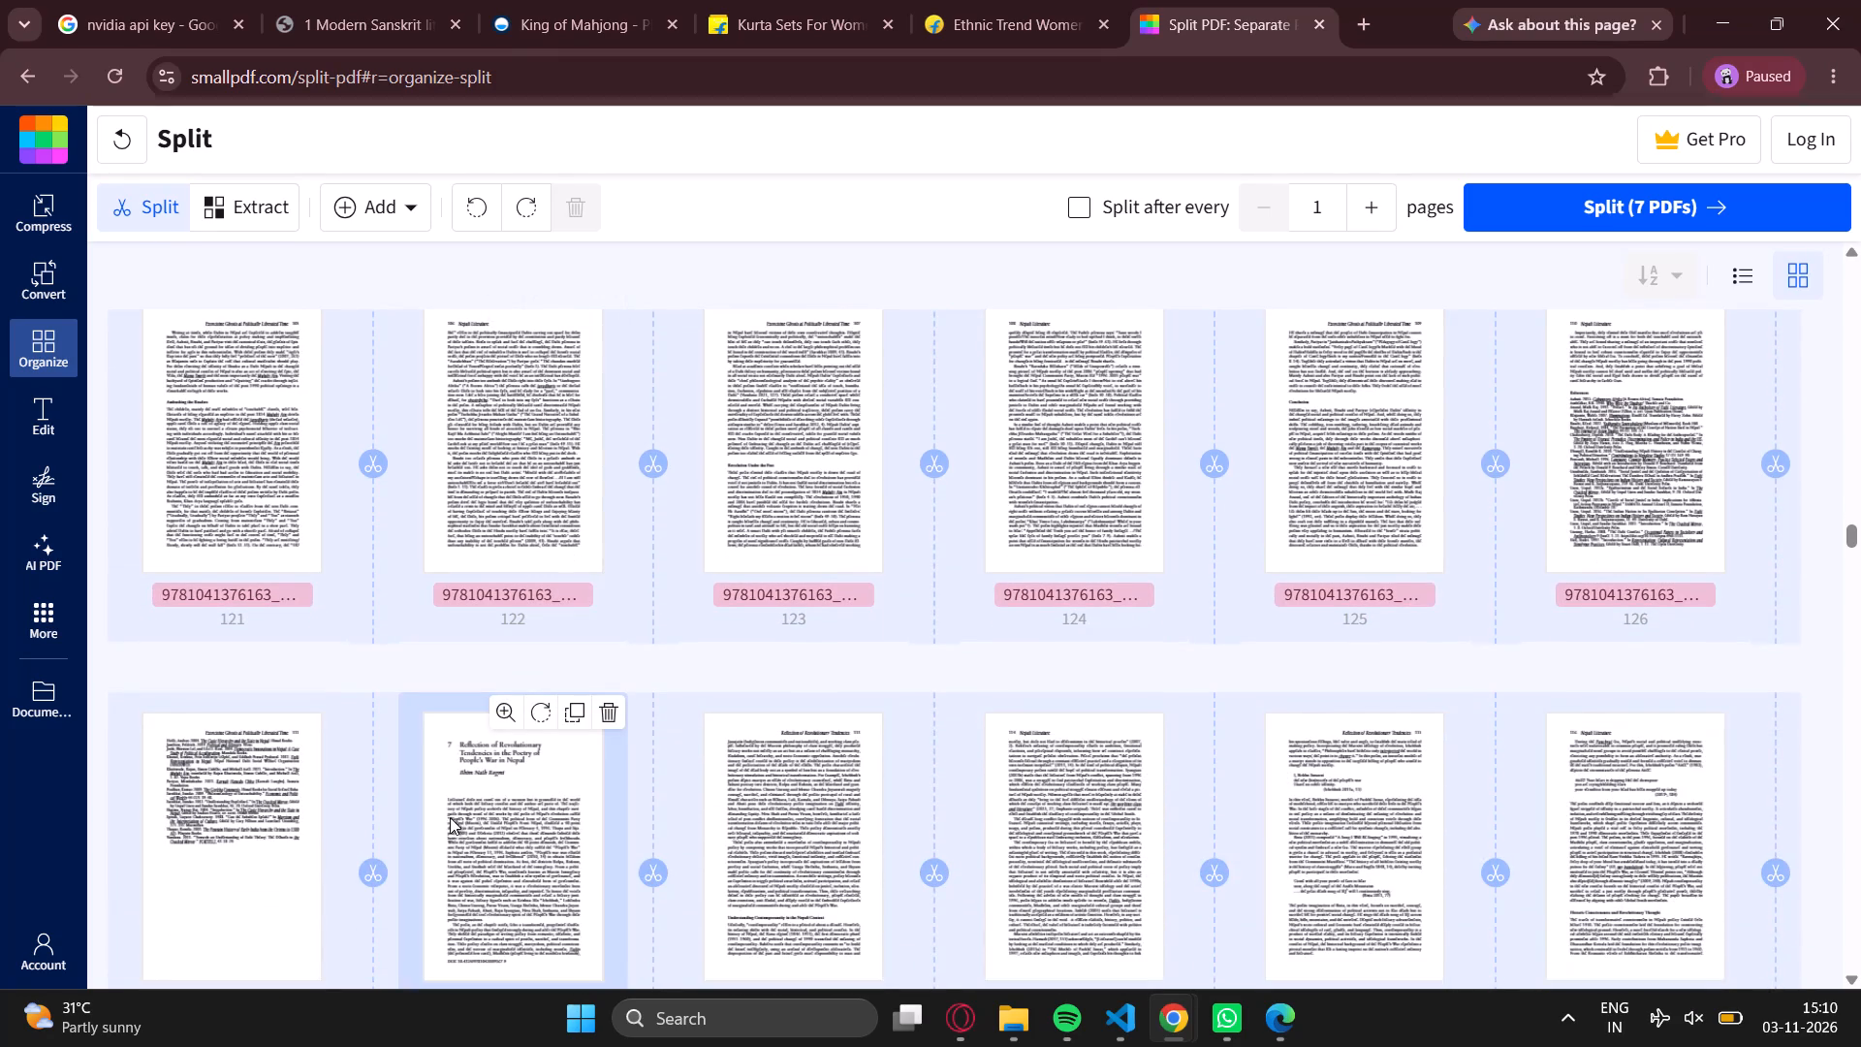
scroll(454, 813, up, 7)
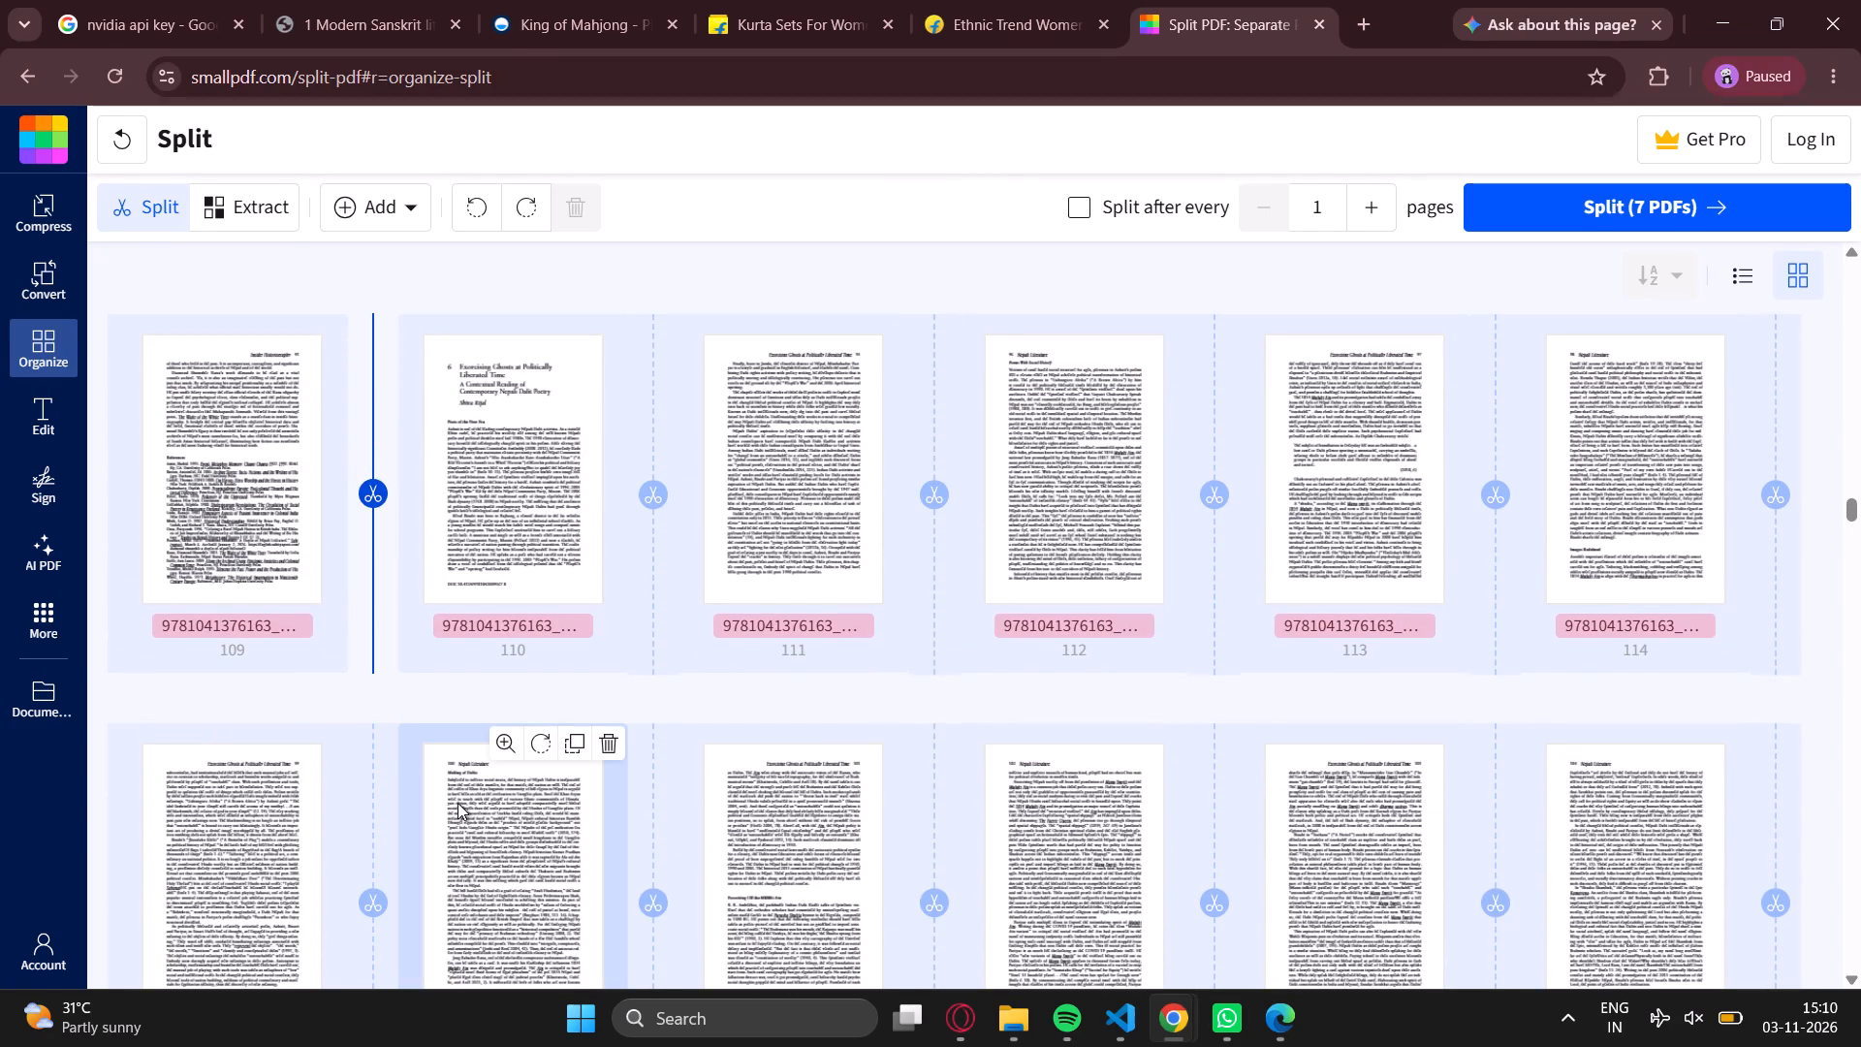
scroll(457, 803, down, 7)
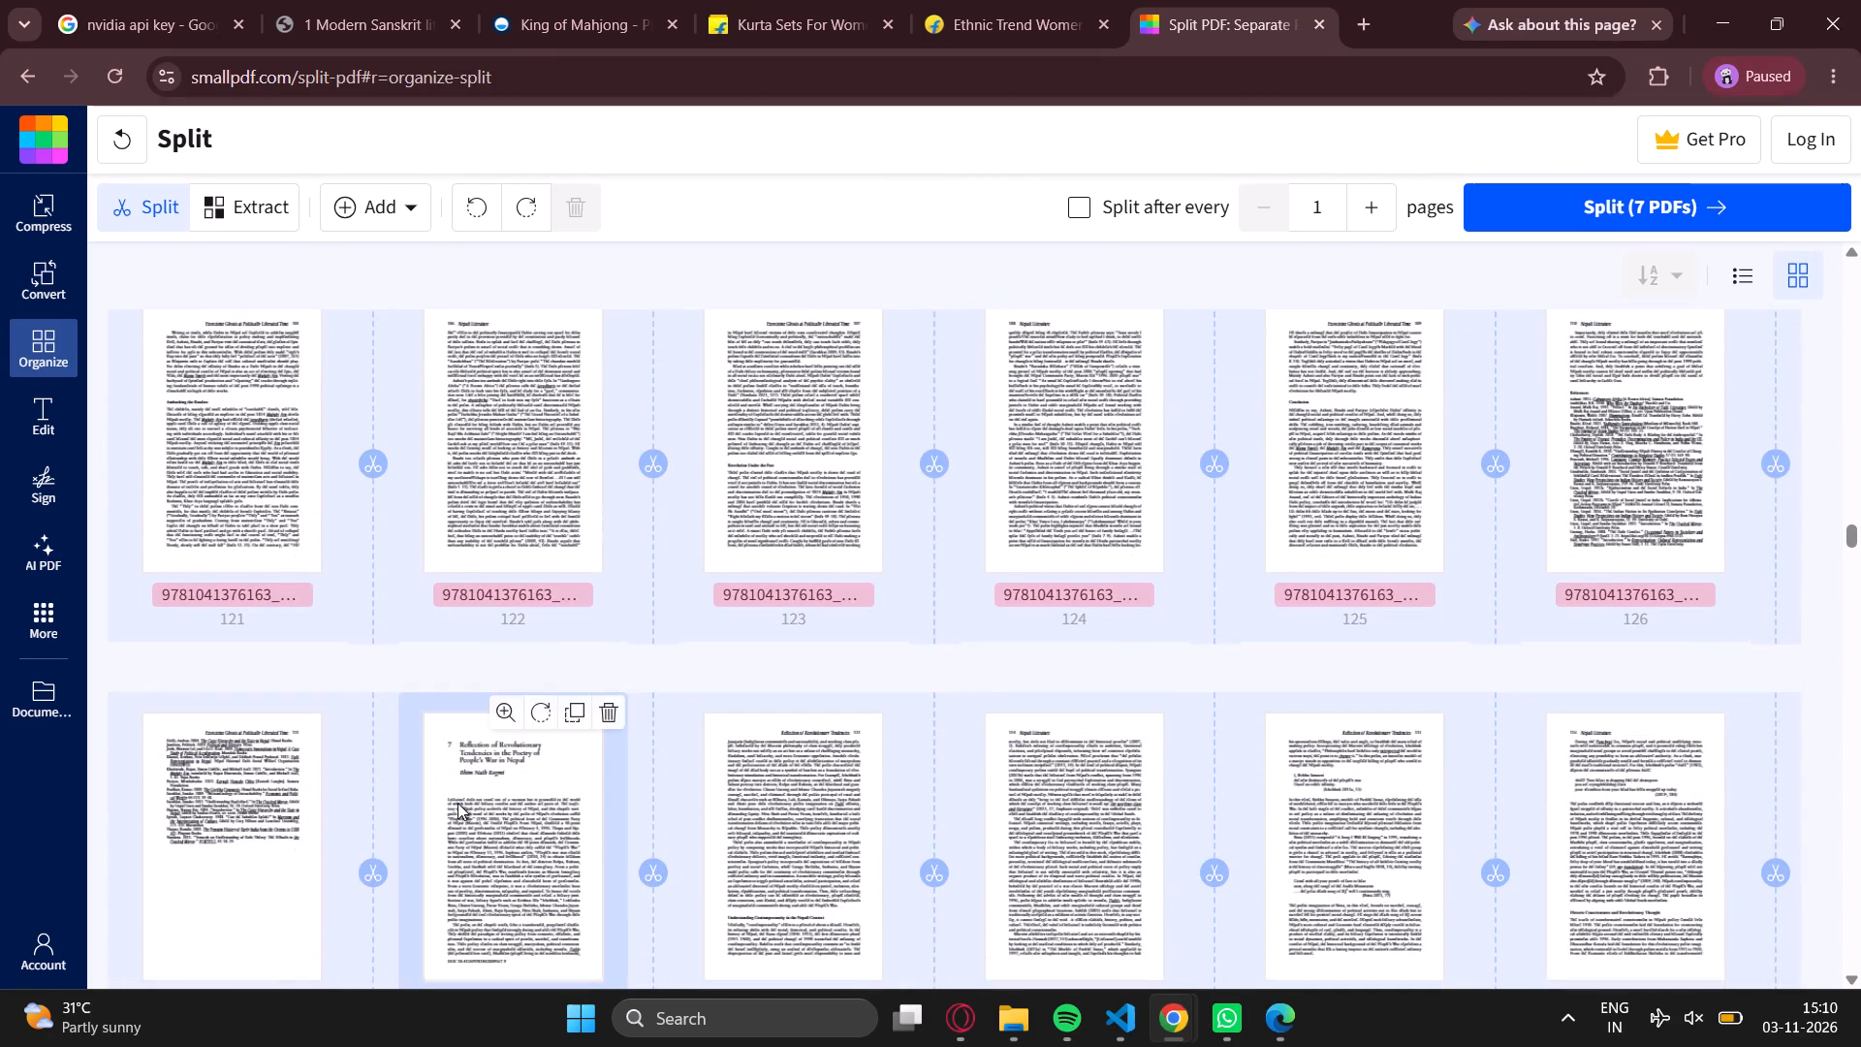
click(375, 867)
Examine the pages following Chapter 7's opening to find where the chapter ends and the Part II divider begins.
scroll(613, 804, down, 4)
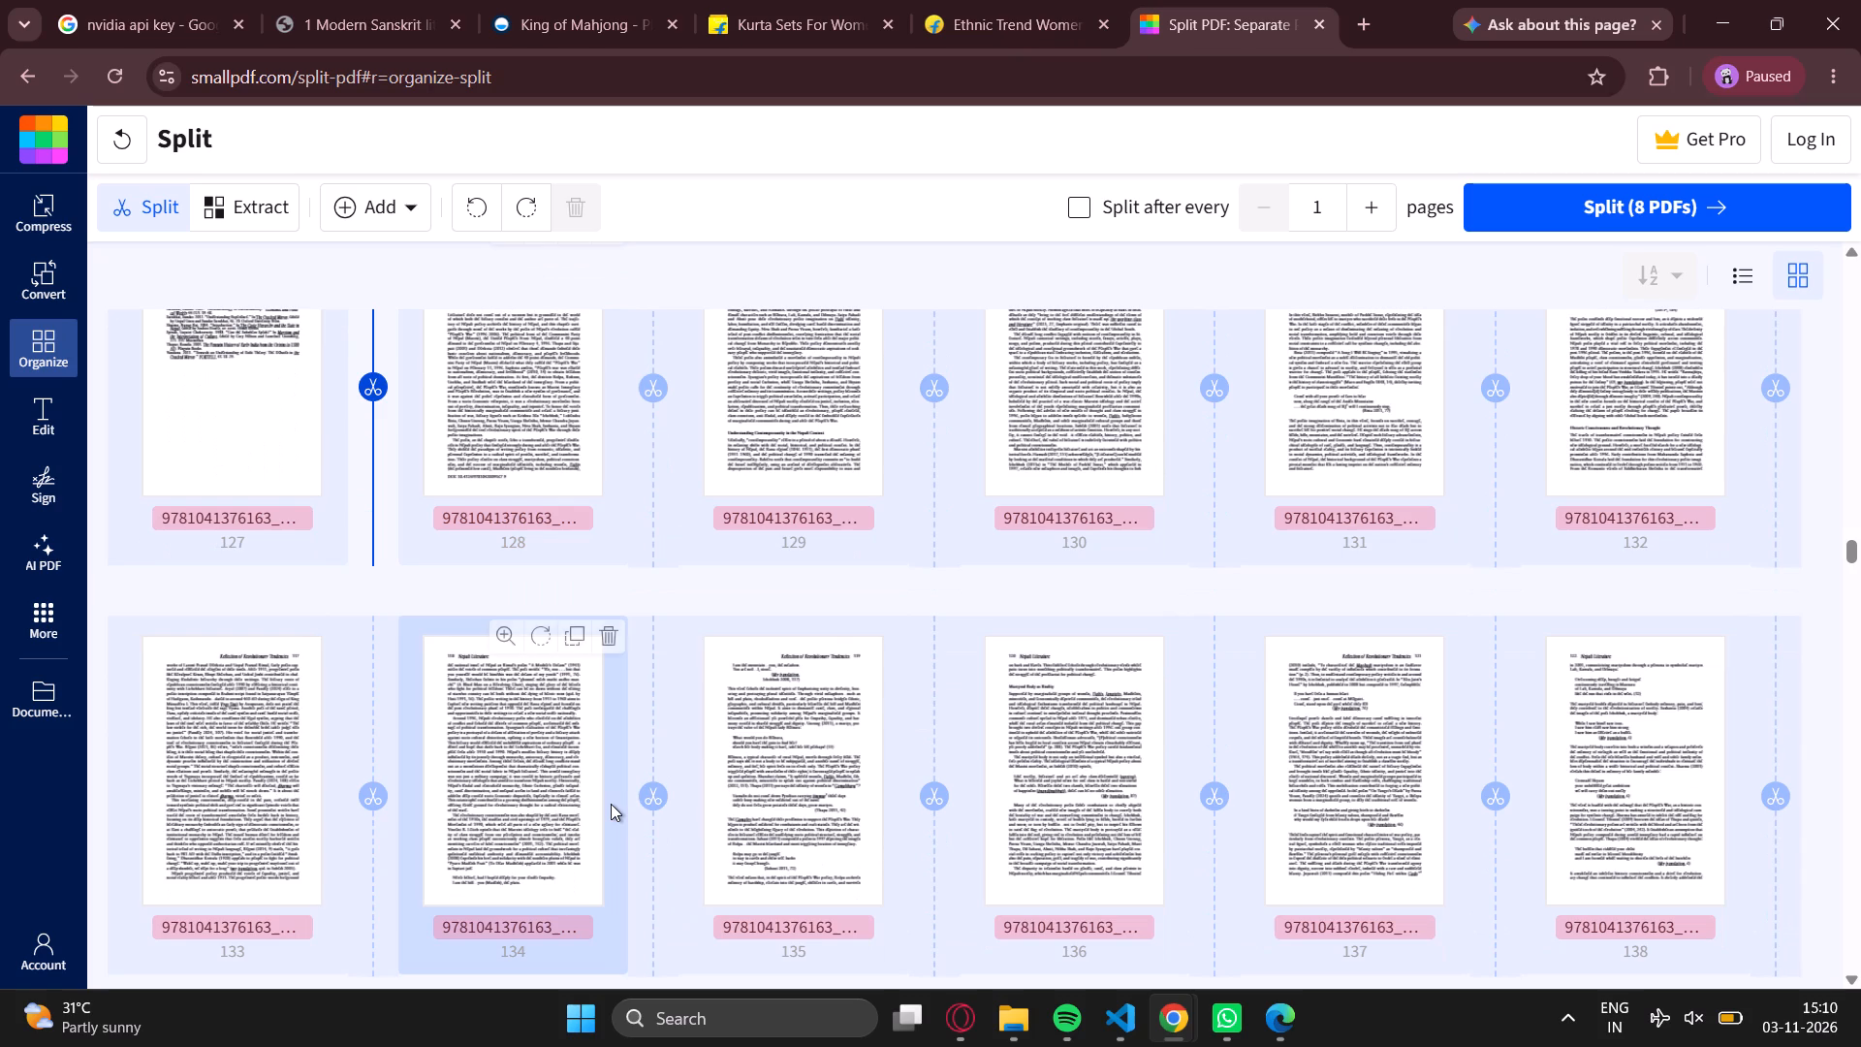
scroll(610, 804, down, 4)
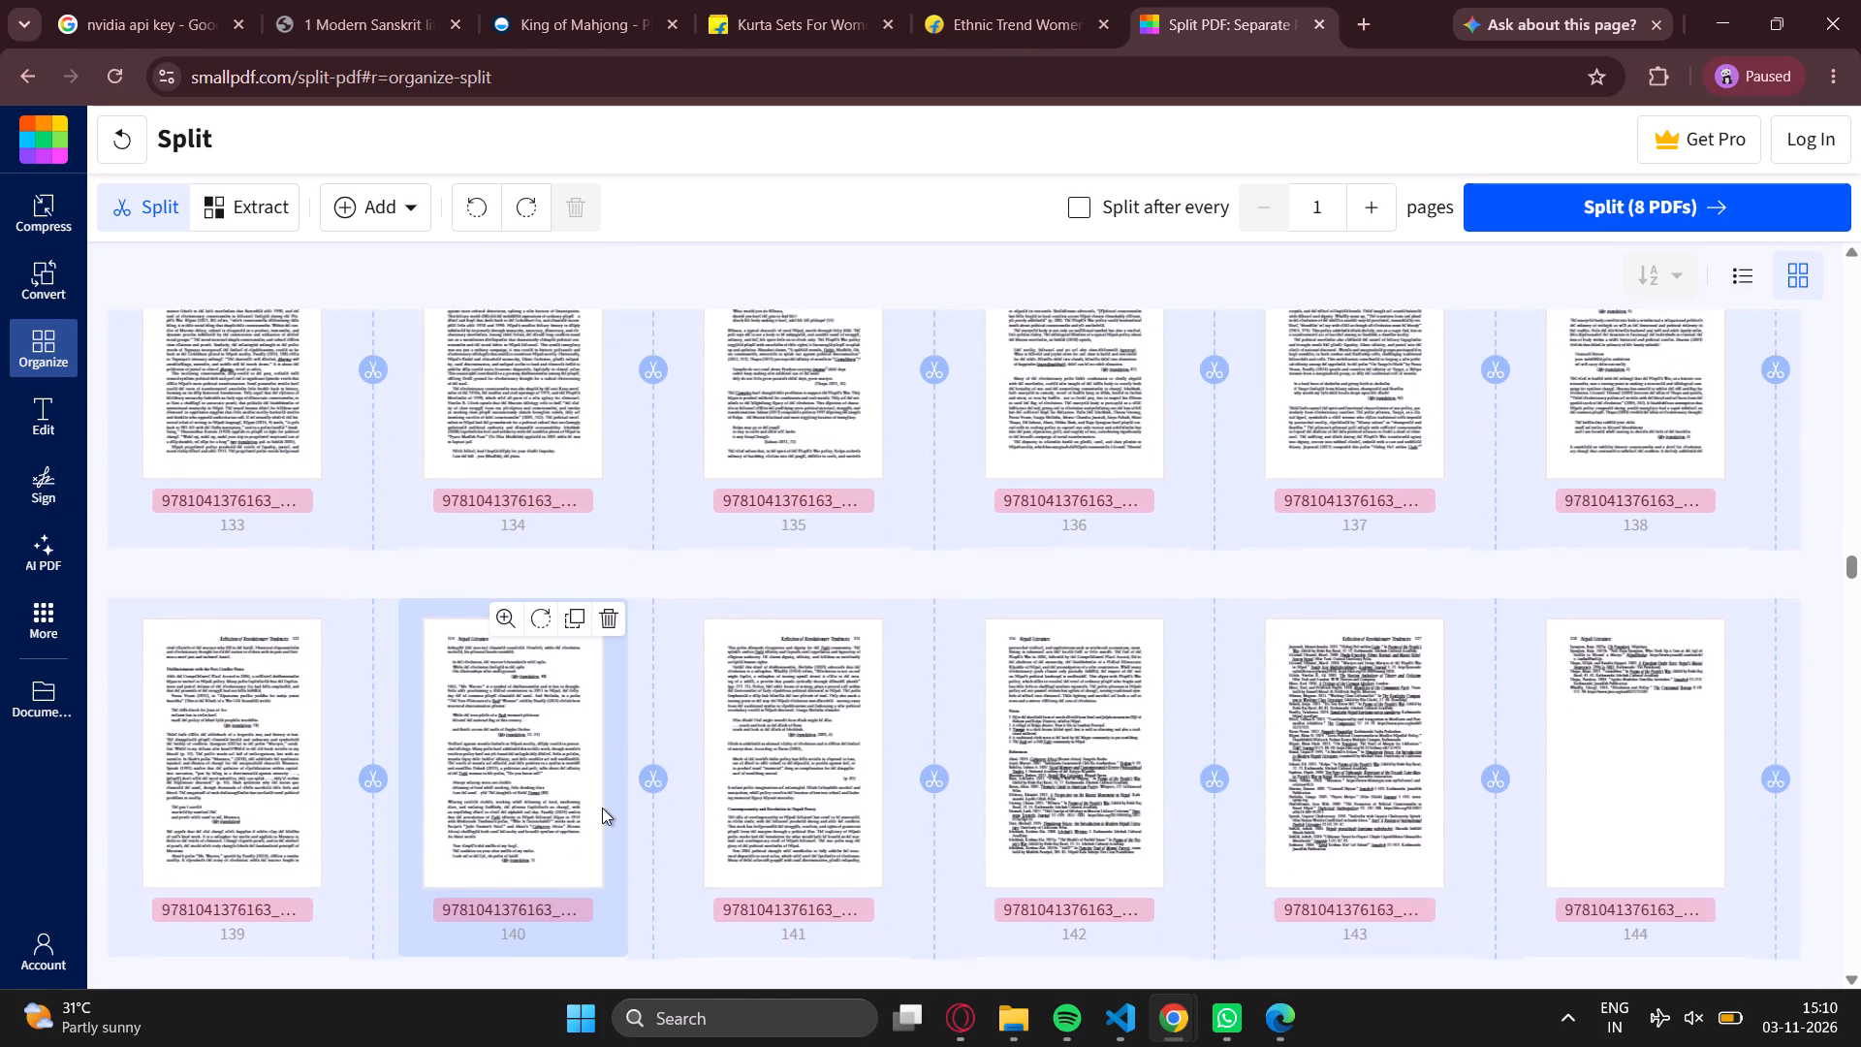
scroll(595, 810, down, 2)
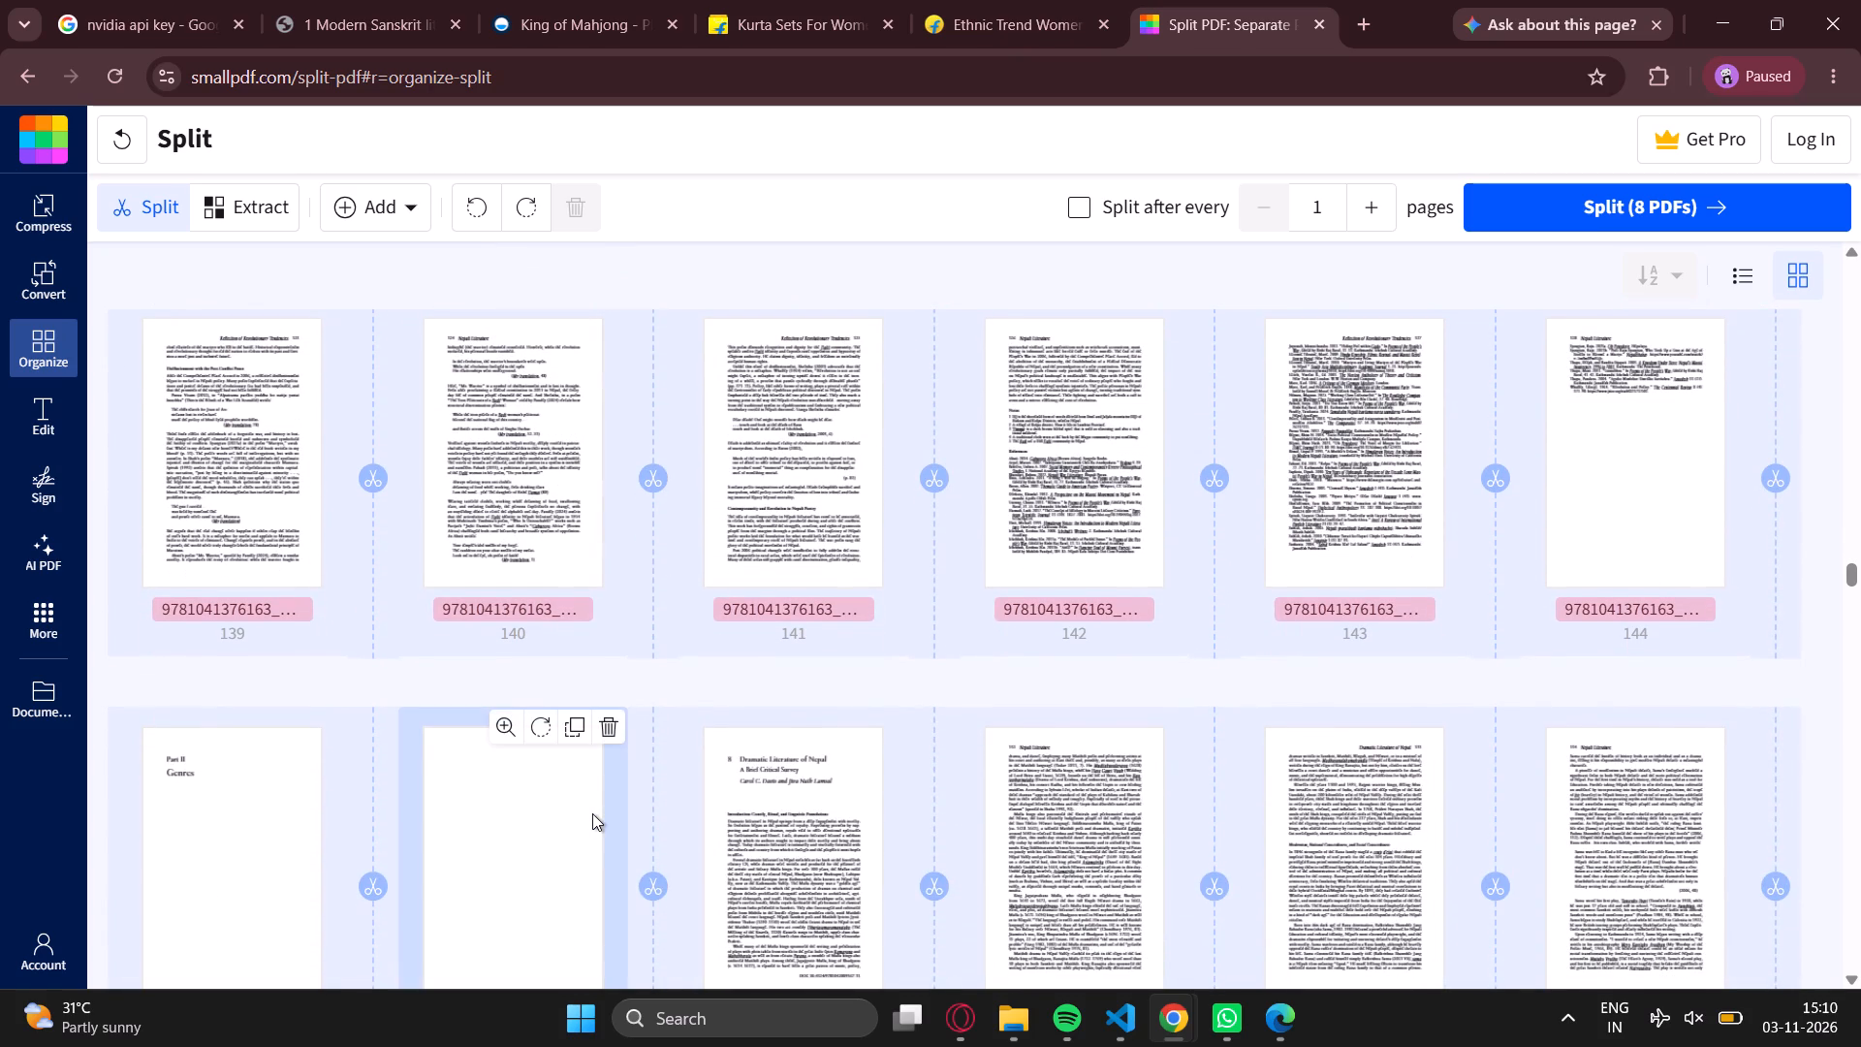
Look back through the earlier chapters to check how the Part I divider and blank page before Chapter 1 are grouped.
scroll(590, 814, up, 6)
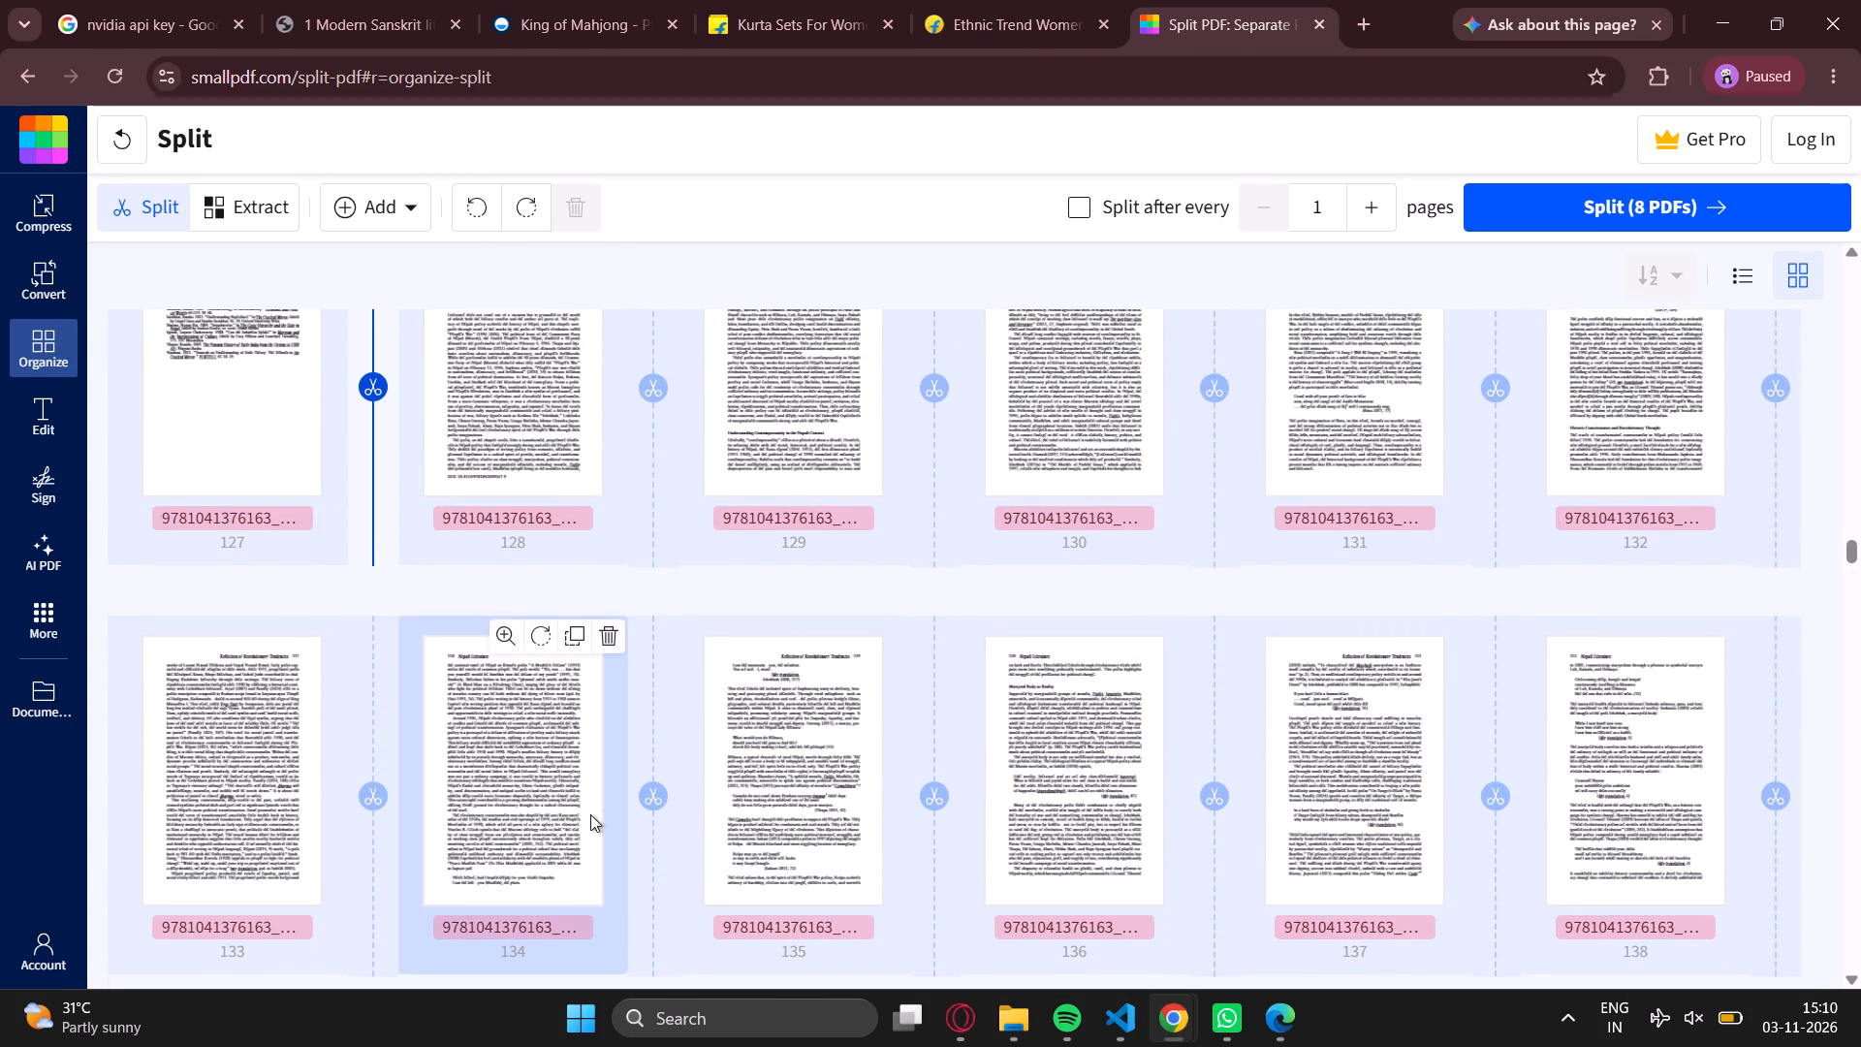
scroll(647, 792, up, 3)
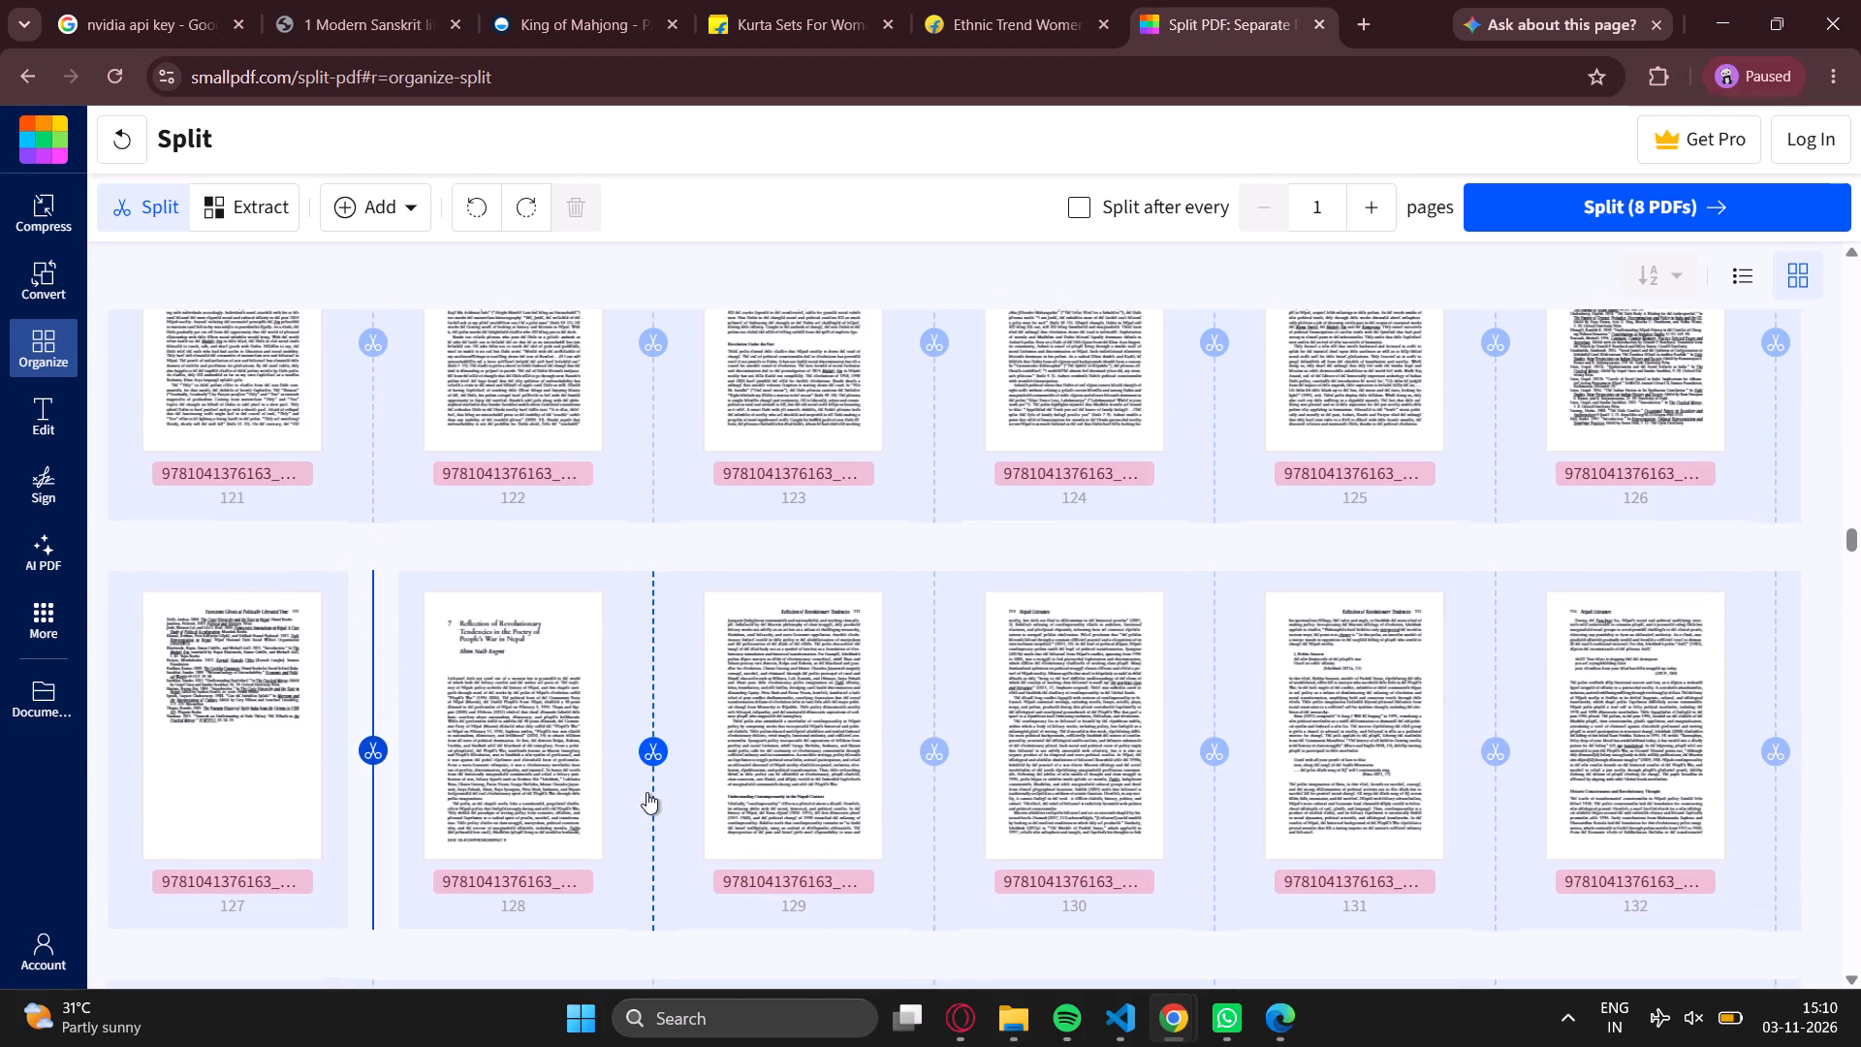
scroll(646, 779, up, 8)
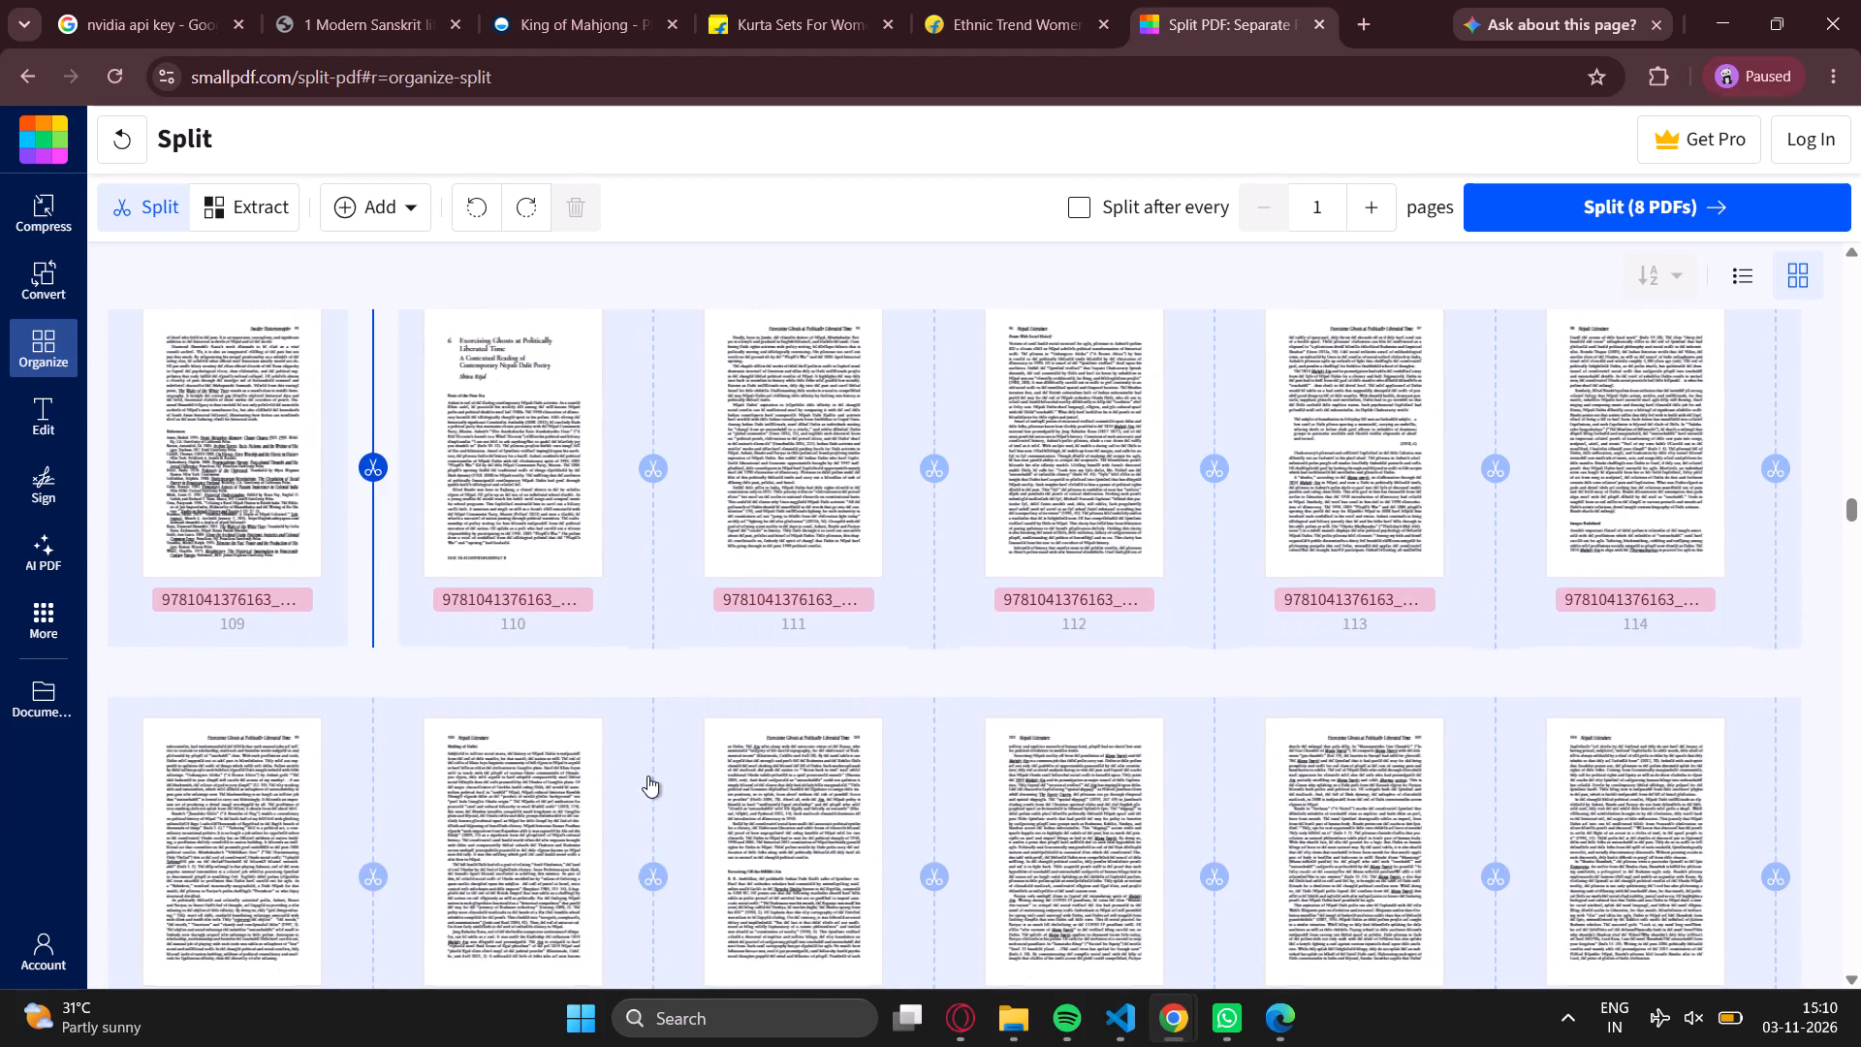
scroll(645, 778, up, 10)
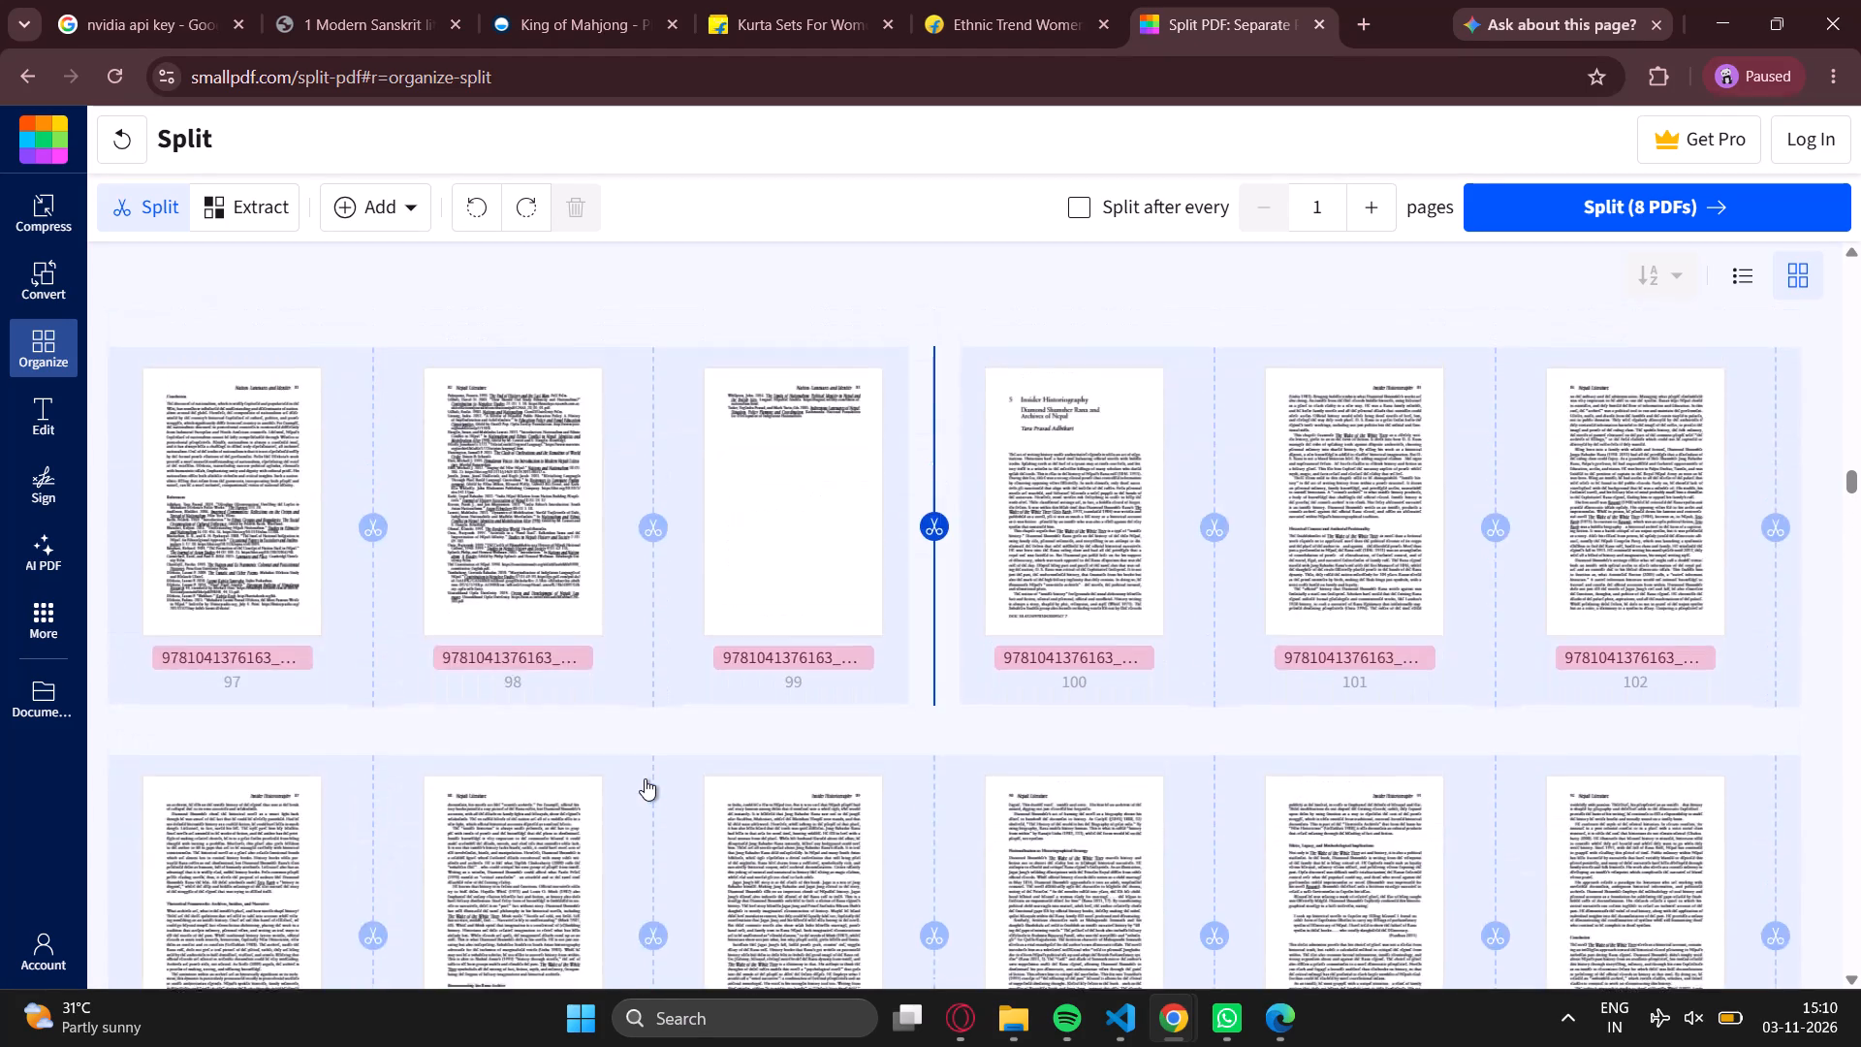
scroll(645, 778, up, 2)
scroll(645, 778, down, 3)
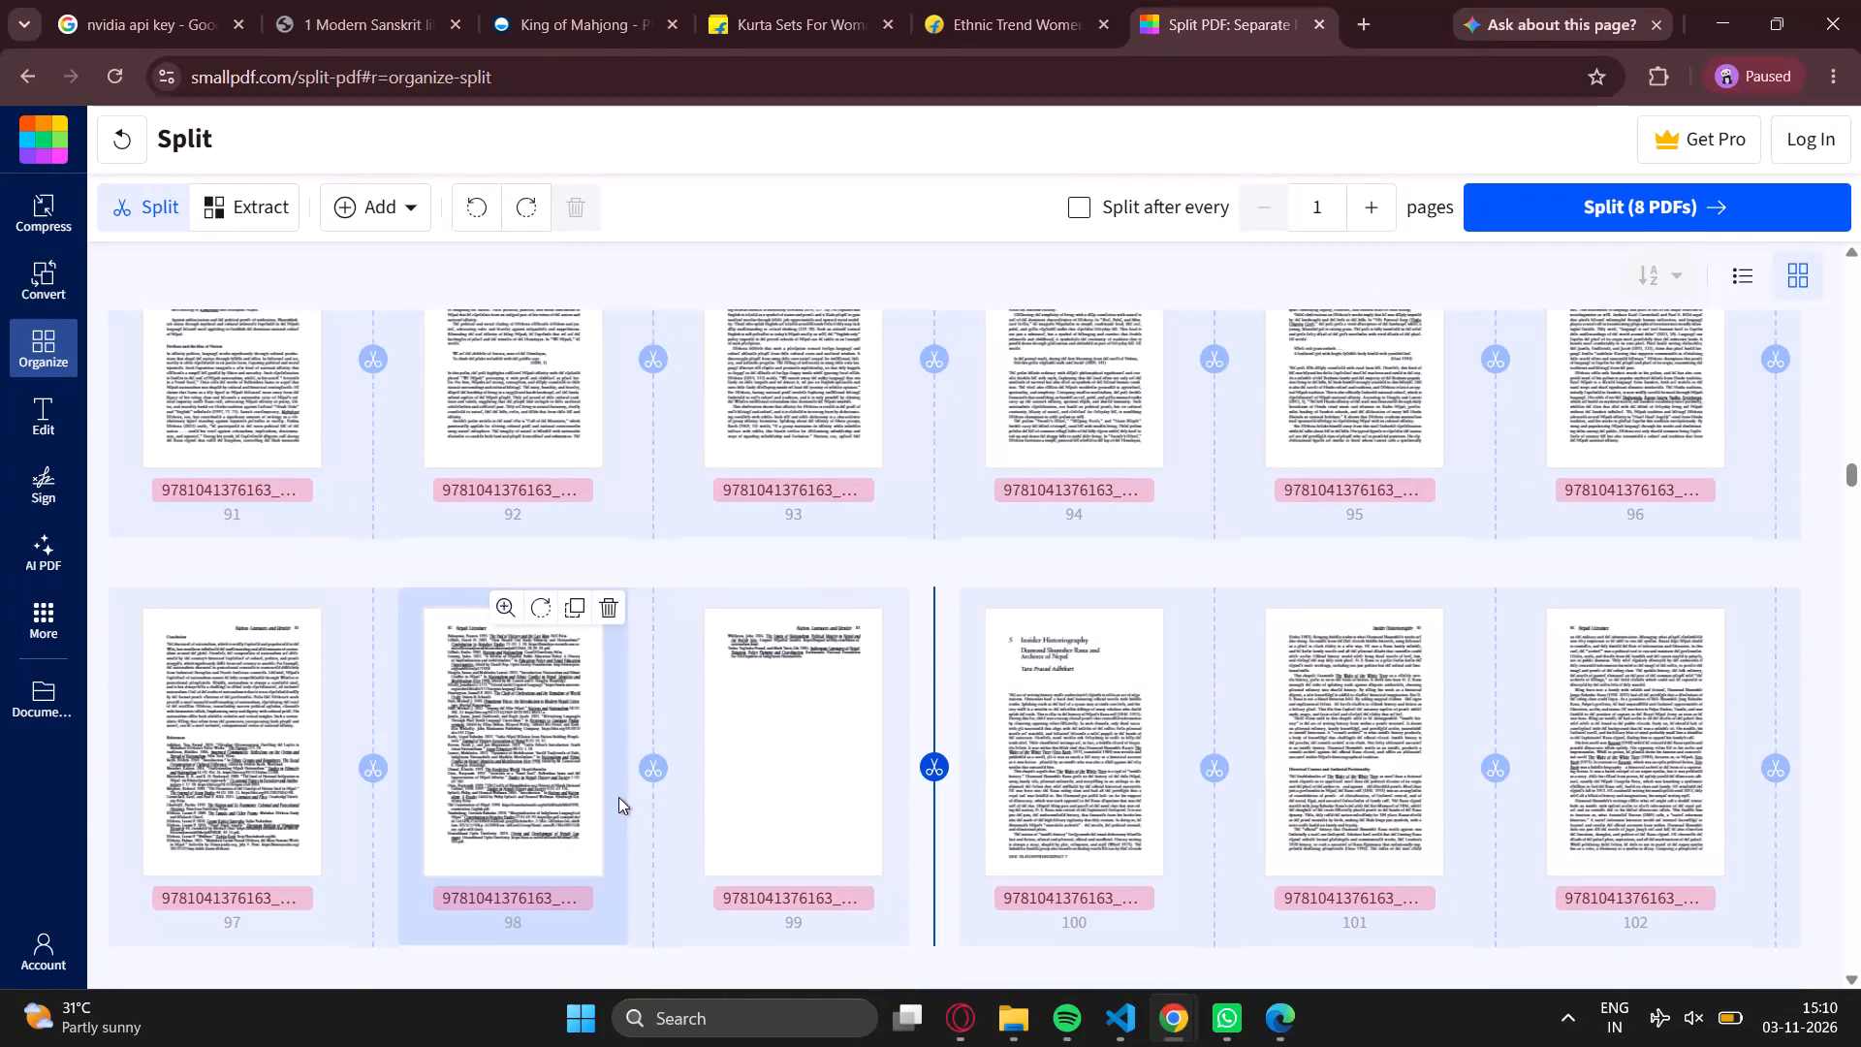
scroll(618, 798, up, 11)
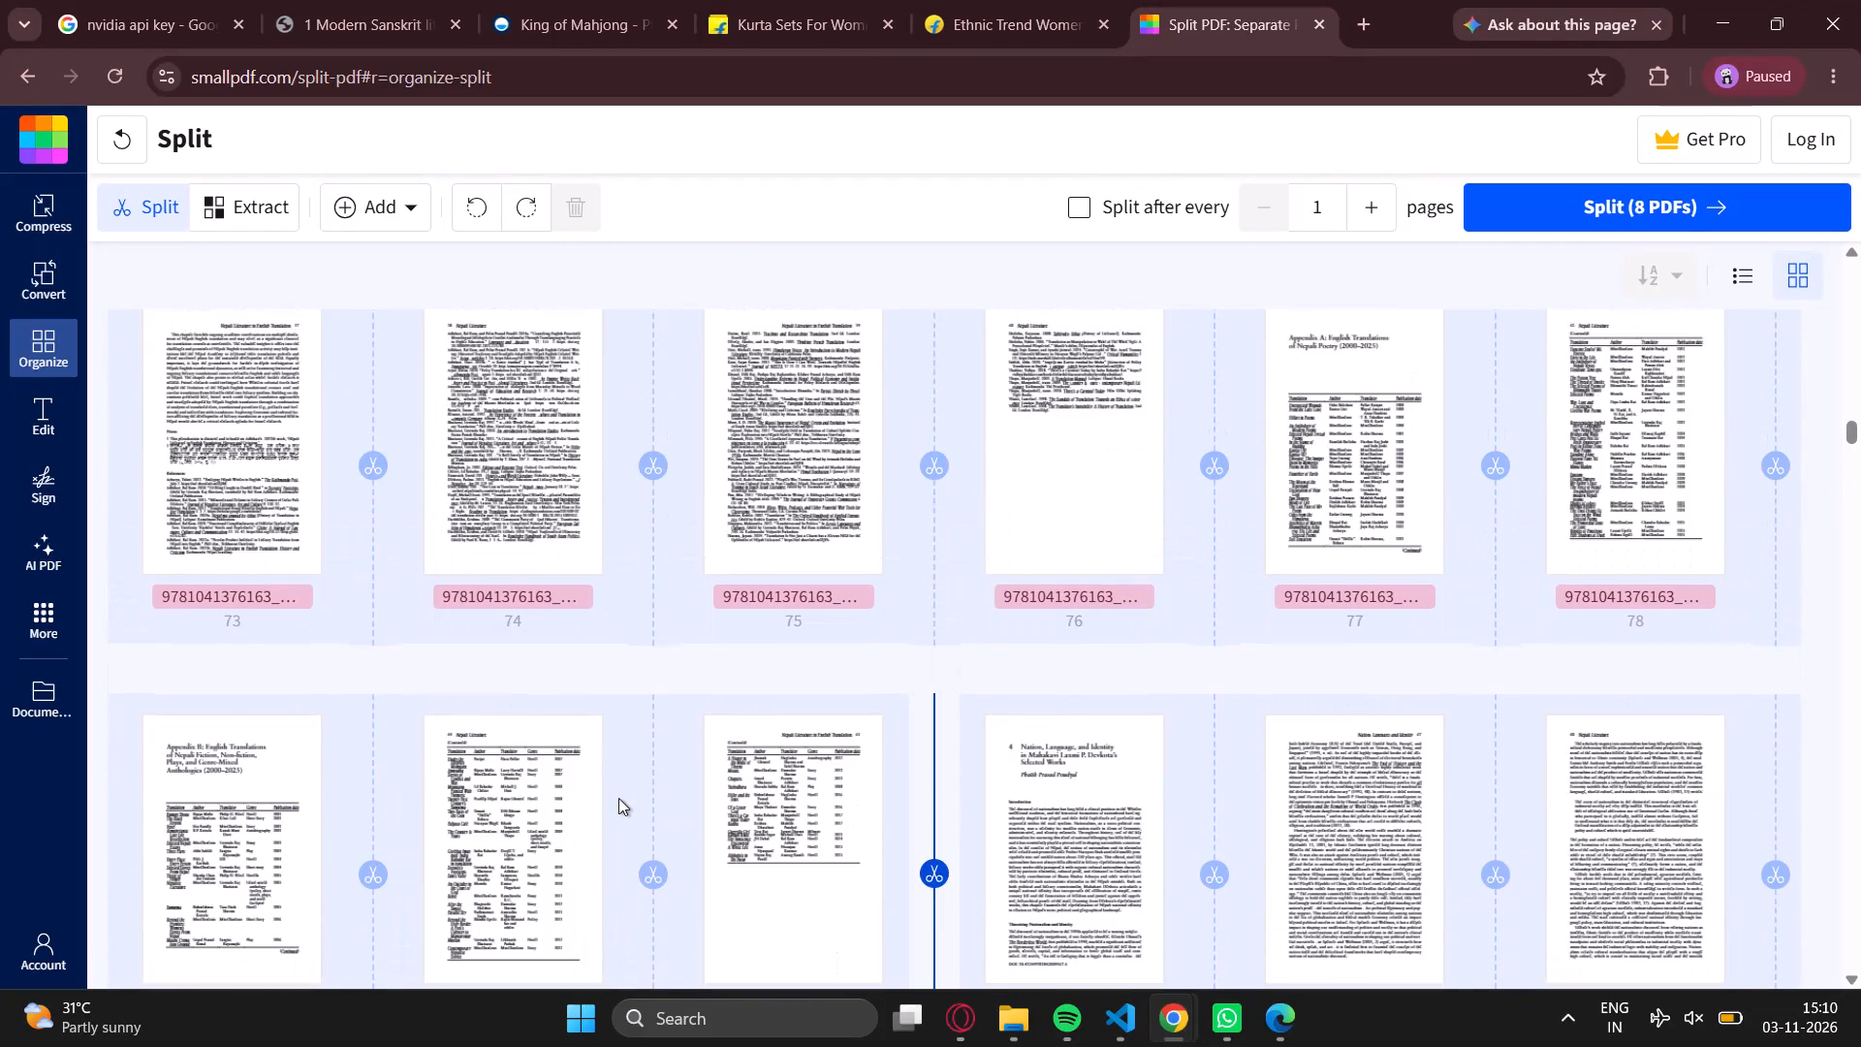
scroll(618, 798, up, 14)
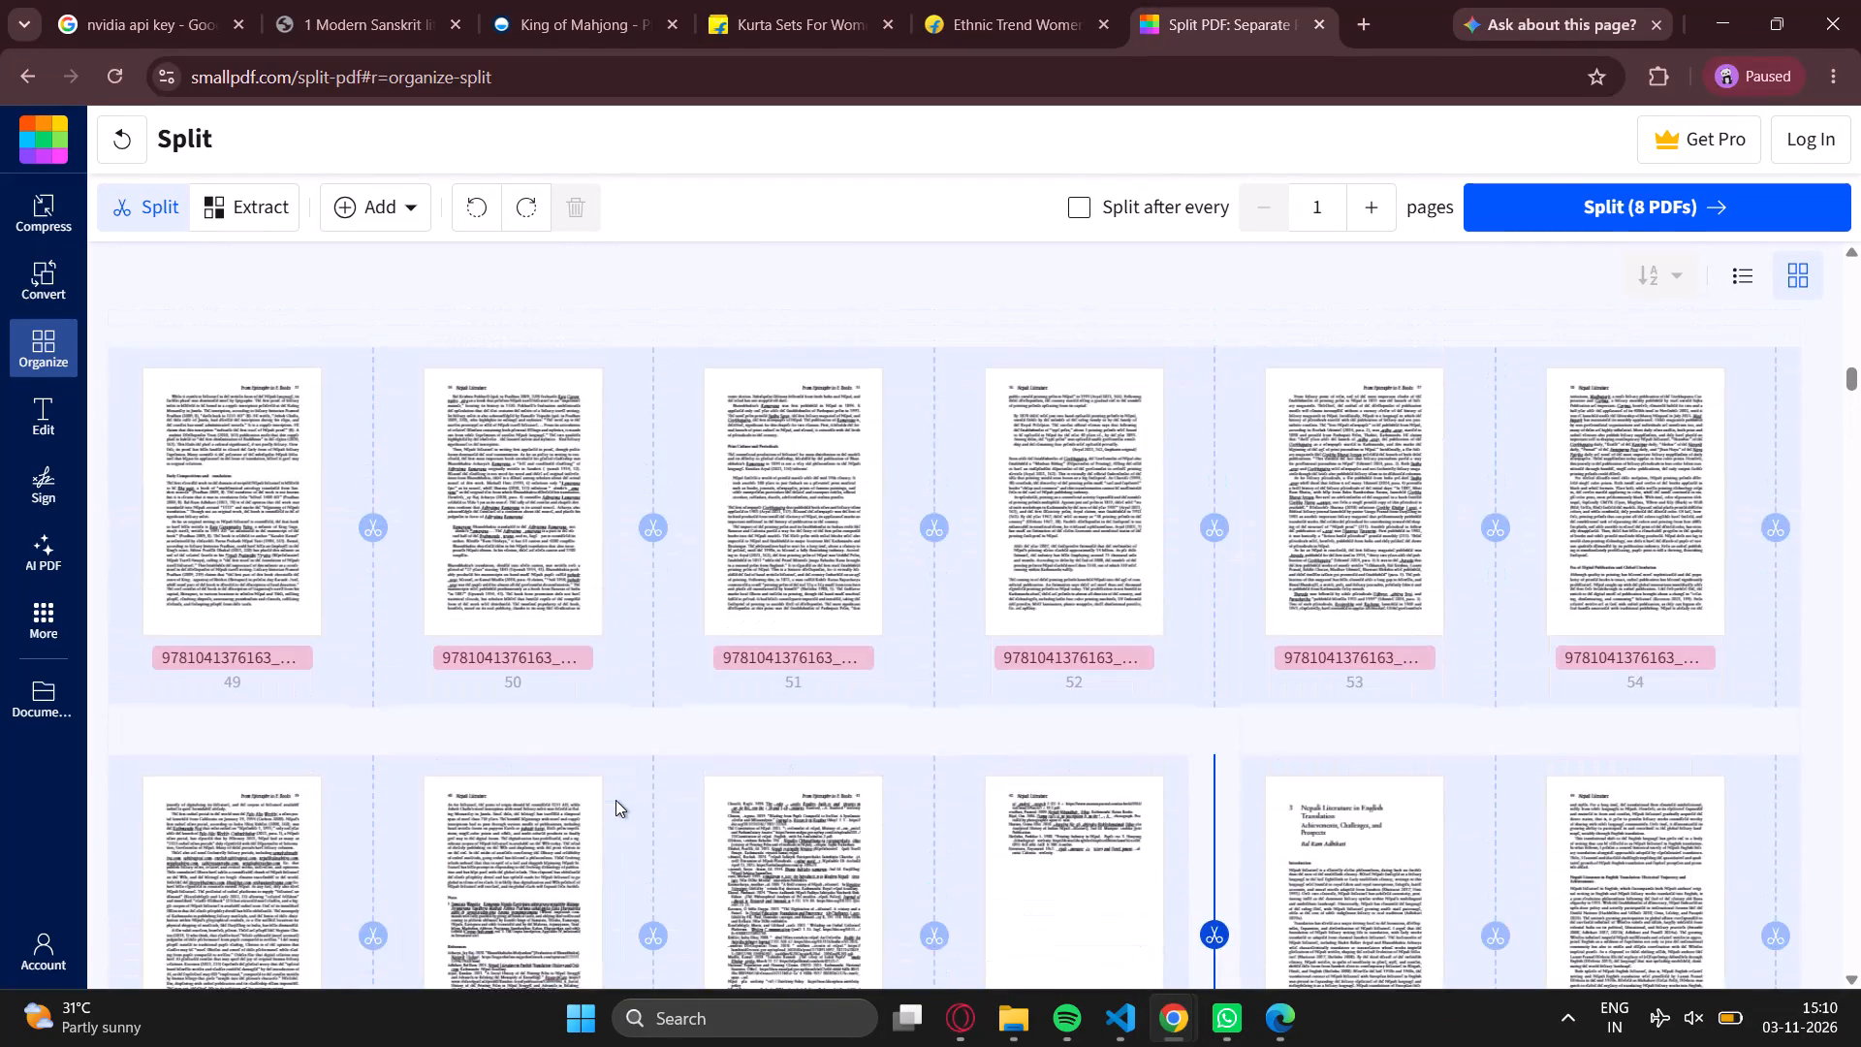
scroll(615, 800, up, 20)
scroll(595, 808, up, 2)
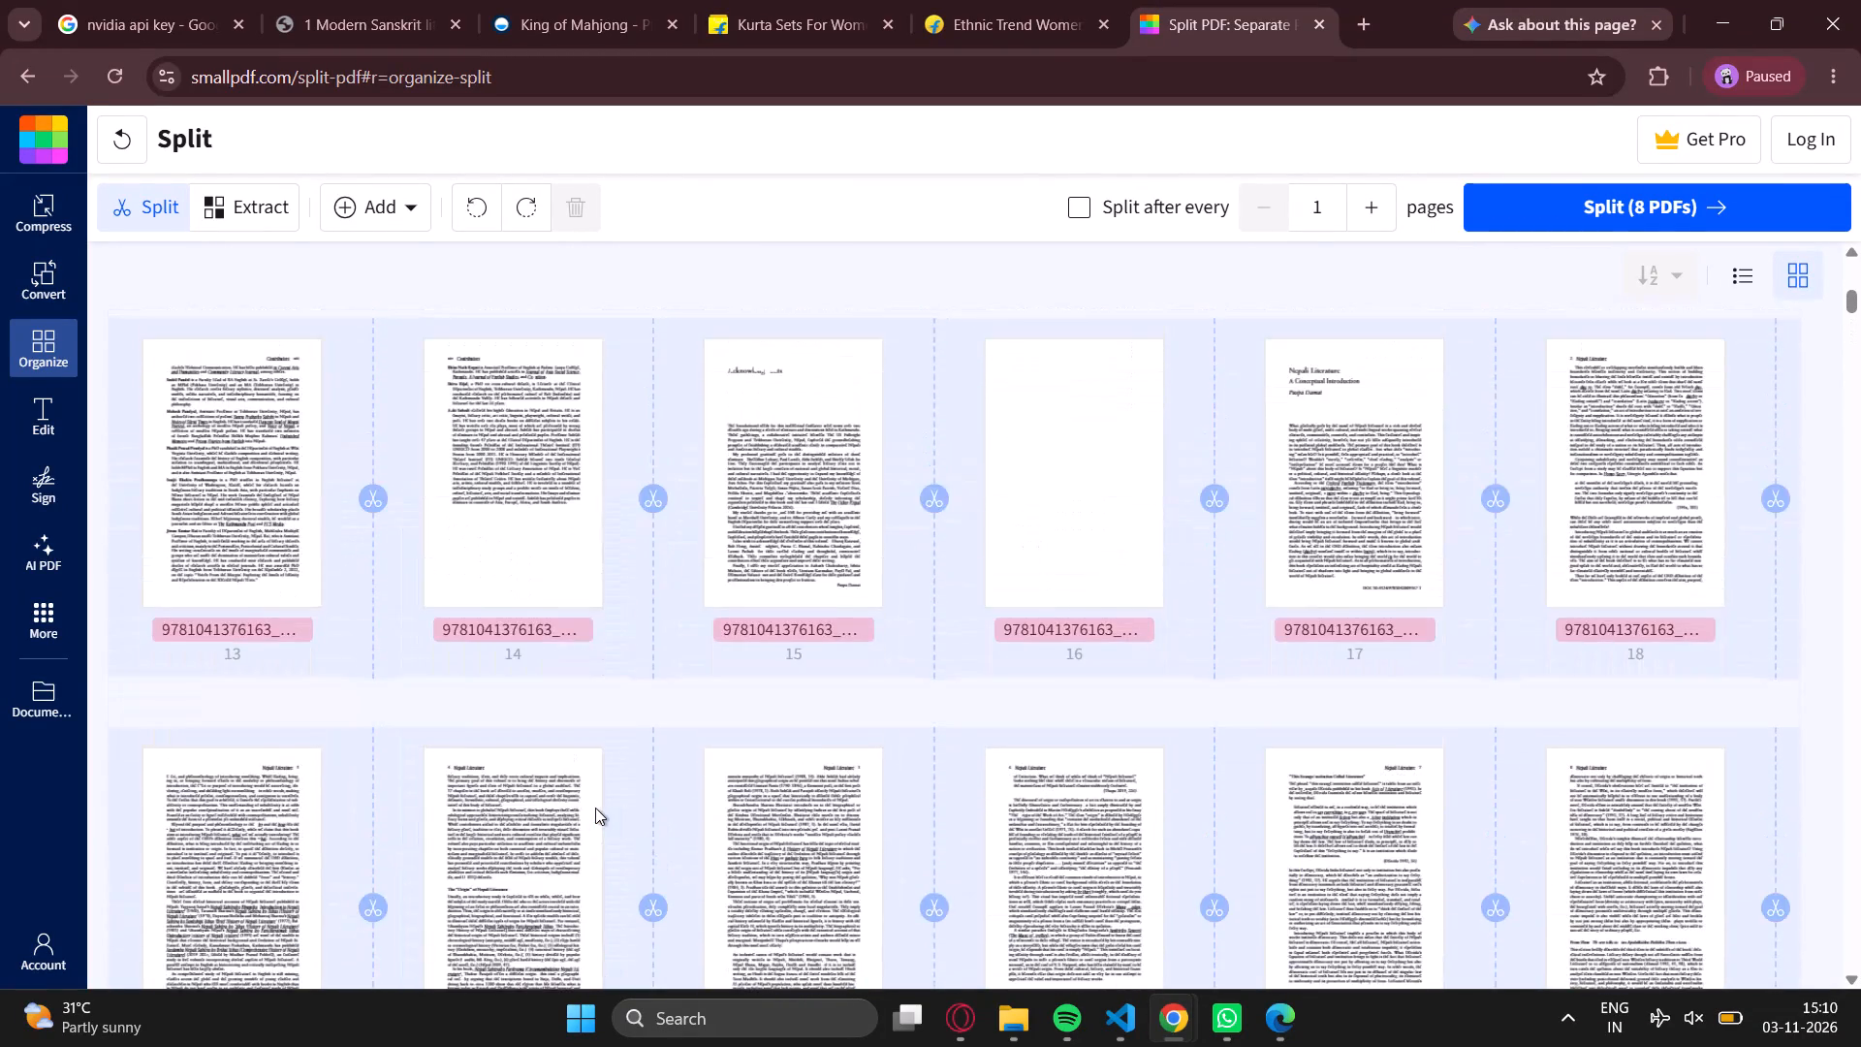
scroll(595, 808, up, 8)
scroll(577, 812, down, 5)
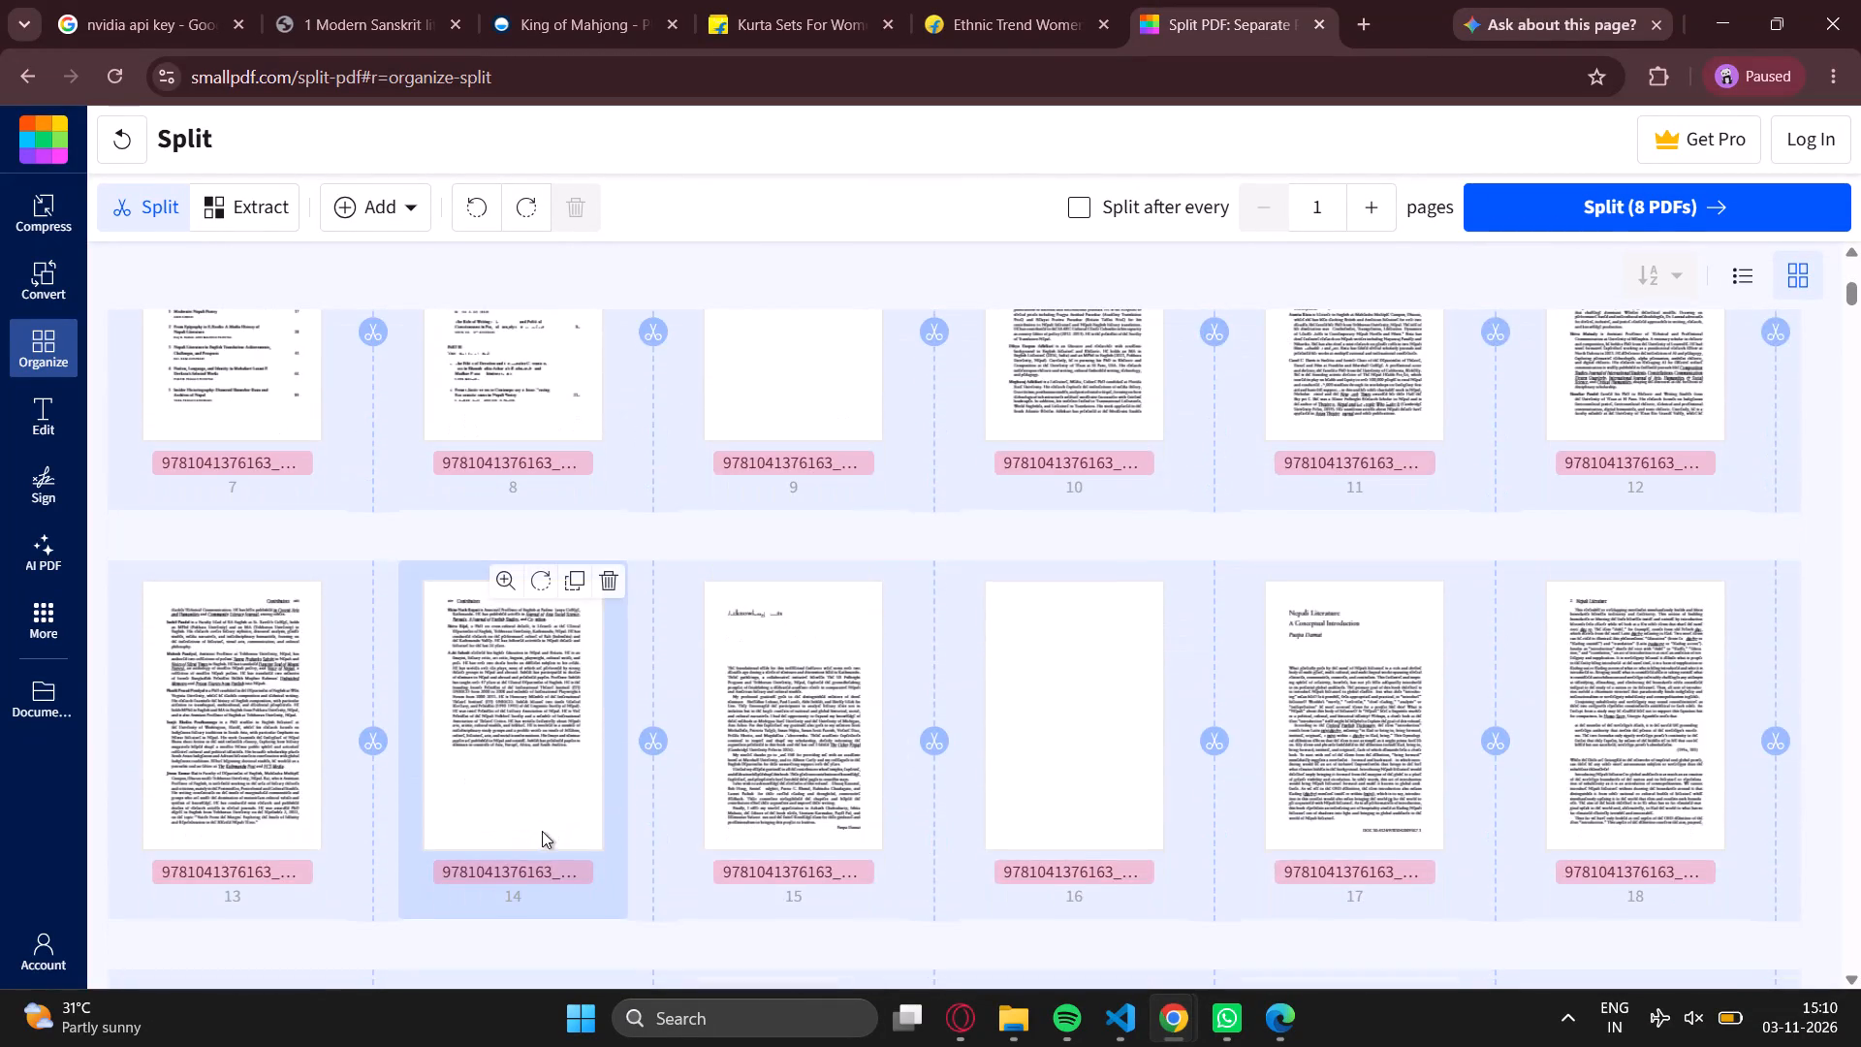
scroll(525, 842, down, 12)
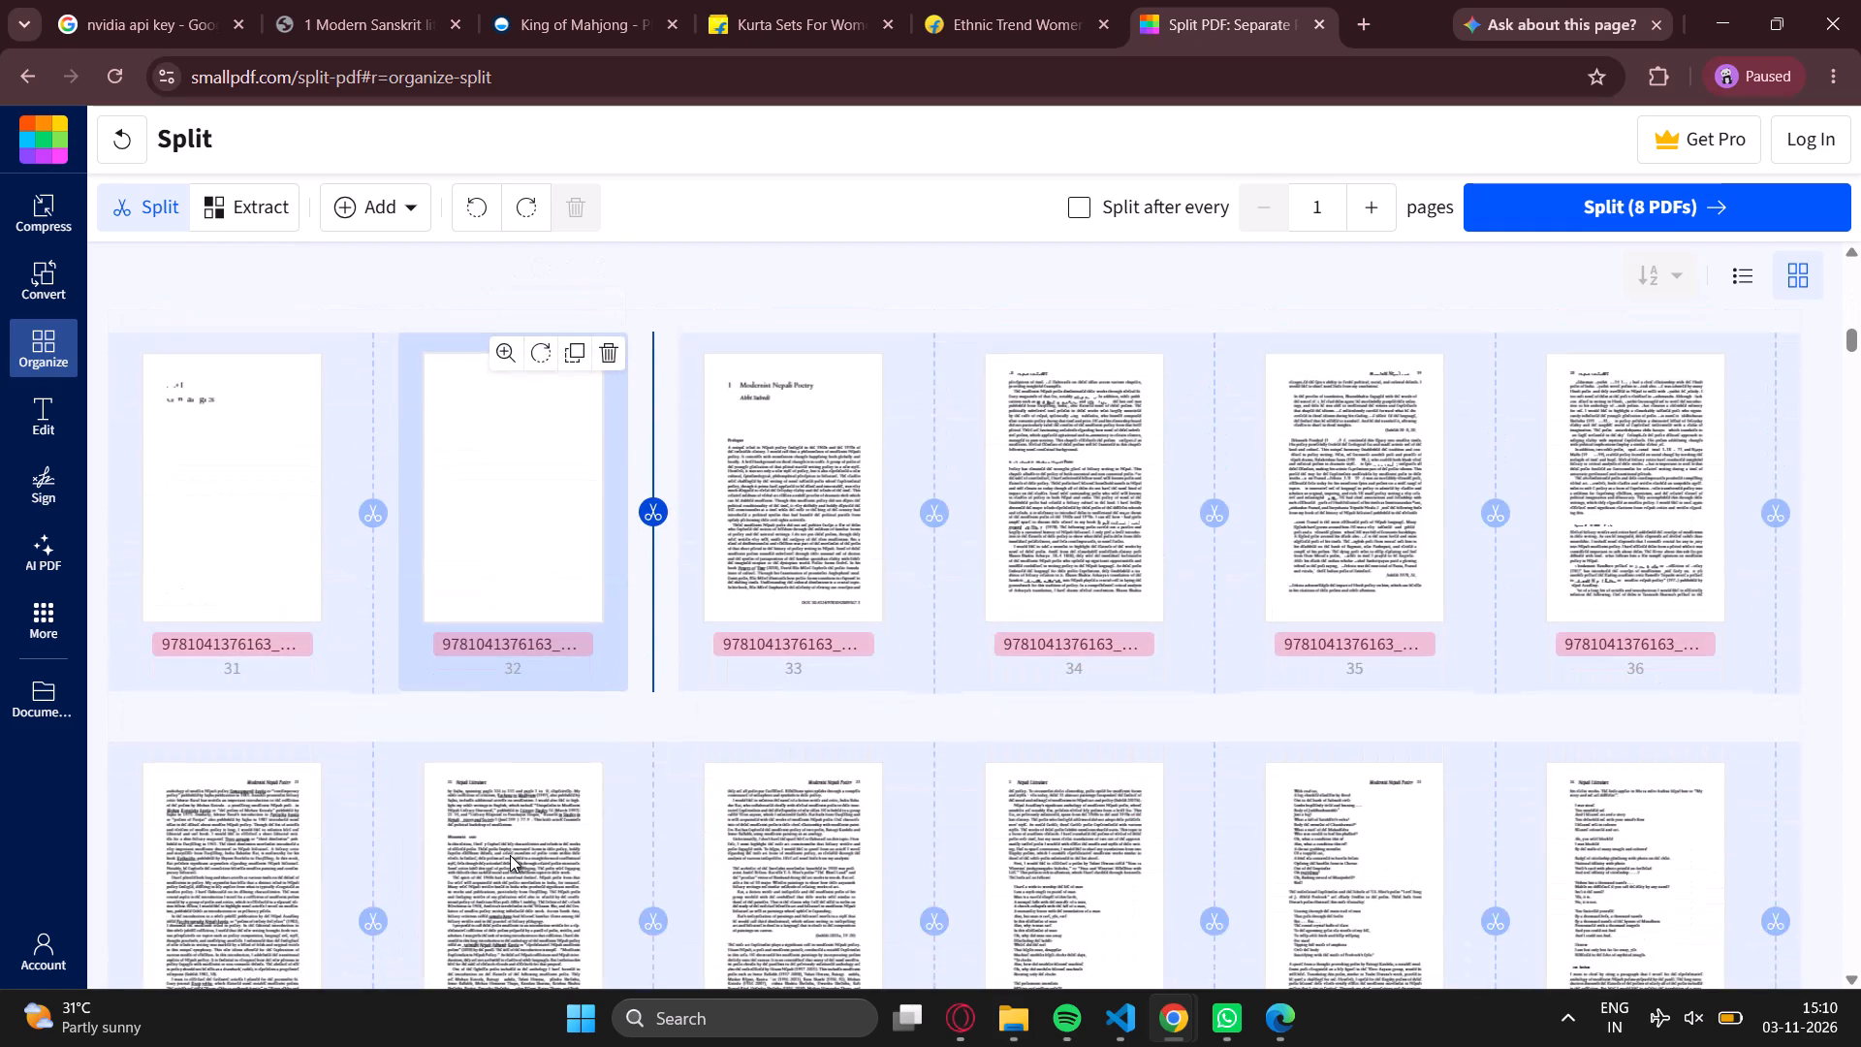
scroll(482, 867, up, 3)
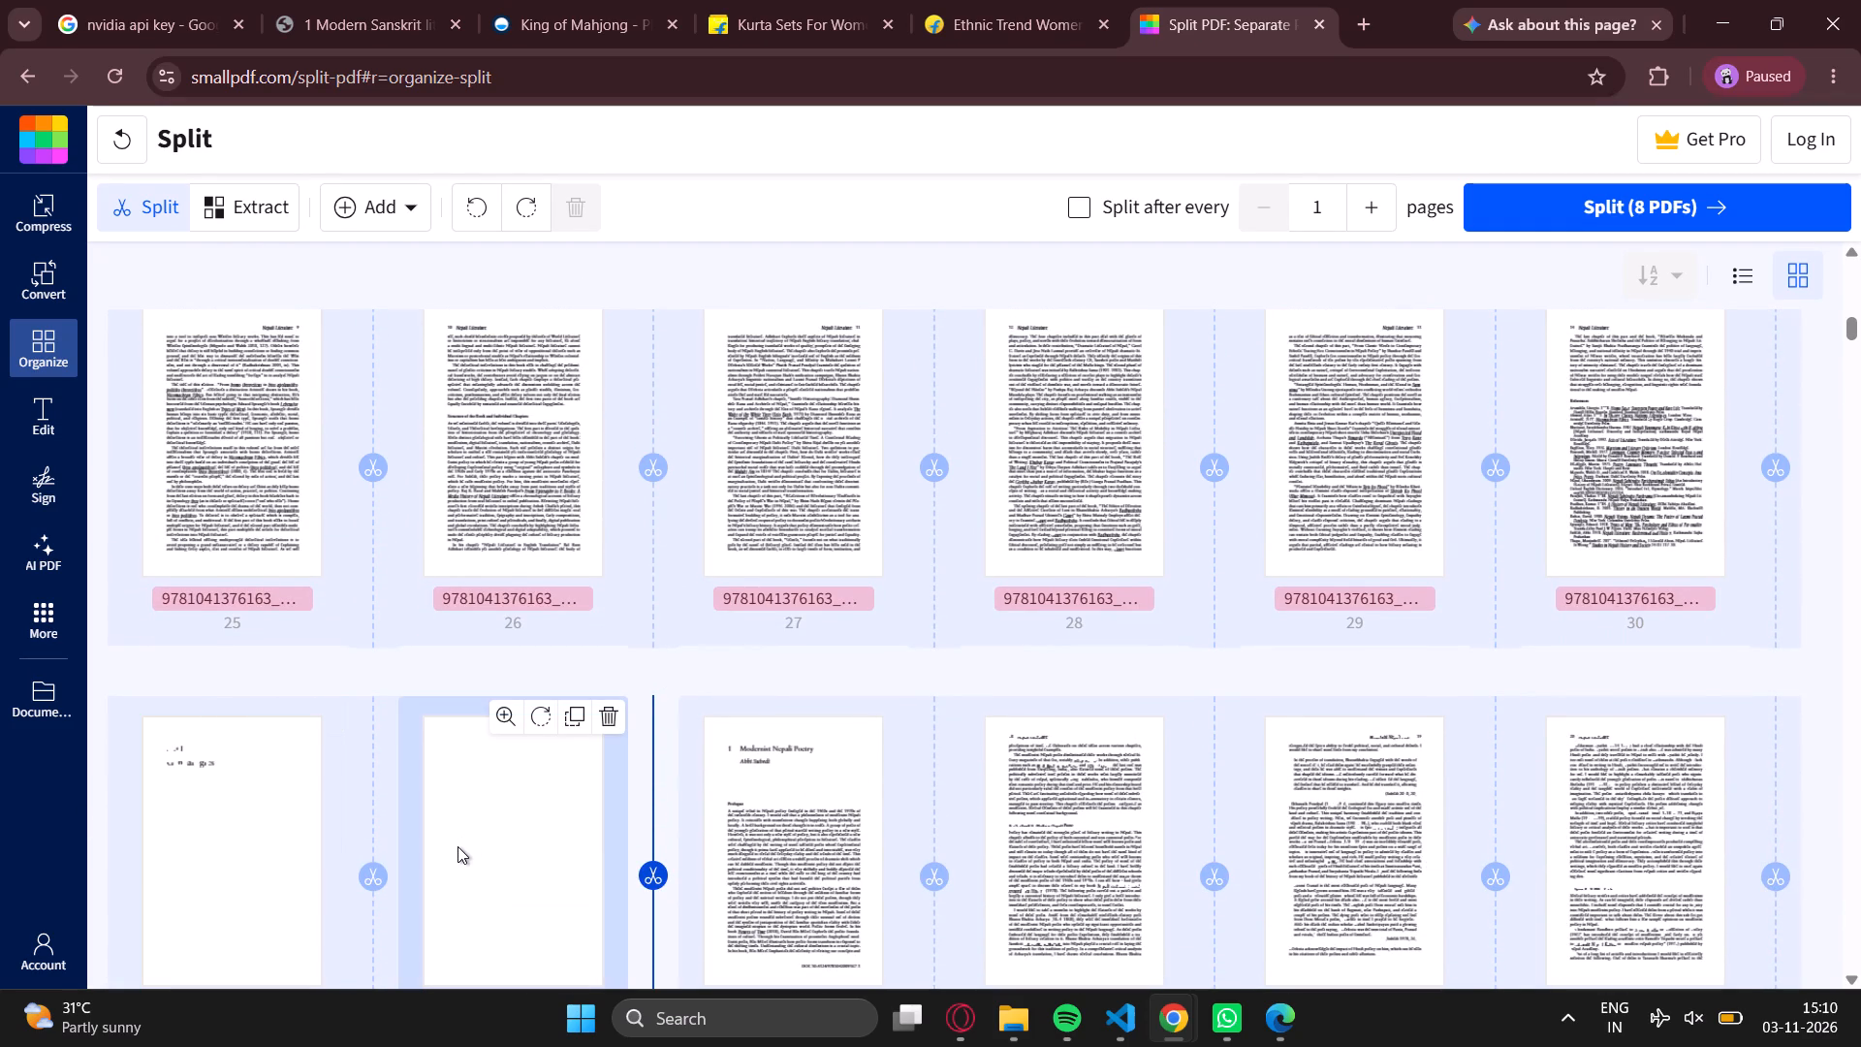
scroll(445, 851, down, 4)
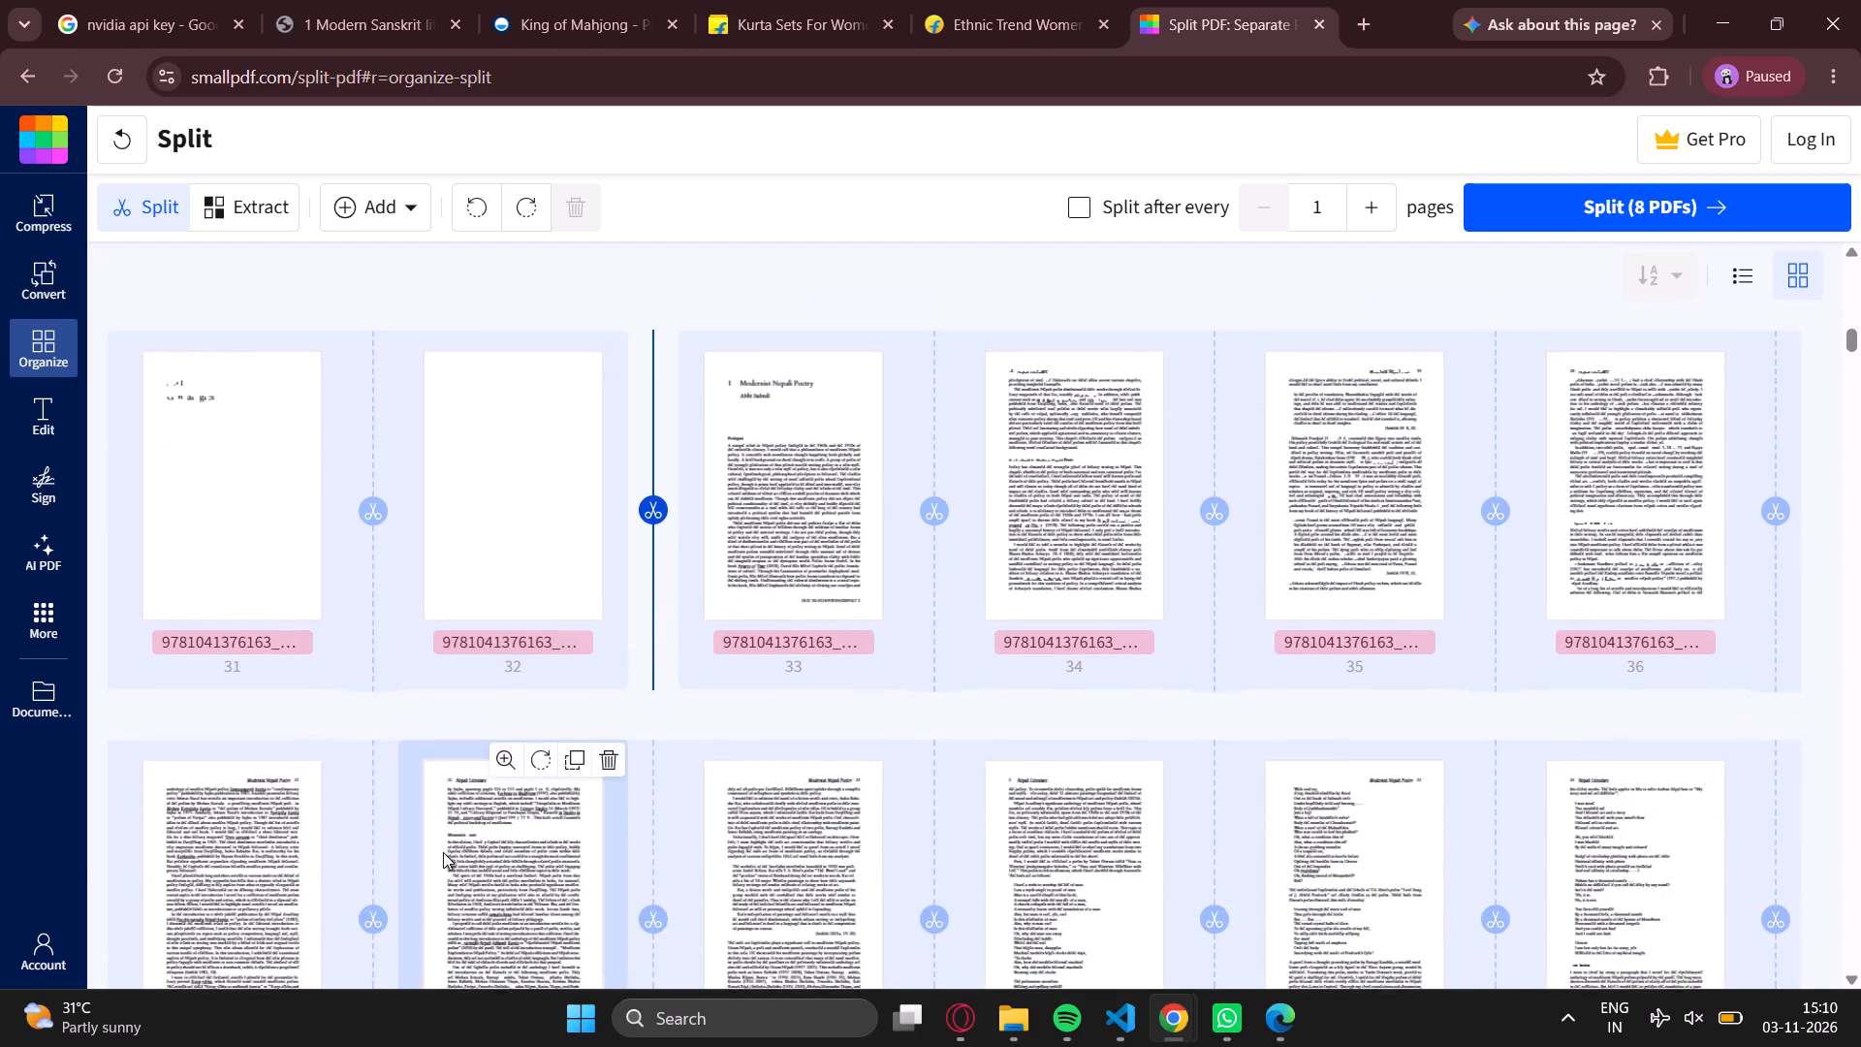
Examine the front matter from the introduction back to the contents and title pages.
scroll(443, 852, up, 11)
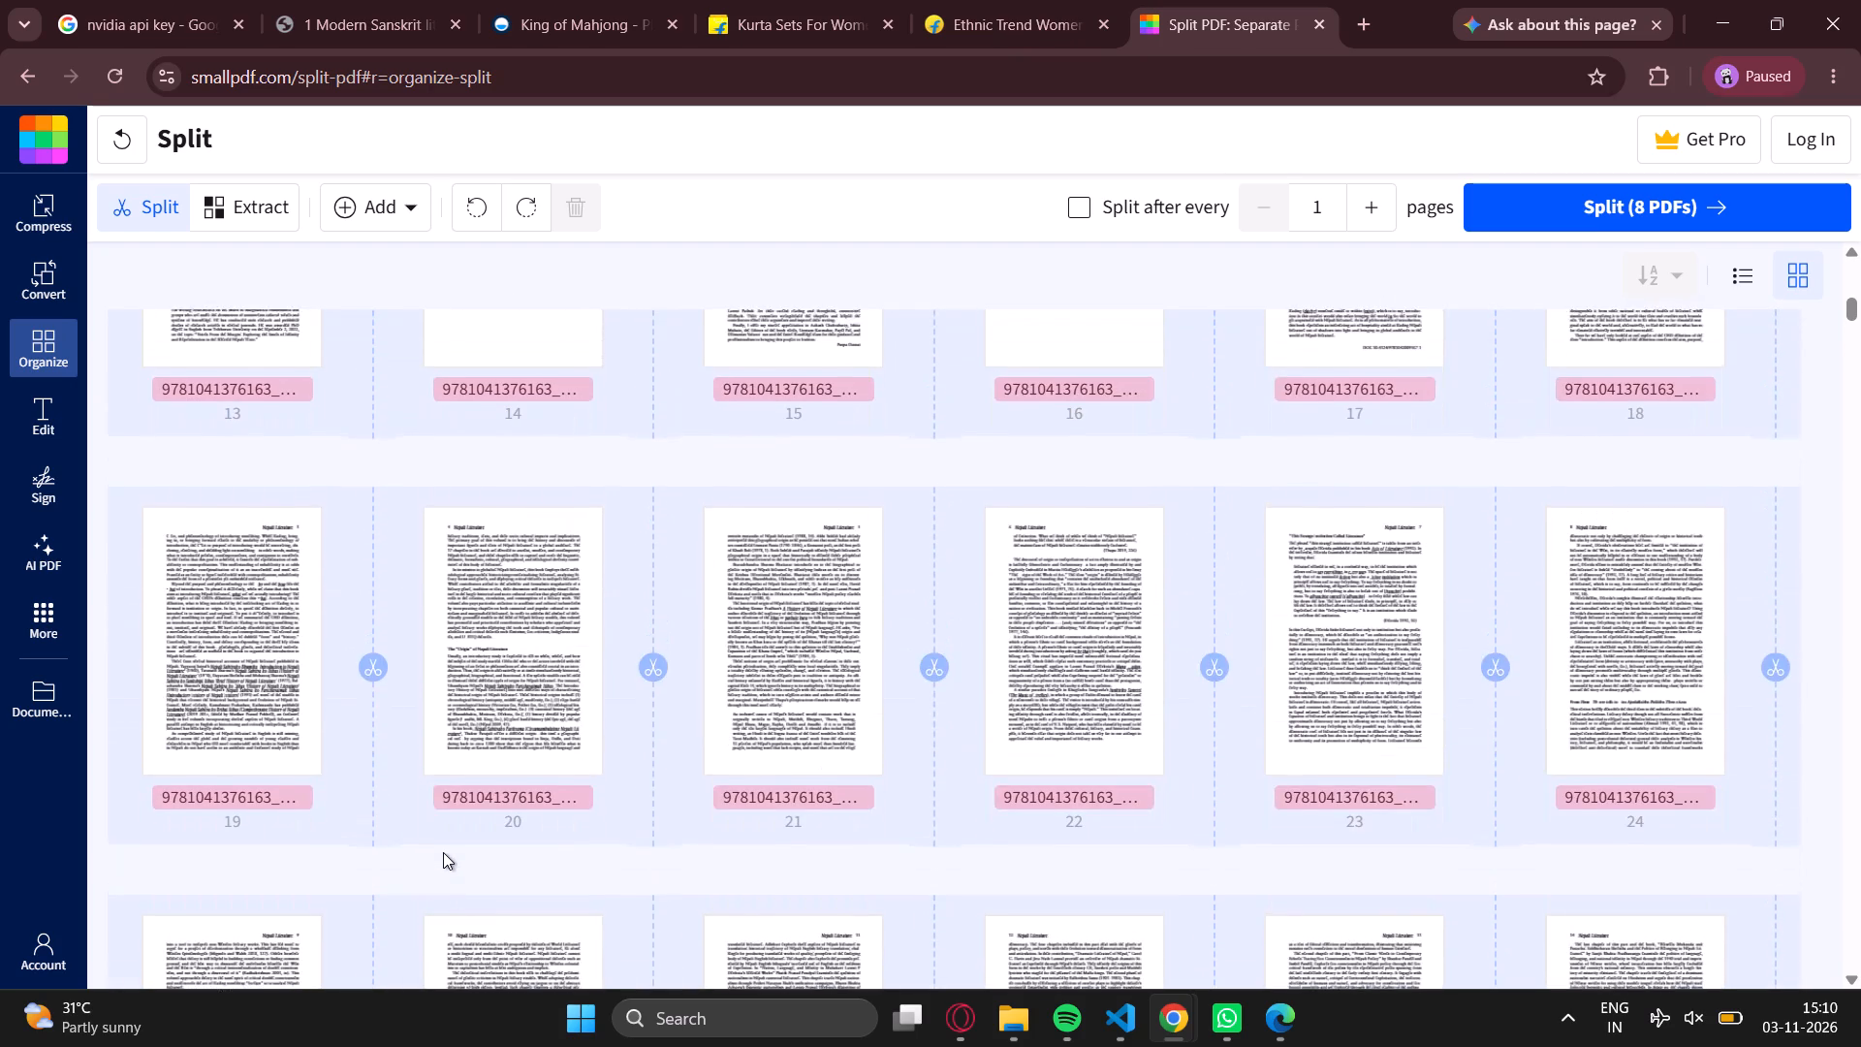
scroll(443, 852, up, 5)
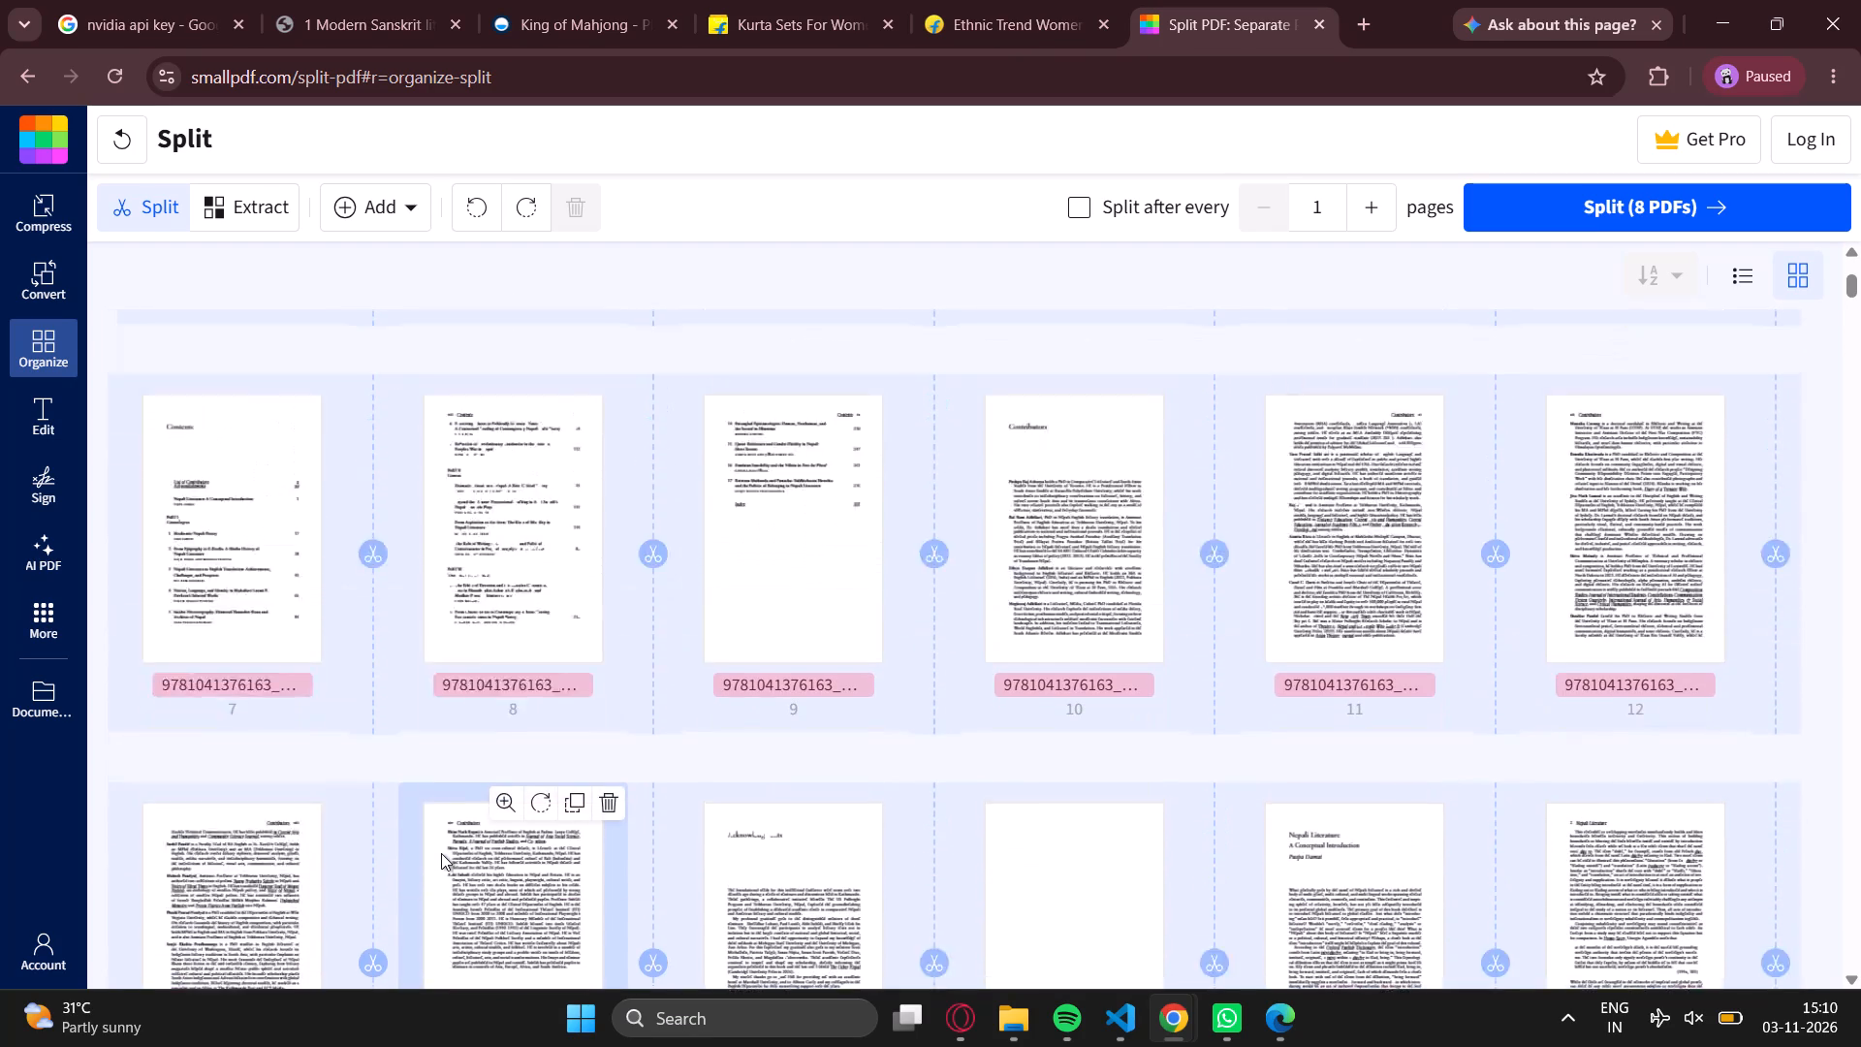
scroll(441, 853, up, 5)
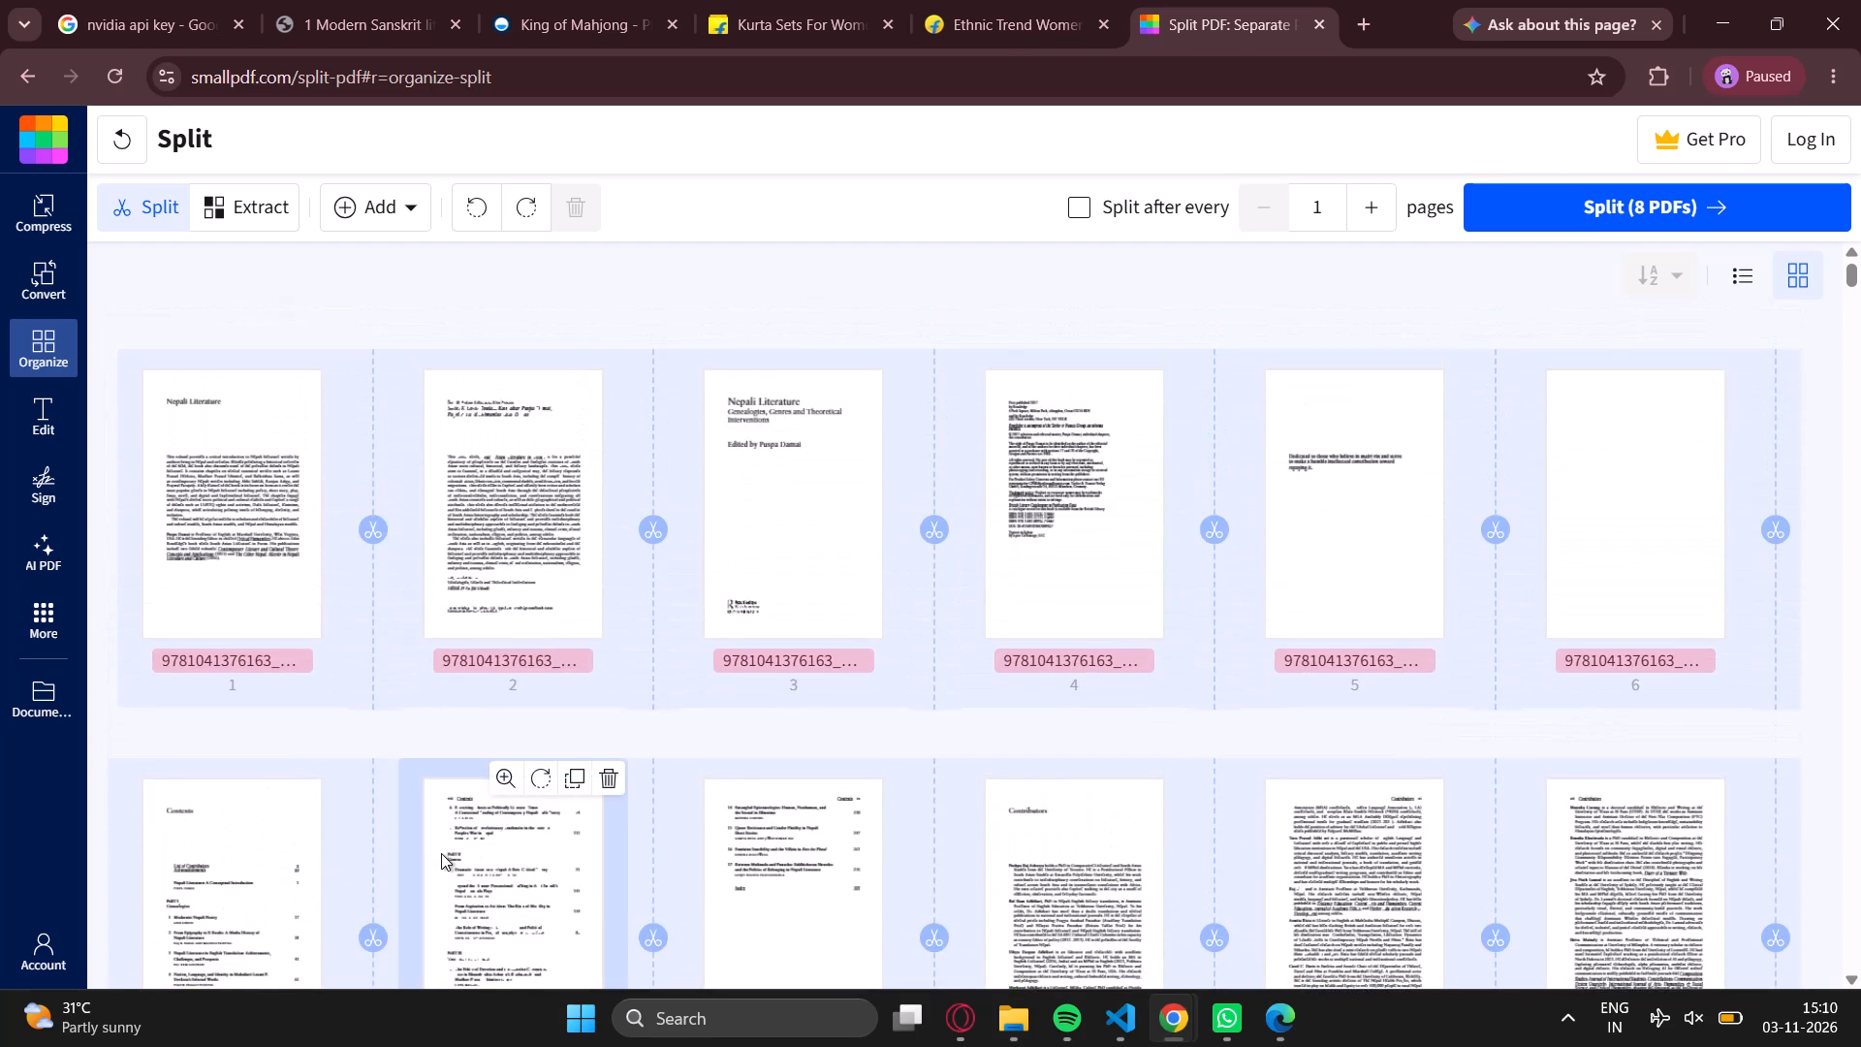
scroll(441, 853, up, 2)
Review the existing split points from the front matter through Chapter 7 up to the Part II Genres divider.
scroll(441, 853, down, 4)
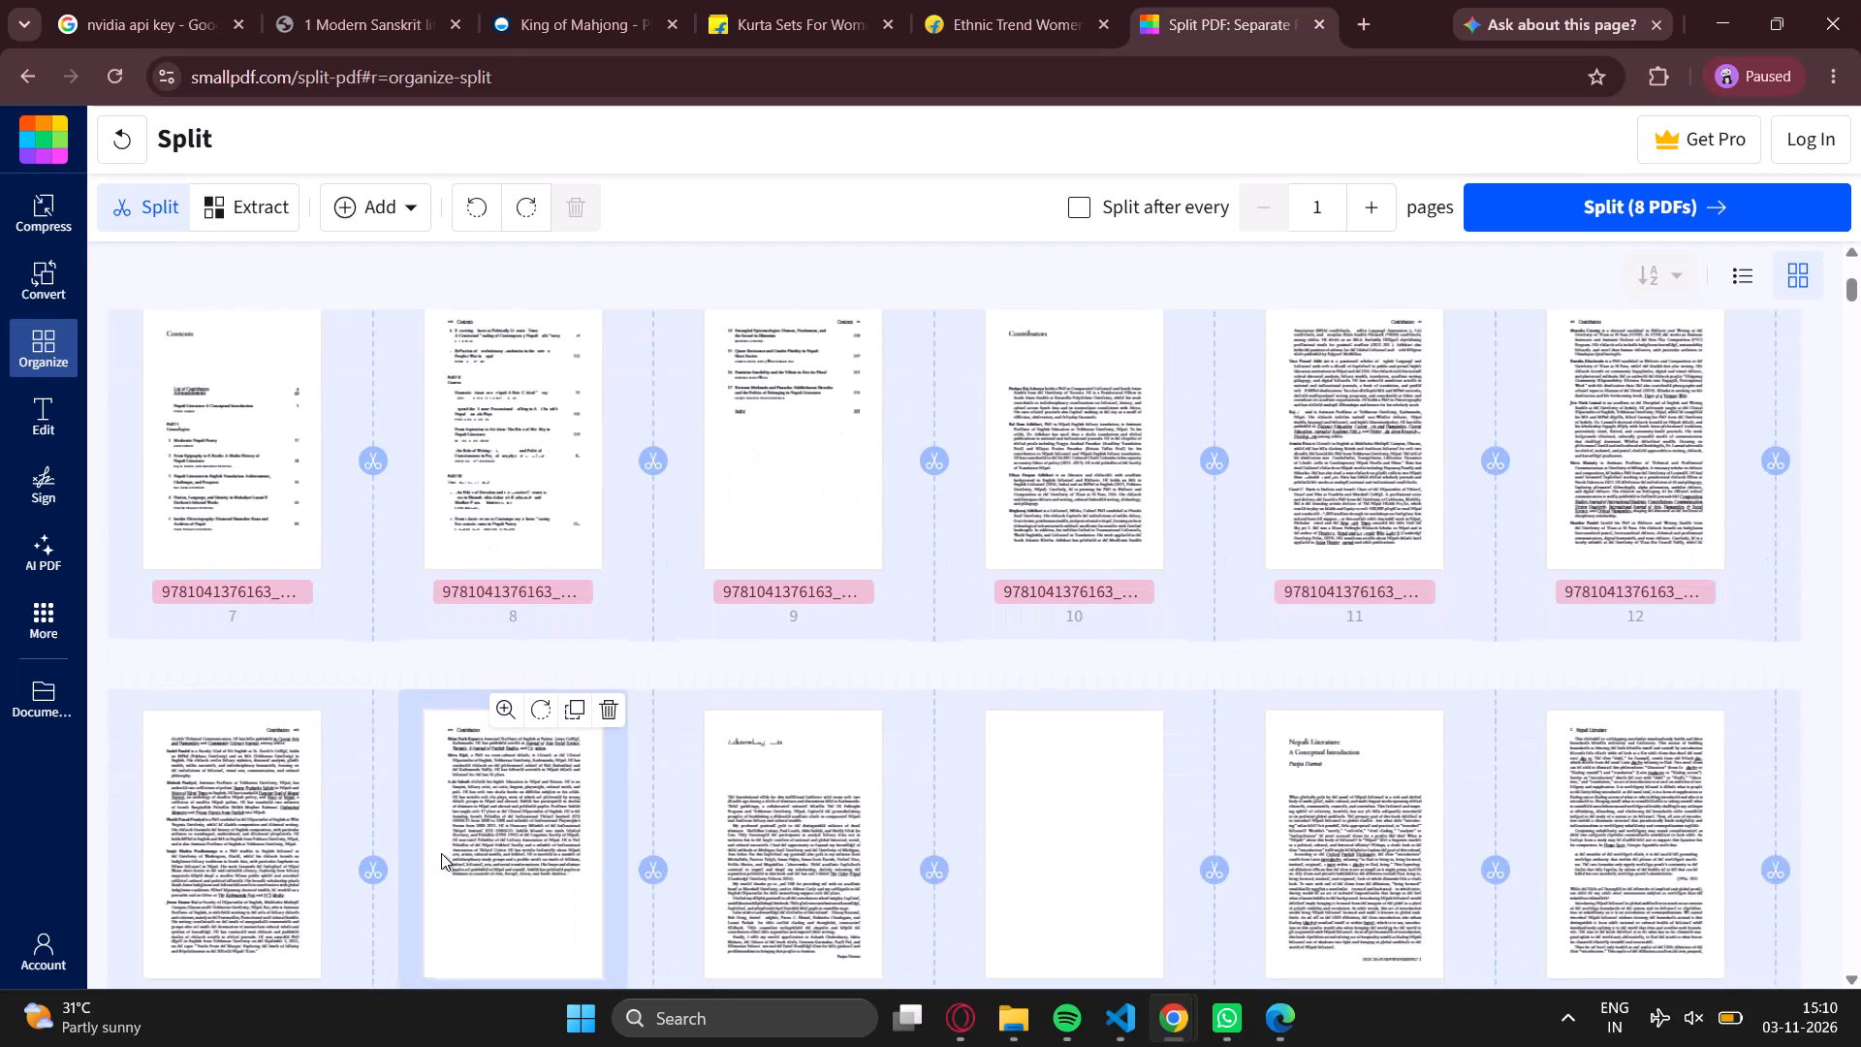
scroll(441, 853, down, 8)
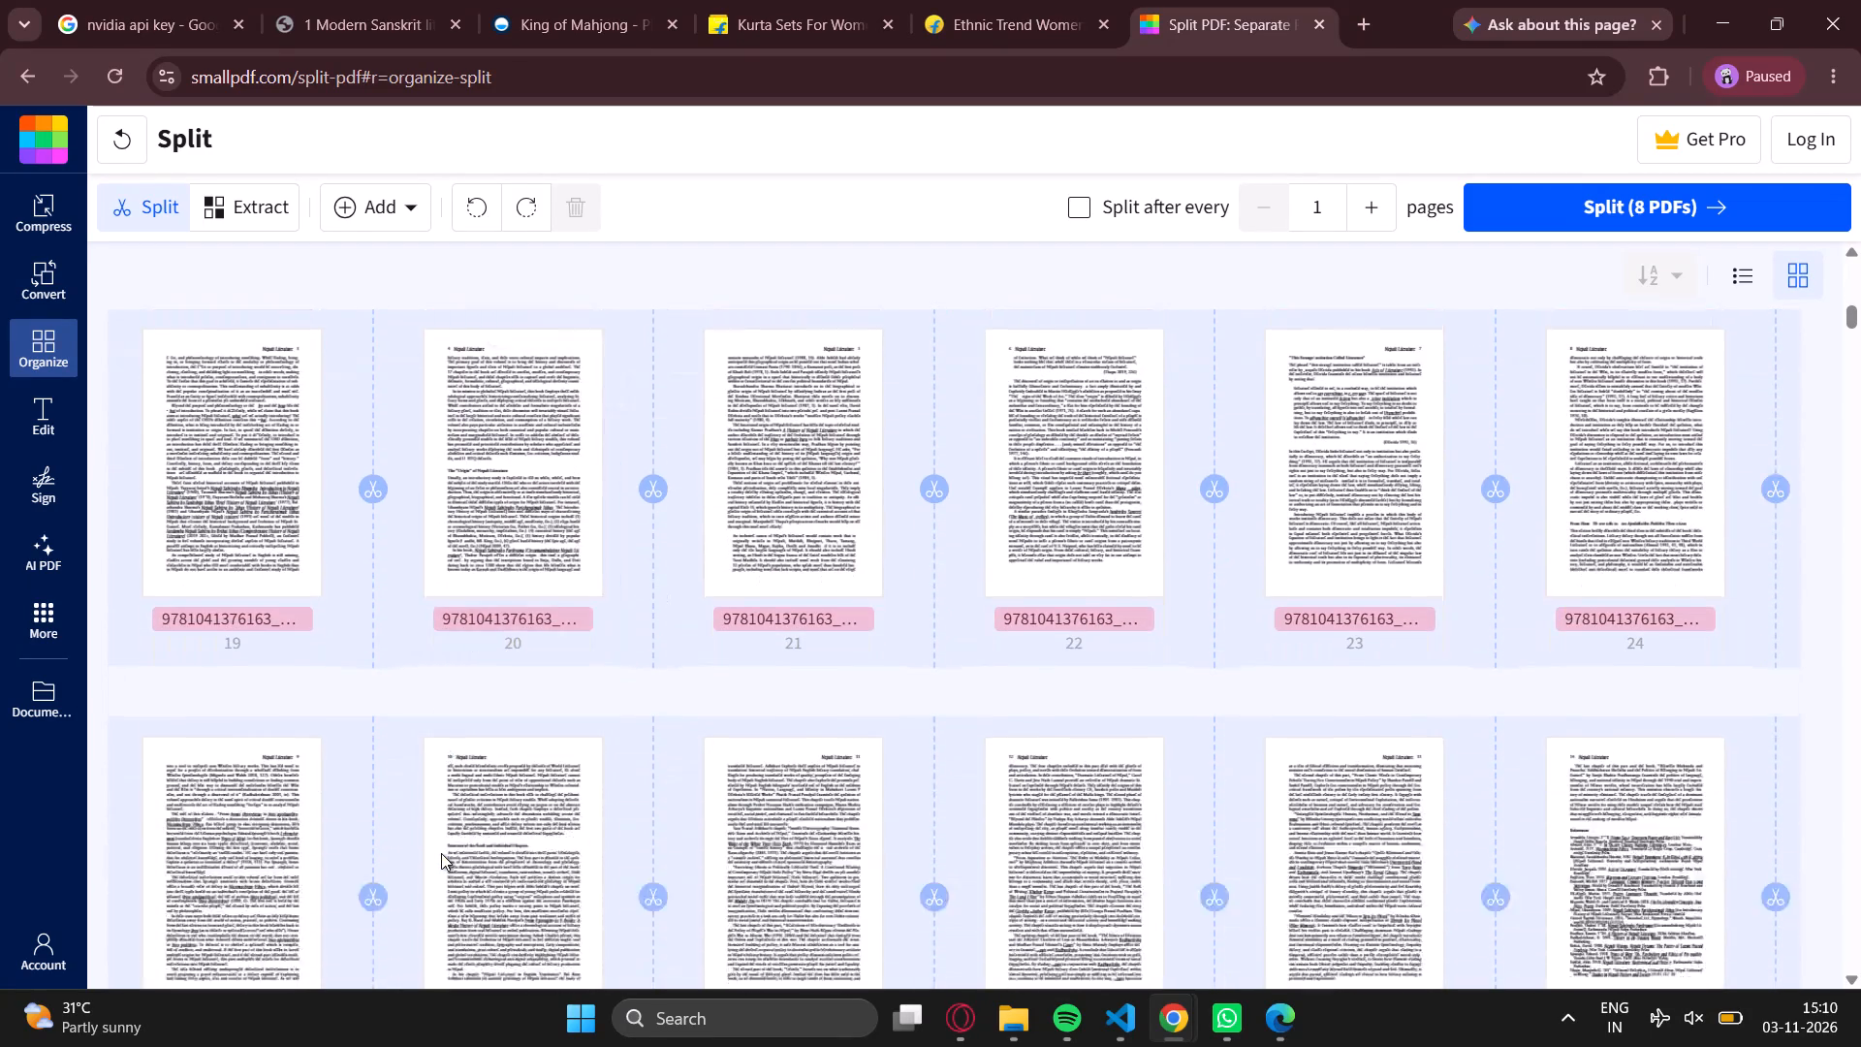
scroll(441, 853, down, 5)
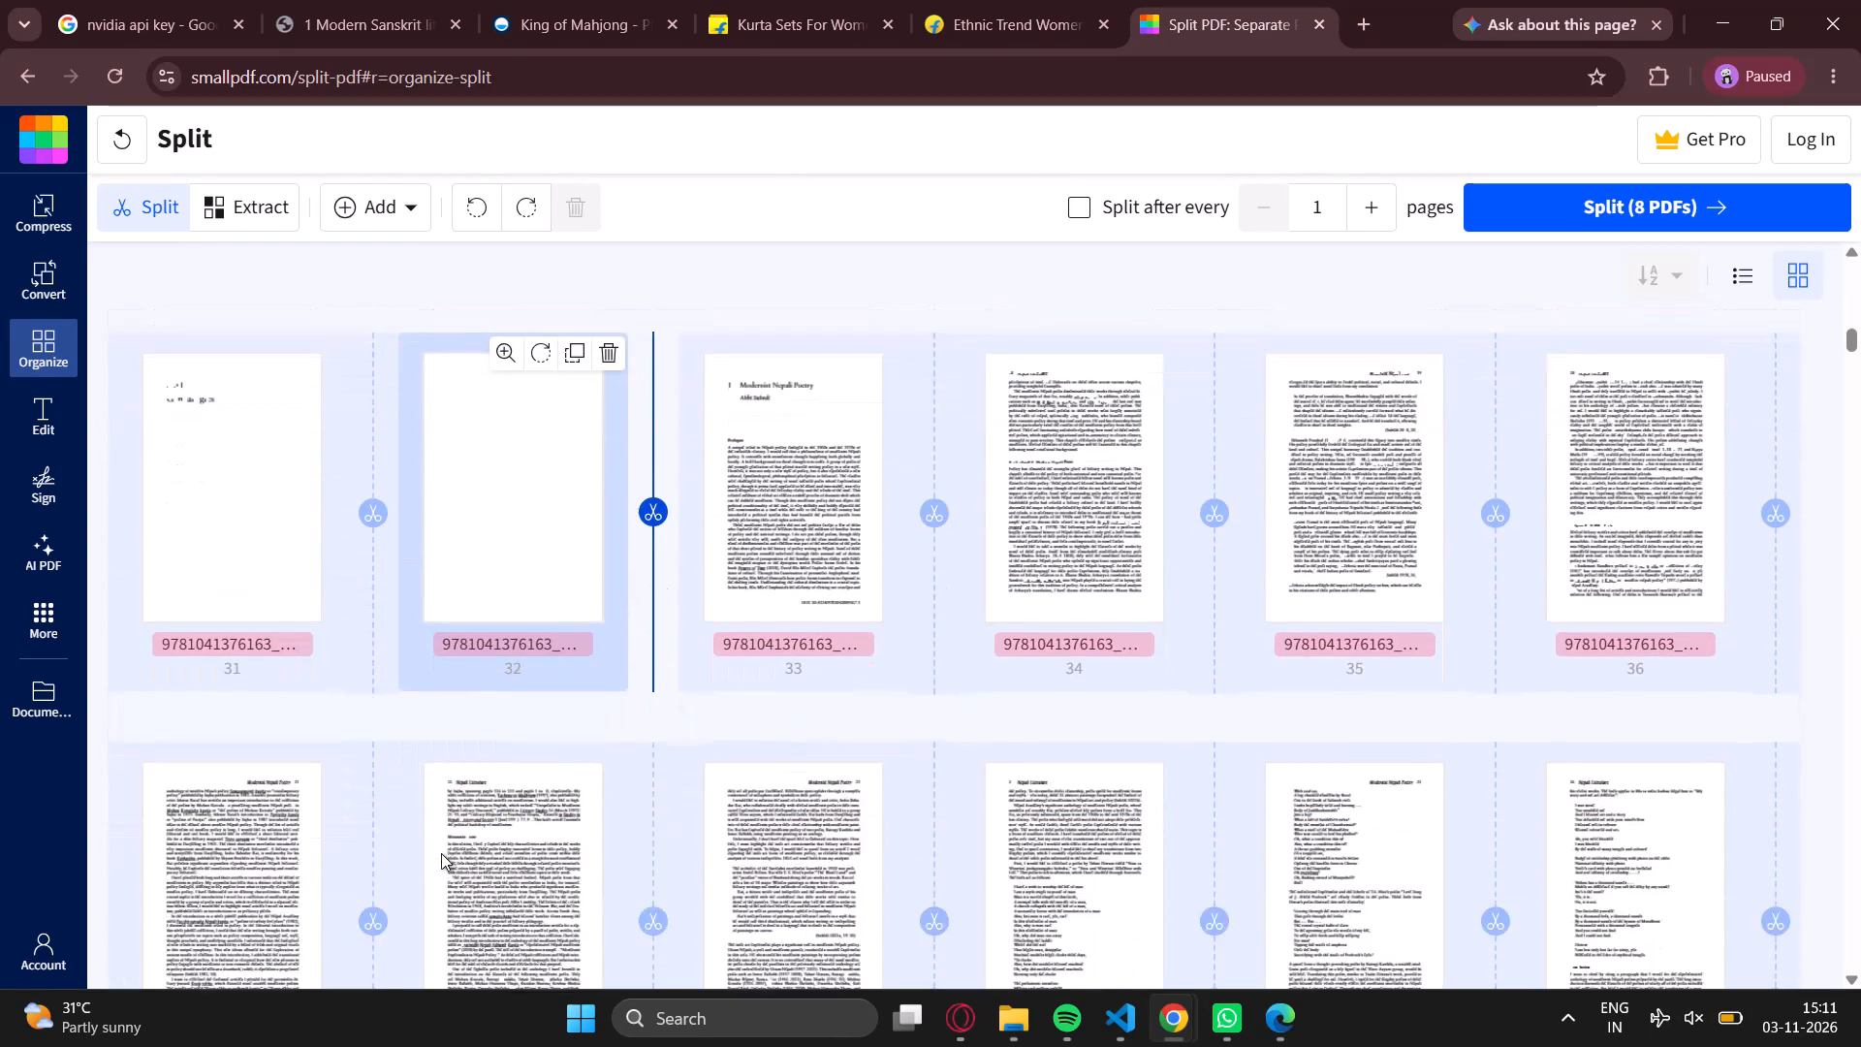
scroll(441, 853, down, 6)
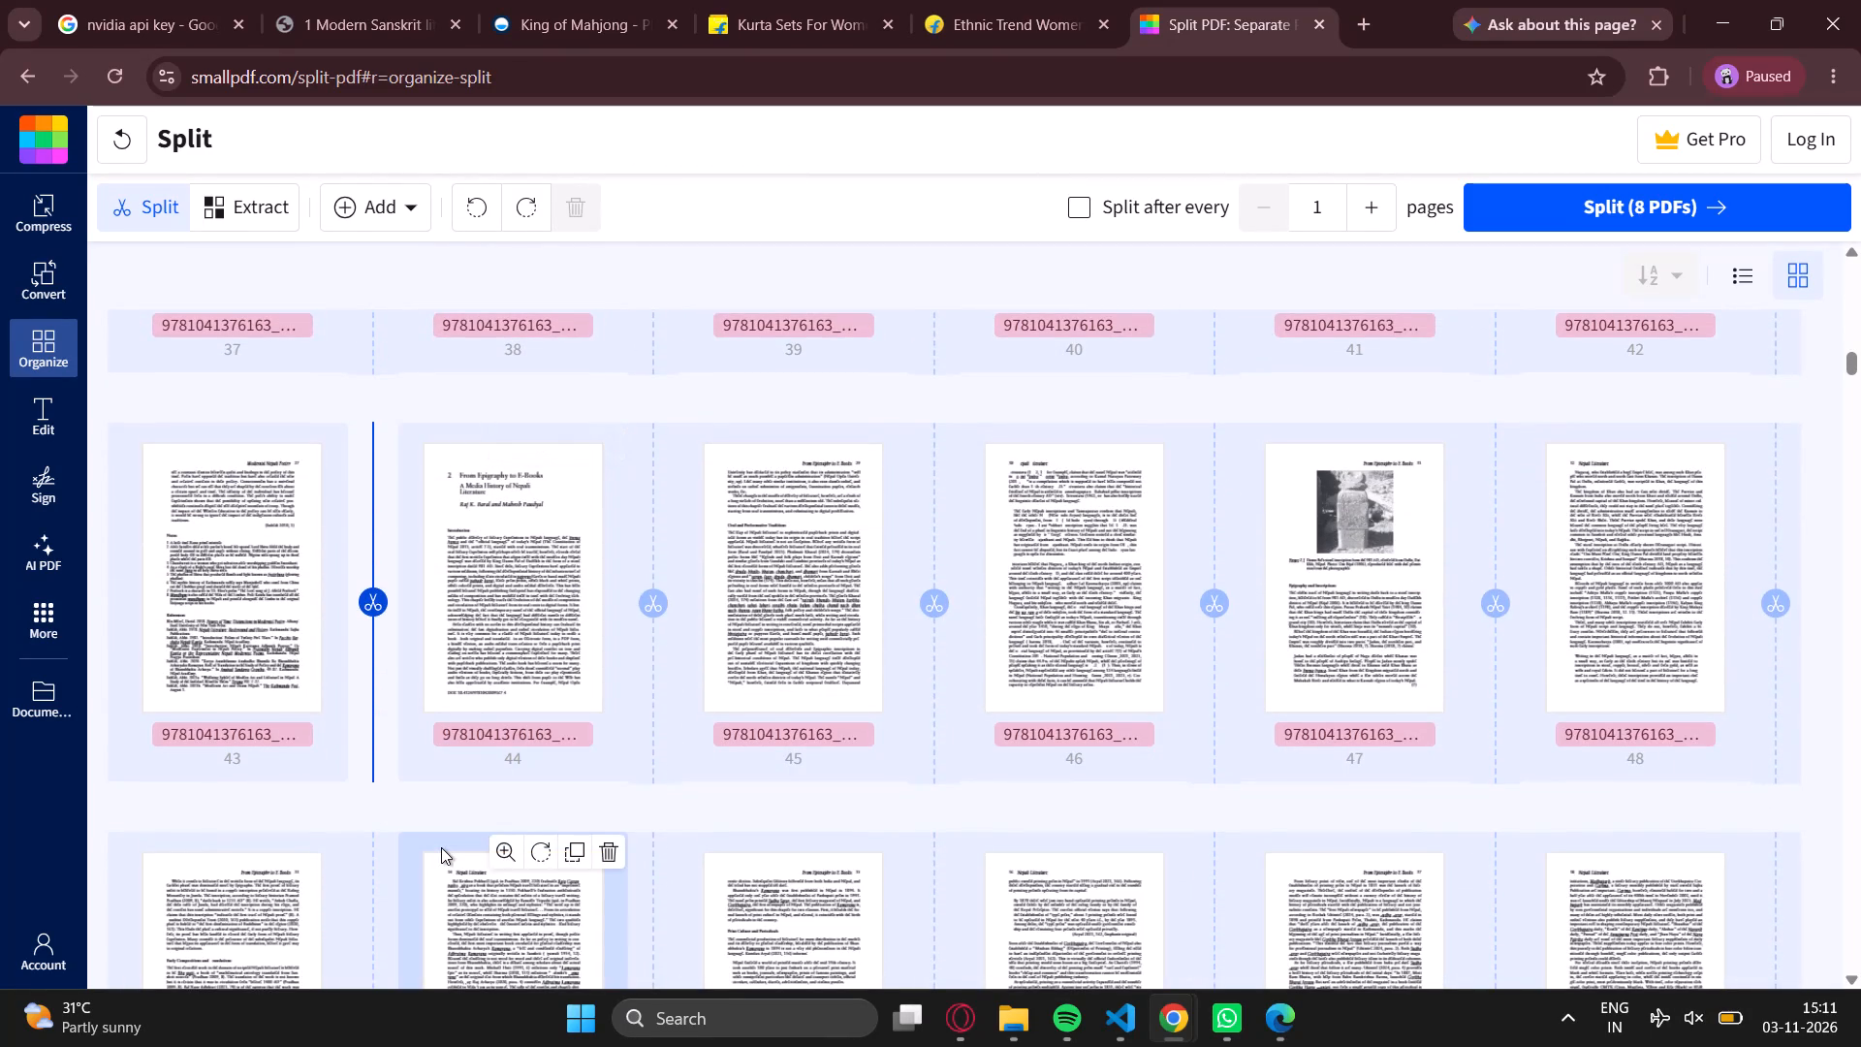
scroll(441, 847, down, 7)
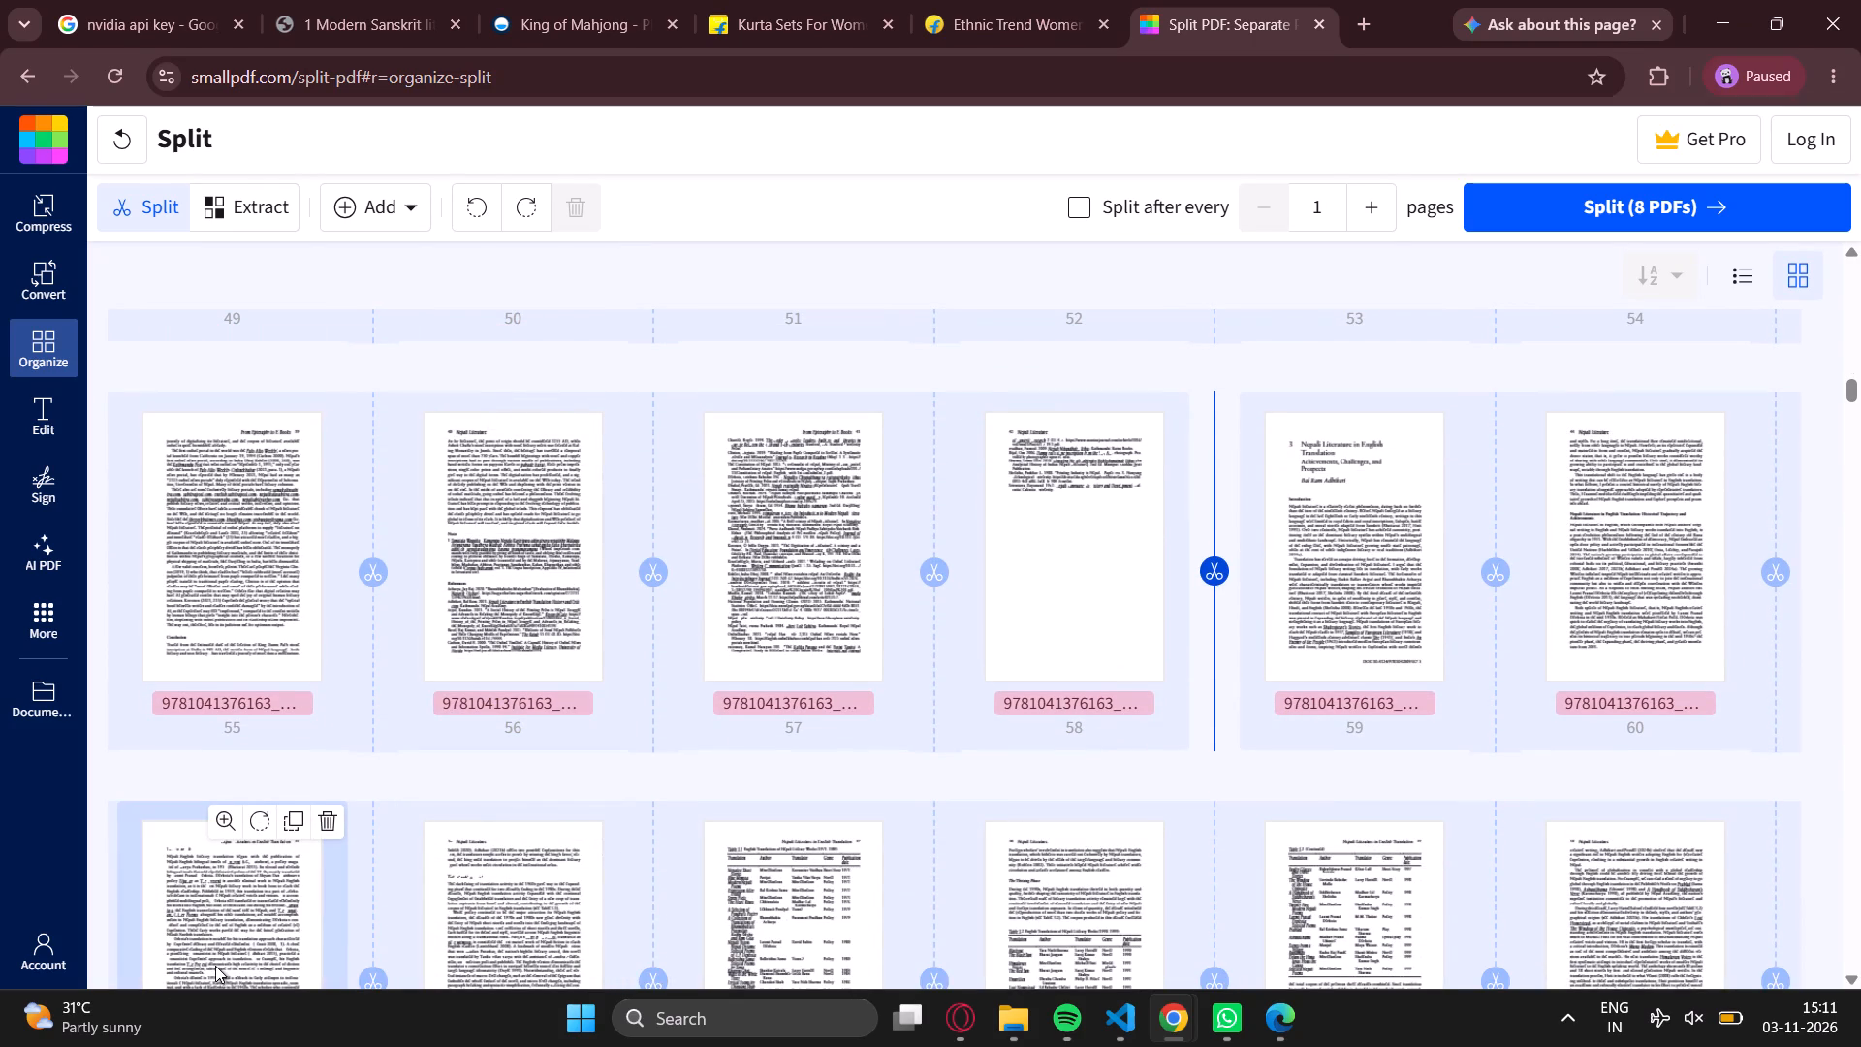
scroll(241, 944, down, 3)
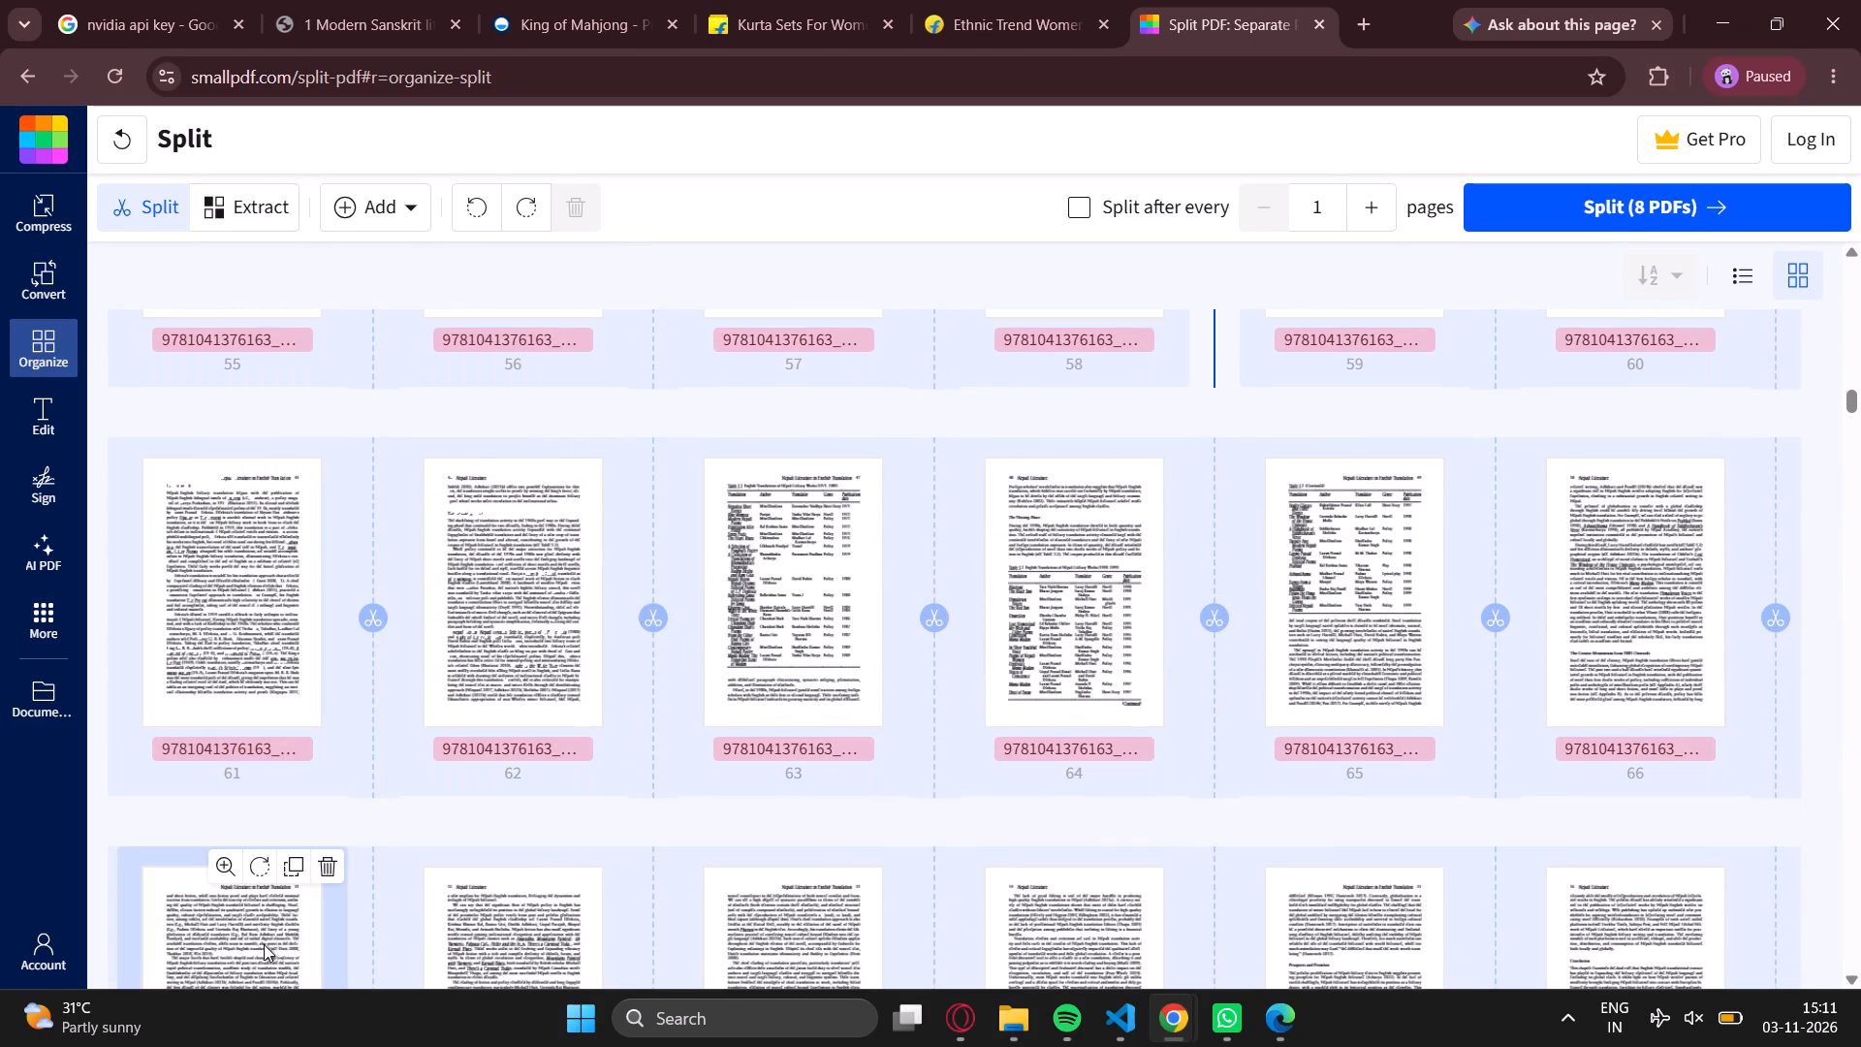
scroll(541, 809, down, 6)
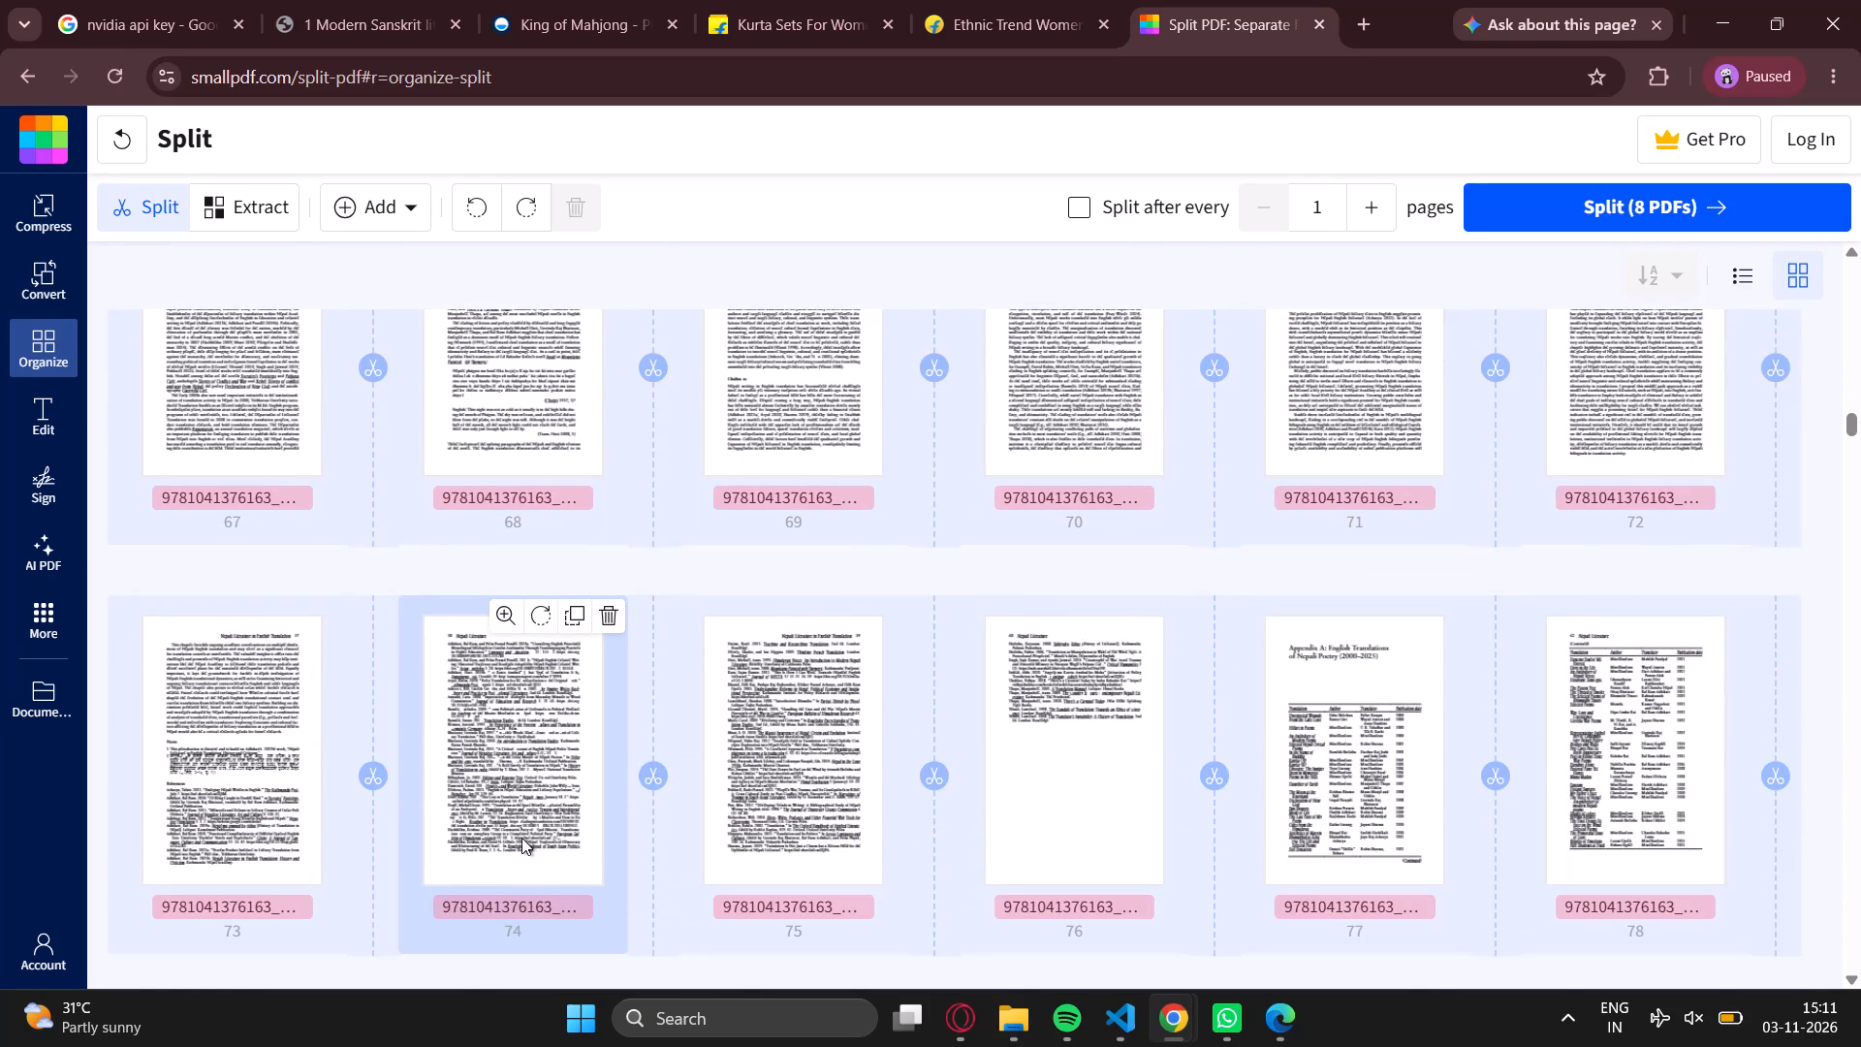
scroll(704, 791, down, 3)
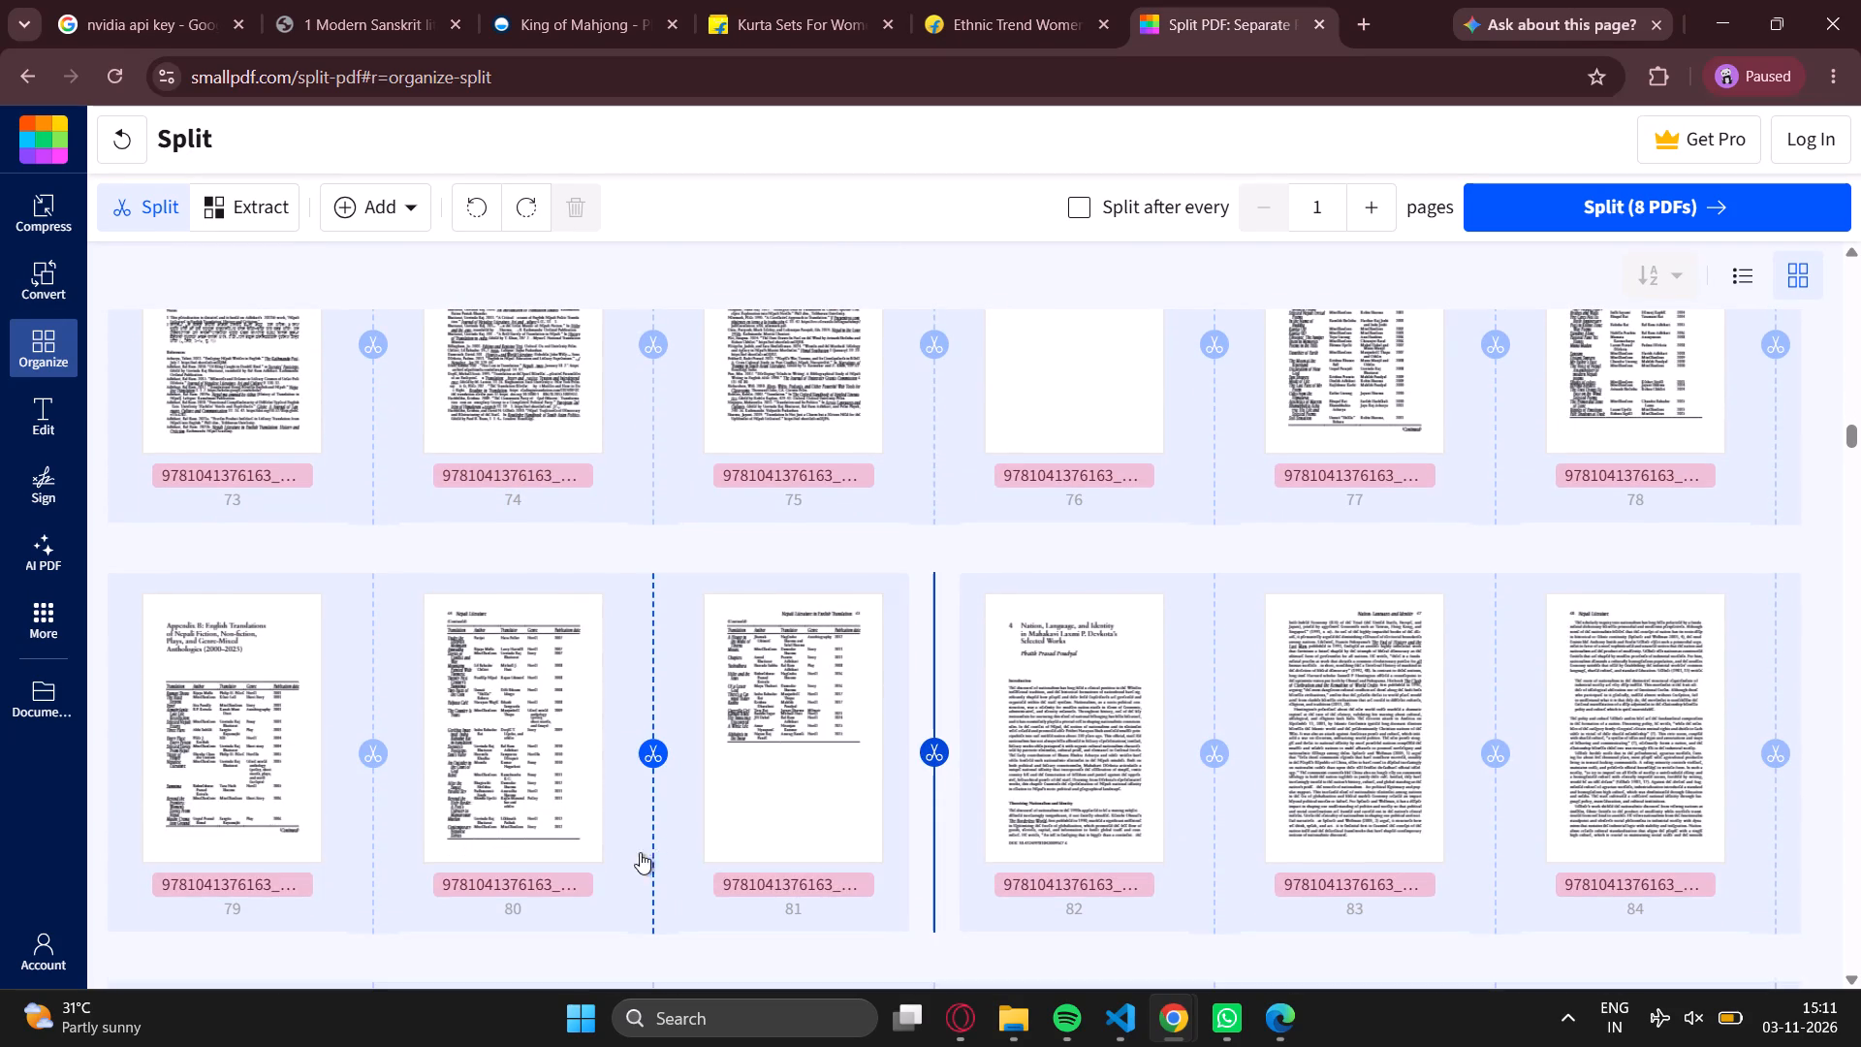
scroll(605, 889, down, 4)
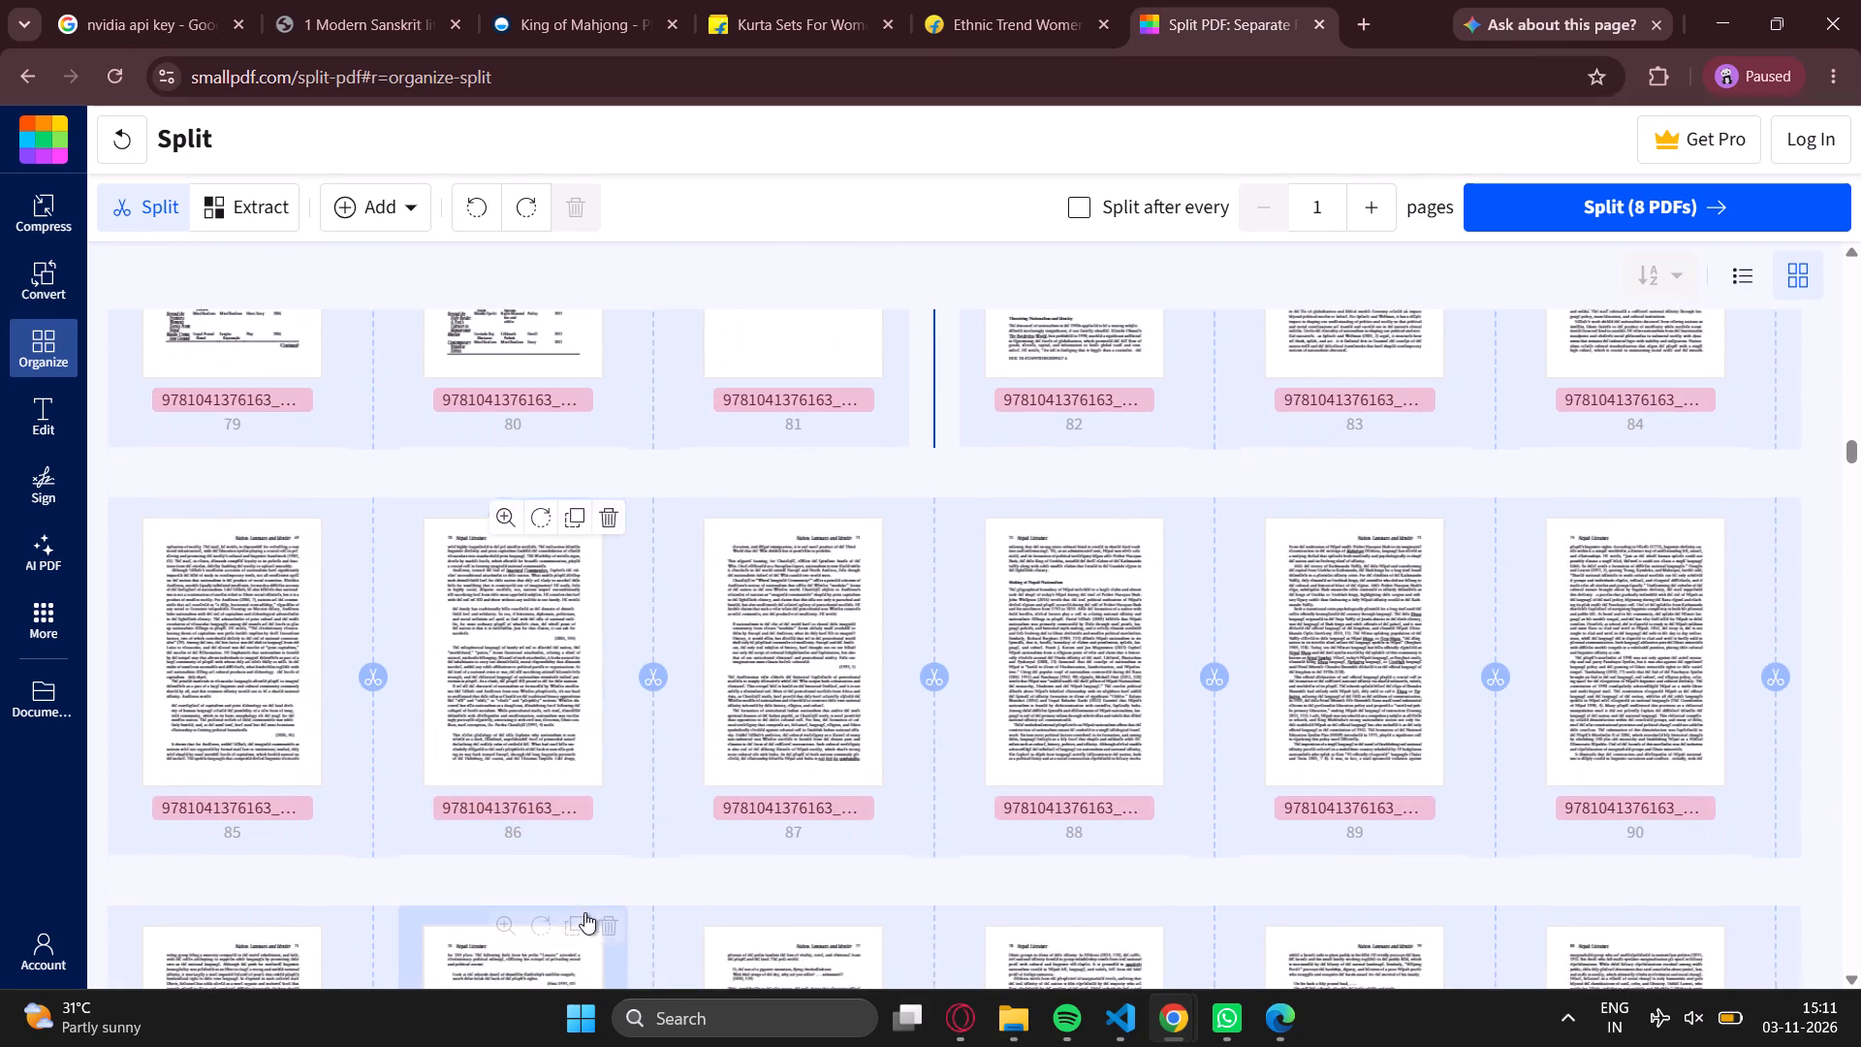
scroll(582, 915, down, 6)
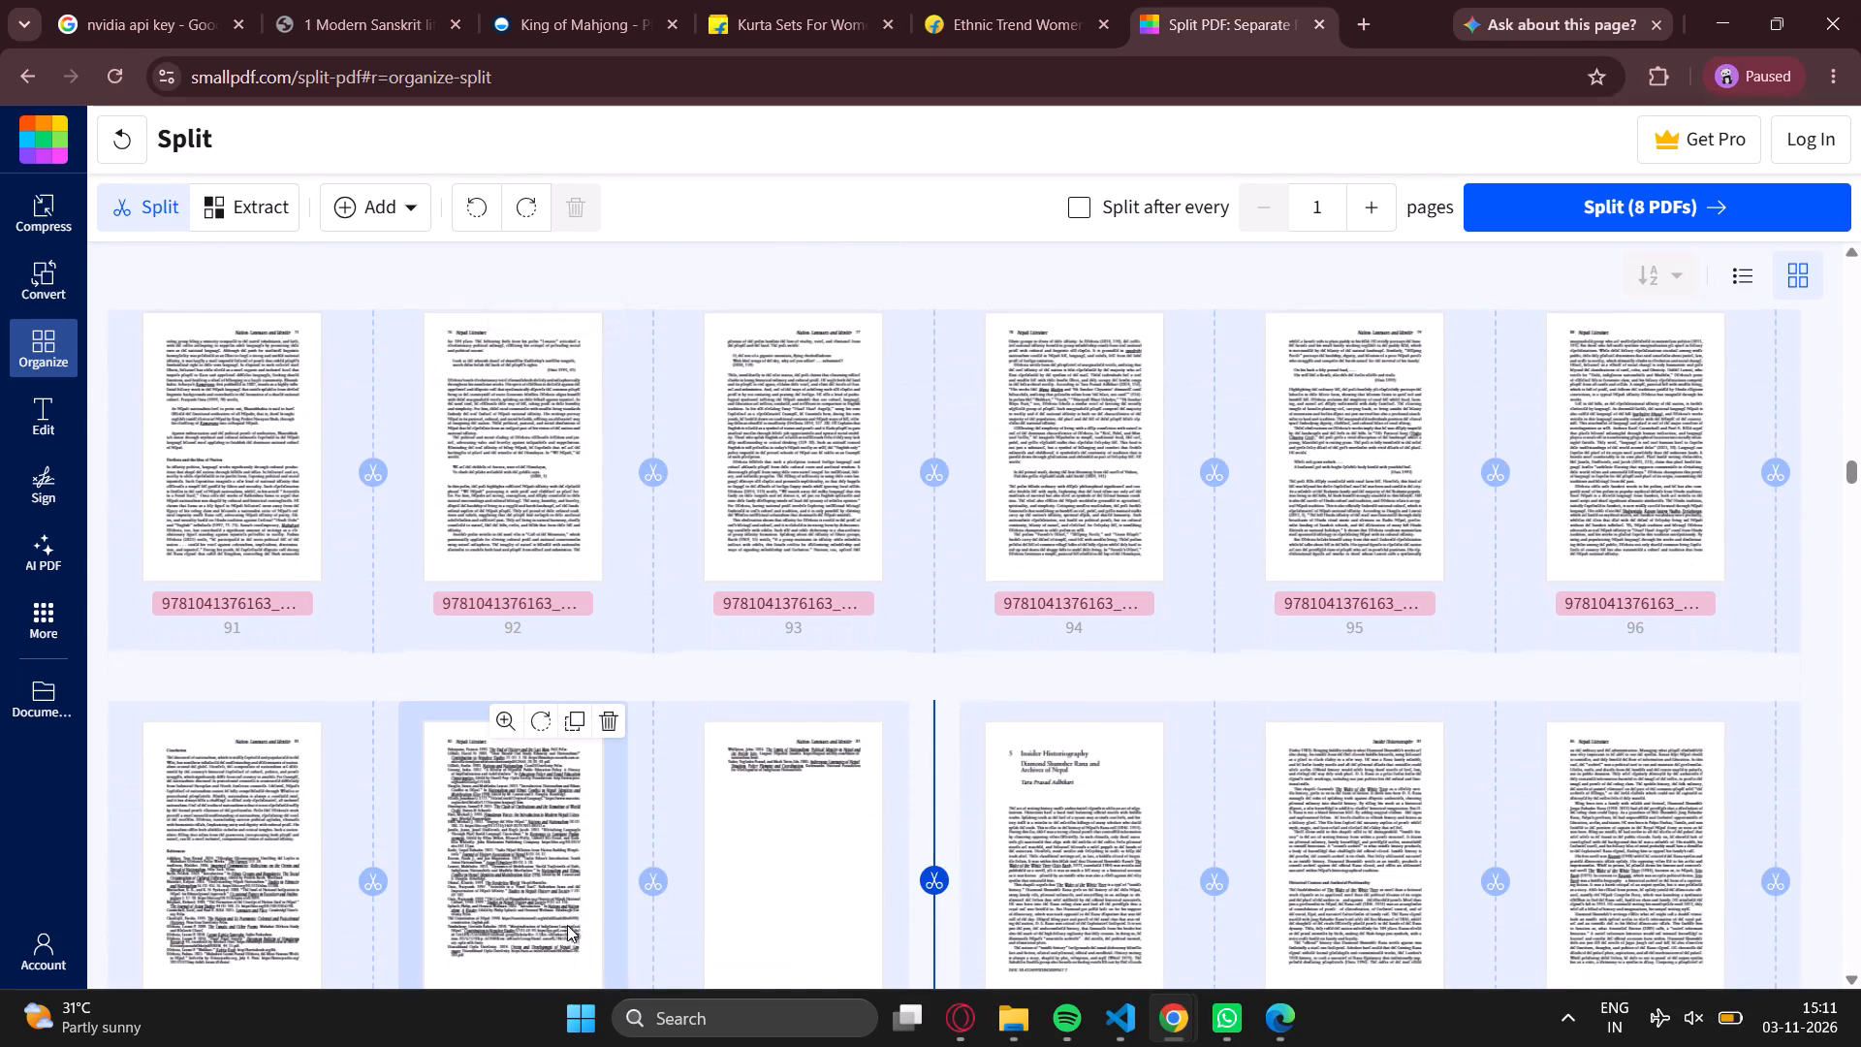
scroll(558, 932, down, 8)
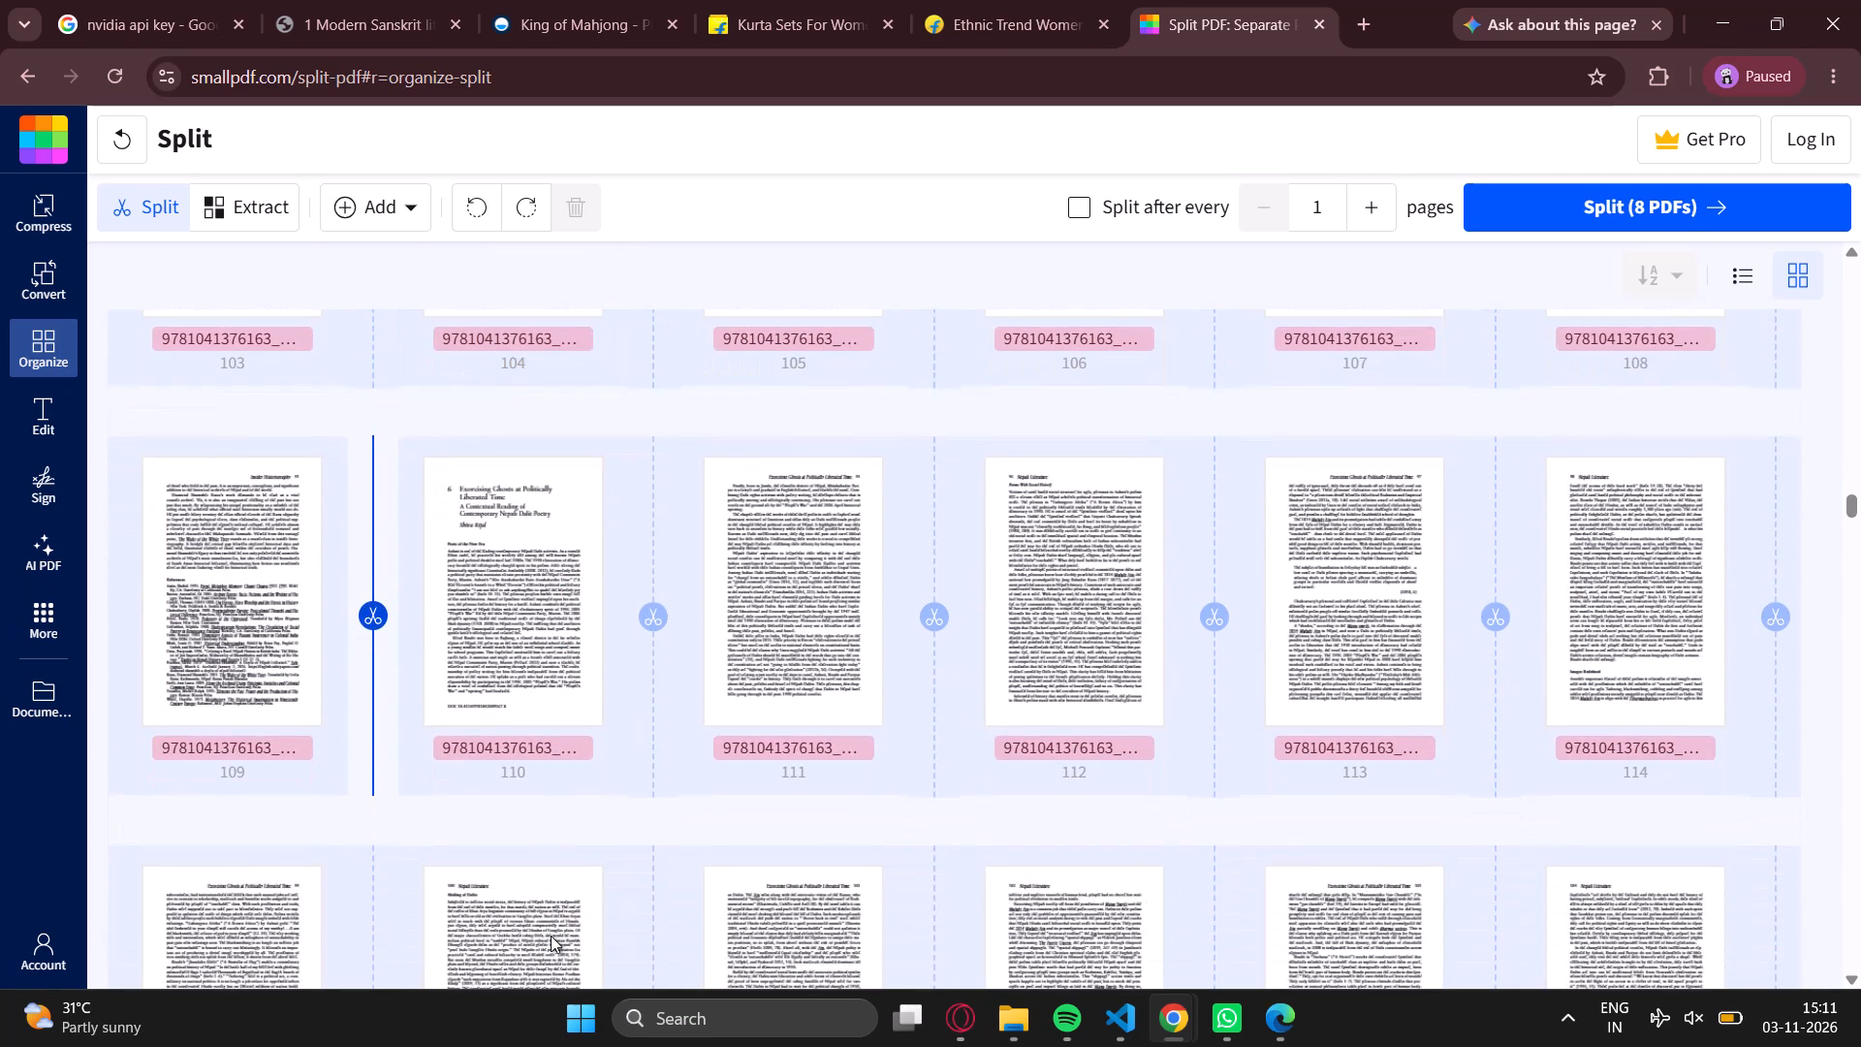
scroll(551, 936, down, 5)
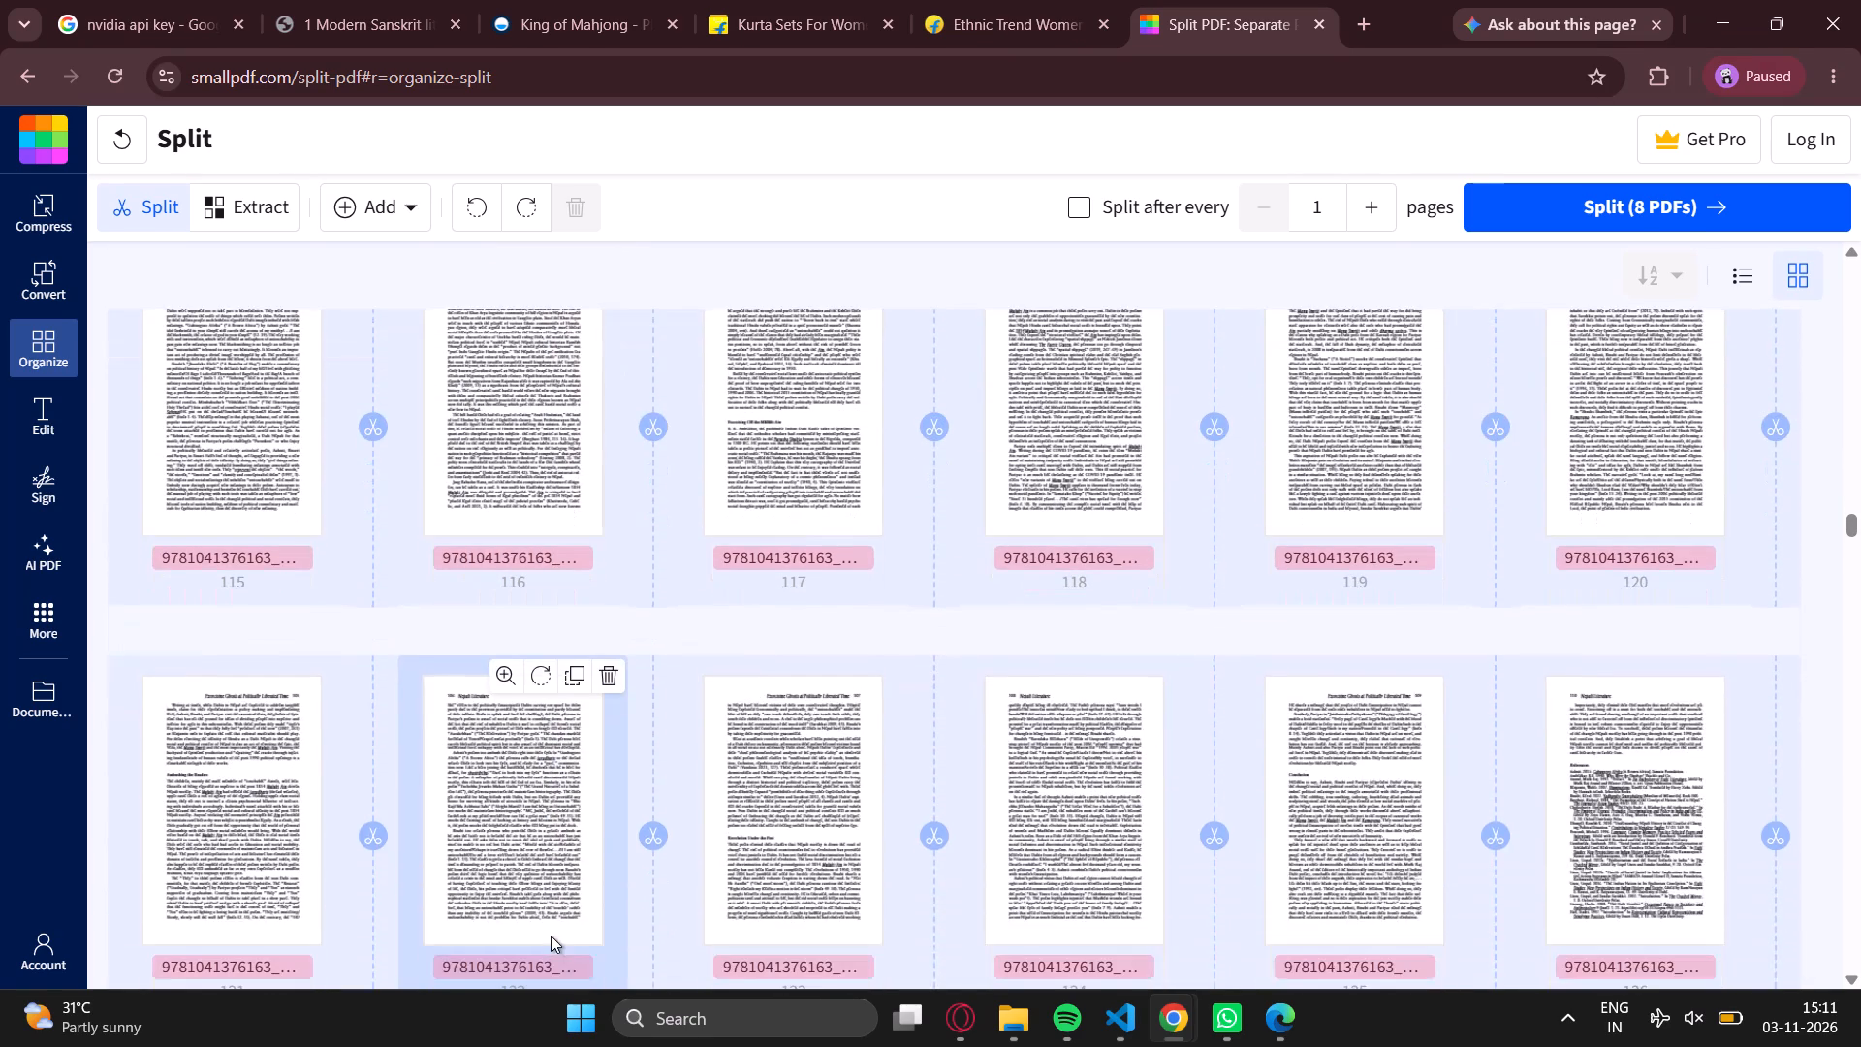
scroll(551, 936, down, 4)
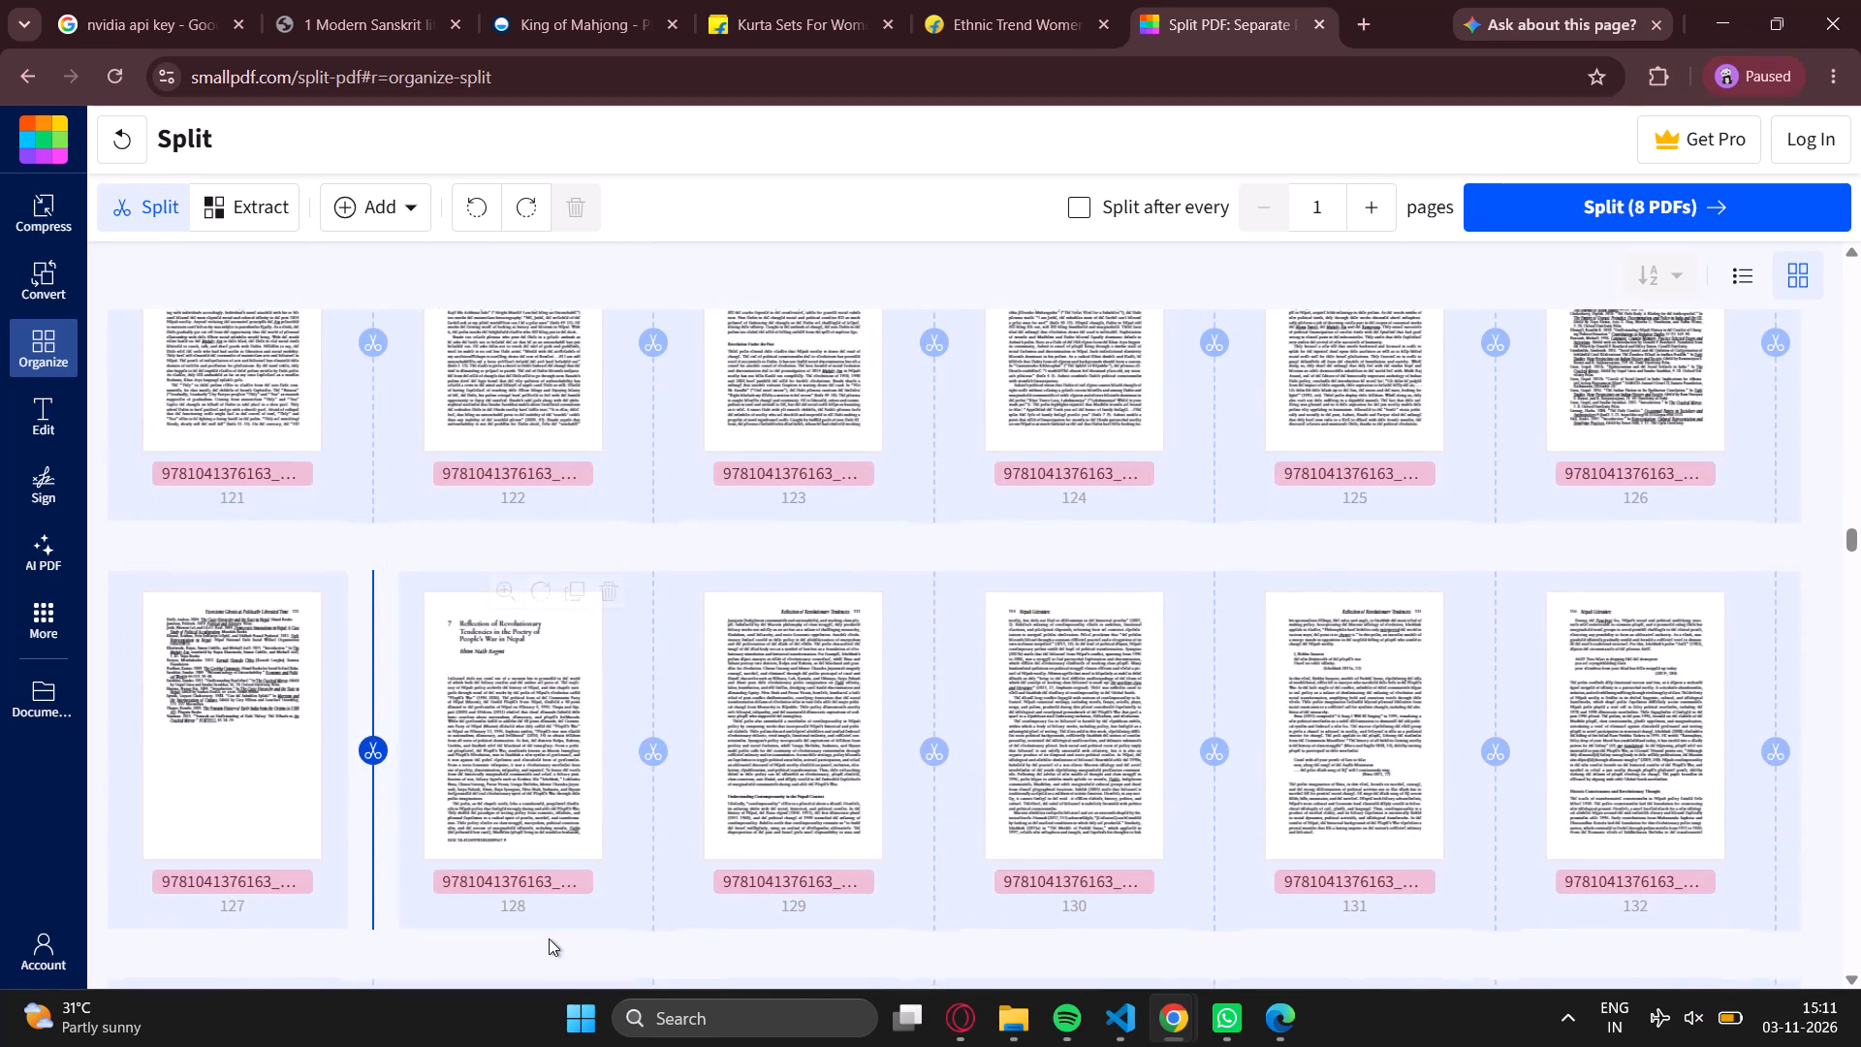
scroll(549, 938, down, 6)
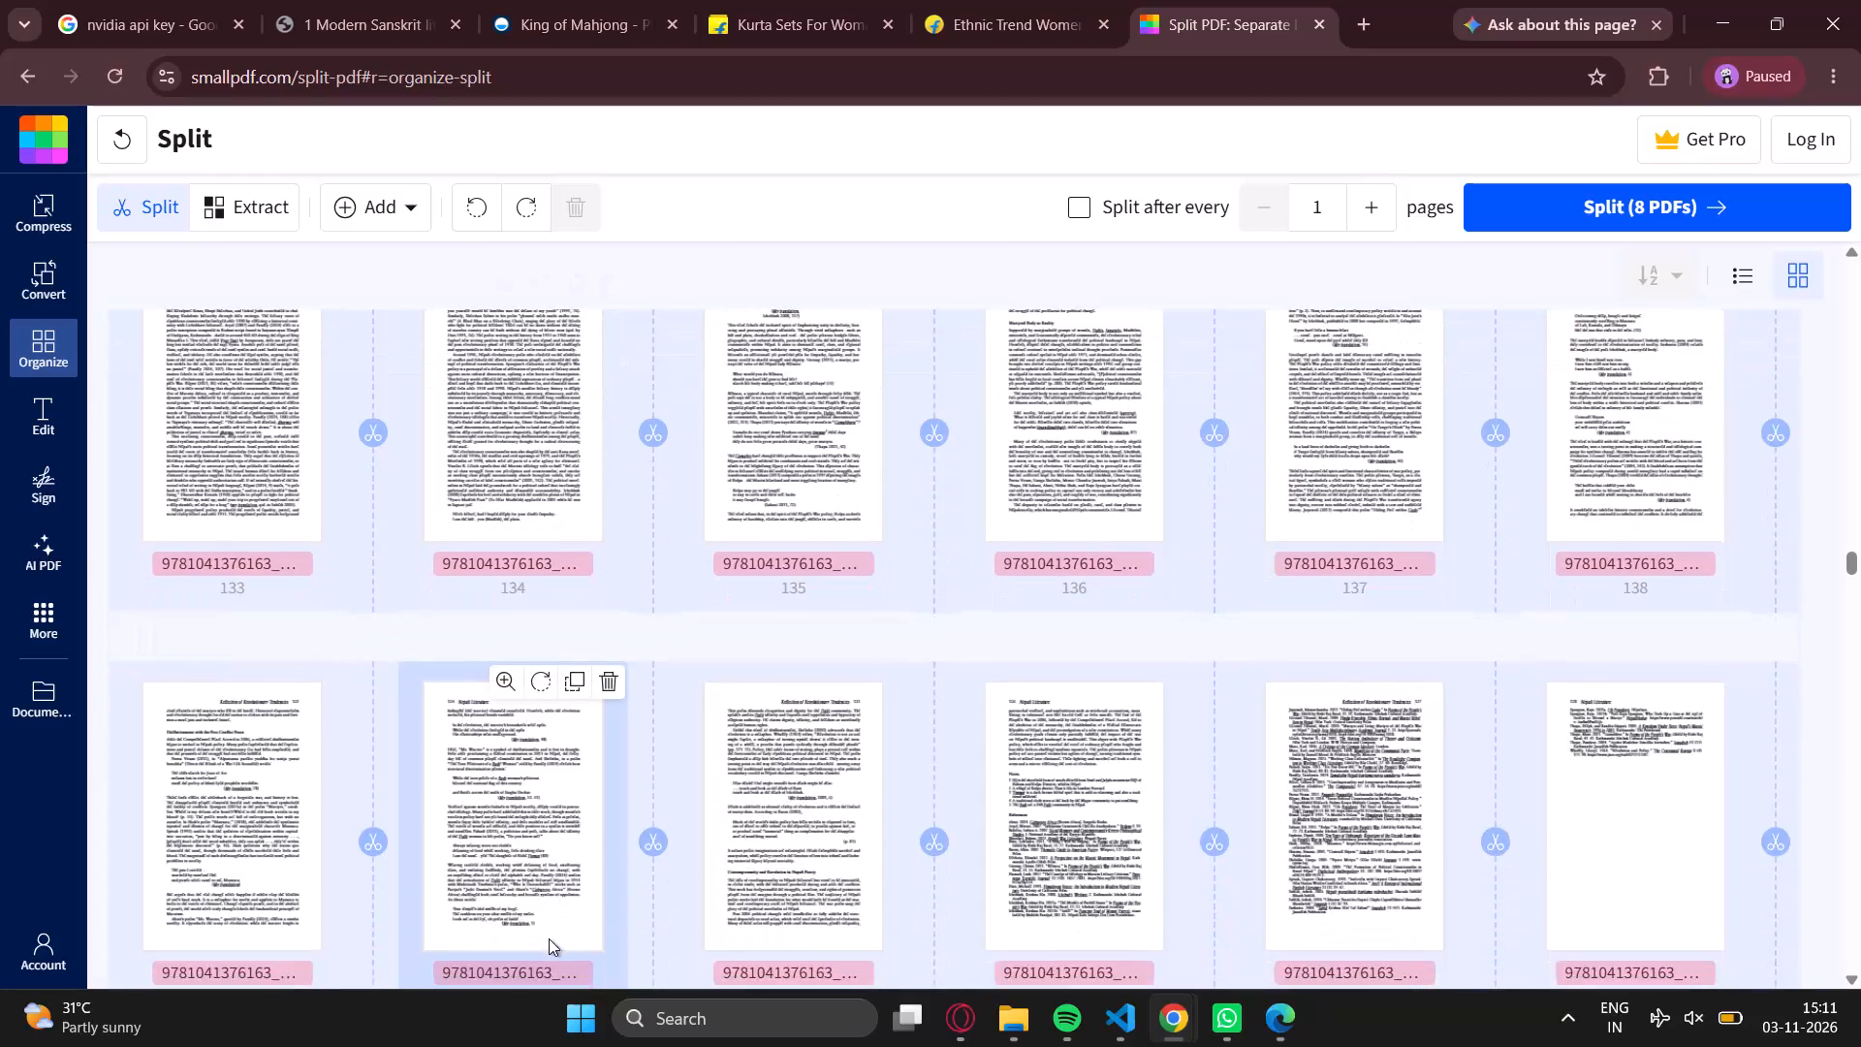
scroll(549, 938, down, 3)
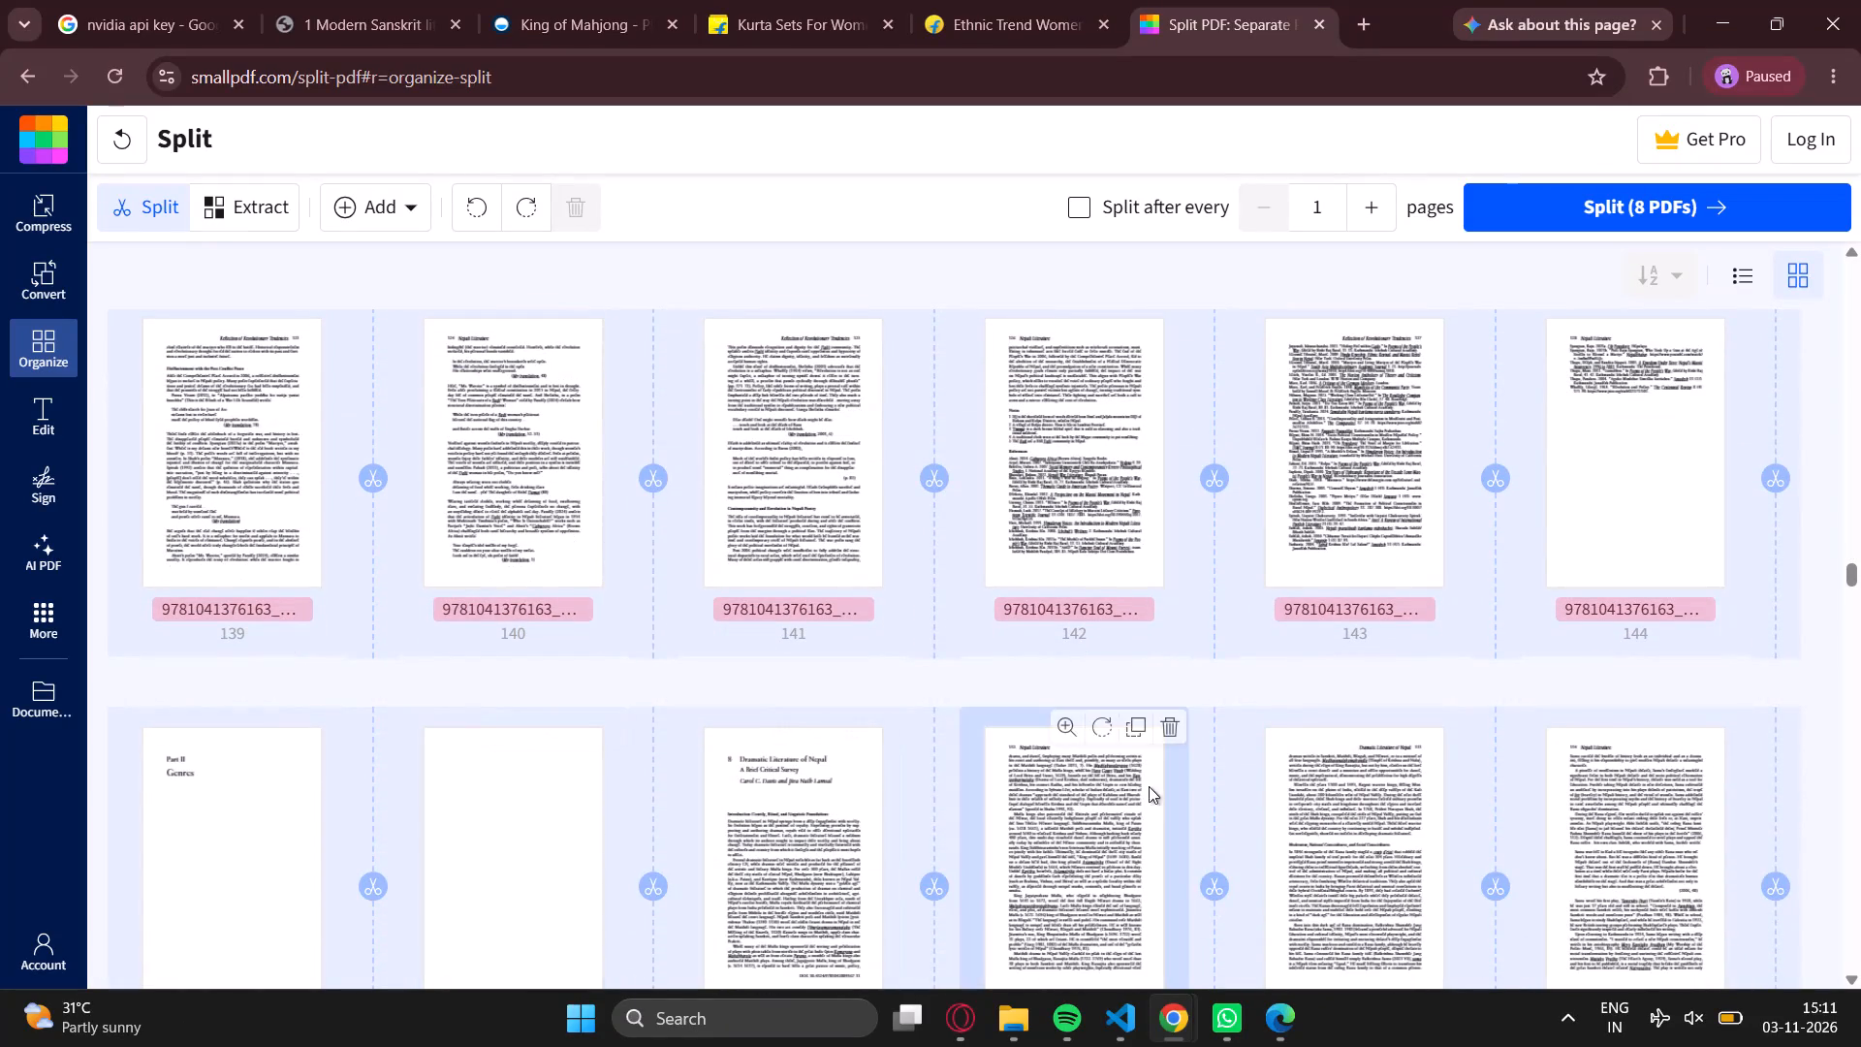
scroll(1260, 763, up, 3)
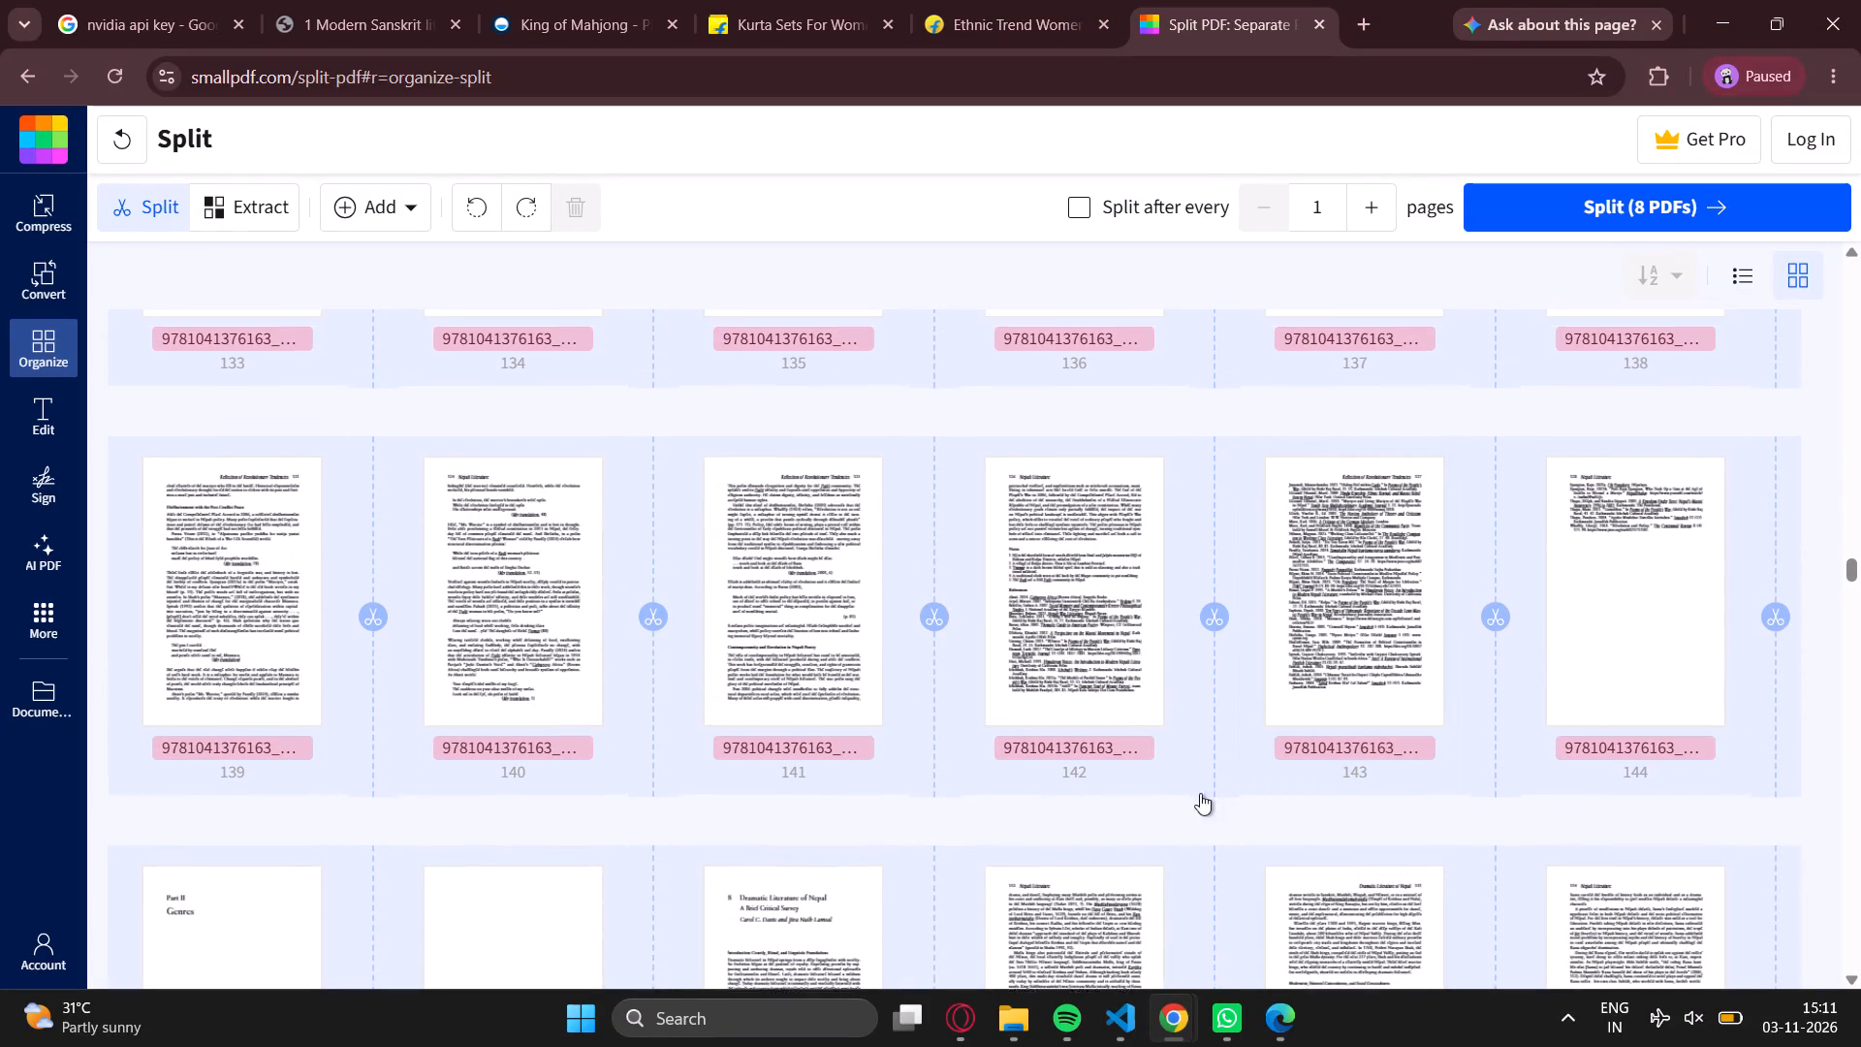
Add a split point after page 146, between the blank page of the Part II divider and Chapter 8's opening page.
scroll(1200, 793, up, 1)
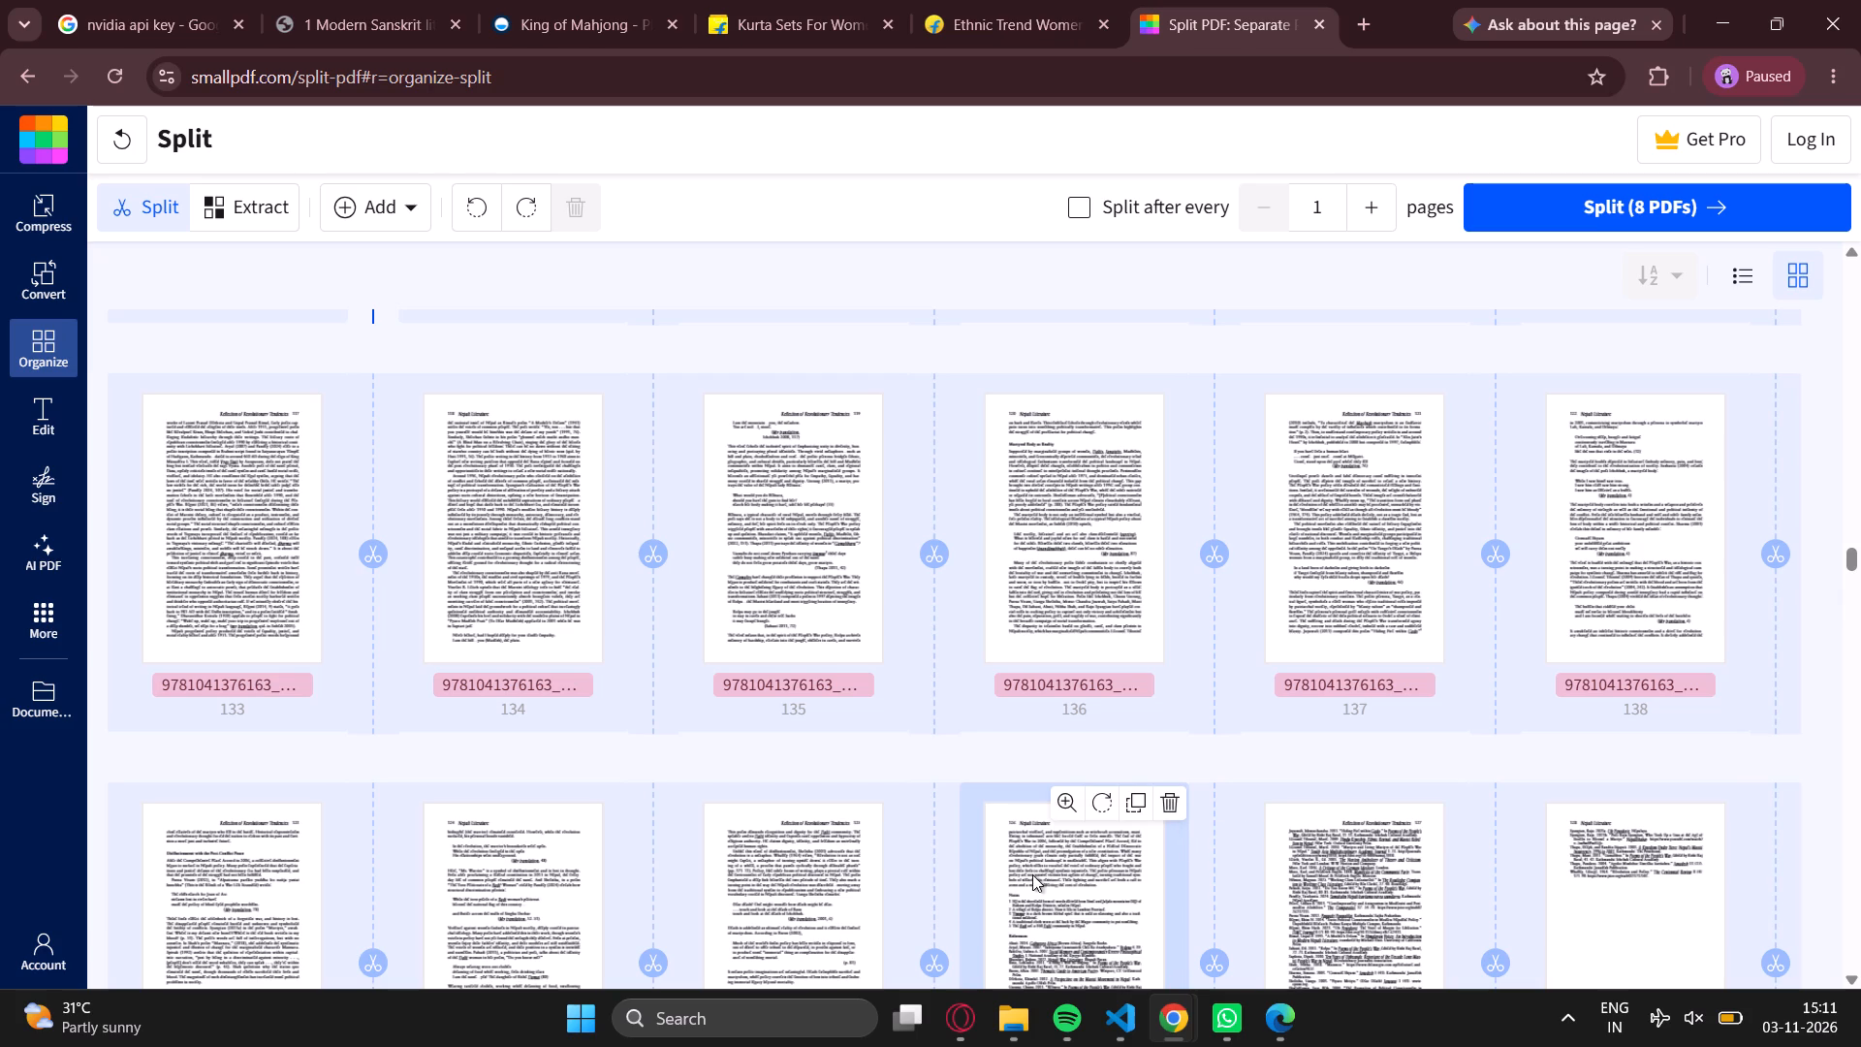
scroll(1130, 780, up, 3)
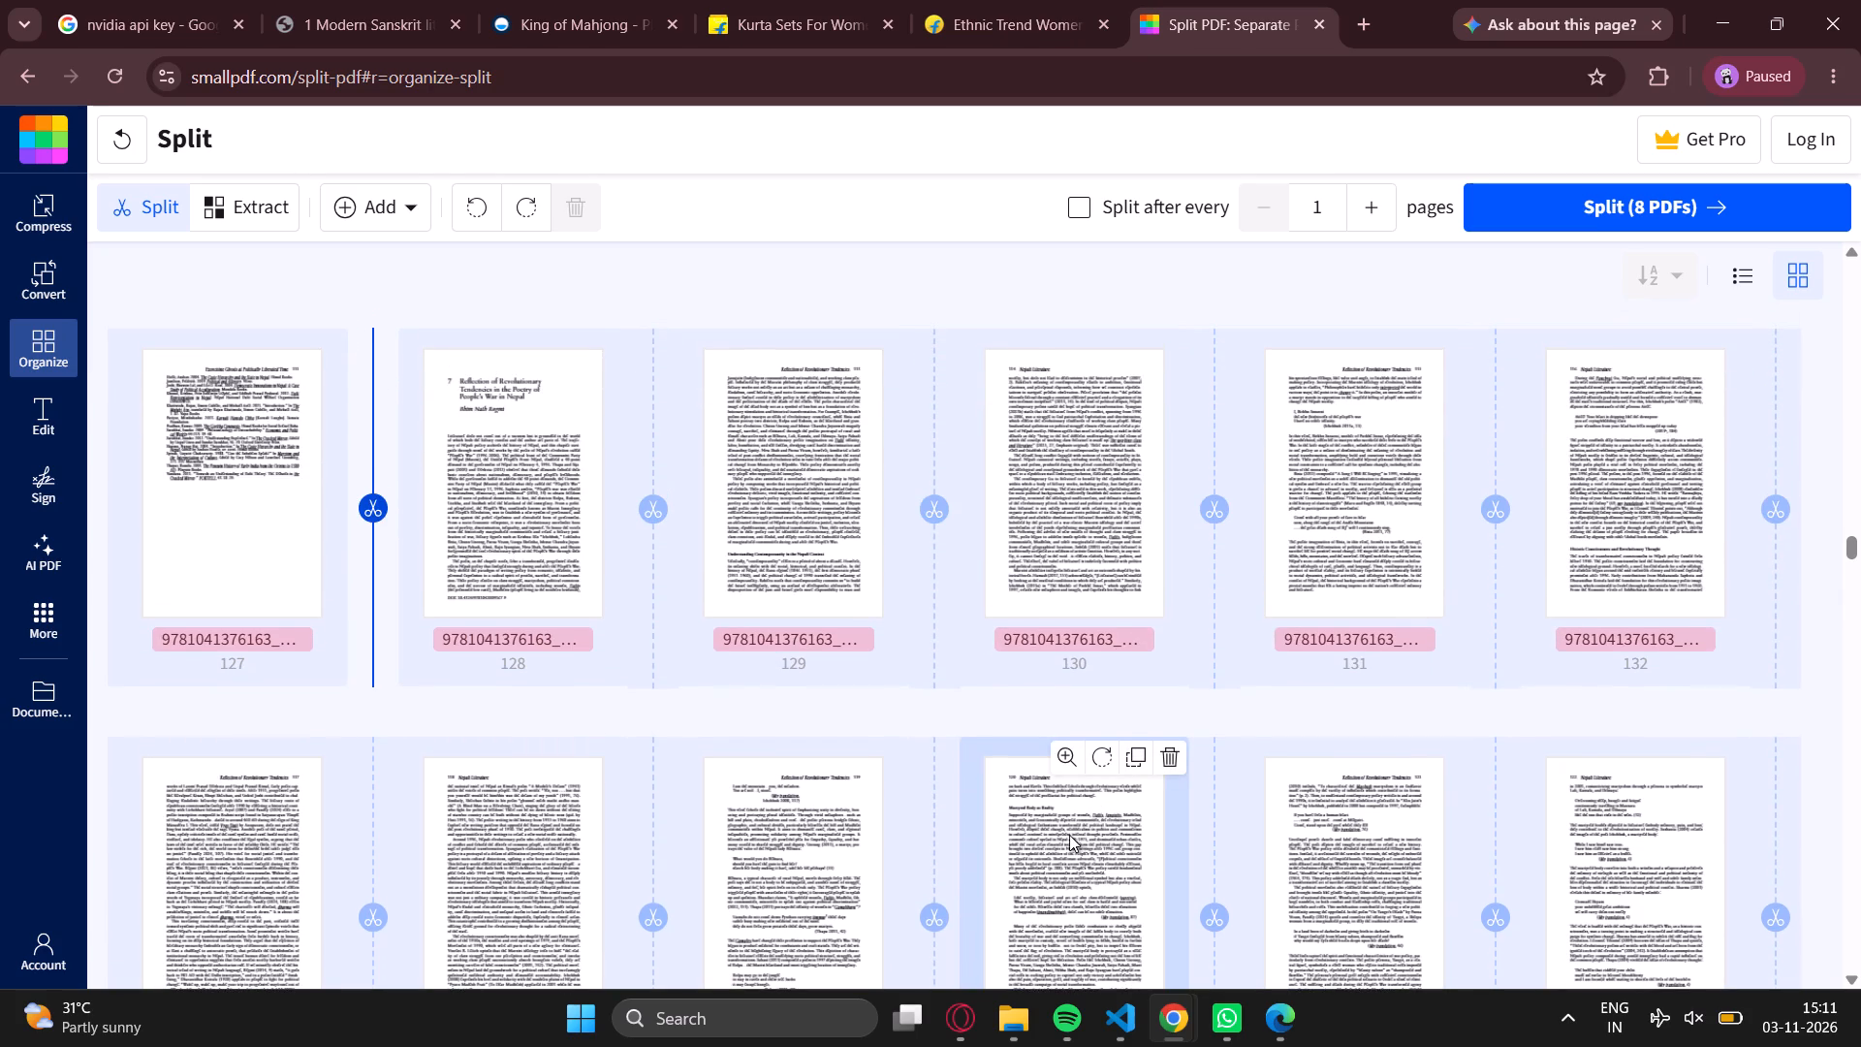
scroll(1042, 851, up, 2)
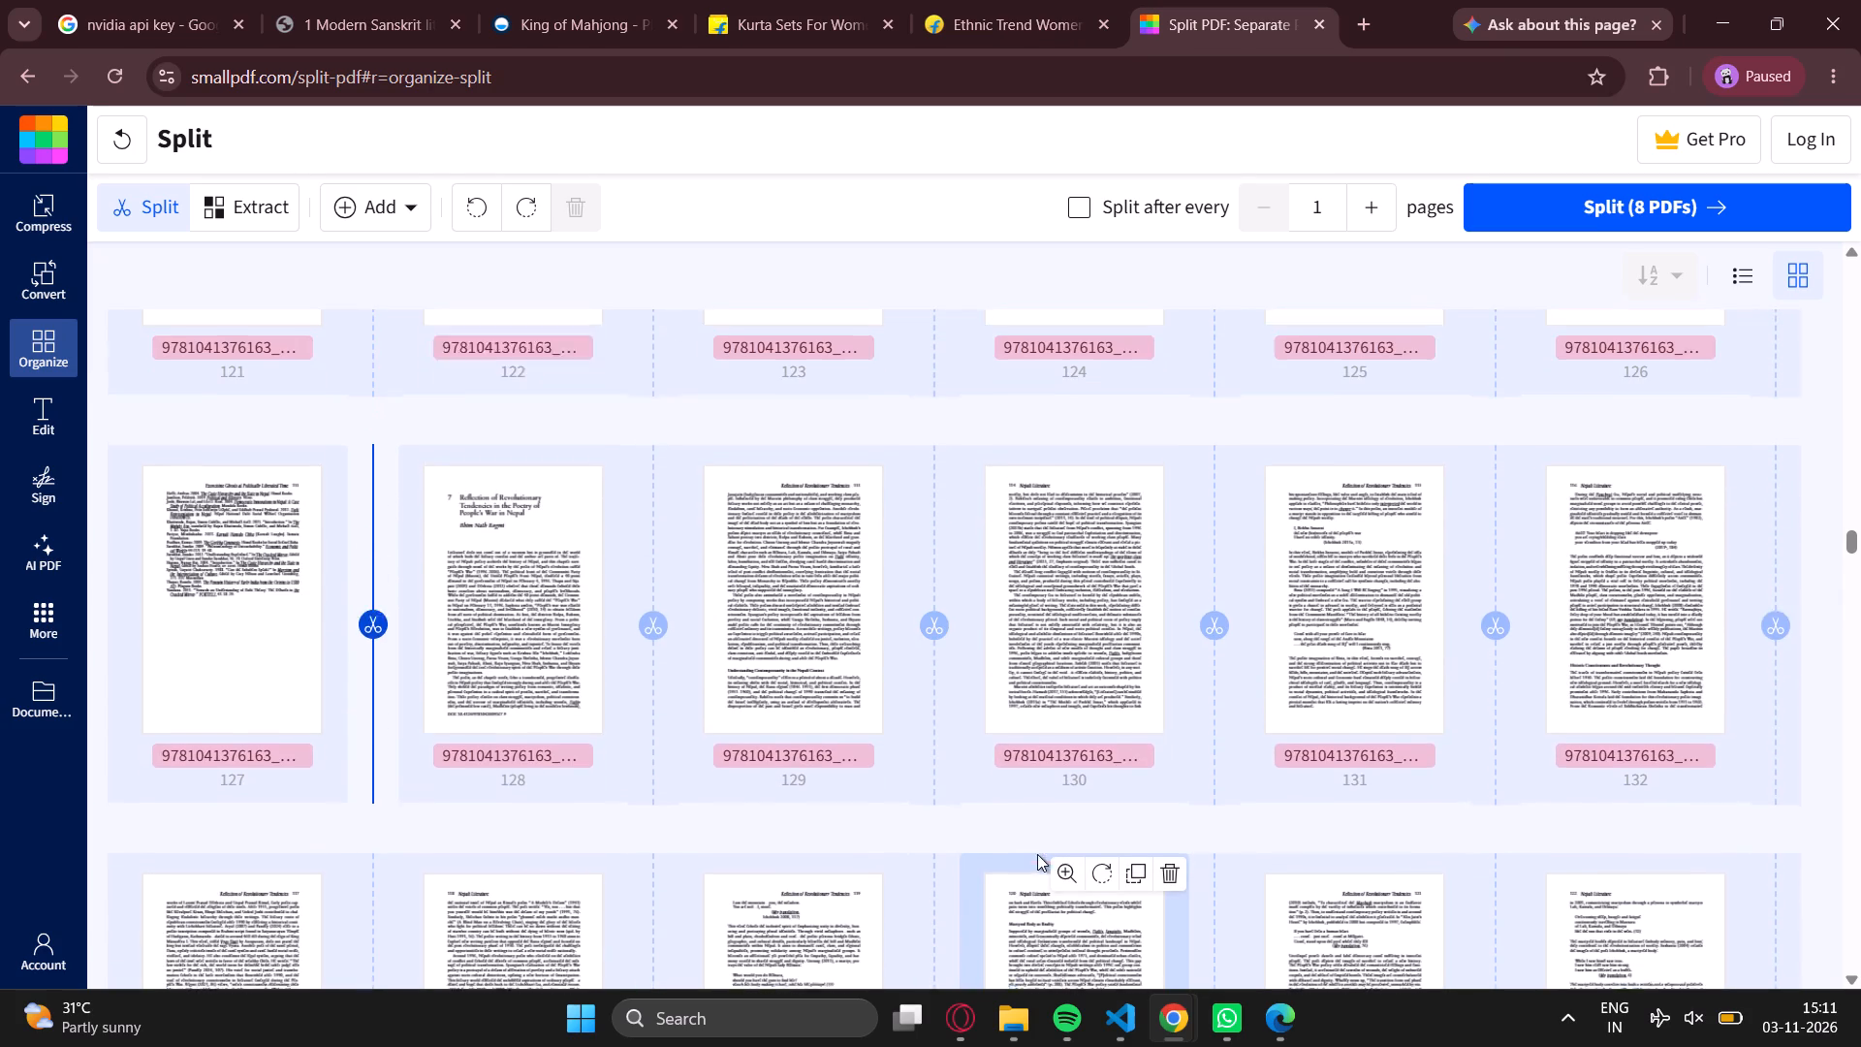
scroll(1035, 855, up, 3)
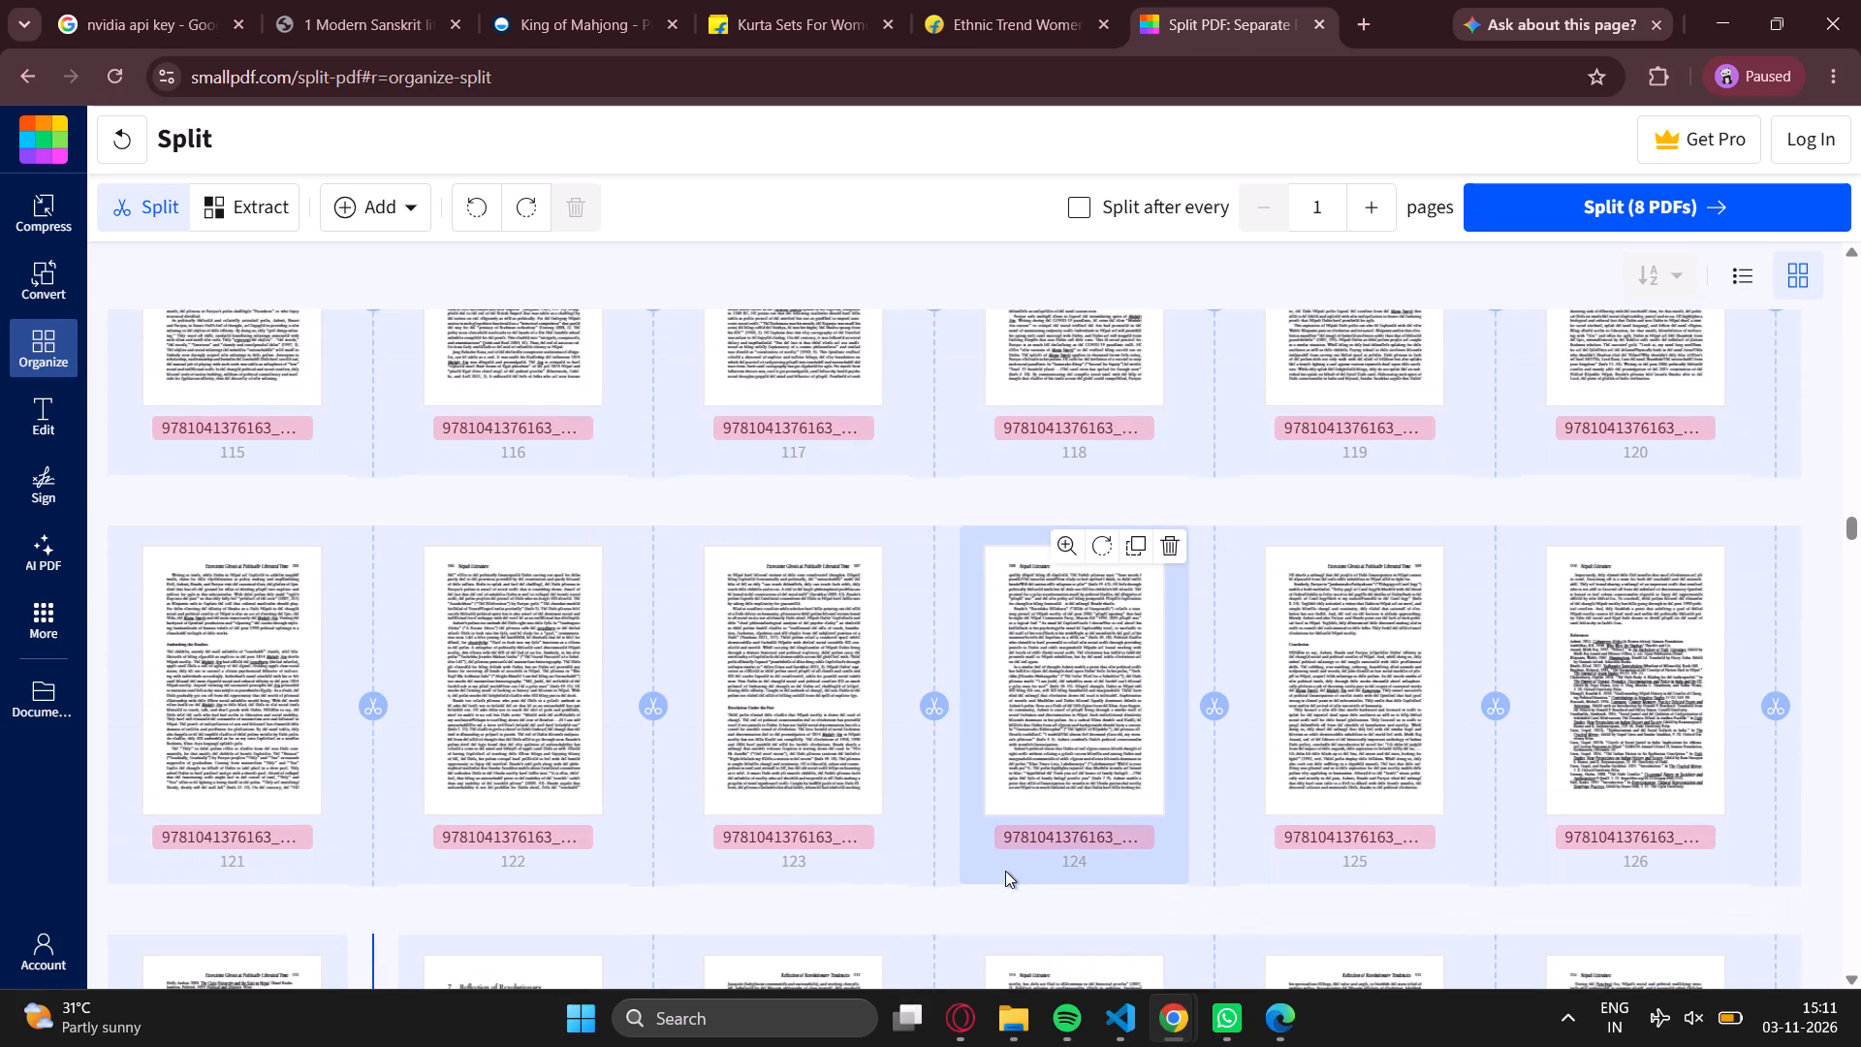
scroll(1001, 872, down, 11)
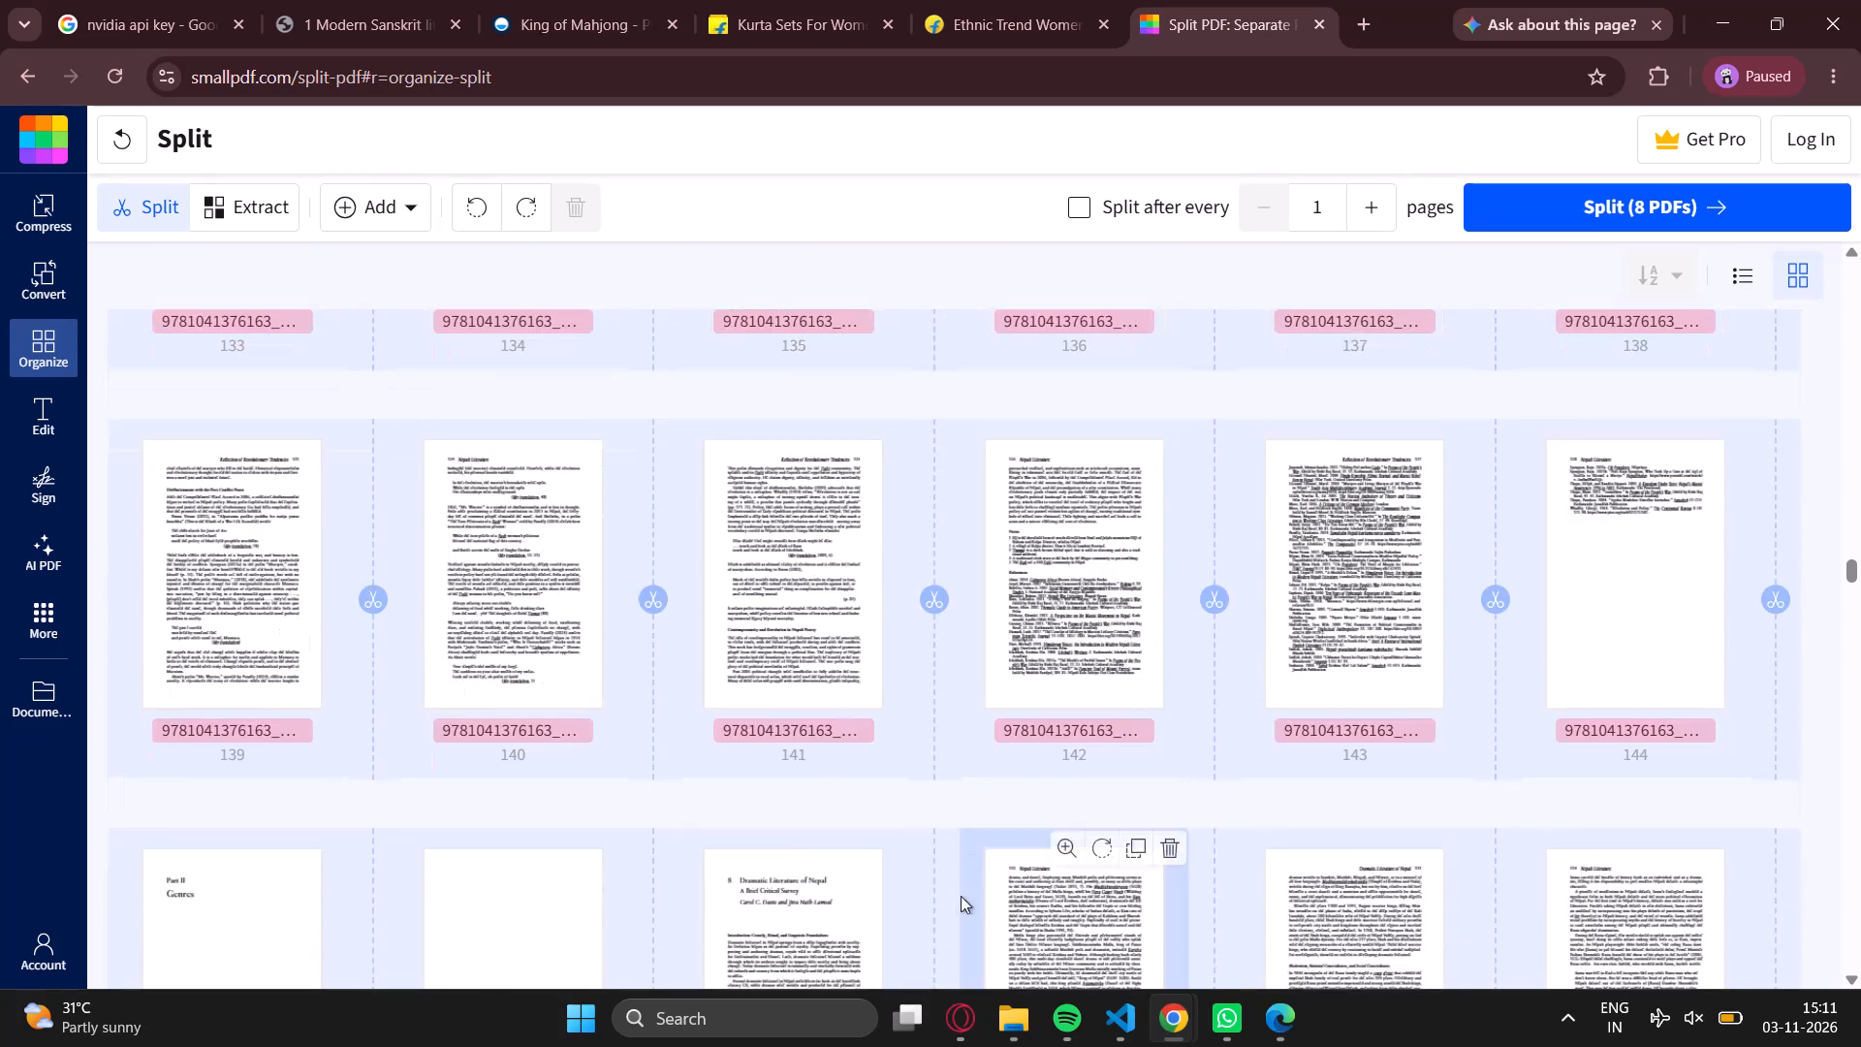
scroll(838, 885, down, 3)
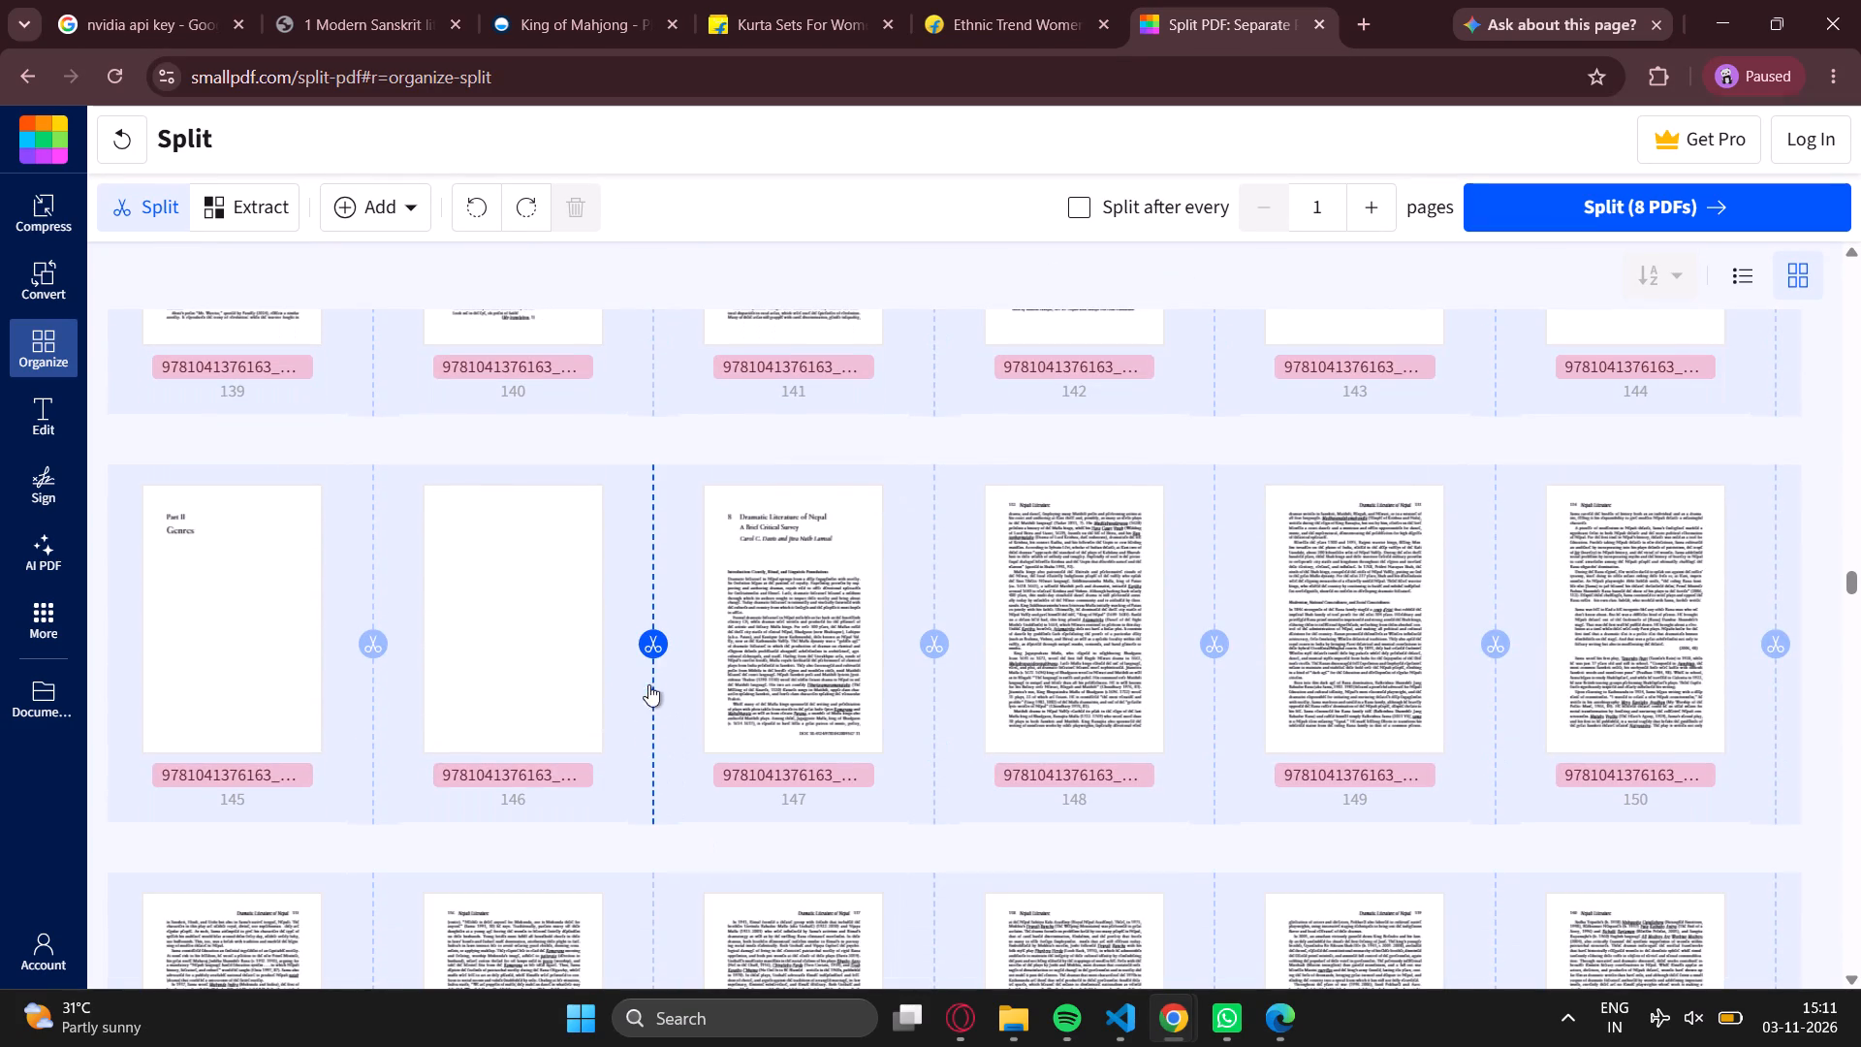
click(652, 649)
Add a split point after page 160, between the end of Chapter 8 and Chapter 9's opening page.
scroll(764, 731, down, 4)
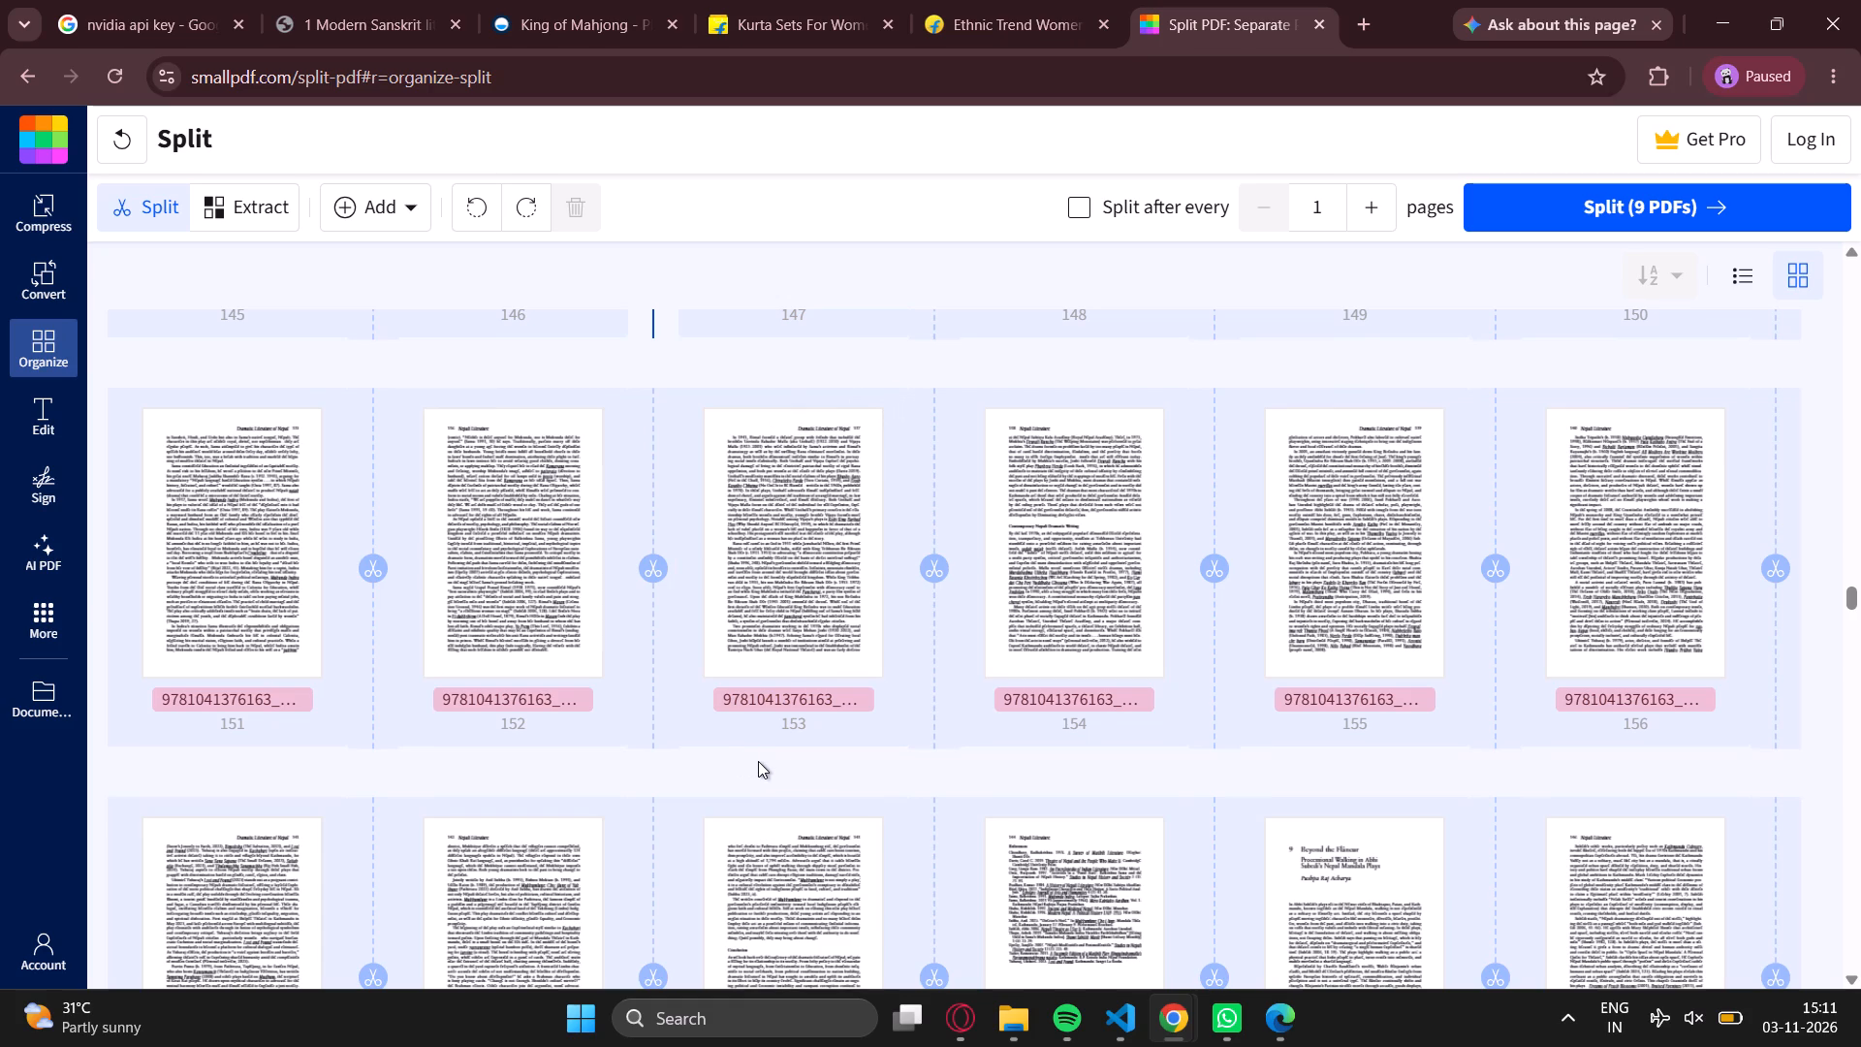
scroll(920, 795, down, 2)
click(1212, 745)
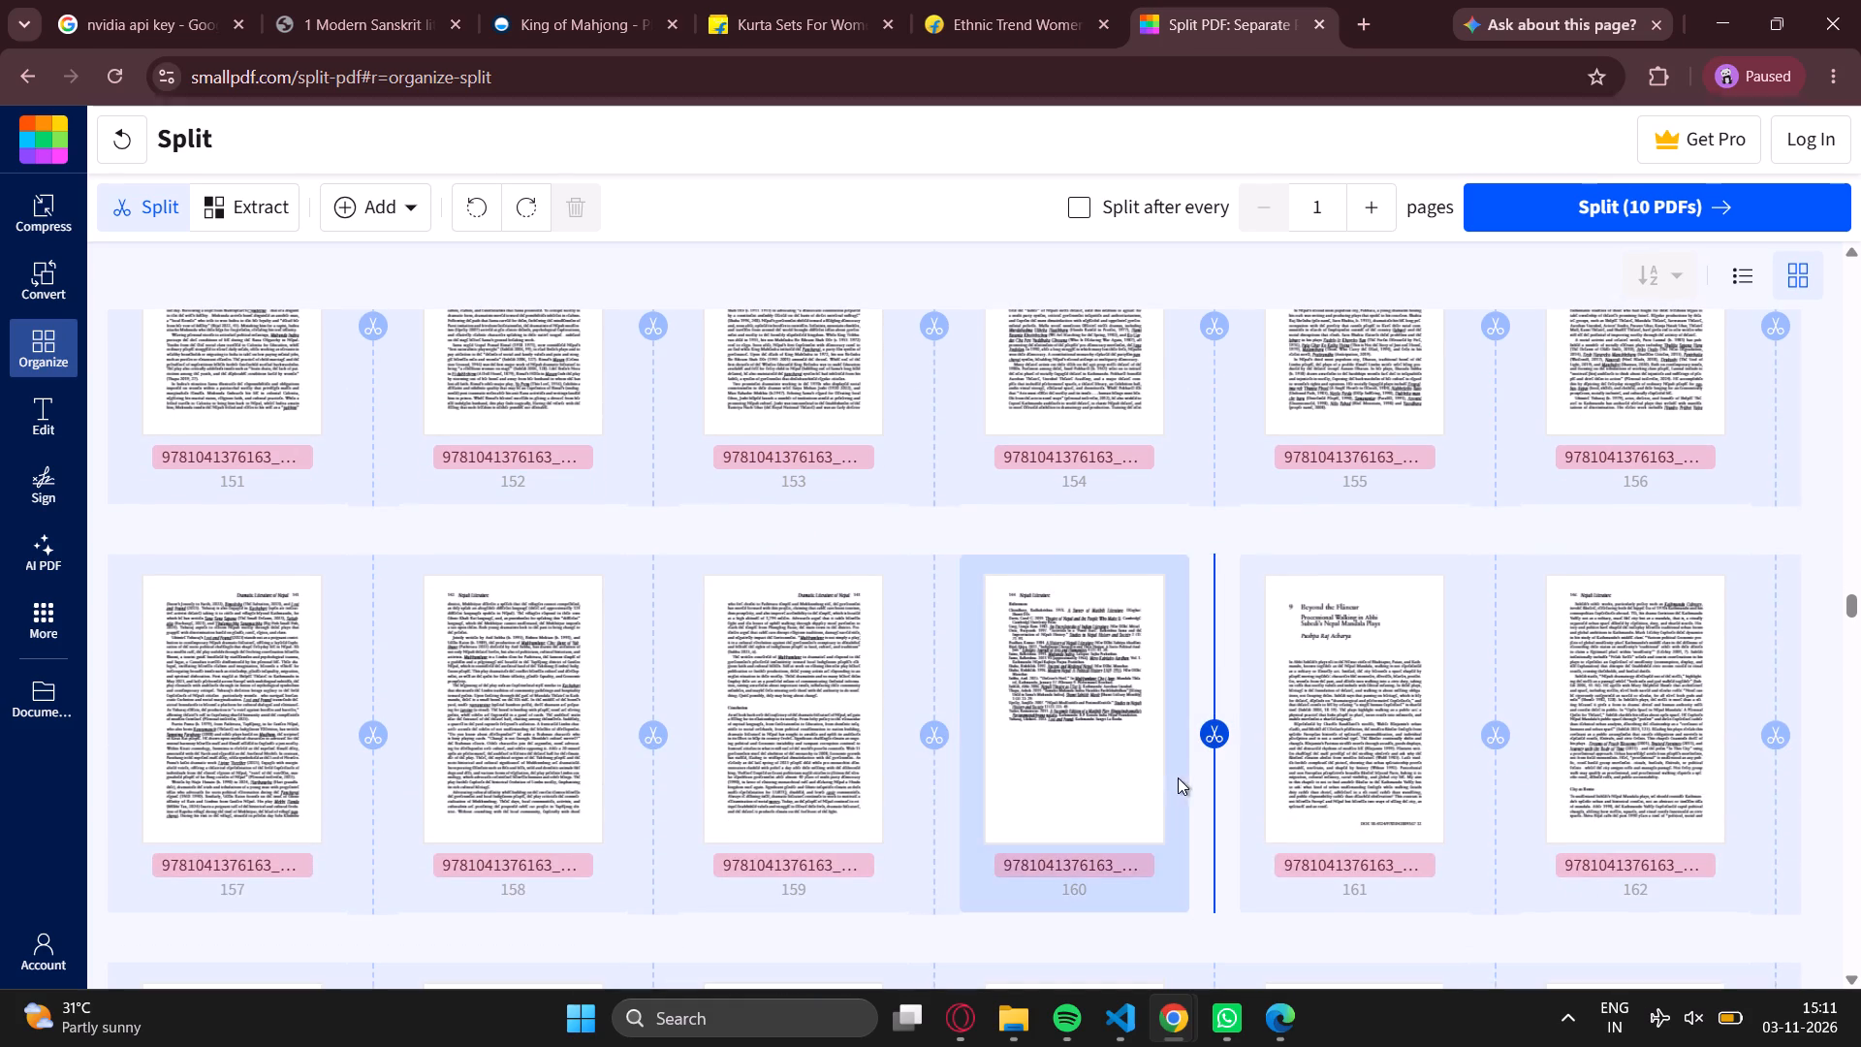
Add a split point after page 174, between the end of Chapter 9 and Chapter 10's opening page.
scroll(1171, 785, down, 5)
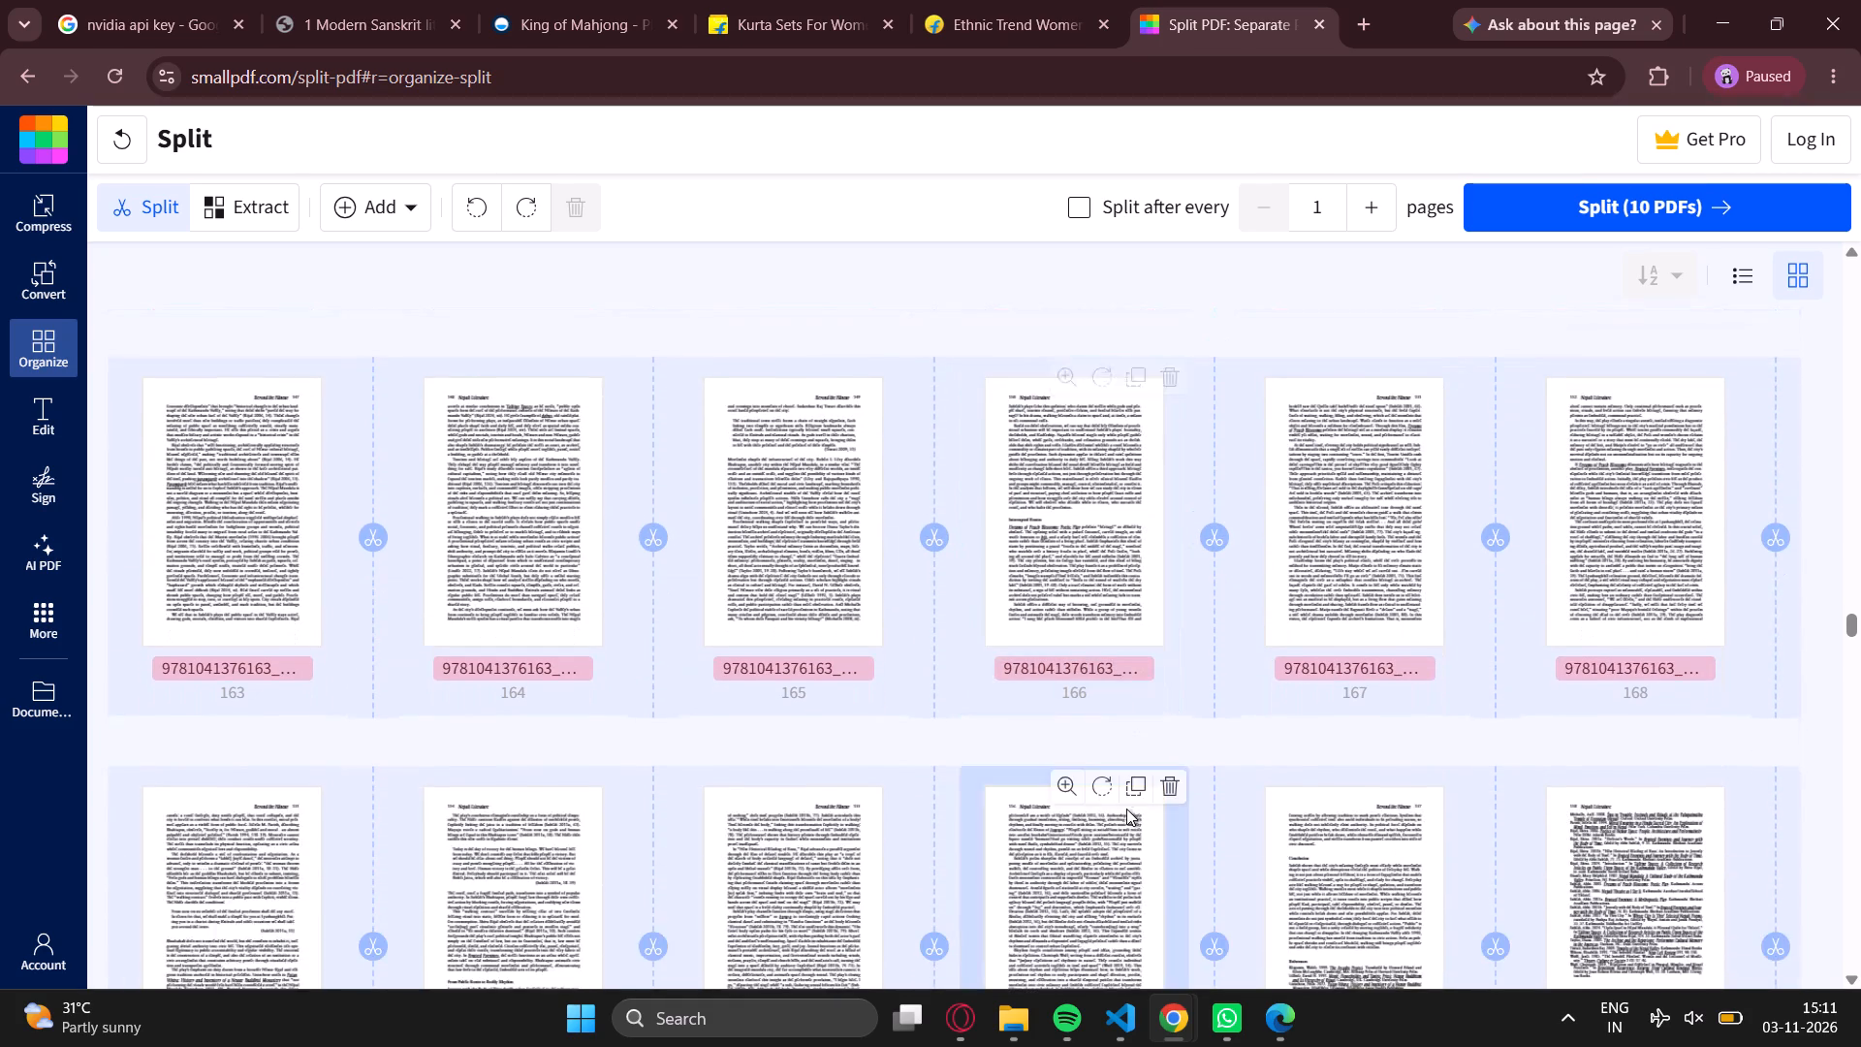
scroll(1126, 809, down, 4)
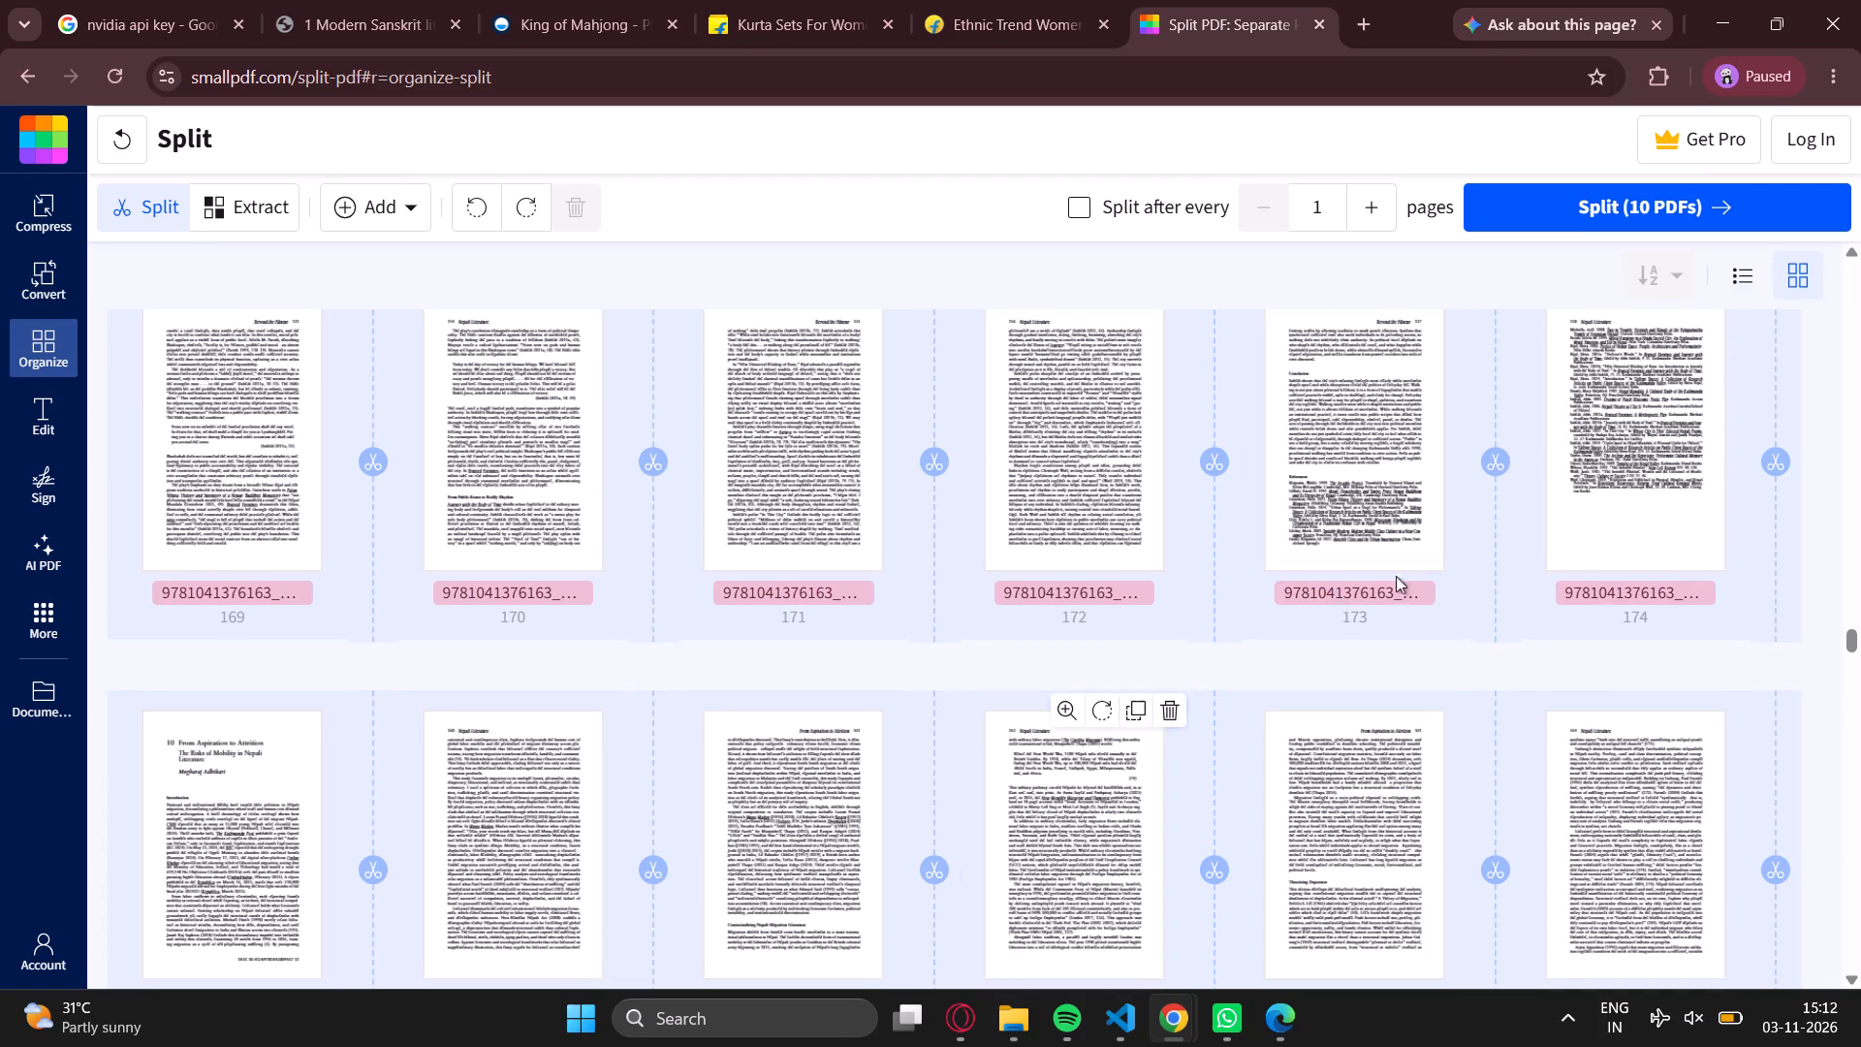
click(1768, 464)
Add a split point after page 195, between the end of Chapter 10 and Chapter 11's opening page.
scroll(1325, 691, down, 2)
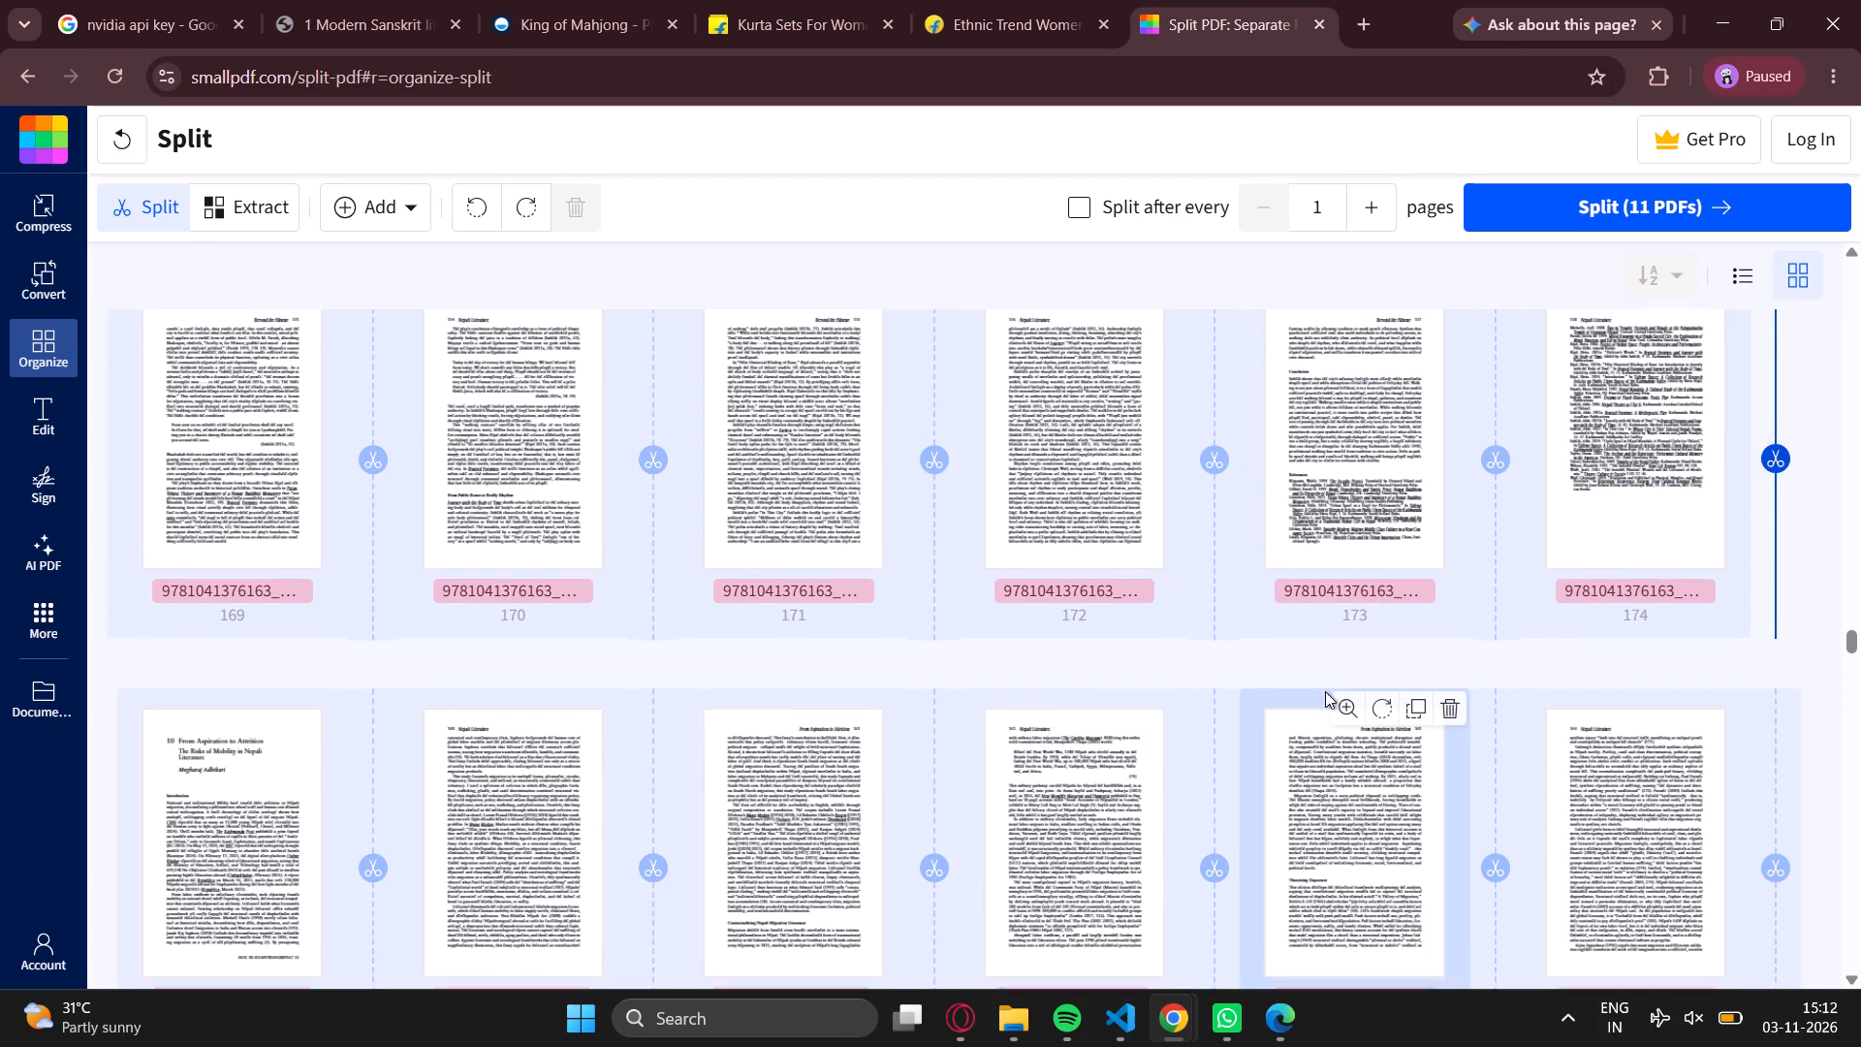
scroll(1315, 693, down, 3)
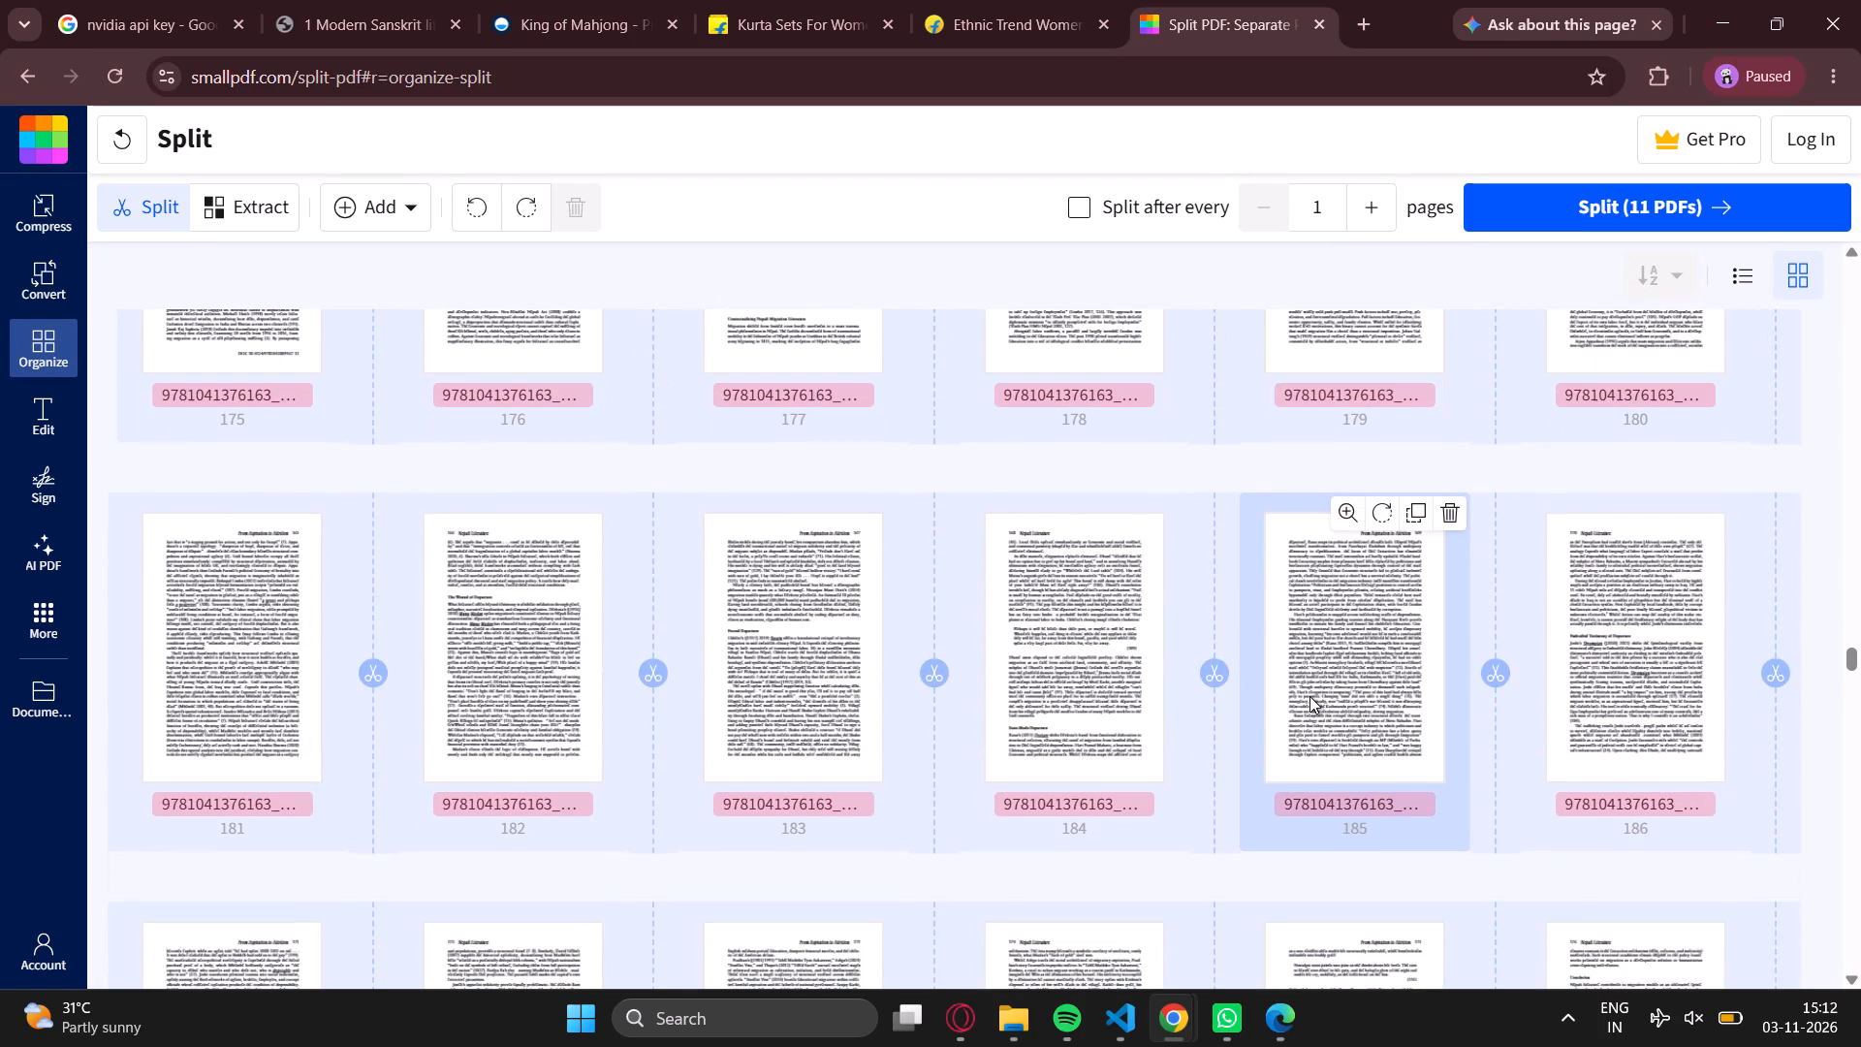
scroll(1309, 696, down, 4)
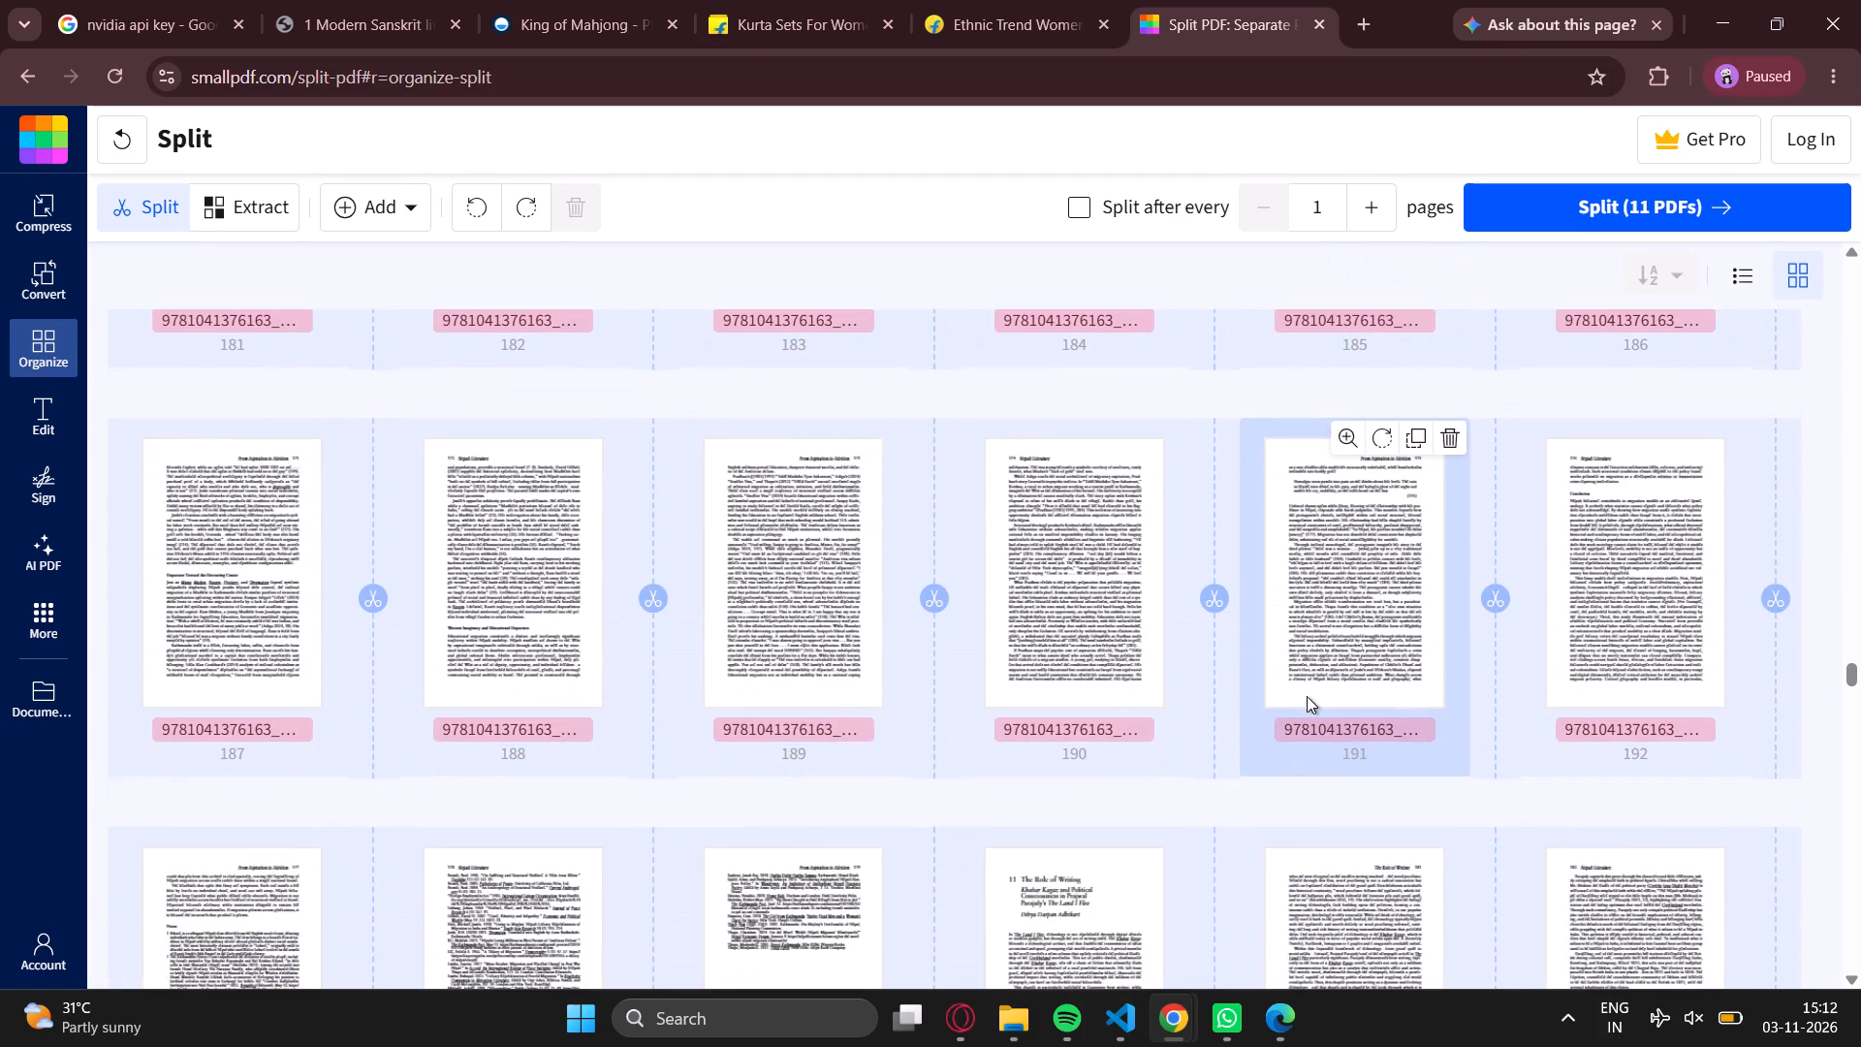
scroll(1307, 696, down, 2)
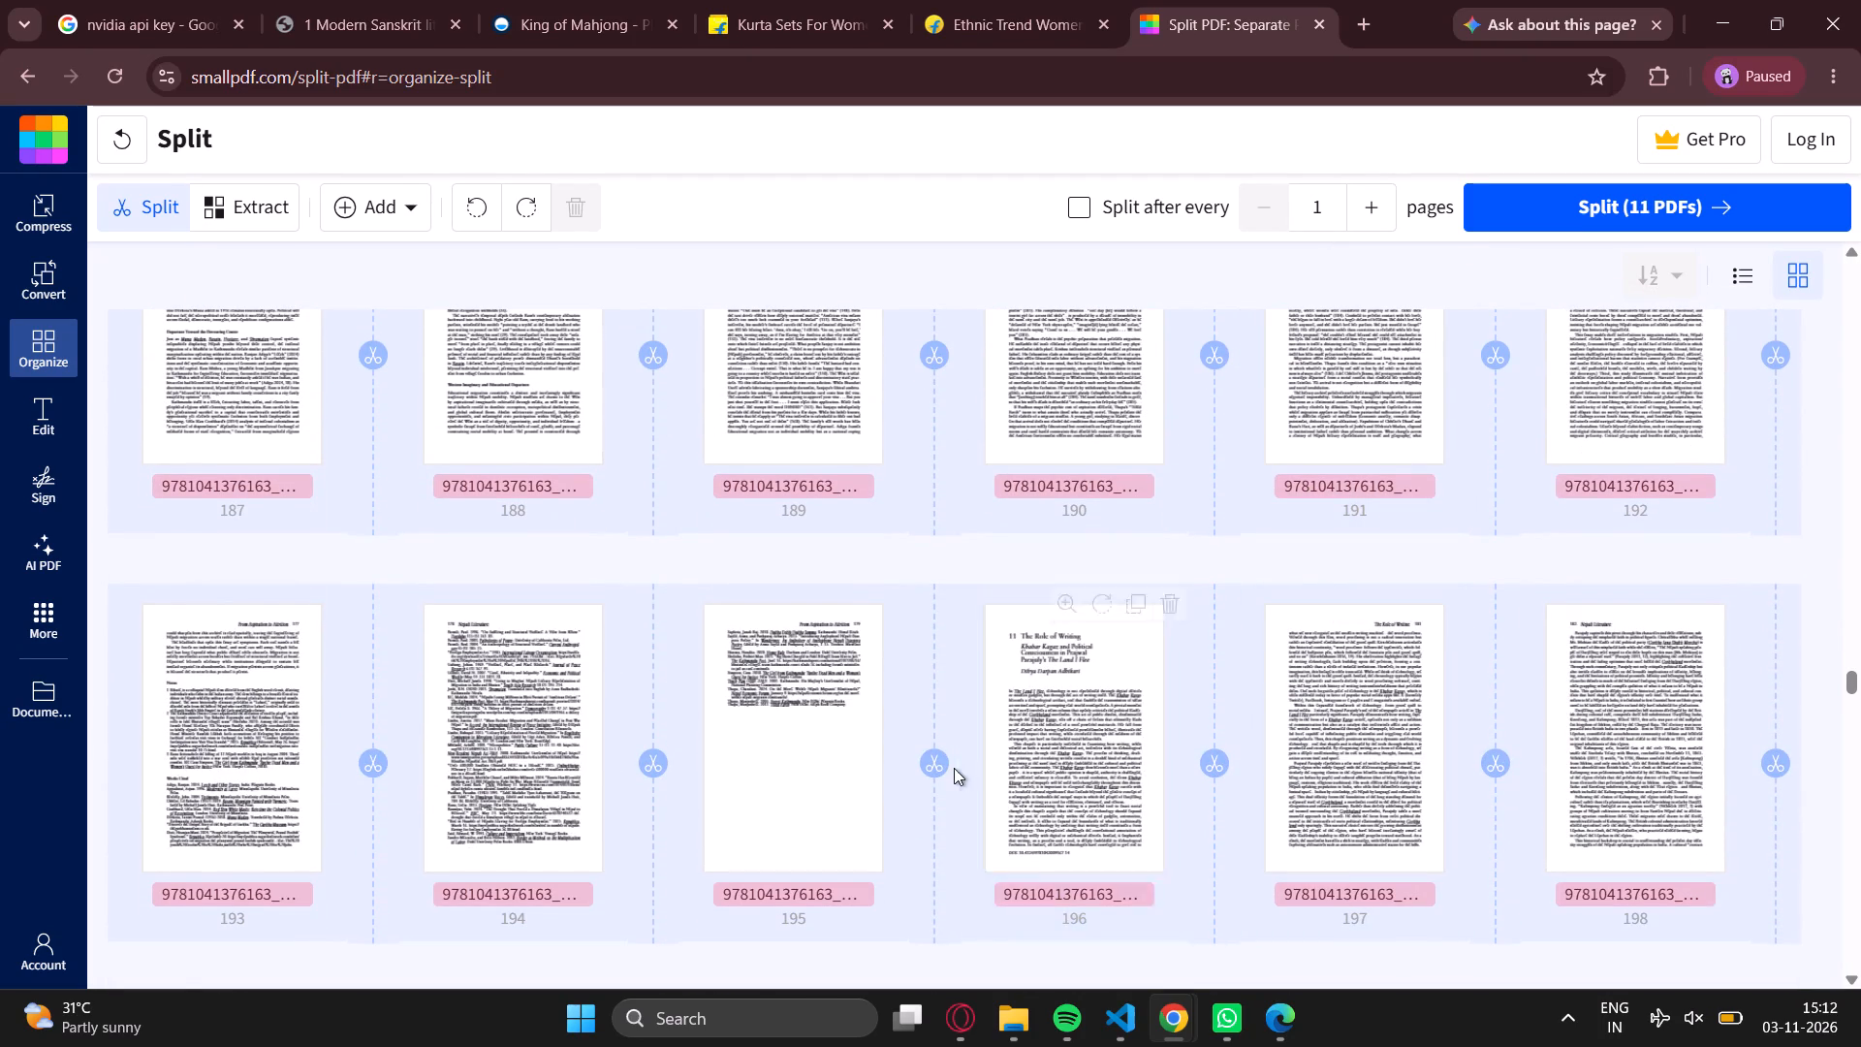
click(926, 769)
Separate the Part III divider and its blank page by adding split points after pages 208 and 210.
scroll(972, 762, down, 2)
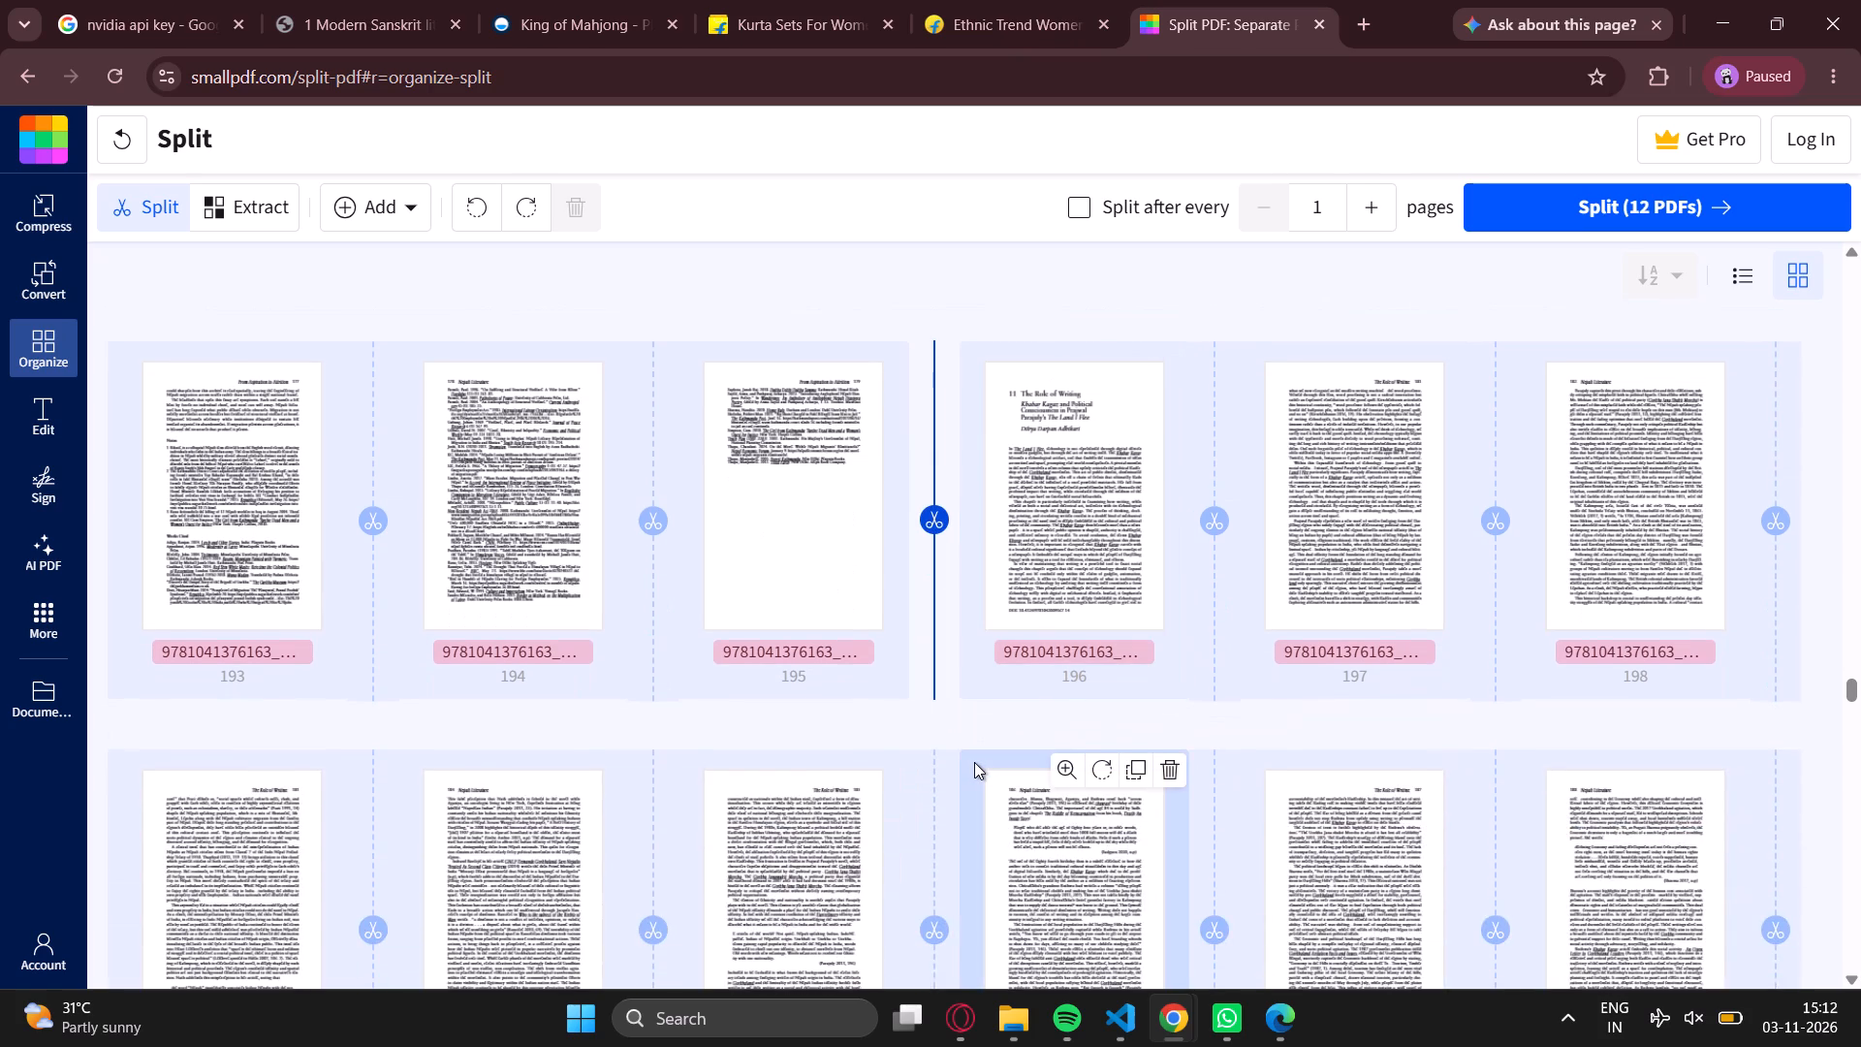
scroll(974, 762, down, 3)
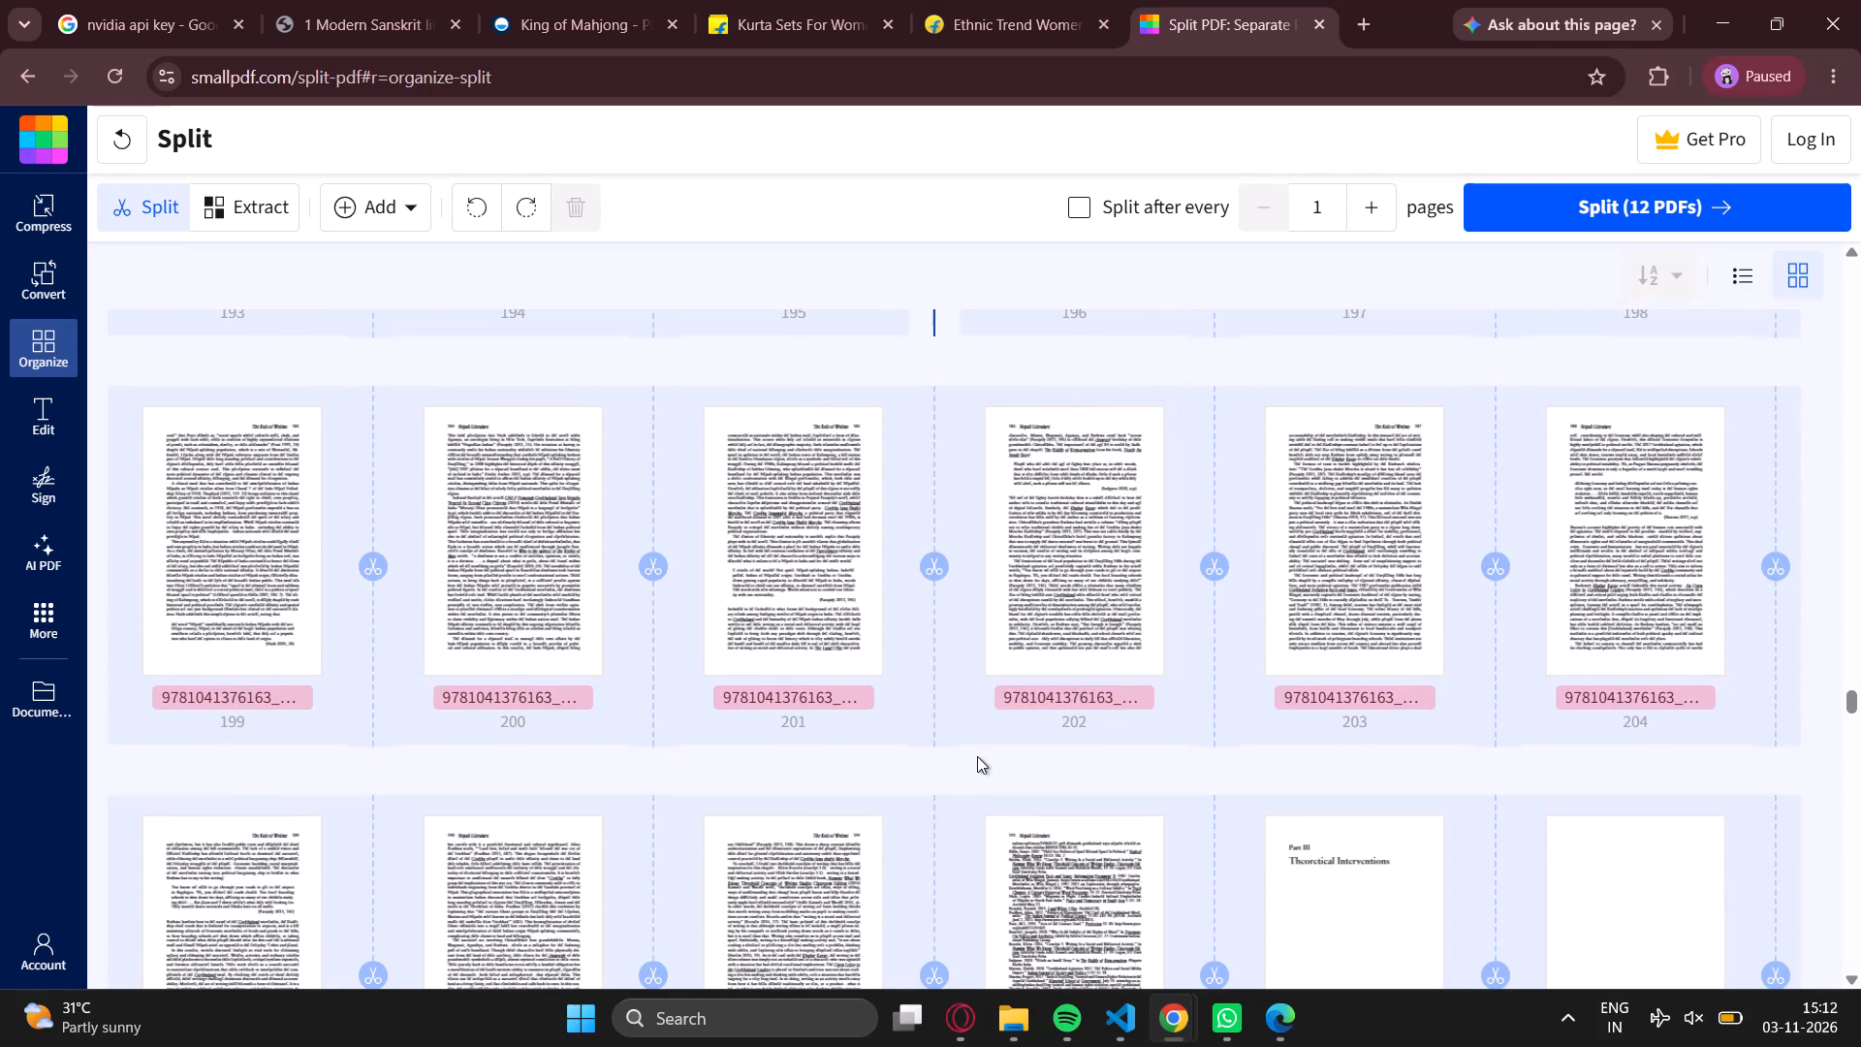
scroll(977, 756, down, 1)
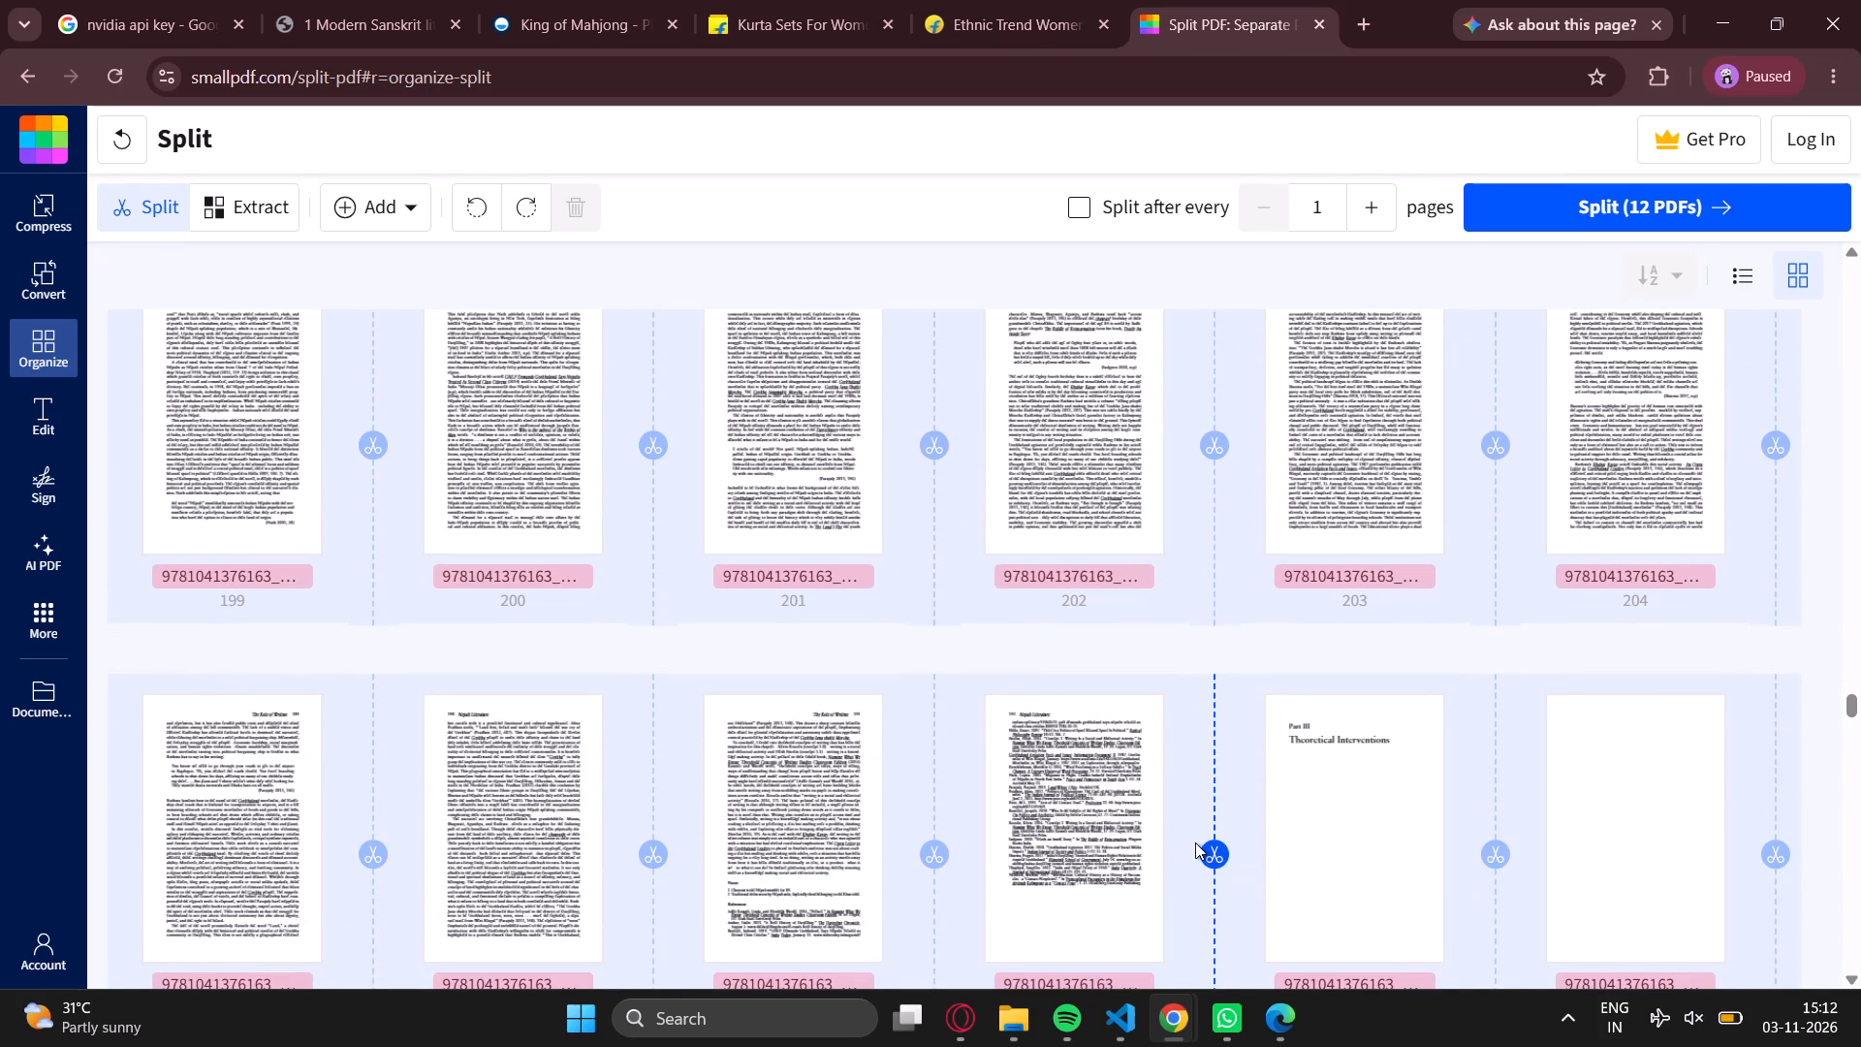
click(1195, 842)
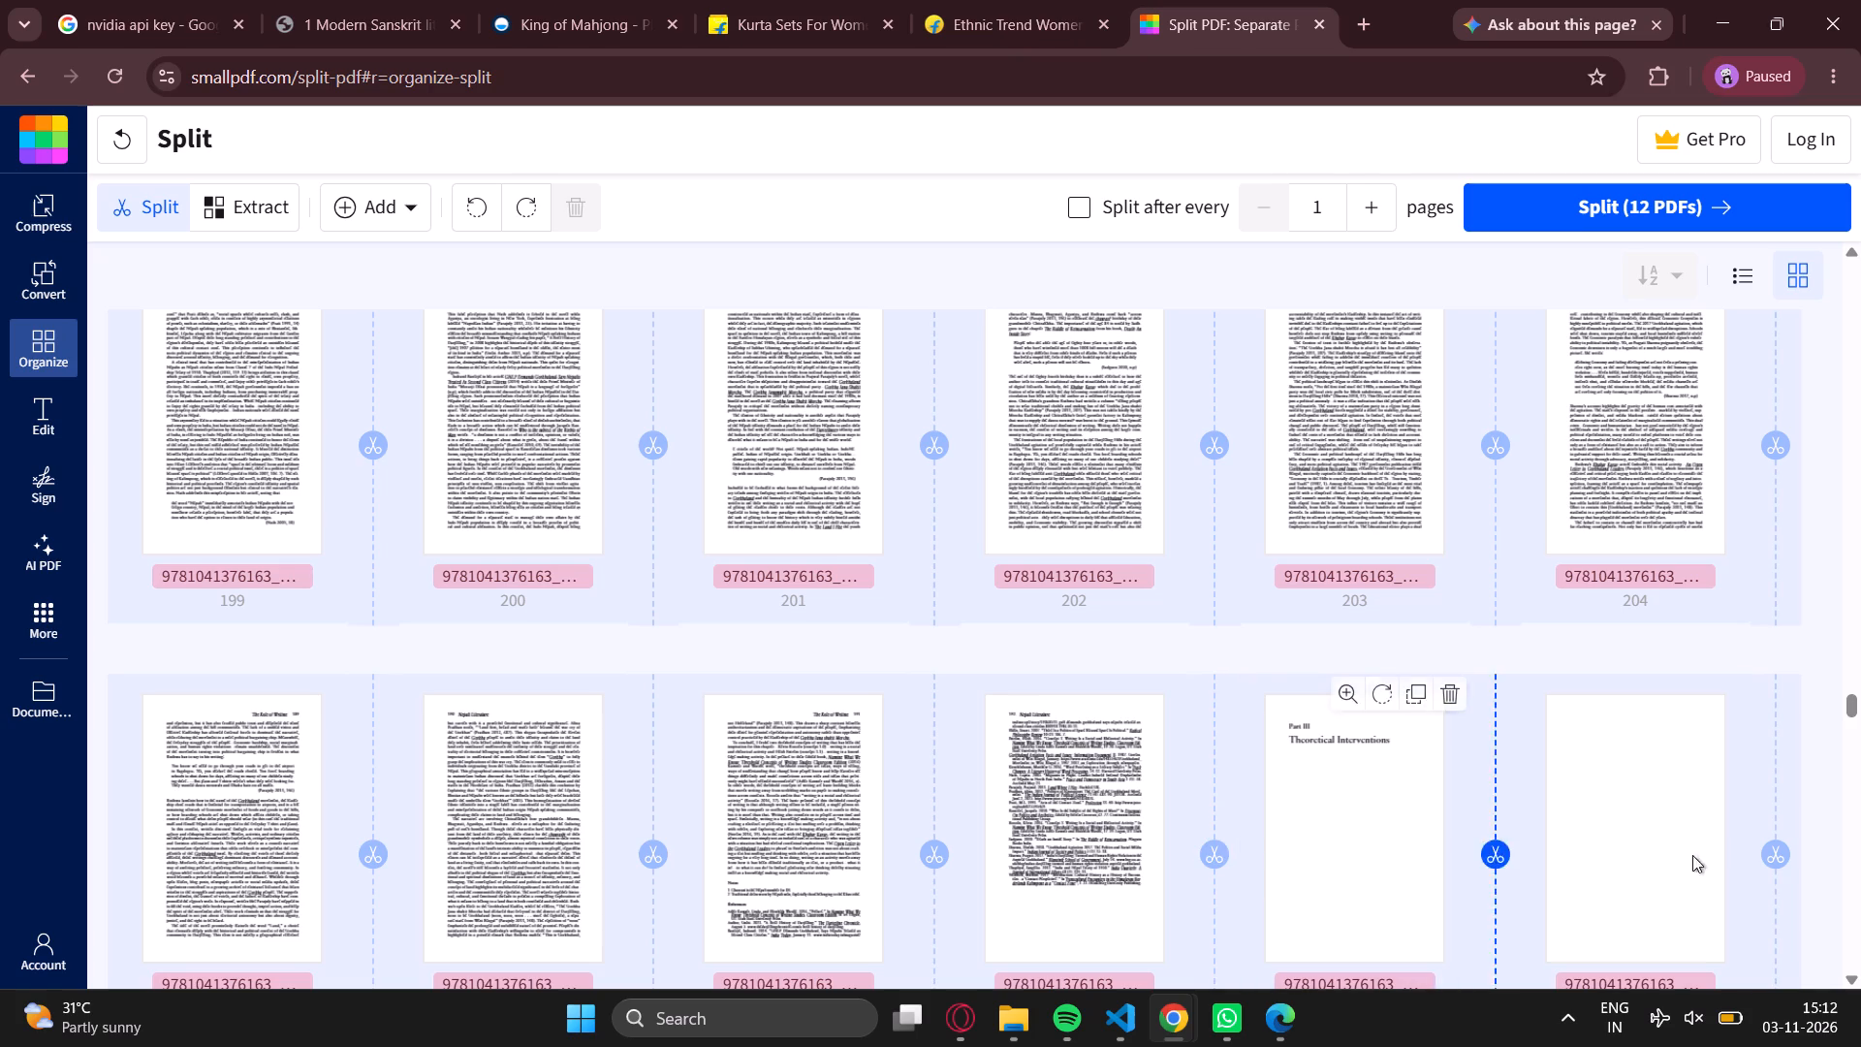
click(1766, 847)
scroll(1502, 794, down, 3)
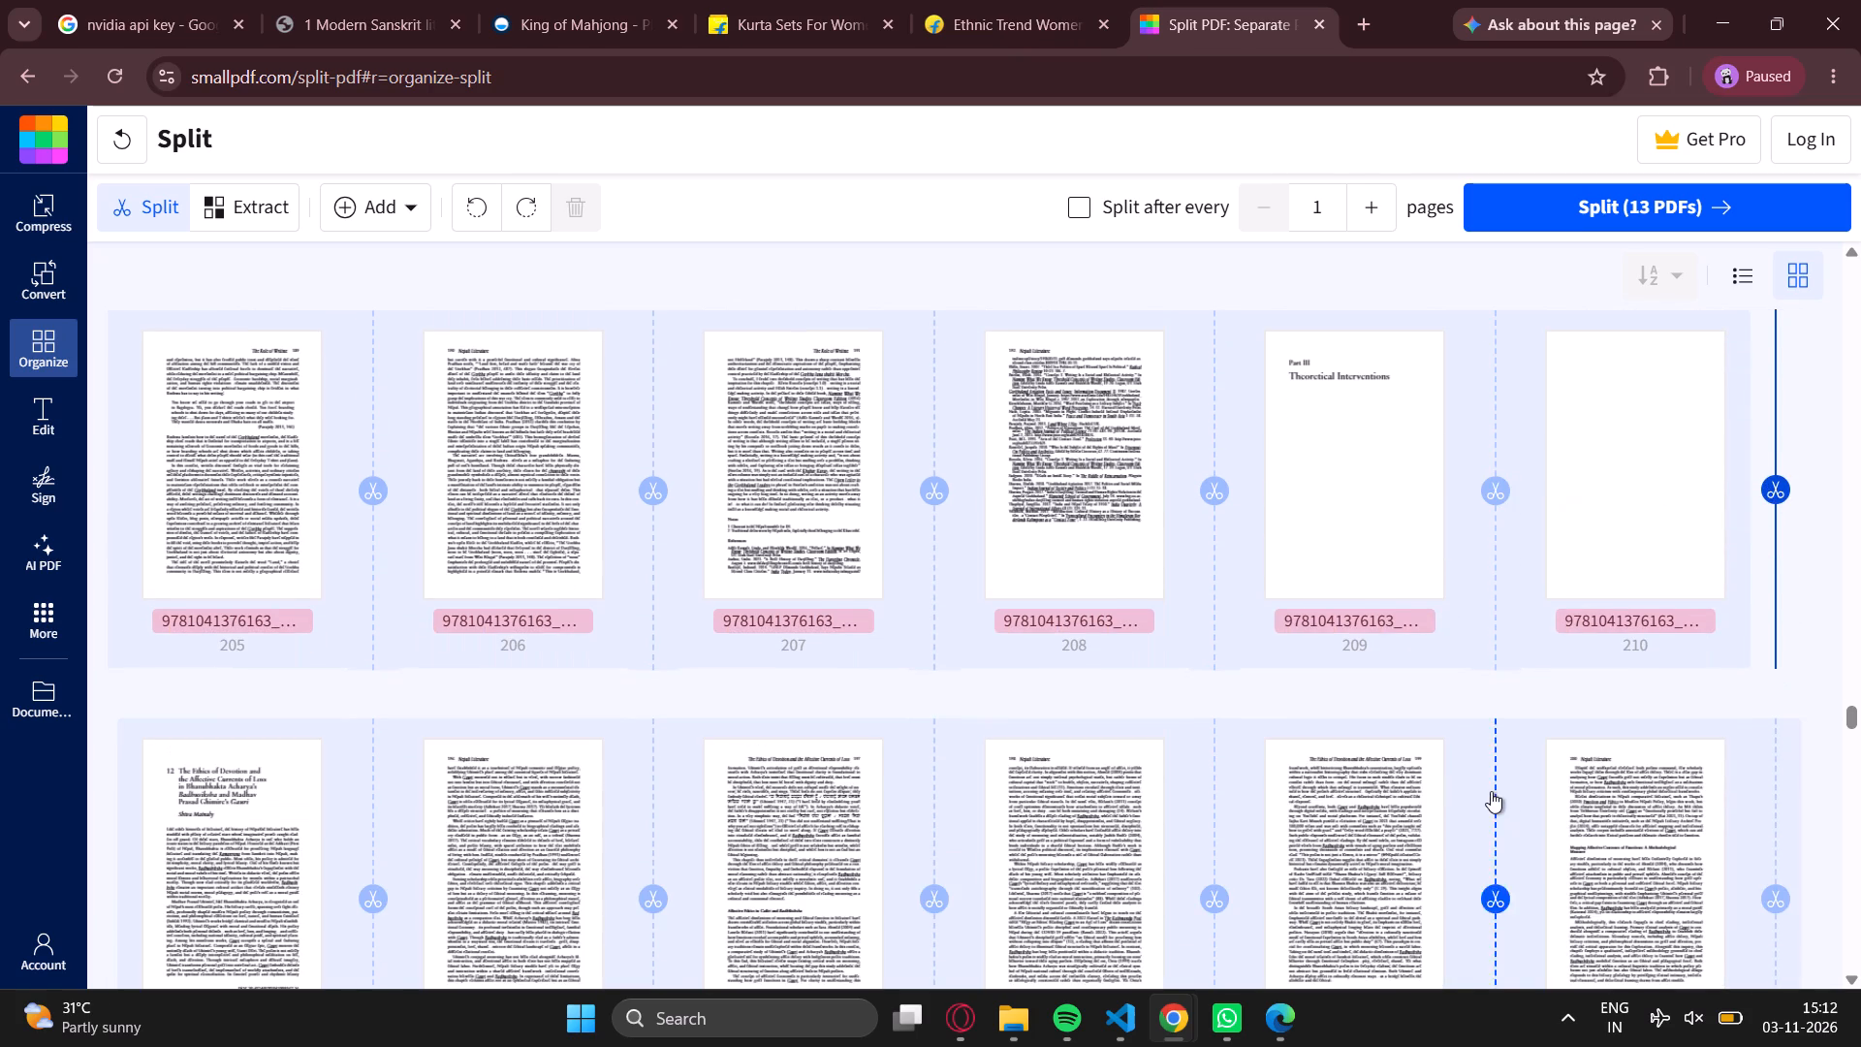
scroll(1309, 705, up, 3)
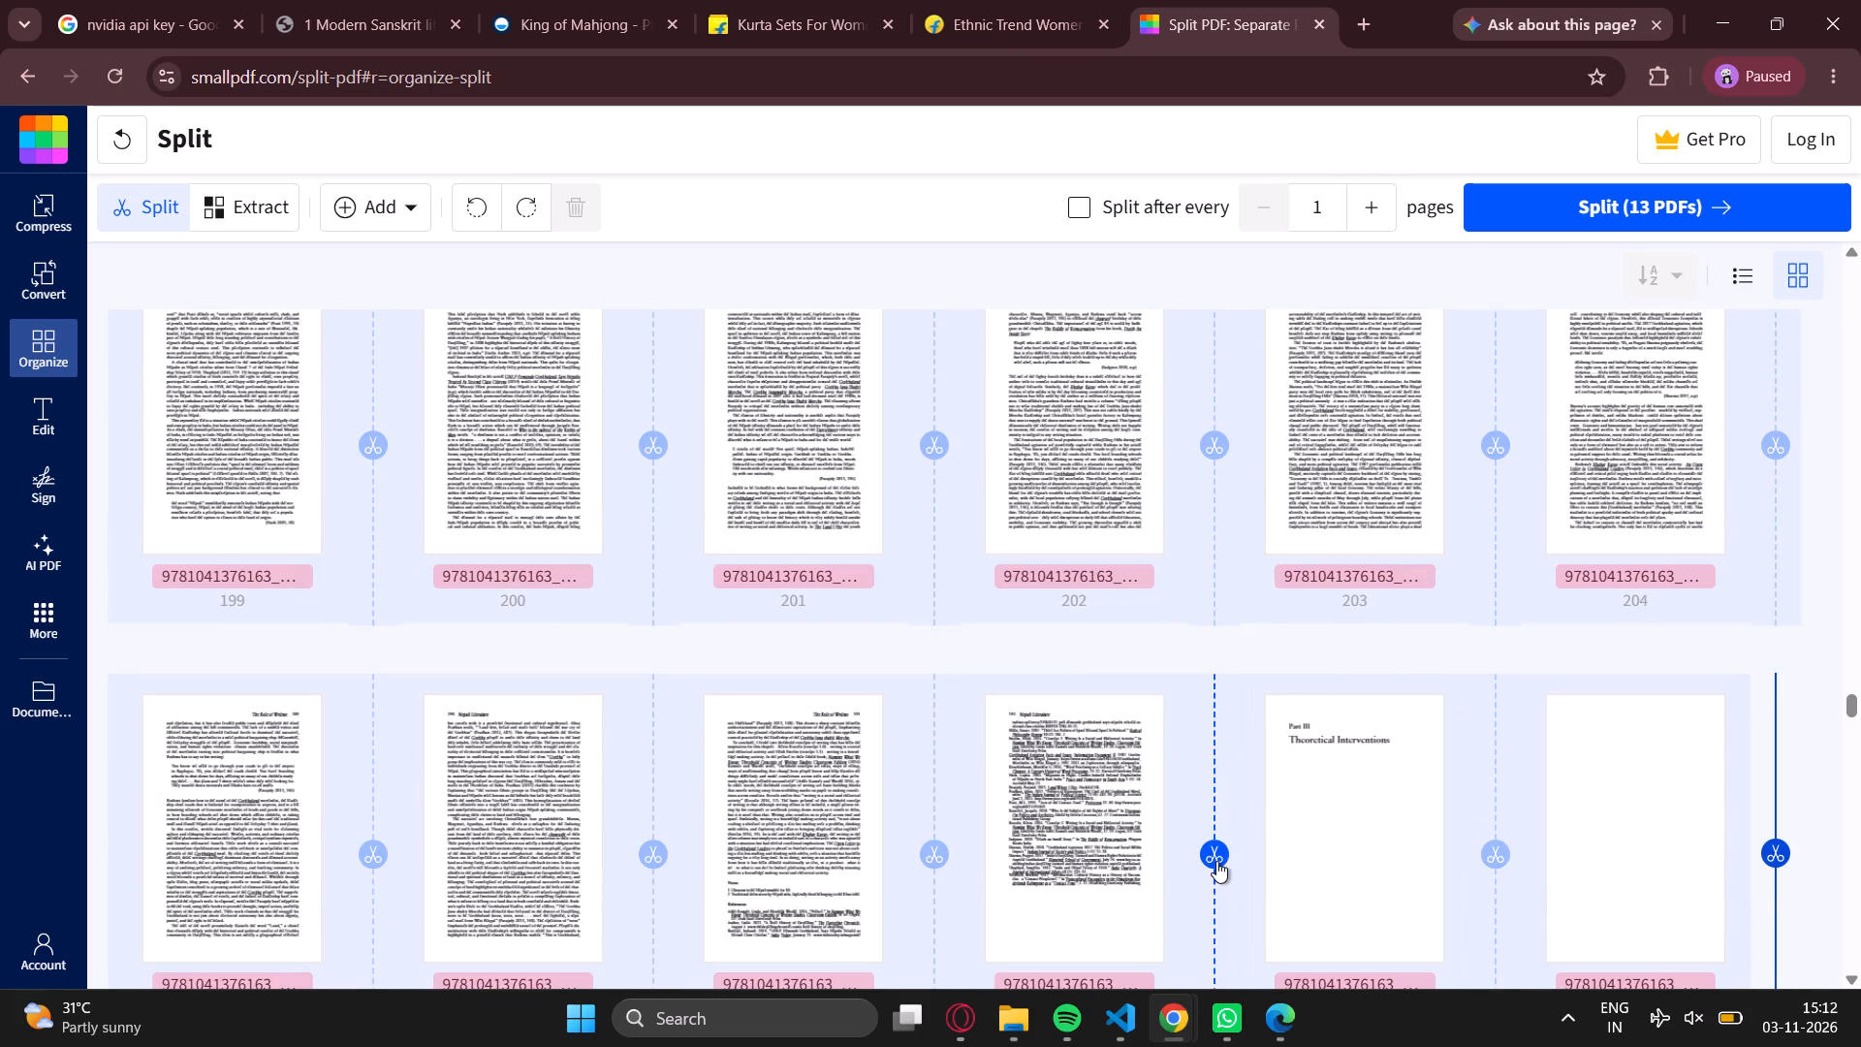
click(1218, 863)
Review the split points around Chapter 11 and the Part III divider against the neighbouring chapter pages.
scroll(1235, 854, down, 3)
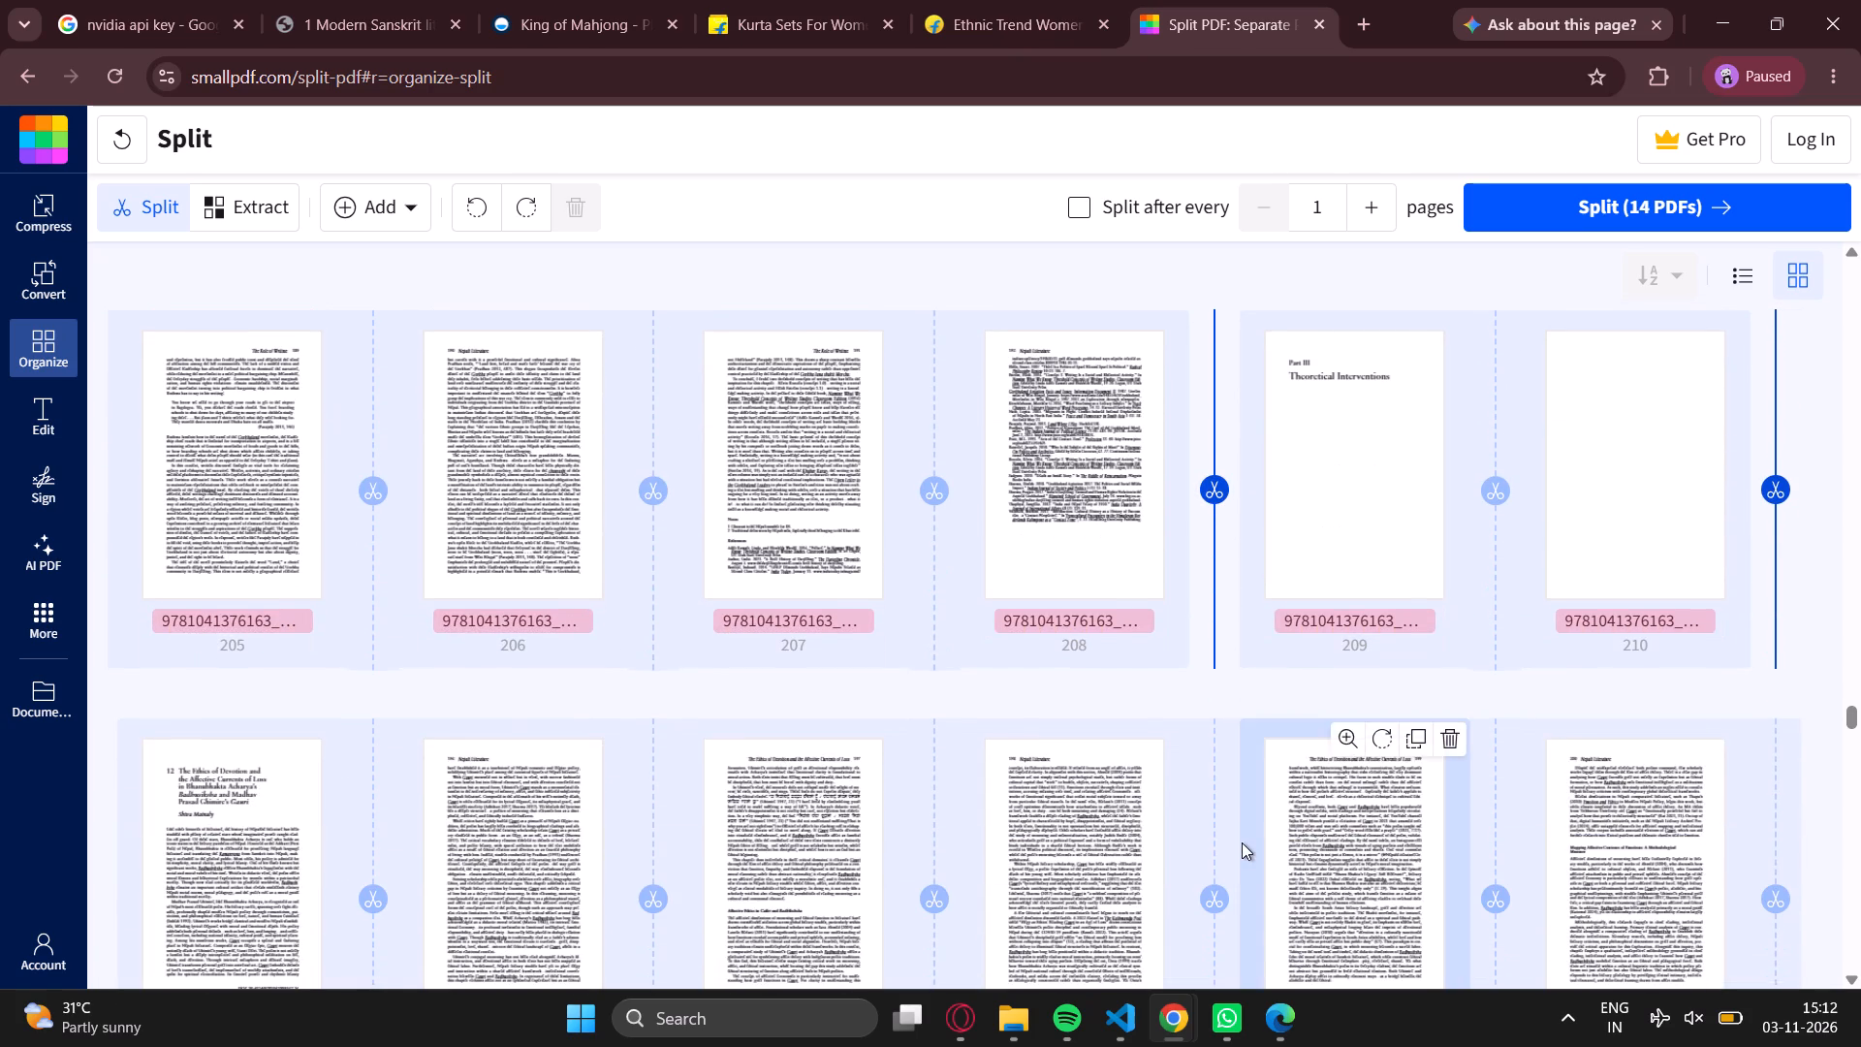
scroll(1237, 835, down, 3)
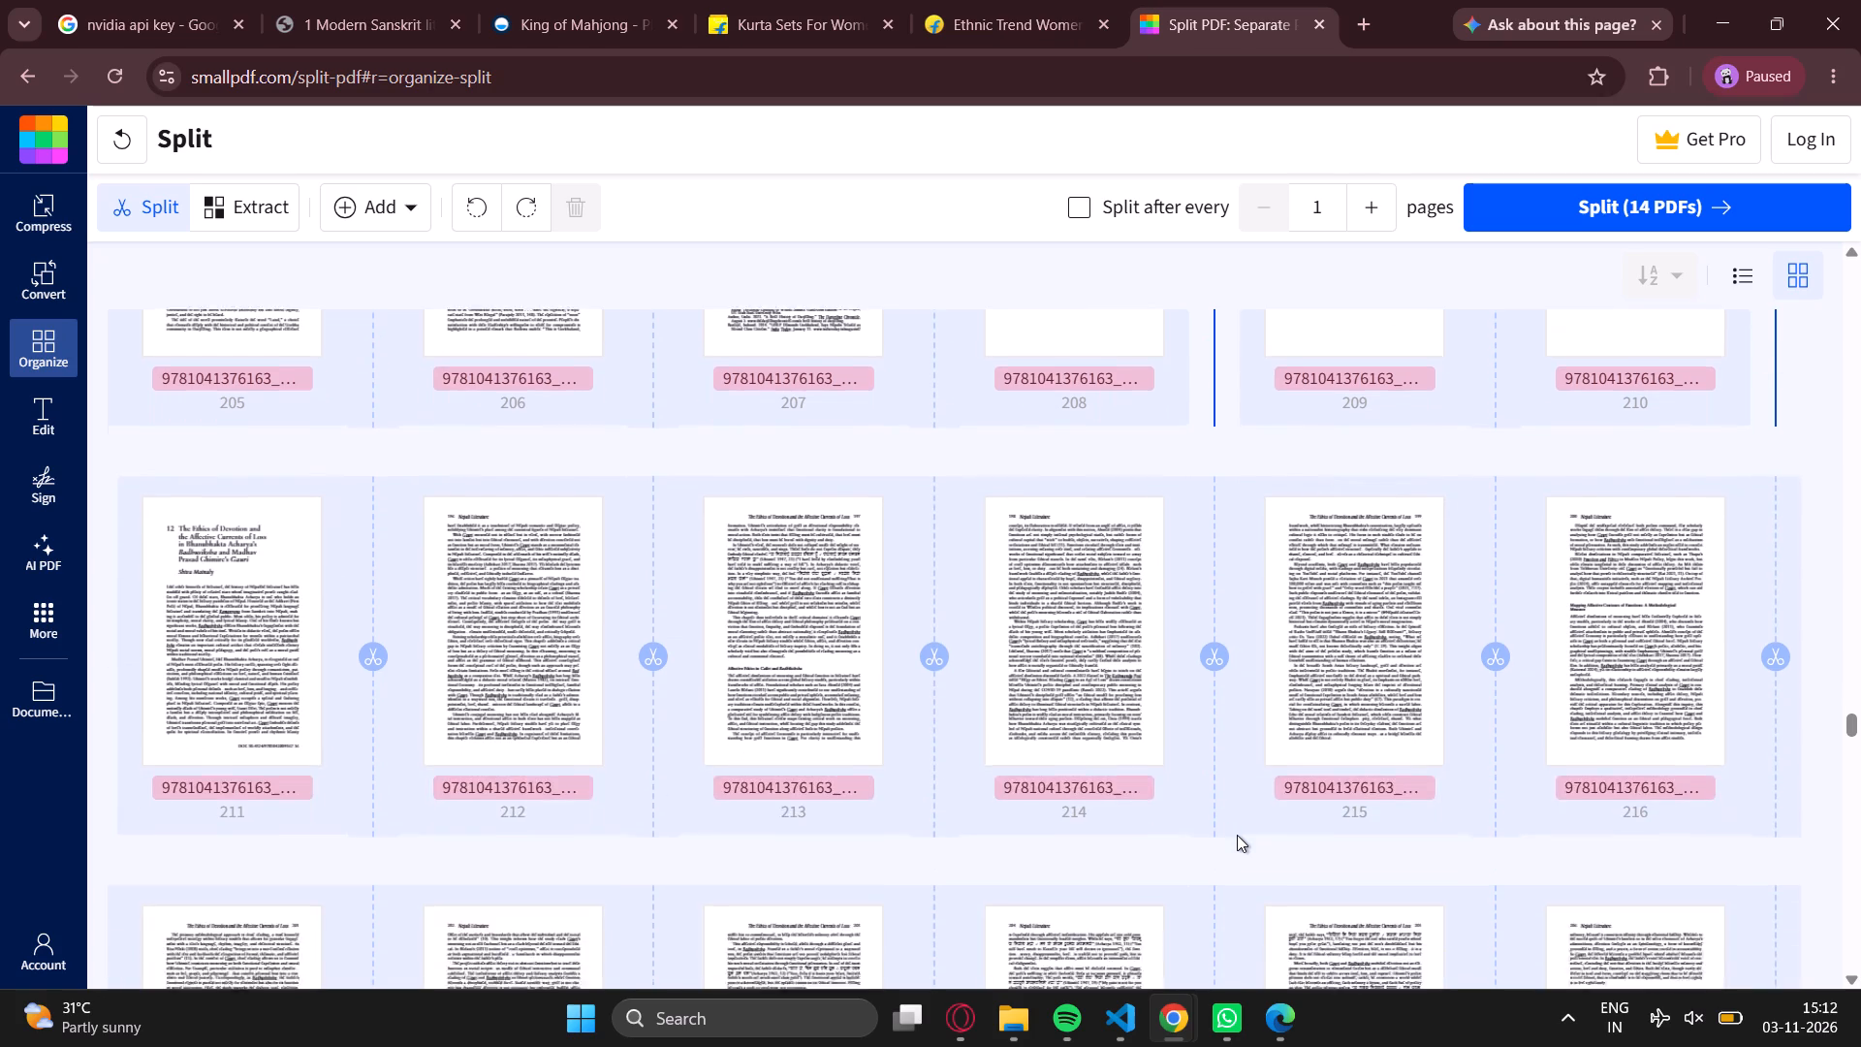
scroll(1237, 835, down, 5)
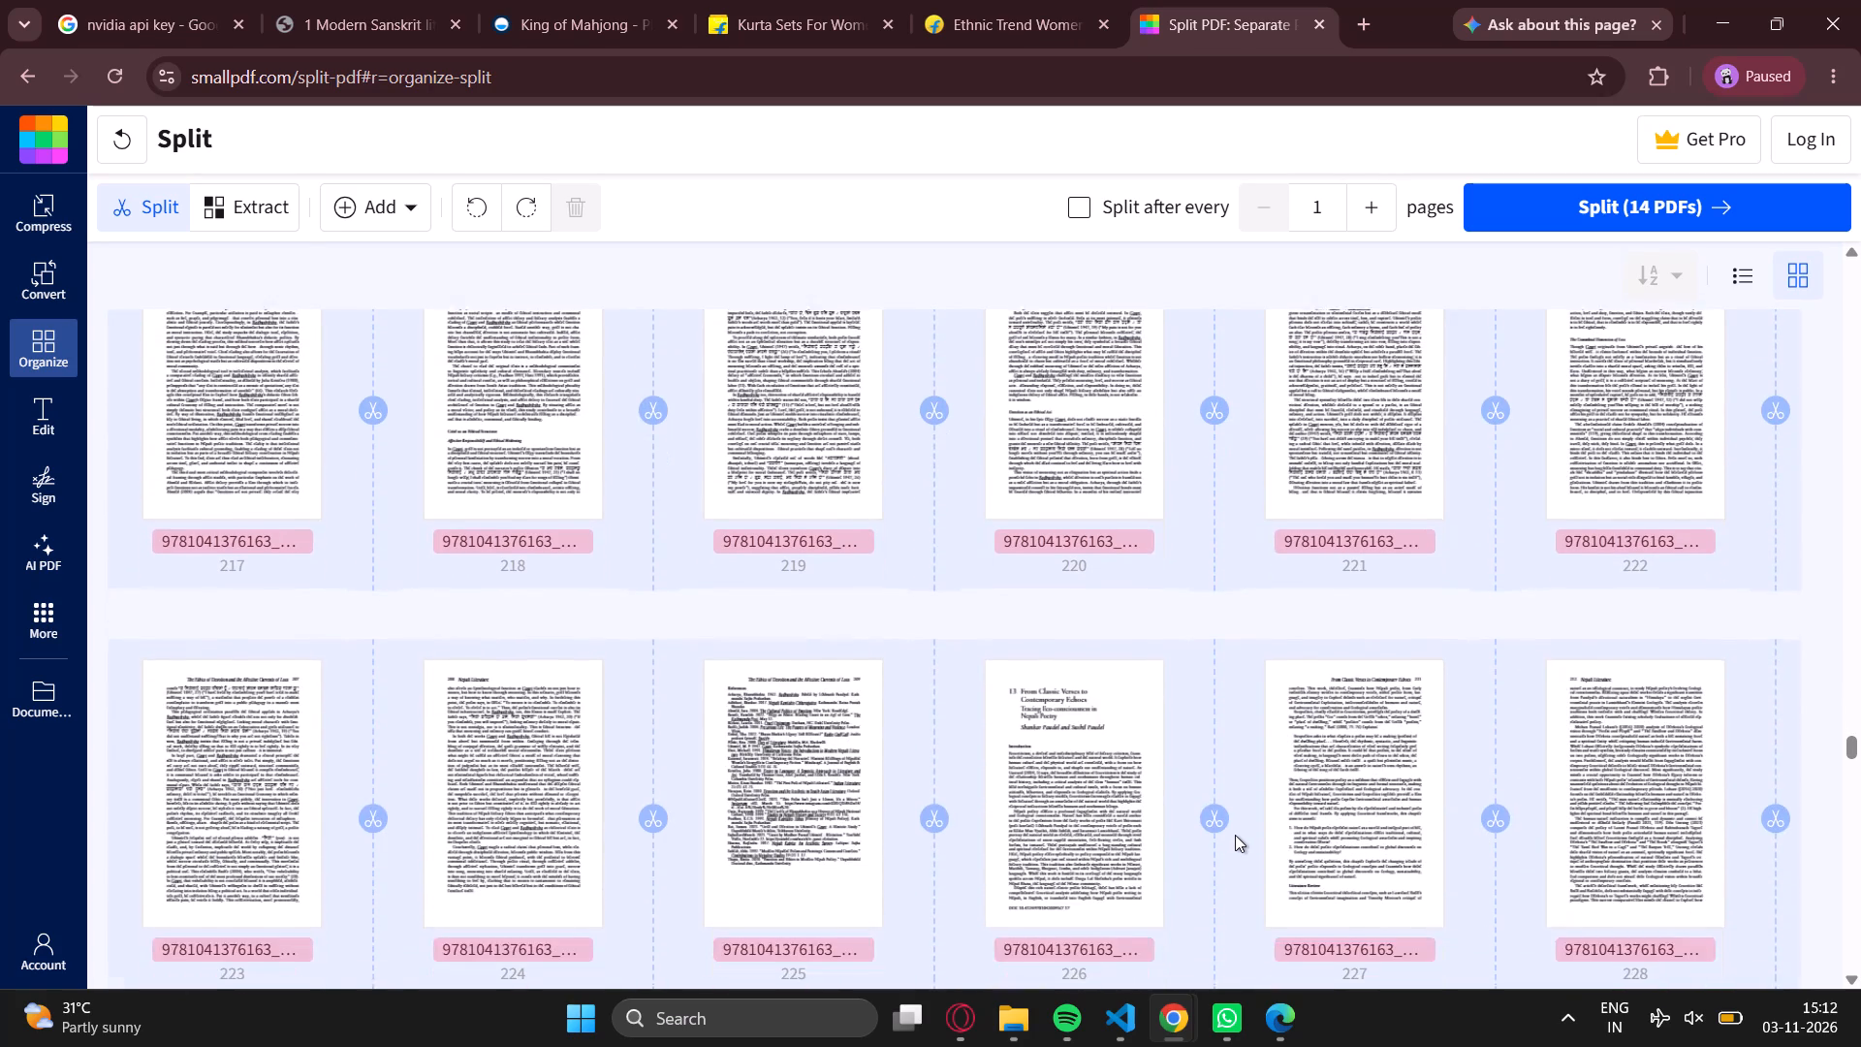
scroll(1057, 724, up, 9)
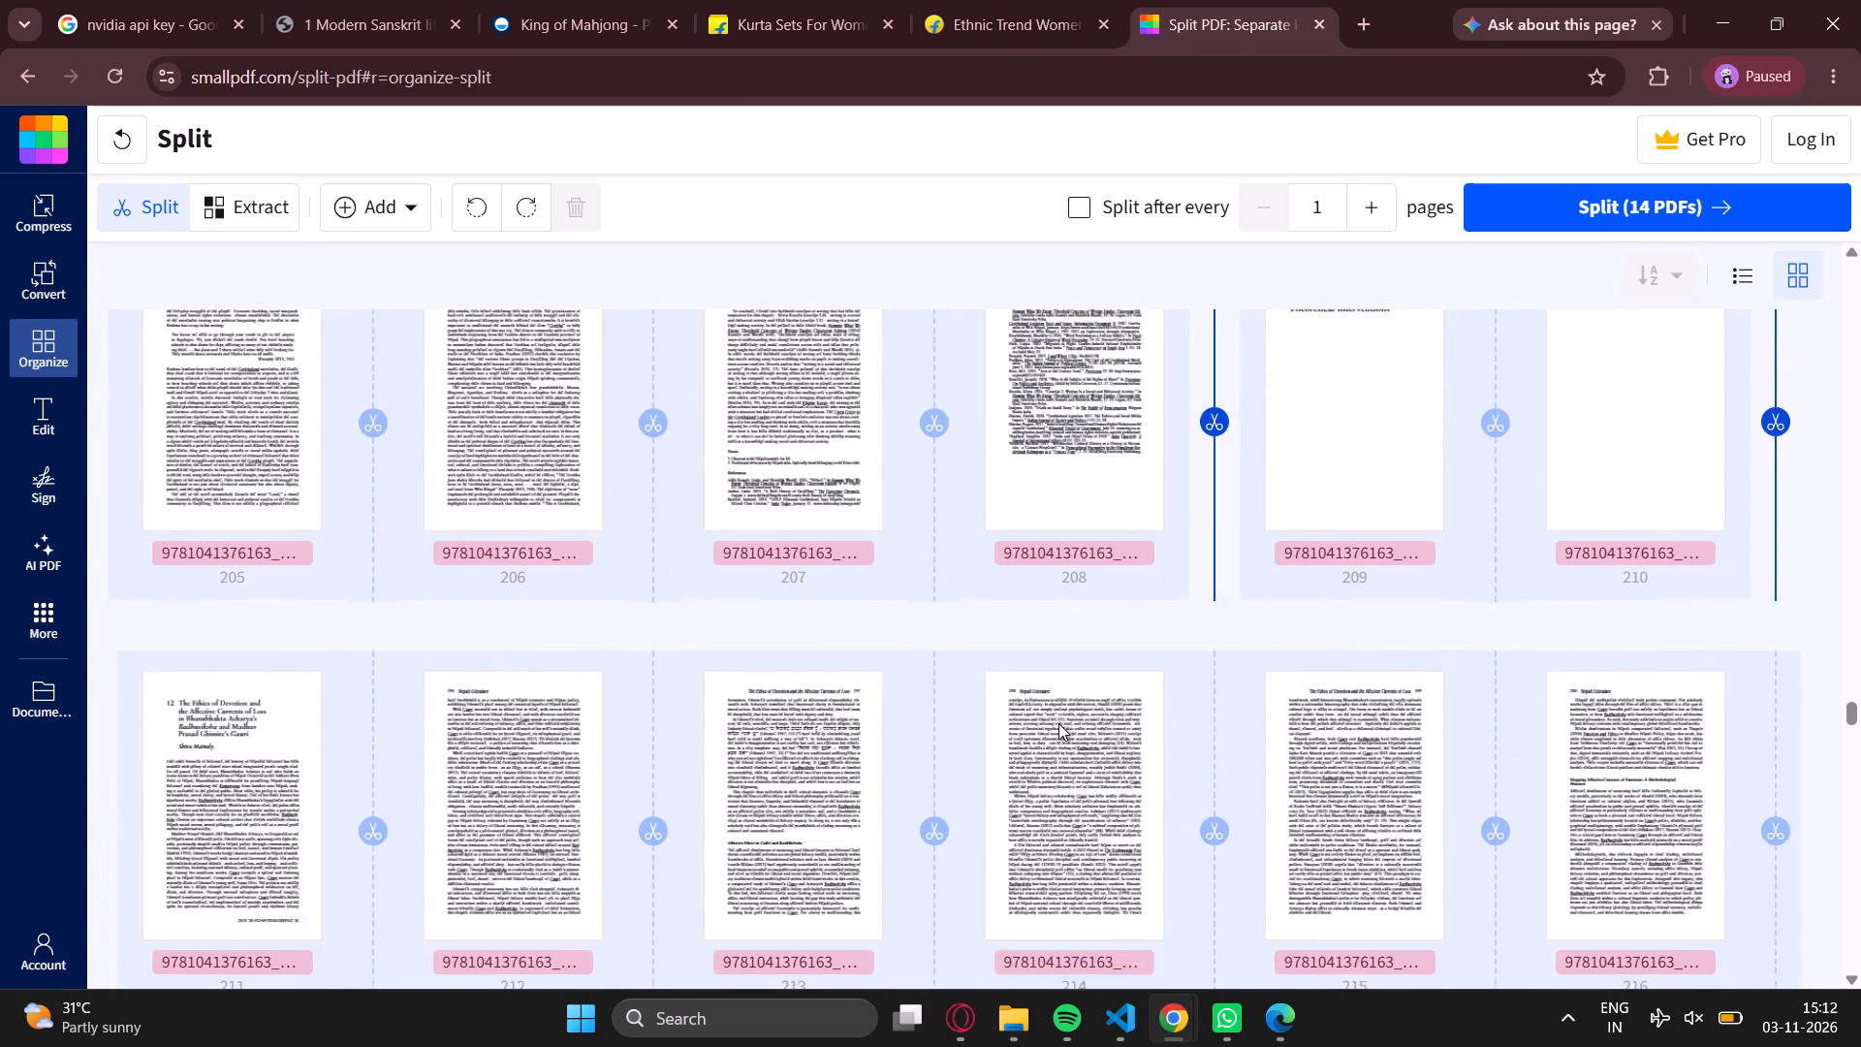
scroll(1058, 723, up, 4)
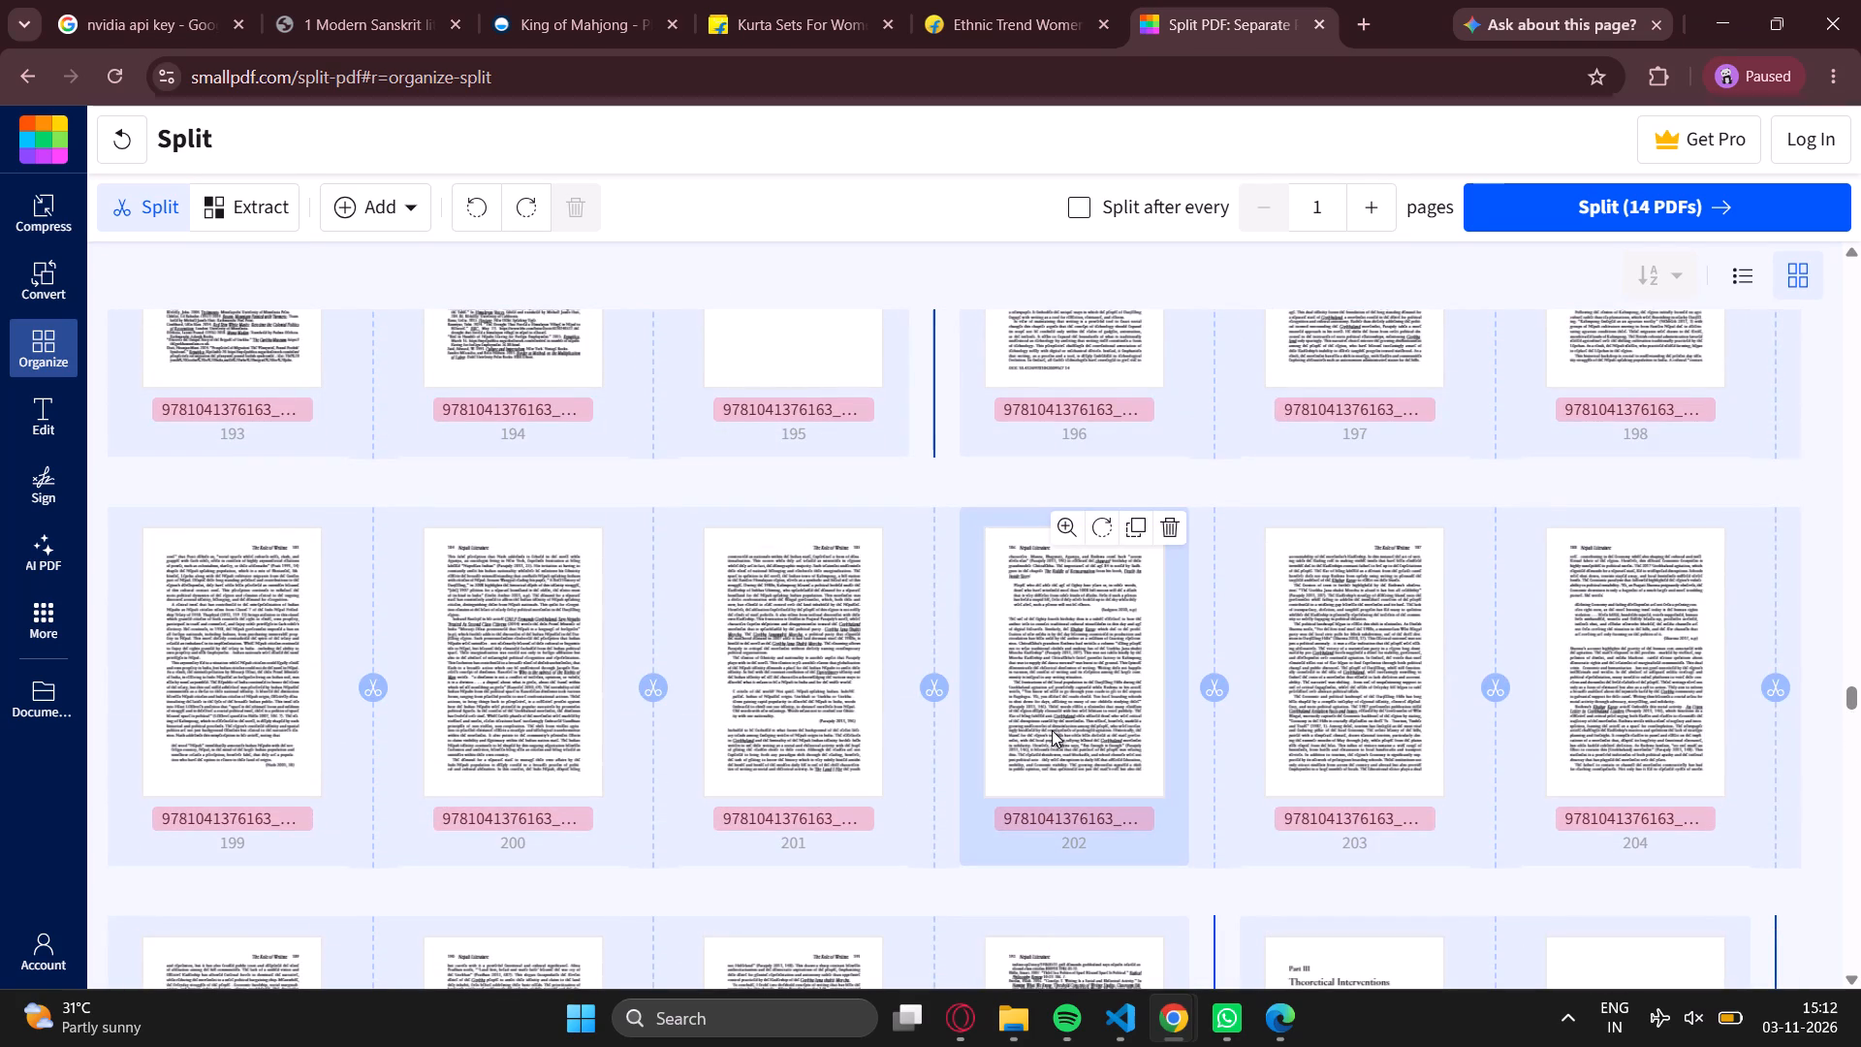
scroll(1050, 731, up, 4)
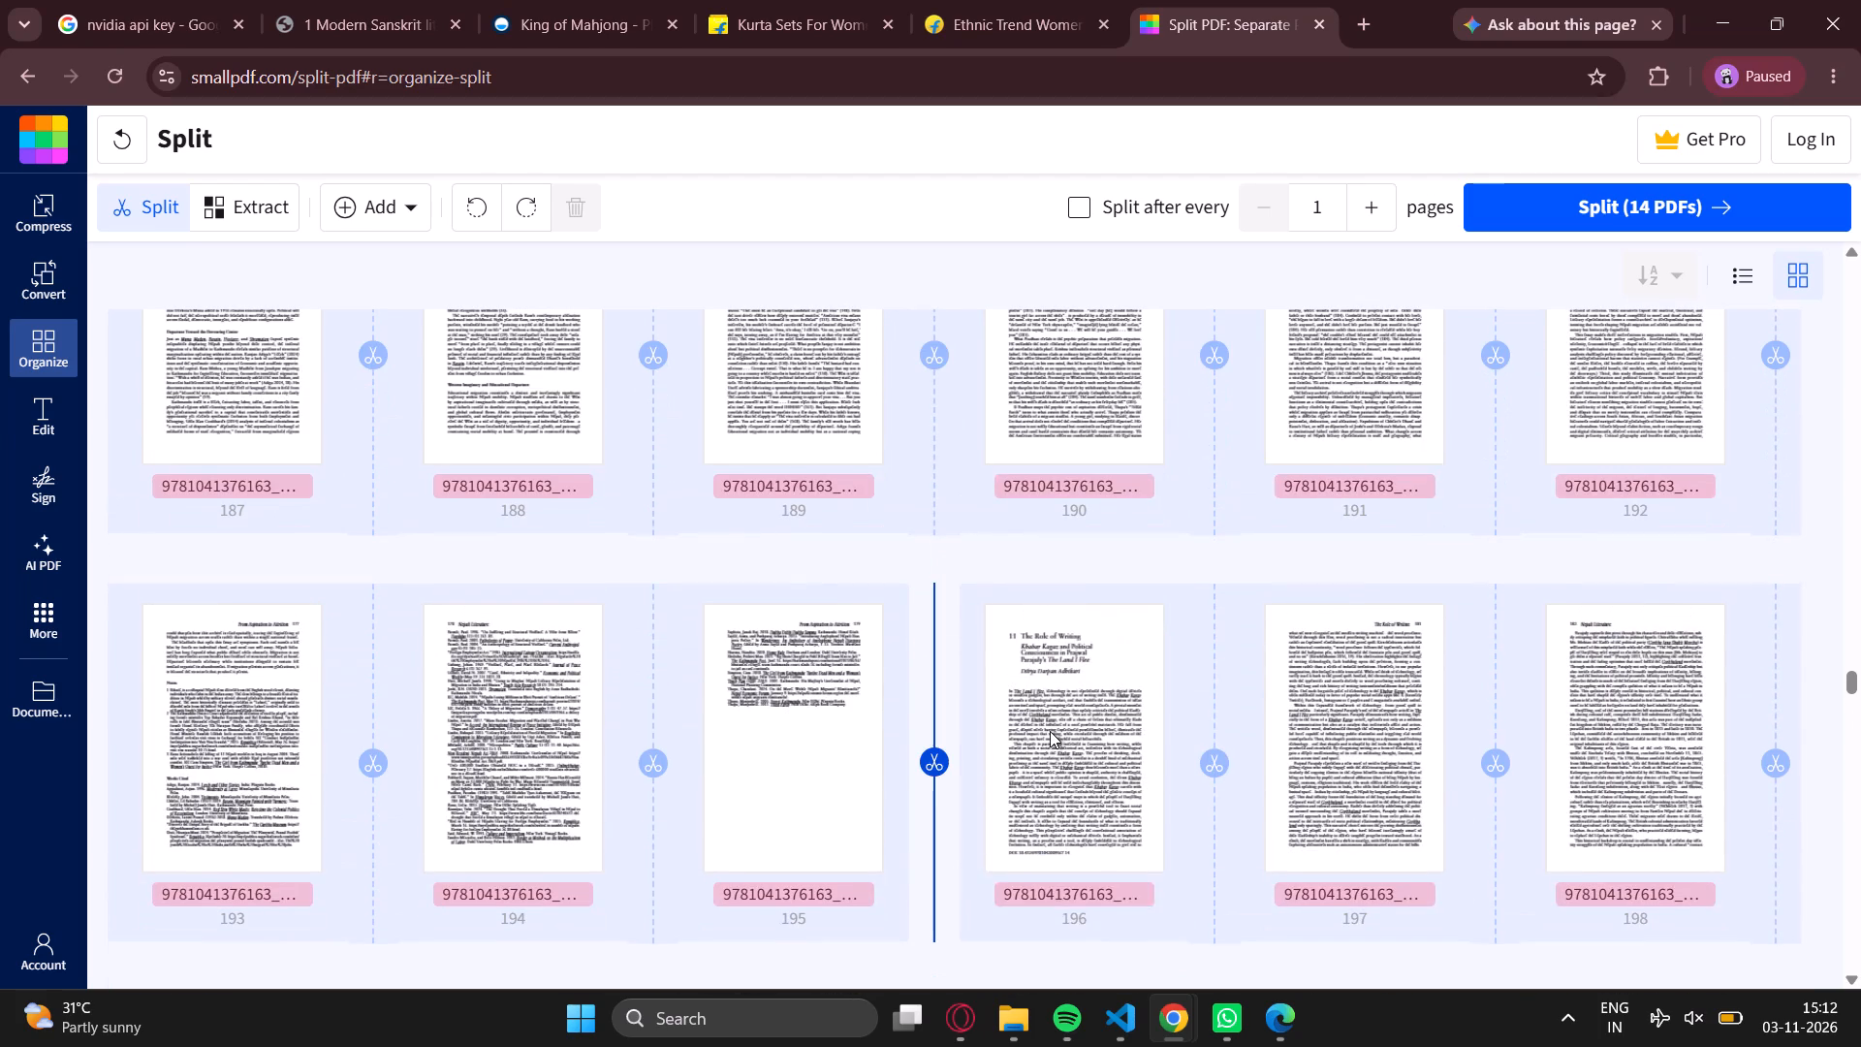
scroll(1050, 731, down, 3)
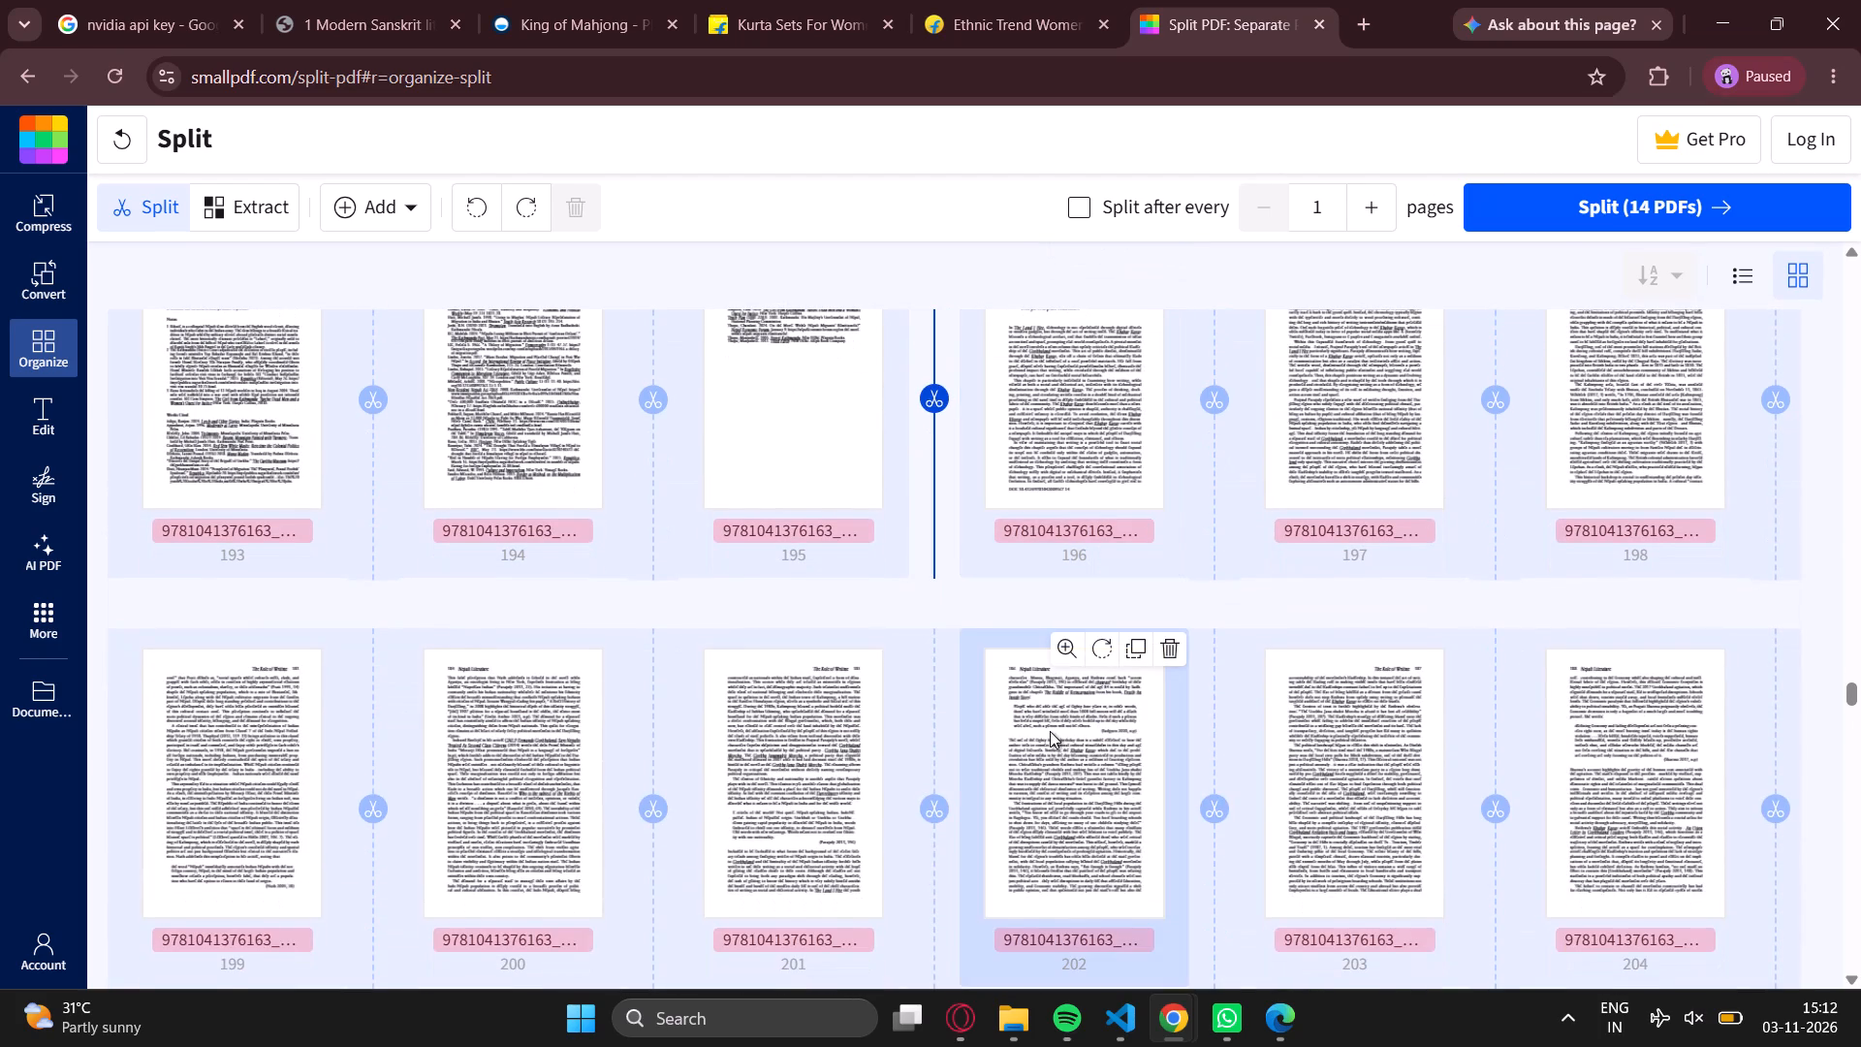
scroll(1050, 731, down, 2)
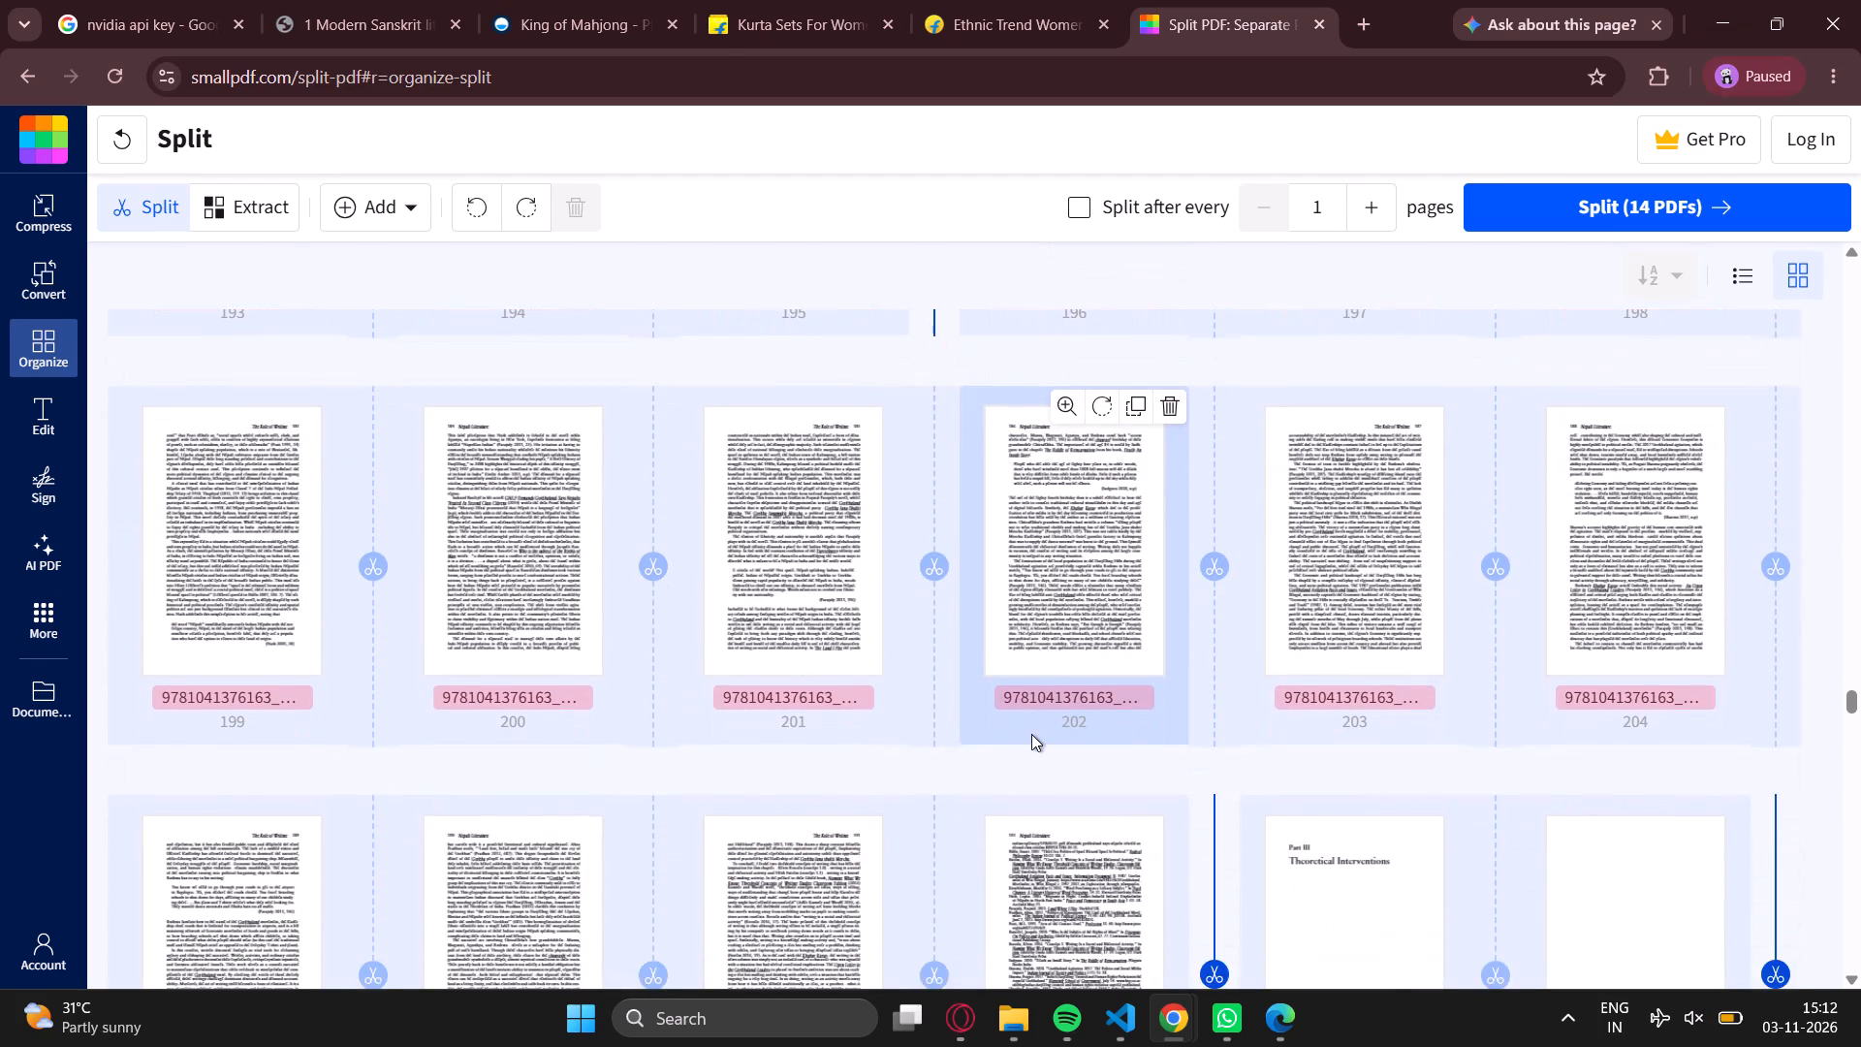
scroll(1031, 734, up, 7)
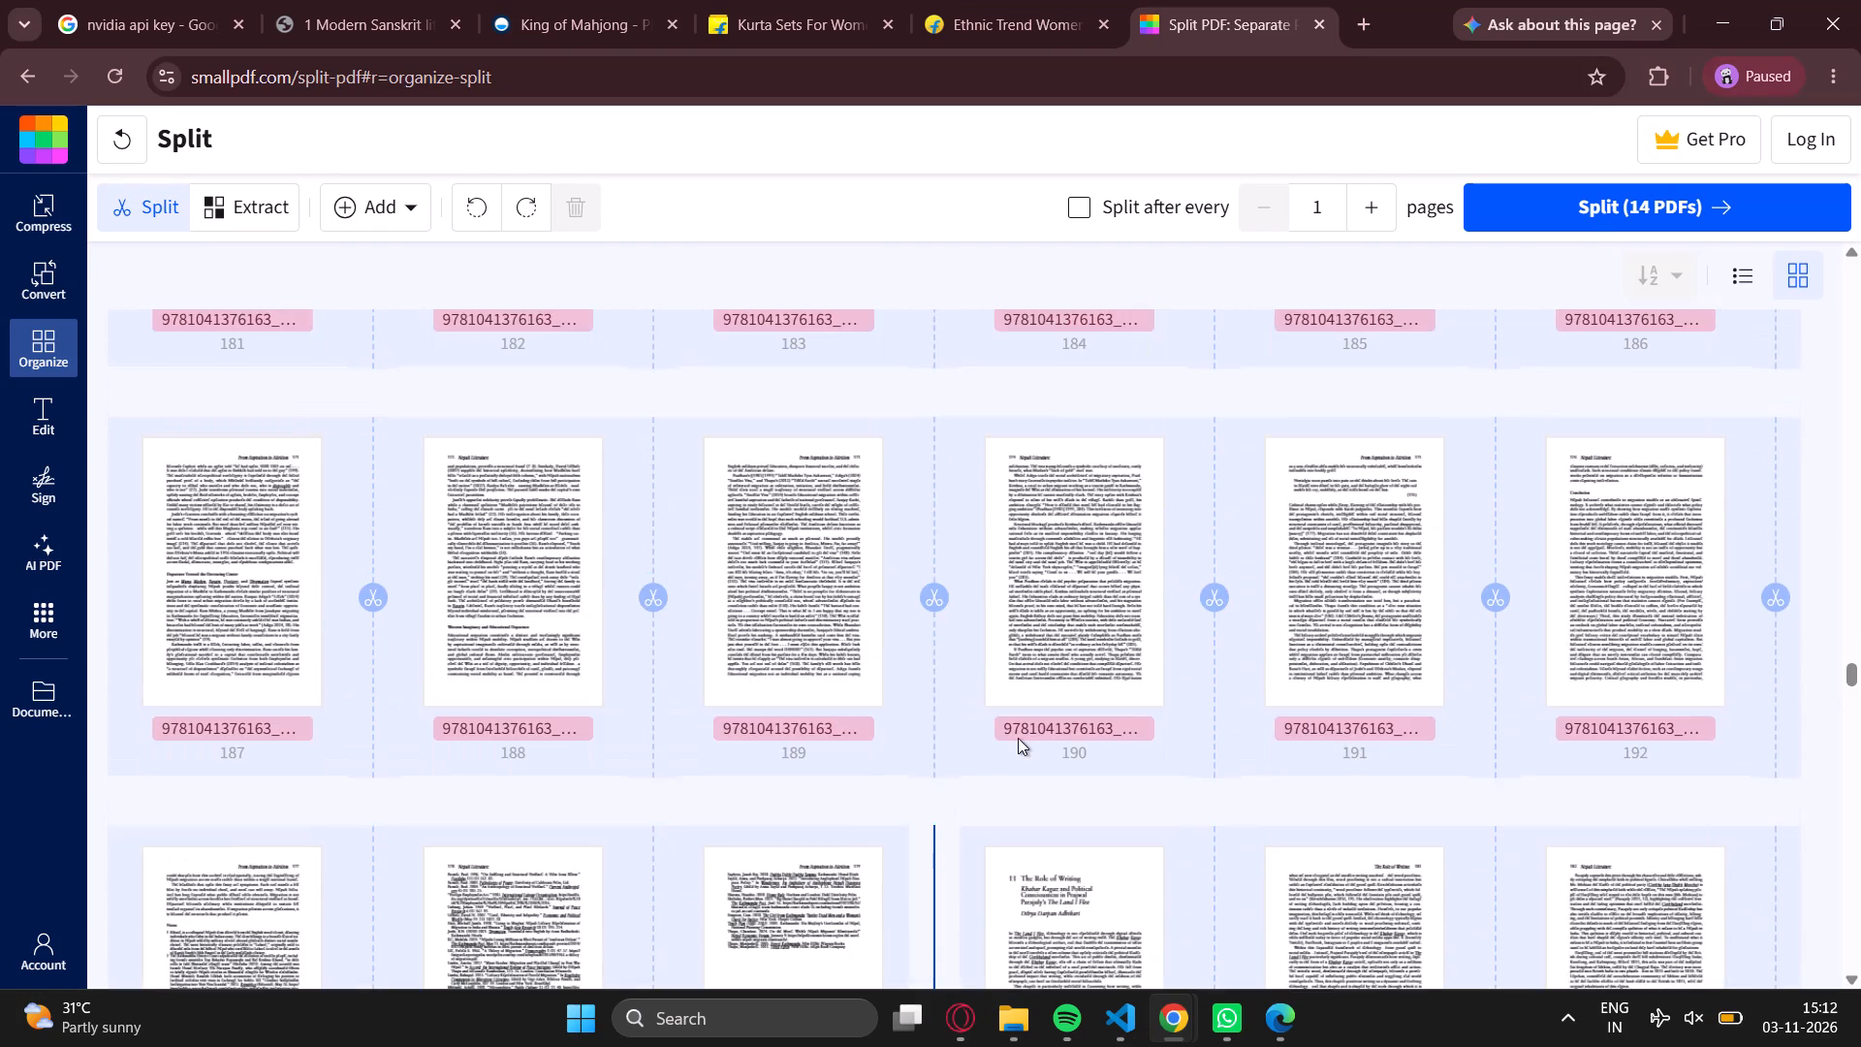
scroll(1018, 738, down, 9)
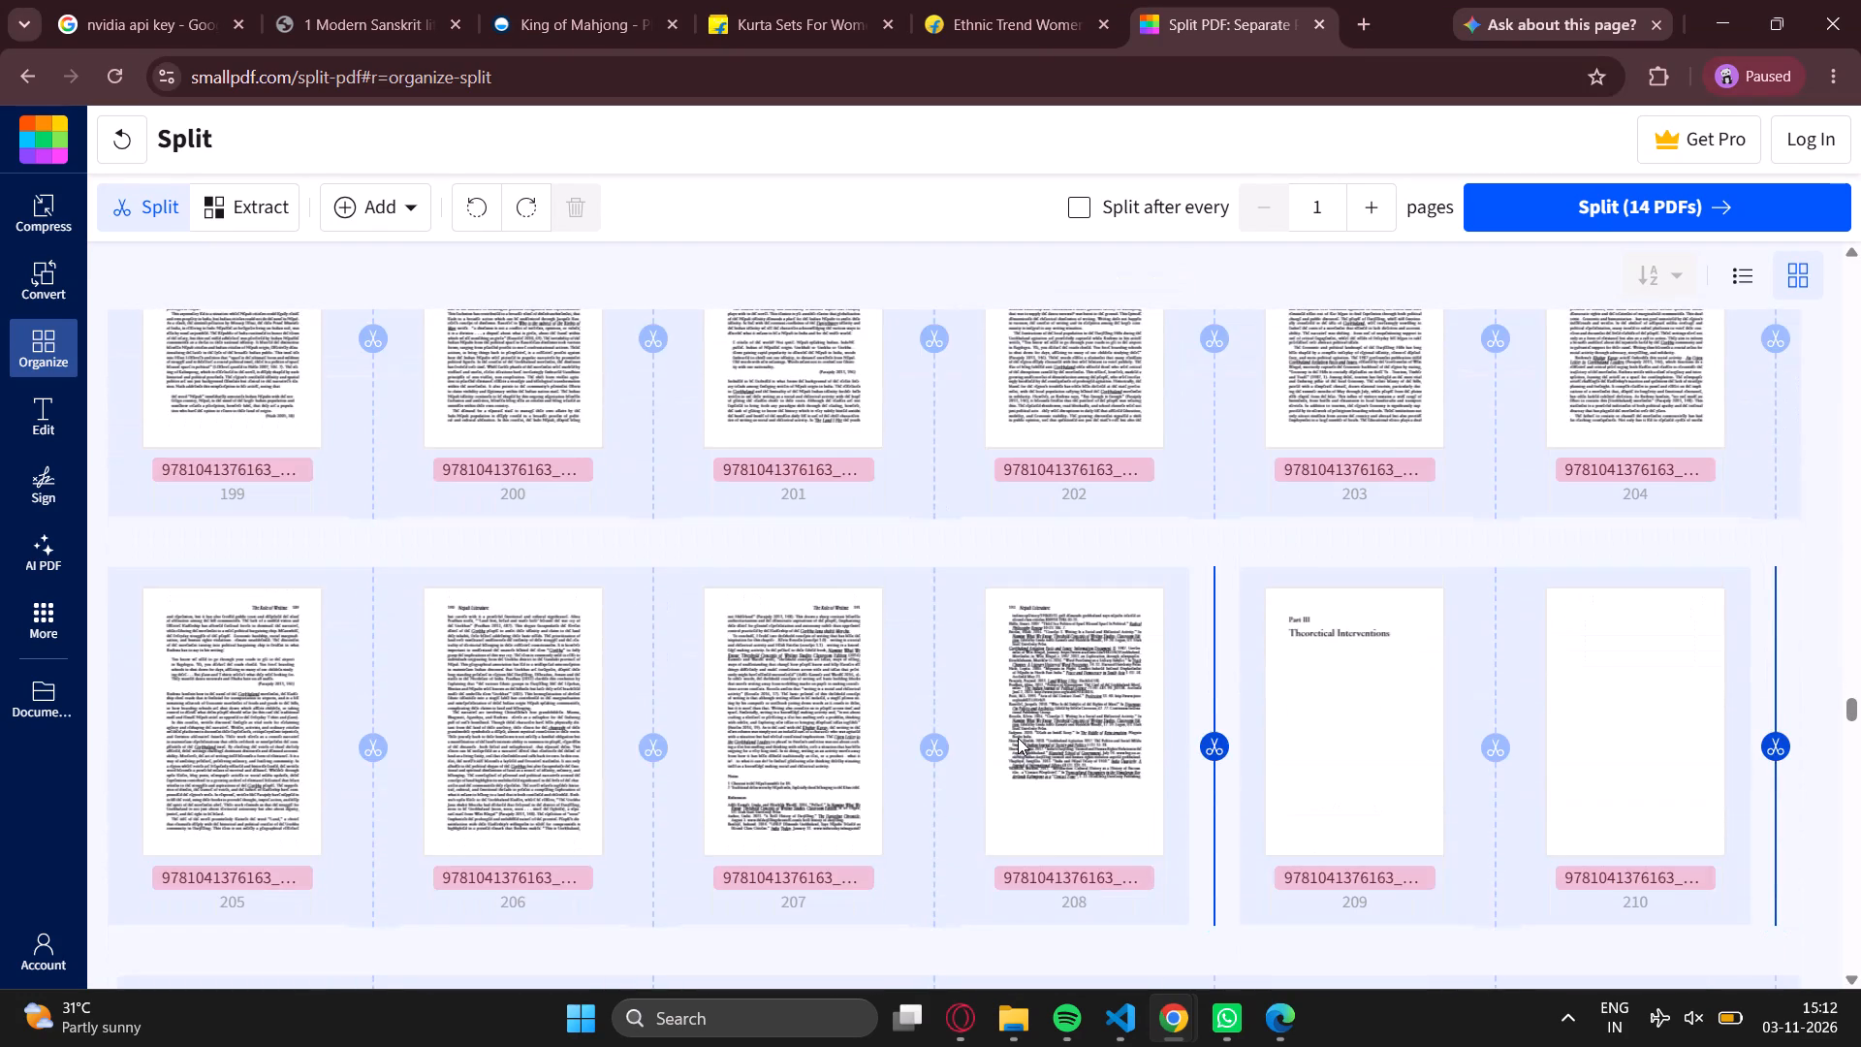
scroll(1010, 740, down, 3)
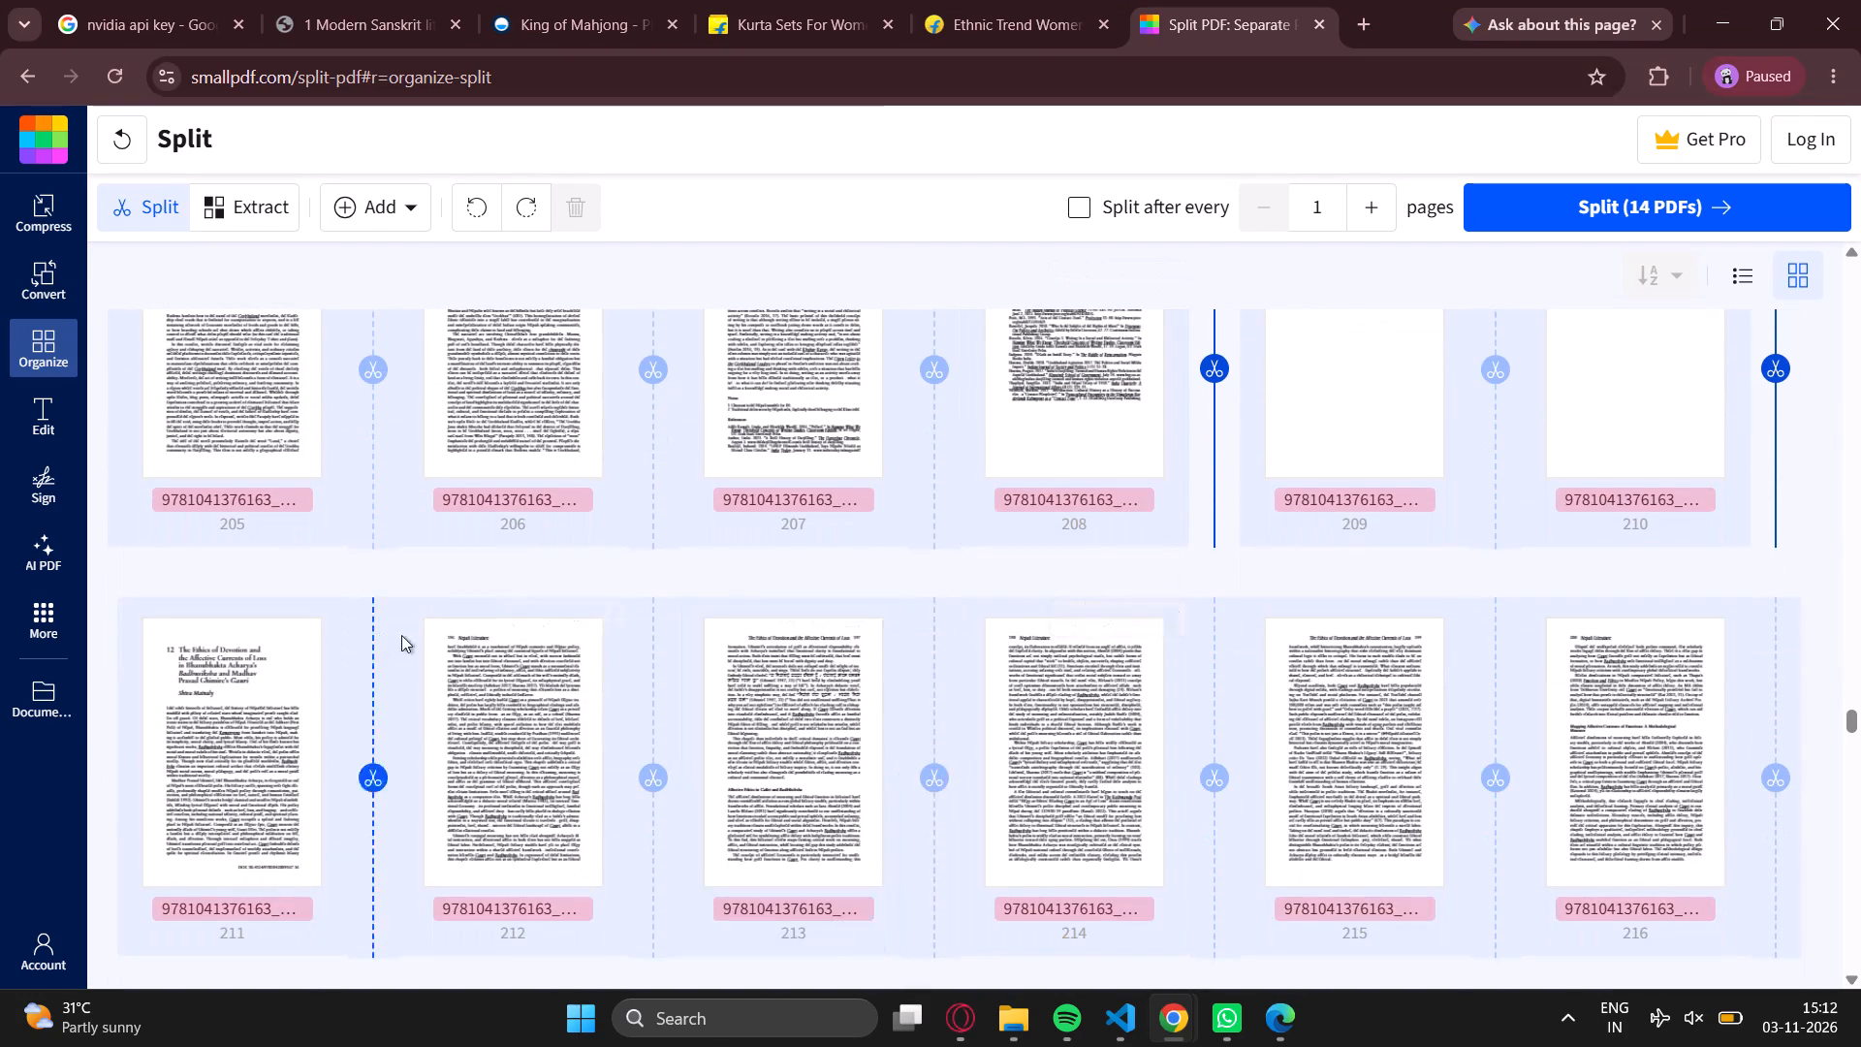
Add a split point after page 225, between the end of Chapter 12 and Chapter 13's opening page.
scroll(1000, 700, down, 2)
scroll(1000, 701, up, 3)
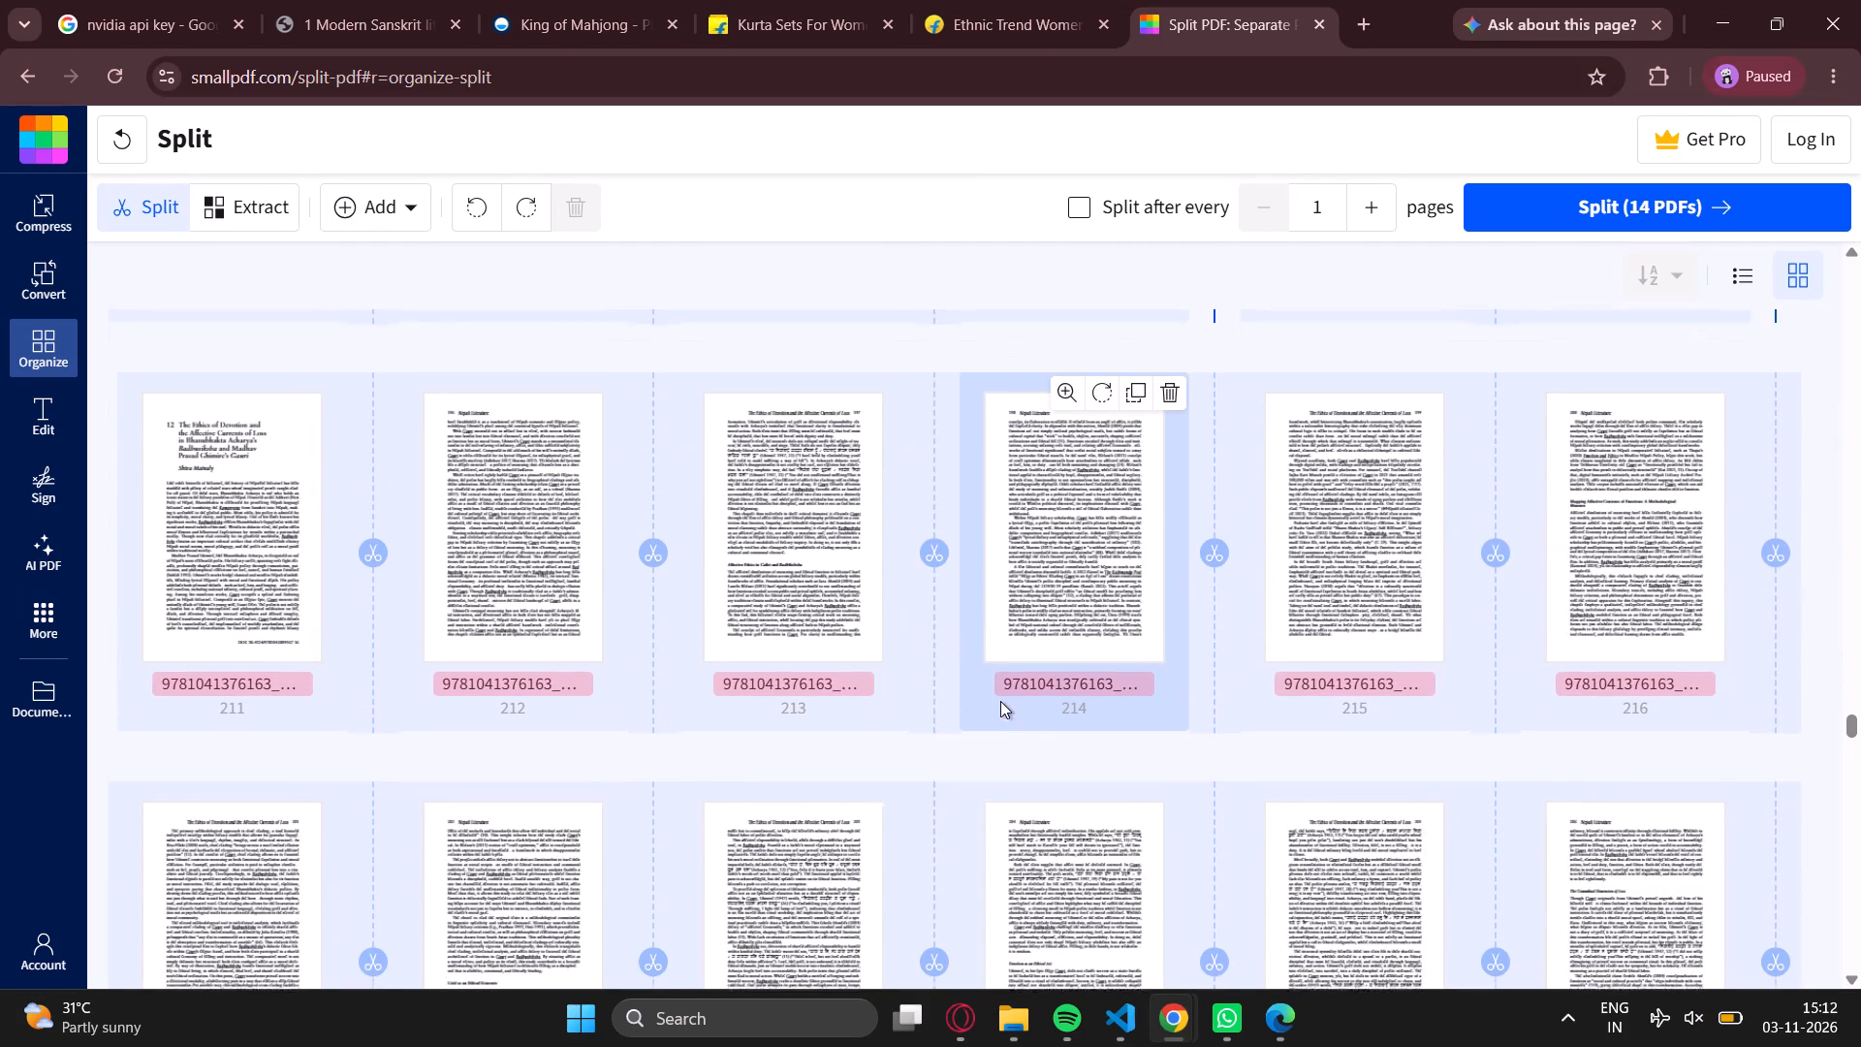
scroll(1012, 699, down, 4)
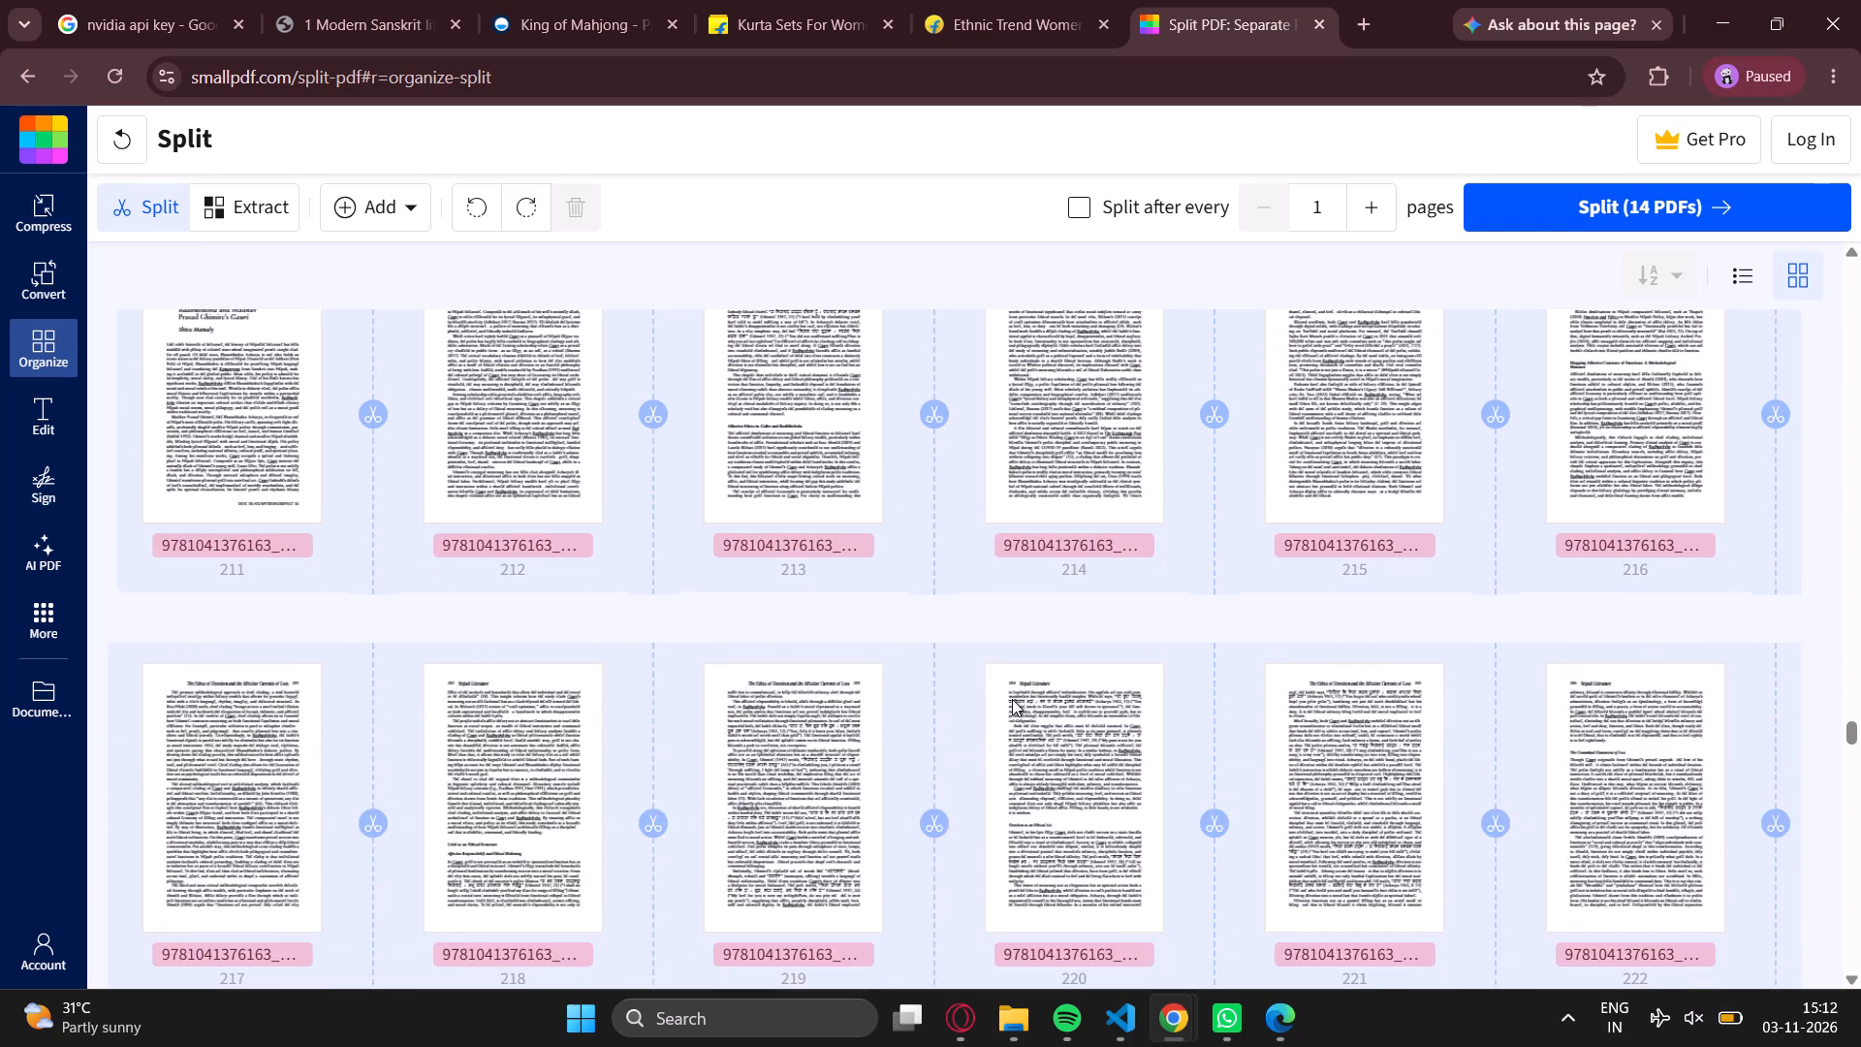
scroll(1011, 699, down, 4)
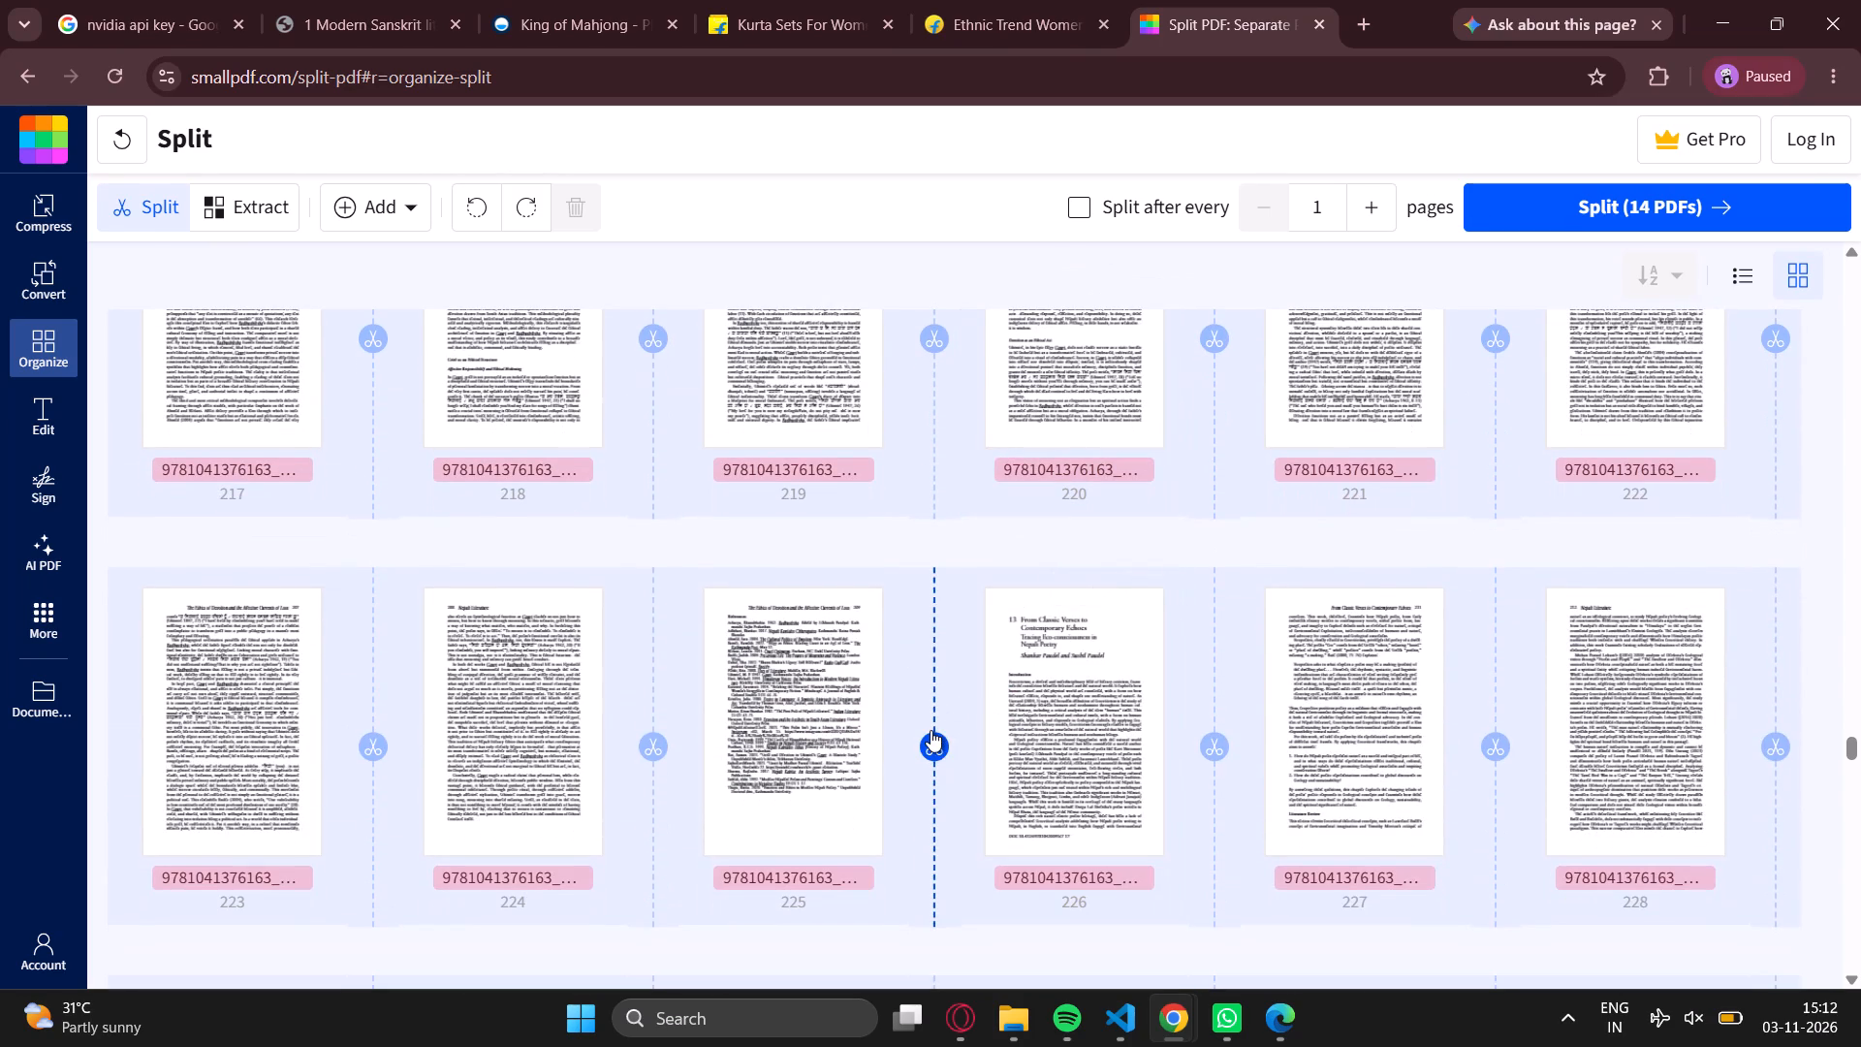
click(930, 730)
Add a split point after page 245, between the end of Chapter 13 and Chapter 14's opening page.
scroll(947, 728, down, 4)
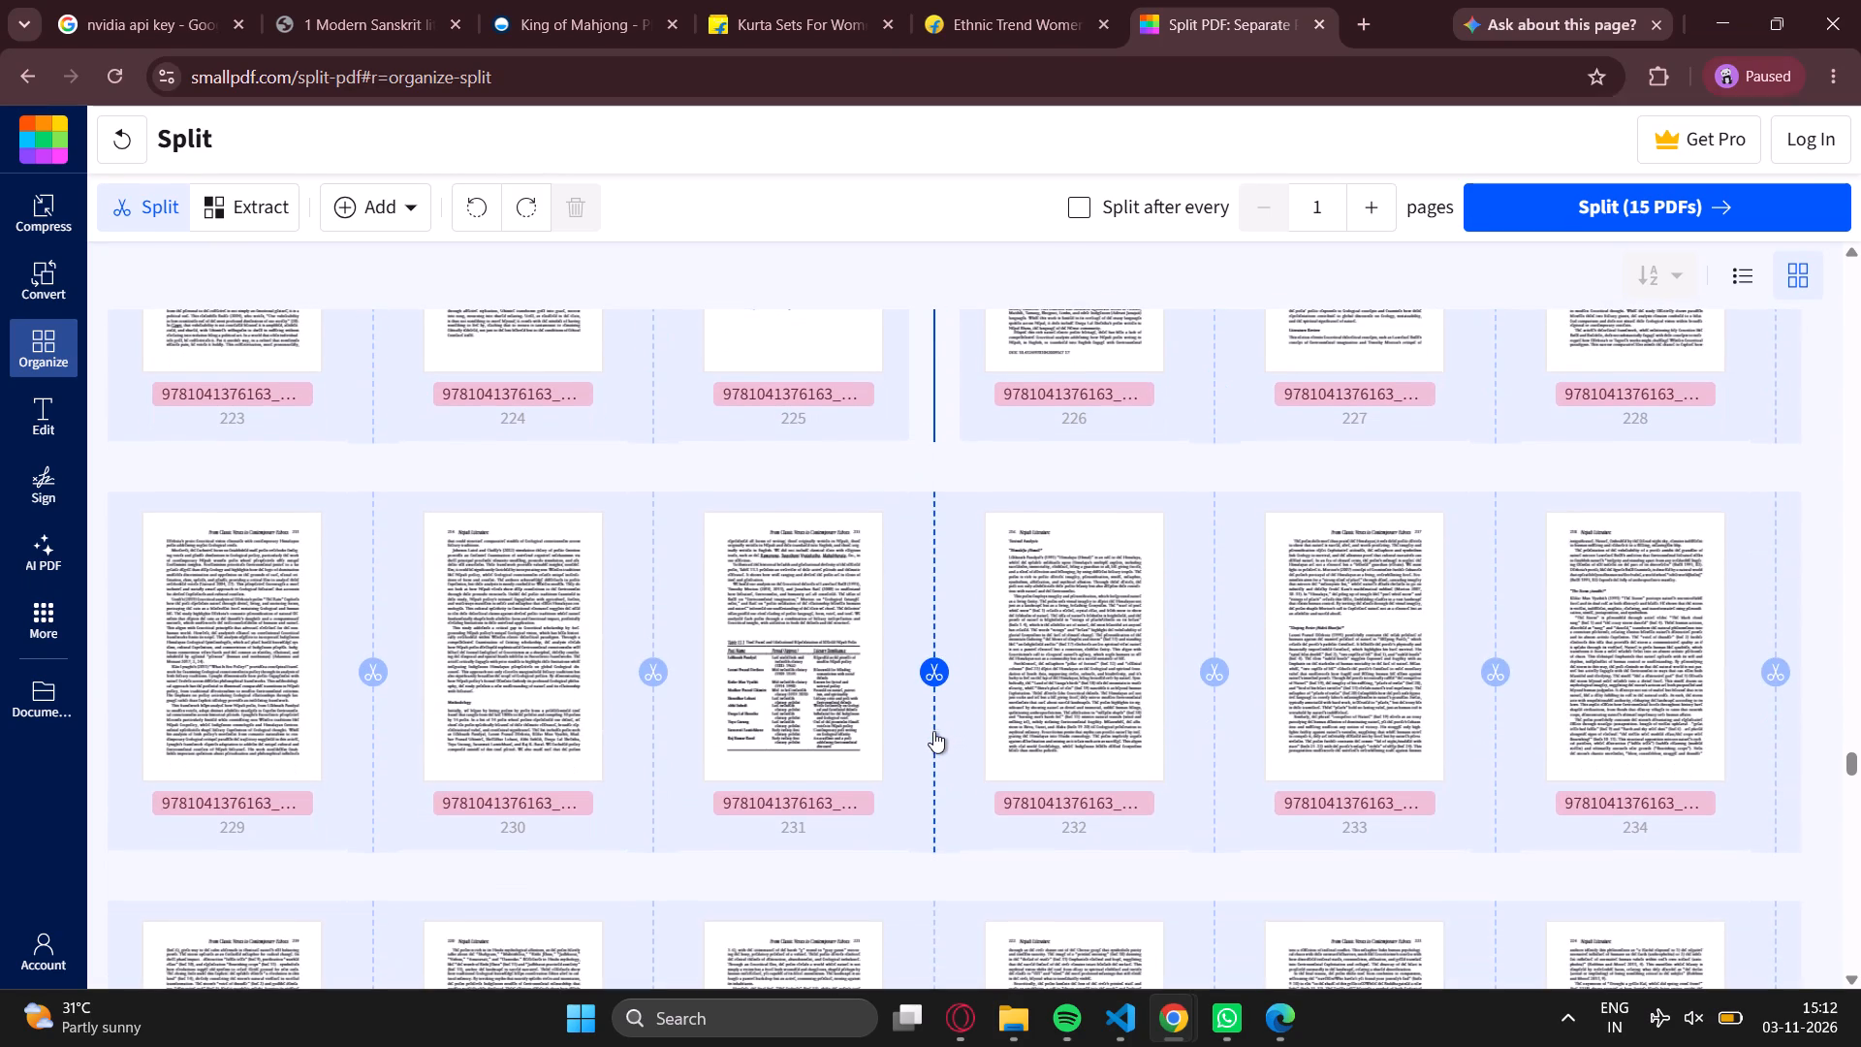
scroll(929, 732, down, 5)
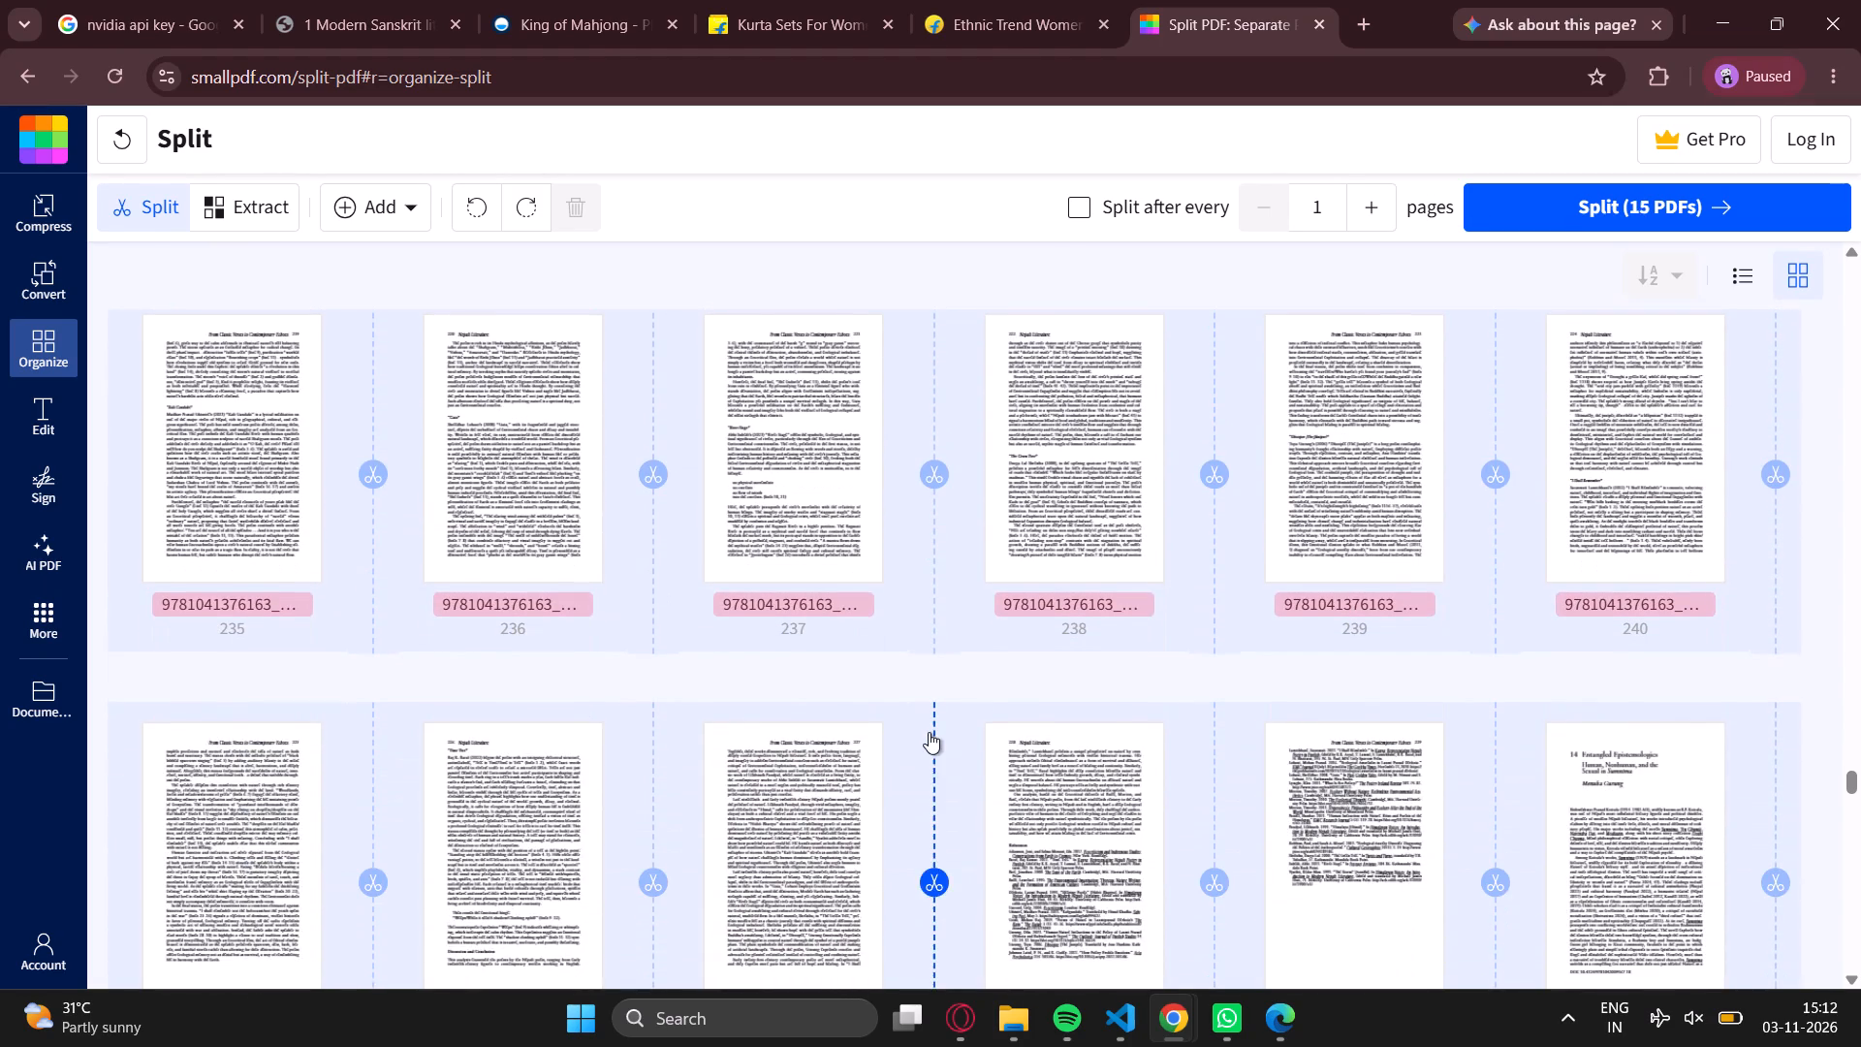
scroll(929, 732, down, 1)
click(1492, 766)
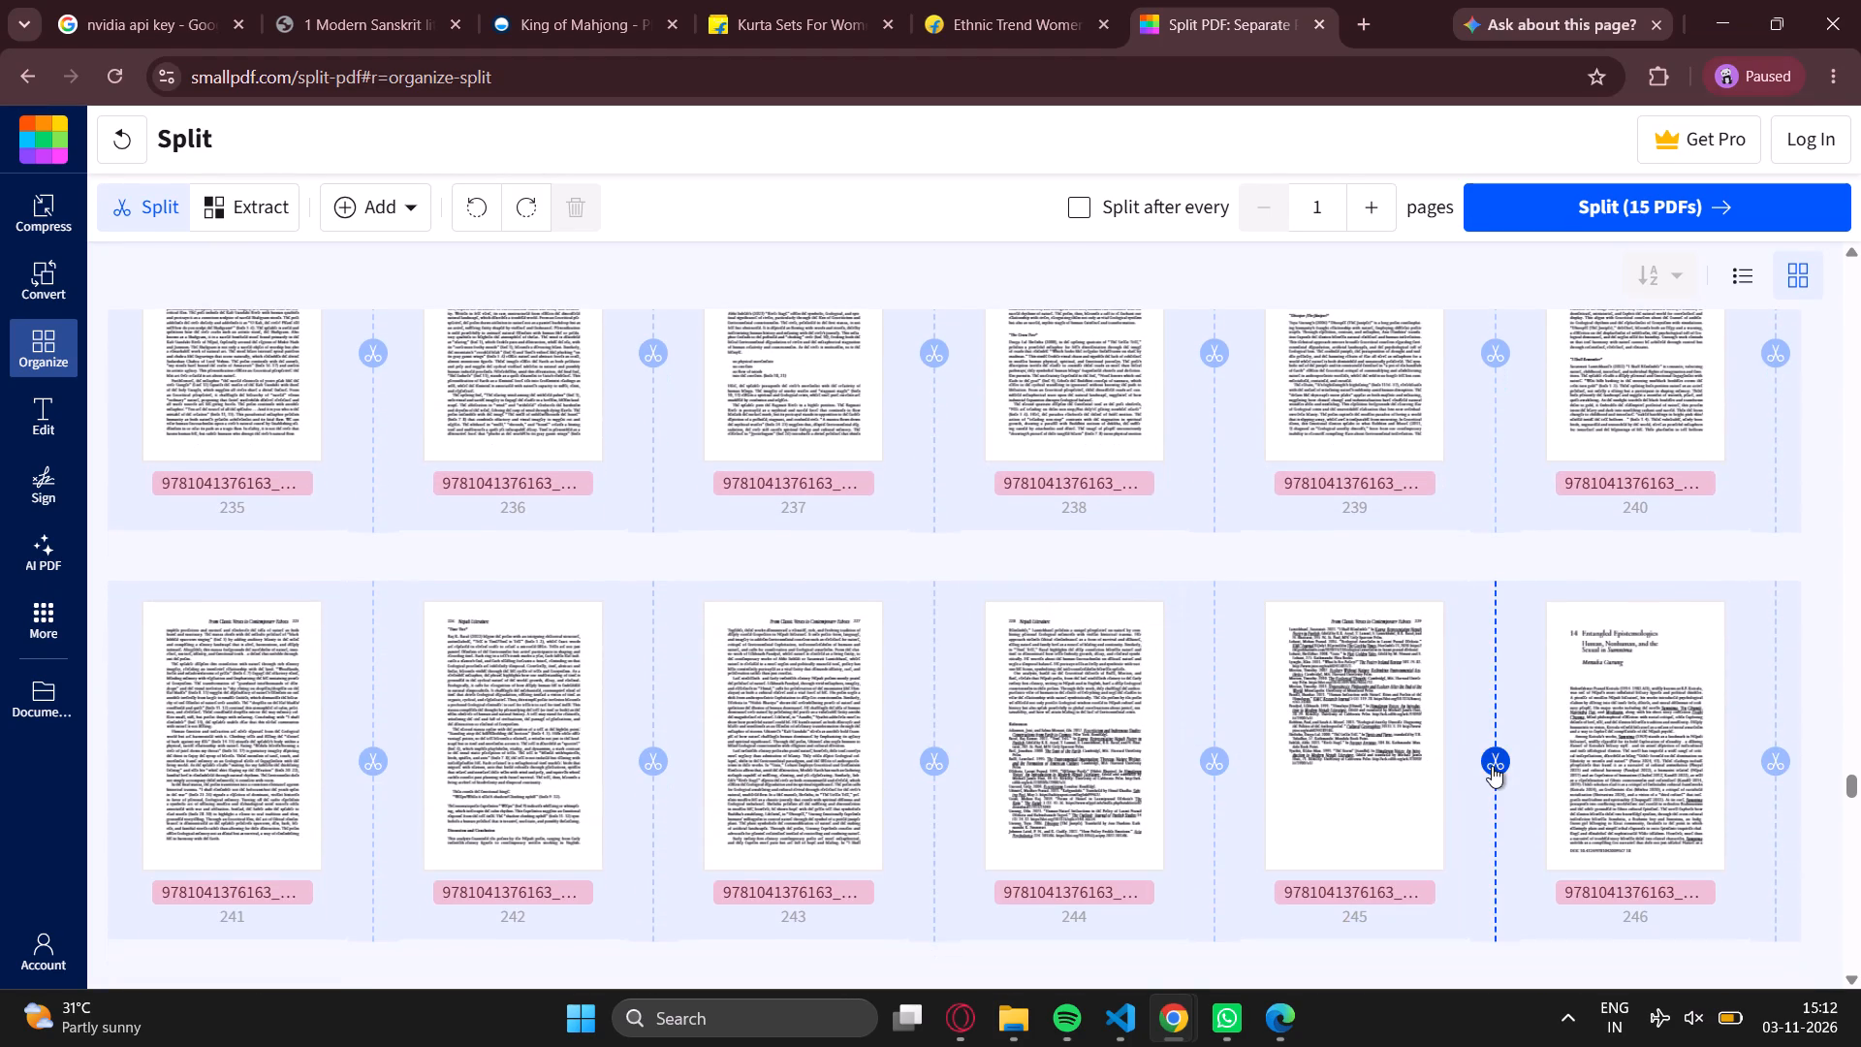
Add a split point after page 262, between the end of Chapter 14 and Chapter 15's opening page.
scroll(1498, 757, down, 6)
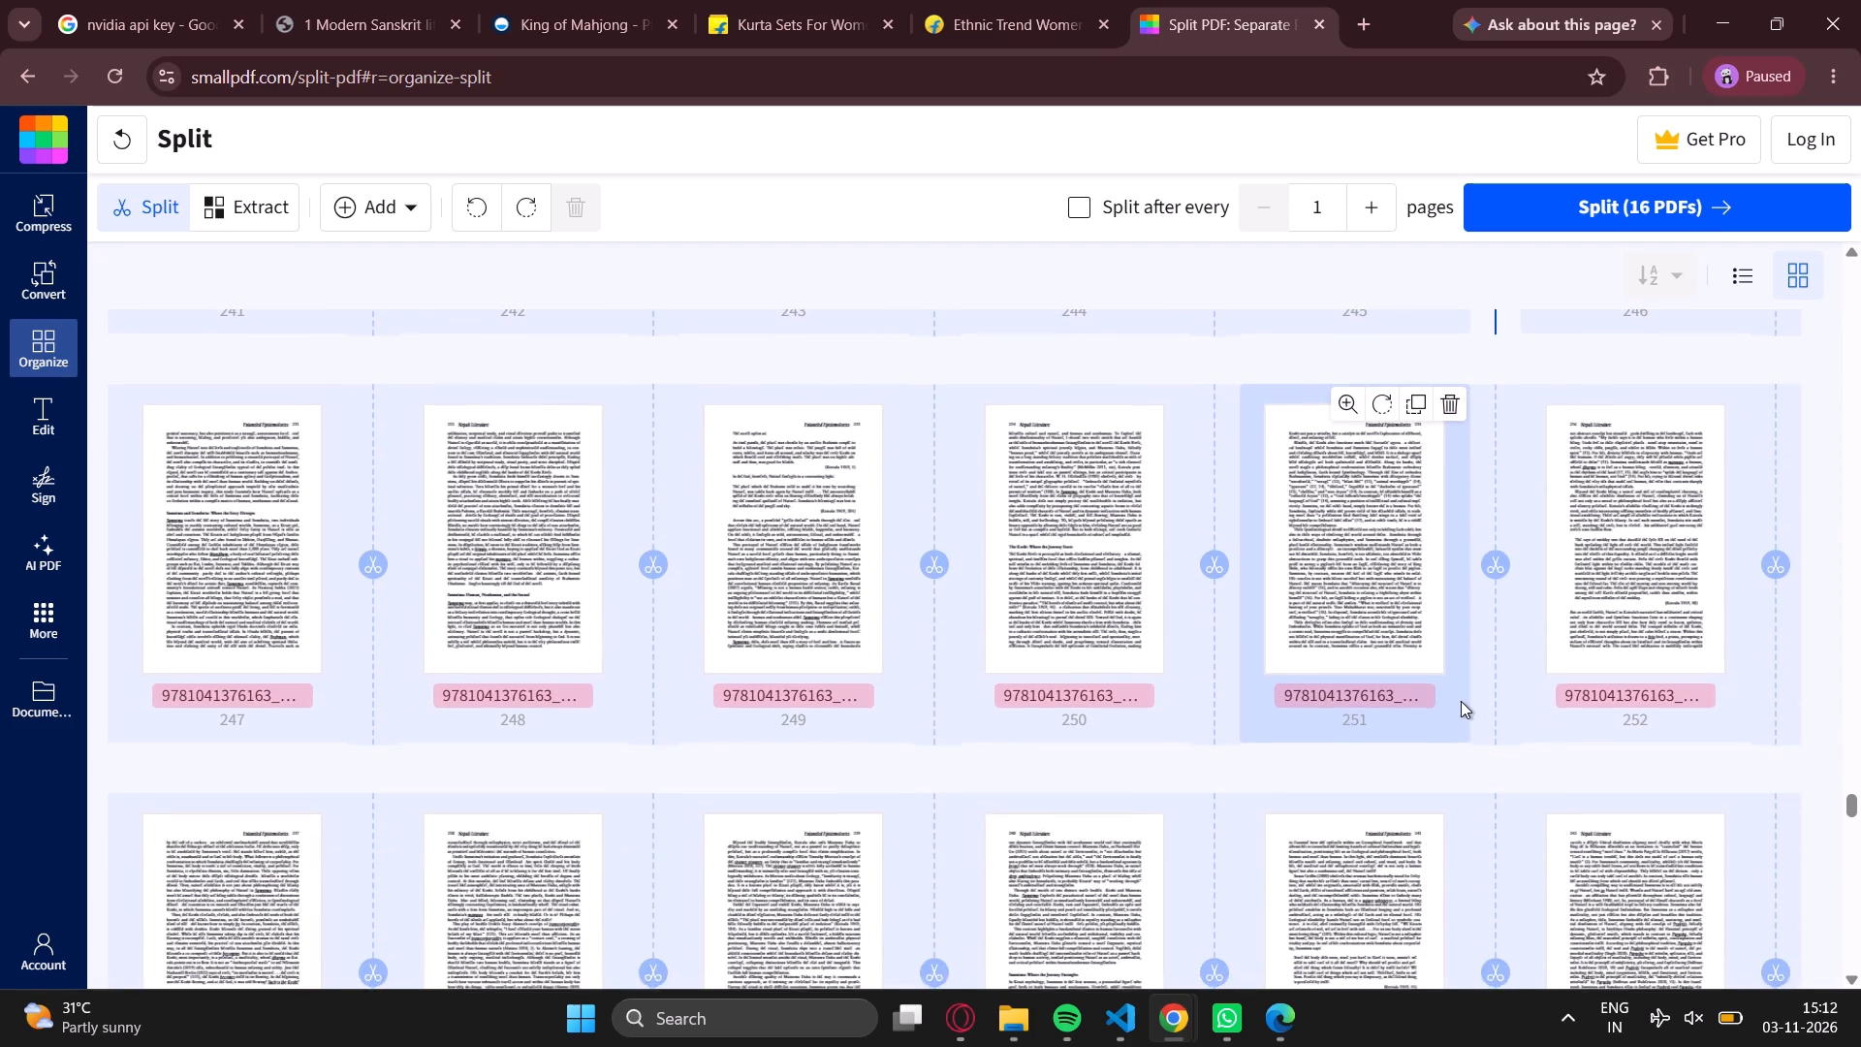
scroll(1461, 701, down, 4)
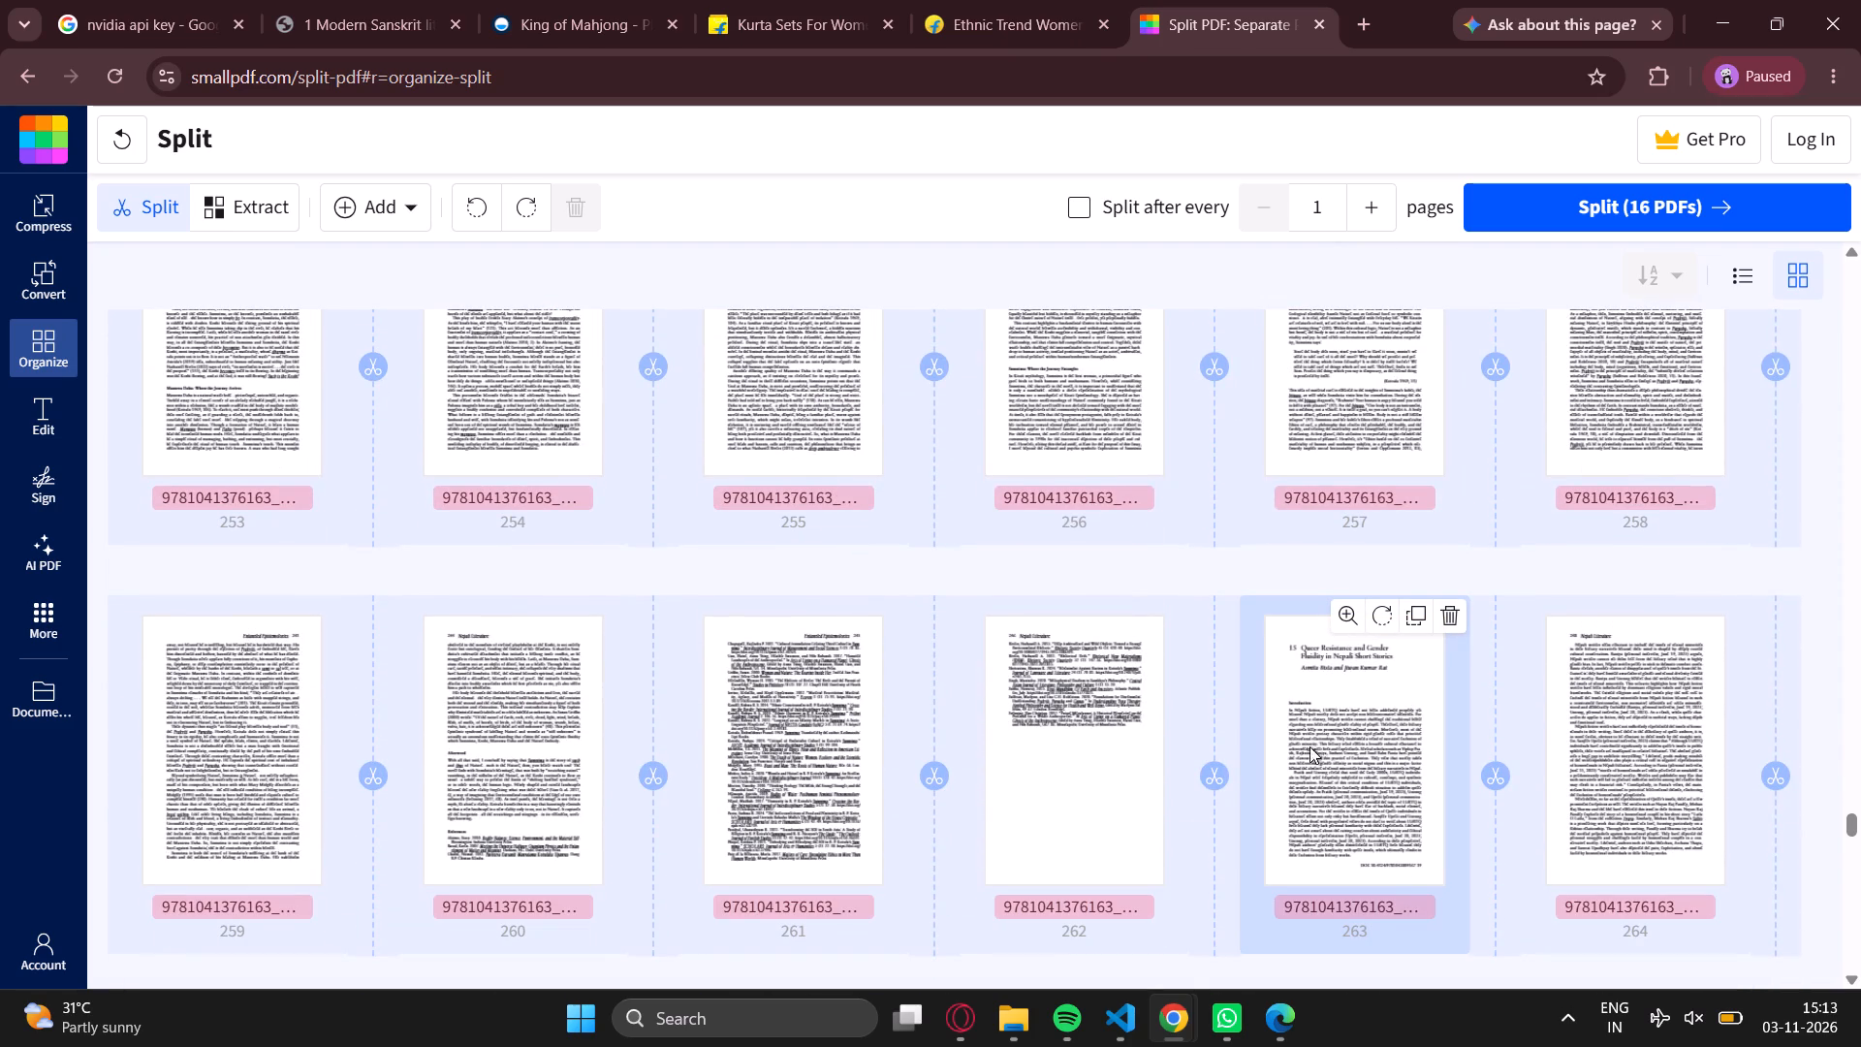
click(1211, 765)
Look through the pages from Chapter 15 to the index for the remaining chapter openings.
scroll(1211, 765, down, 3)
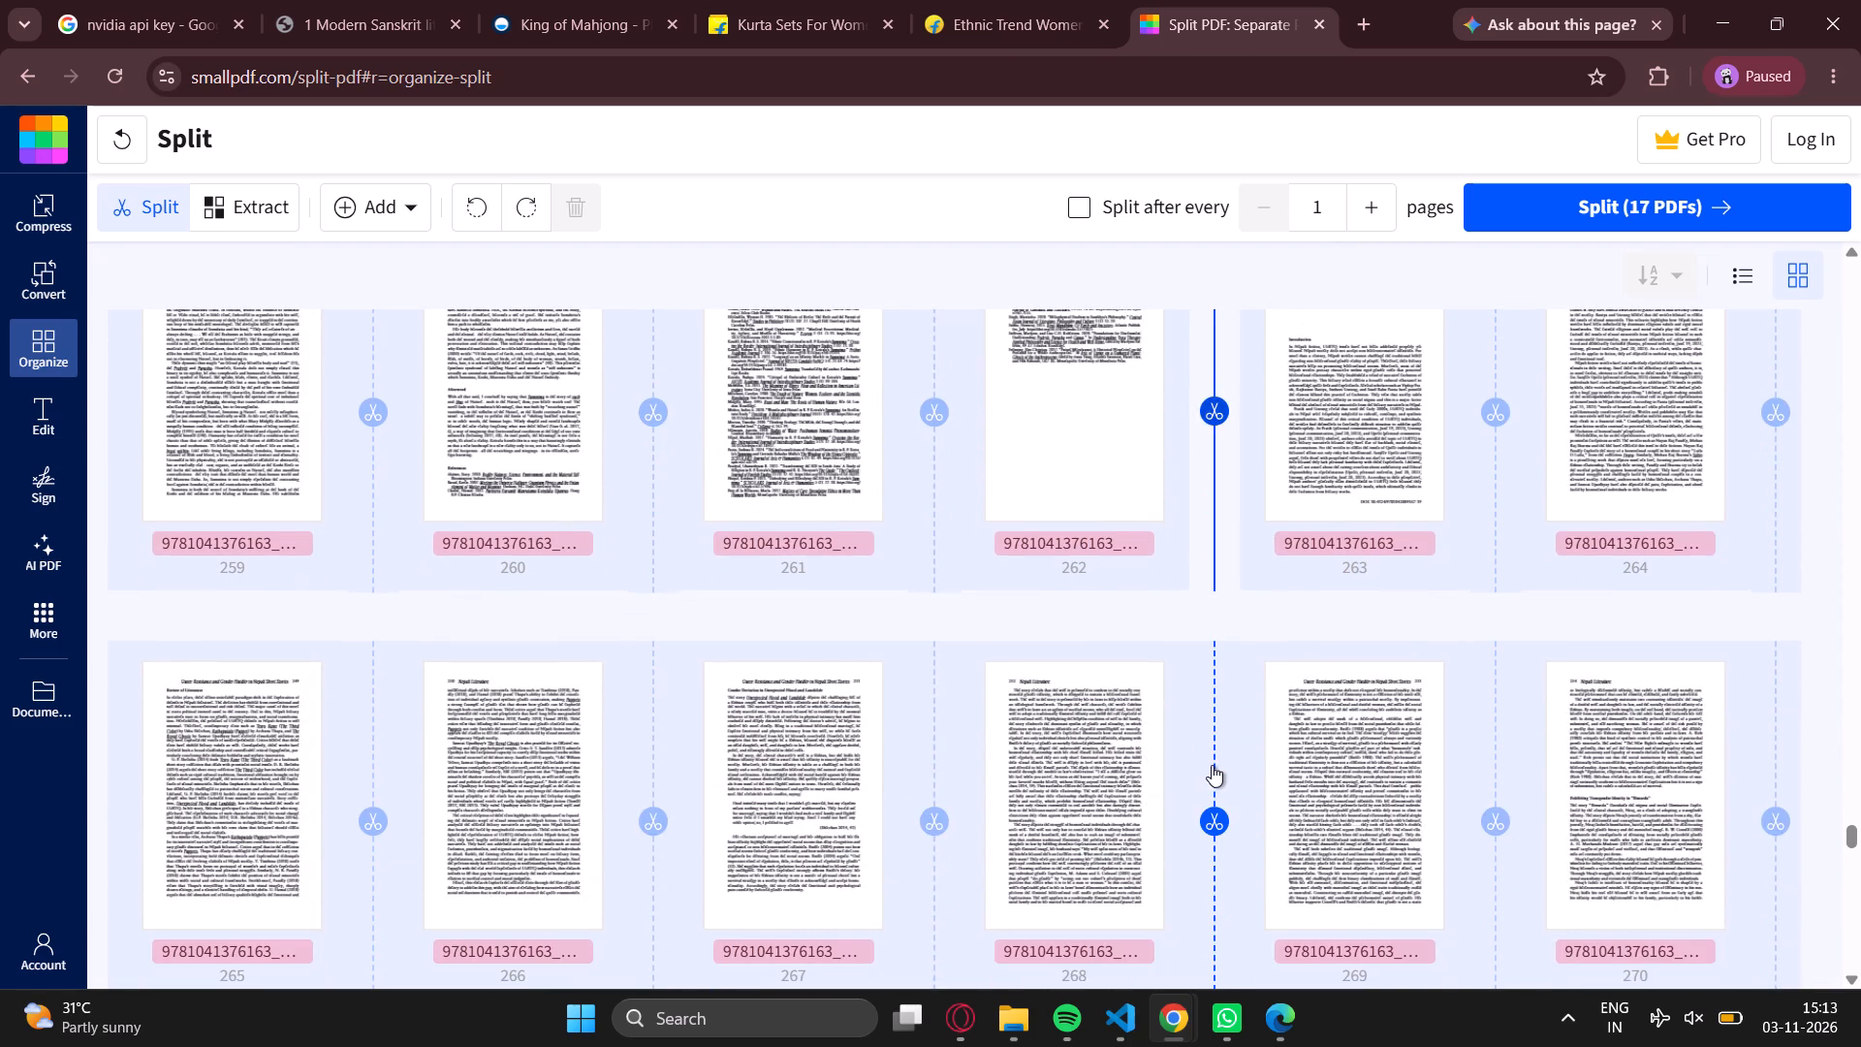
scroll(1212, 765, down, 6)
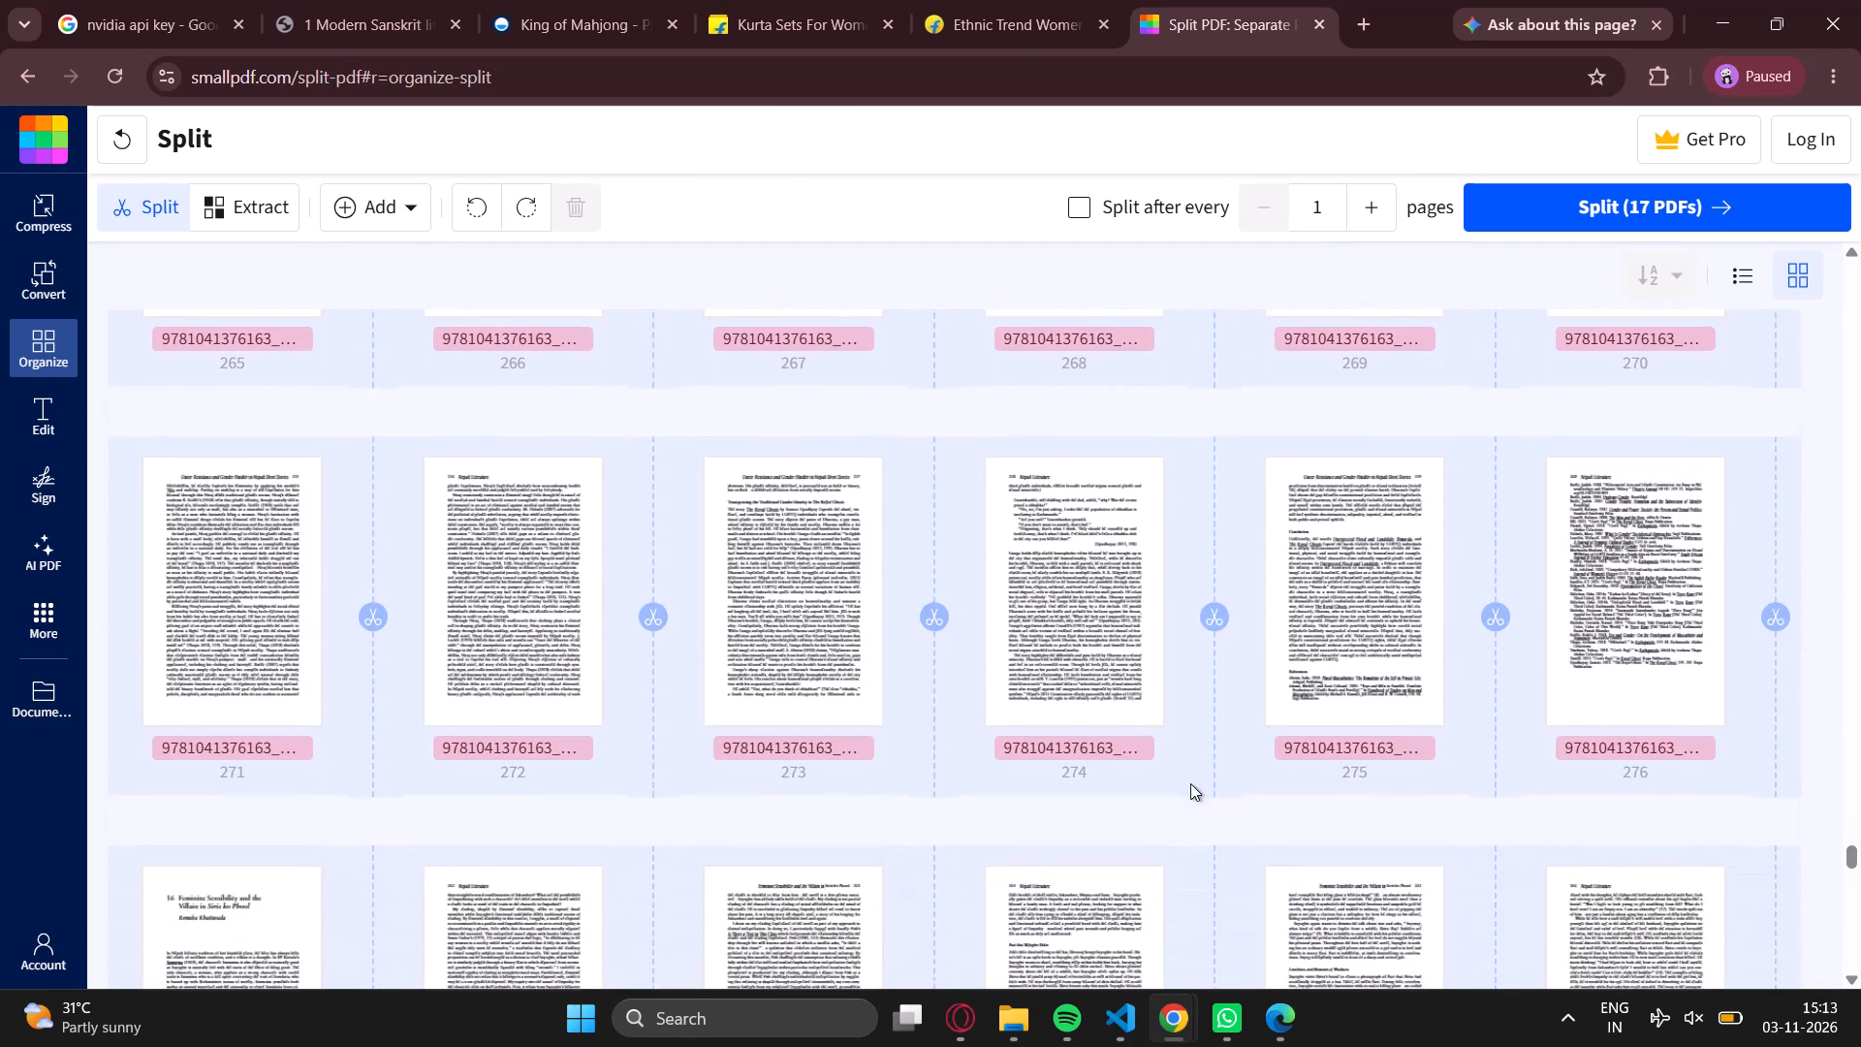
scroll(1190, 783, down, 4)
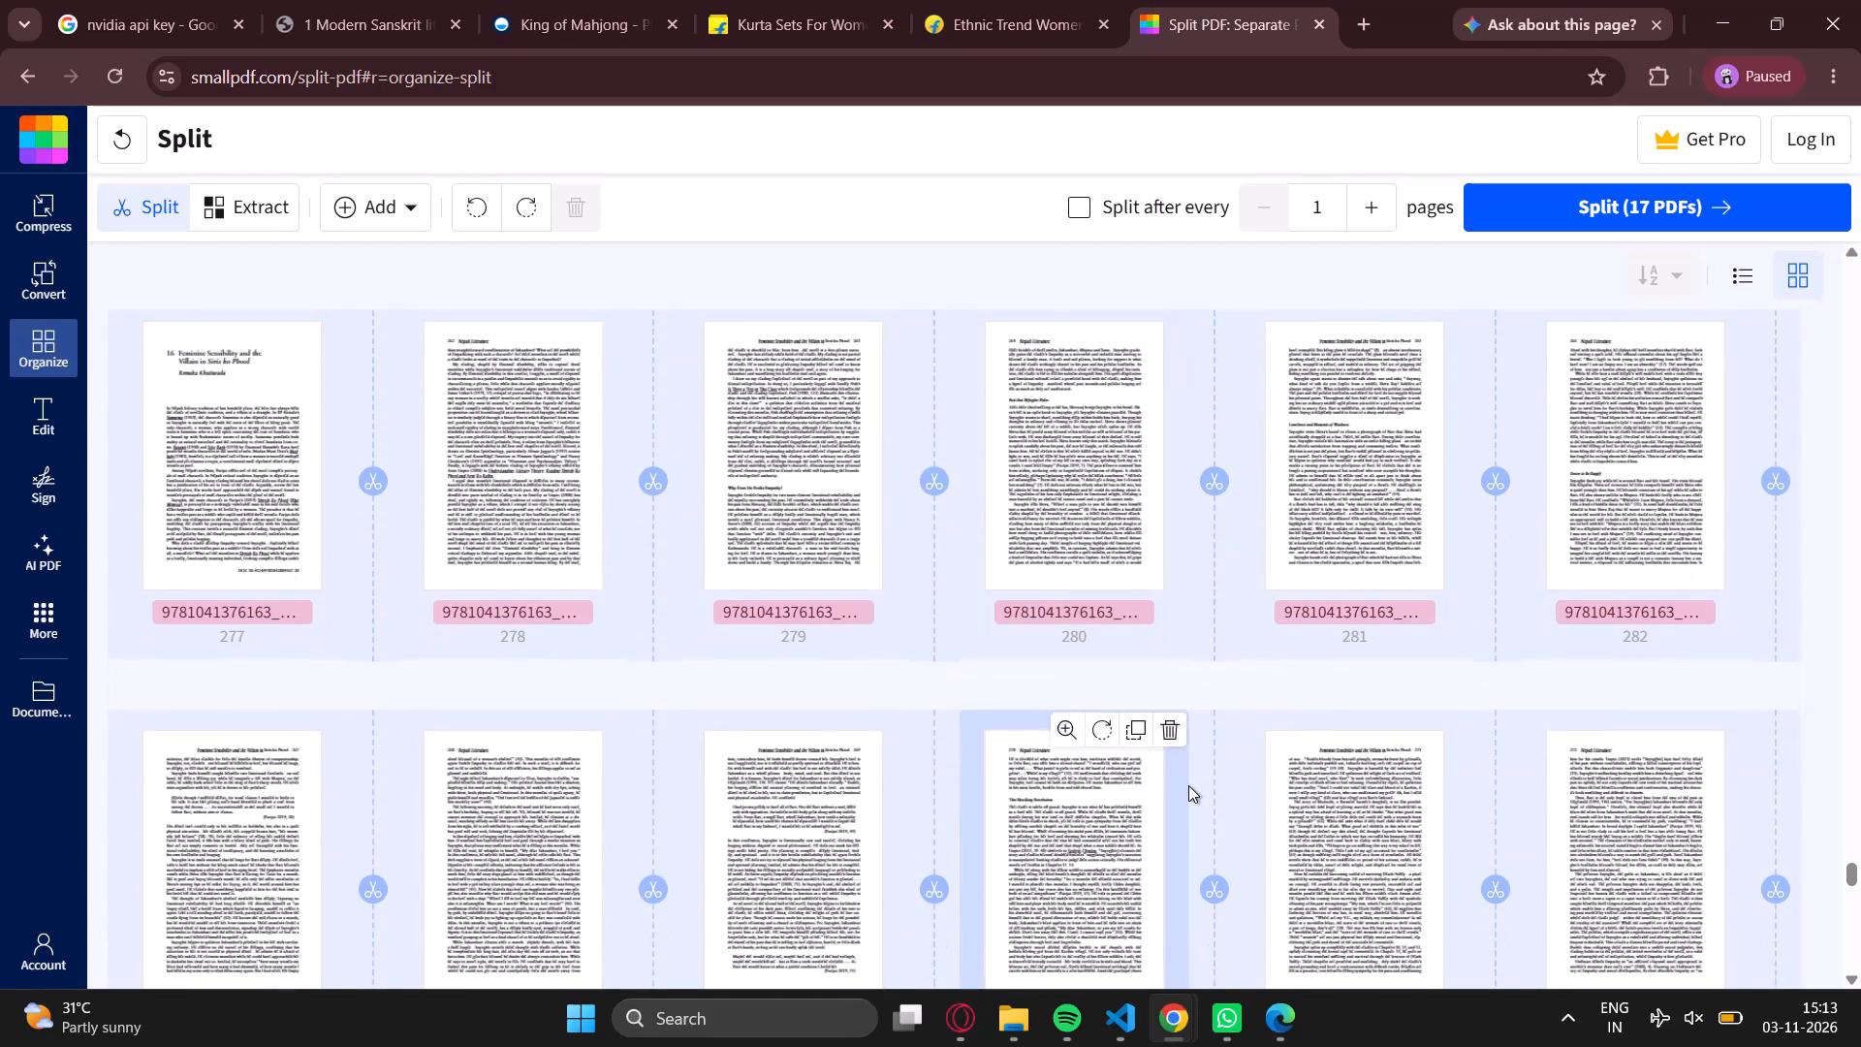
scroll(1188, 785, down, 4)
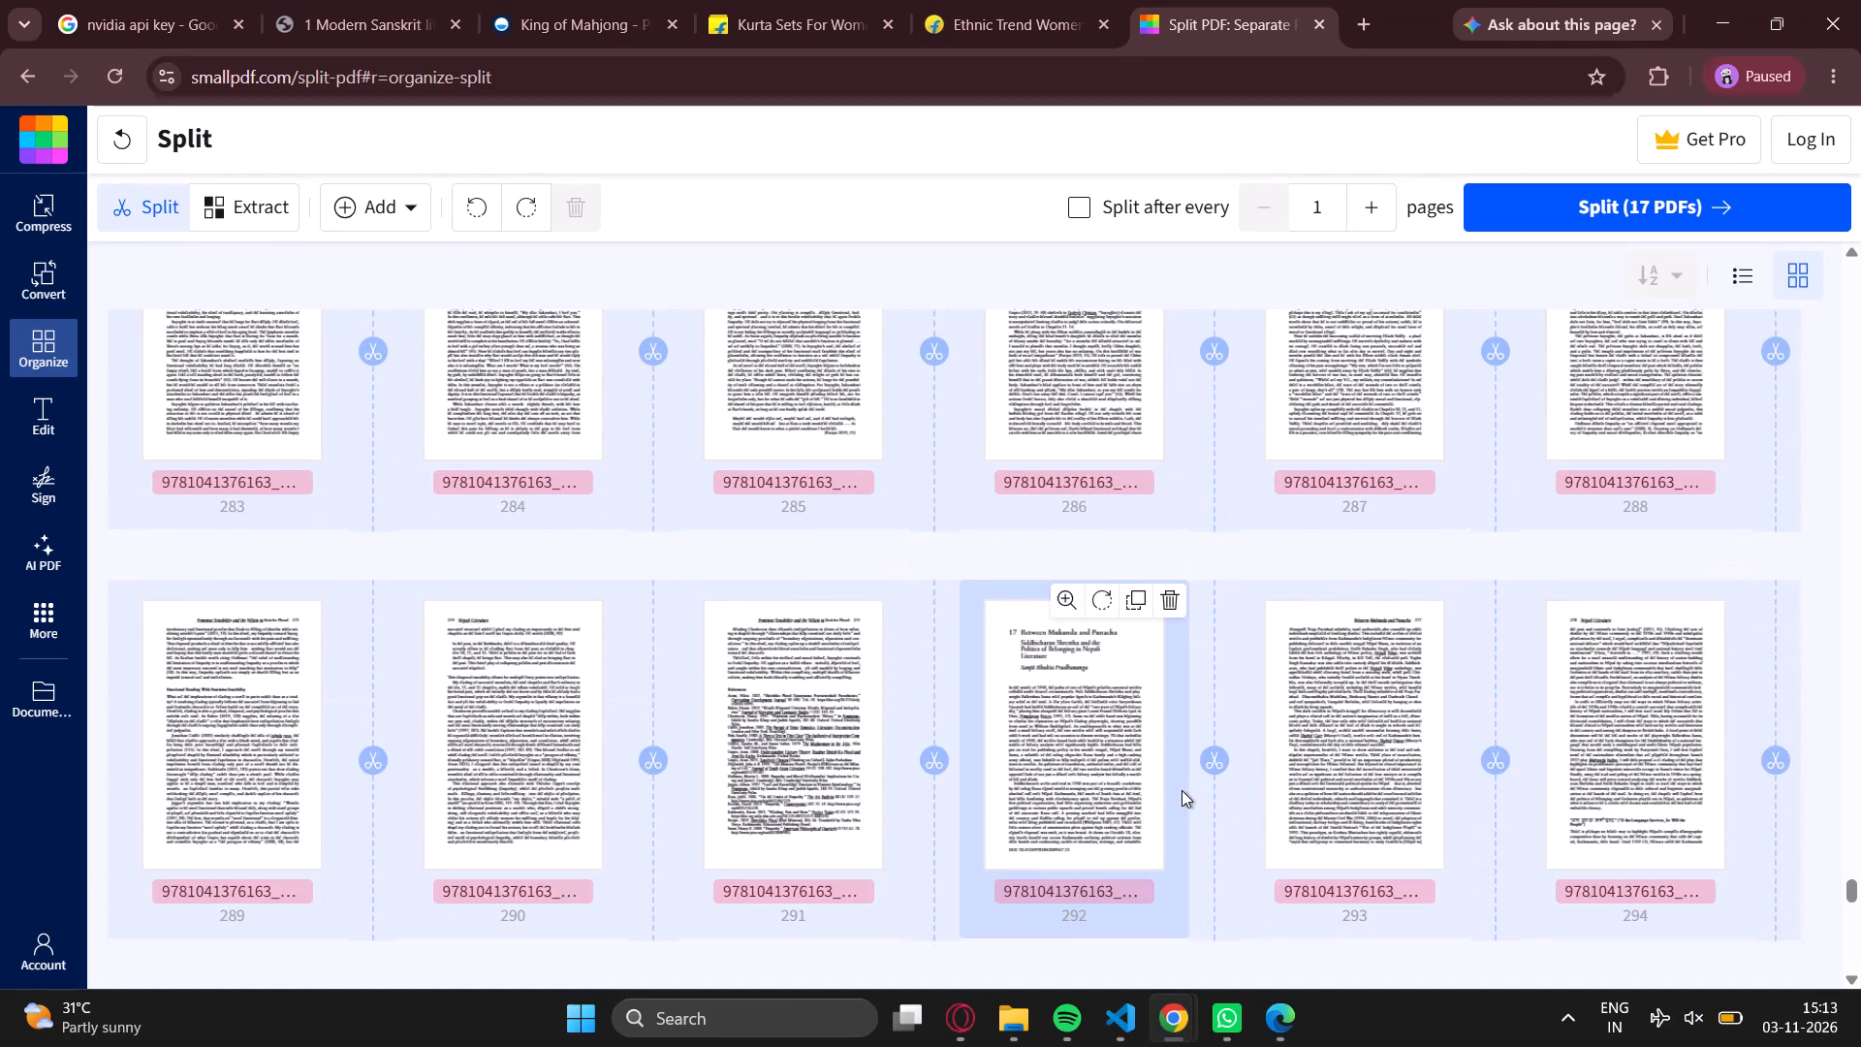
scroll(1182, 790, down, 3)
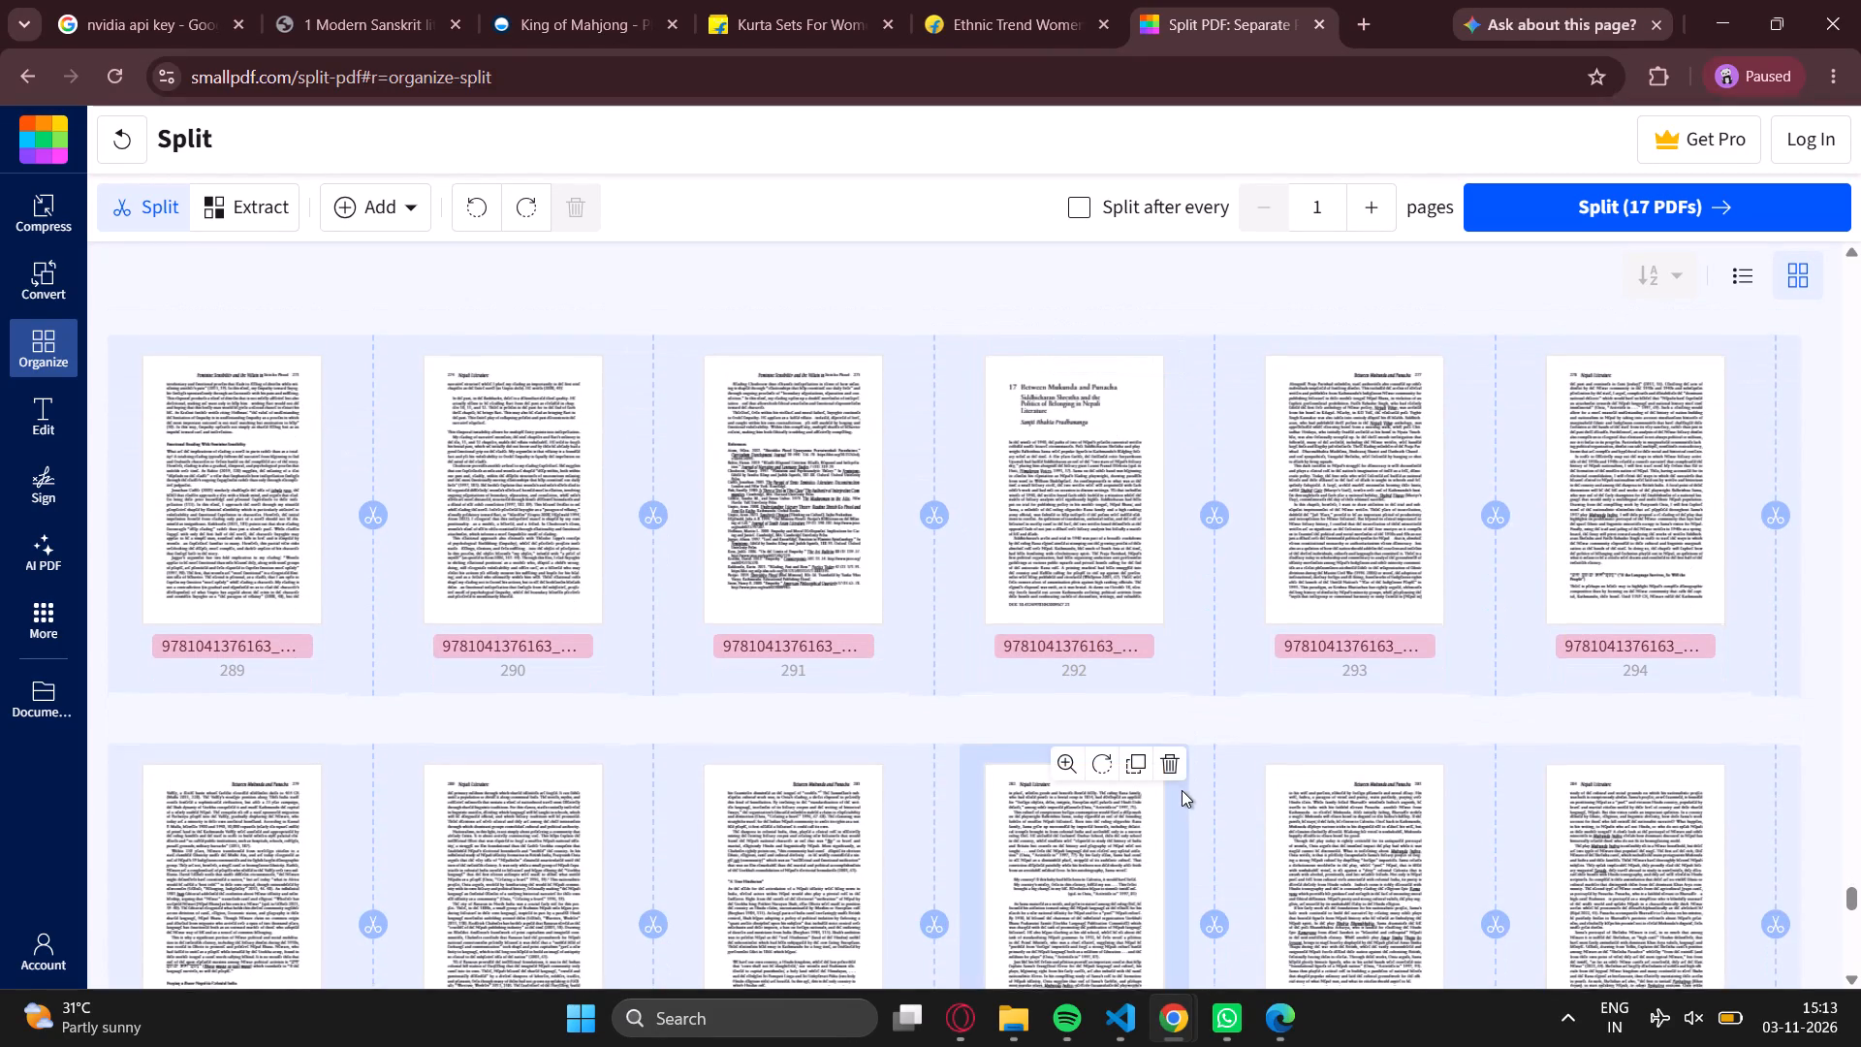
scroll(1182, 790, down, 4)
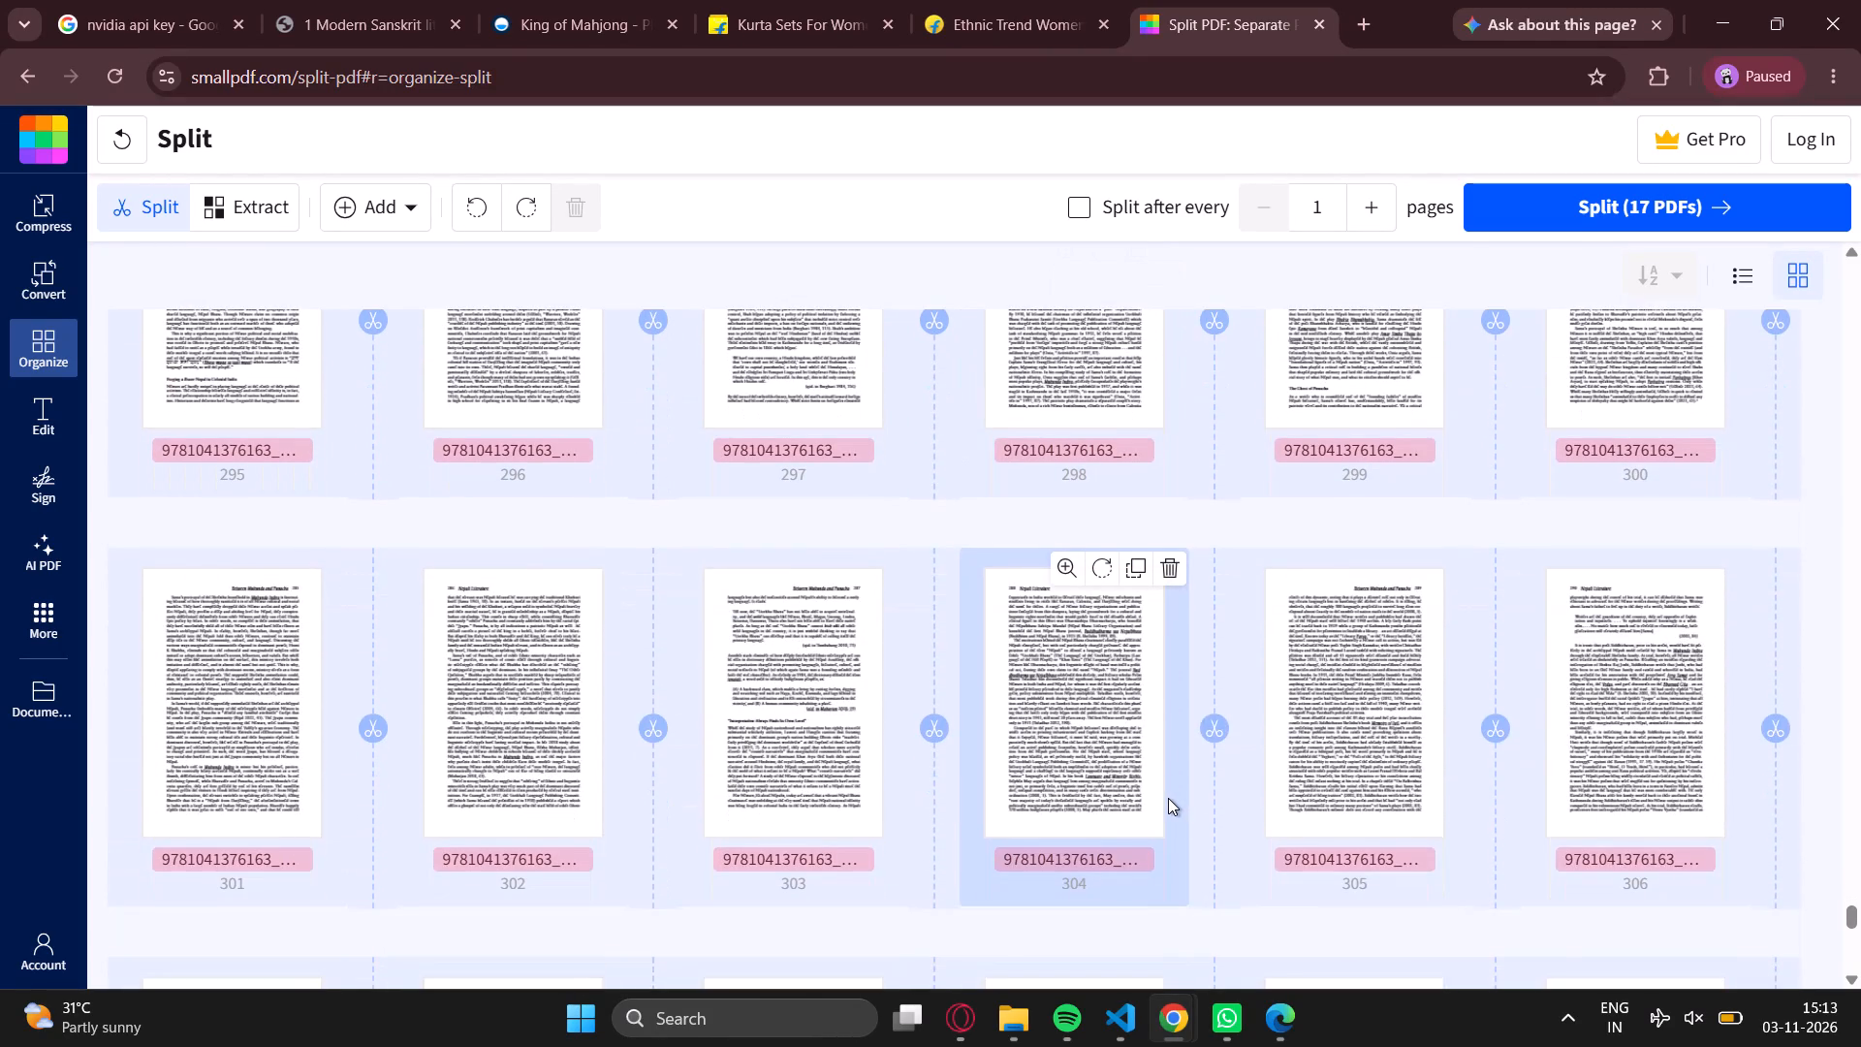
scroll(1168, 798, down, 7)
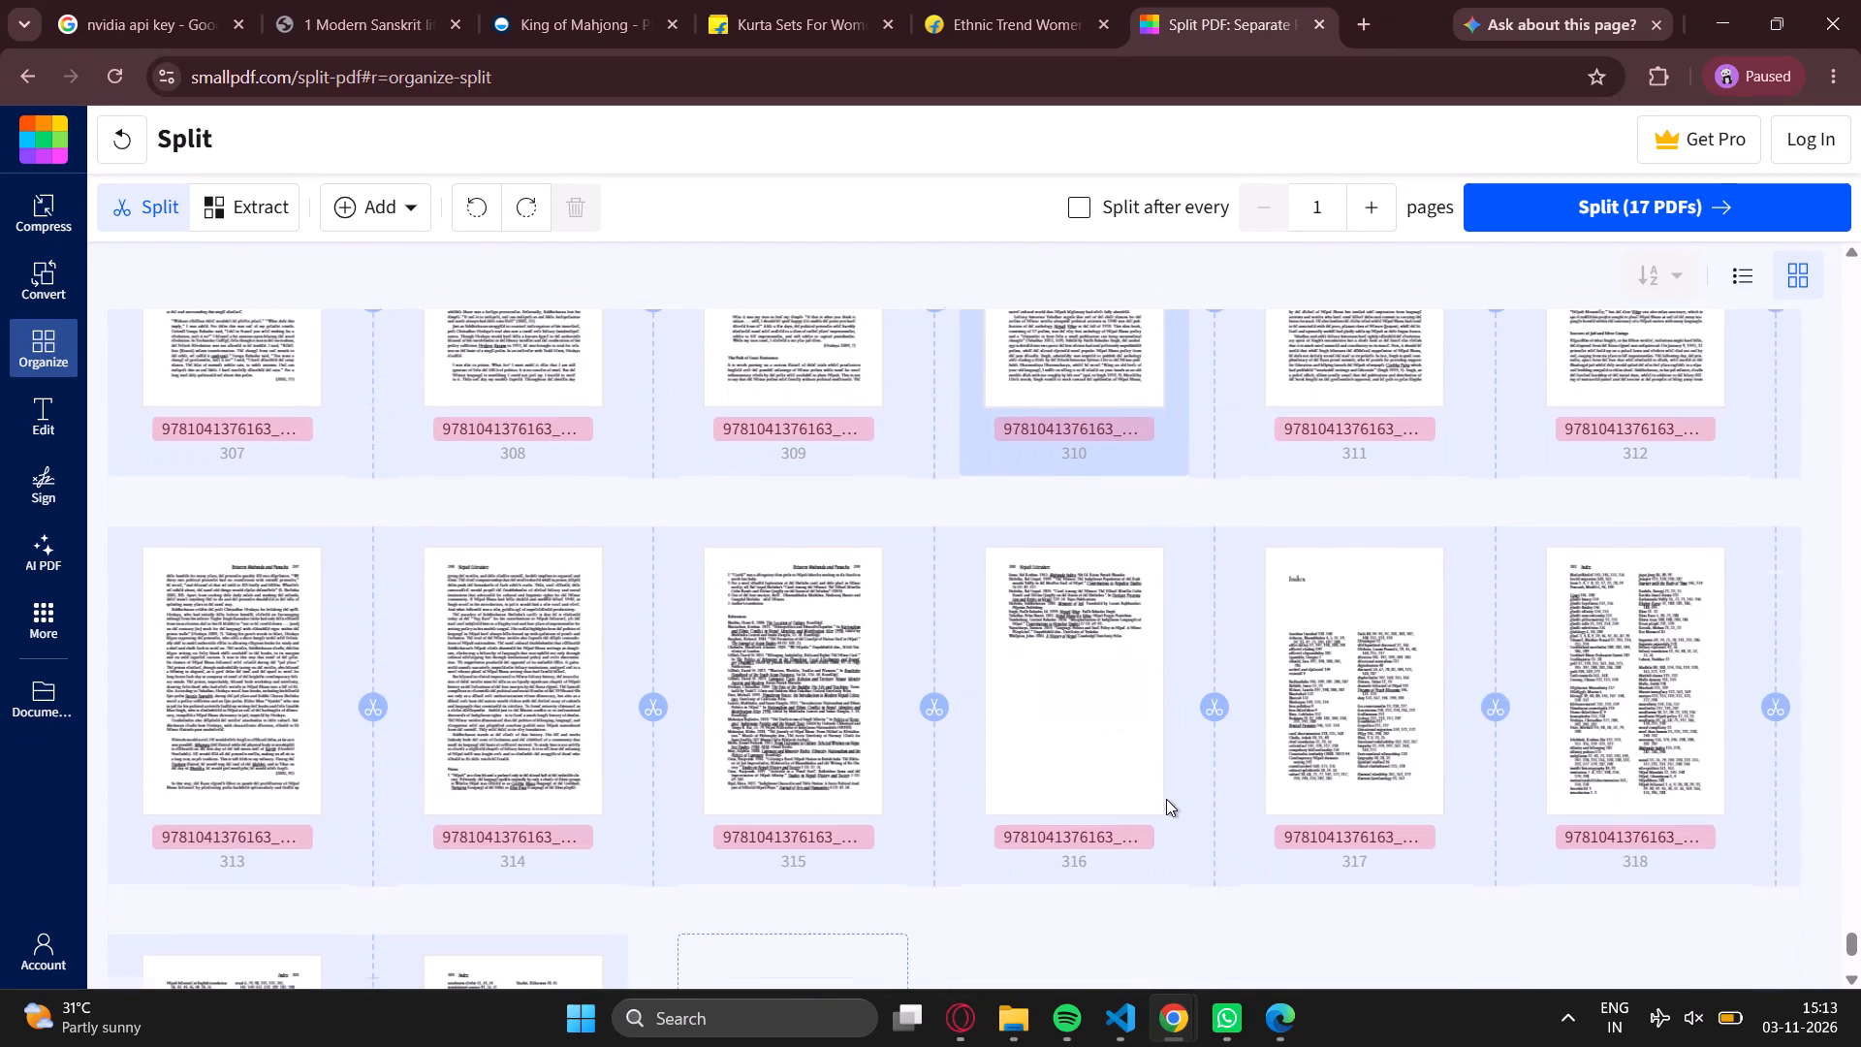
Check the pages from the index back to Chapter 15's opening page for missing split points.
scroll(1166, 799, up, 9)
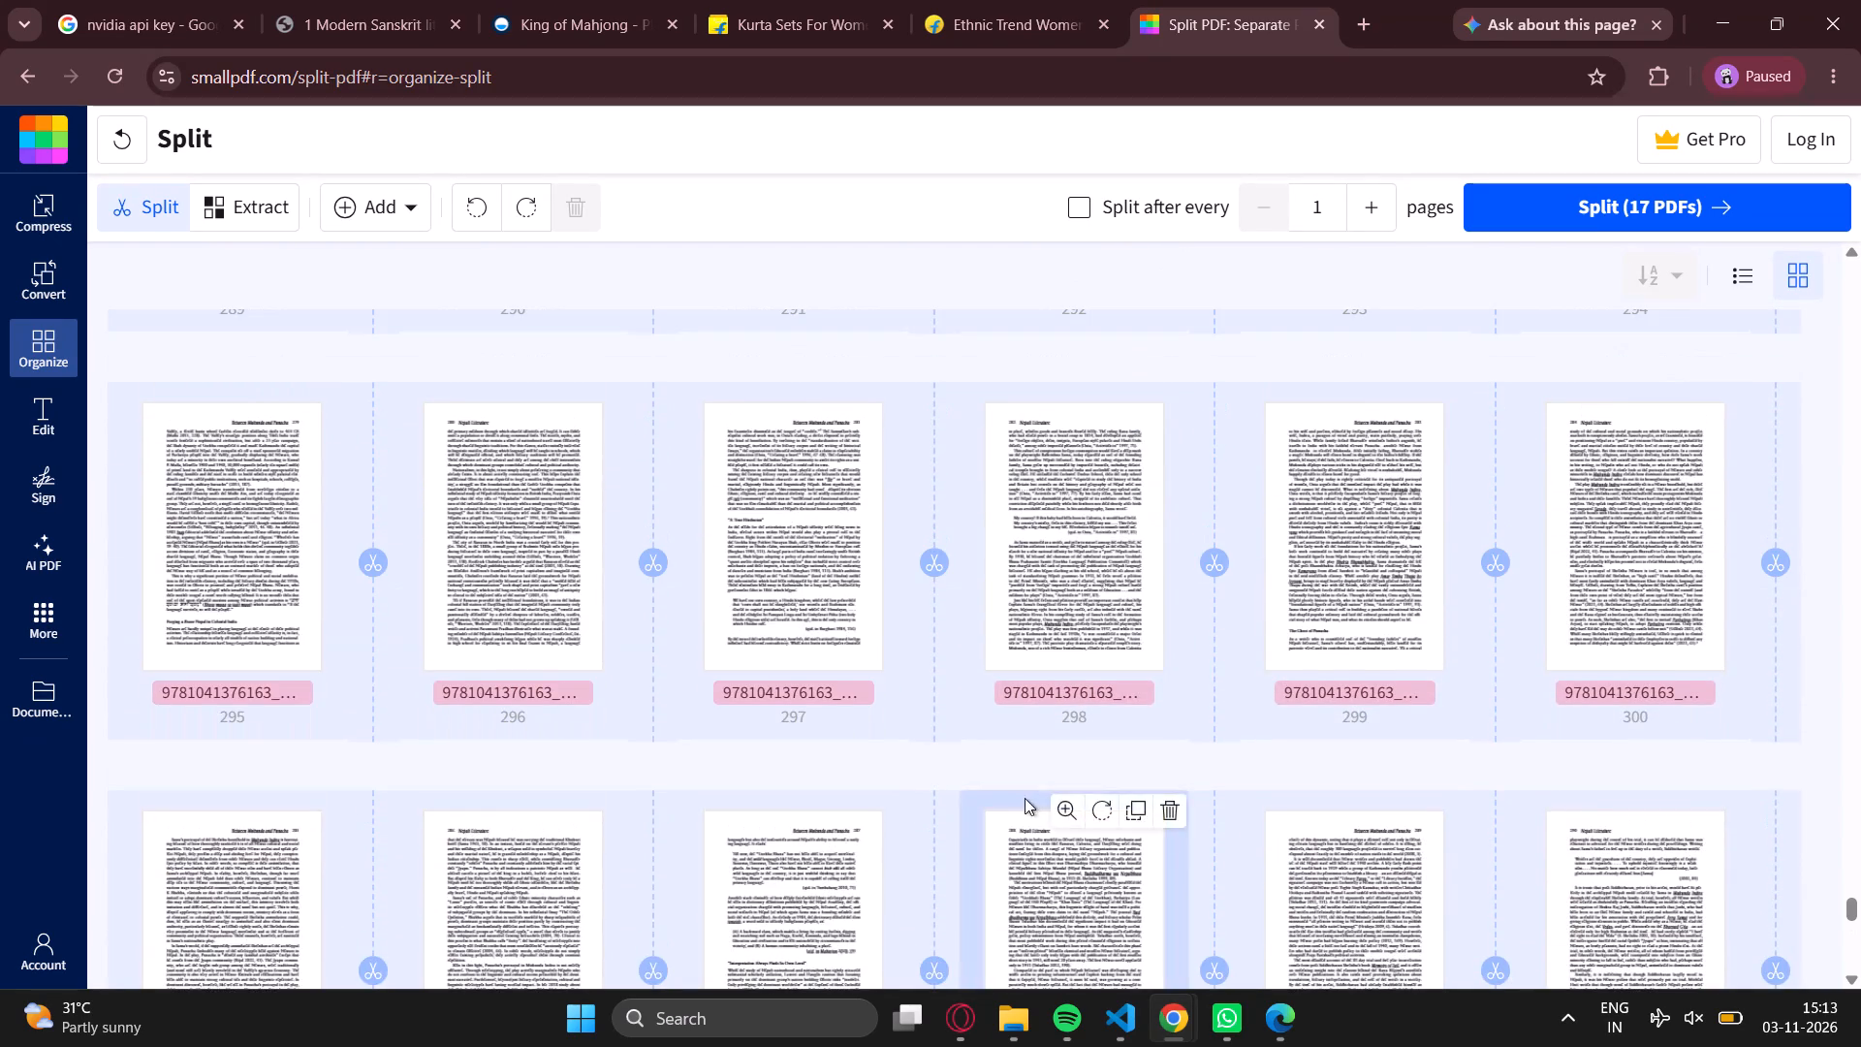
scroll(1019, 798, up, 7)
scroll(947, 832, up, 2)
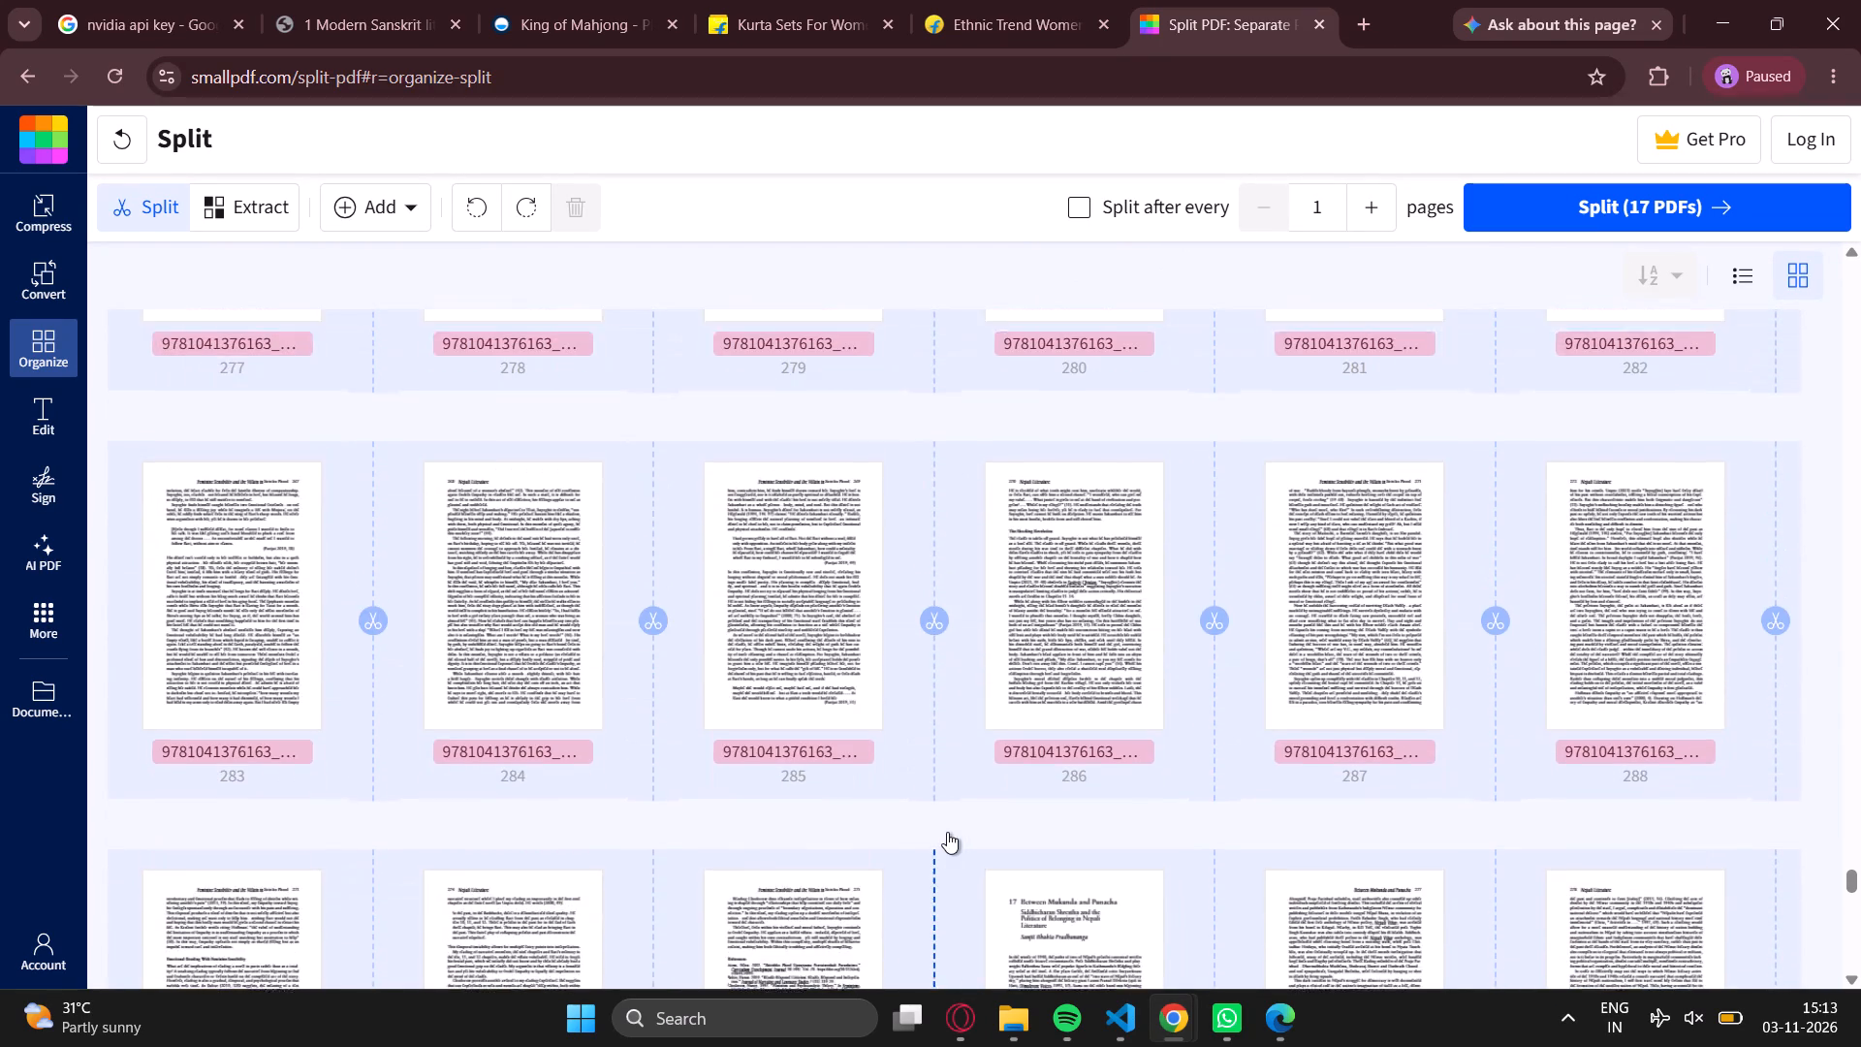
scroll(947, 832, up, 5)
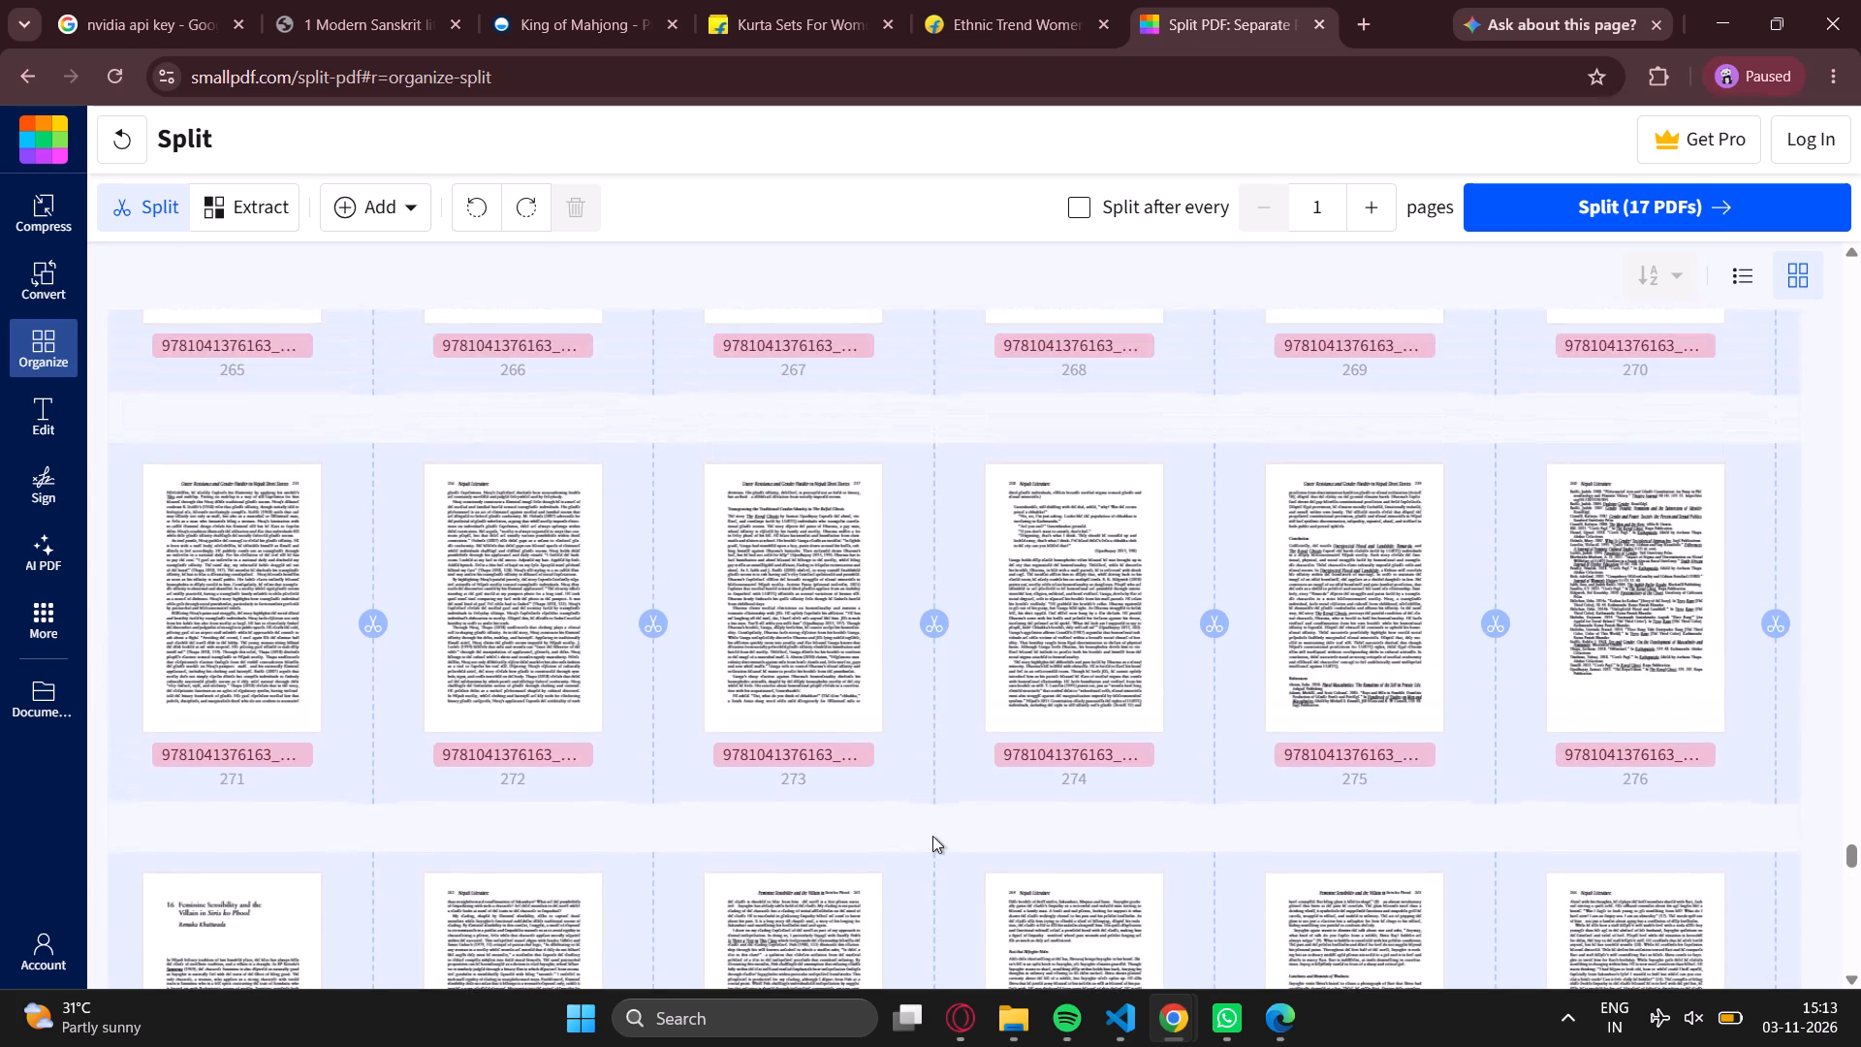
scroll(919, 840, up, 7)
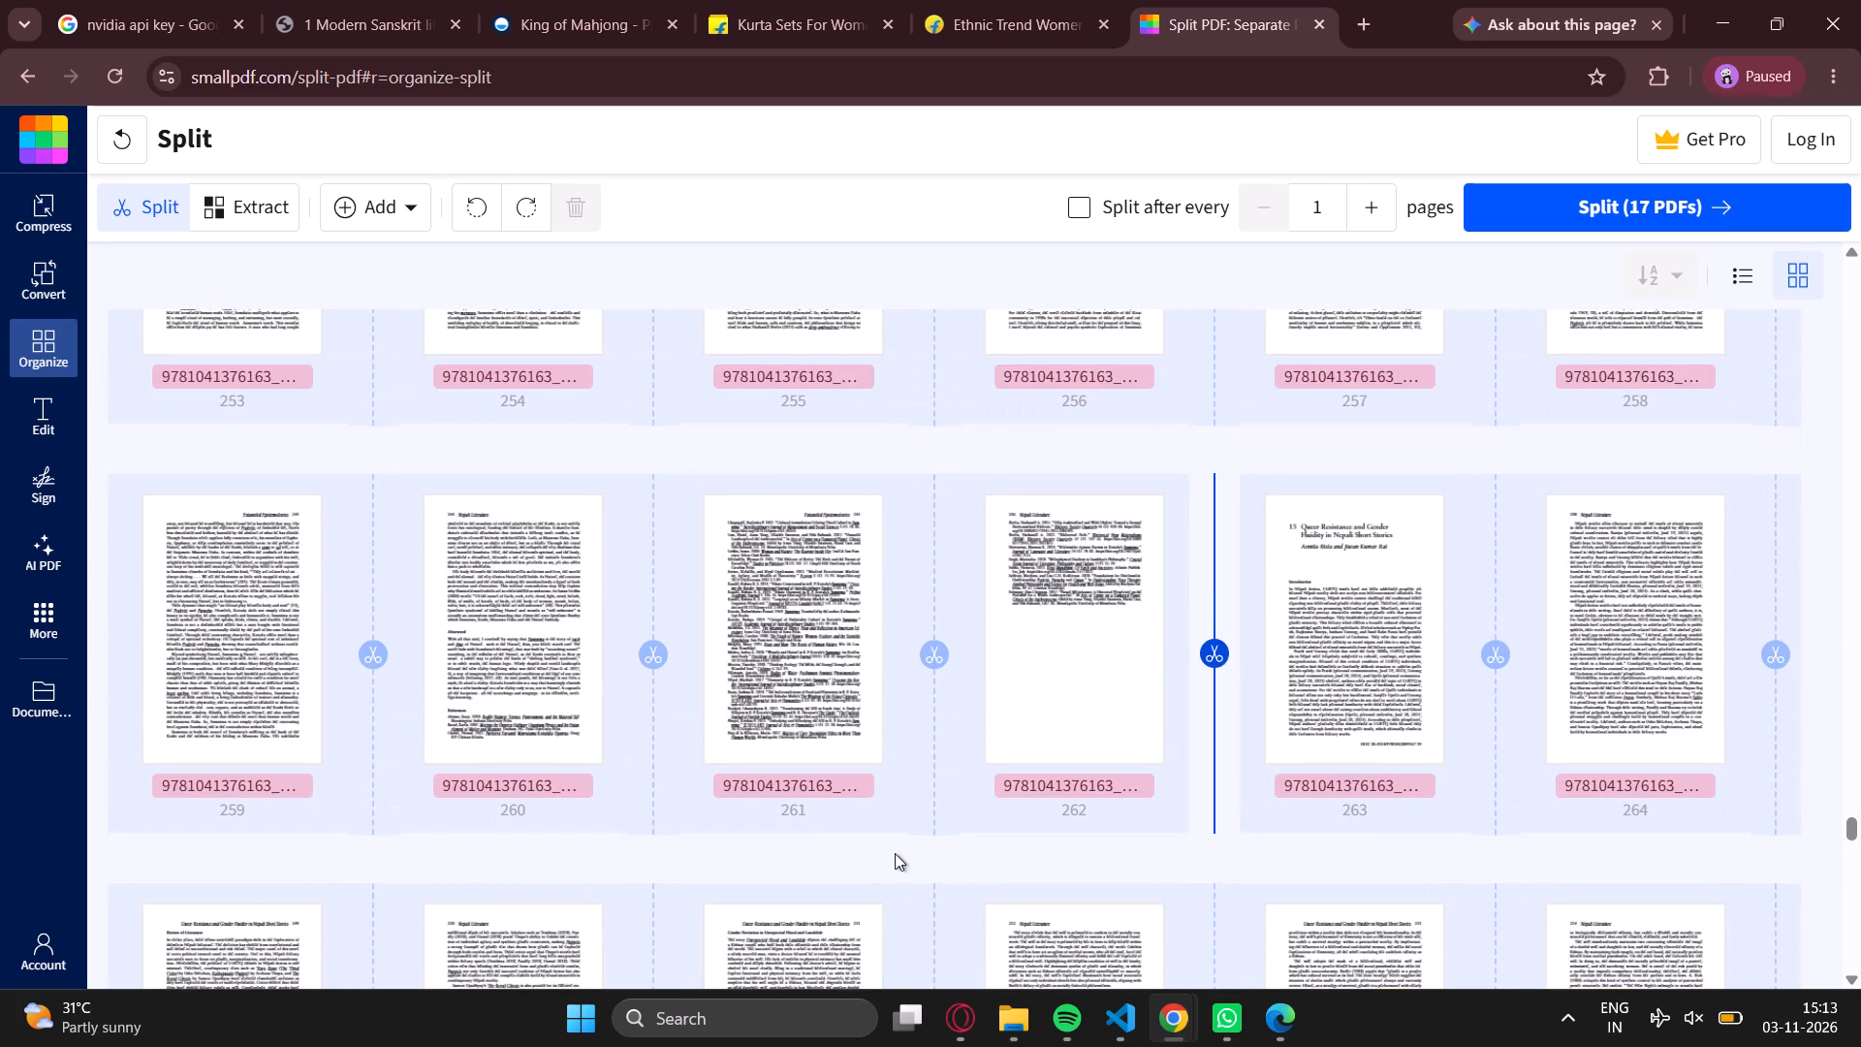
Add a split point after page 276, between the end of Chapter 15 and Chapter 16's opening page.
scroll(895, 853, down, 4)
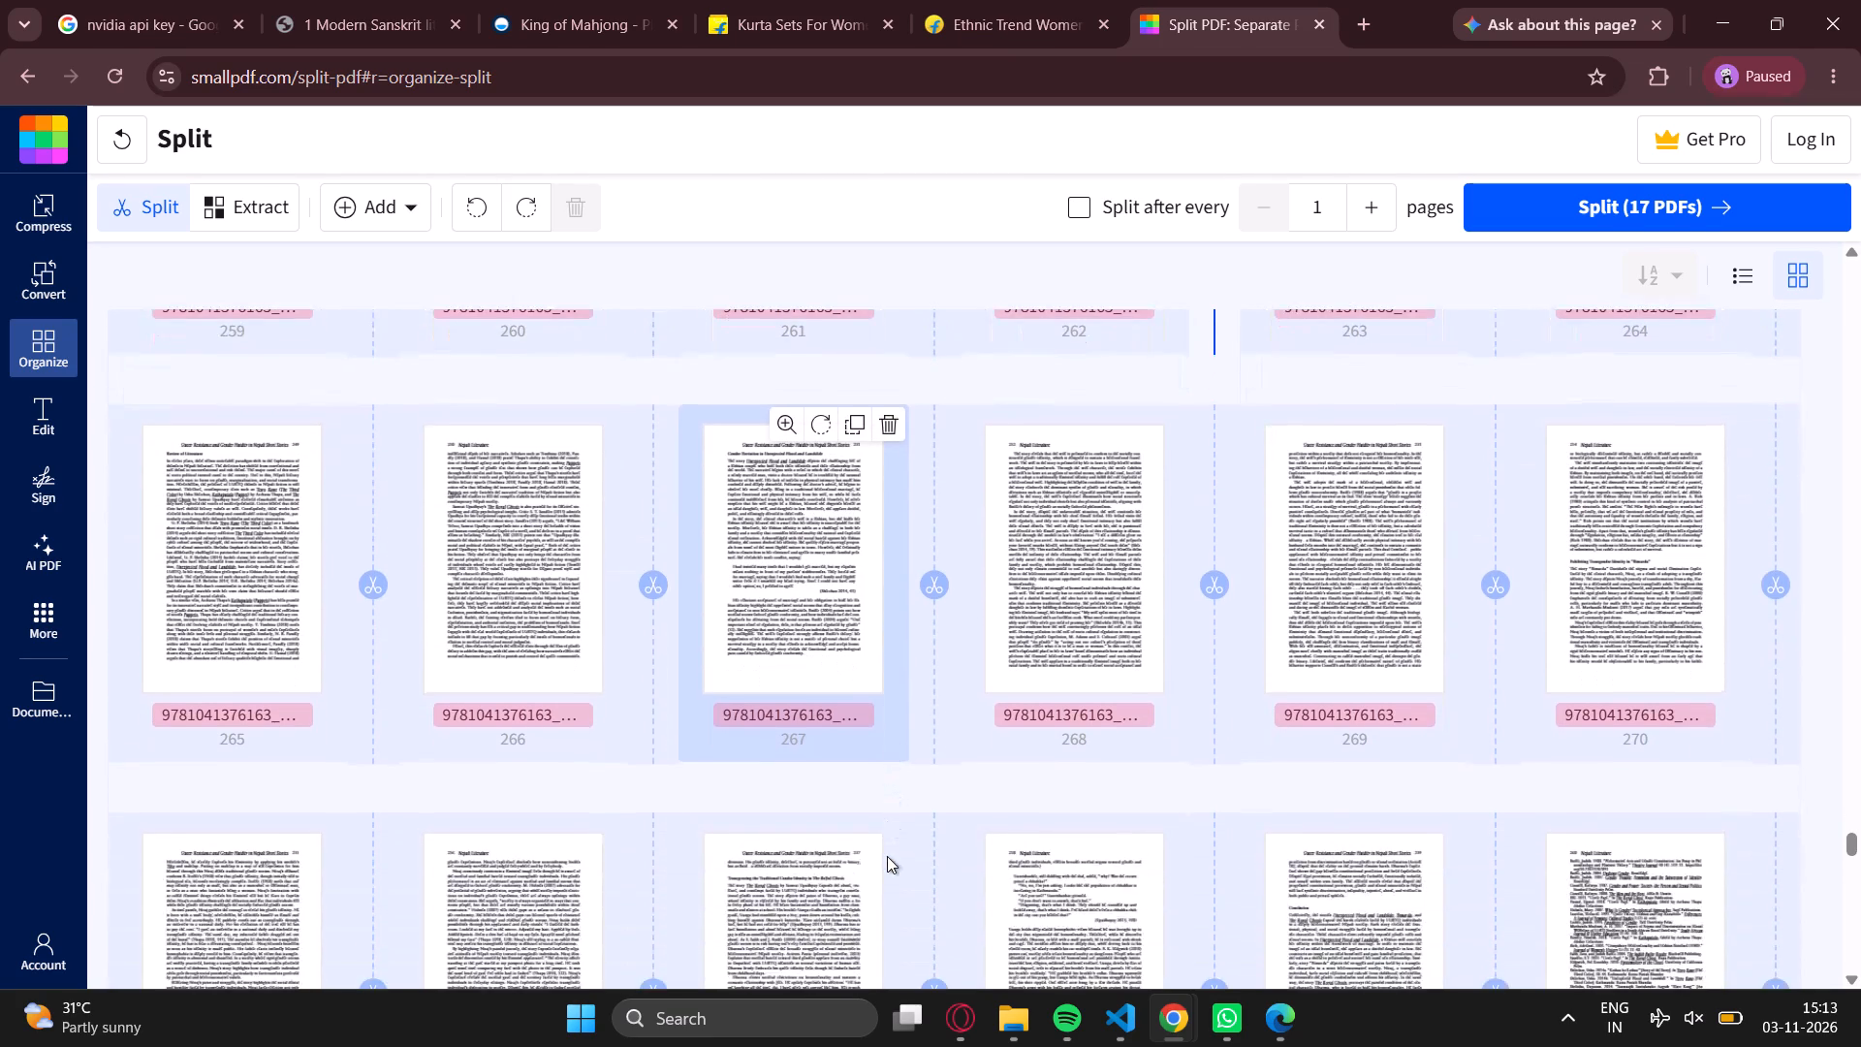
scroll(887, 856, down, 3)
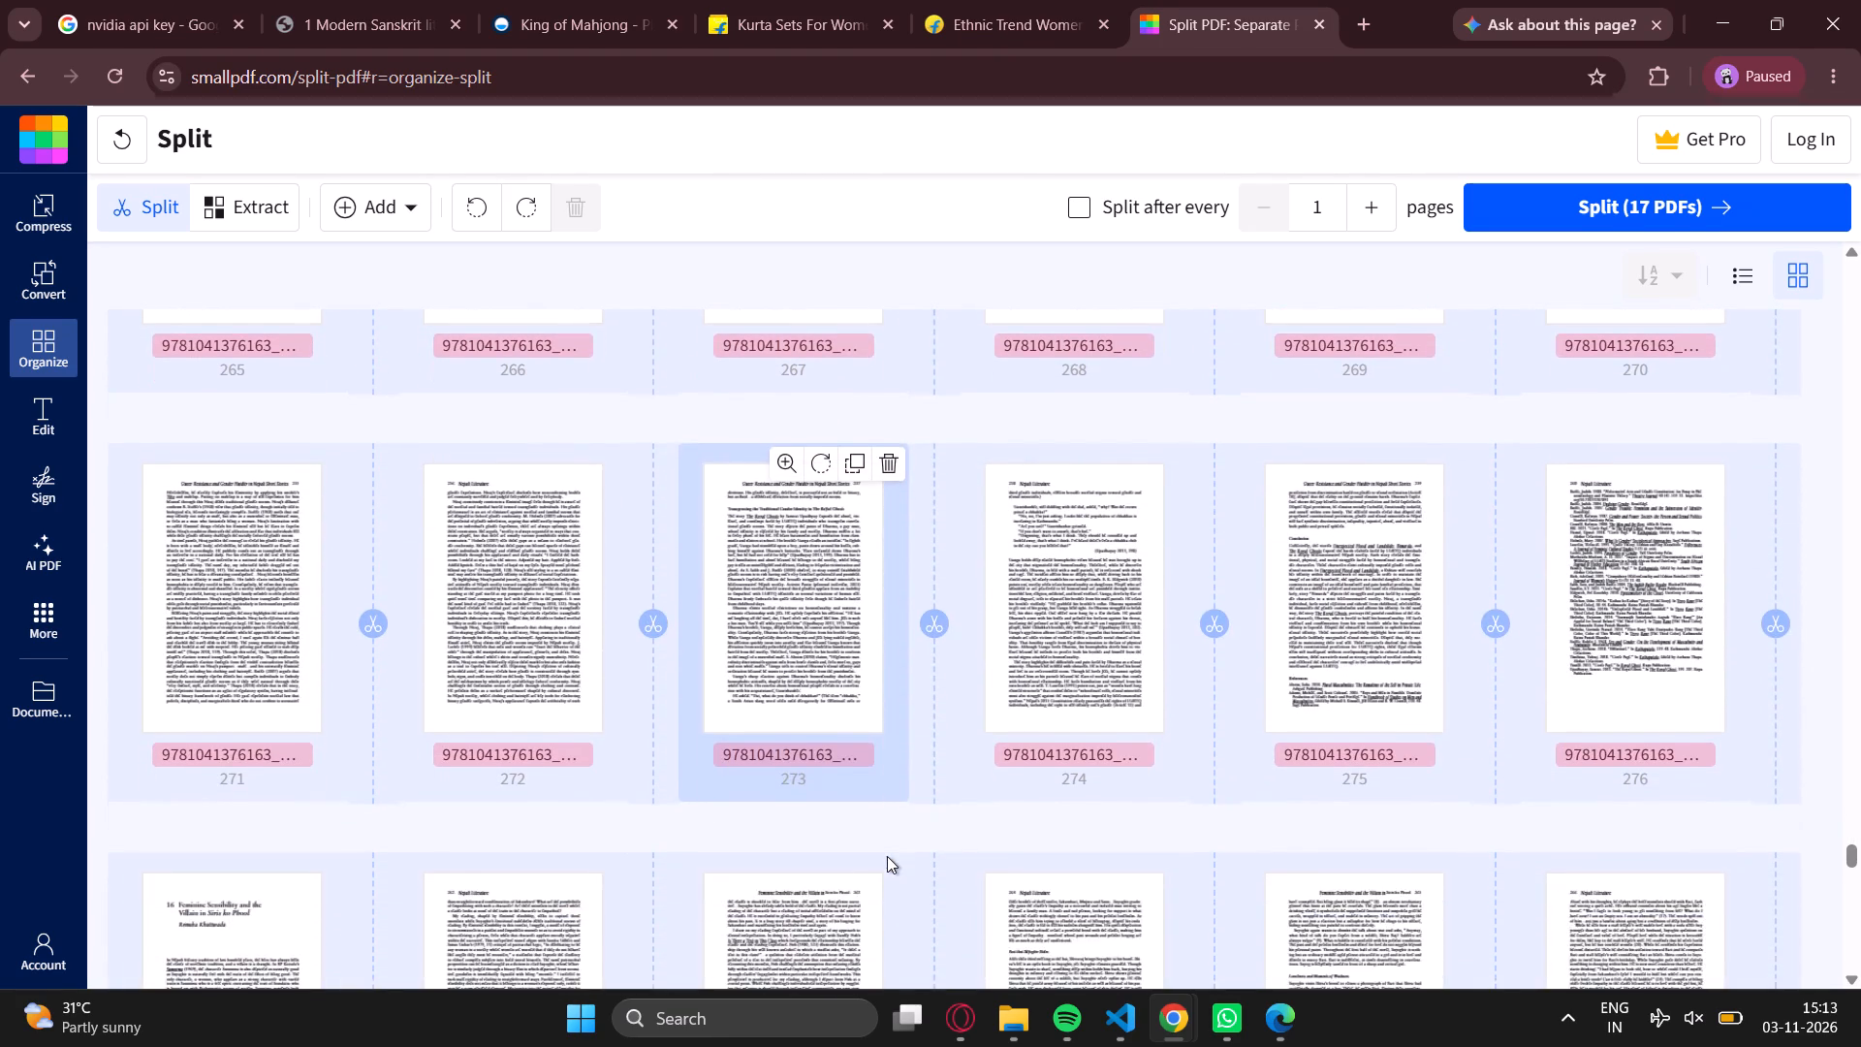
scroll(887, 856, down, 4)
scroll(758, 643, up, 3)
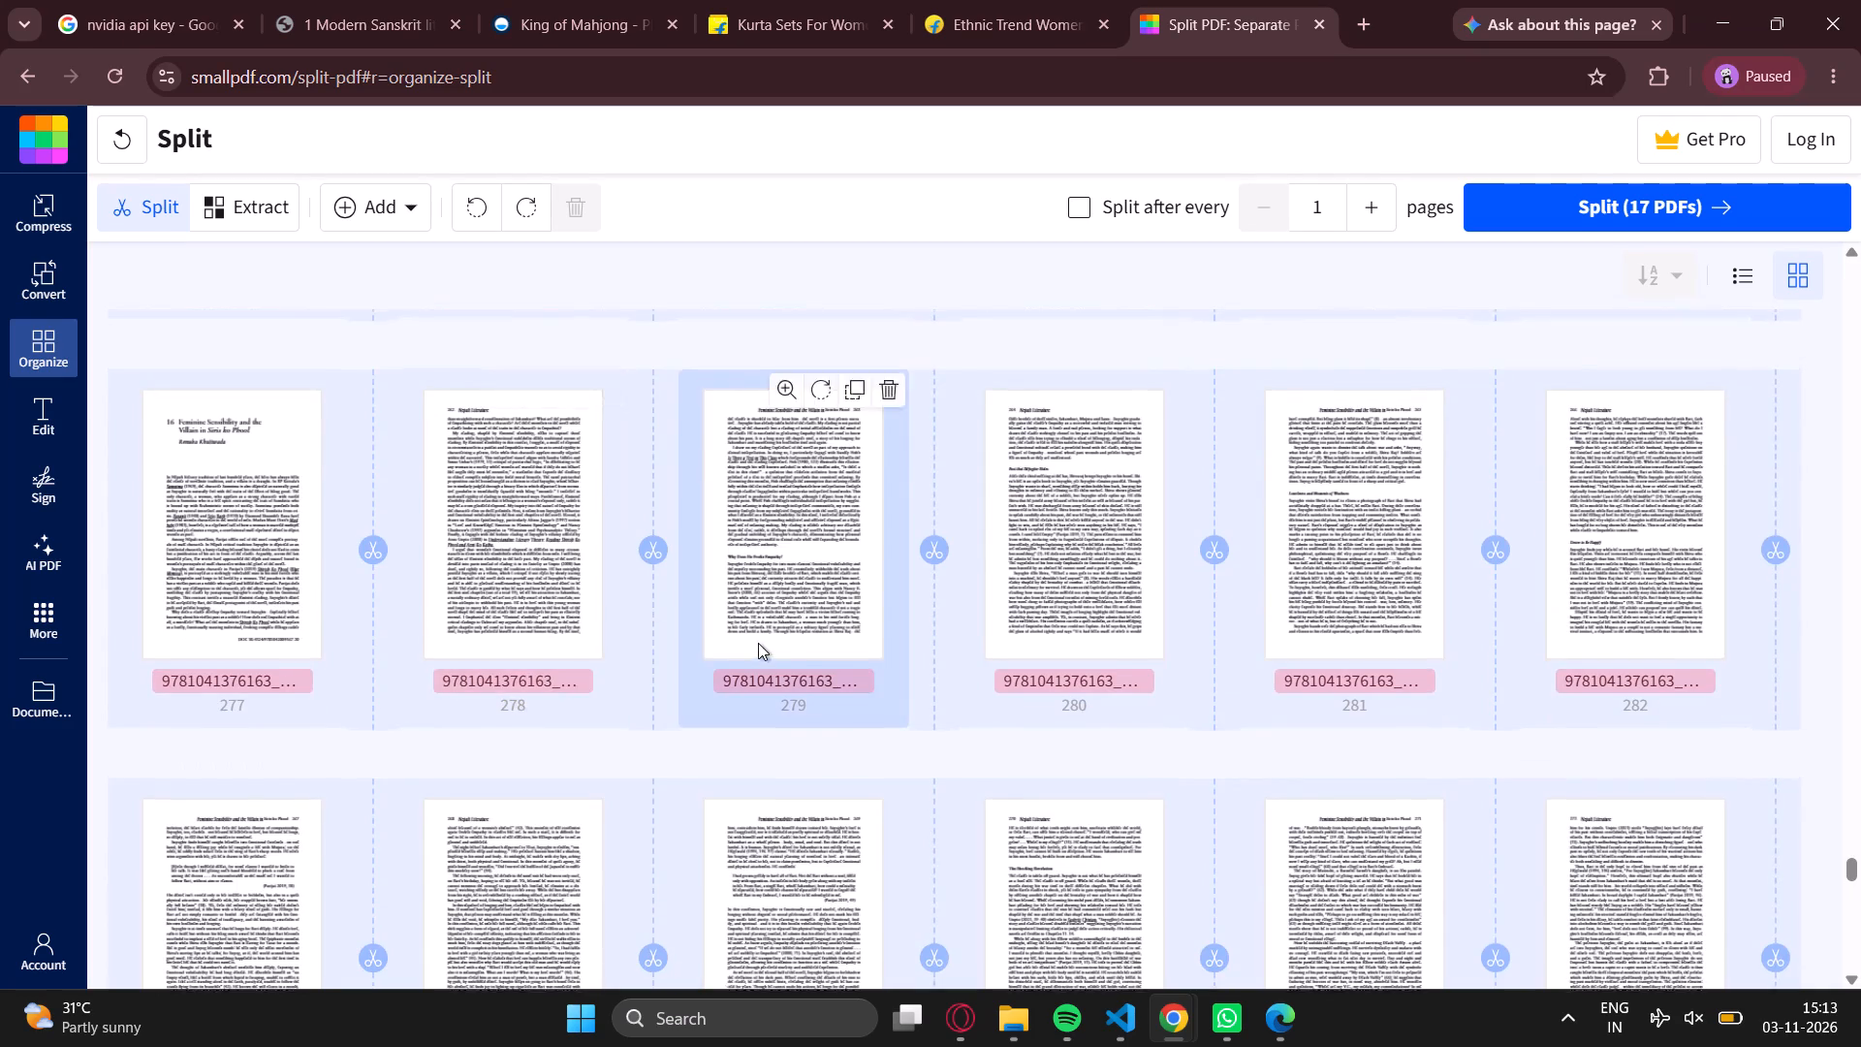
scroll(758, 643, up, 1)
click(1776, 624)
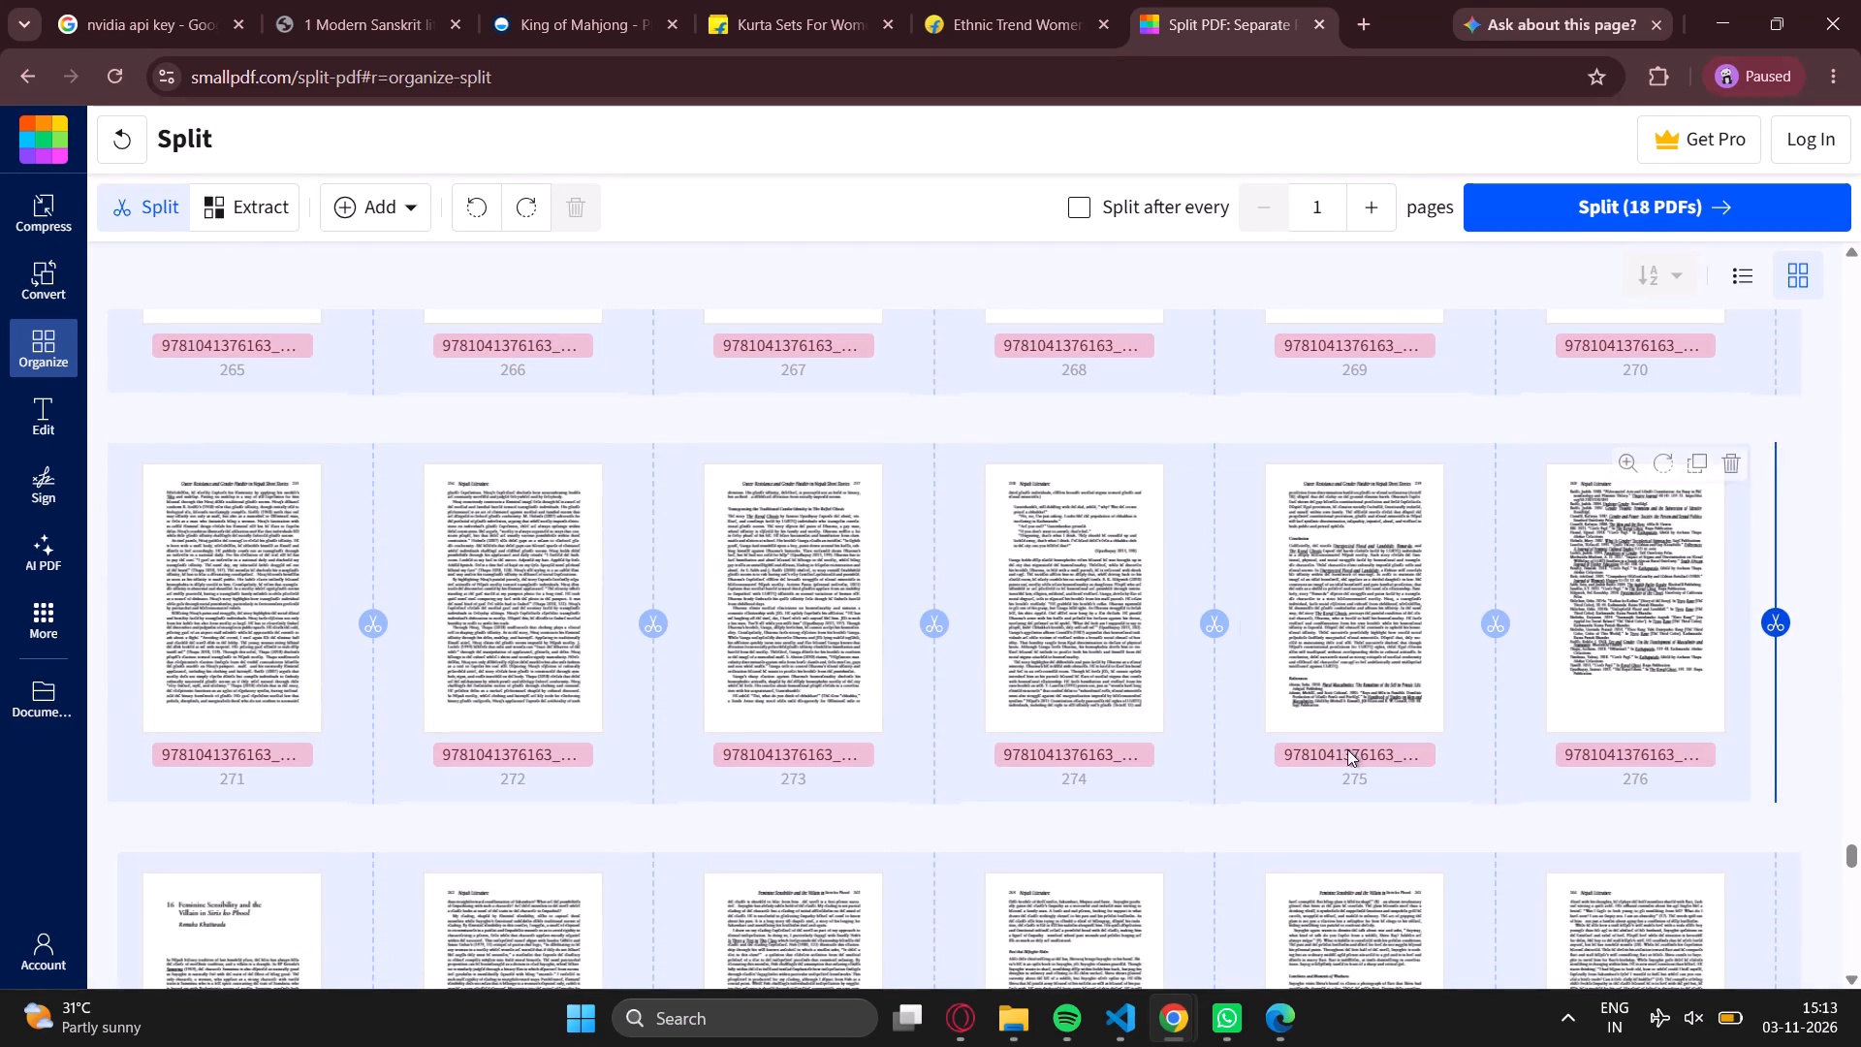
Add a split point after page 316, between the end of Chapter 17 and the first page of the index.
scroll(1316, 758, down, 6)
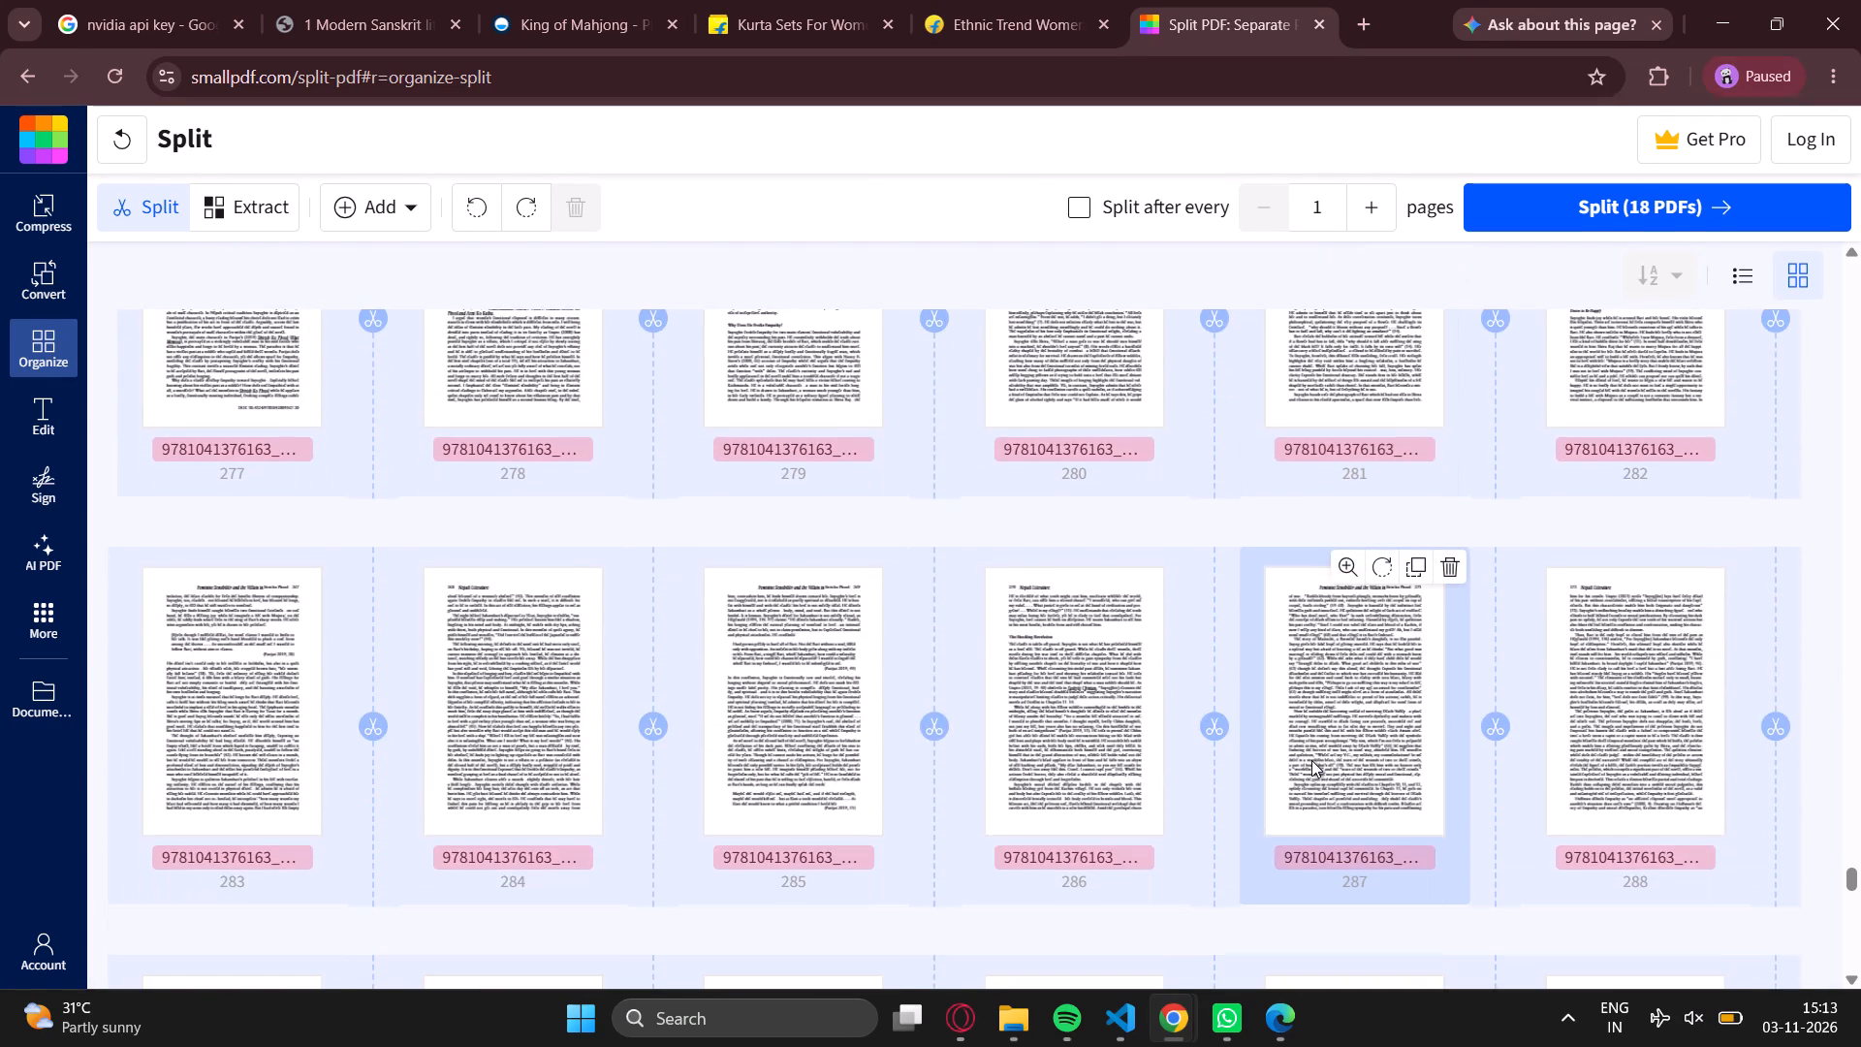
scroll(1309, 760, down, 7)
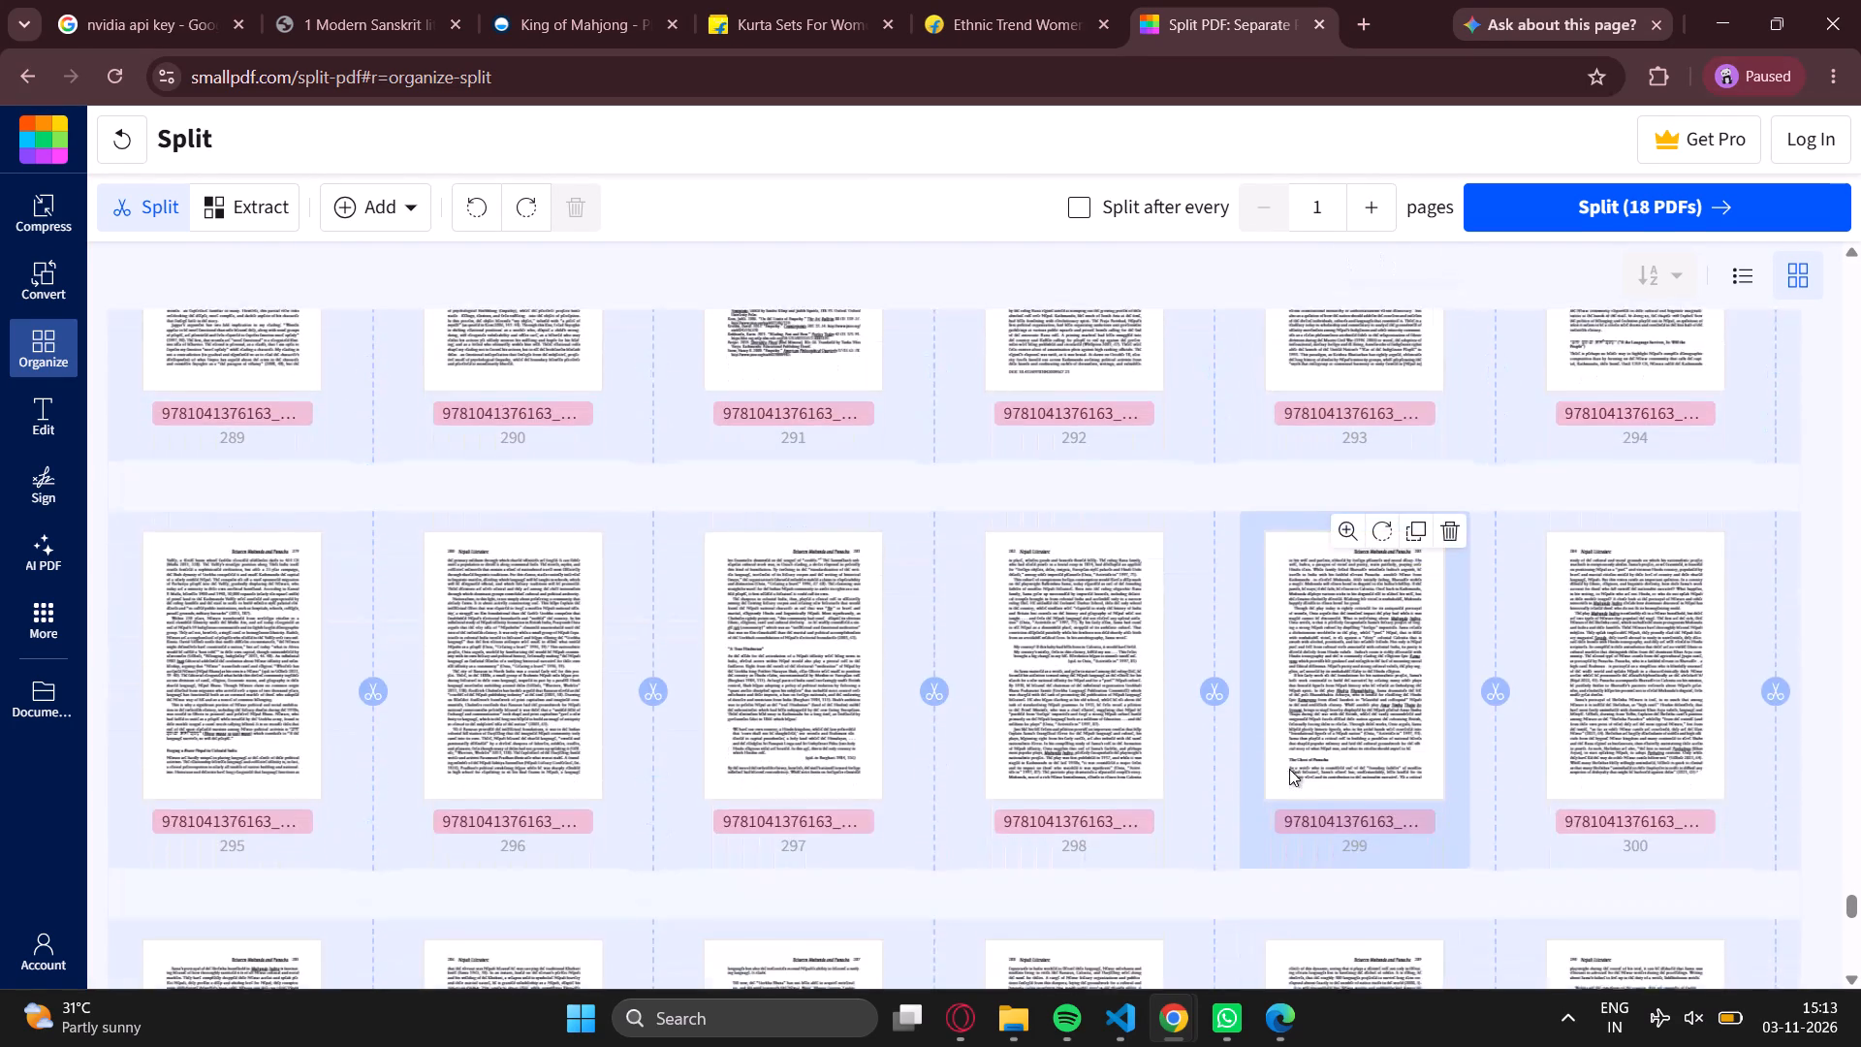
scroll(1287, 770, down, 6)
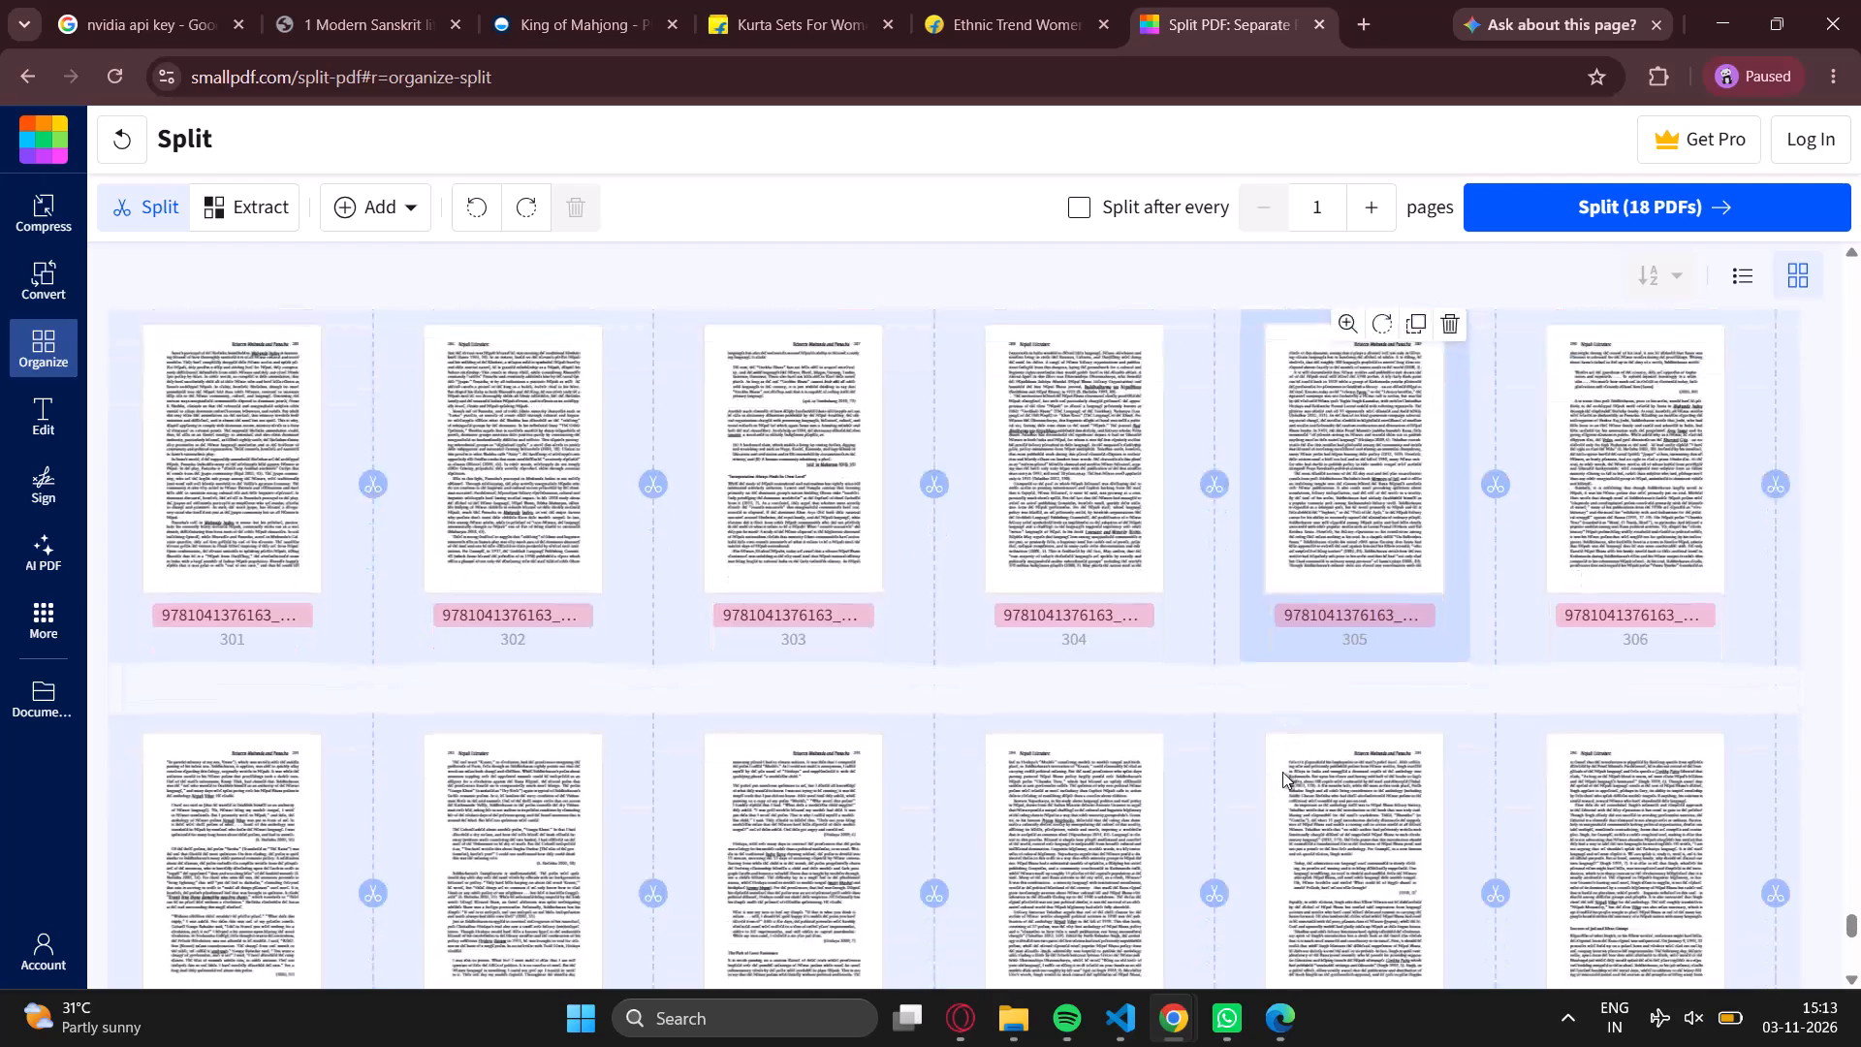
scroll(1282, 772, down, 3)
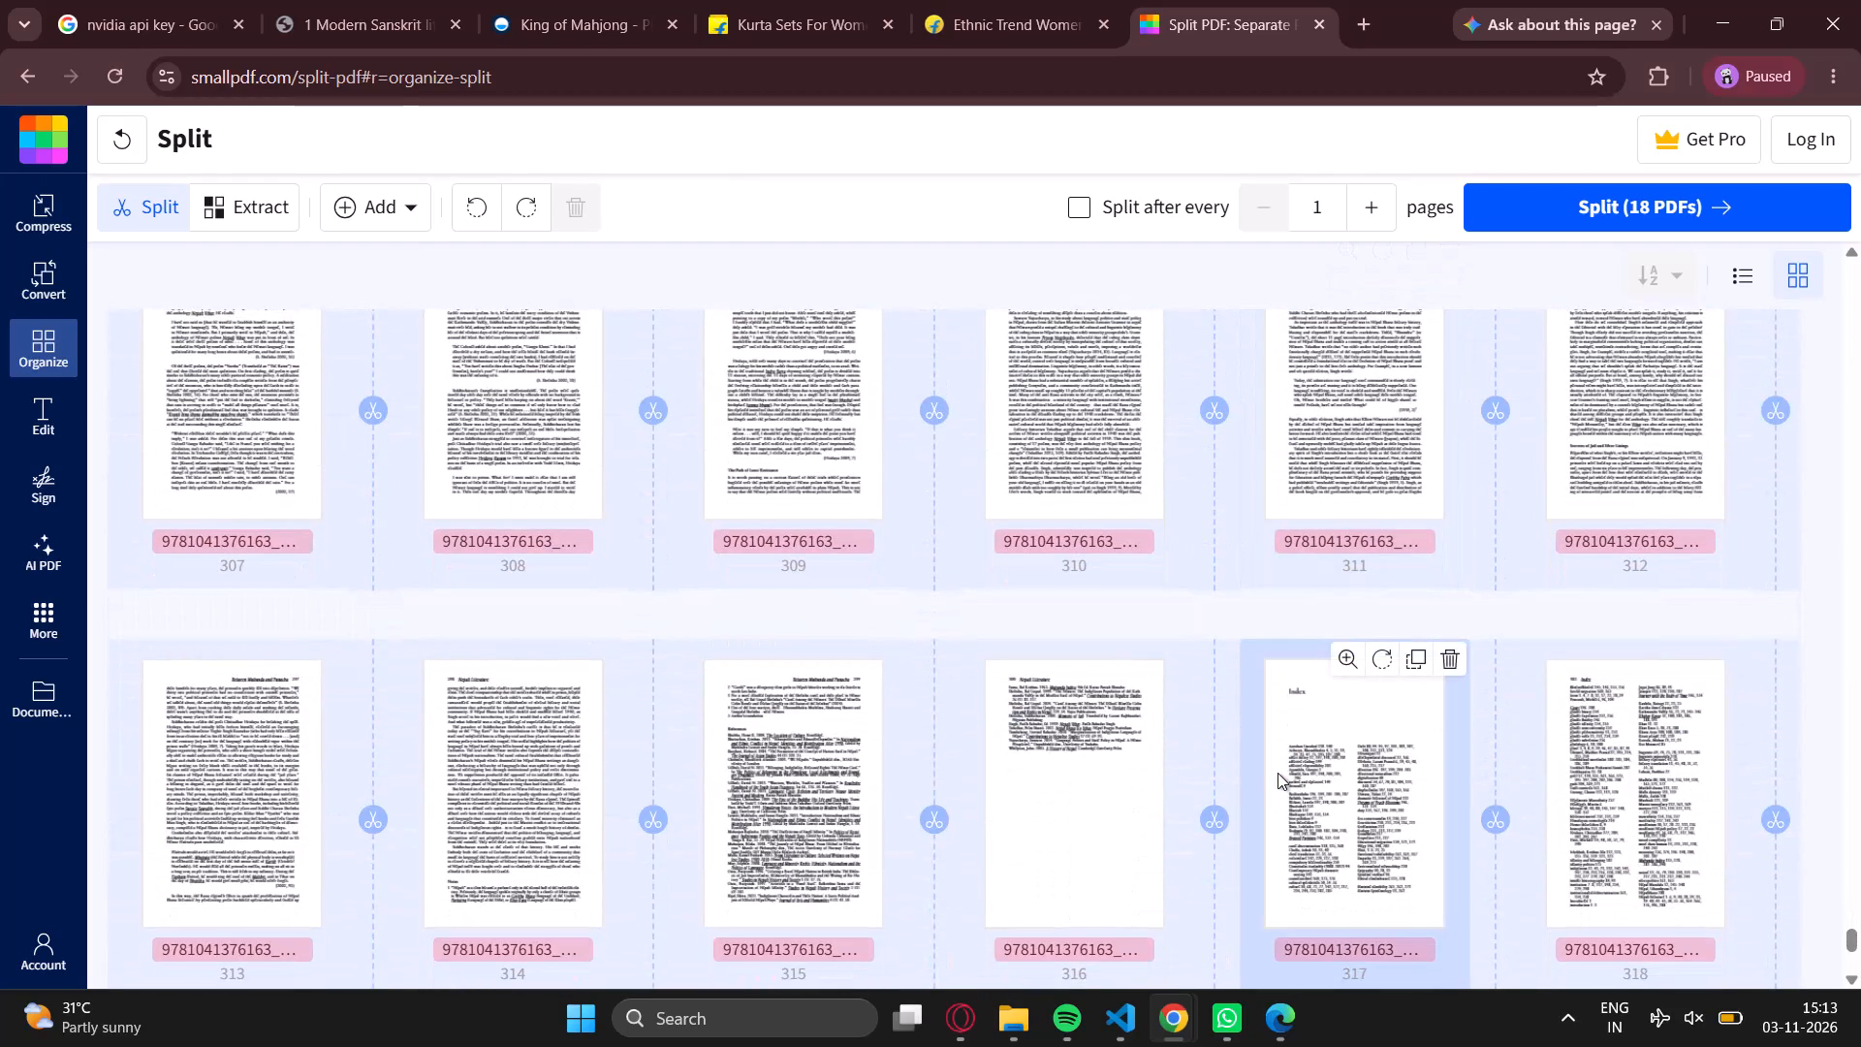
scroll(1276, 773, up, 3)
scroll(1271, 775, down, 3)
click(1205, 810)
Review the split layout from the last index page back to the book's first page.
scroll(1205, 810, down, 4)
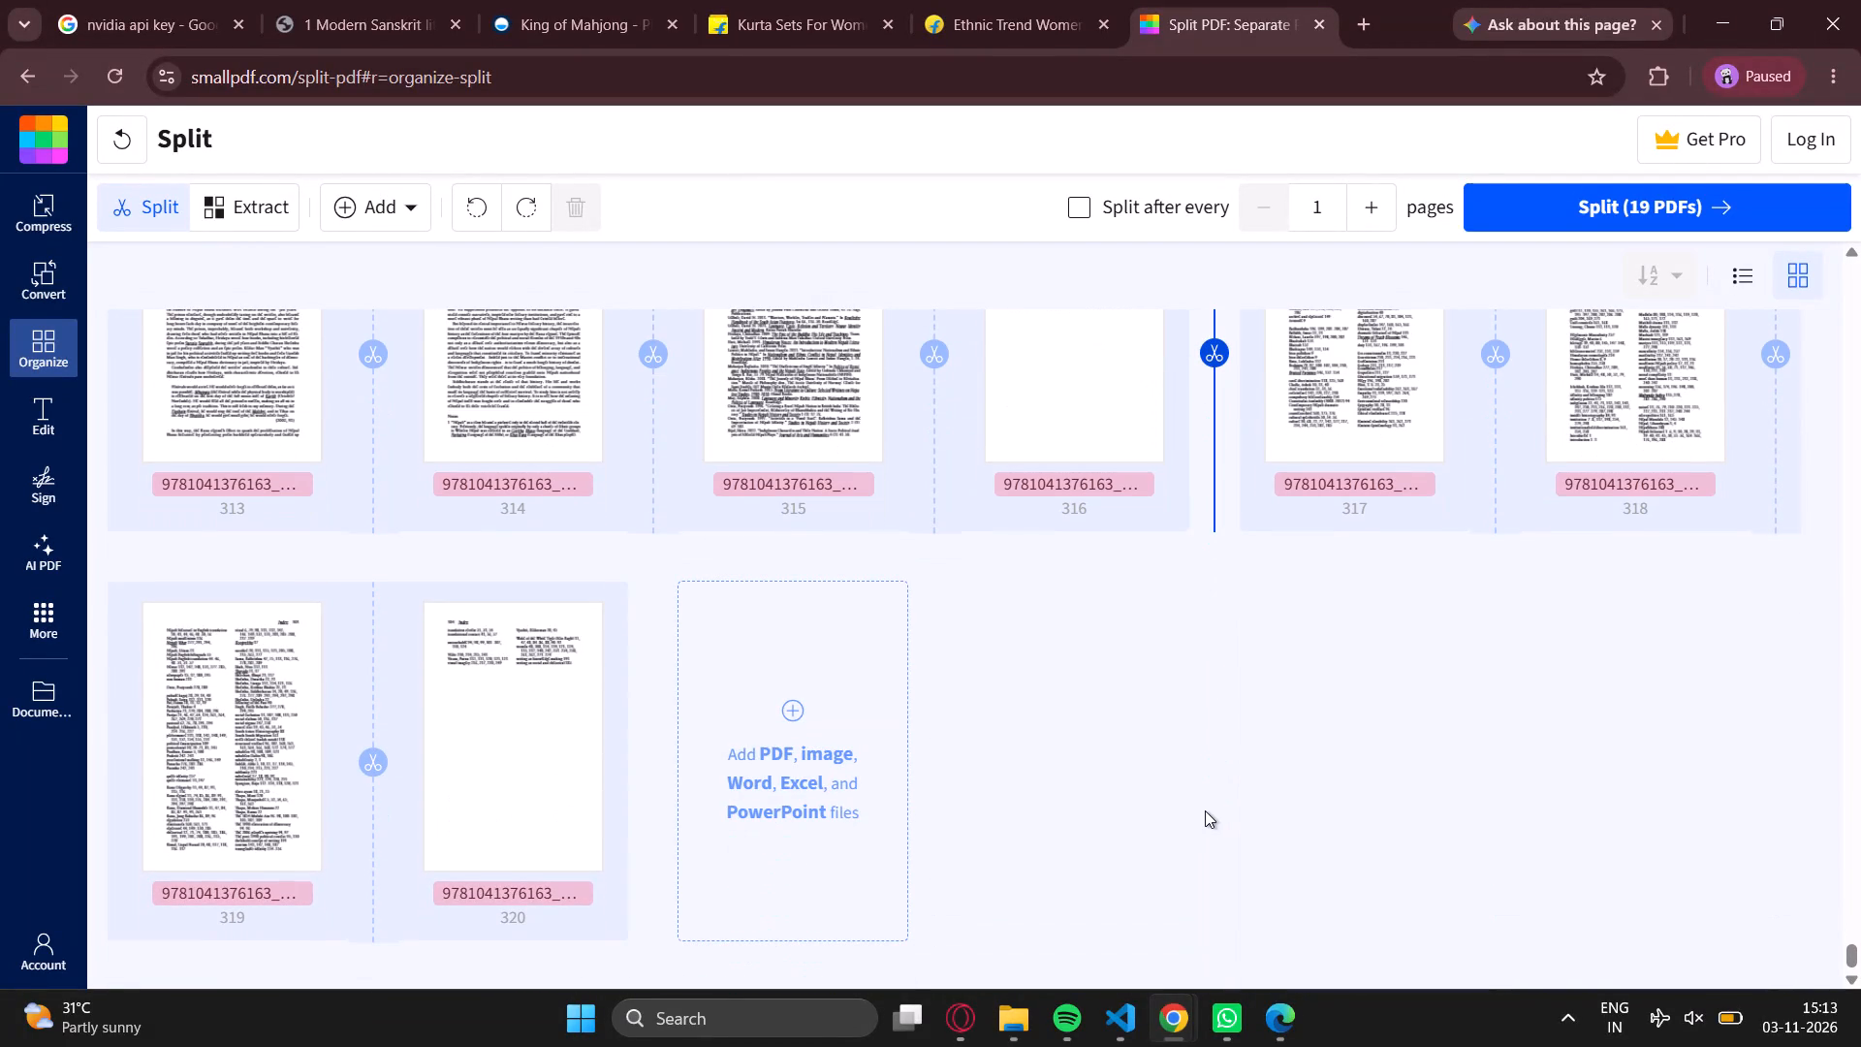
scroll(1207, 783, up, 16)
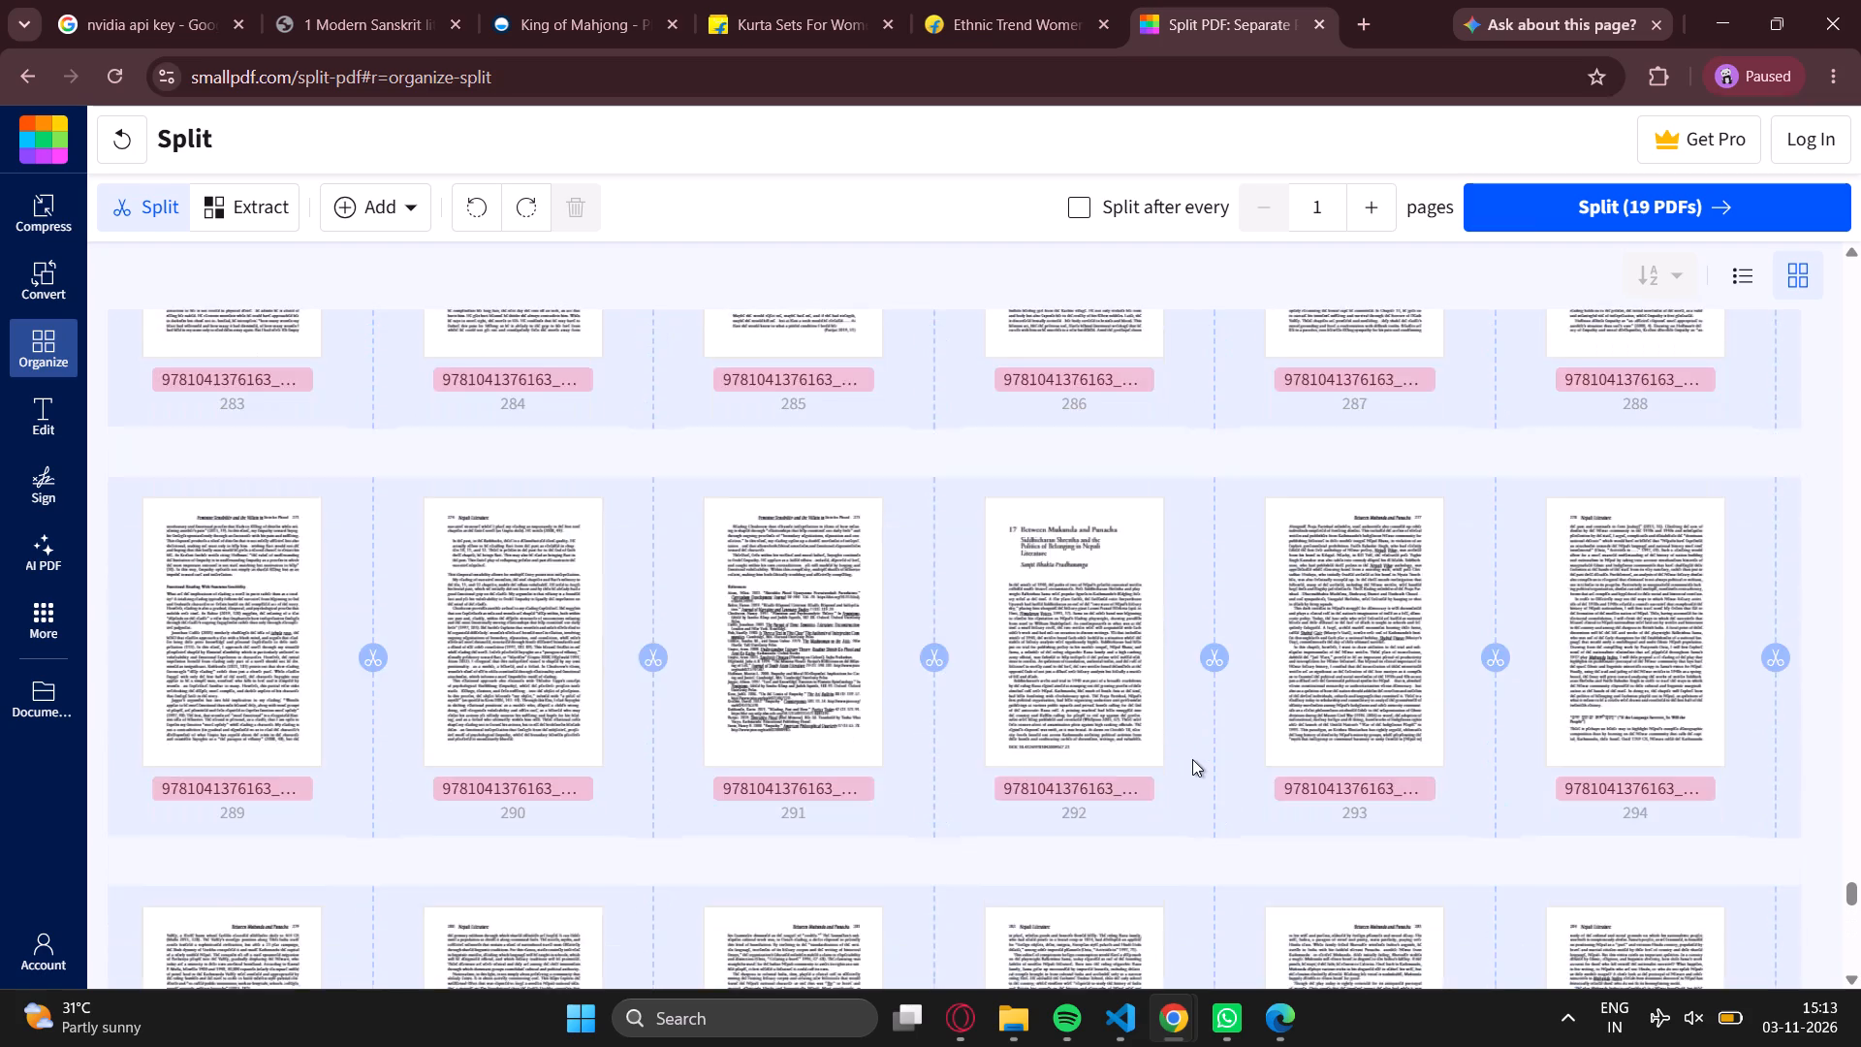
scroll(1185, 763, up, 19)
scroll(1235, 700, up, 12)
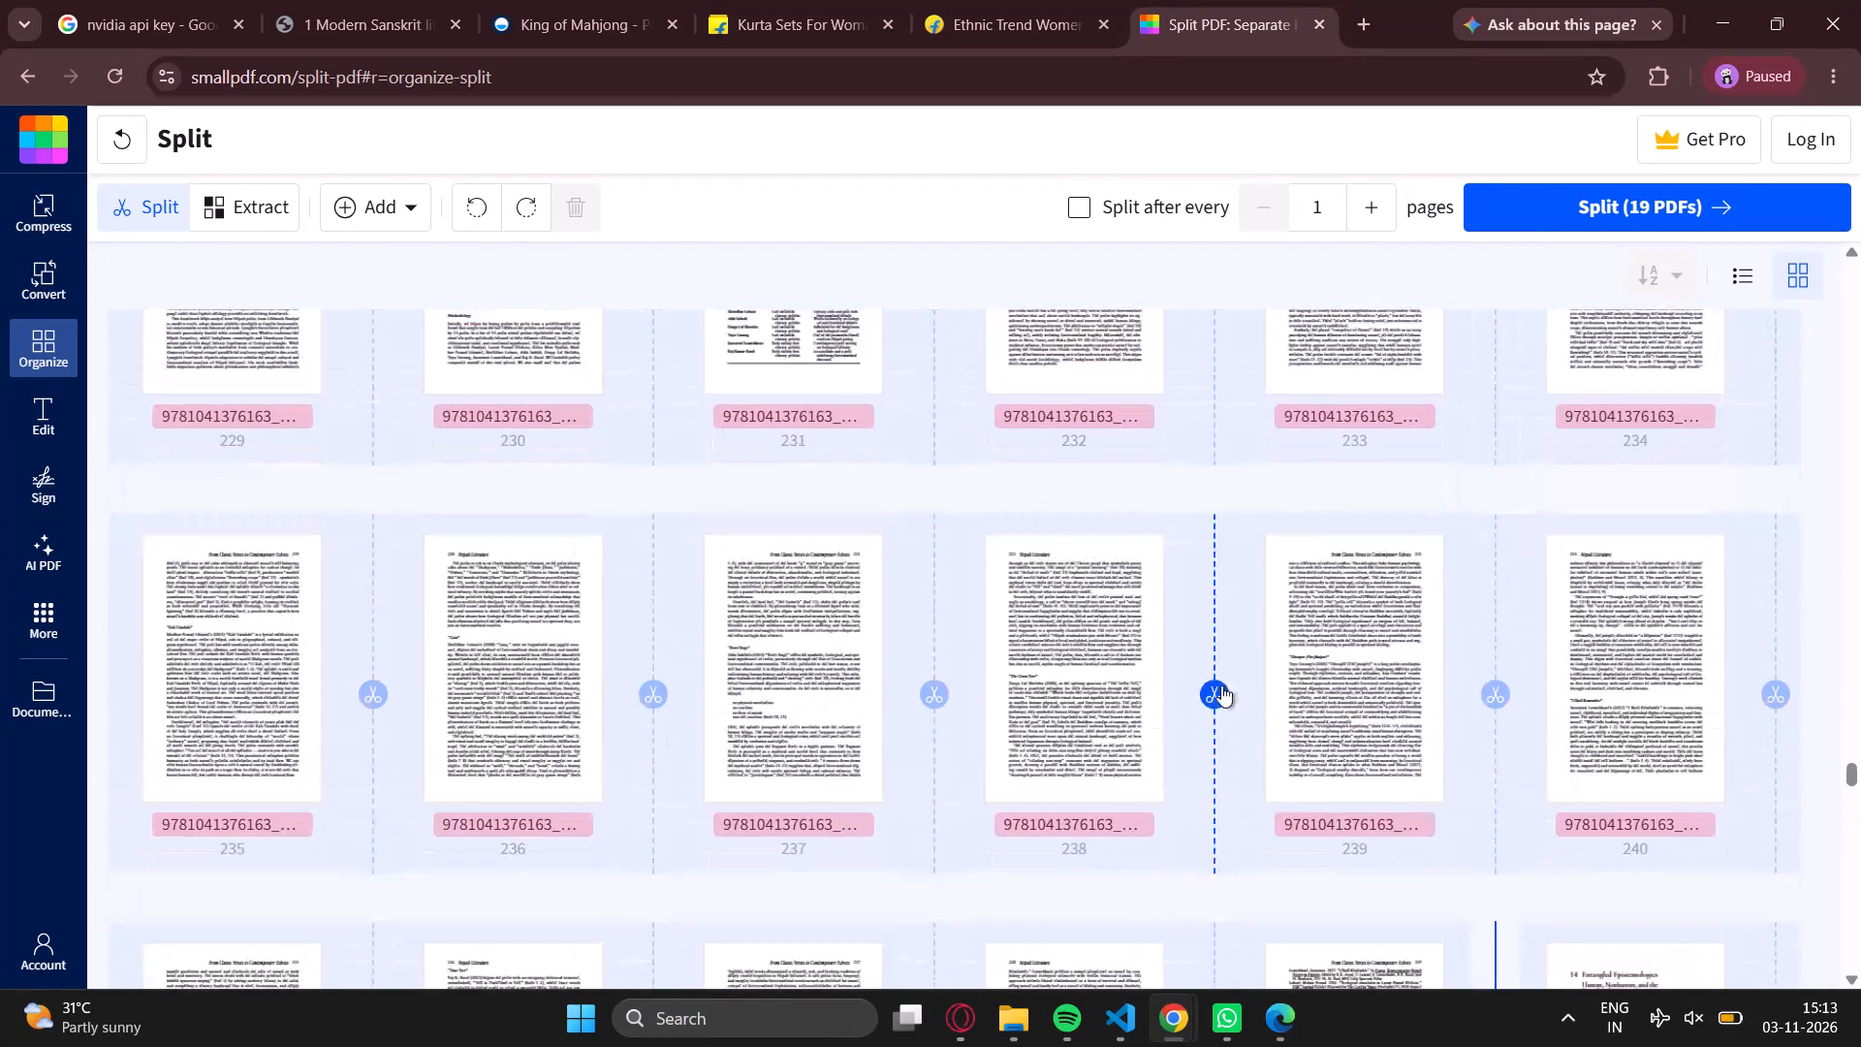
scroll(1187, 692, up, 13)
scroll(1108, 704, up, 18)
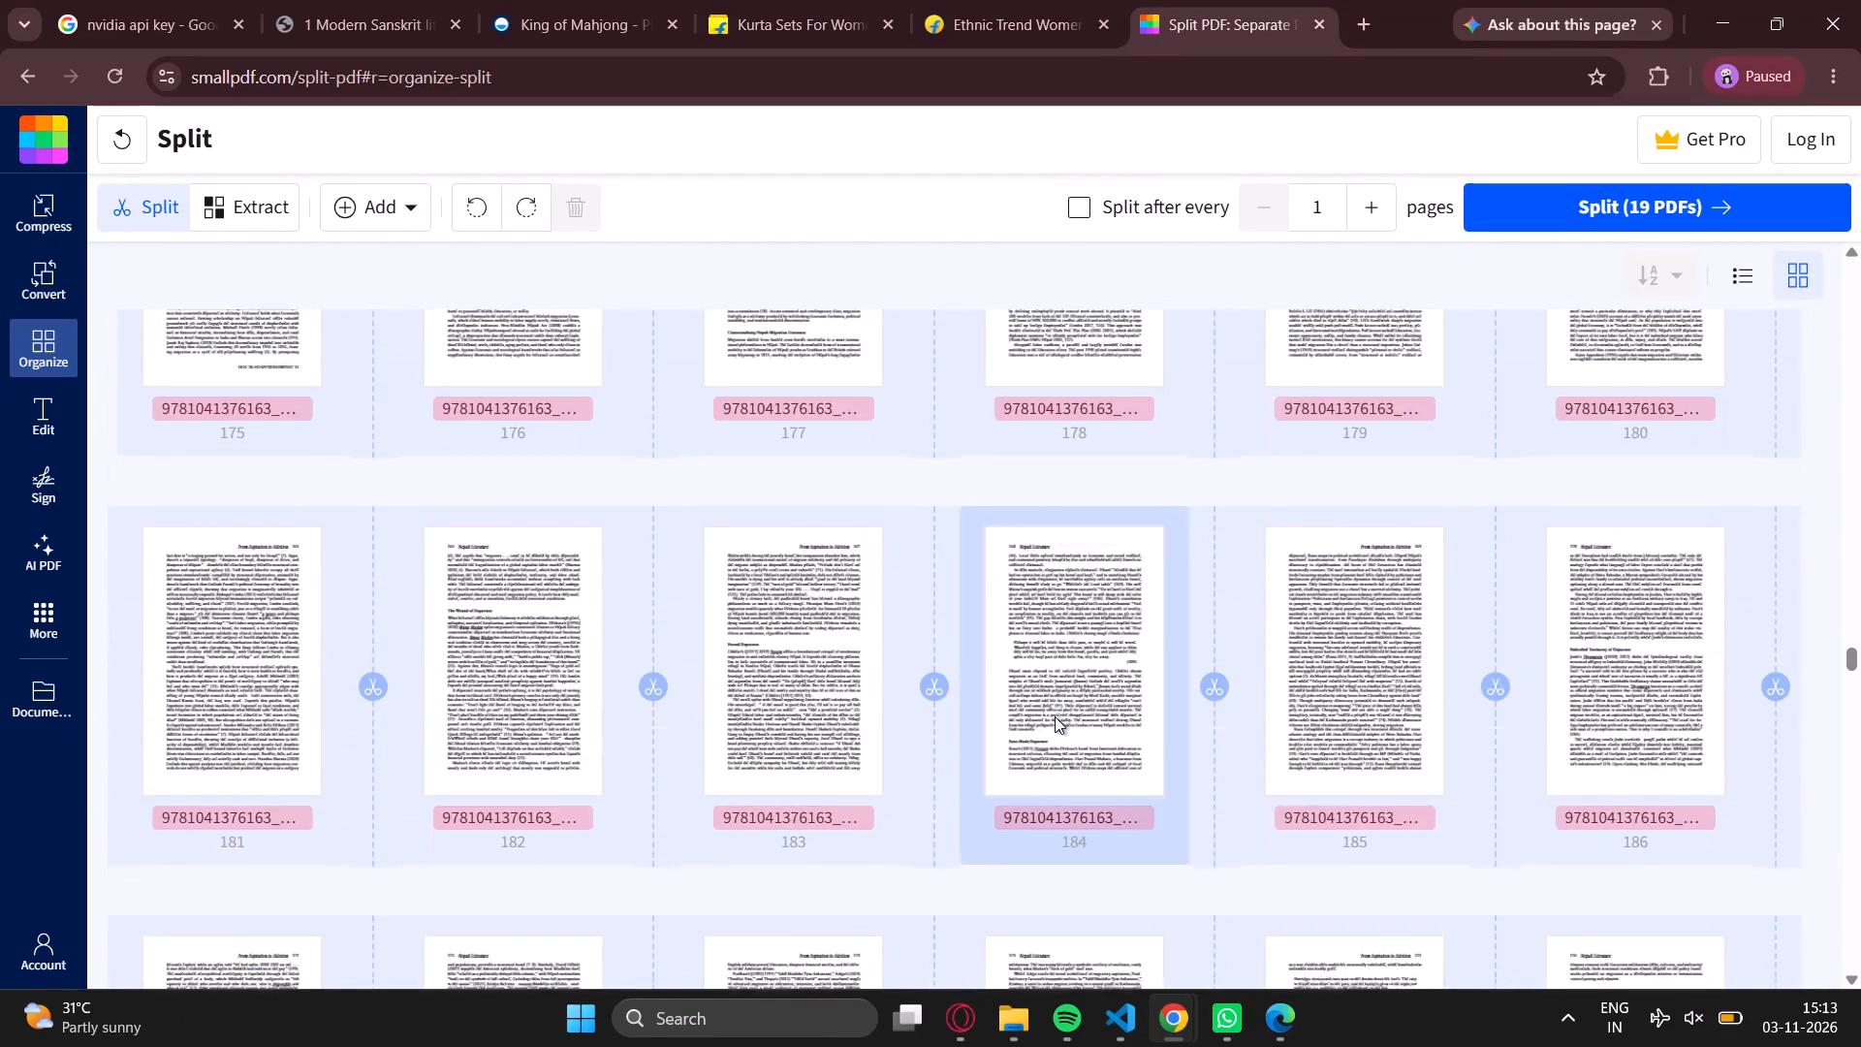
scroll(1055, 716, up, 20)
scroll(1055, 716, up, 19)
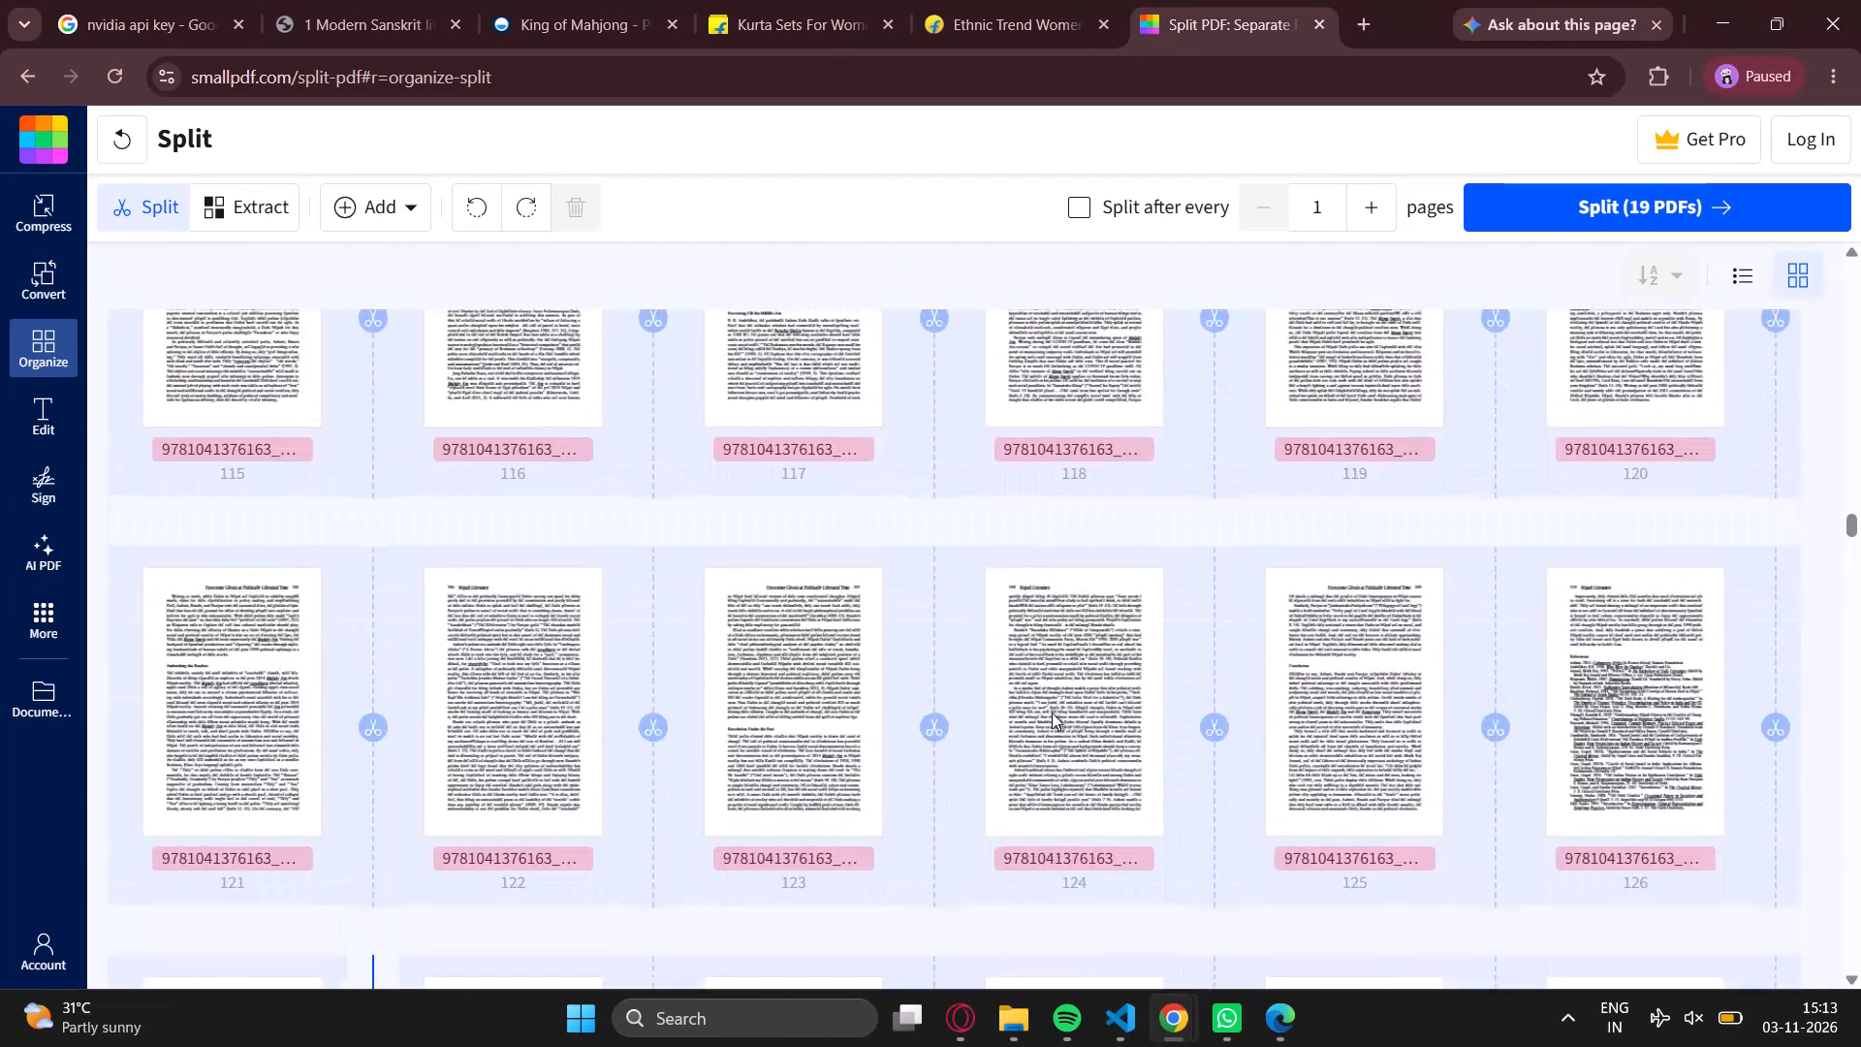
scroll(1050, 712, up, 19)
scroll(1022, 735, up, 13)
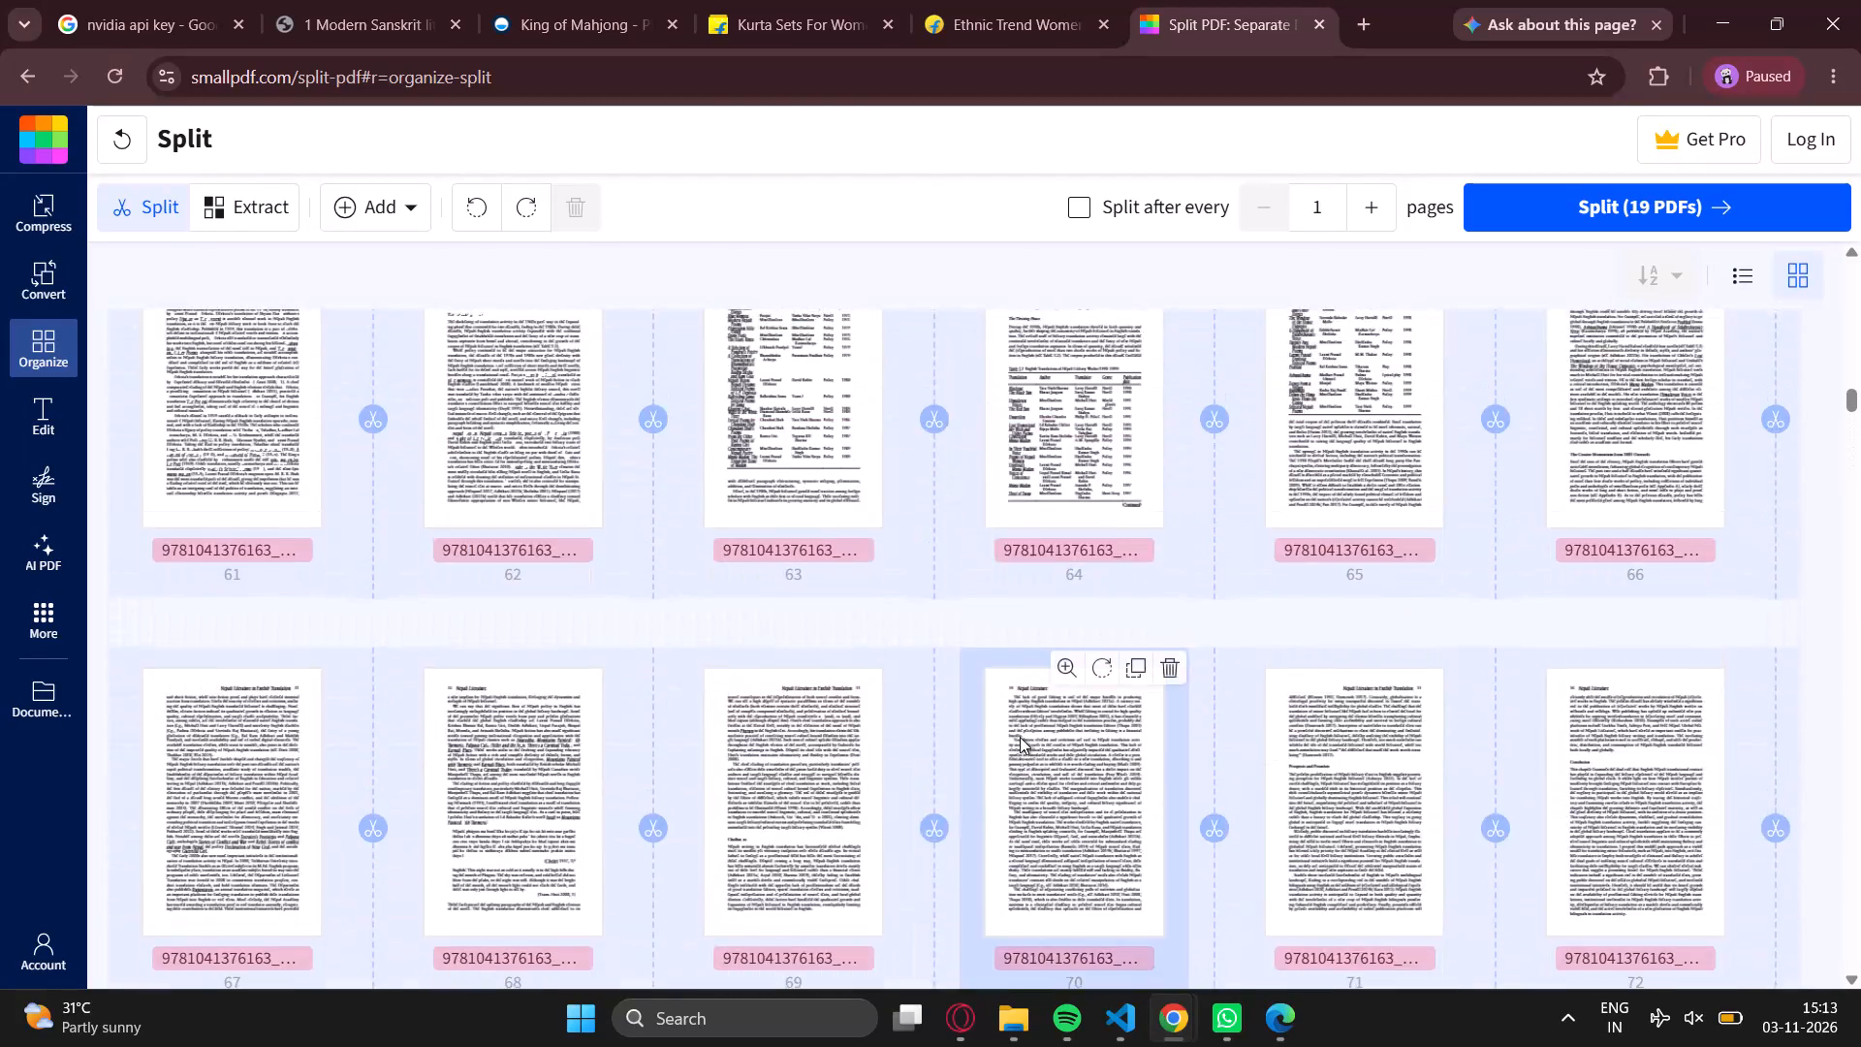
scroll(1005, 733, up, 18)
scroll(1003, 732, up, 12)
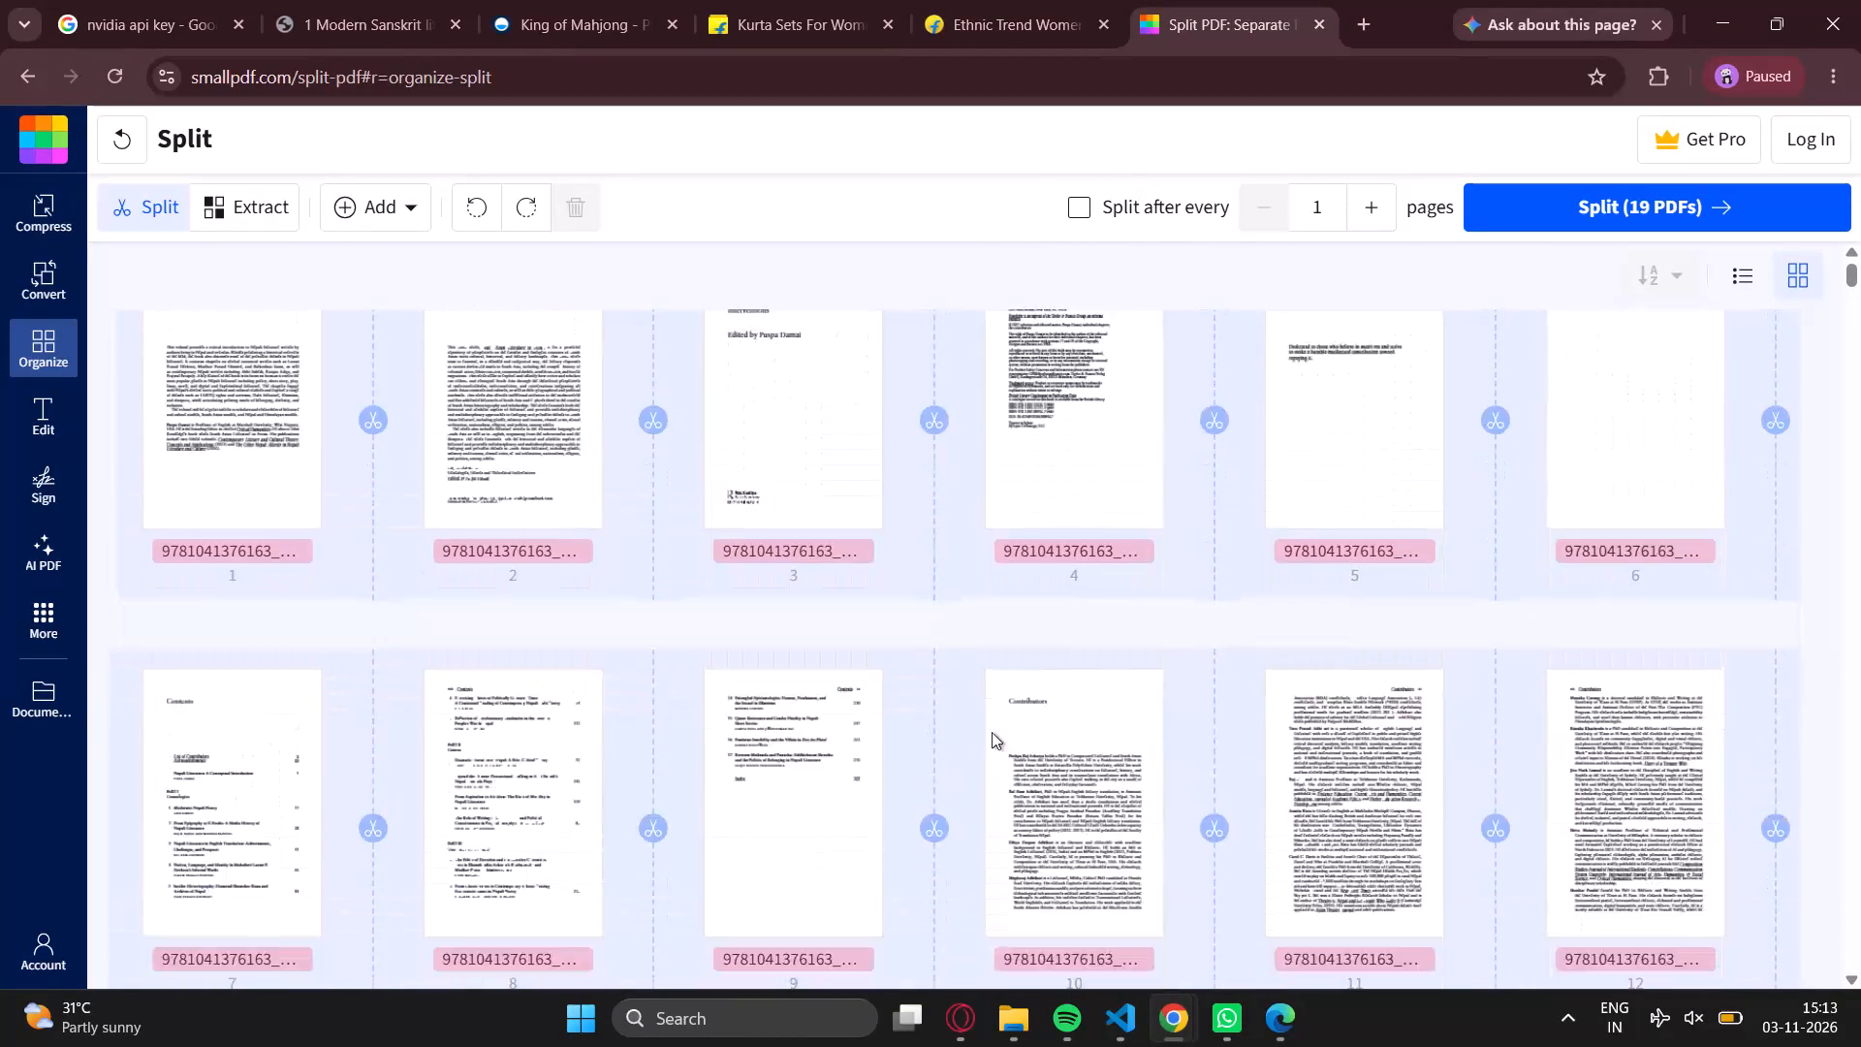
scroll(980, 737, up, 5)
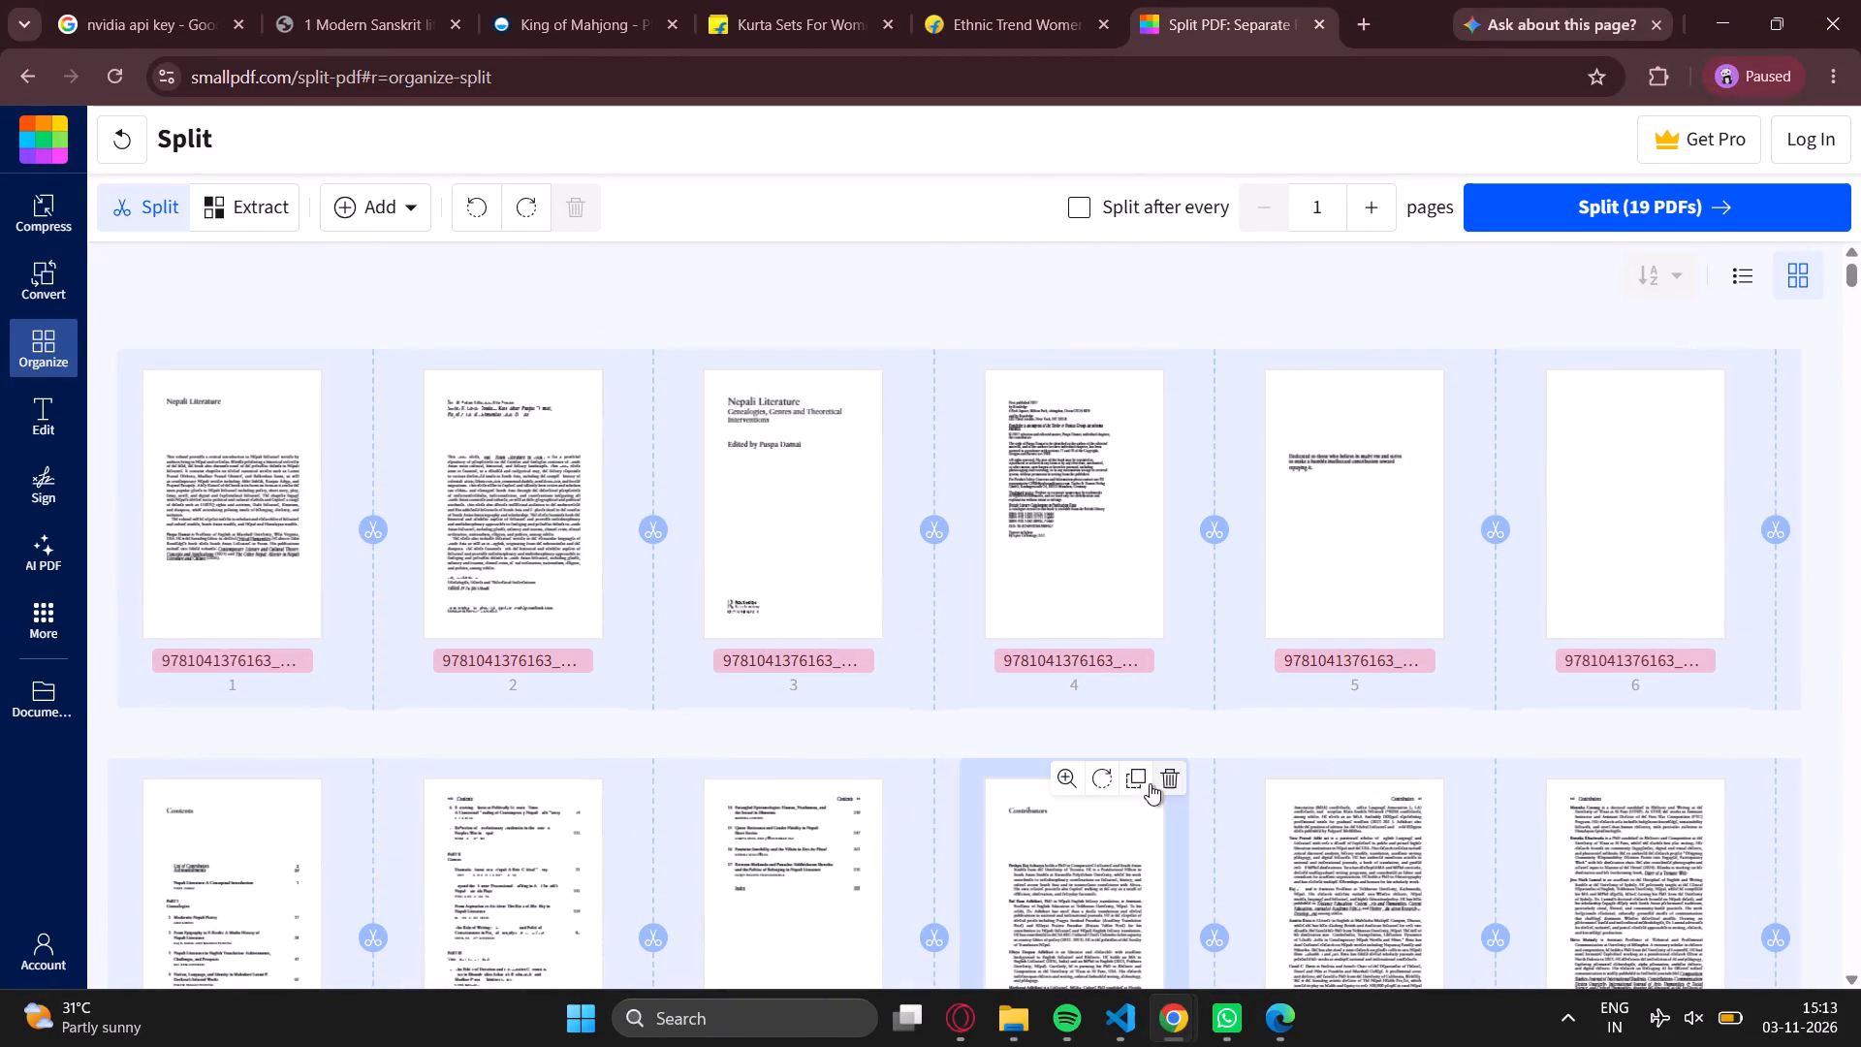
Check the split layout from the book's first page through the front matter and introduction to Chapter 1's opening page.
scroll(858, 768, down, 3)
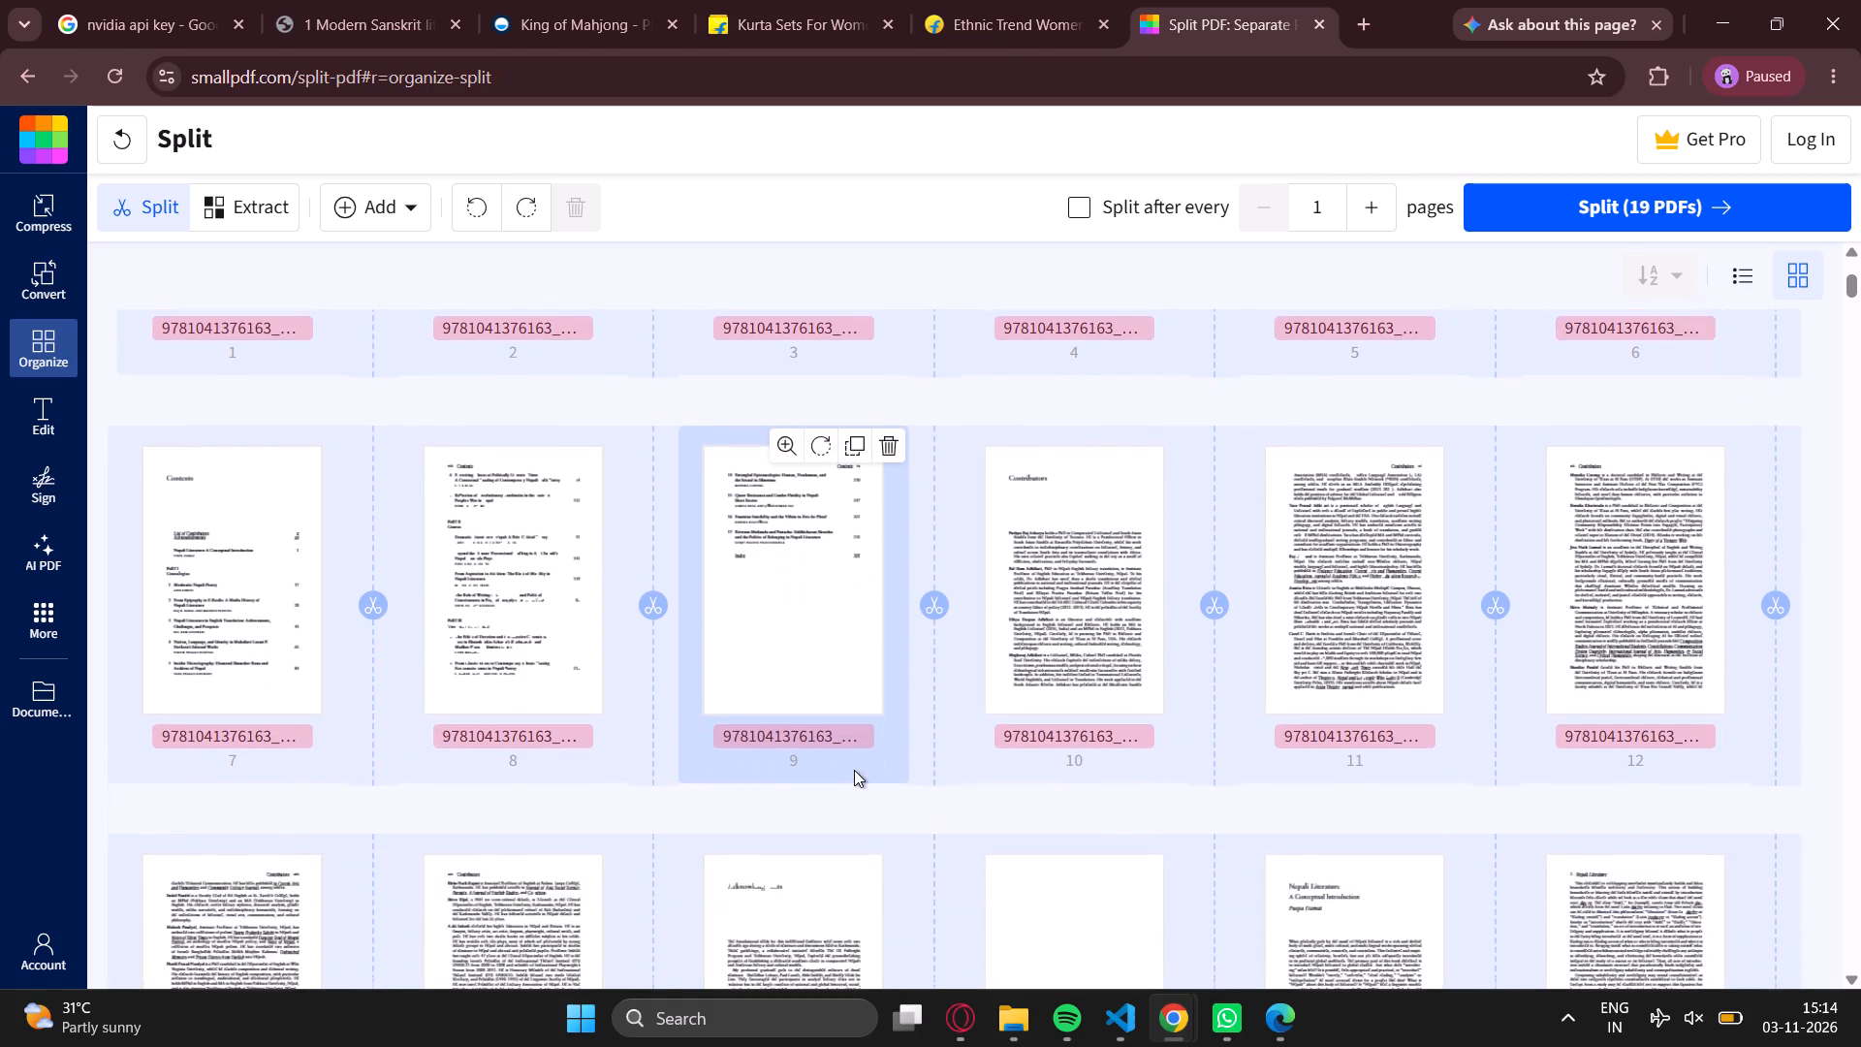
scroll(854, 770, down, 2)
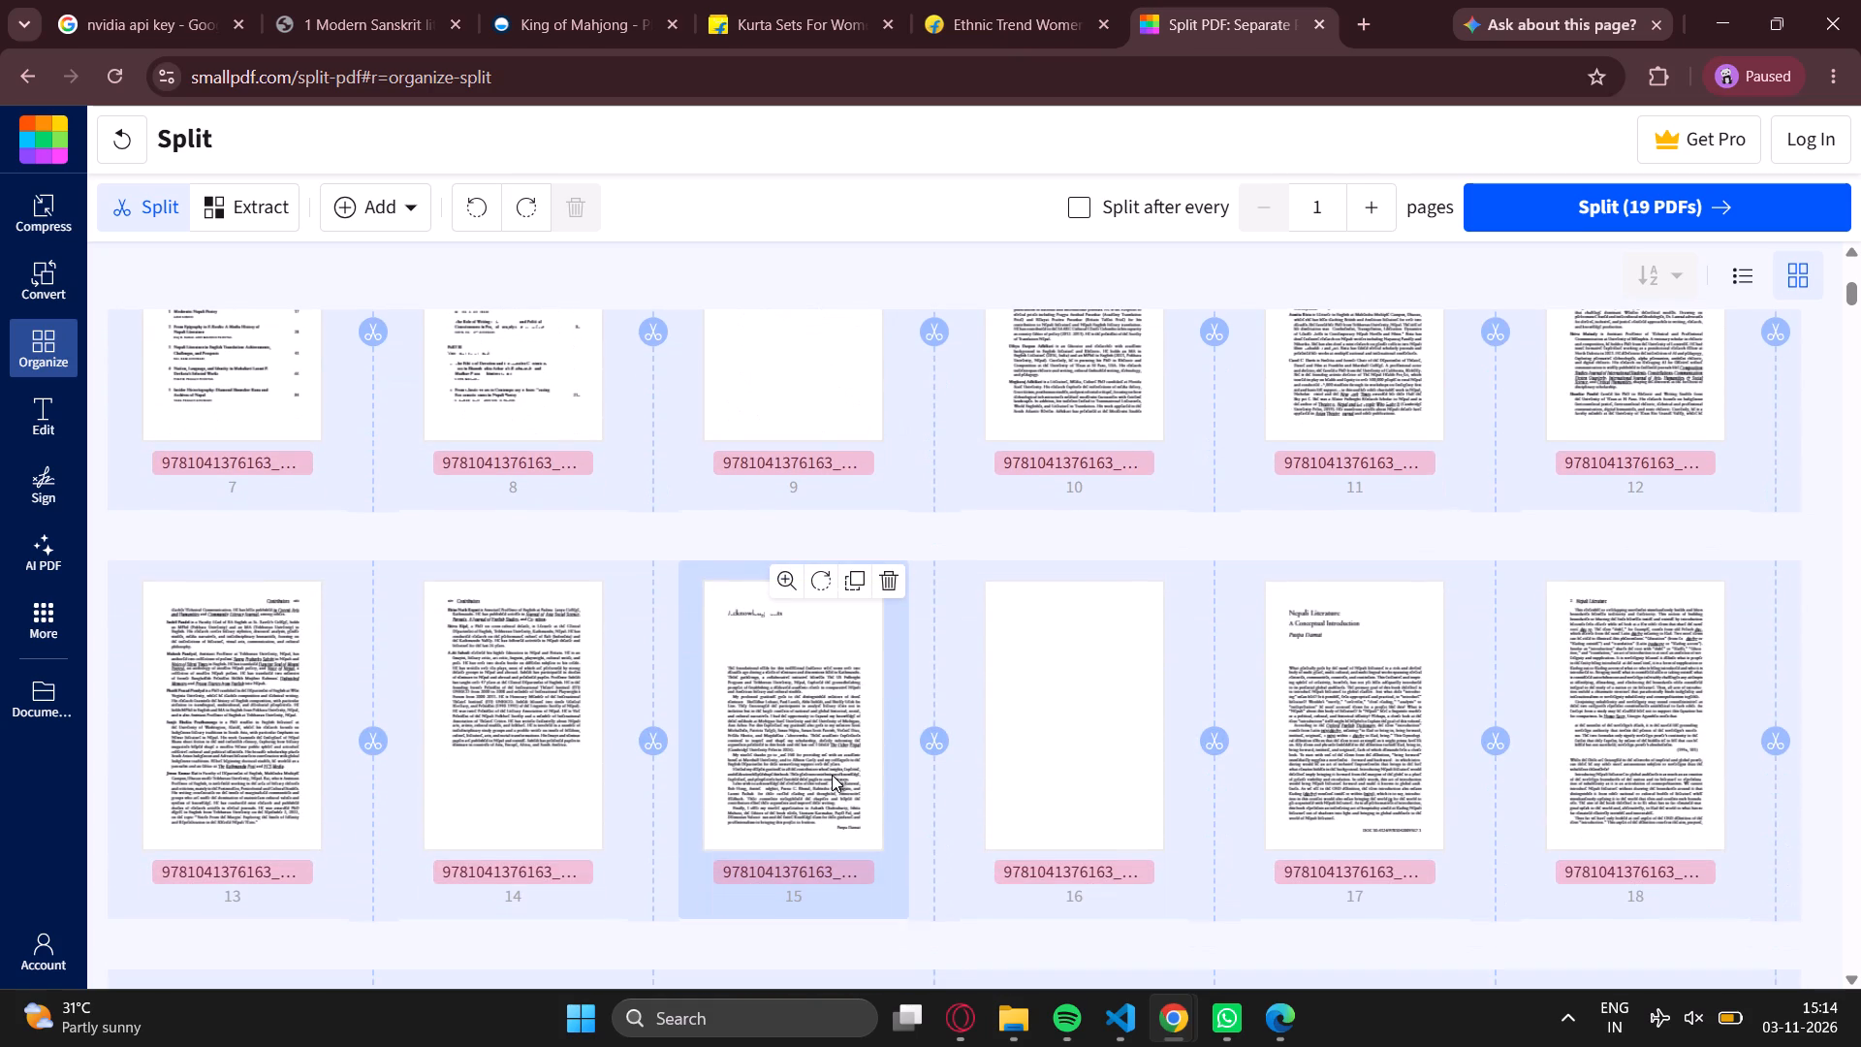
scroll(831, 773, down, 2)
scroll(831, 773, up, 1)
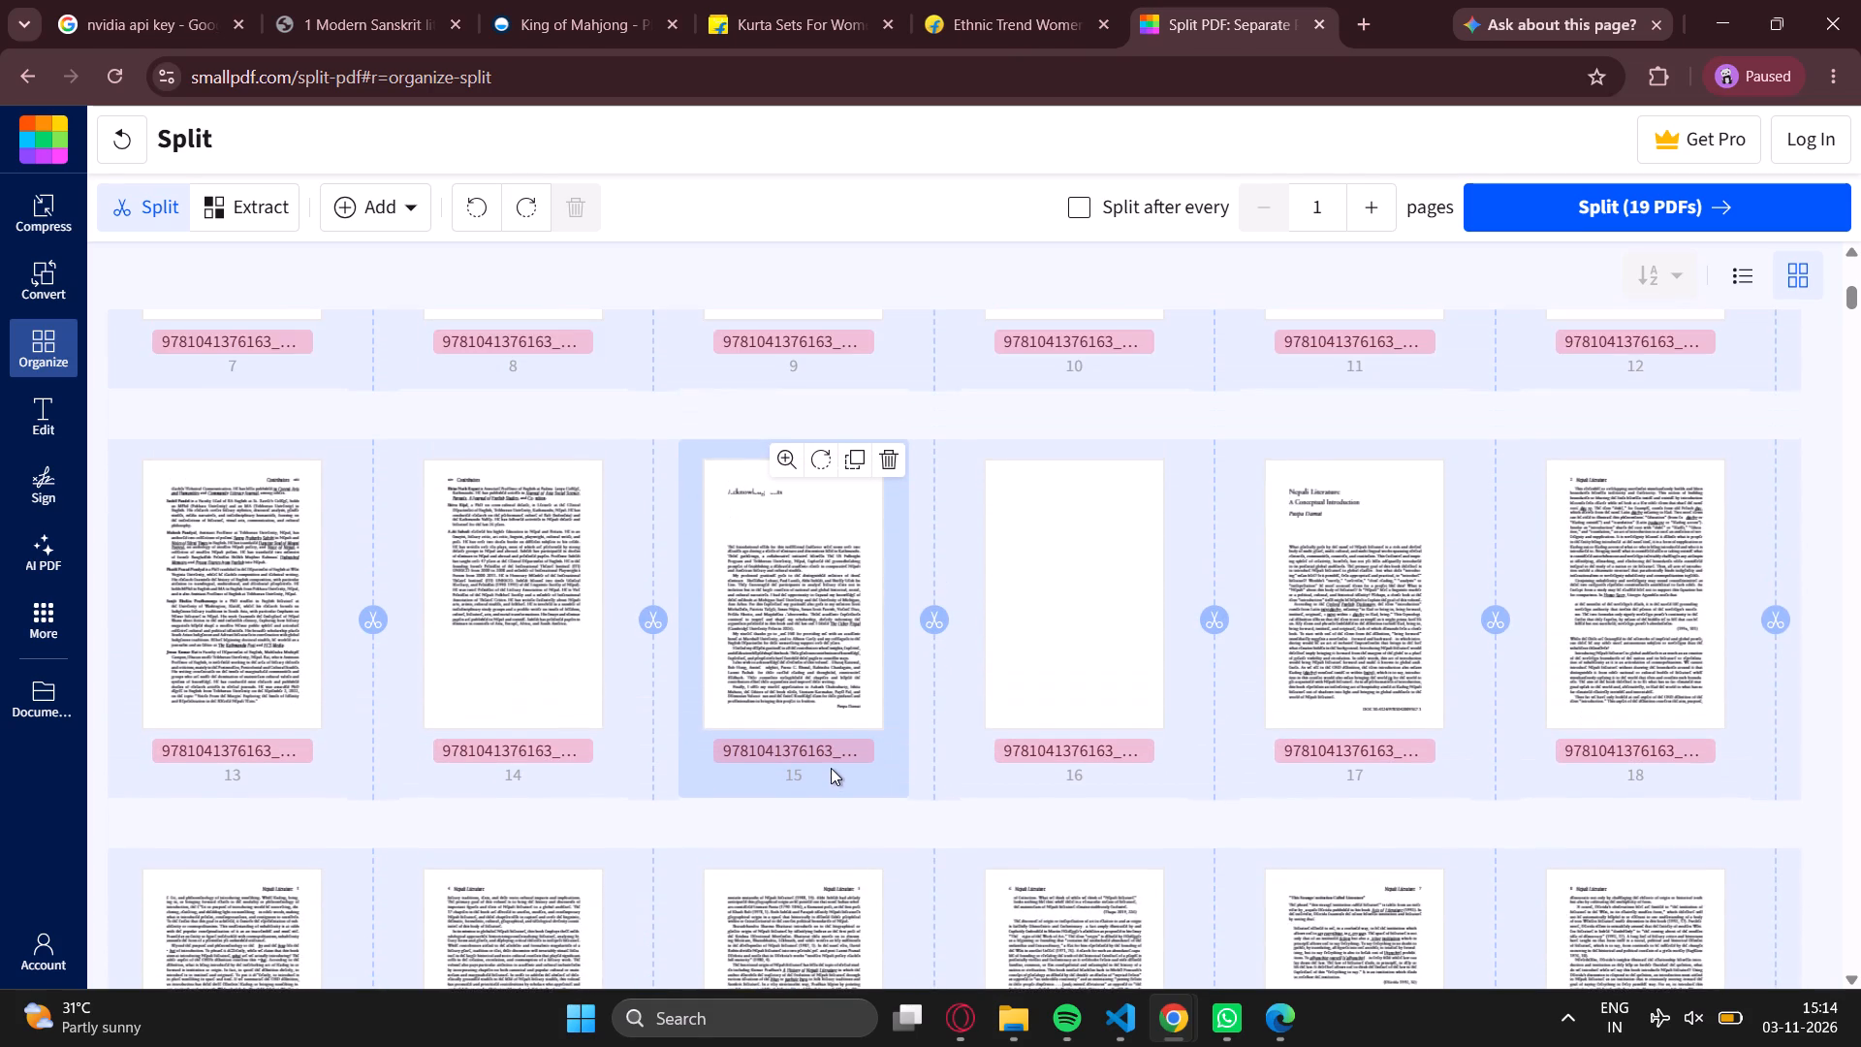
scroll(830, 769, down, 4)
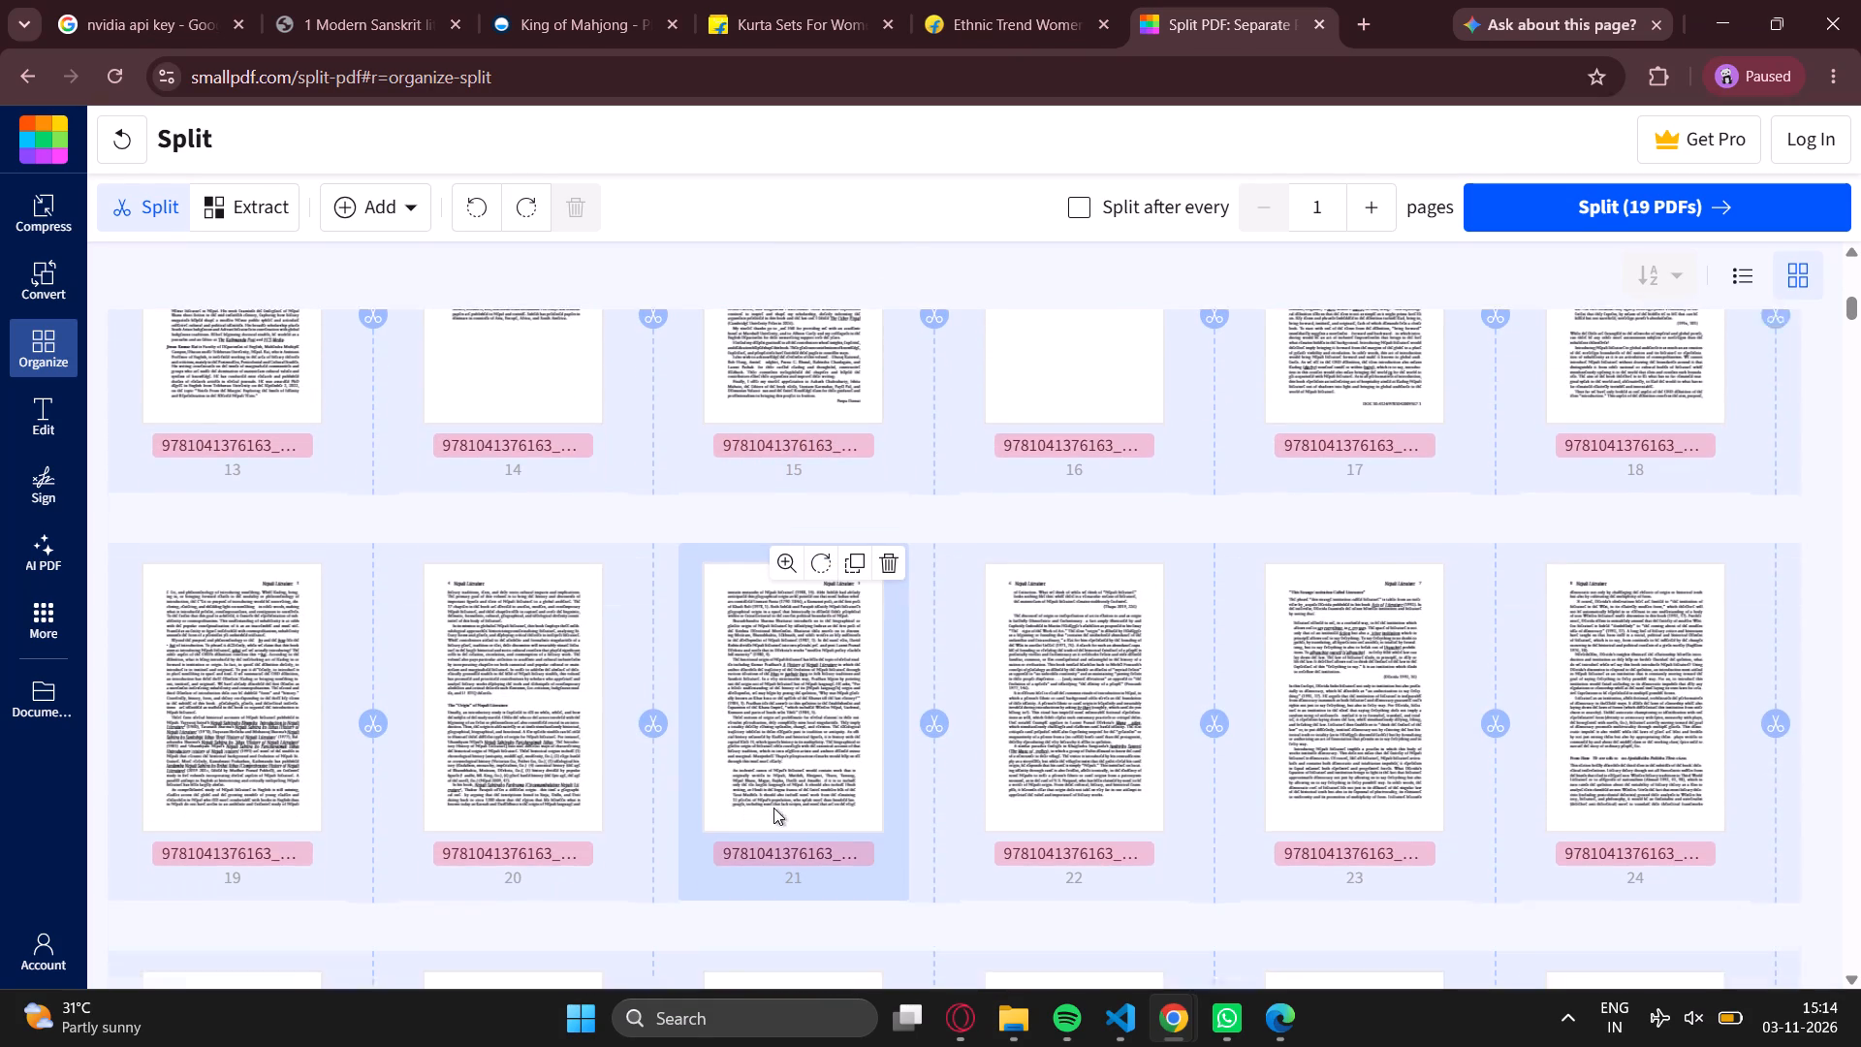
scroll(773, 808, down, 2)
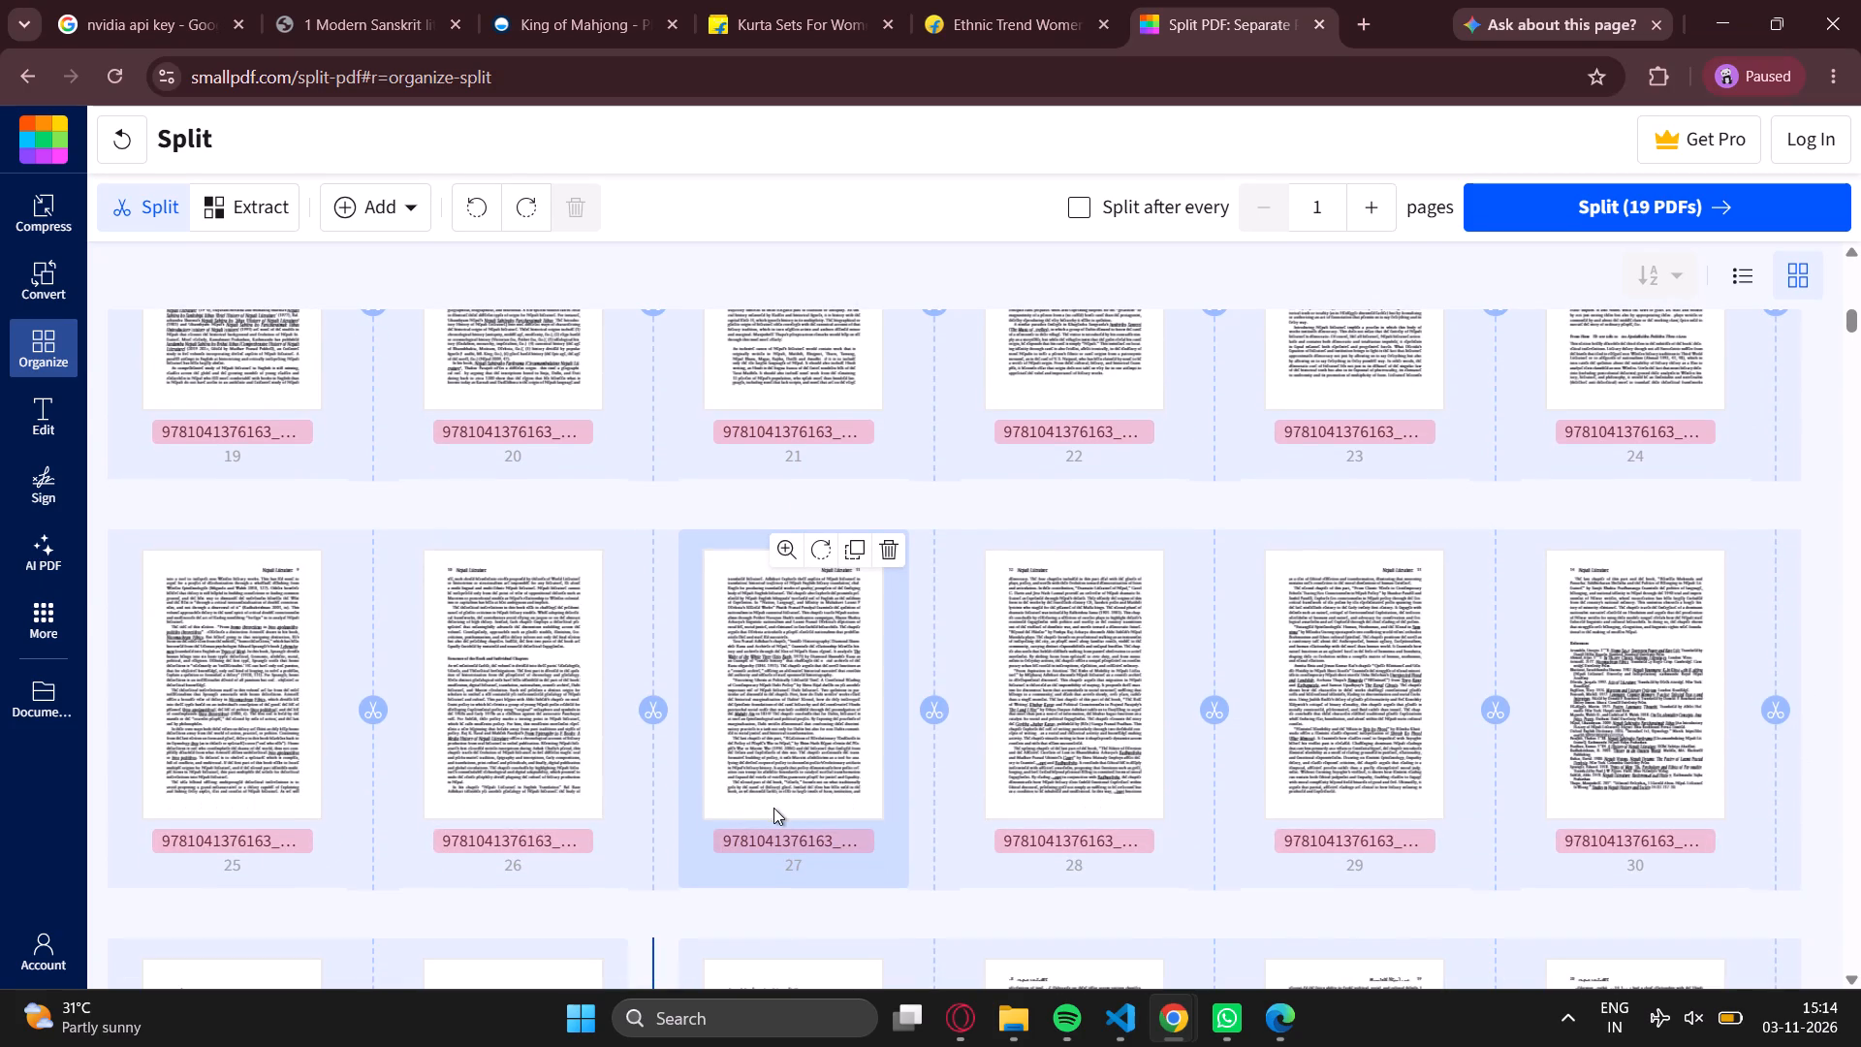
scroll(773, 808, down, 1)
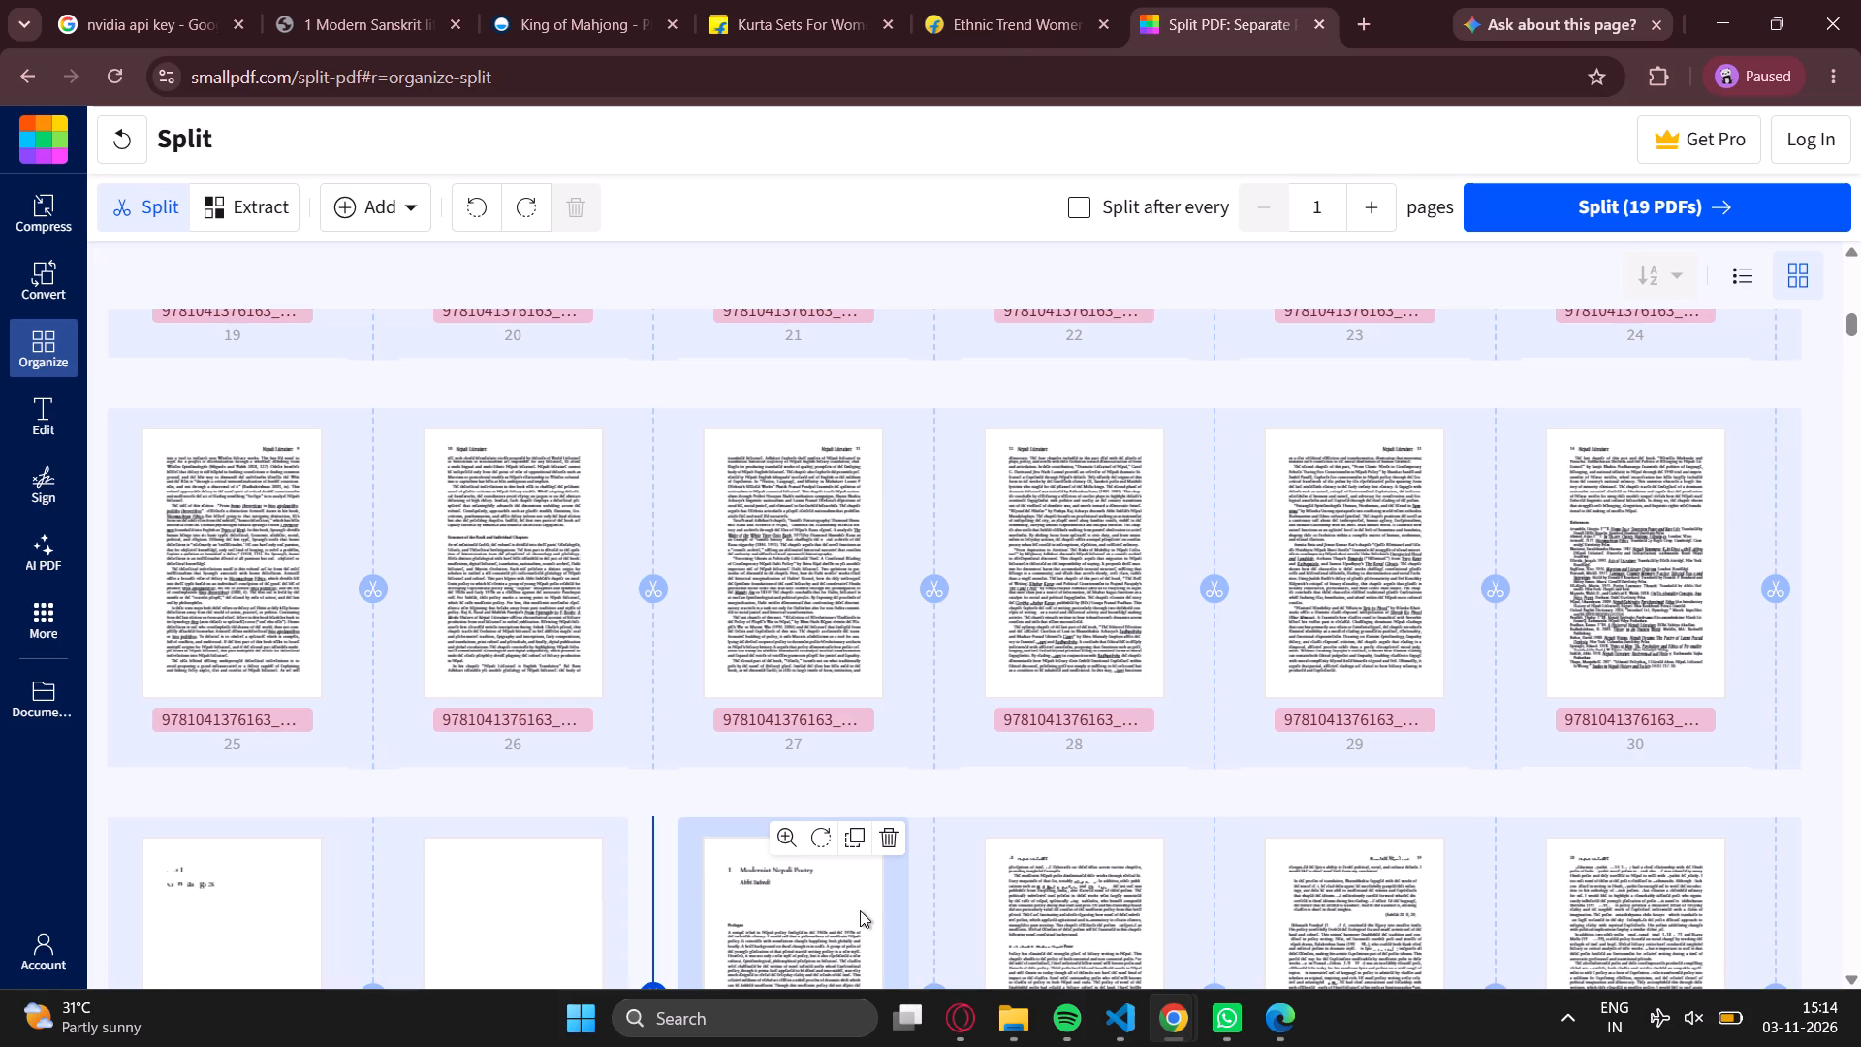
scroll(867, 906, down, 1)
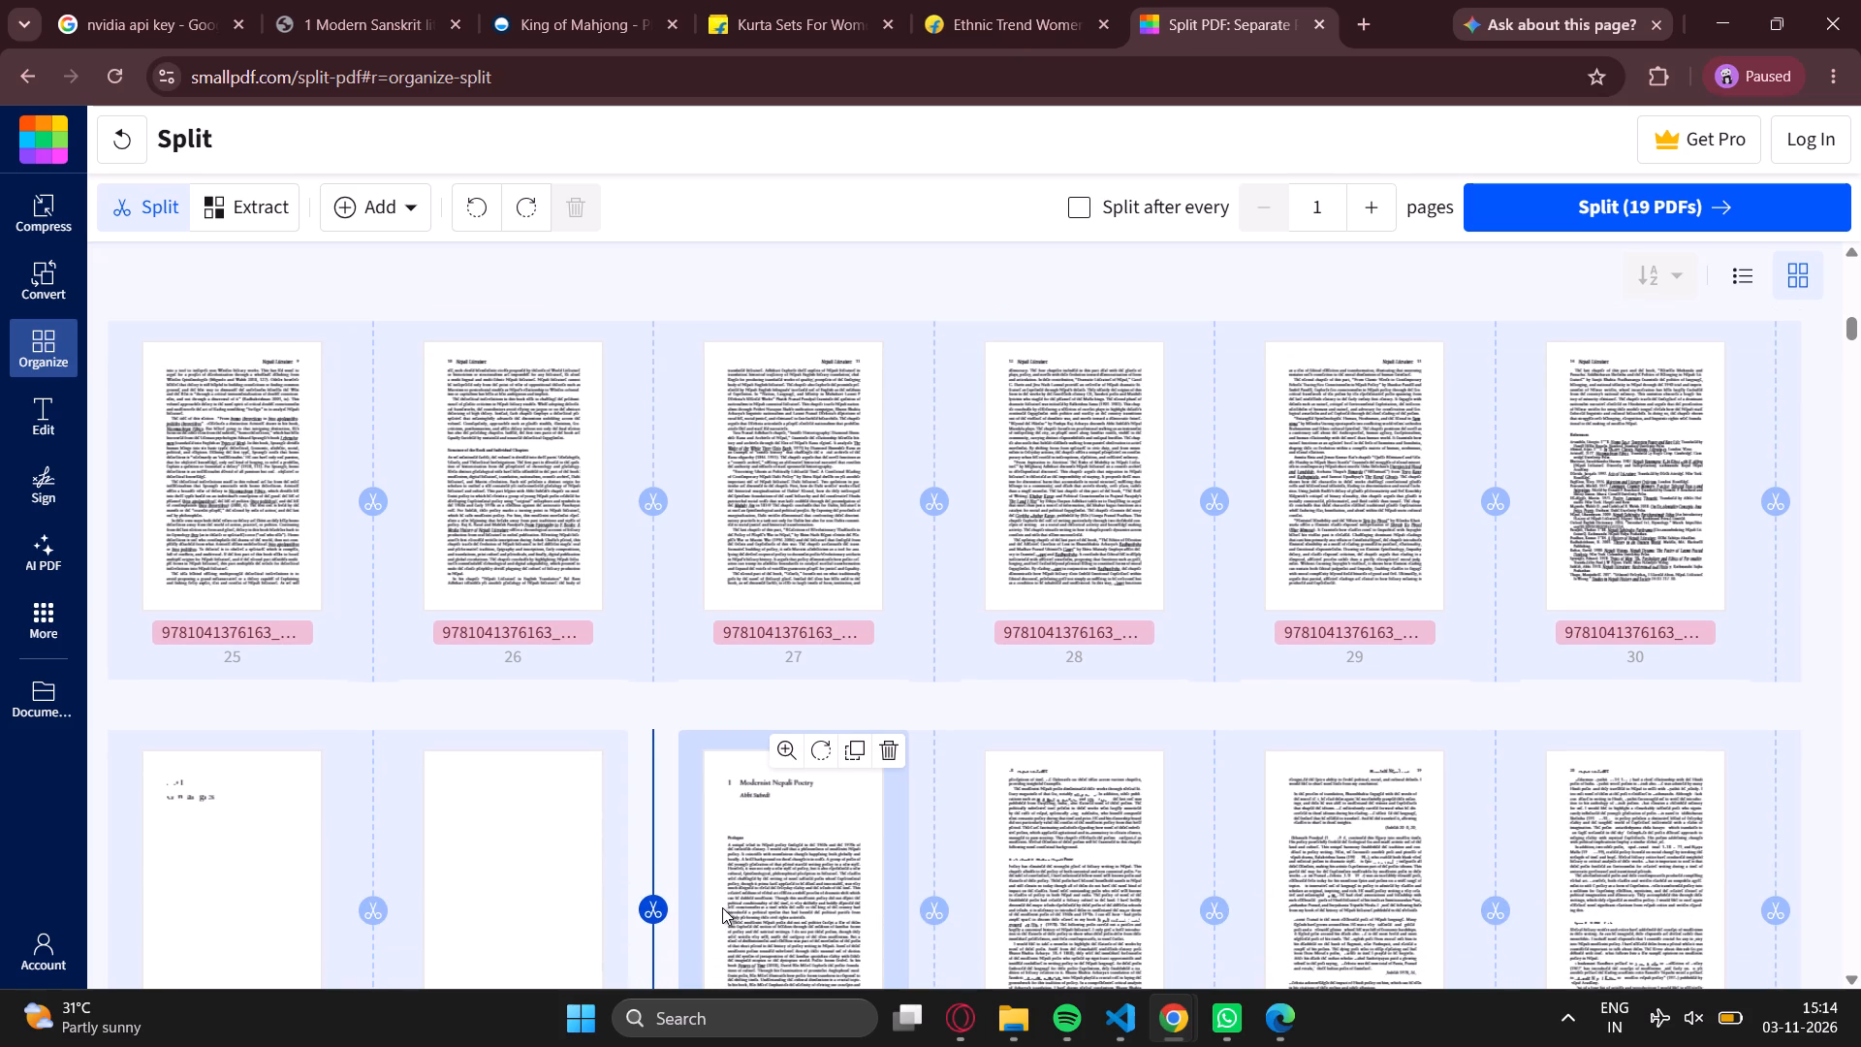
scroll(722, 907, up, 1)
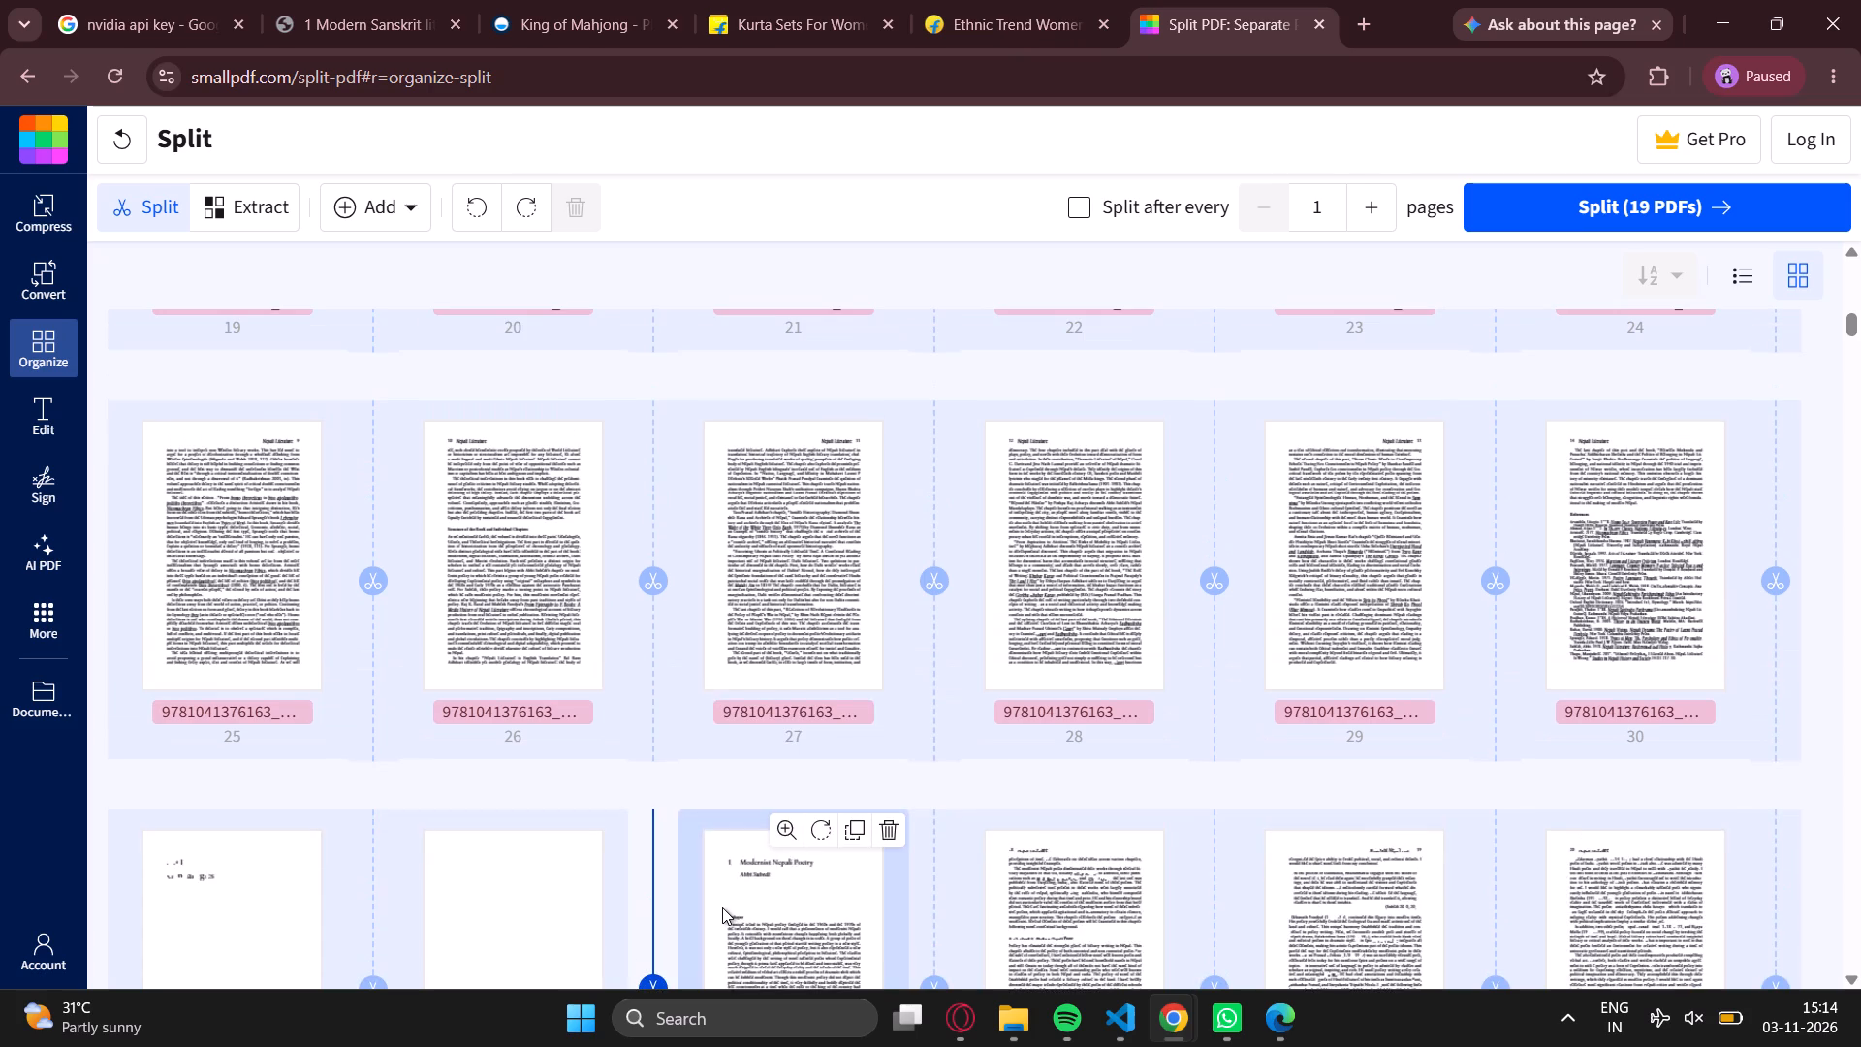
scroll(722, 907, down, 6)
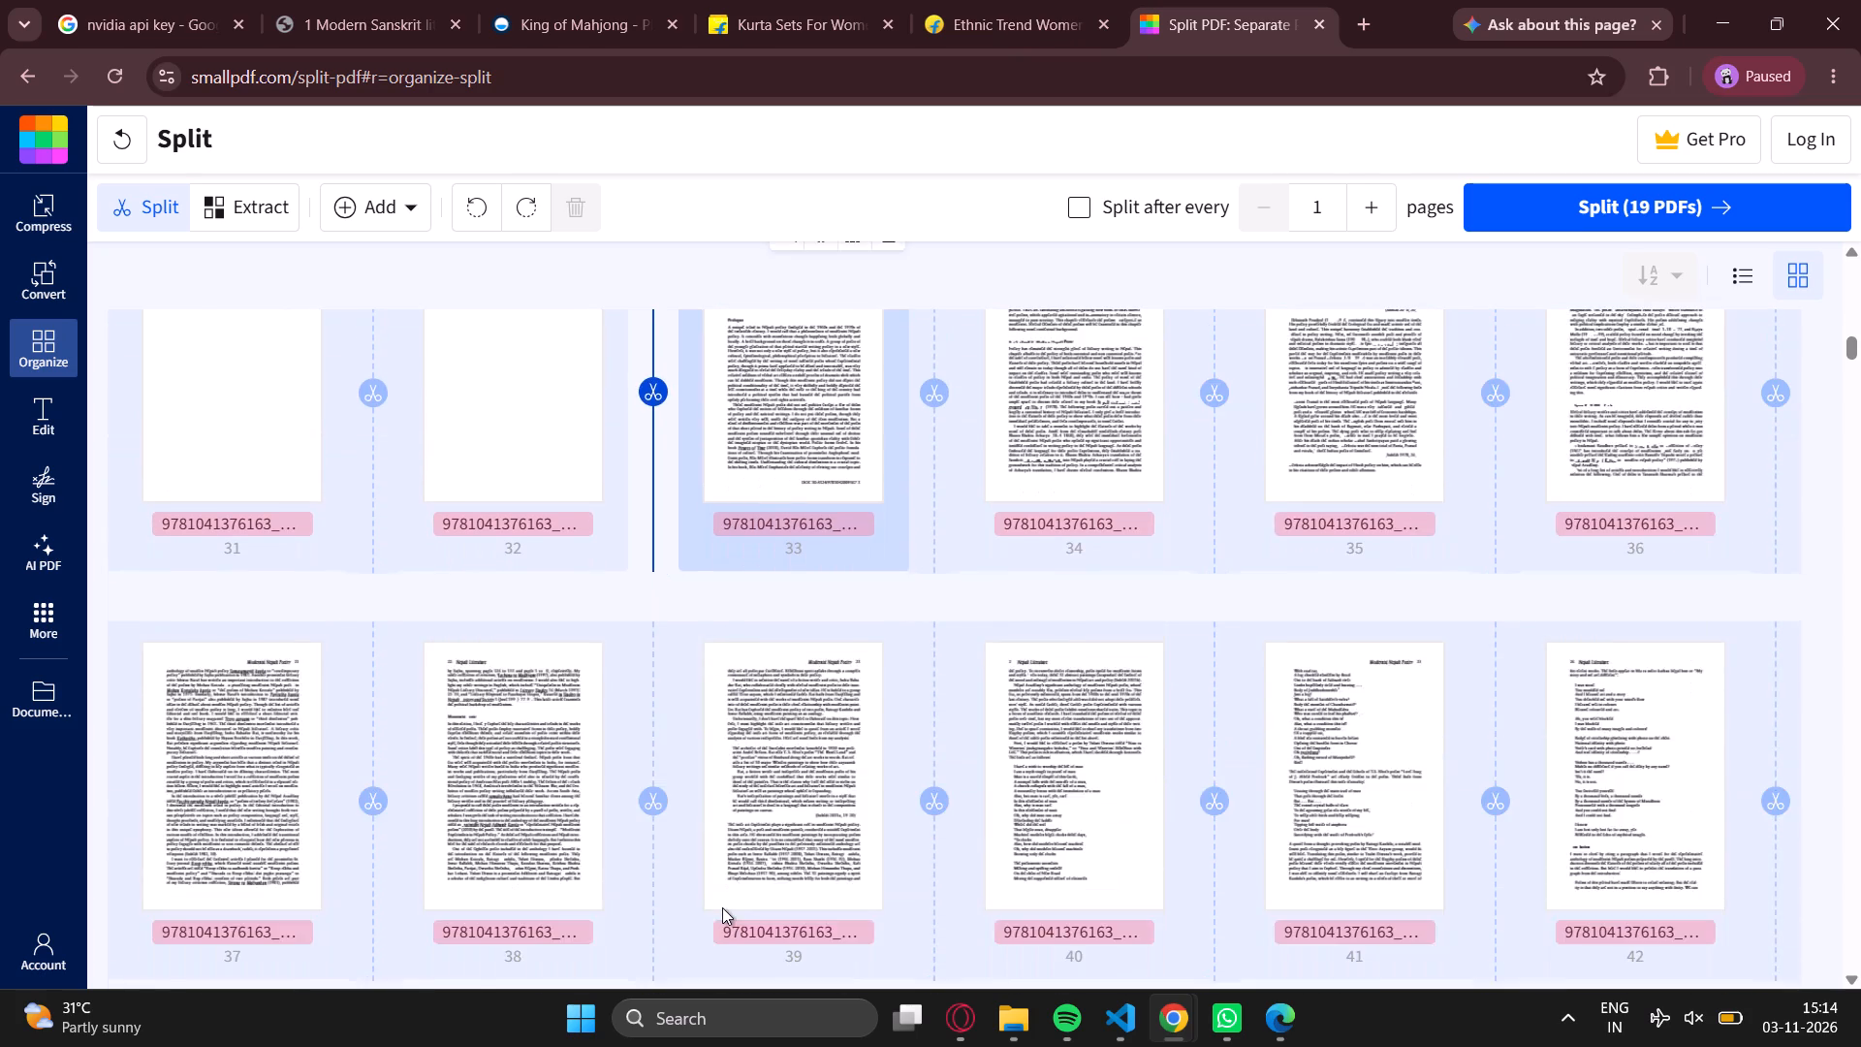
Check the split points from Chapter 1 through Chapter 7, up to the Part II page and Chapter 8's opening page.
scroll(711, 918, down, 6)
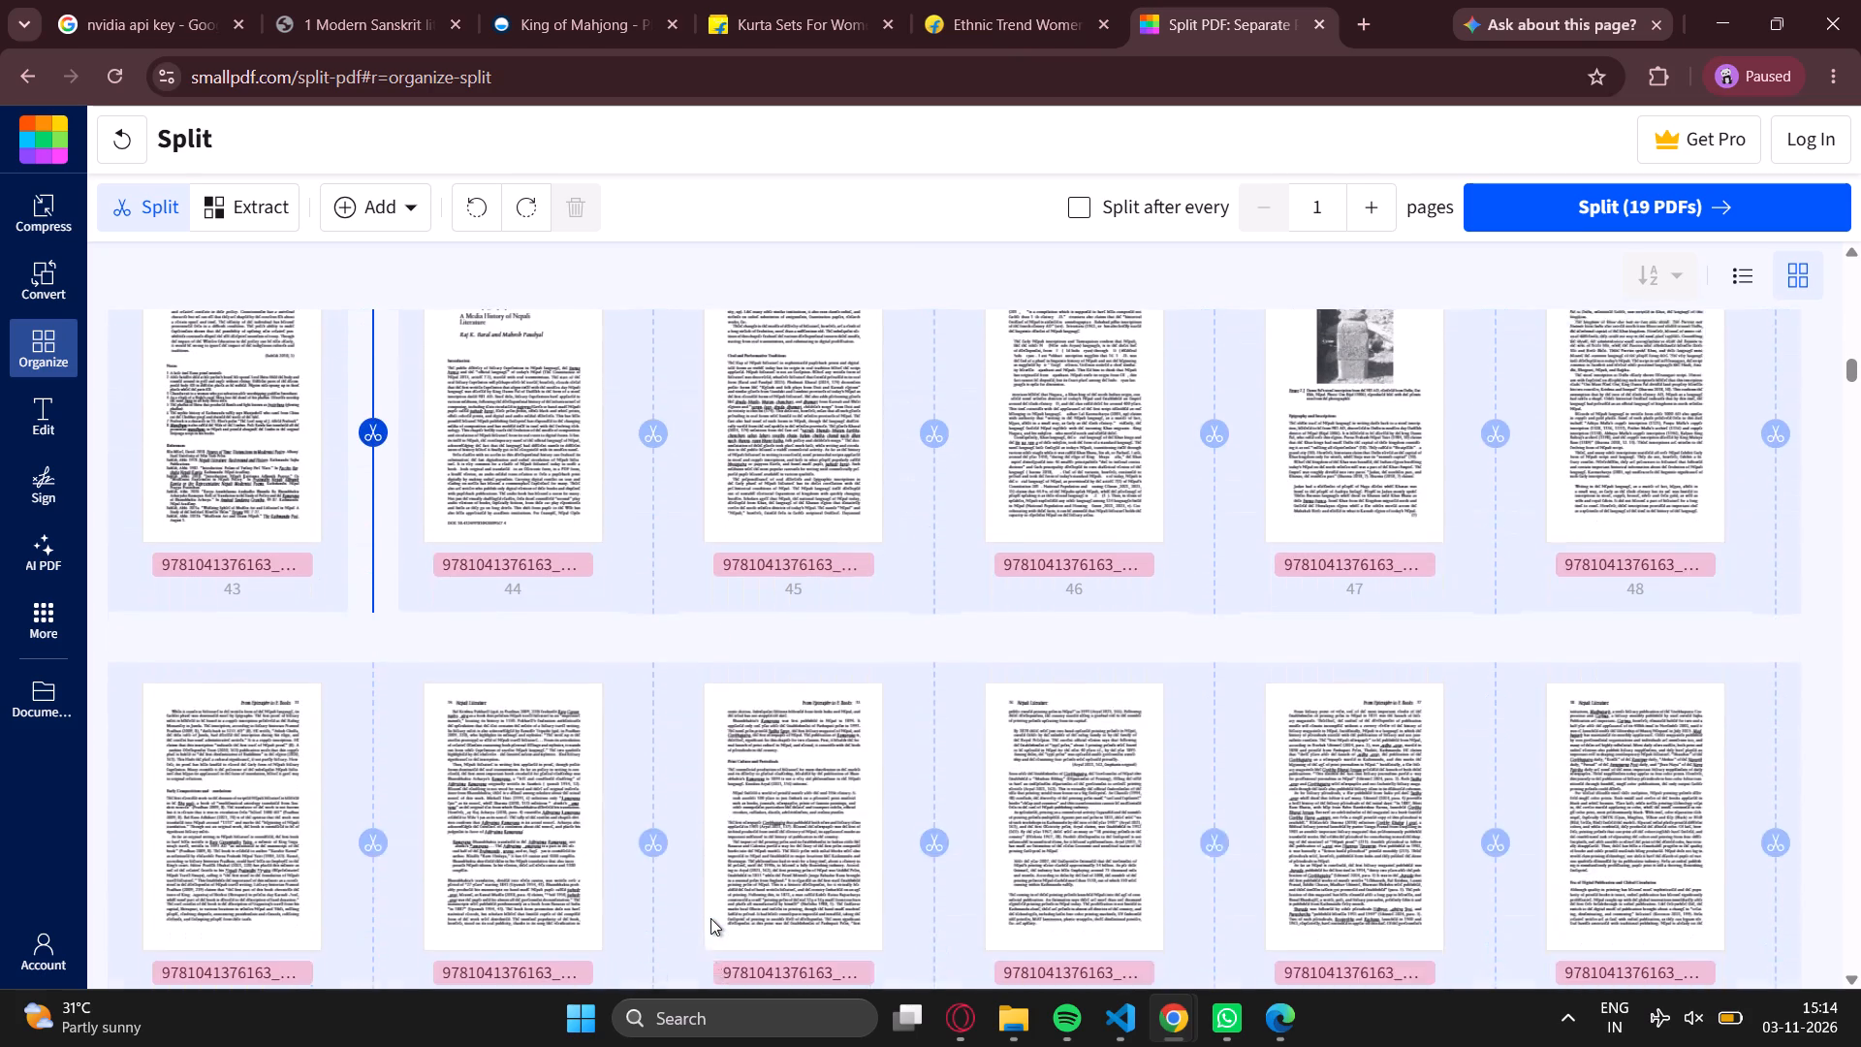
scroll(716, 909, down, 3)
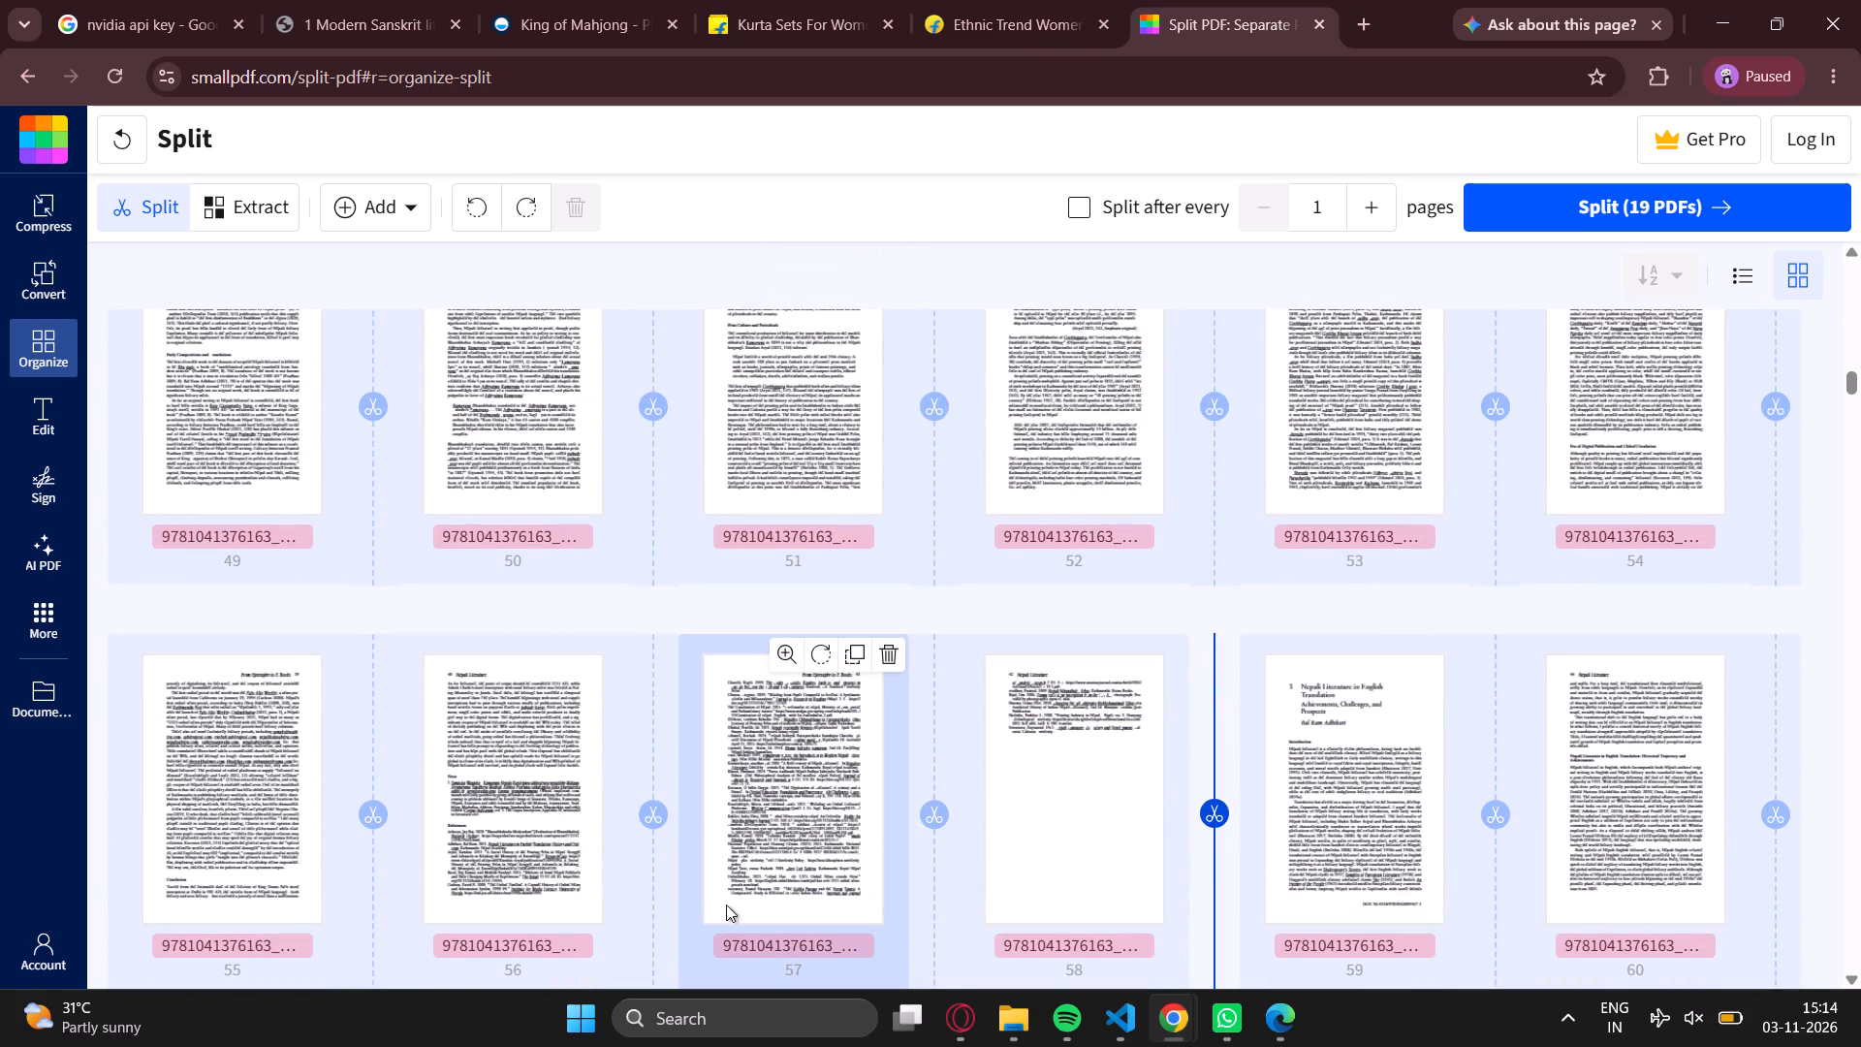
scroll(839, 897, down, 3)
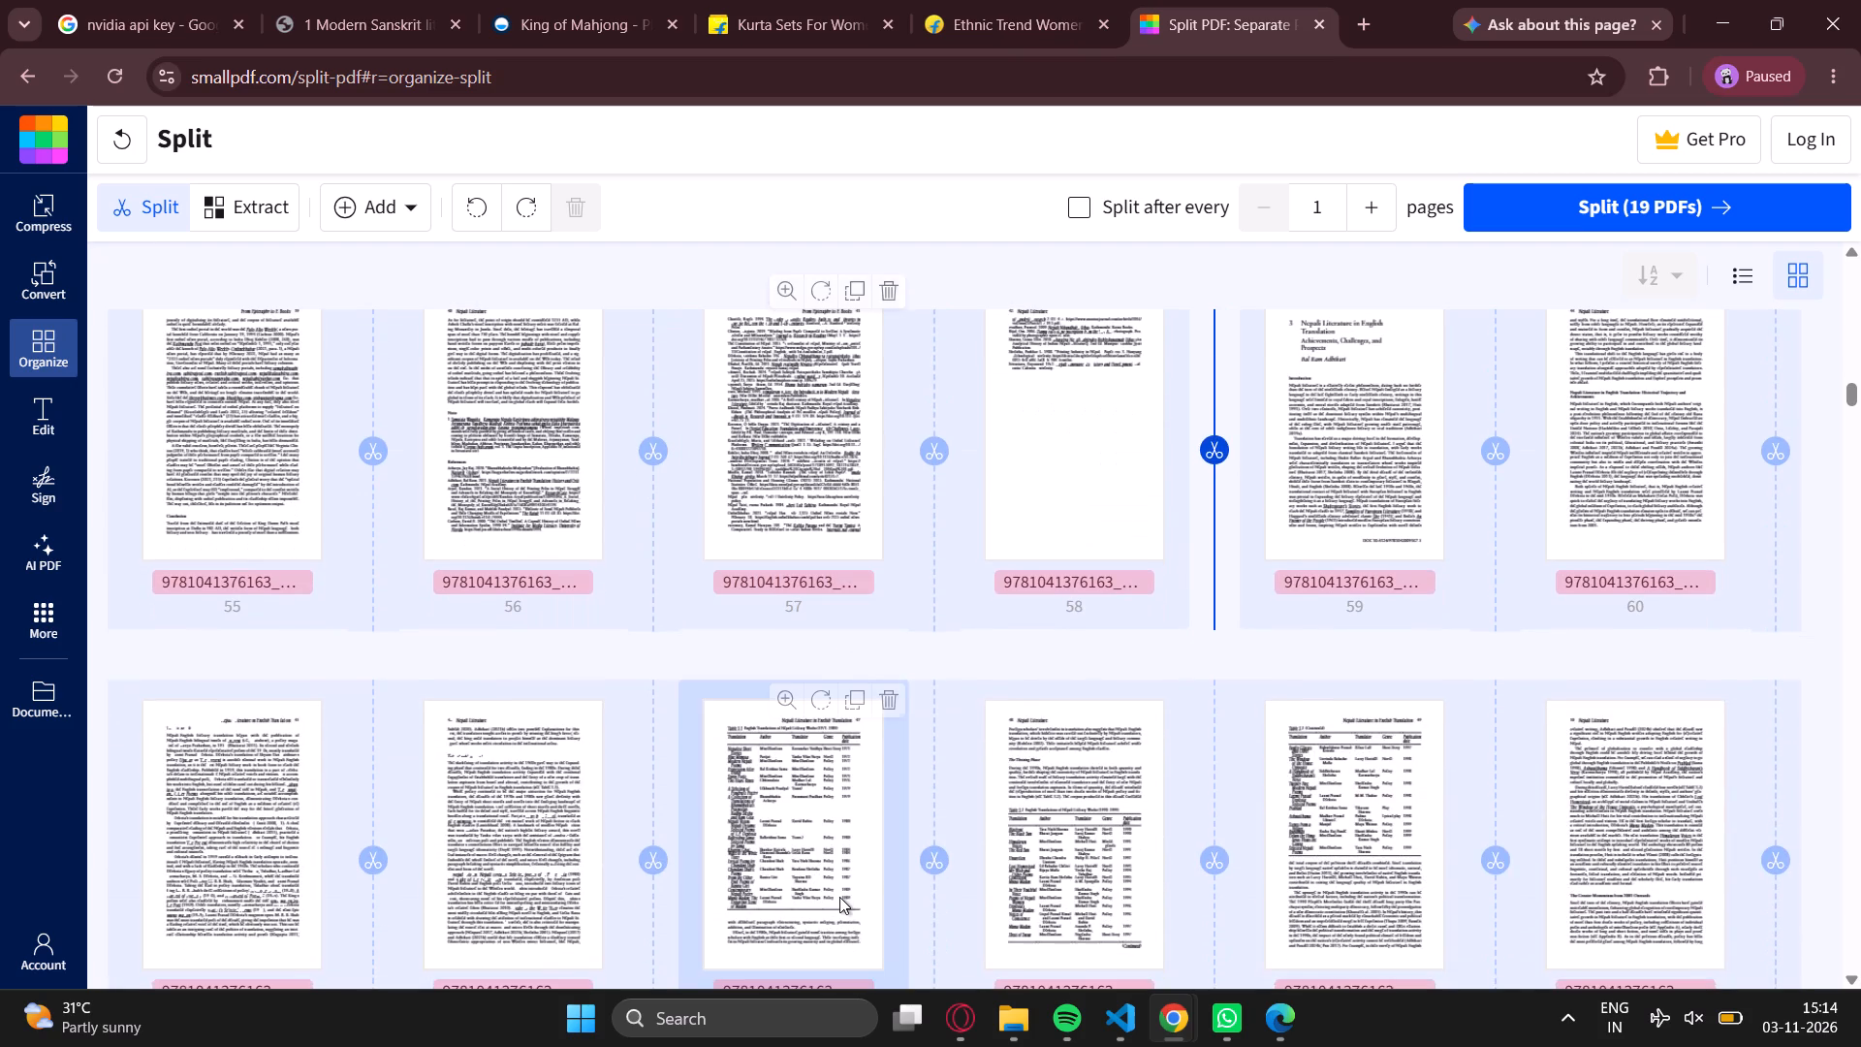
scroll(839, 896, down, 5)
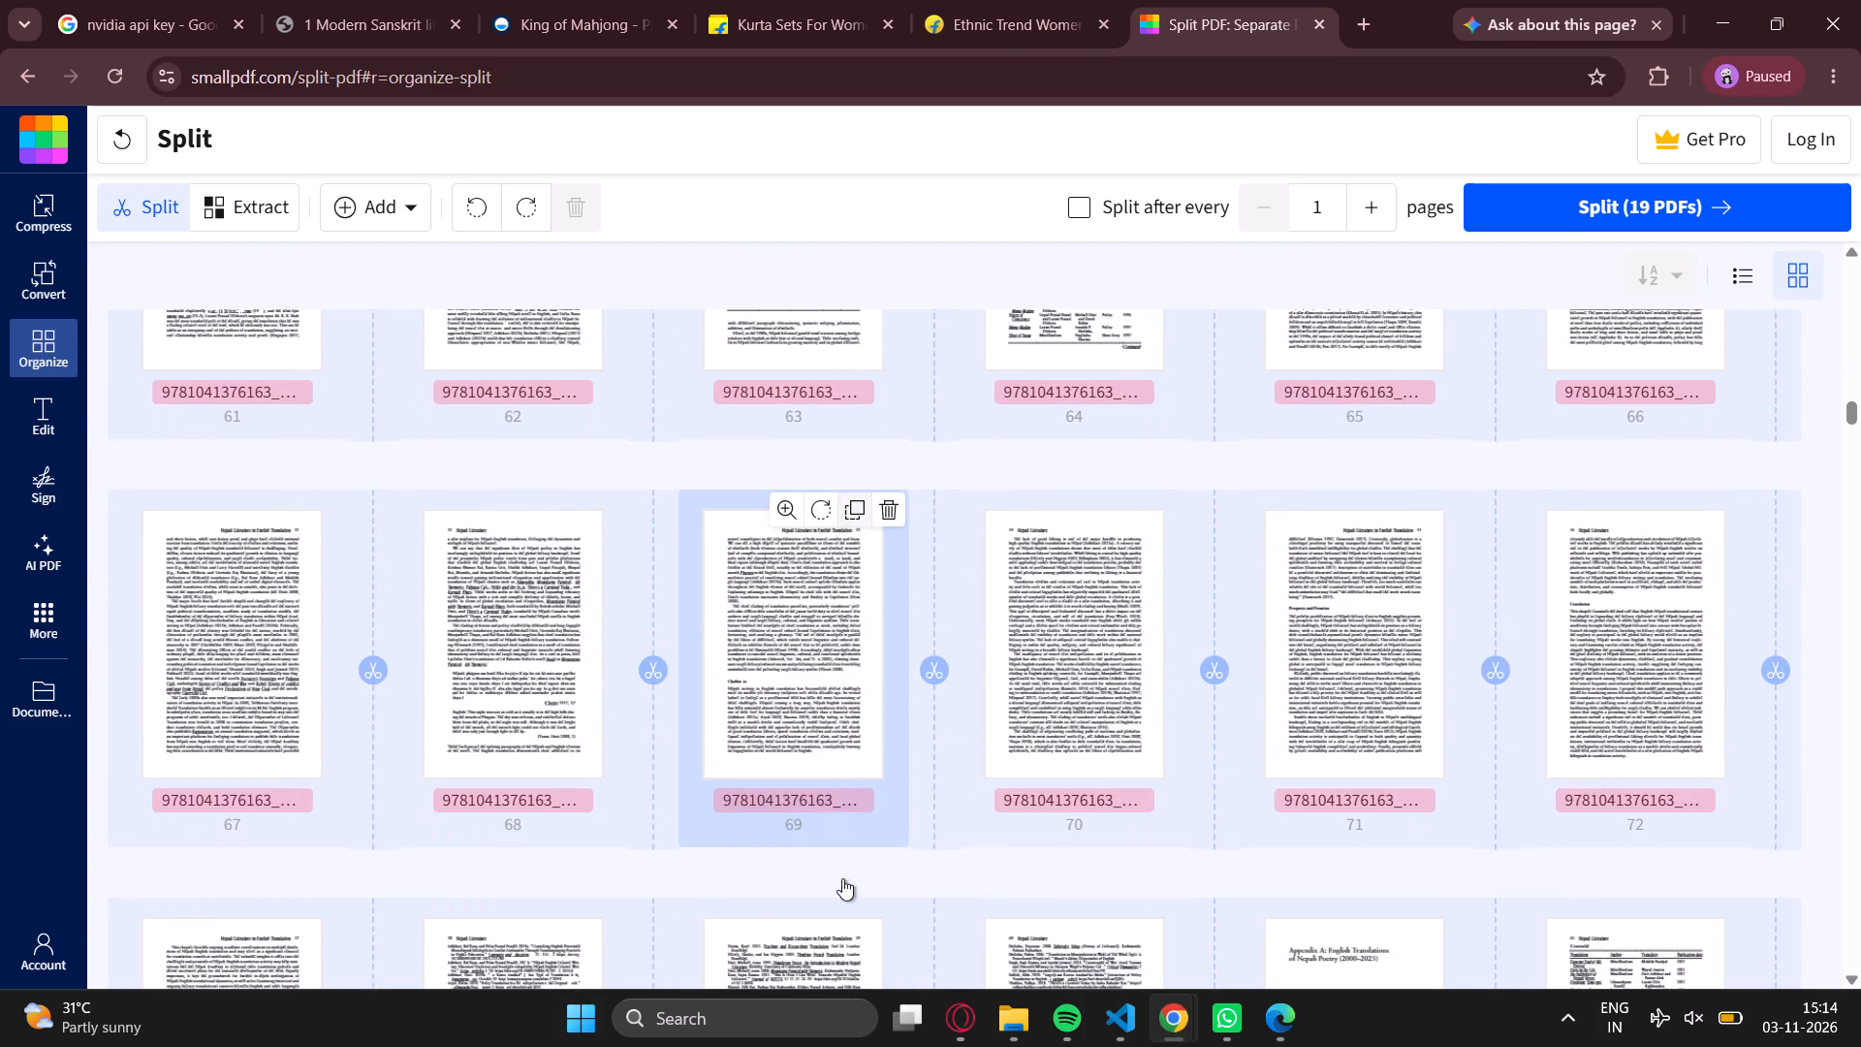
scroll(823, 883, down, 10)
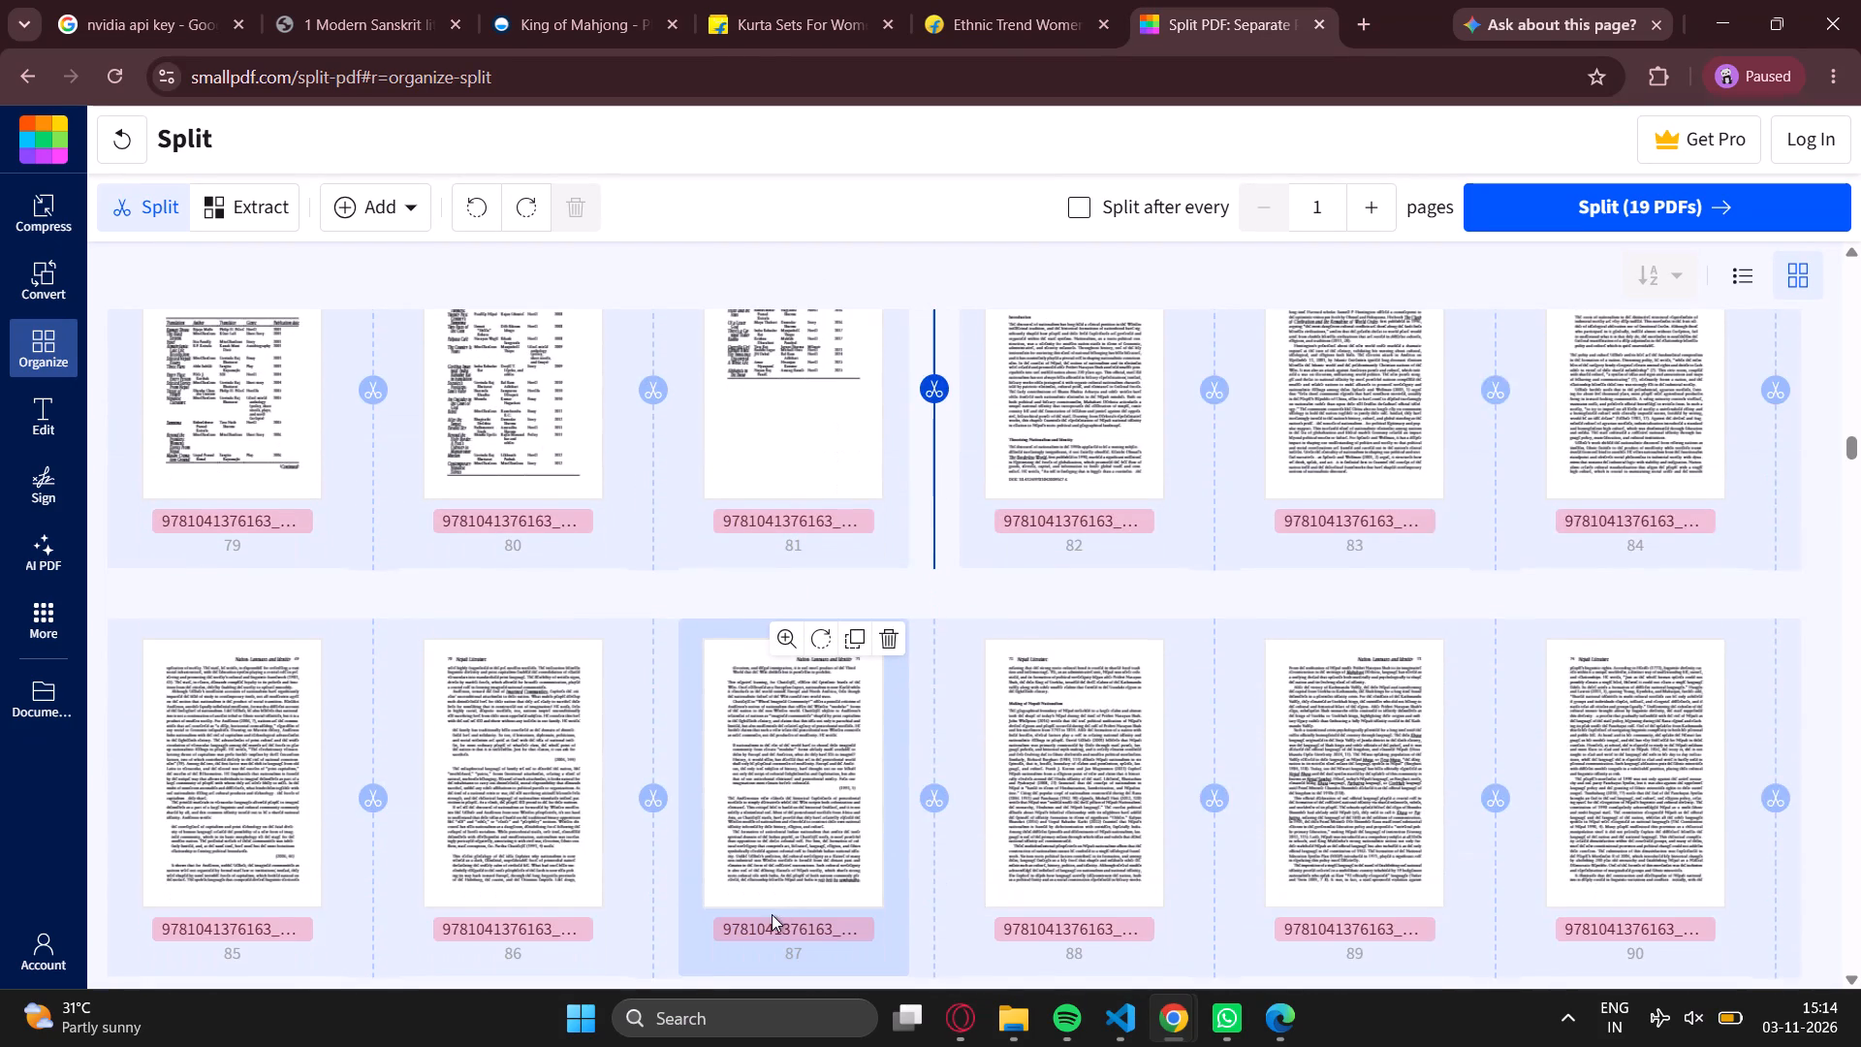
scroll(772, 914, down, 5)
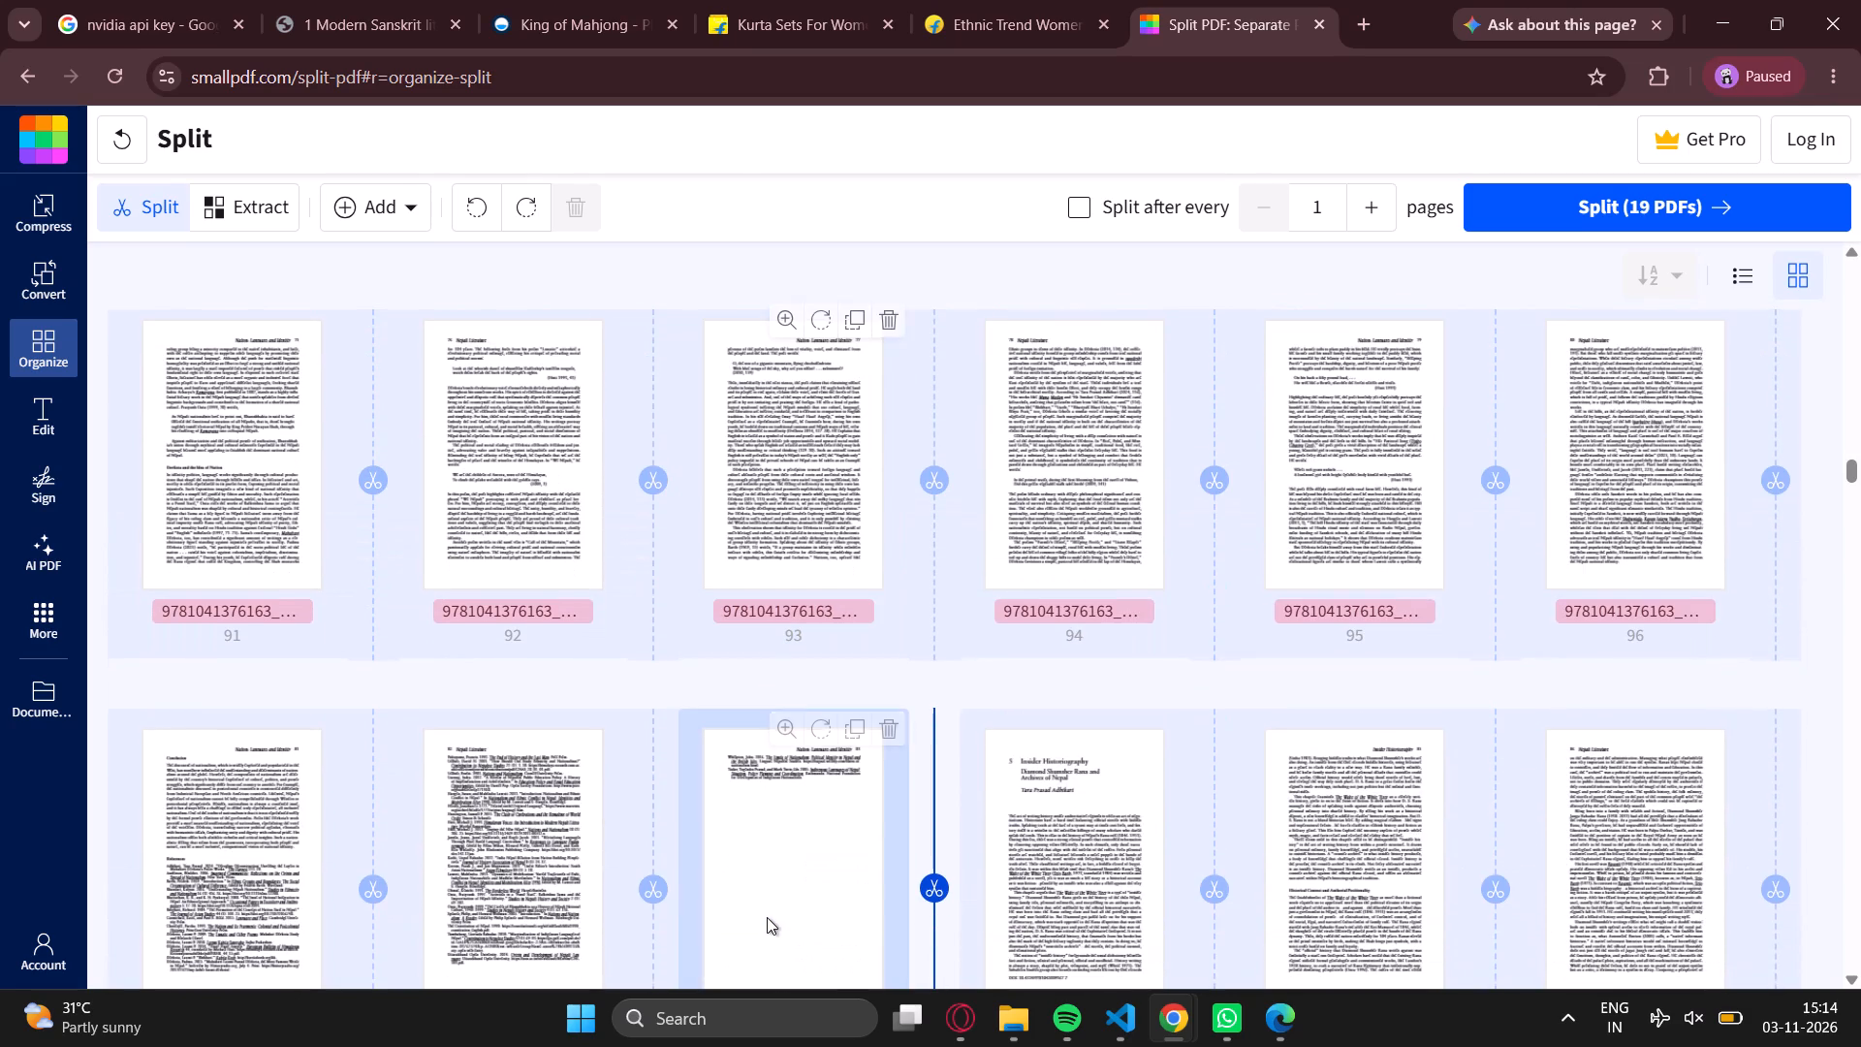
scroll(767, 917, down, 5)
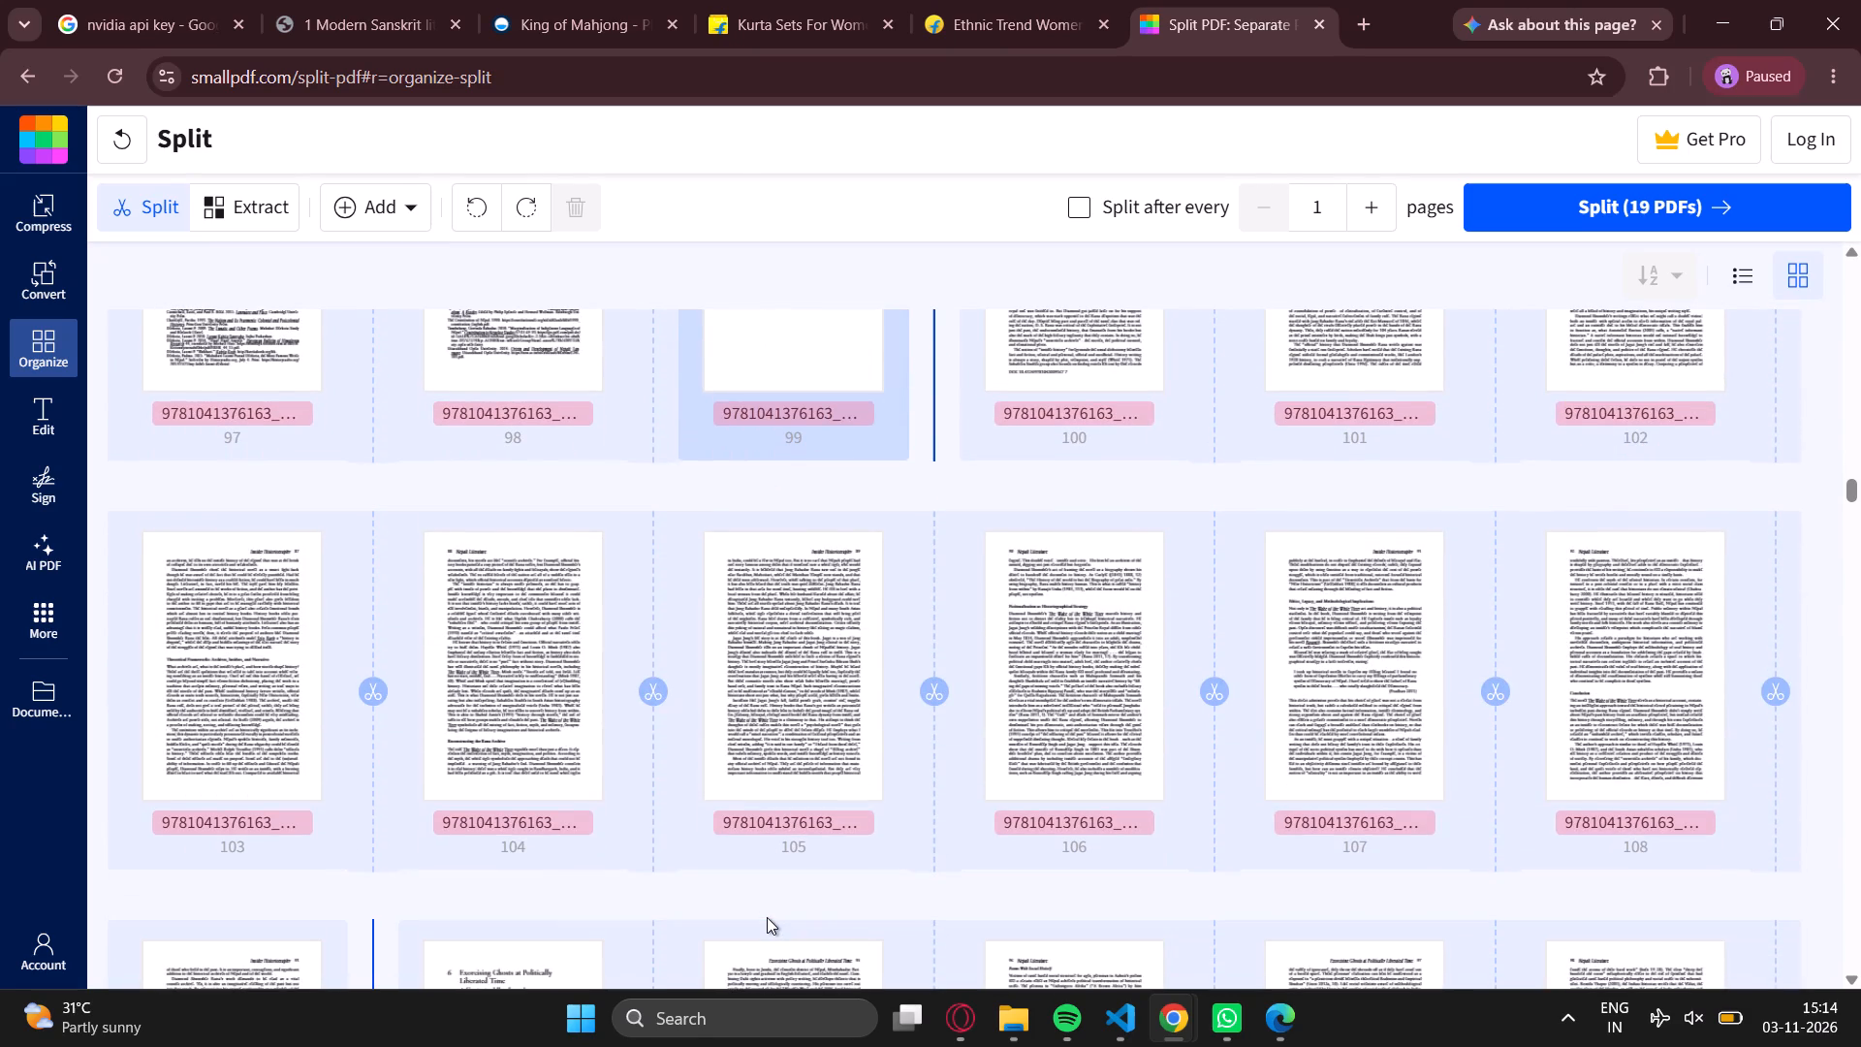
scroll(744, 934, down, 2)
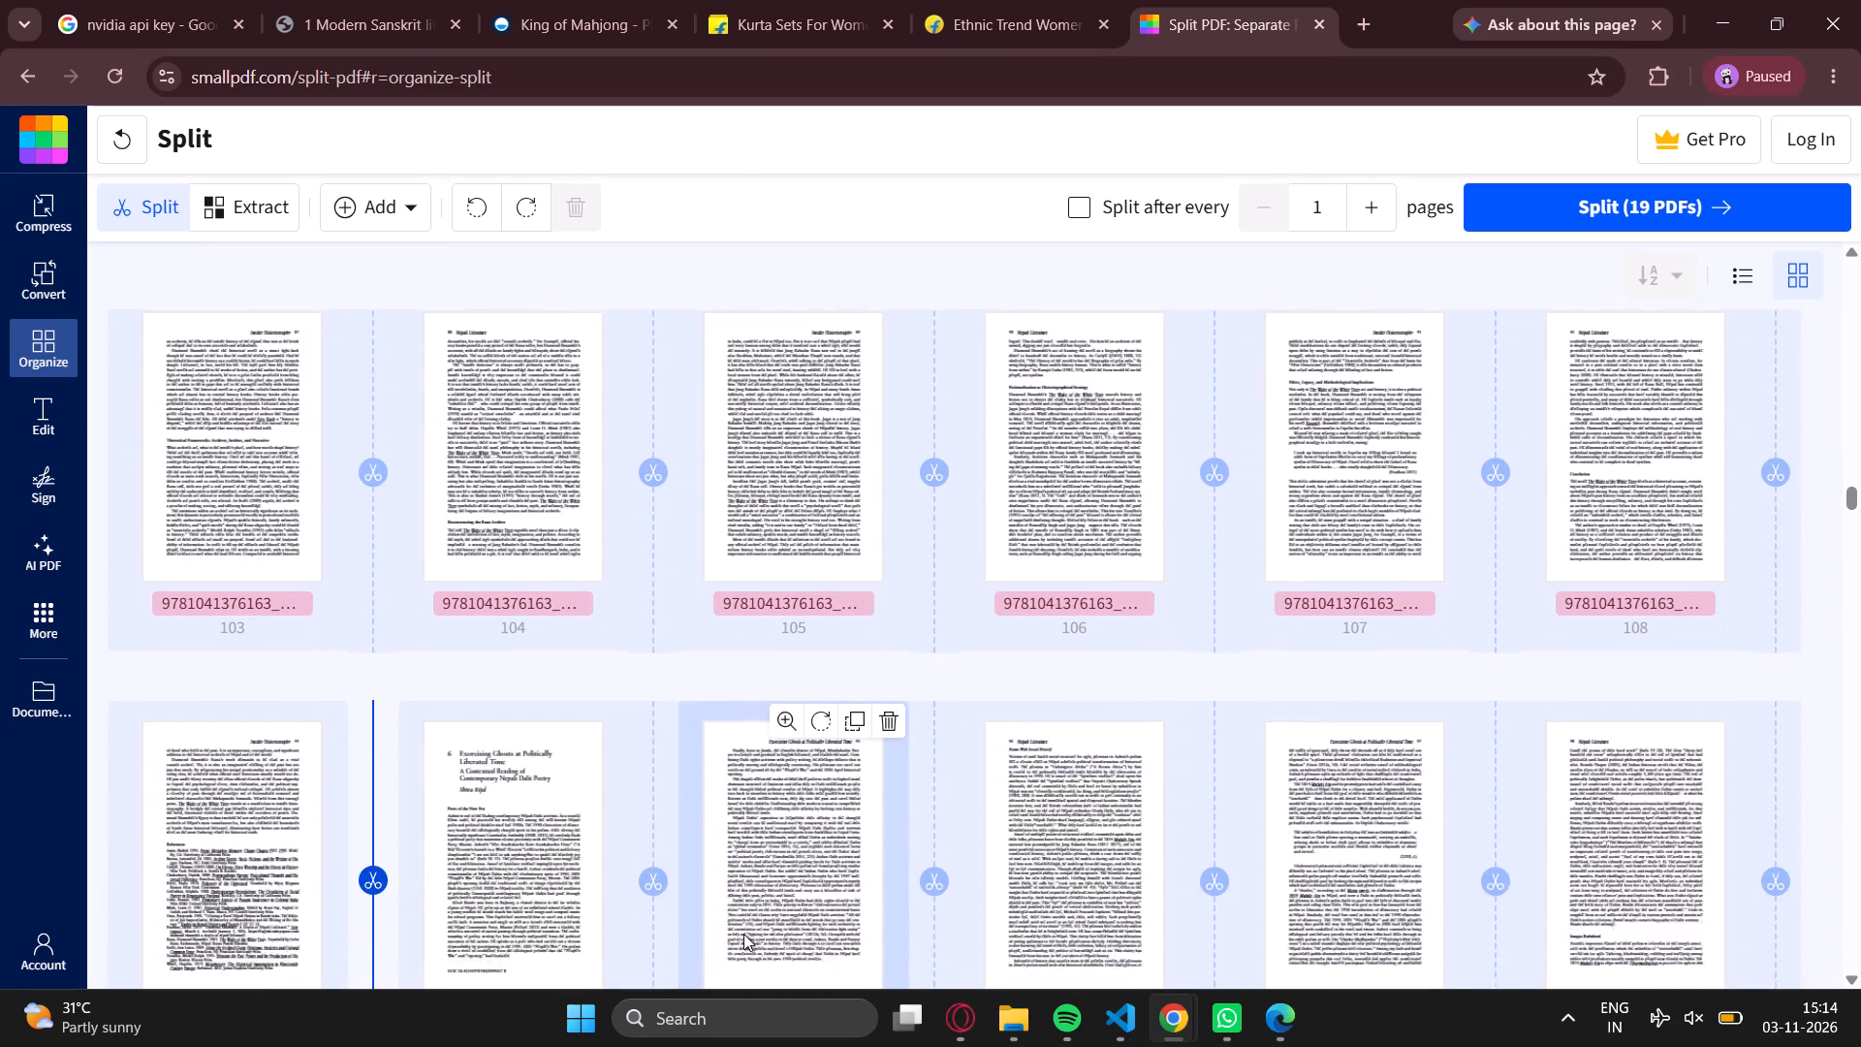
scroll(743, 934, down, 5)
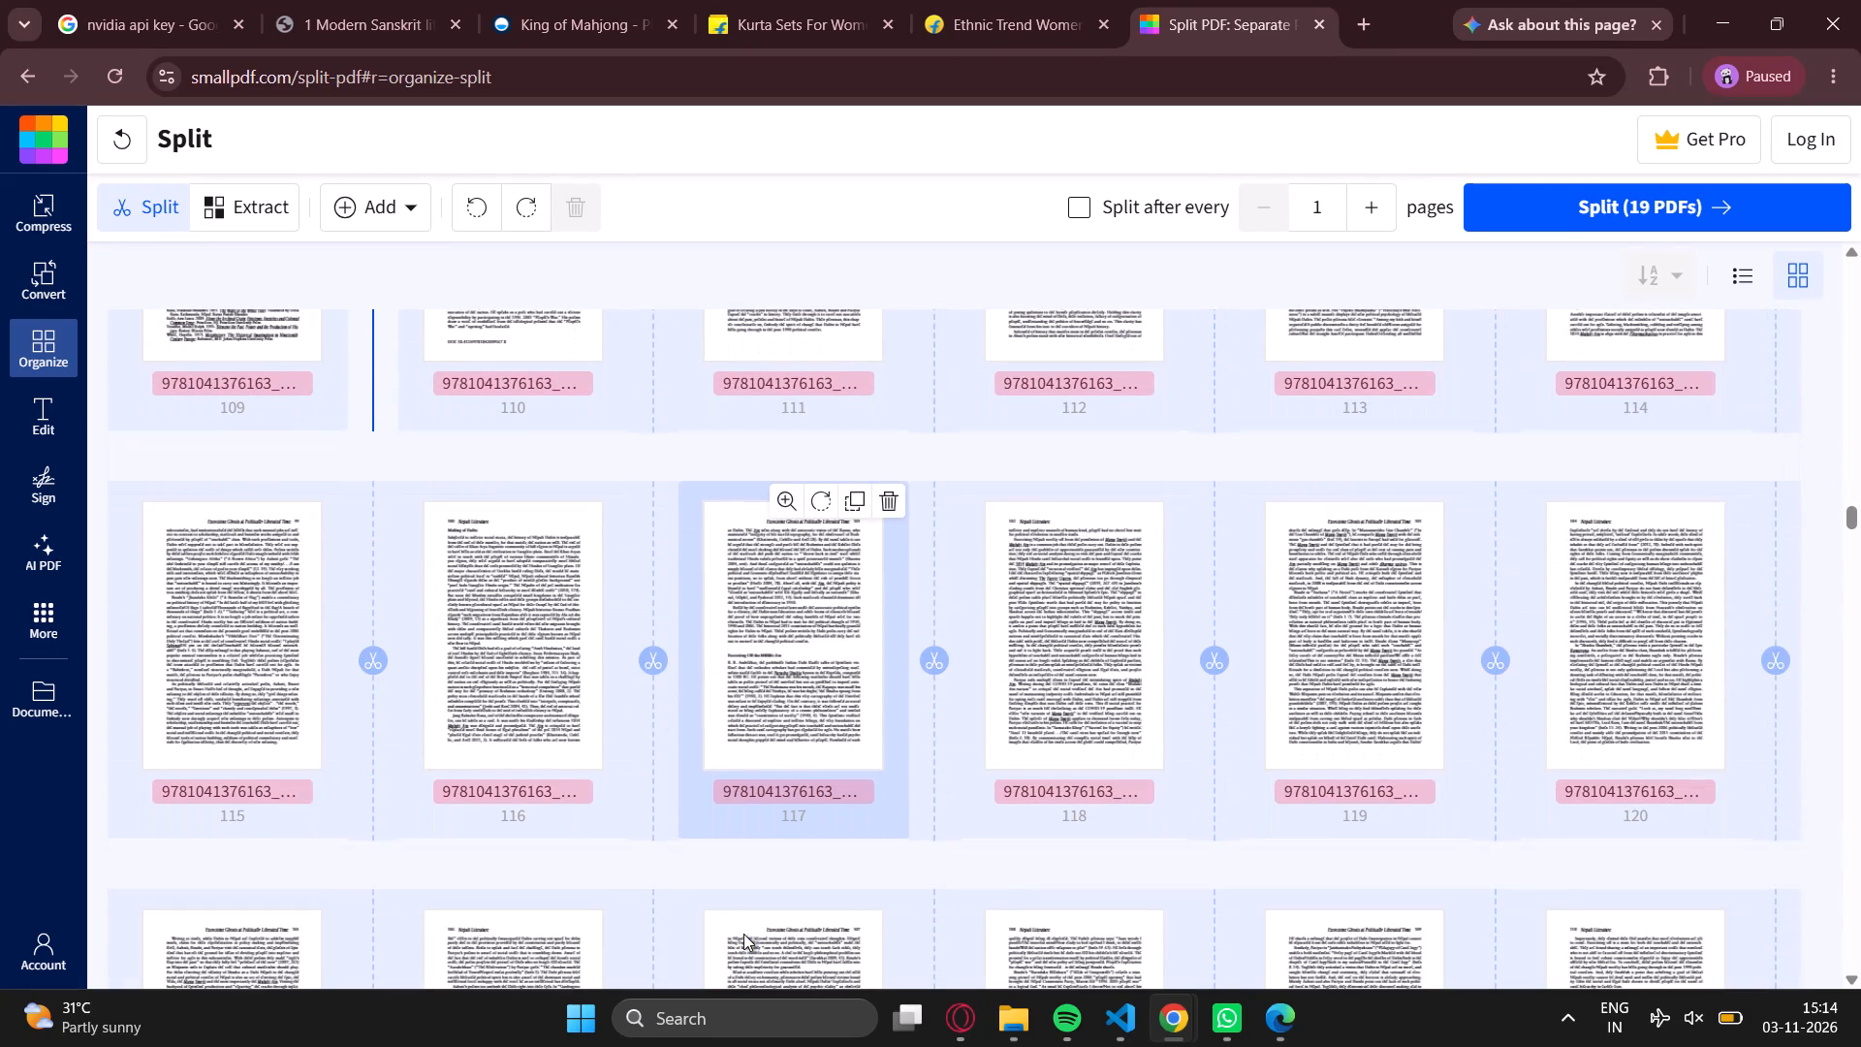
scroll(743, 934, down, 5)
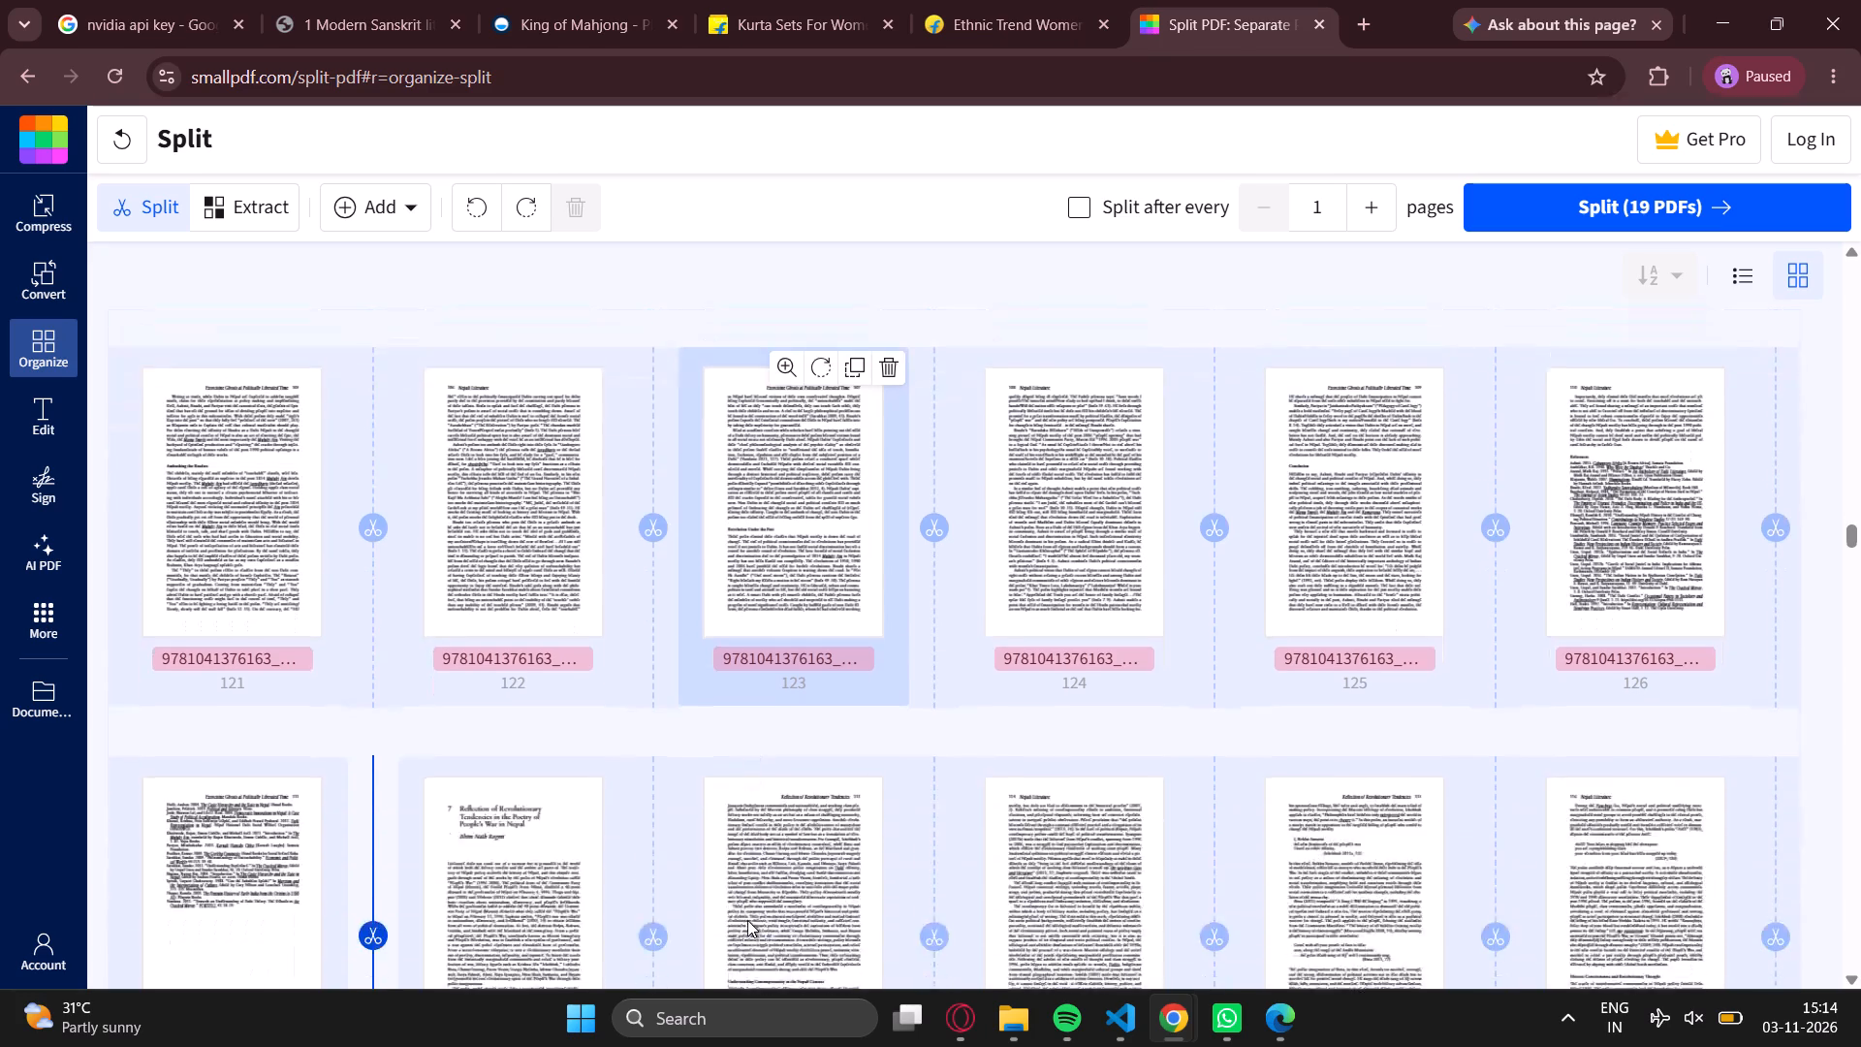
scroll(747, 920, down, 4)
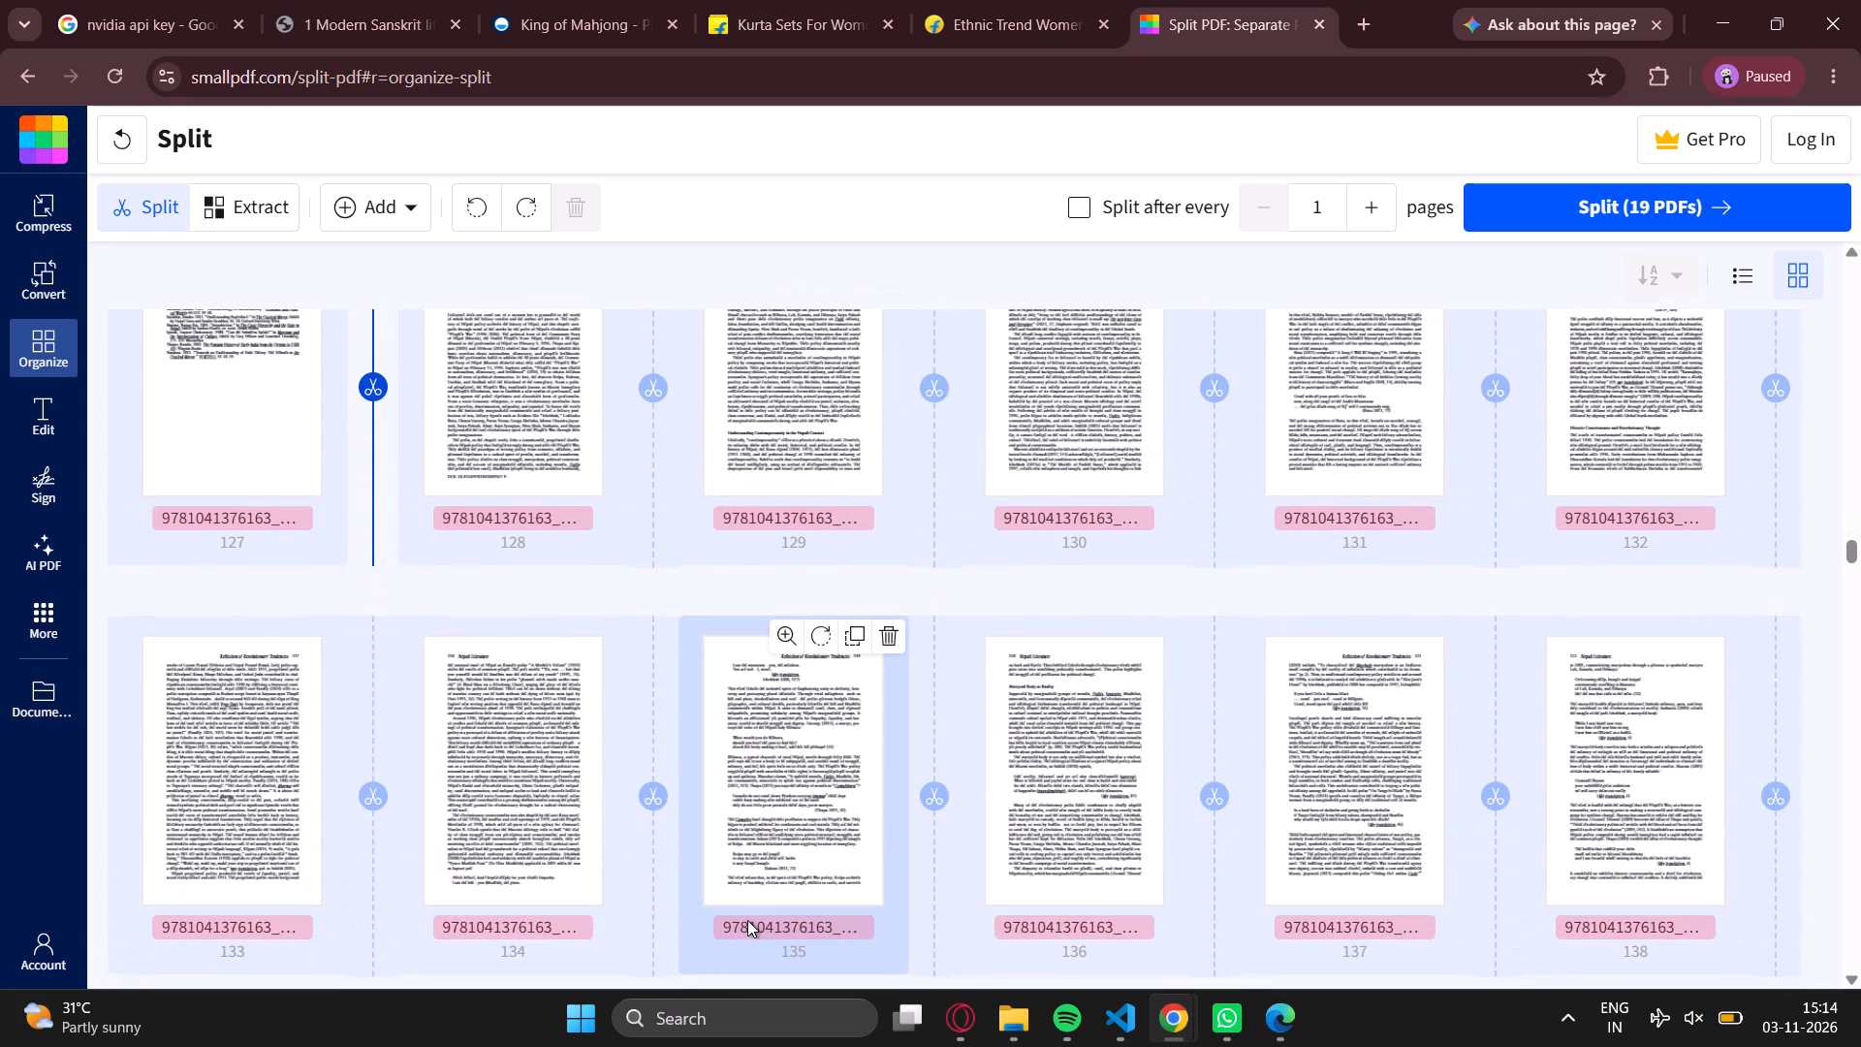
scroll(747, 920, down, 4)
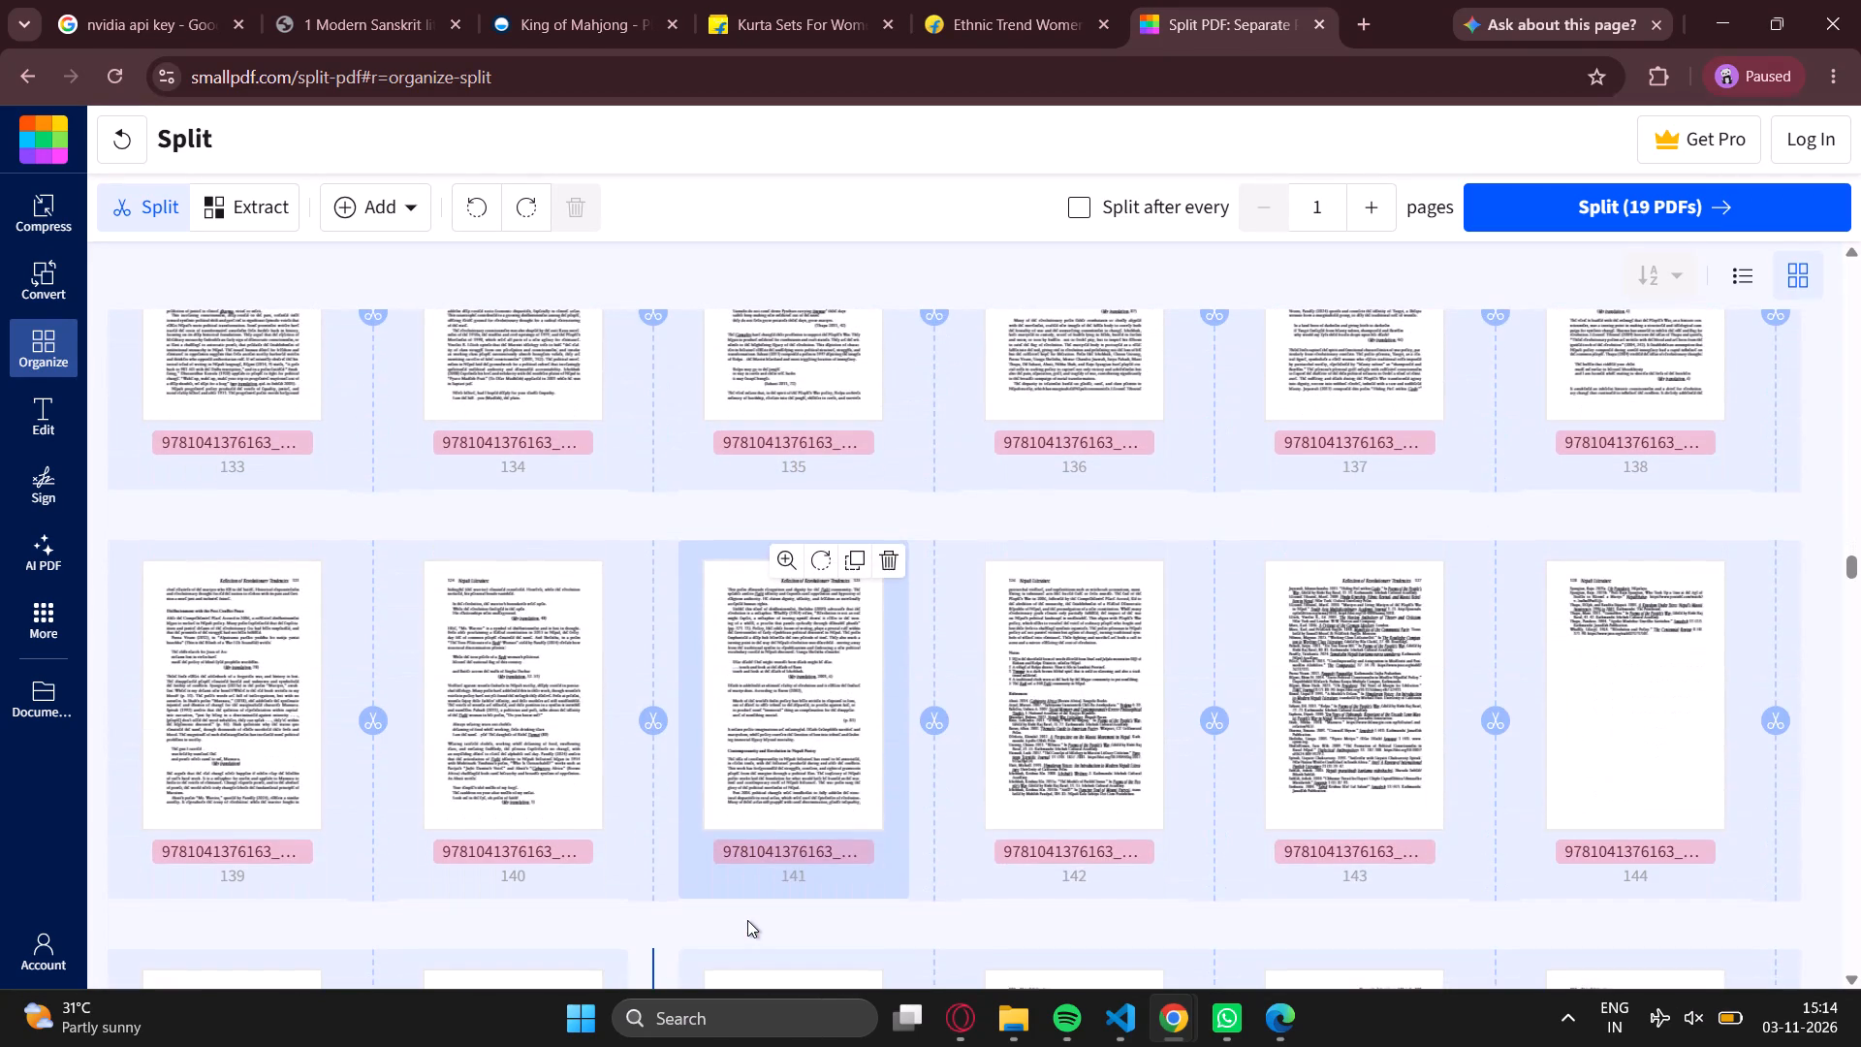
scroll(747, 920, down, 4)
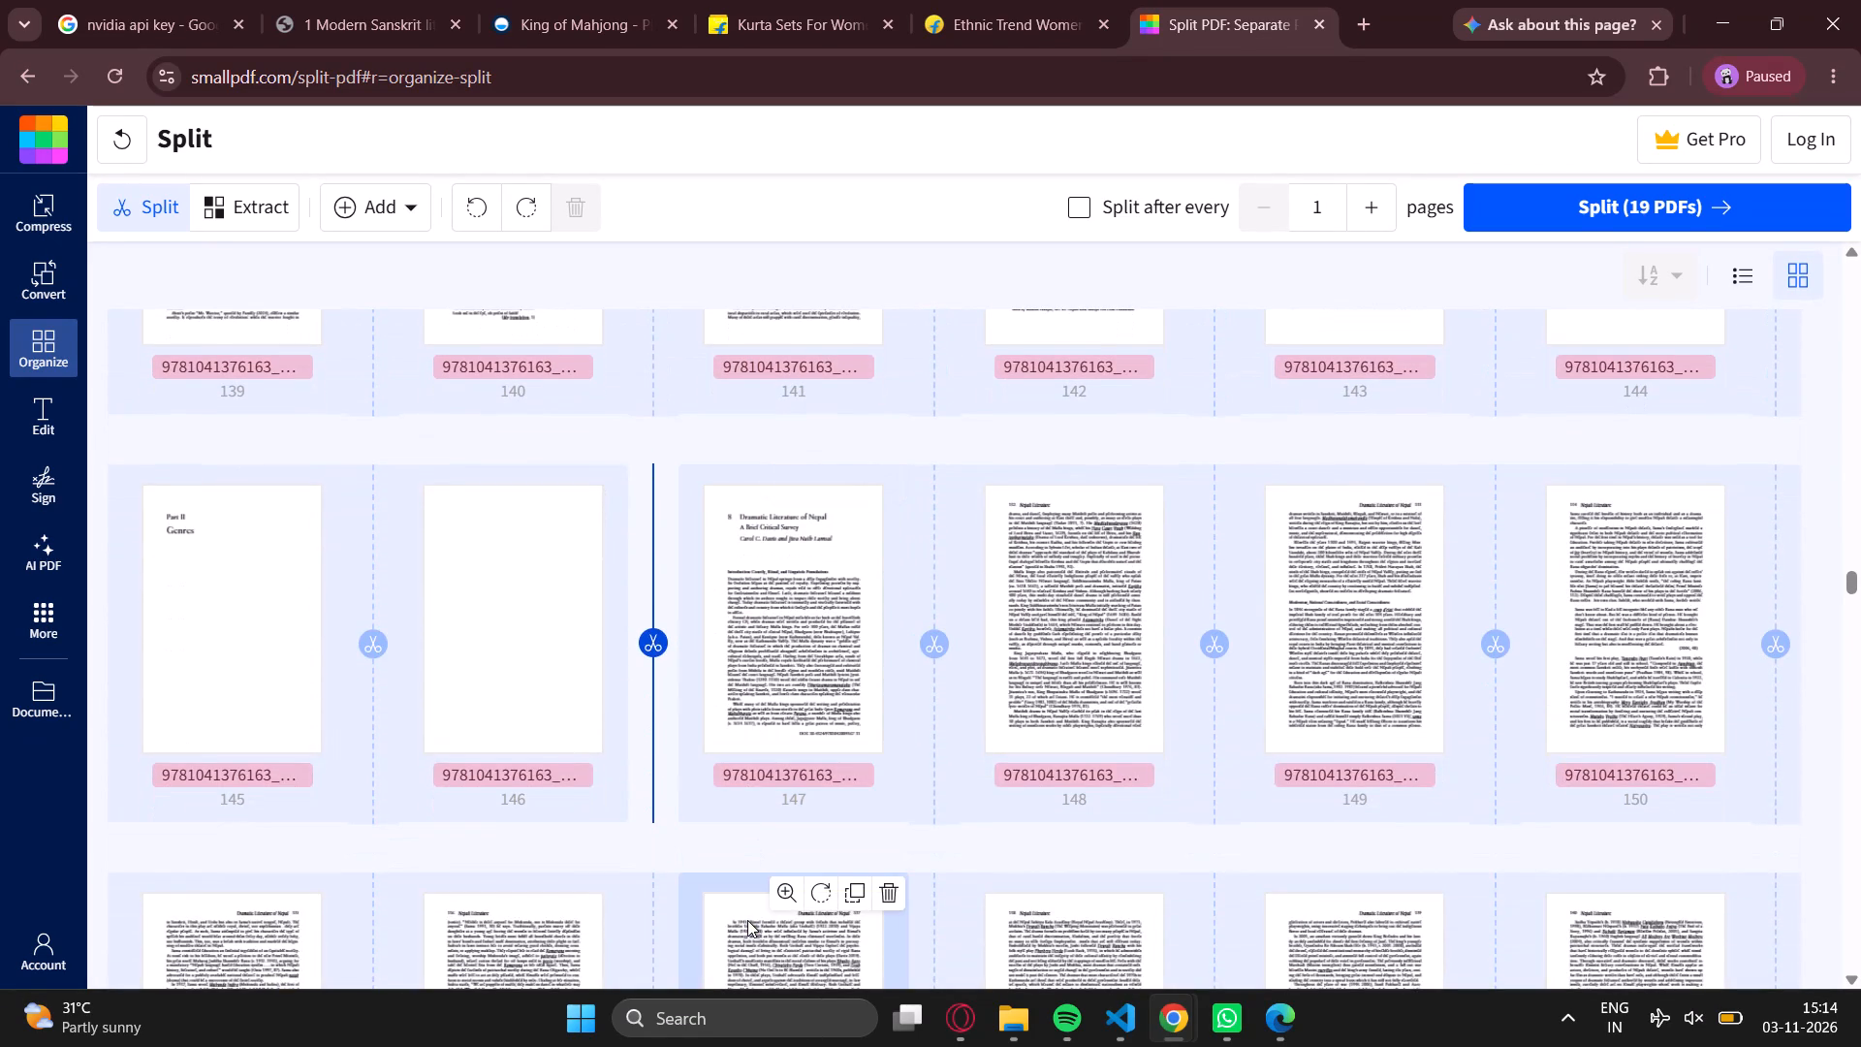
scroll(747, 920, up, 3)
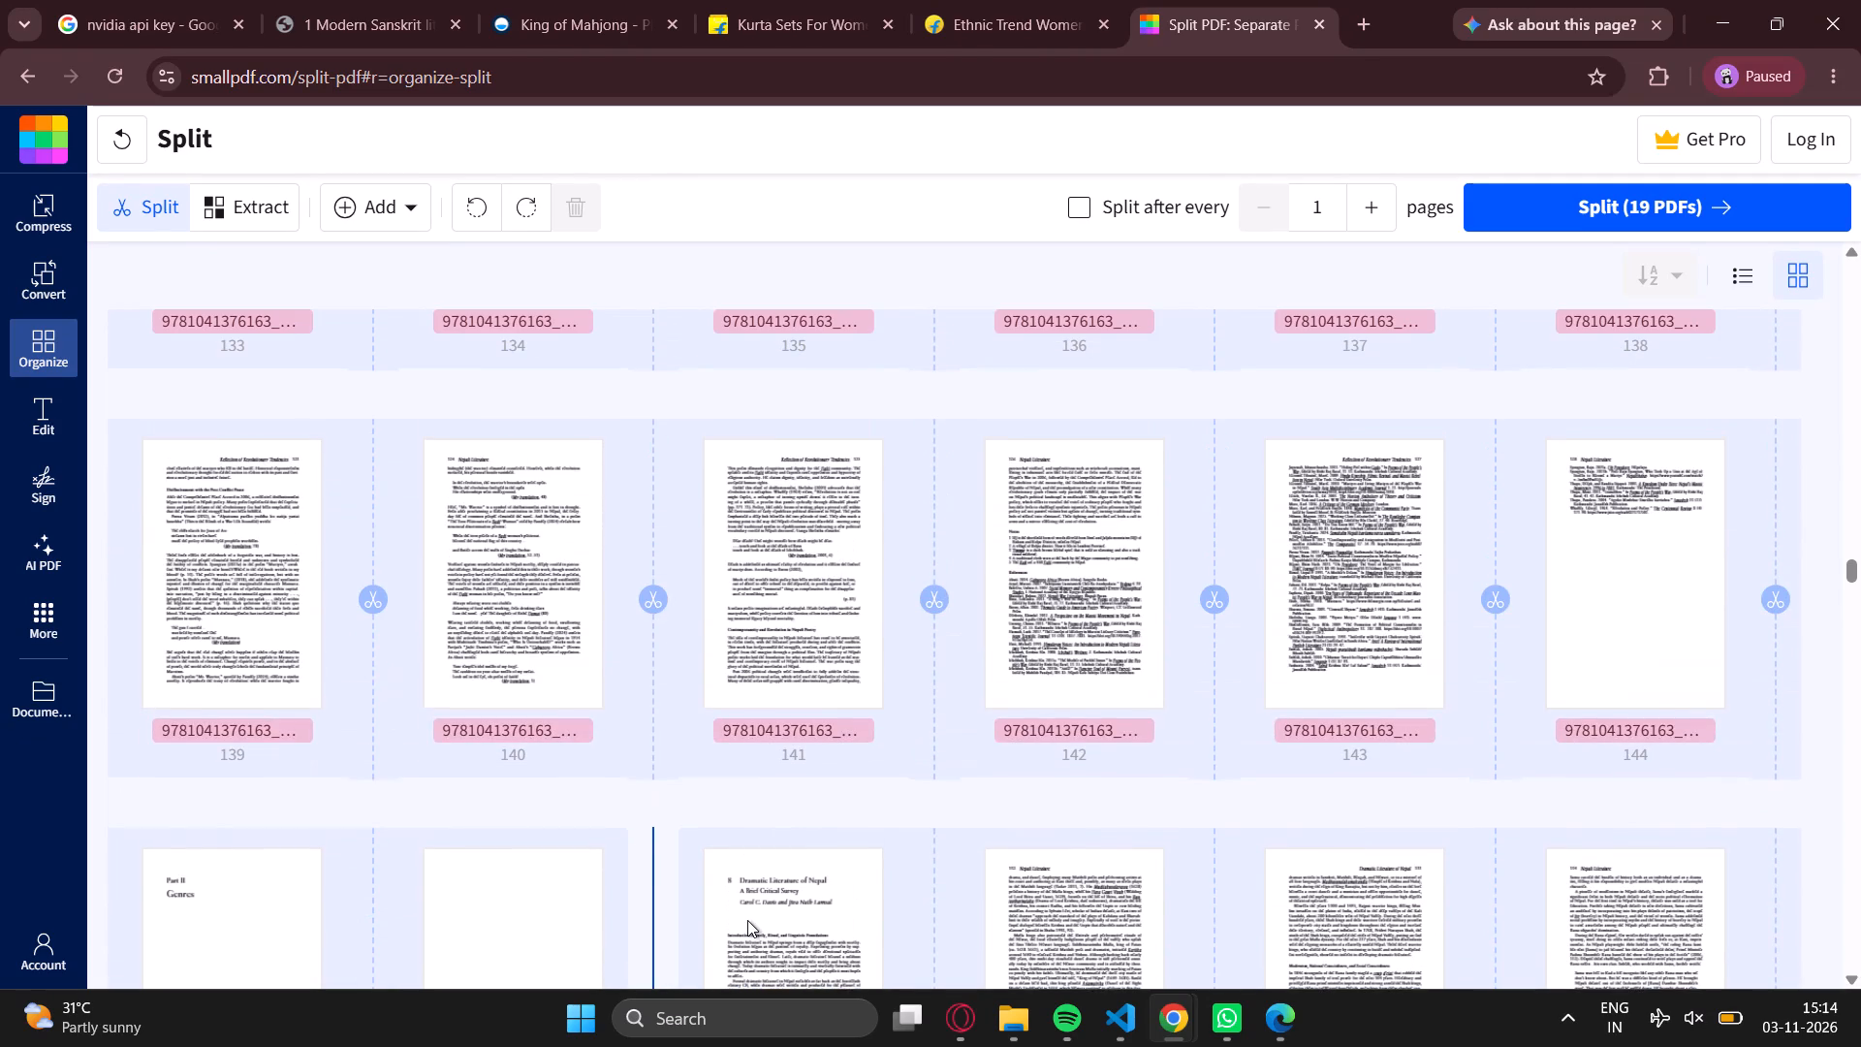
scroll(750, 915, up, 1)
scroll(728, 933, down, 2)
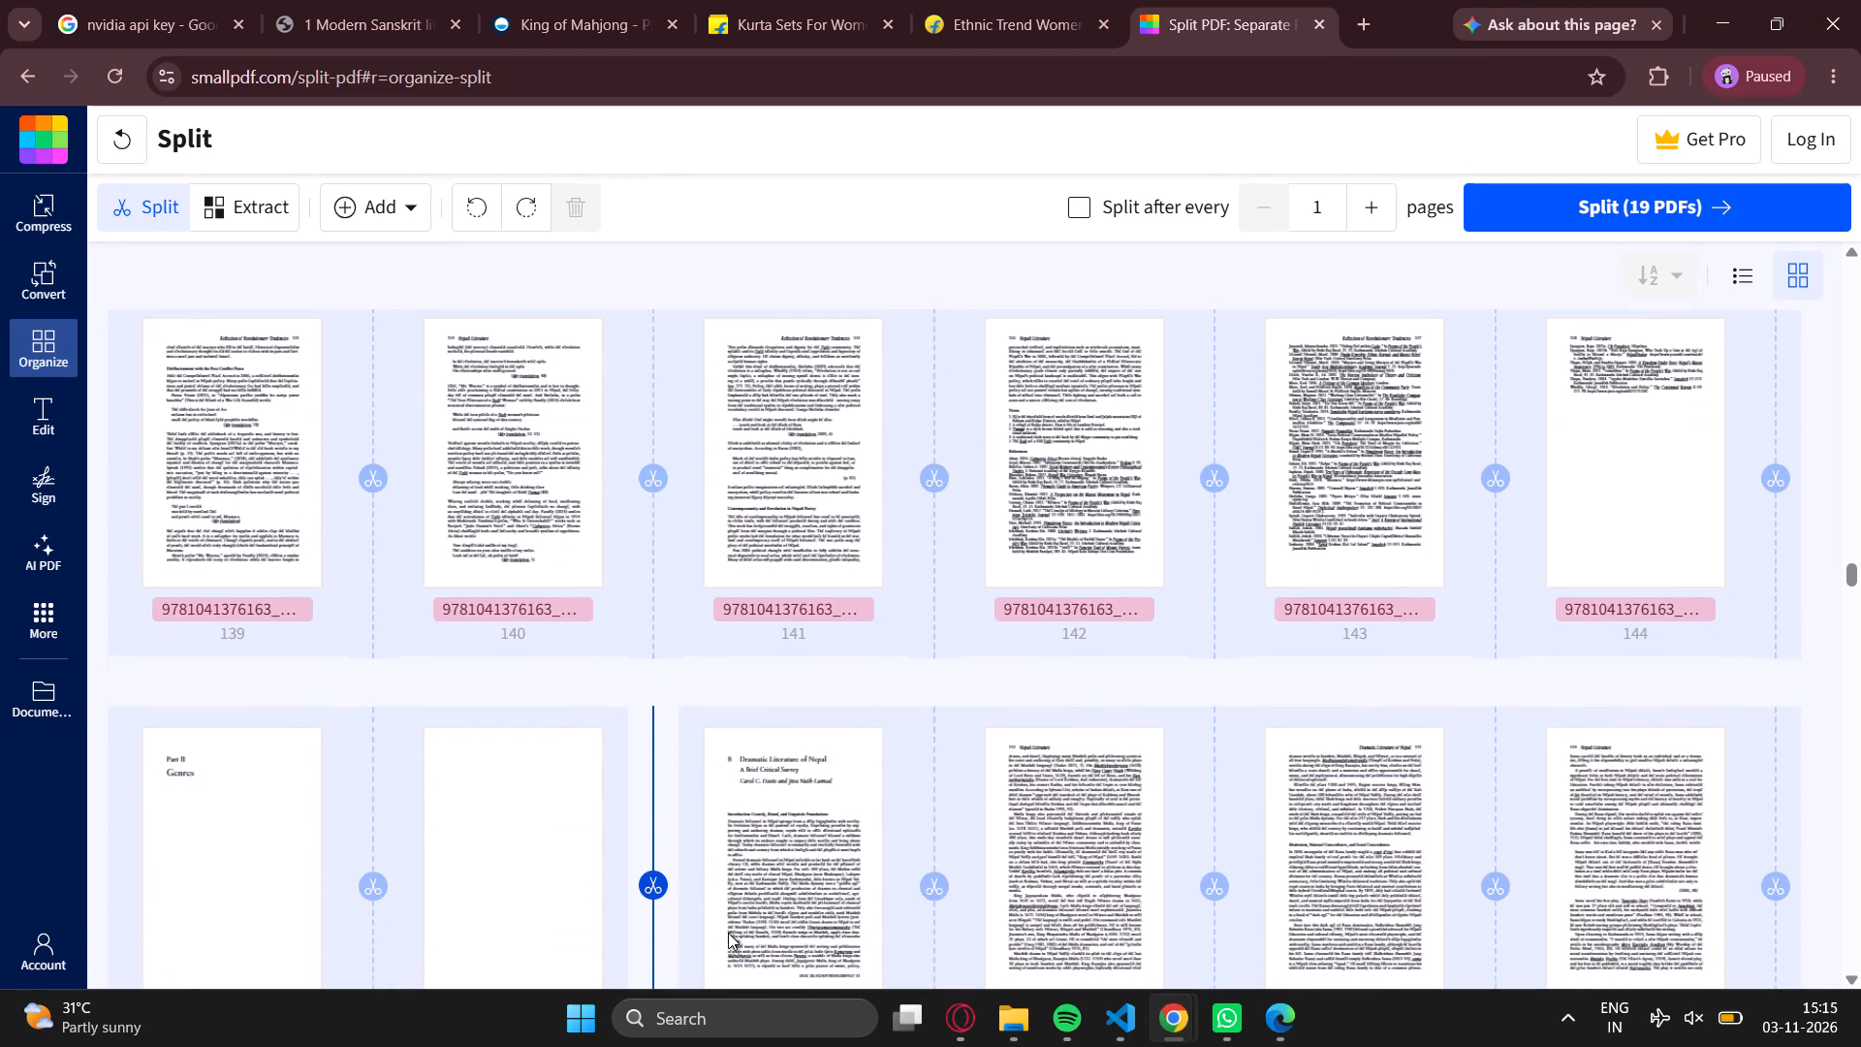
Review the split layout from the end of Chapter 7 back to the contributors and introduction pages.
scroll(728, 933, up, 7)
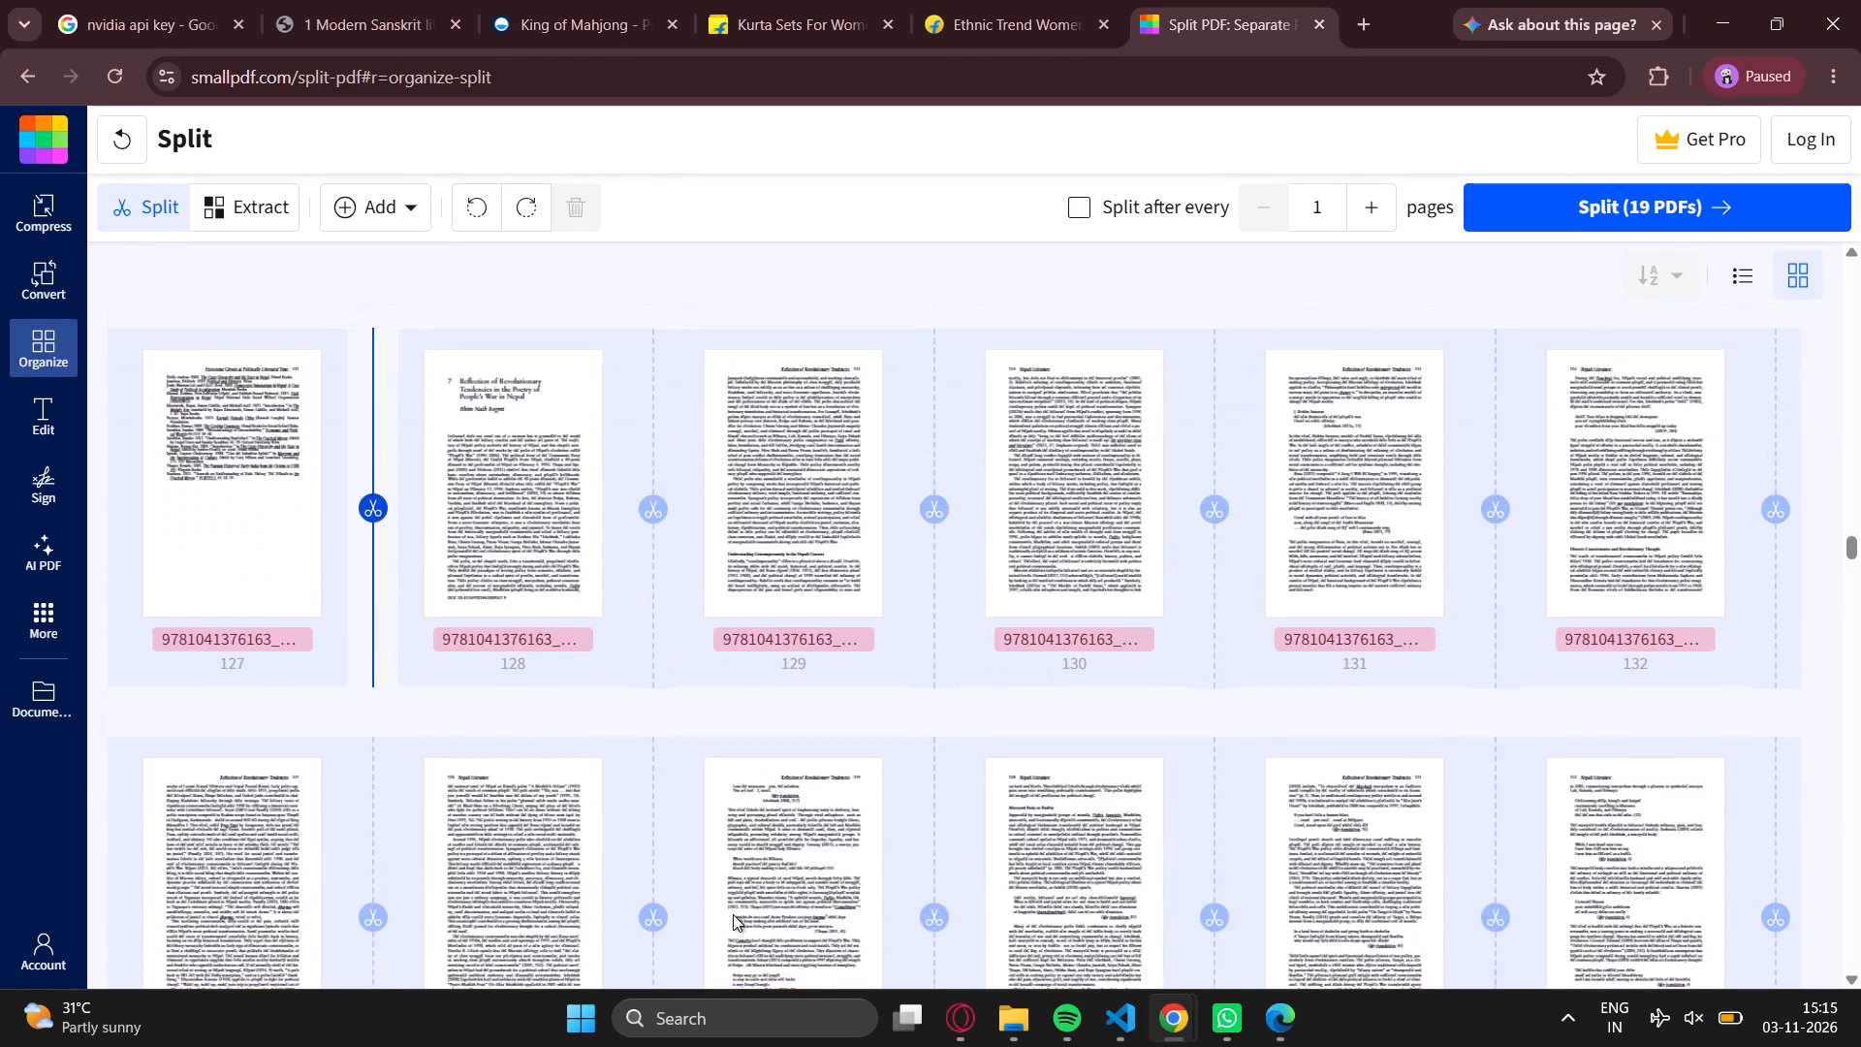
scroll(733, 914, up, 19)
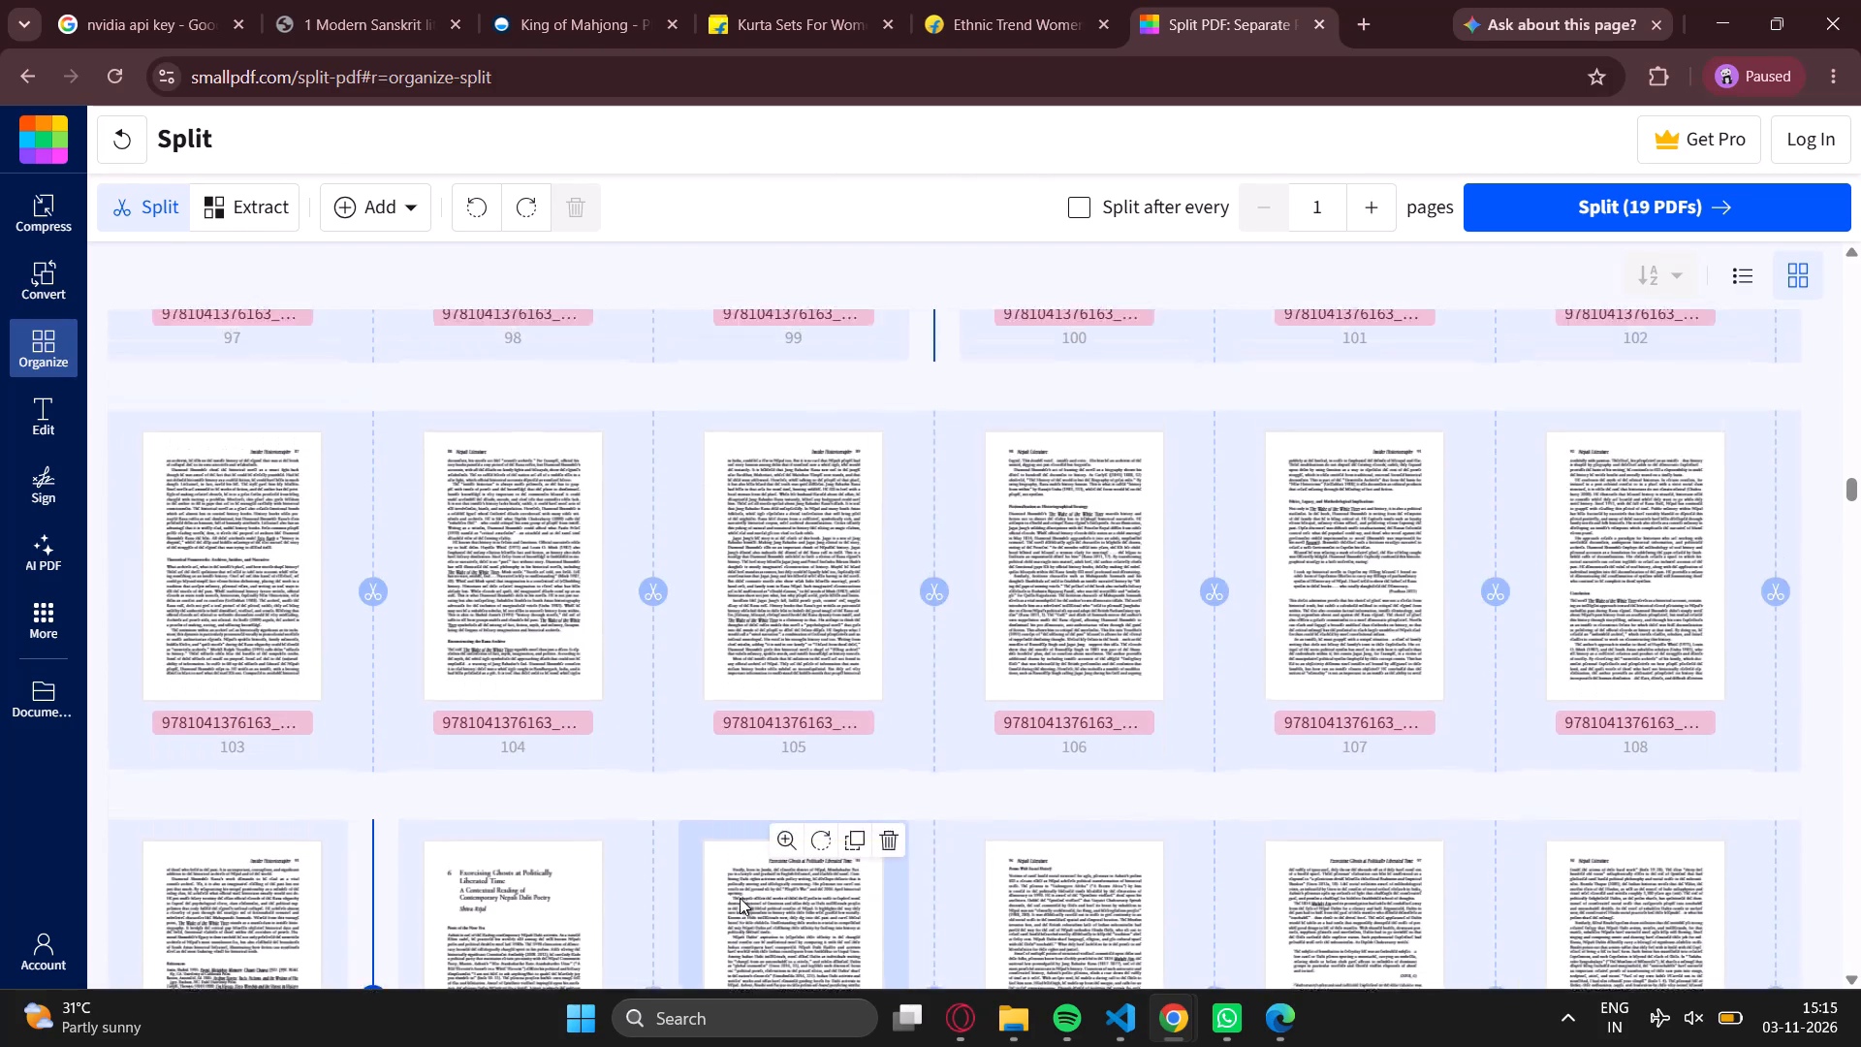
scroll(740, 898, up, 8)
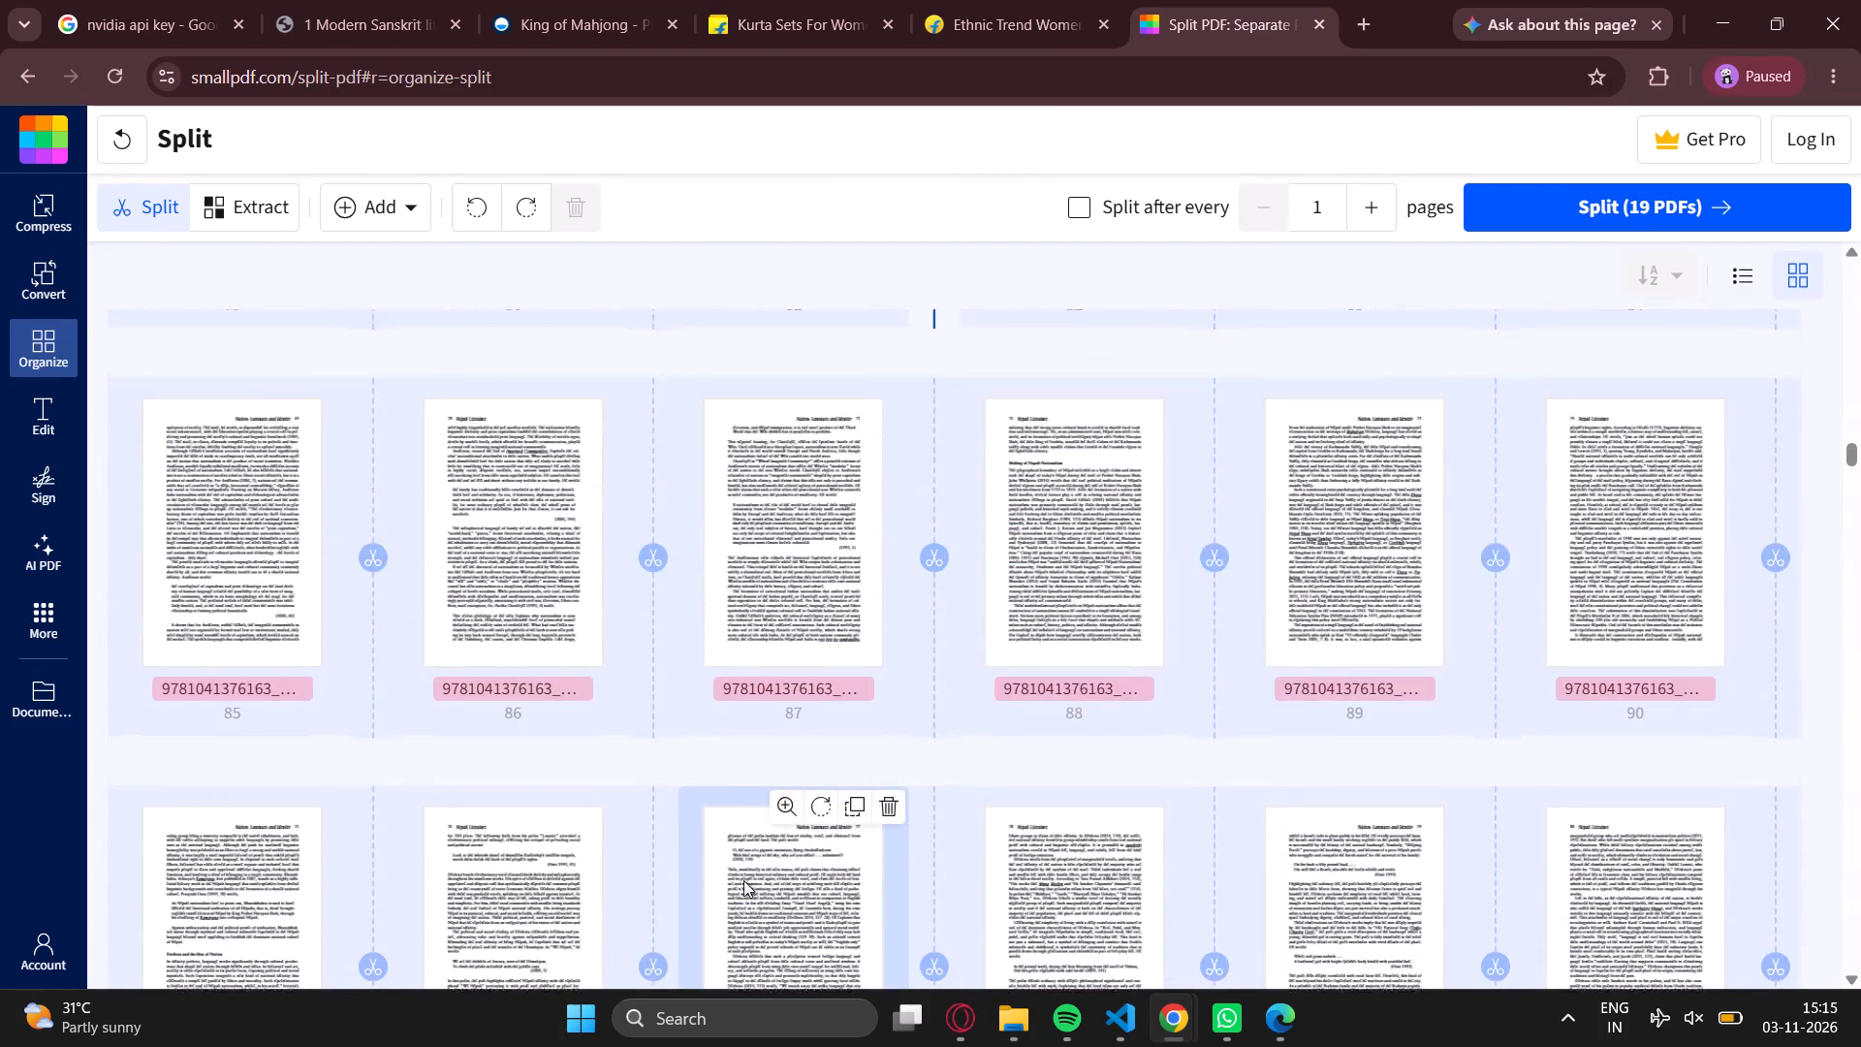
scroll(743, 880, up, 20)
scroll(745, 869, up, 5)
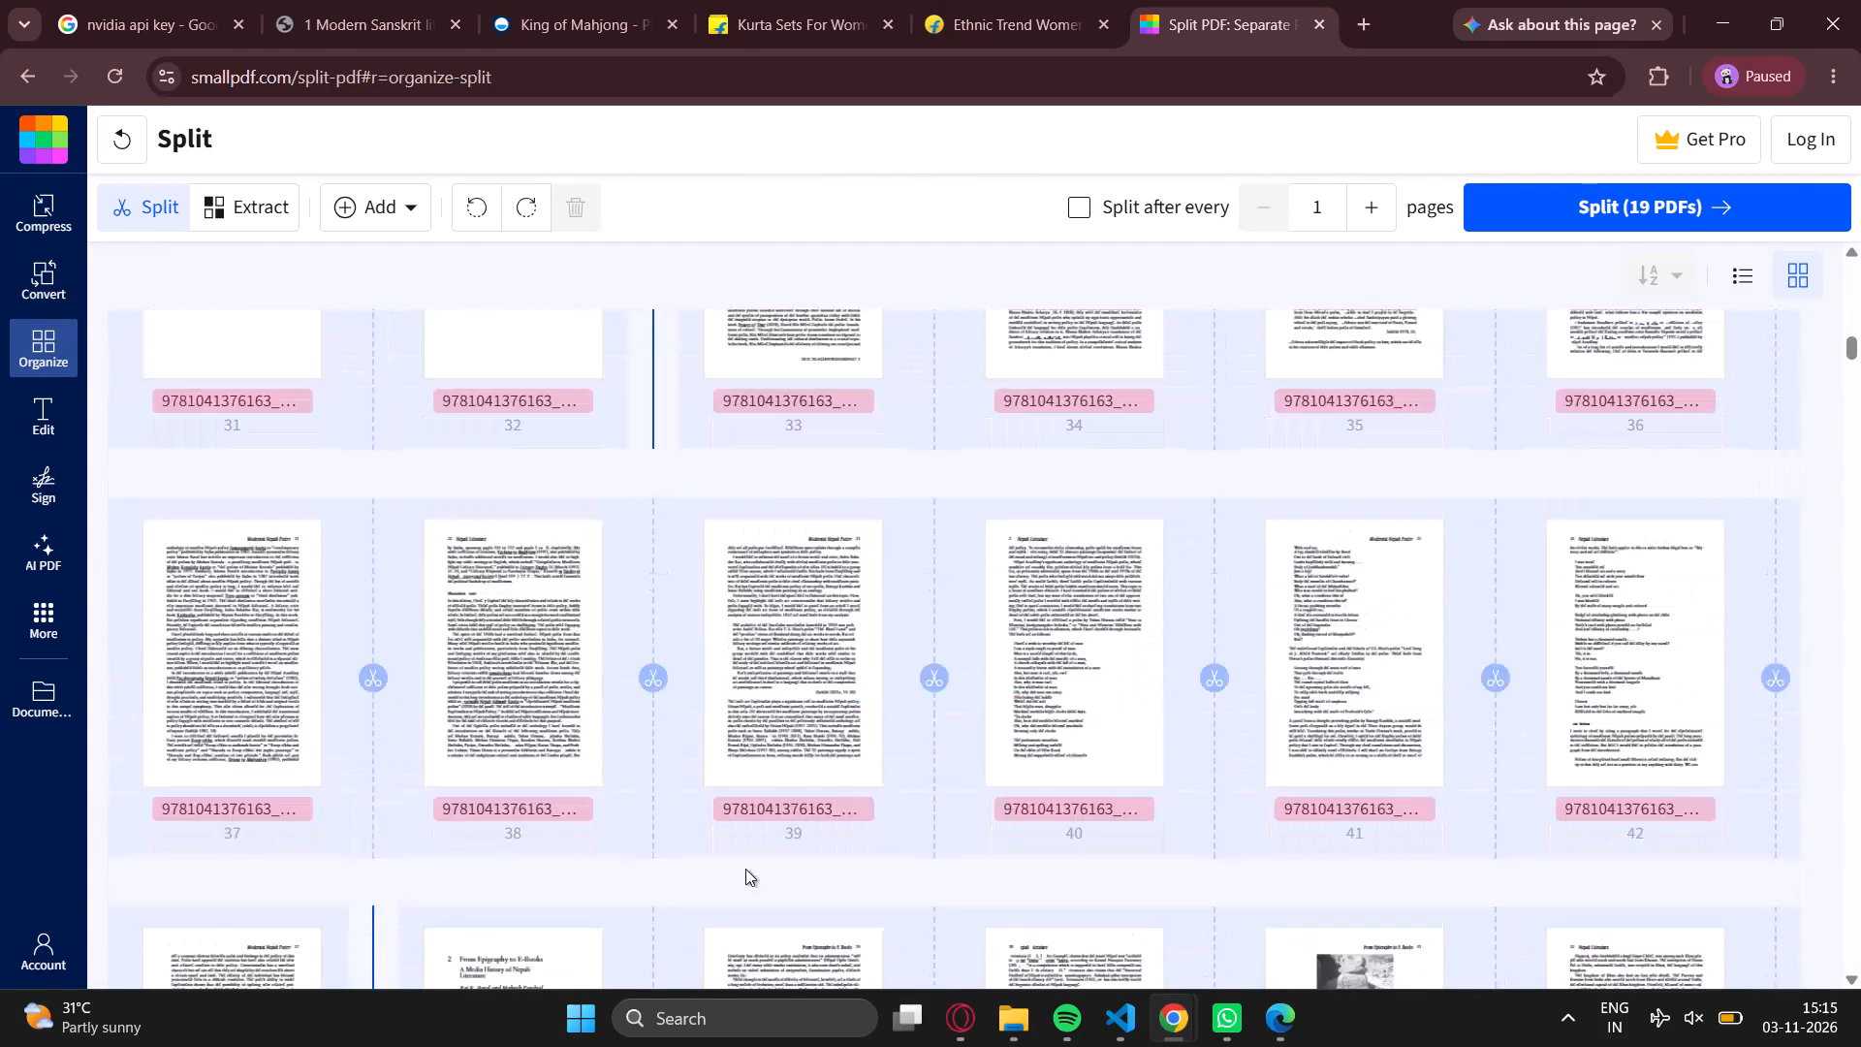
scroll(745, 869, up, 13)
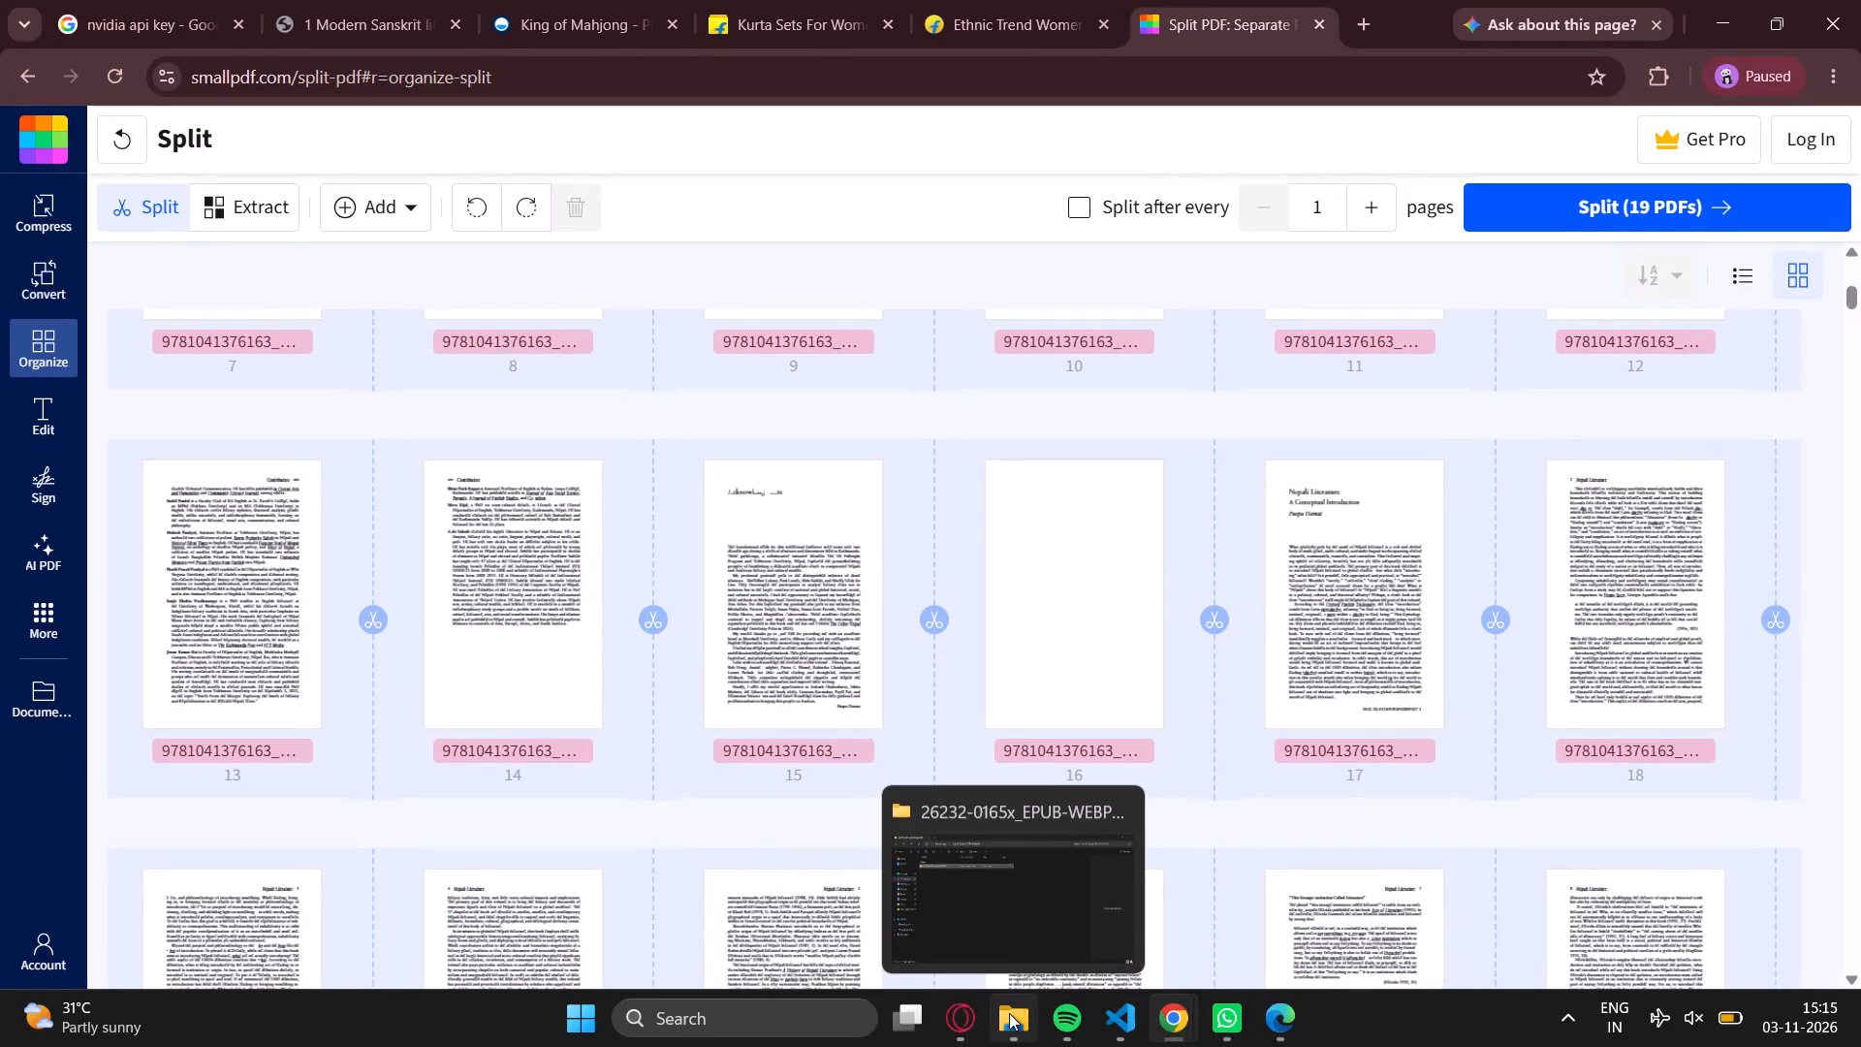
click(1038, 921)
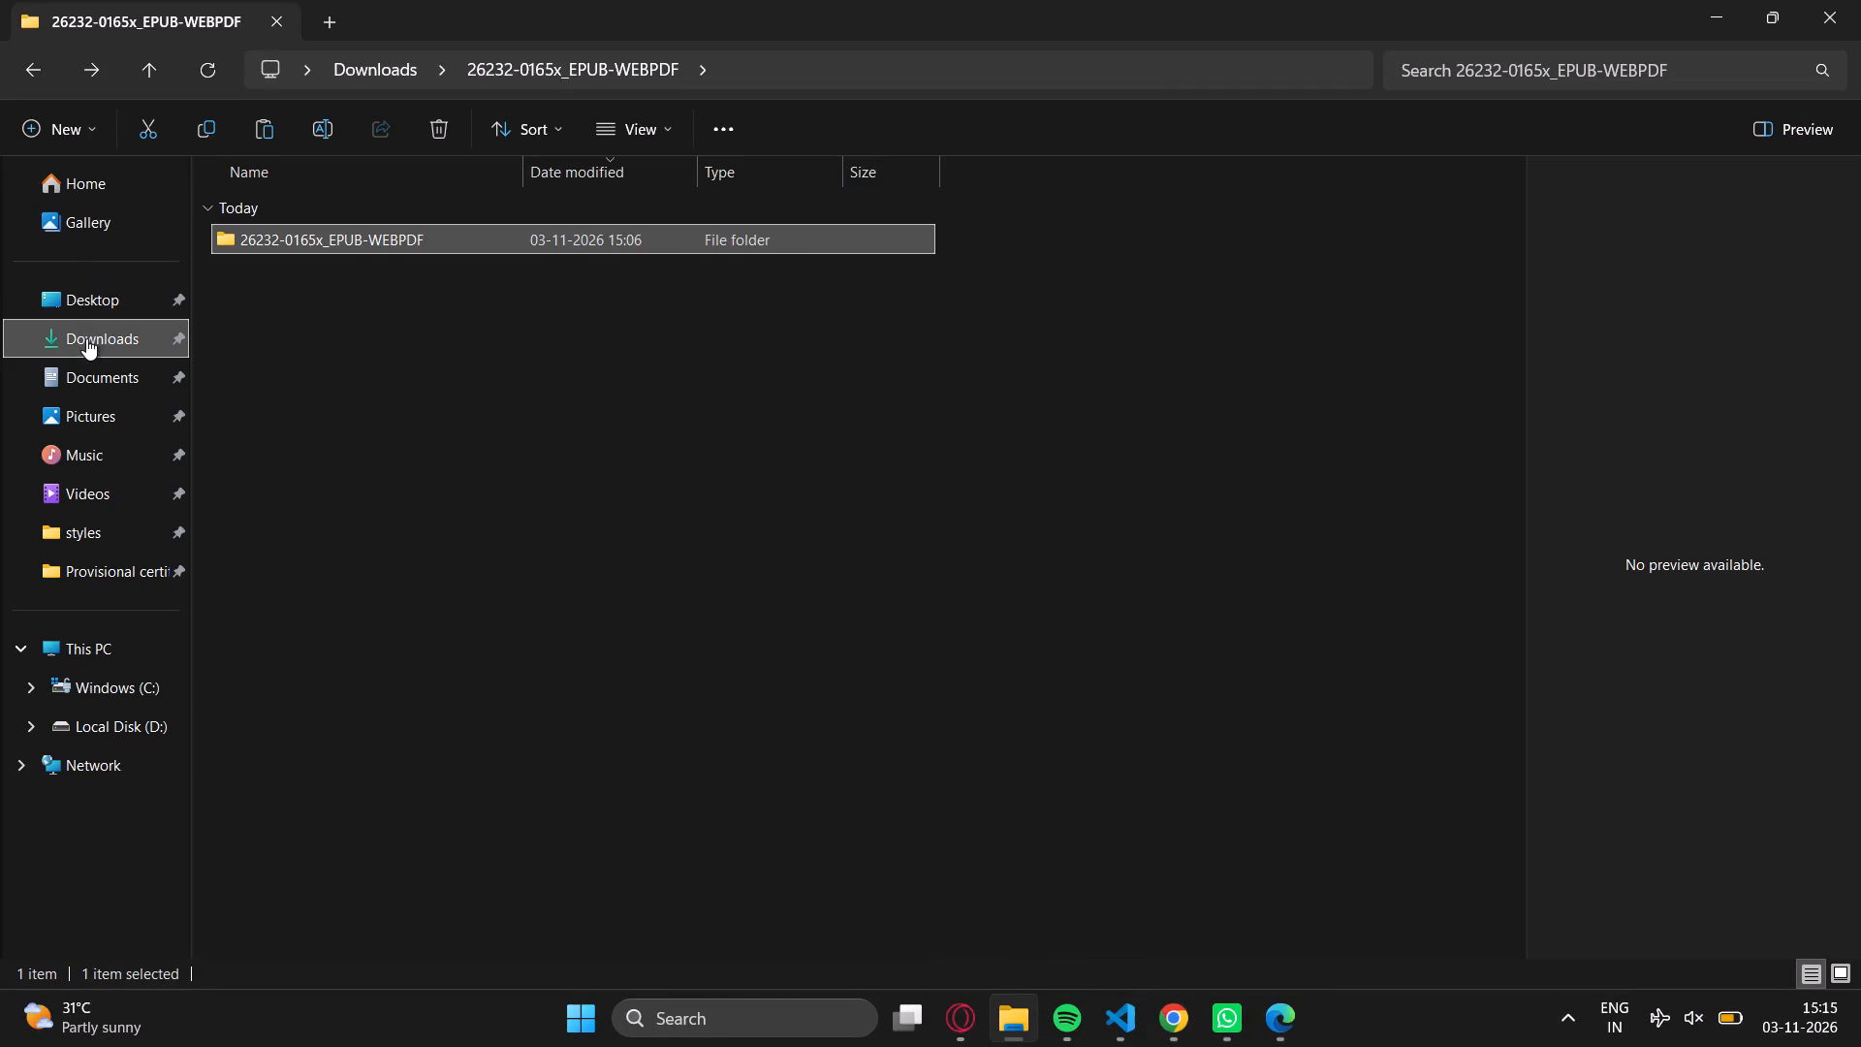
click(86, 338)
double_click(679, 221)
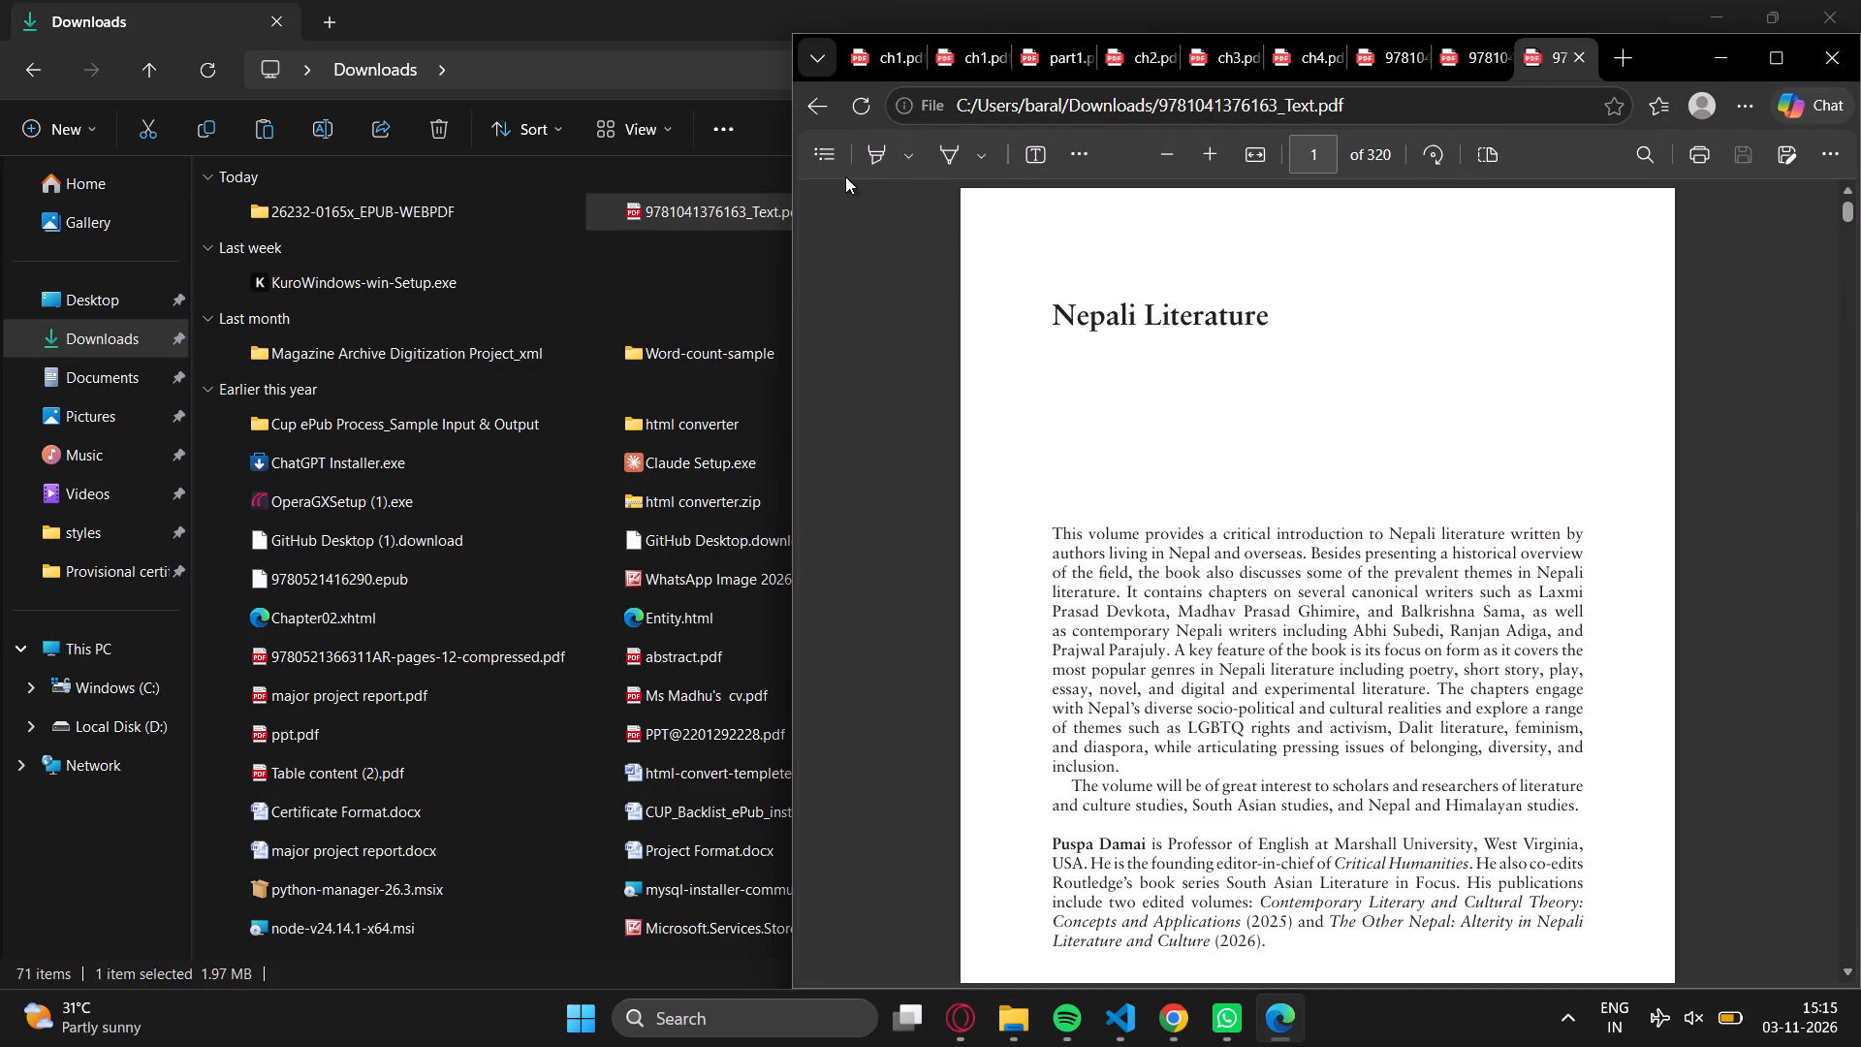
click(825, 141)
scroll(1029, 582, down, 4)
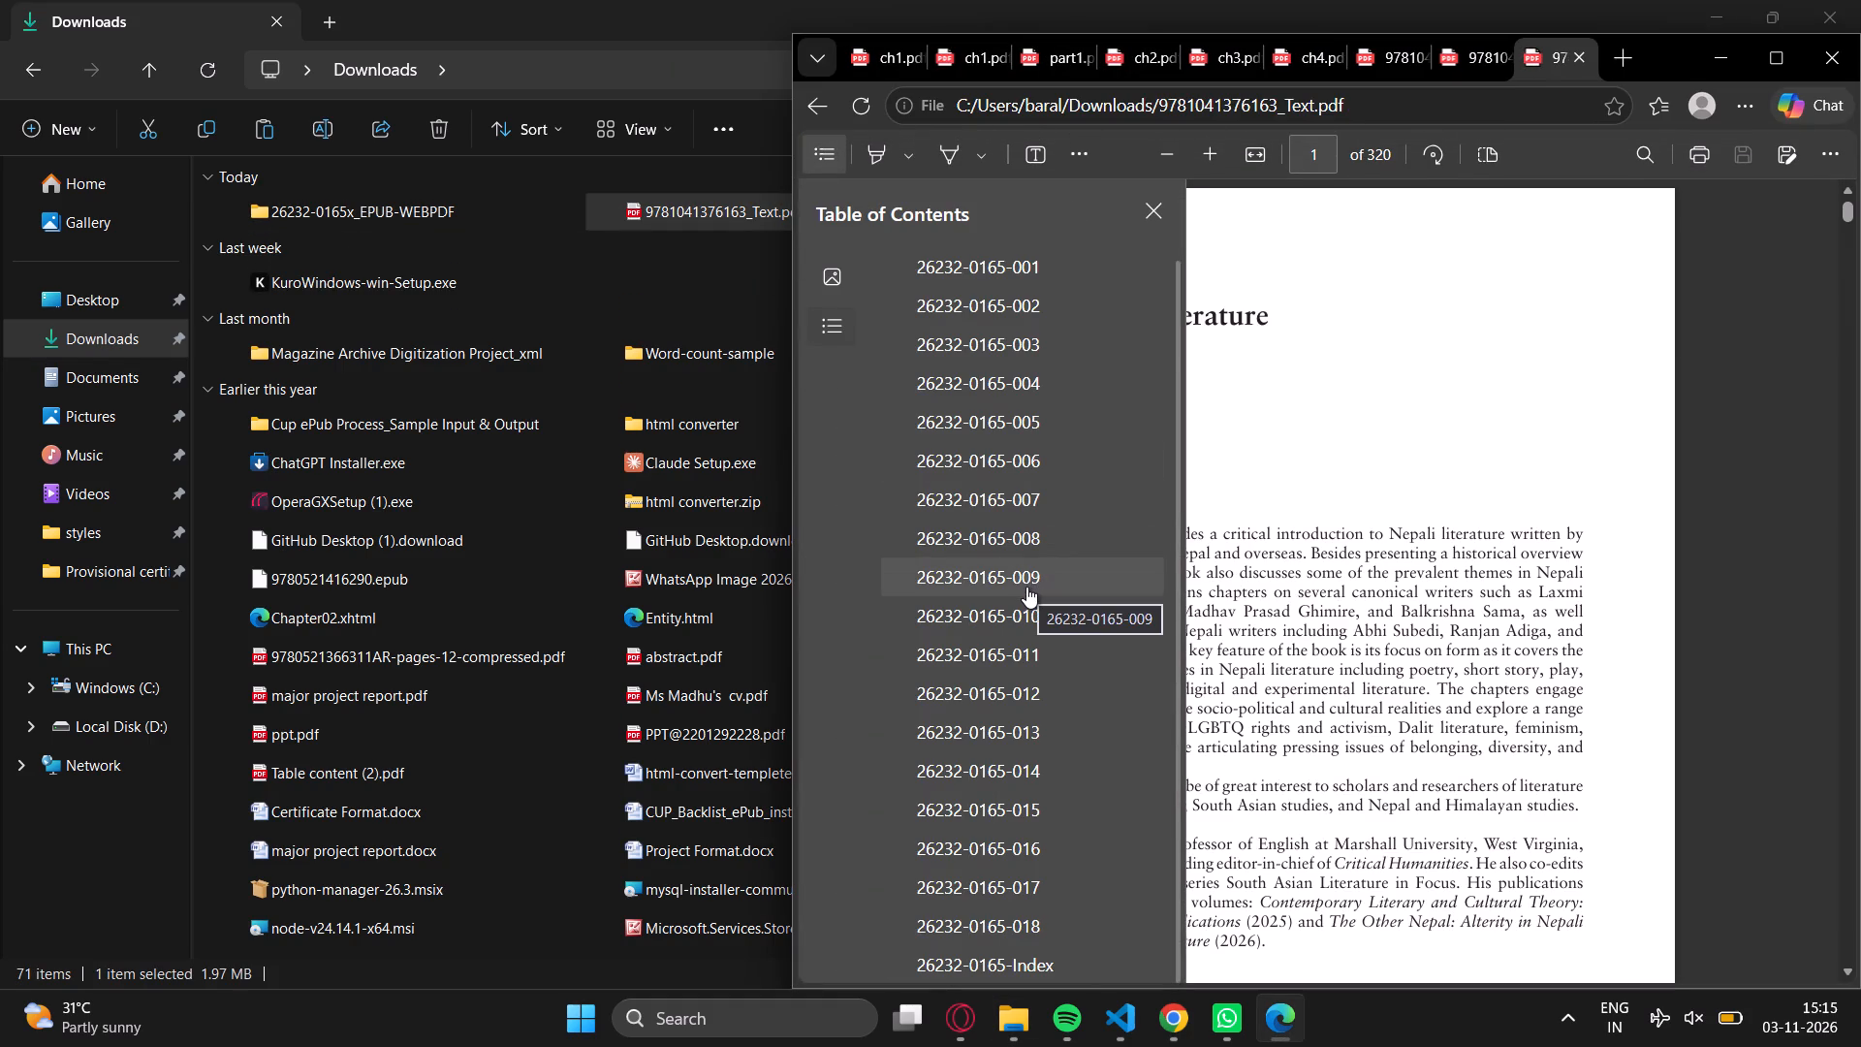
click(1141, 214)
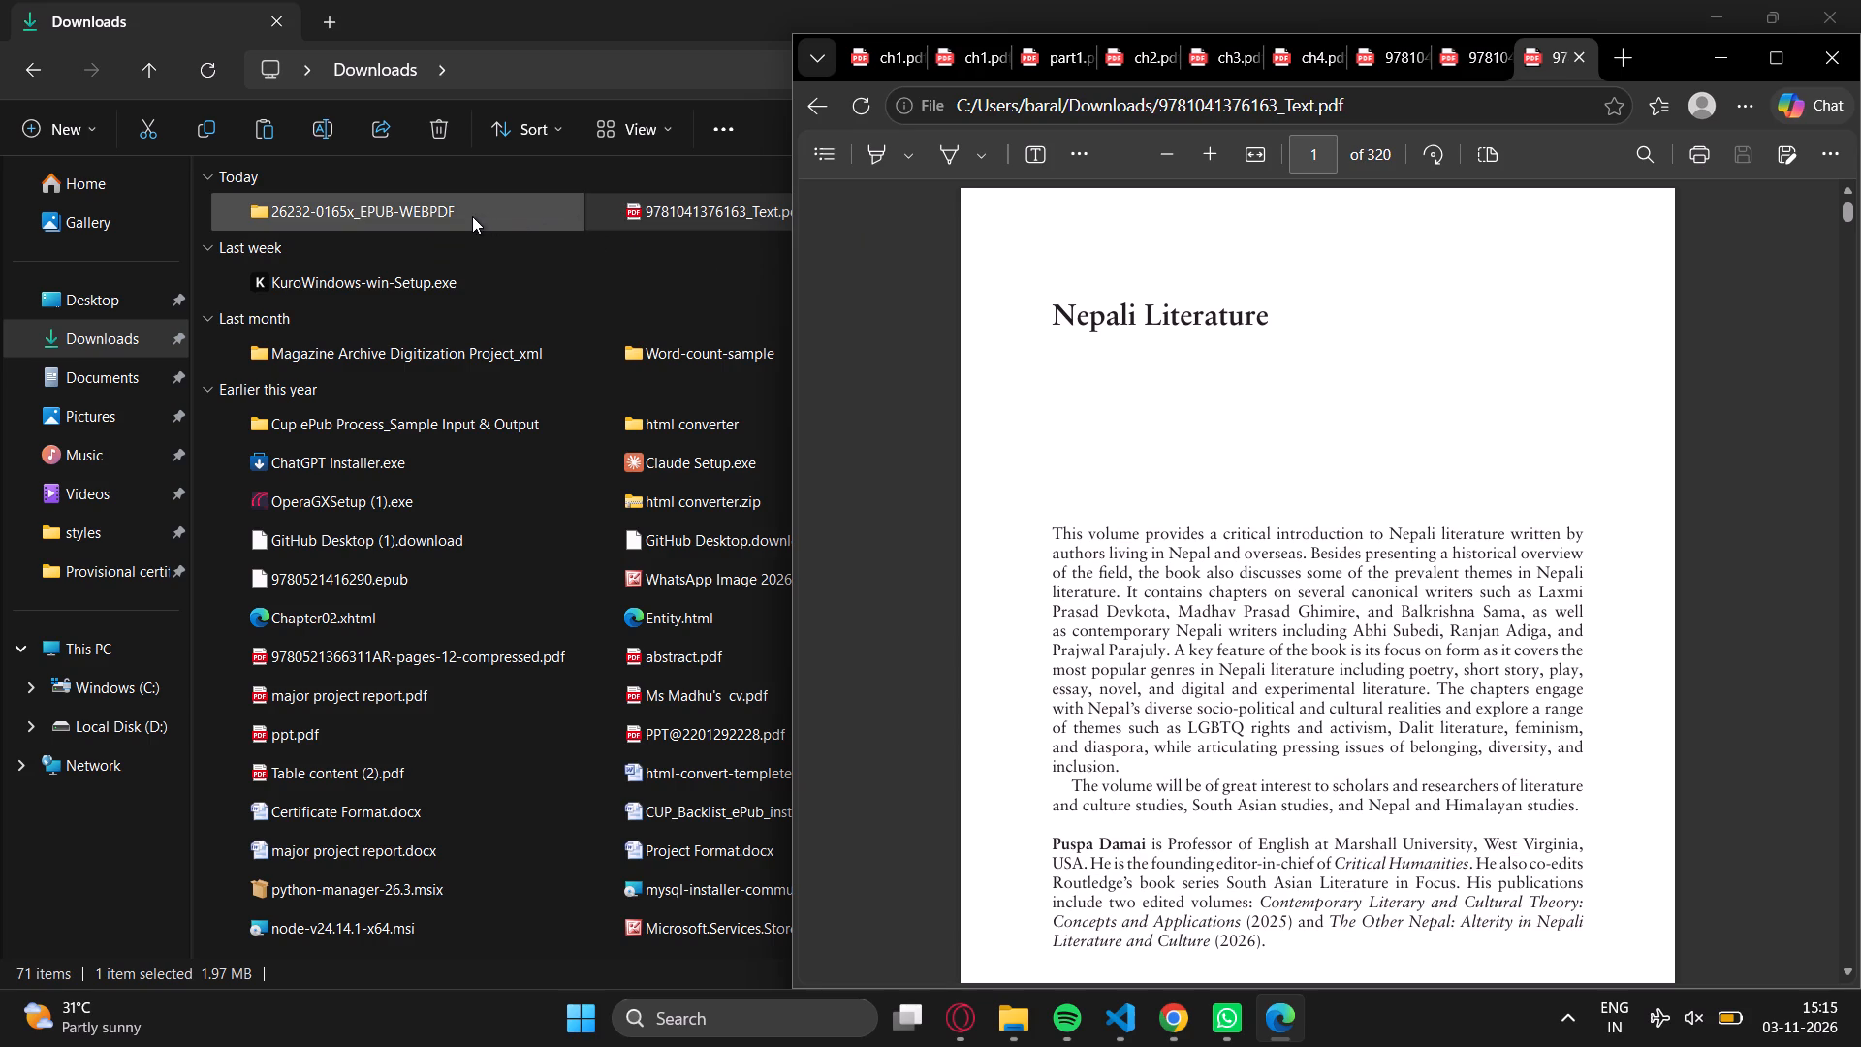
click(811, 153)
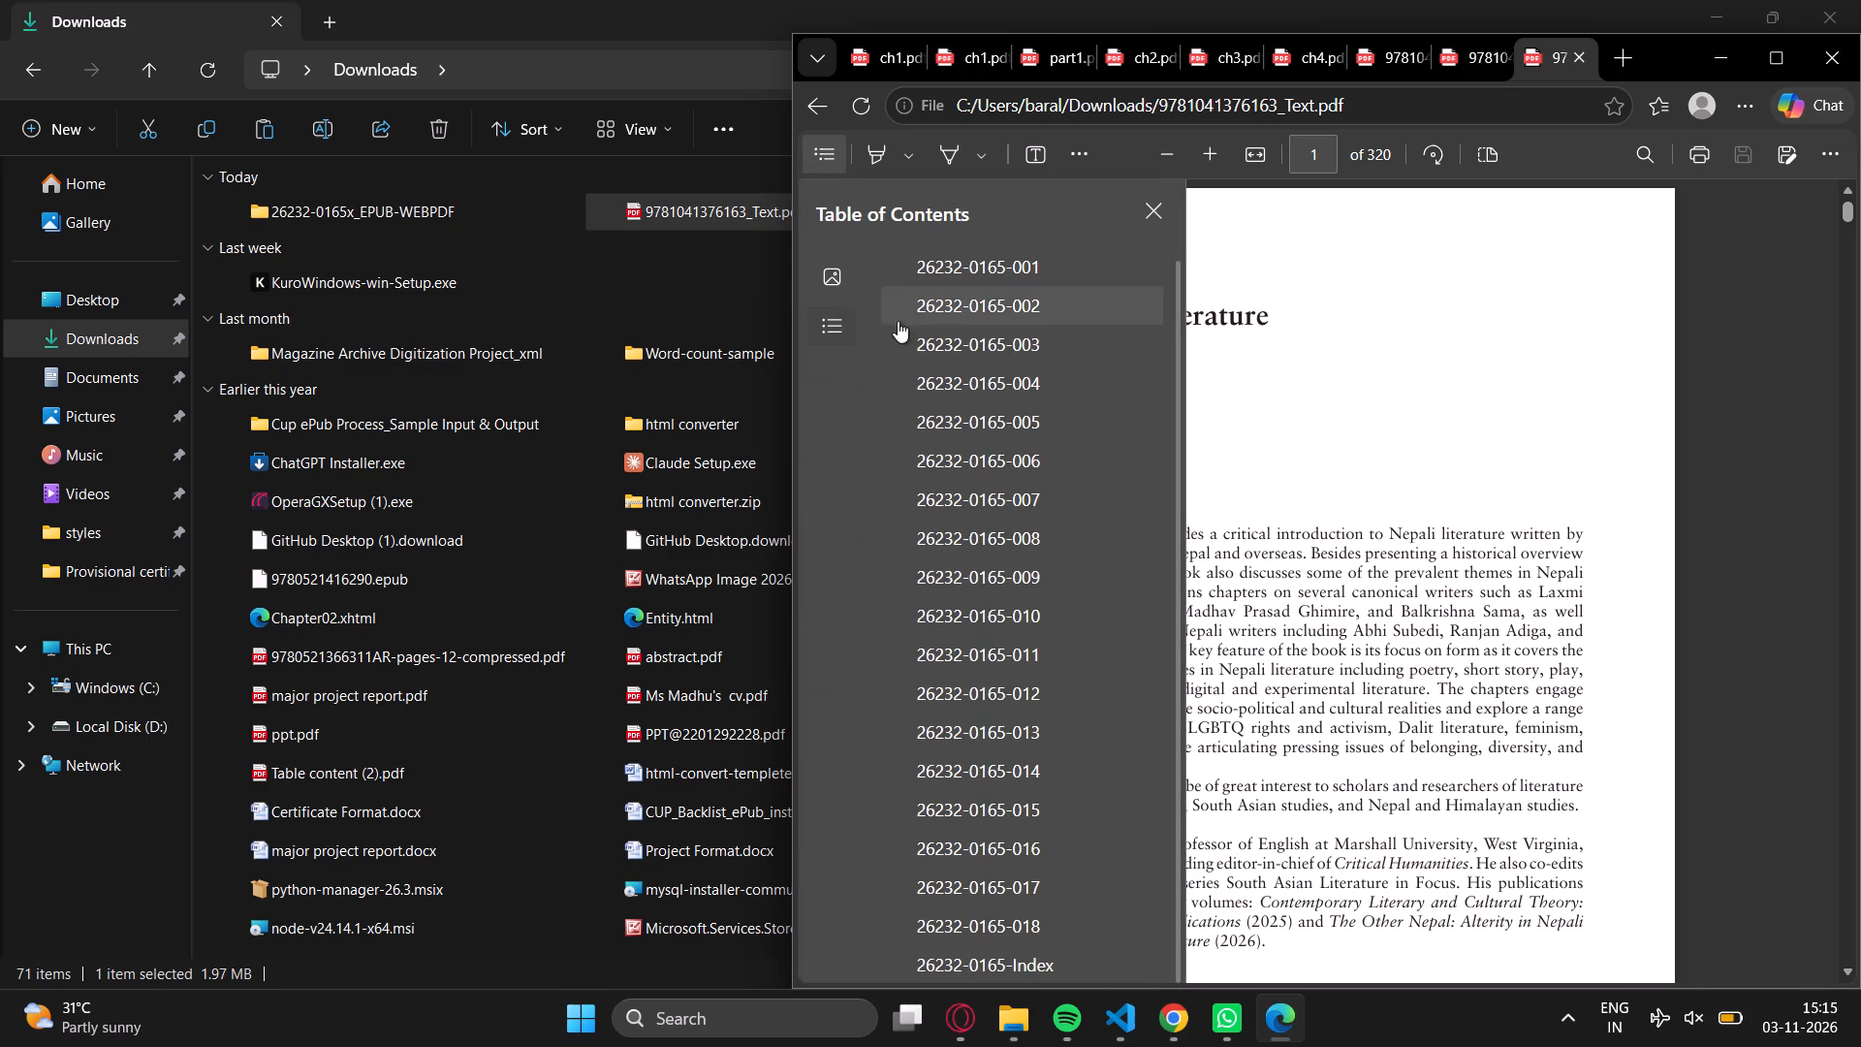
scroll(912, 342, down, 9)
scroll(934, 401, up, 4)
scroll(945, 443, down, 3)
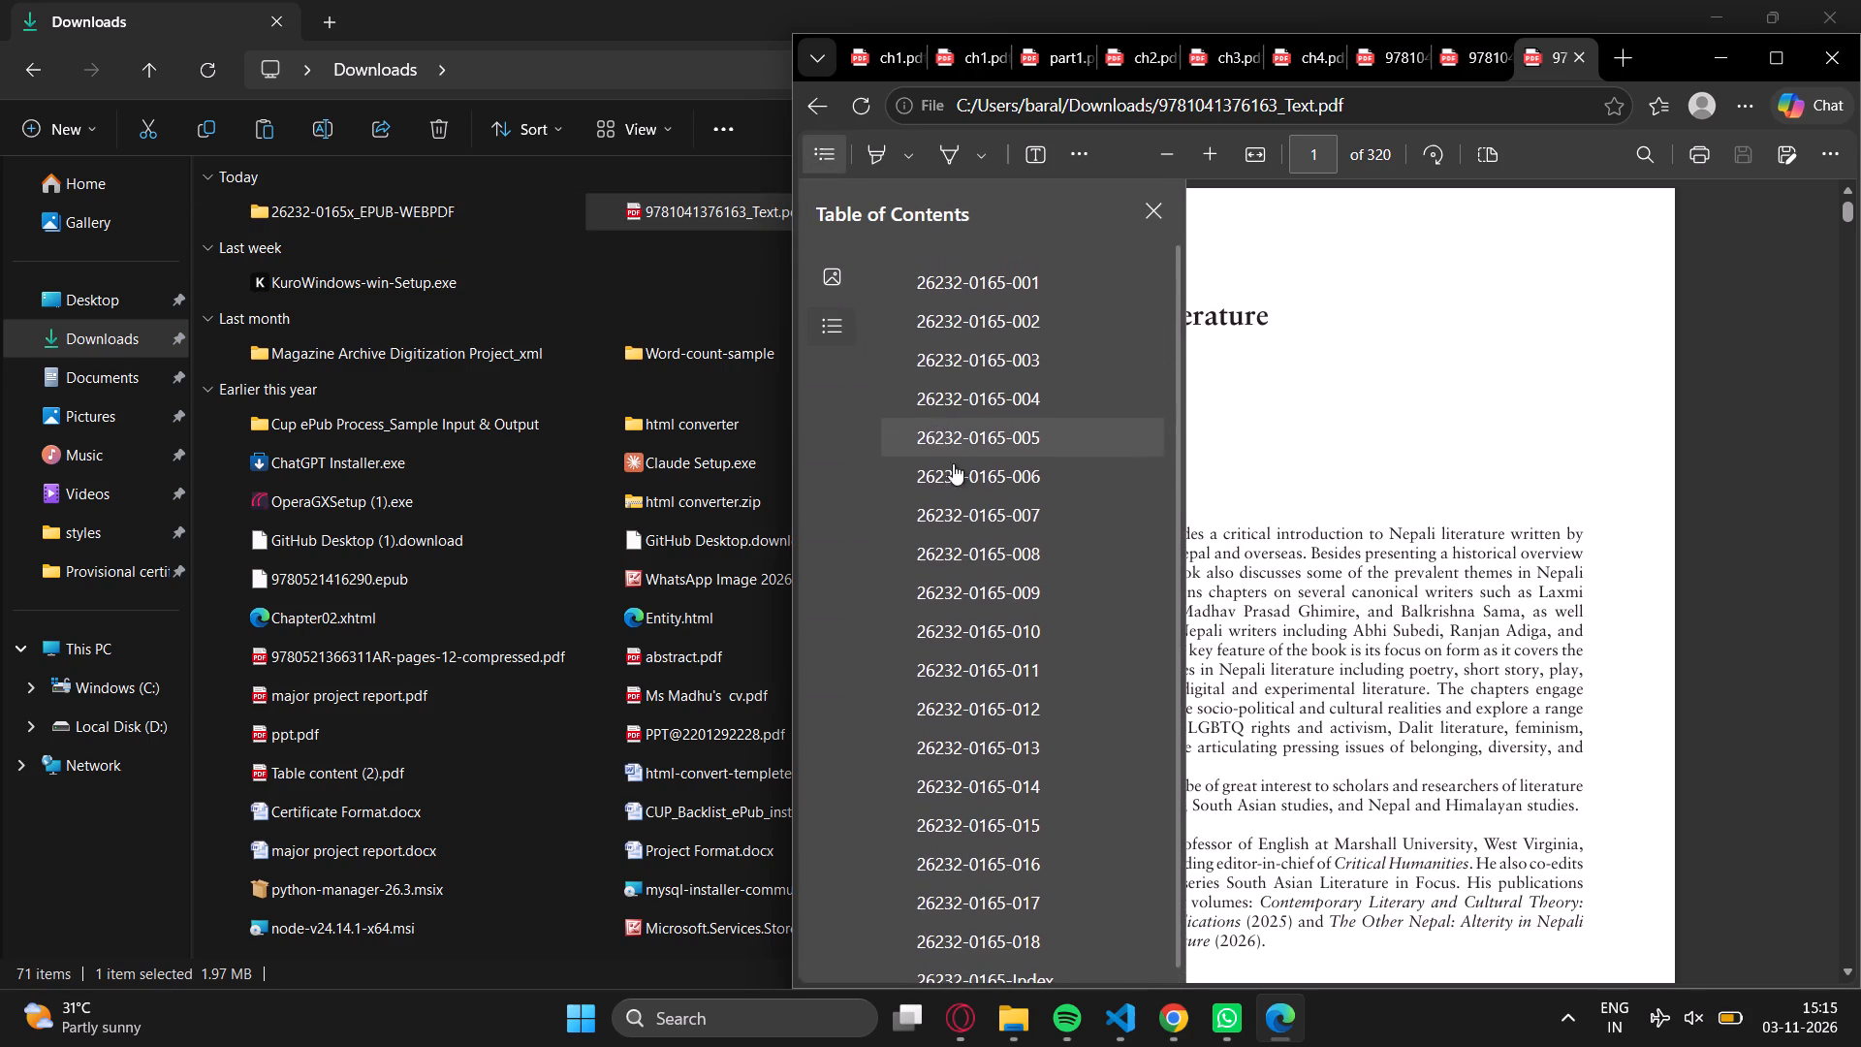
scroll(953, 463, down, 2)
click(1017, 892)
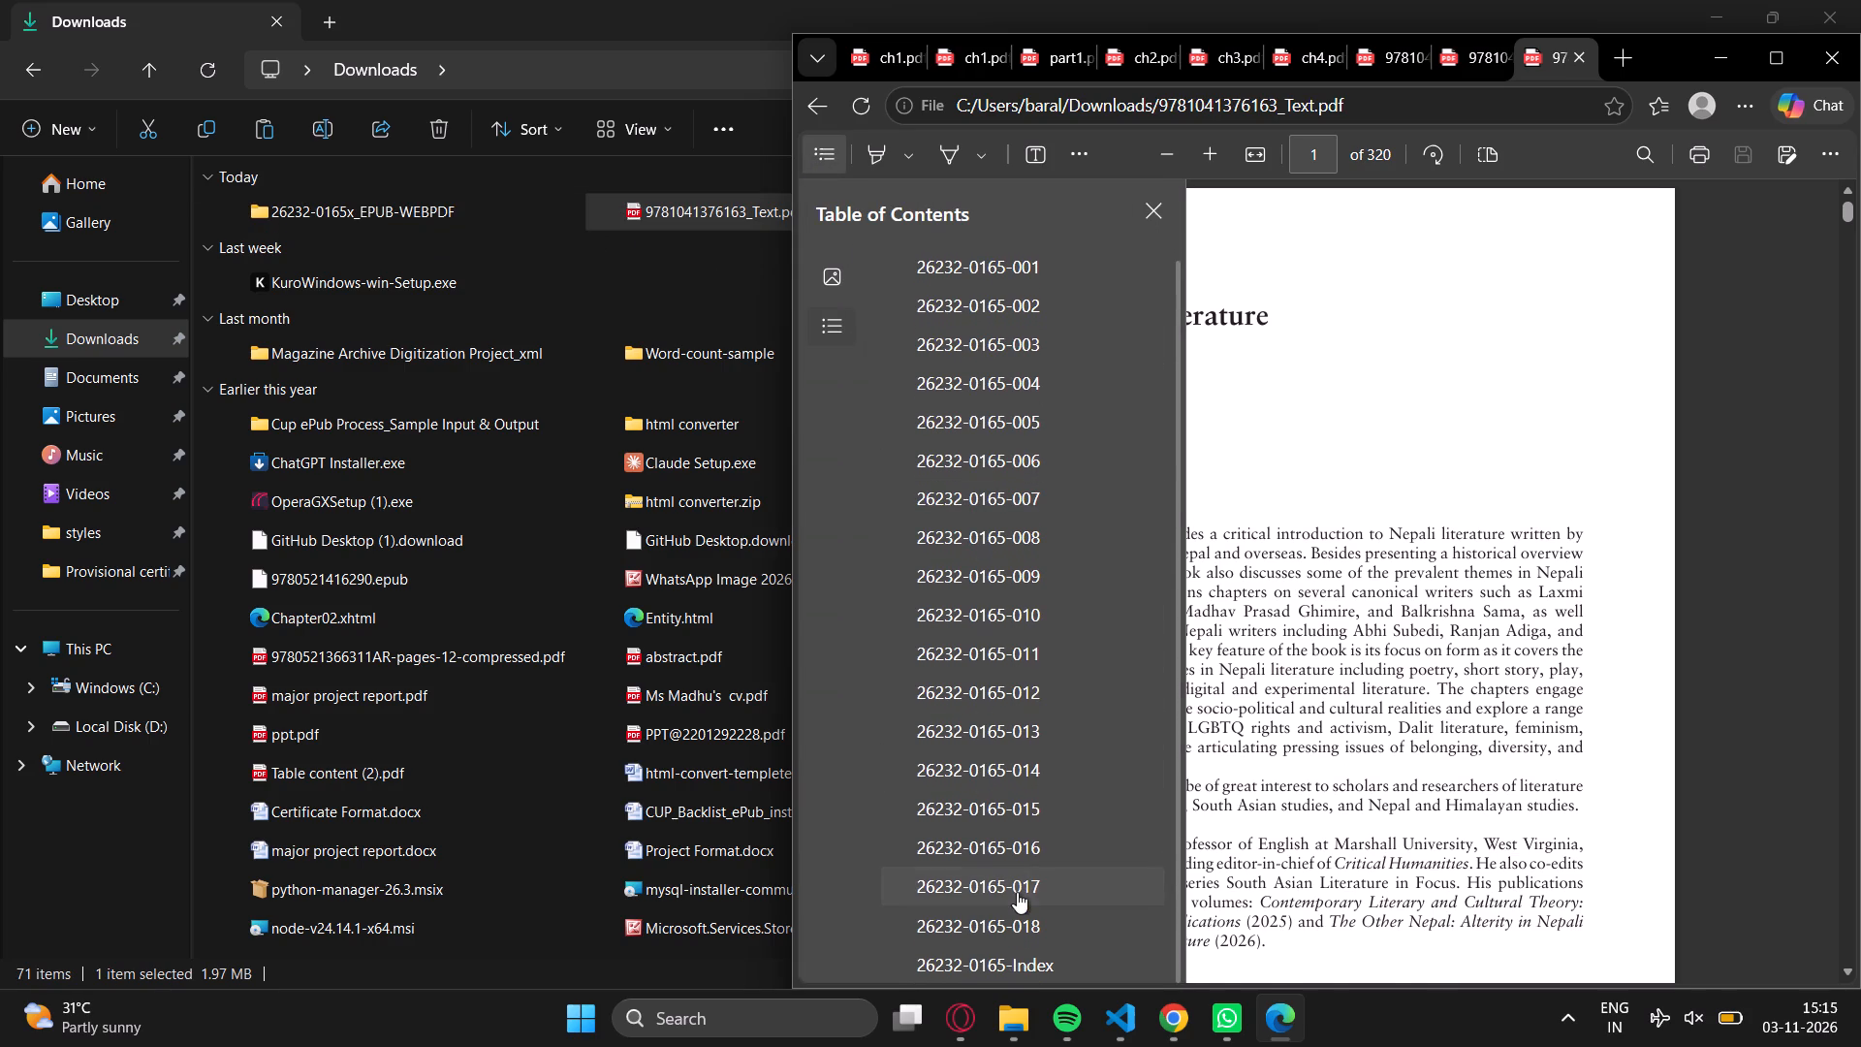
click(829, 154)
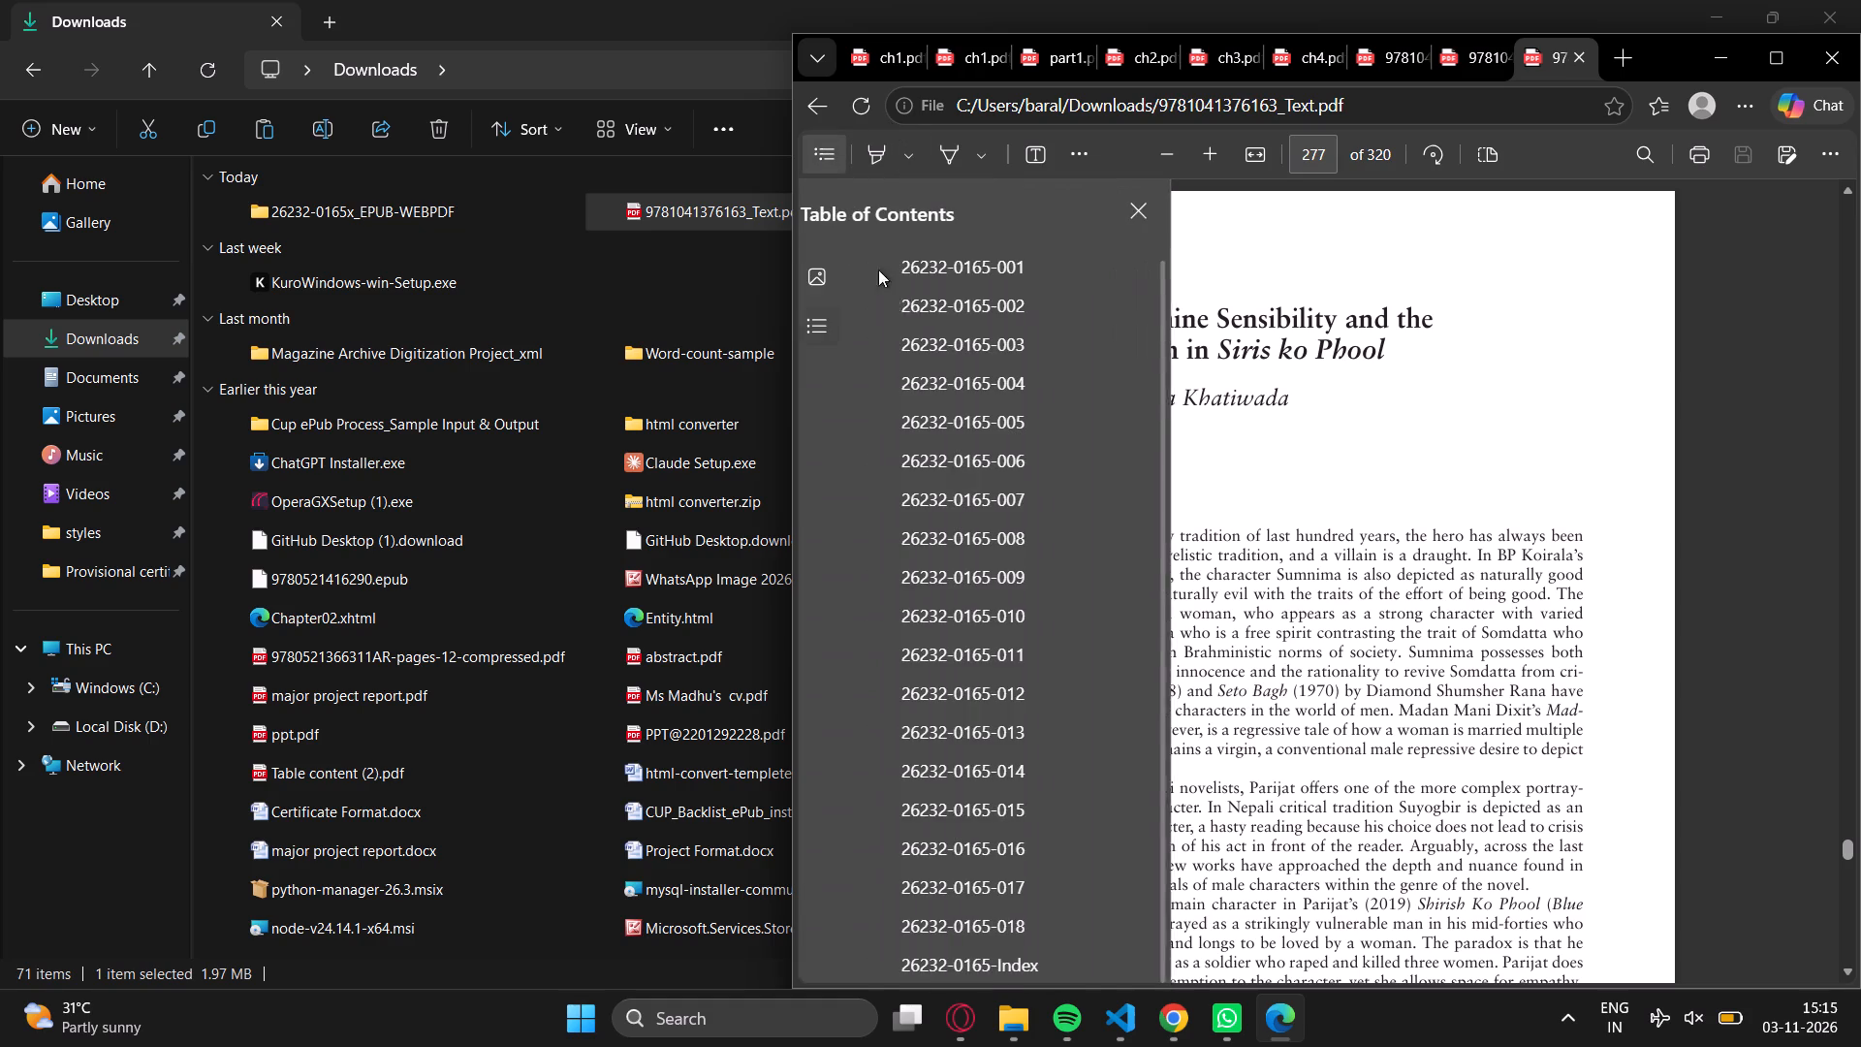
click(966, 268)
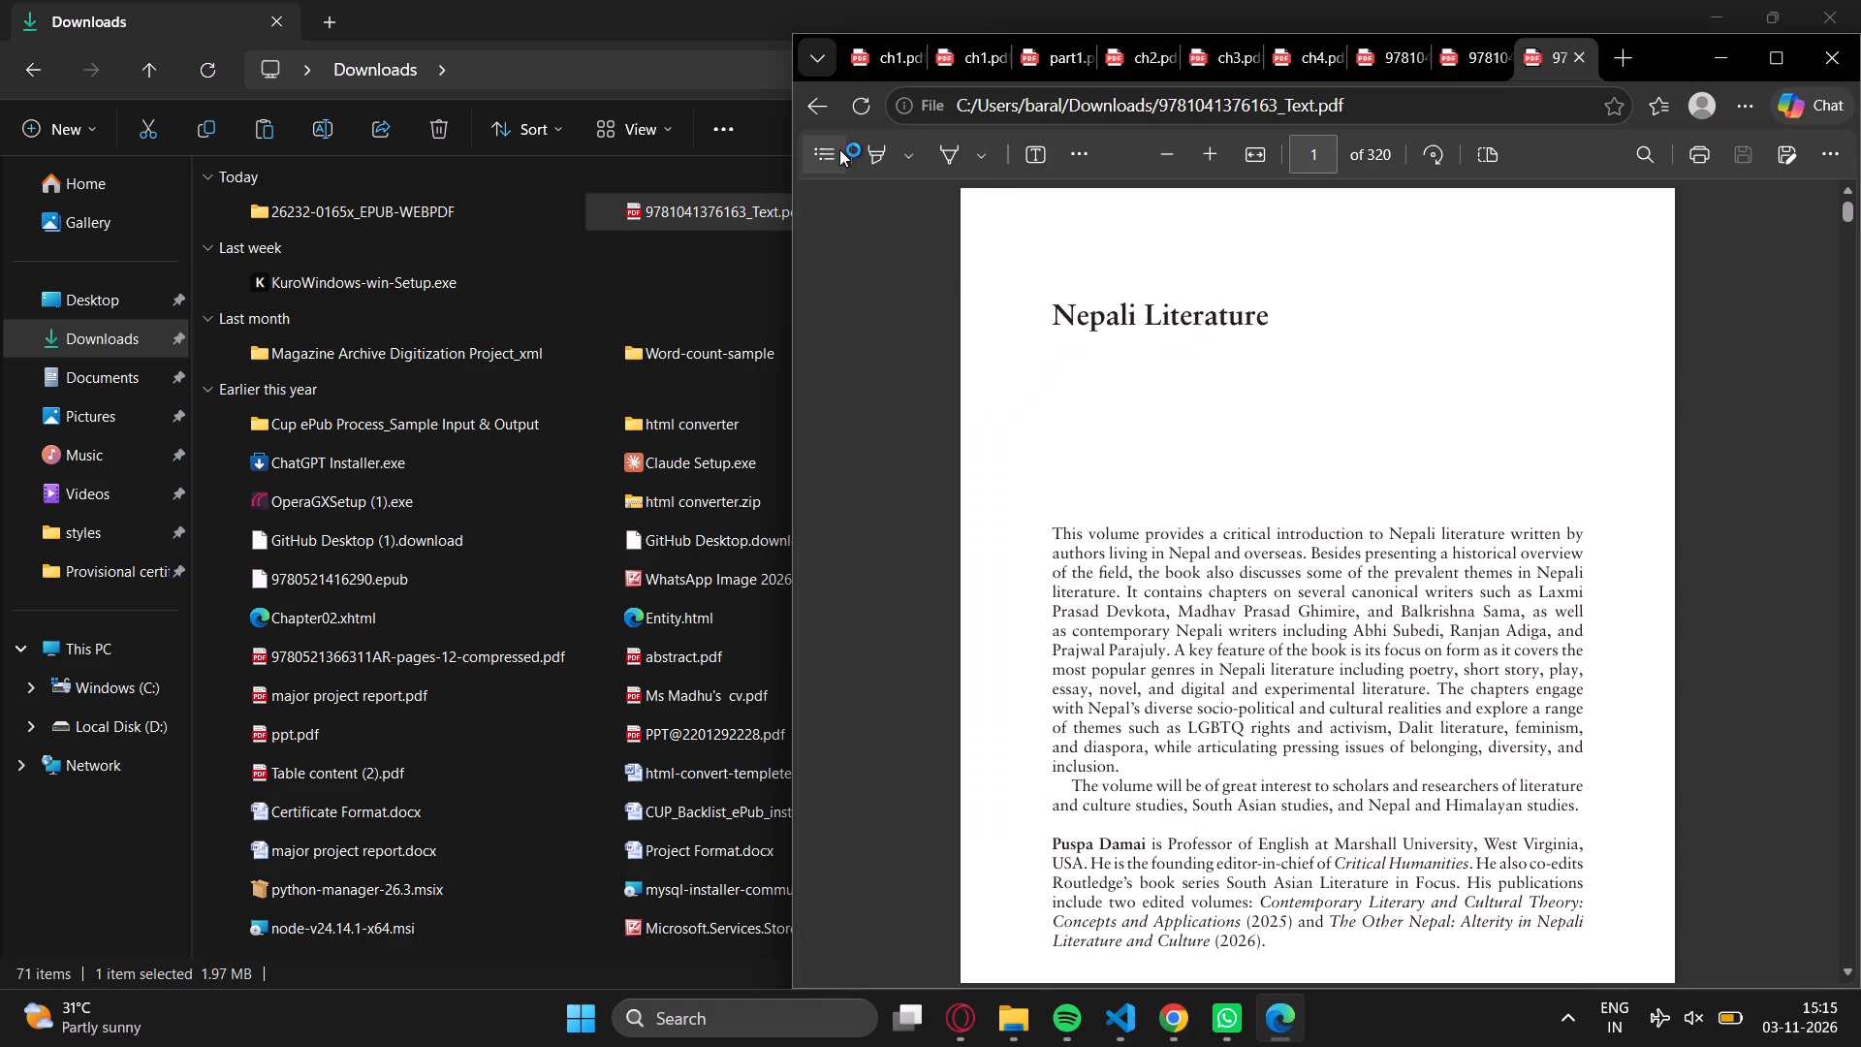
click(837, 149)
click(1002, 314)
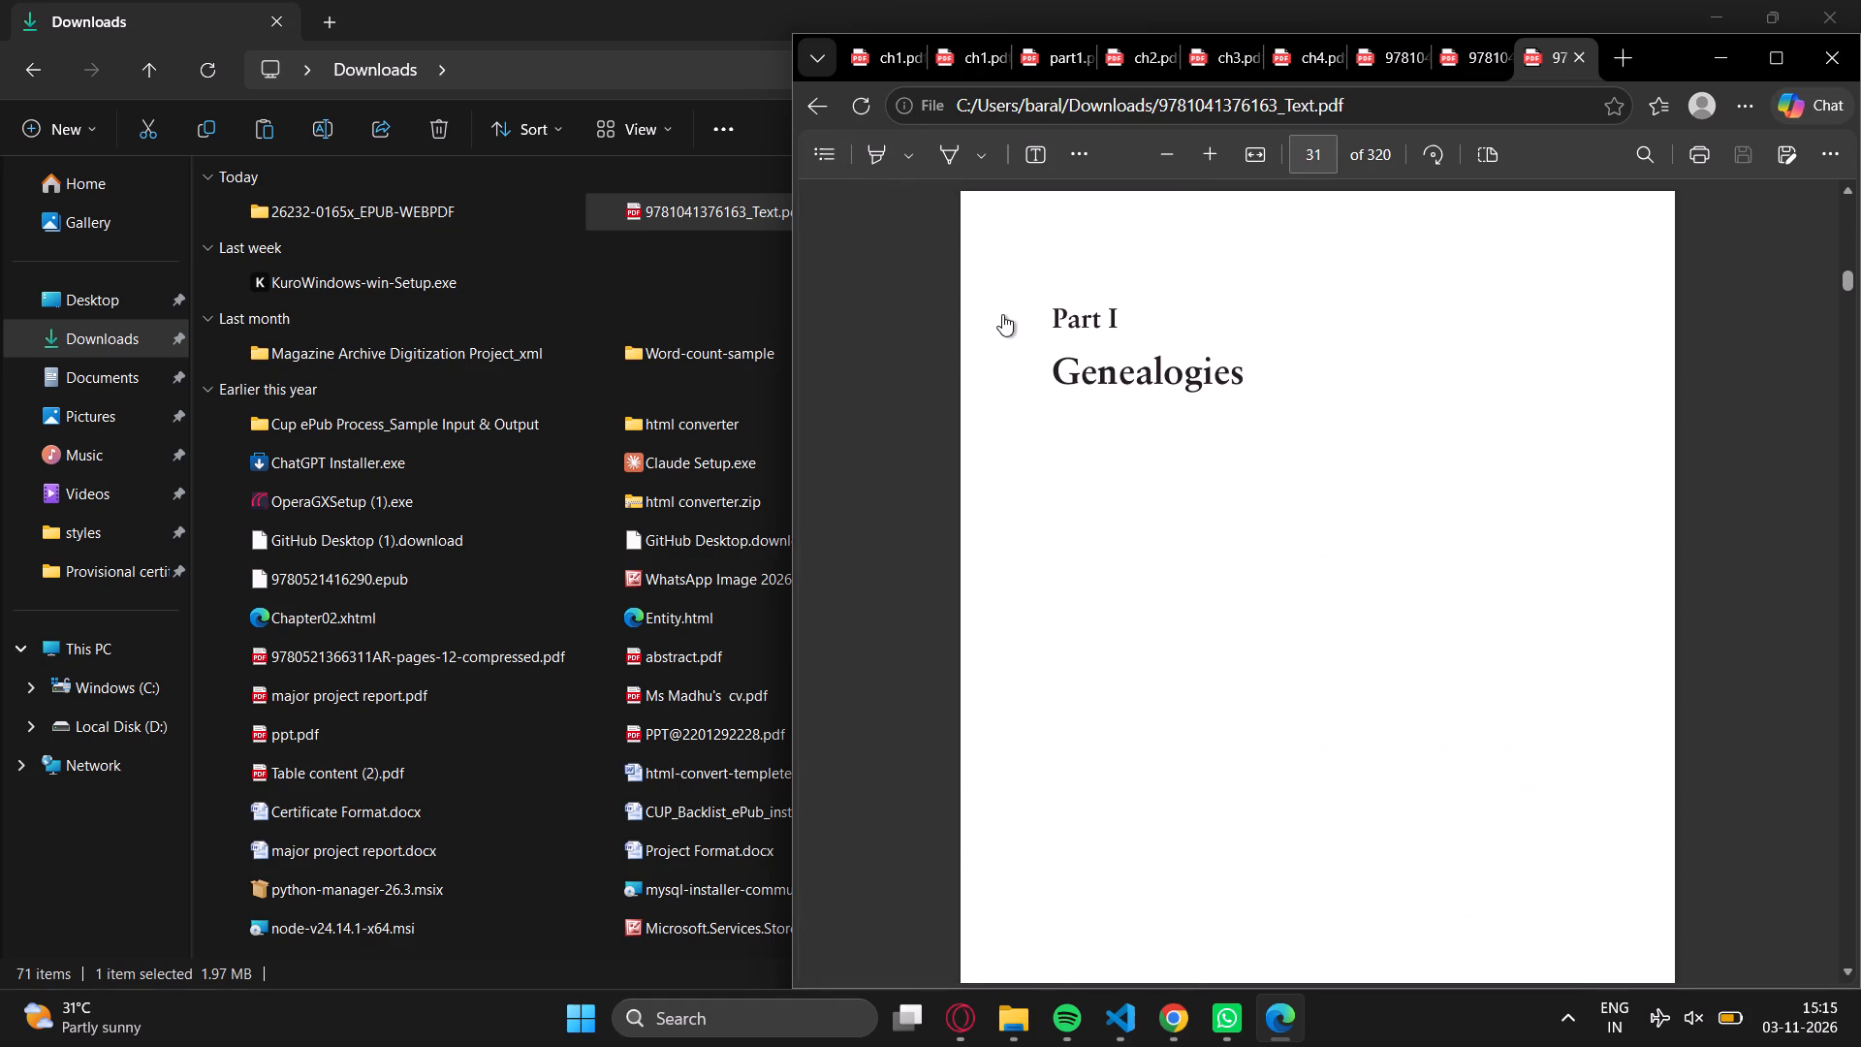
click(831, 152)
click(980, 263)
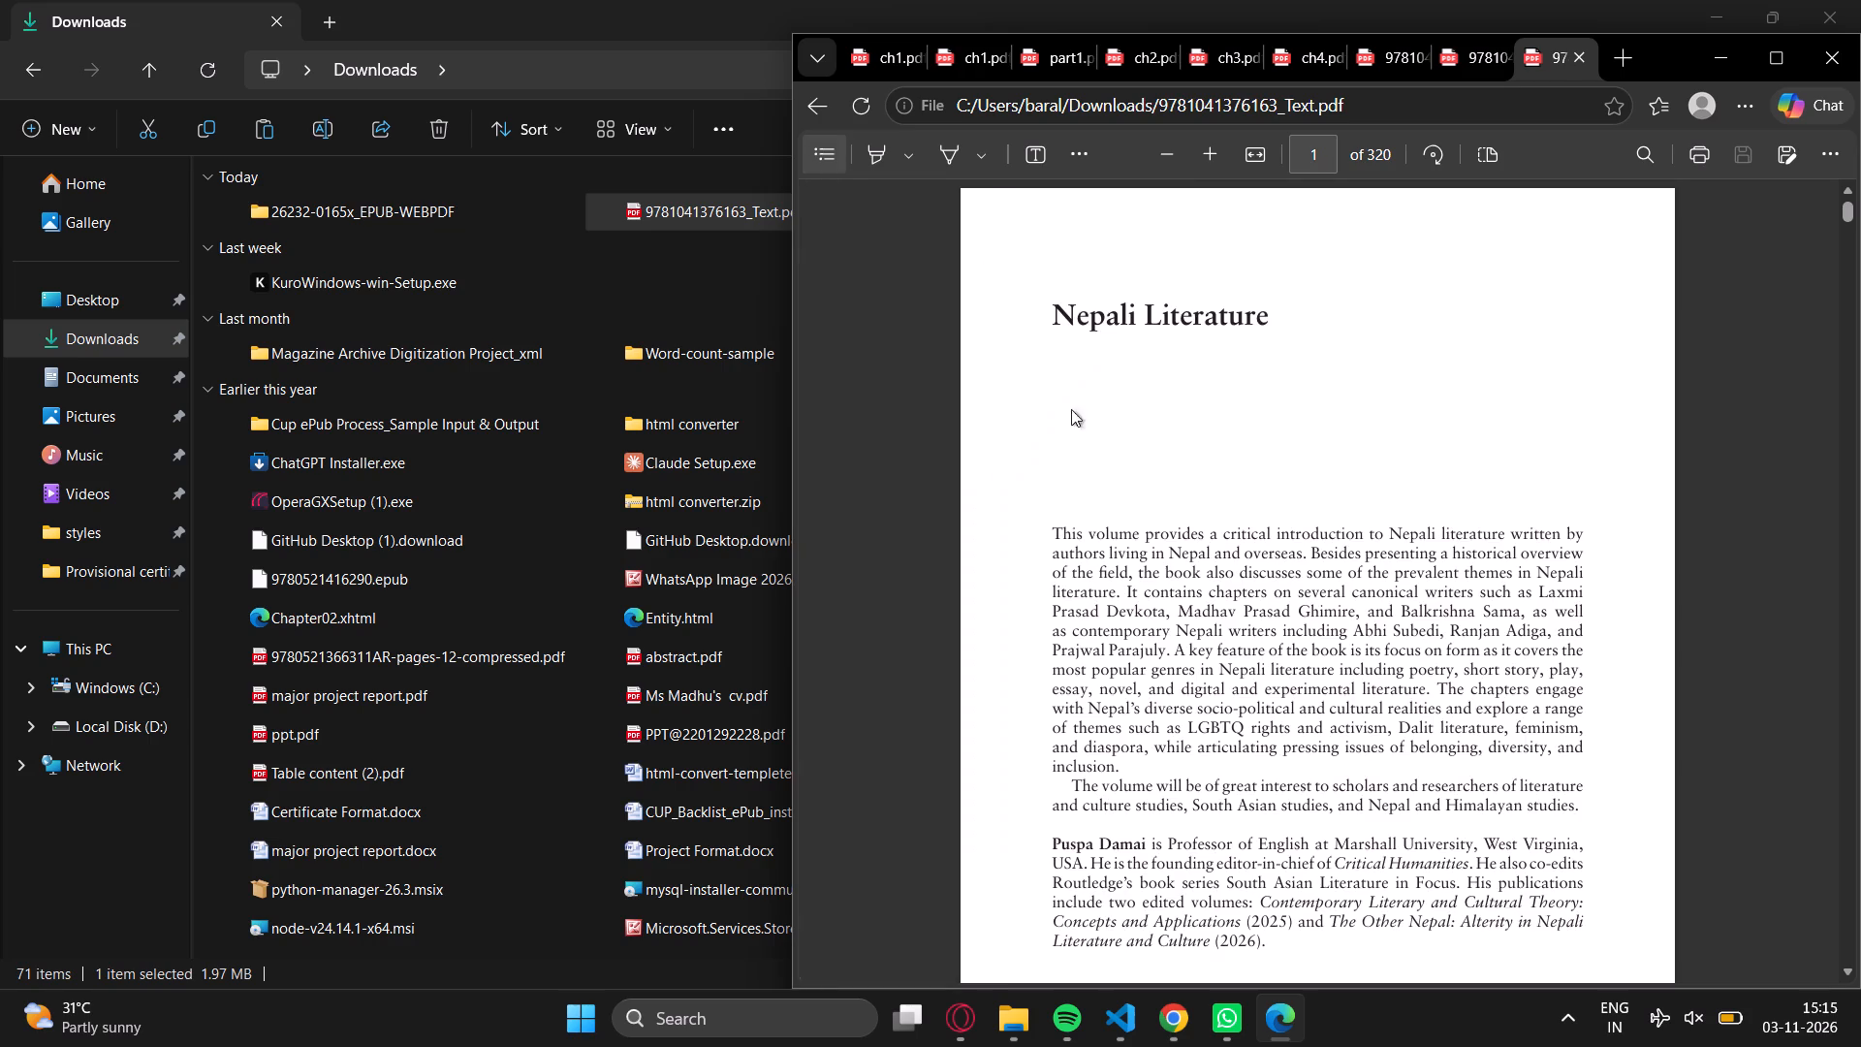
scroll(1133, 520, down, 4)
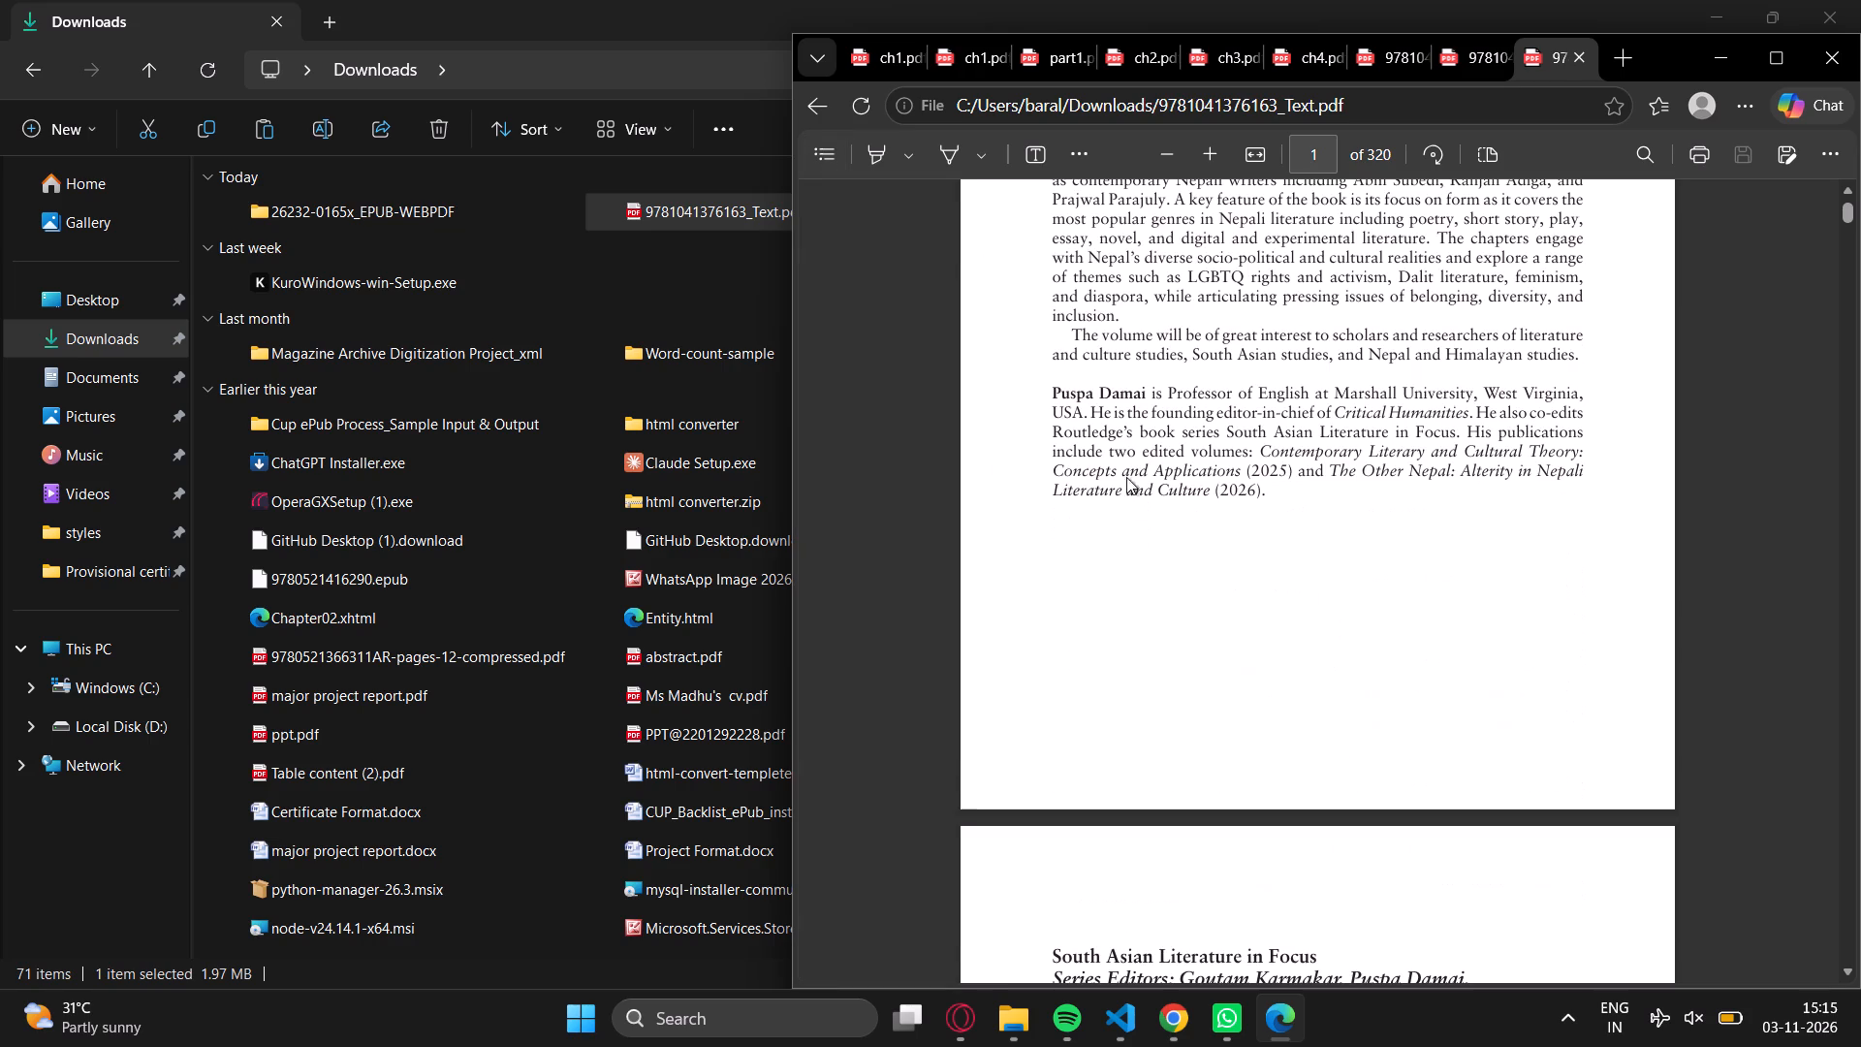
click(822, 161)
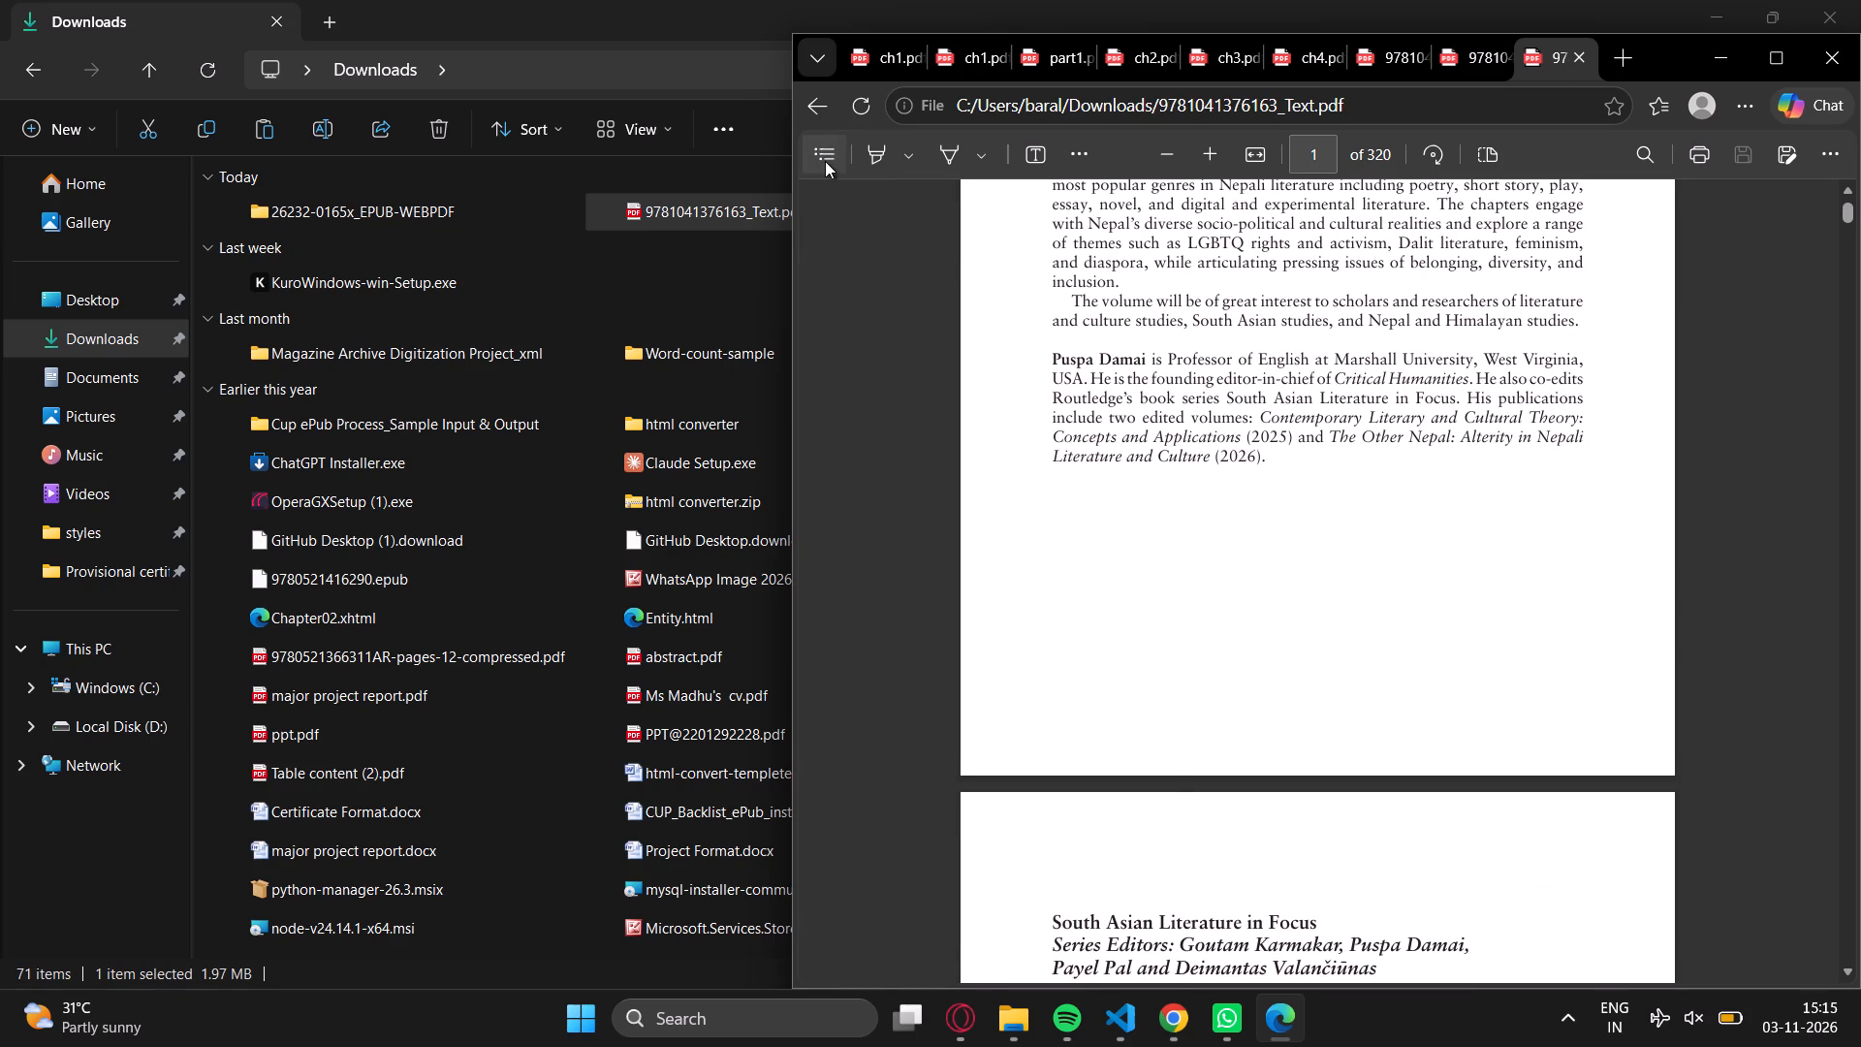
click(946, 302)
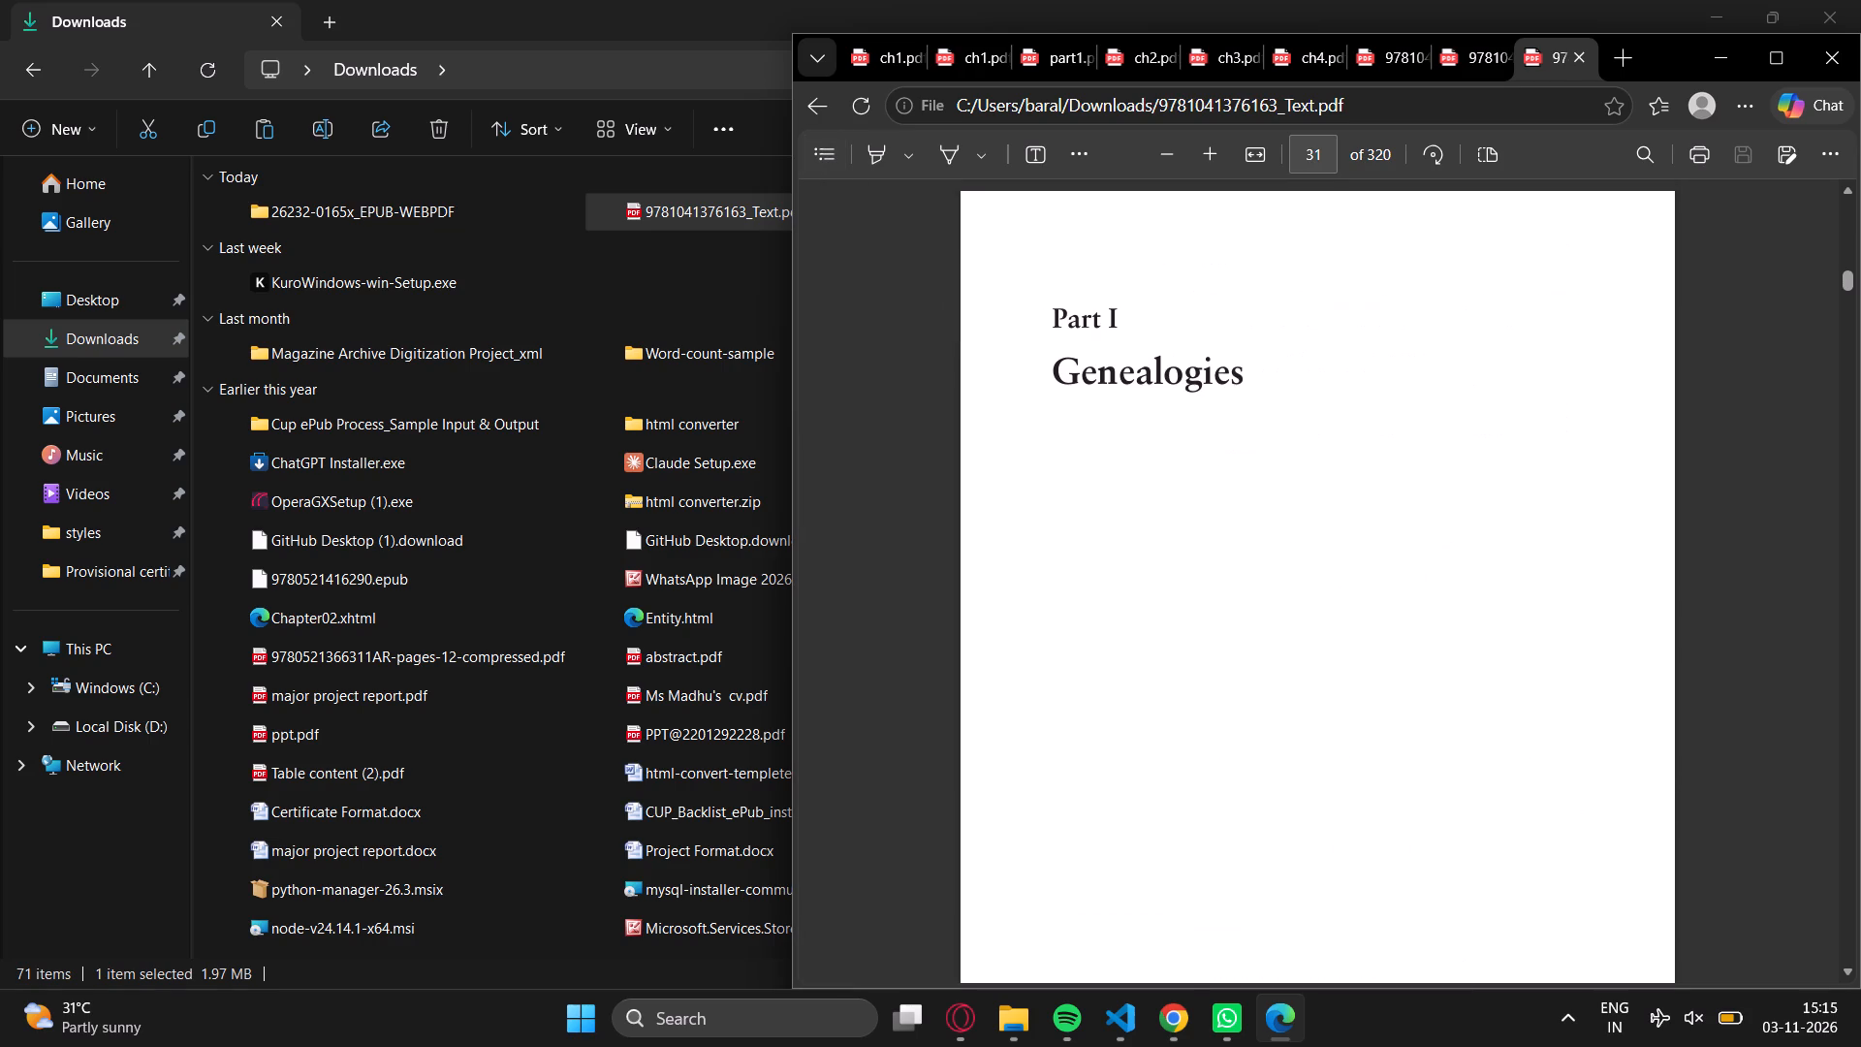
scroll(1196, 527, down, 4)
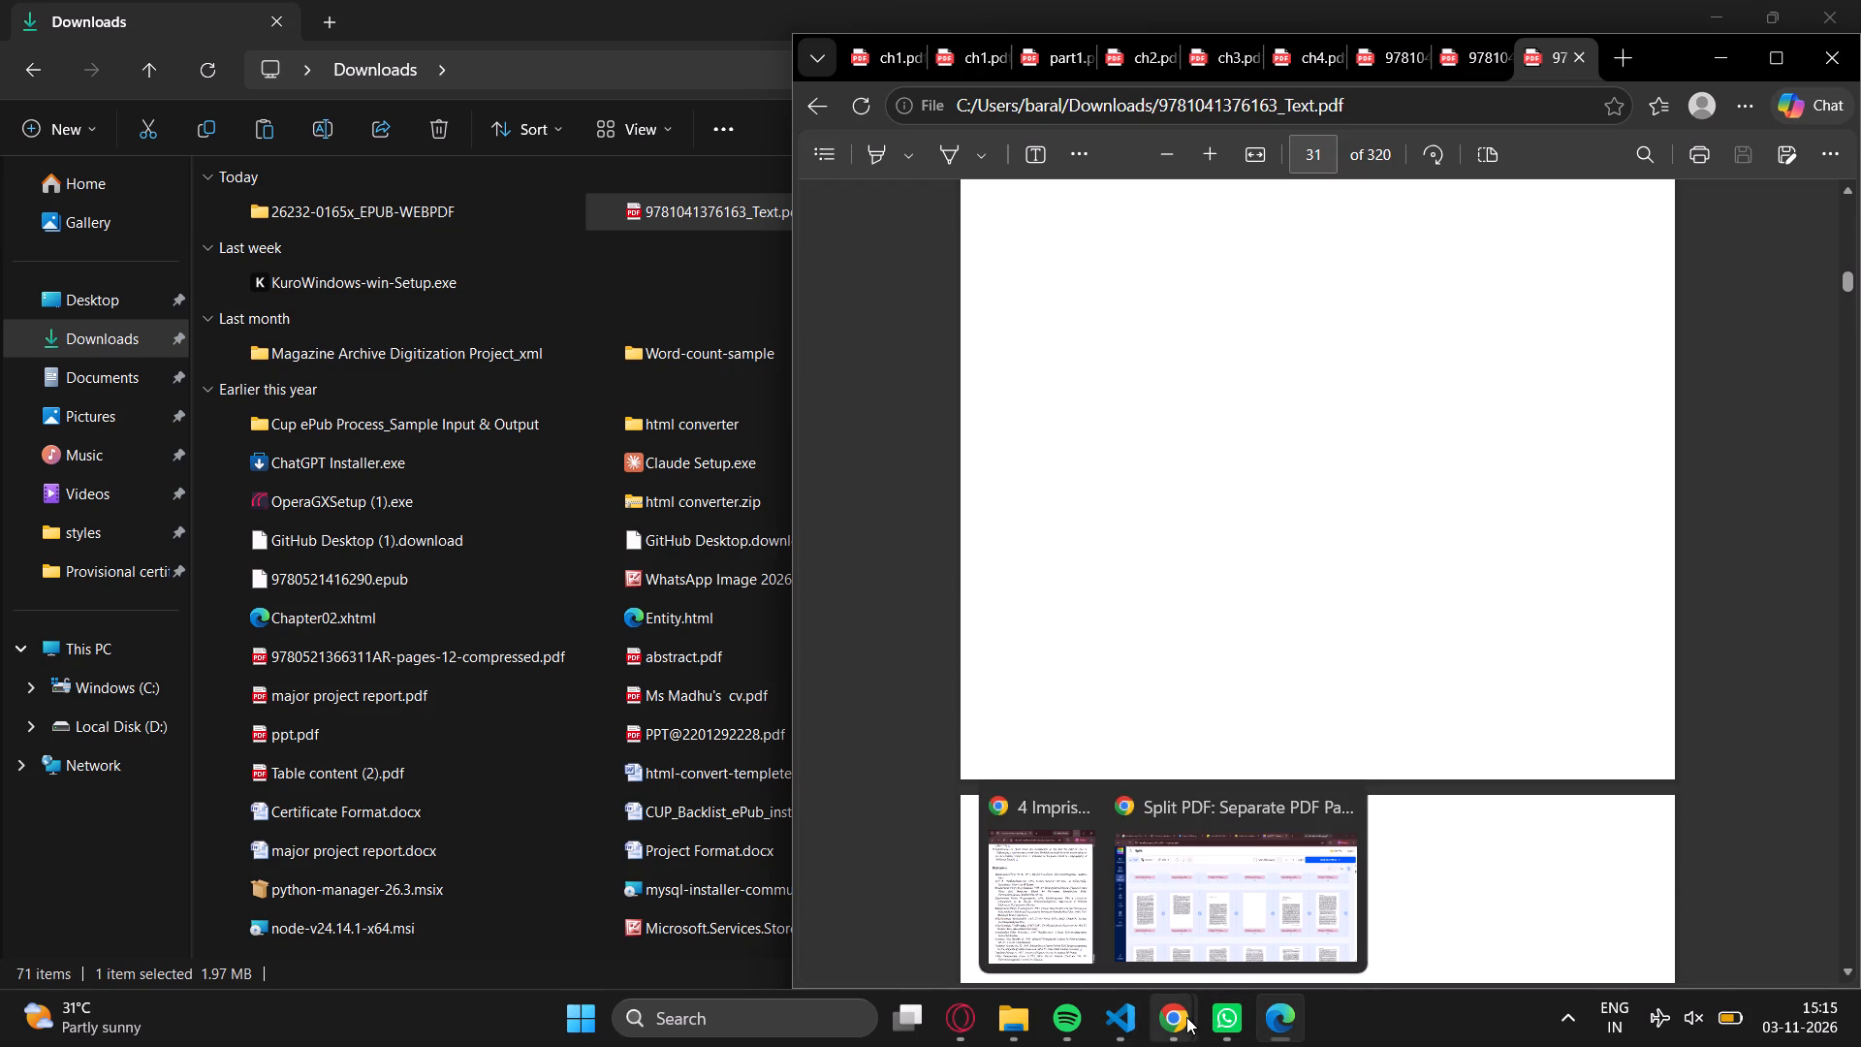
Switch to Smallpdf in Chrome and add a split point after page 30, between the introduction and the Part I page.
click(1237, 931)
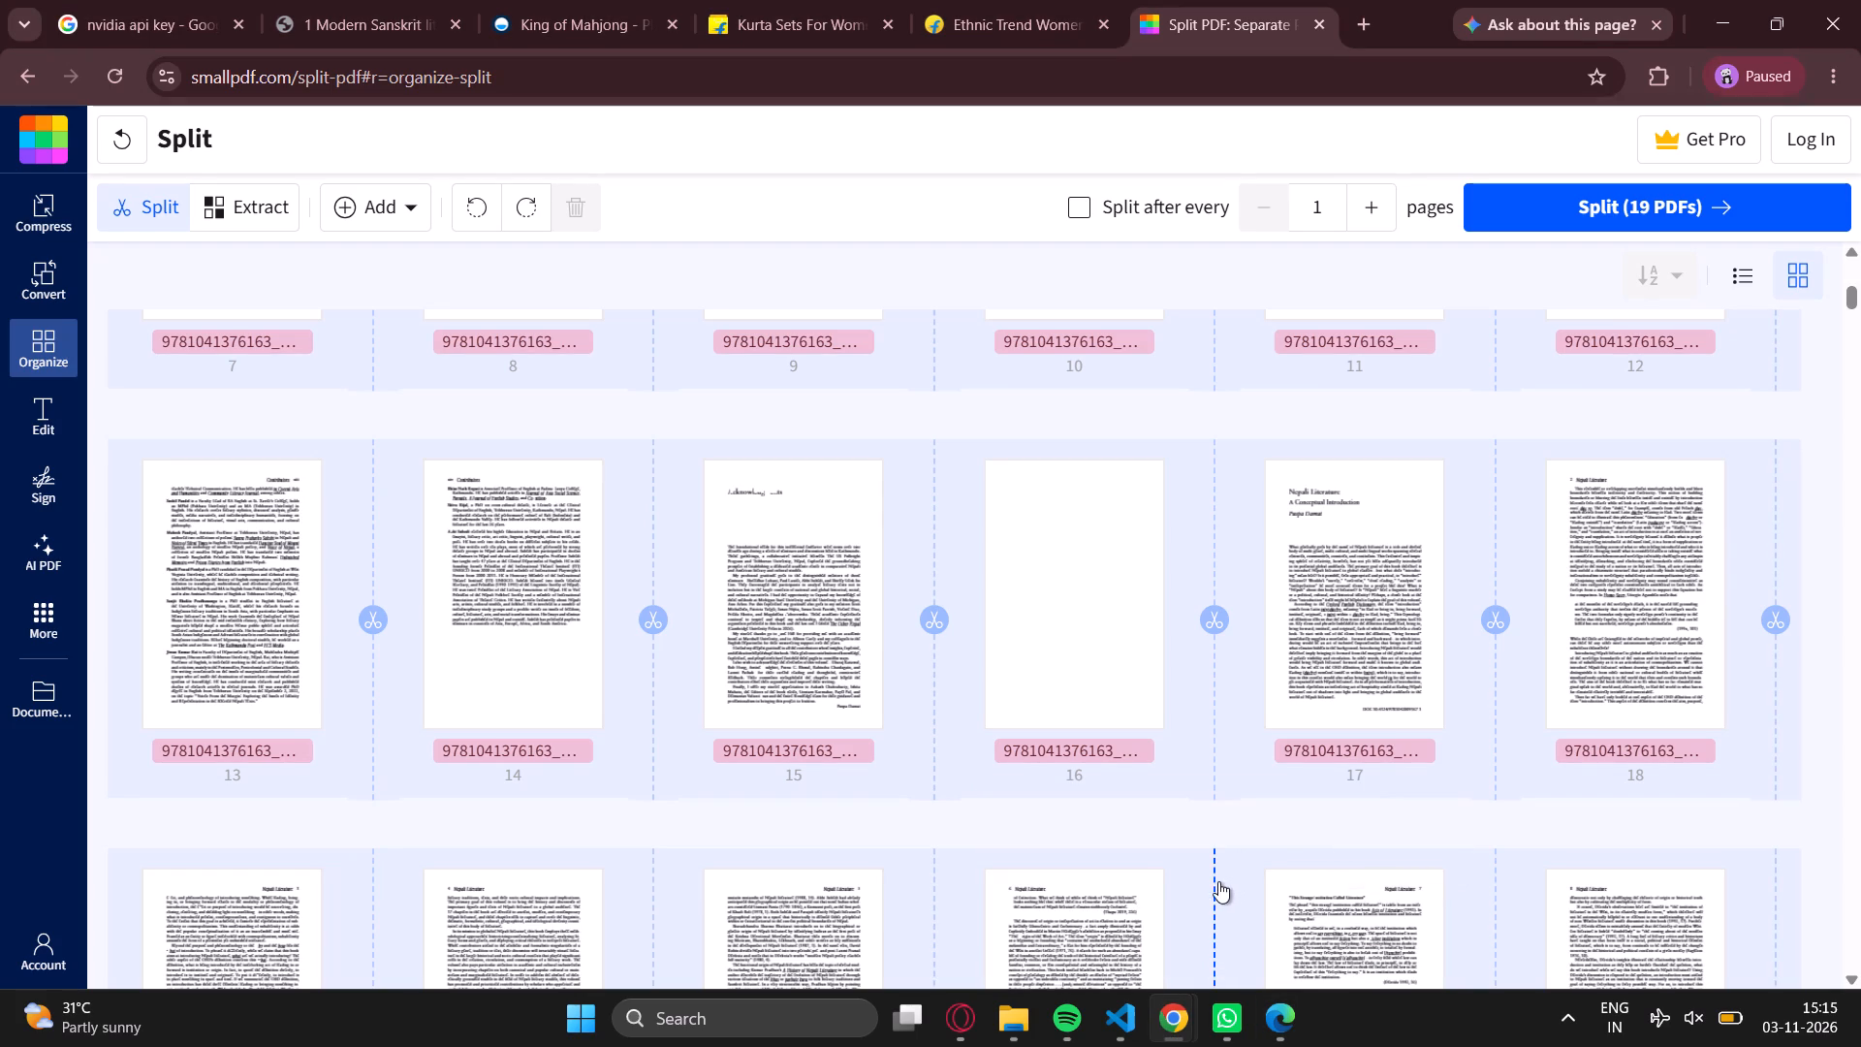
scroll(1216, 799, down, 7)
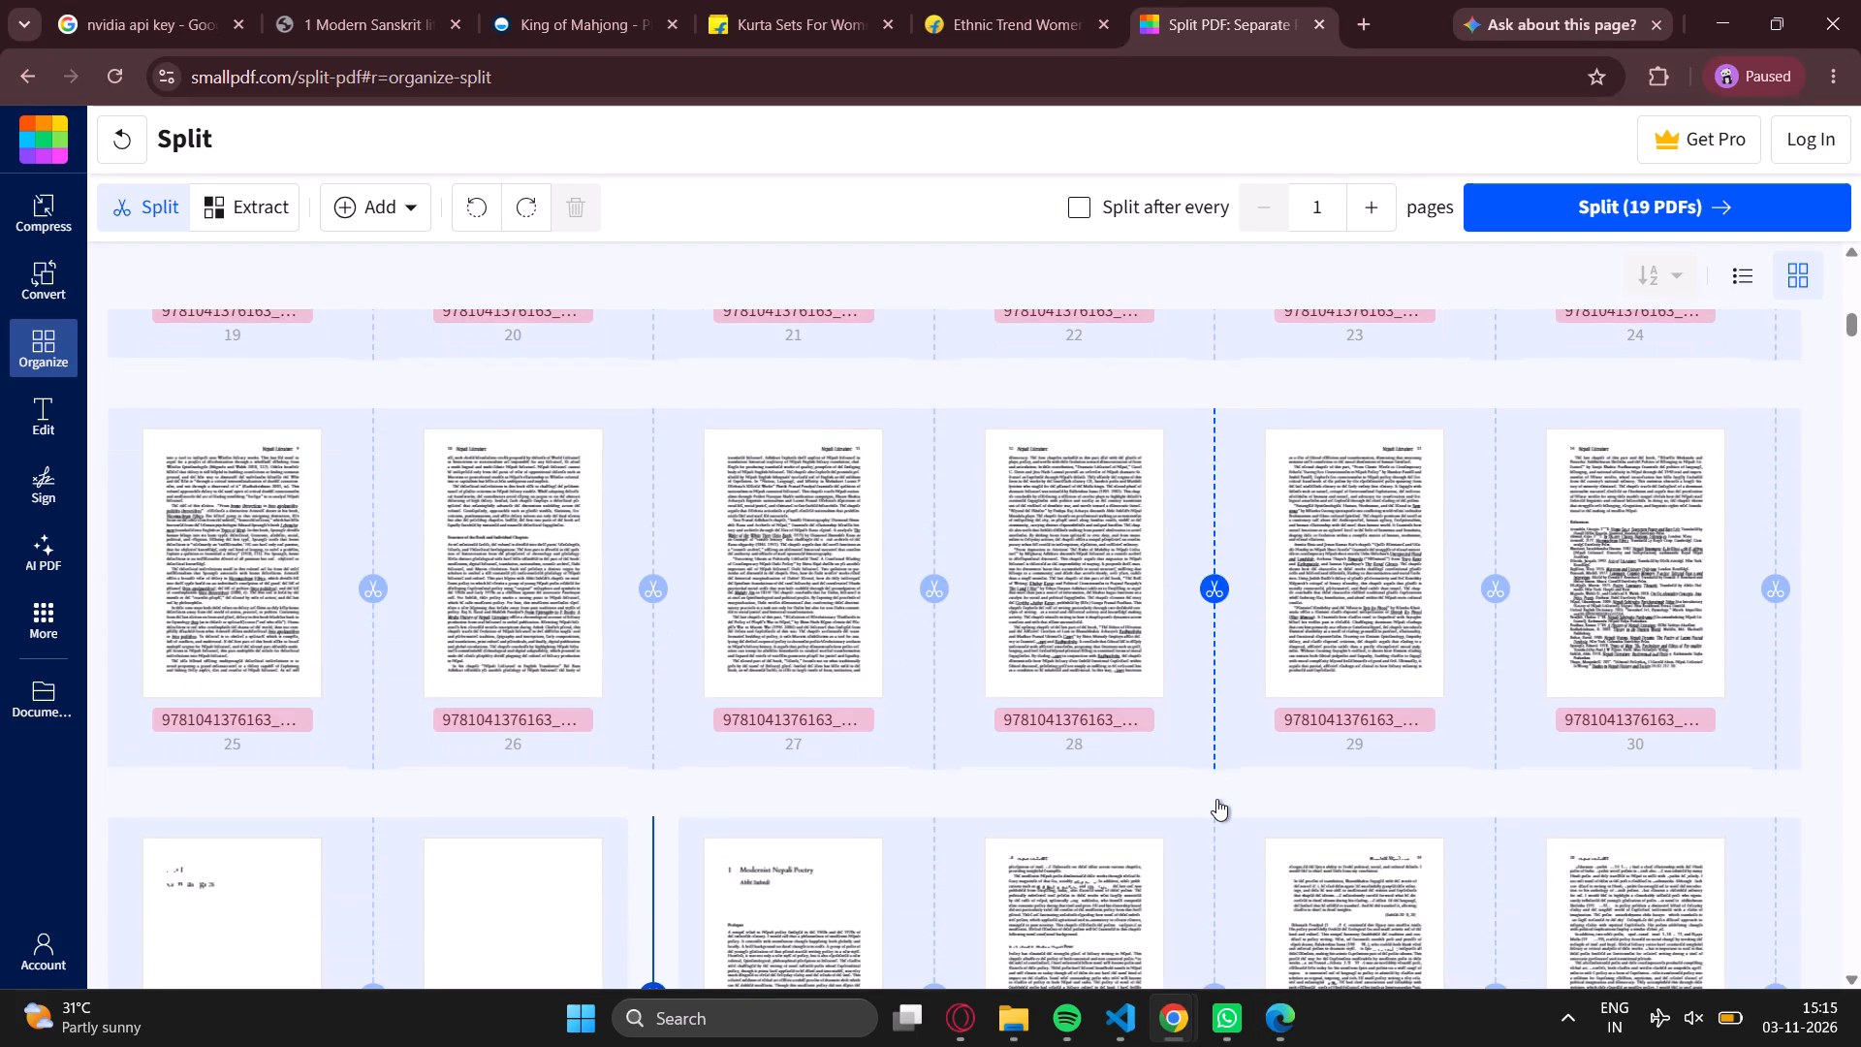
scroll(1207, 814, down, 2)
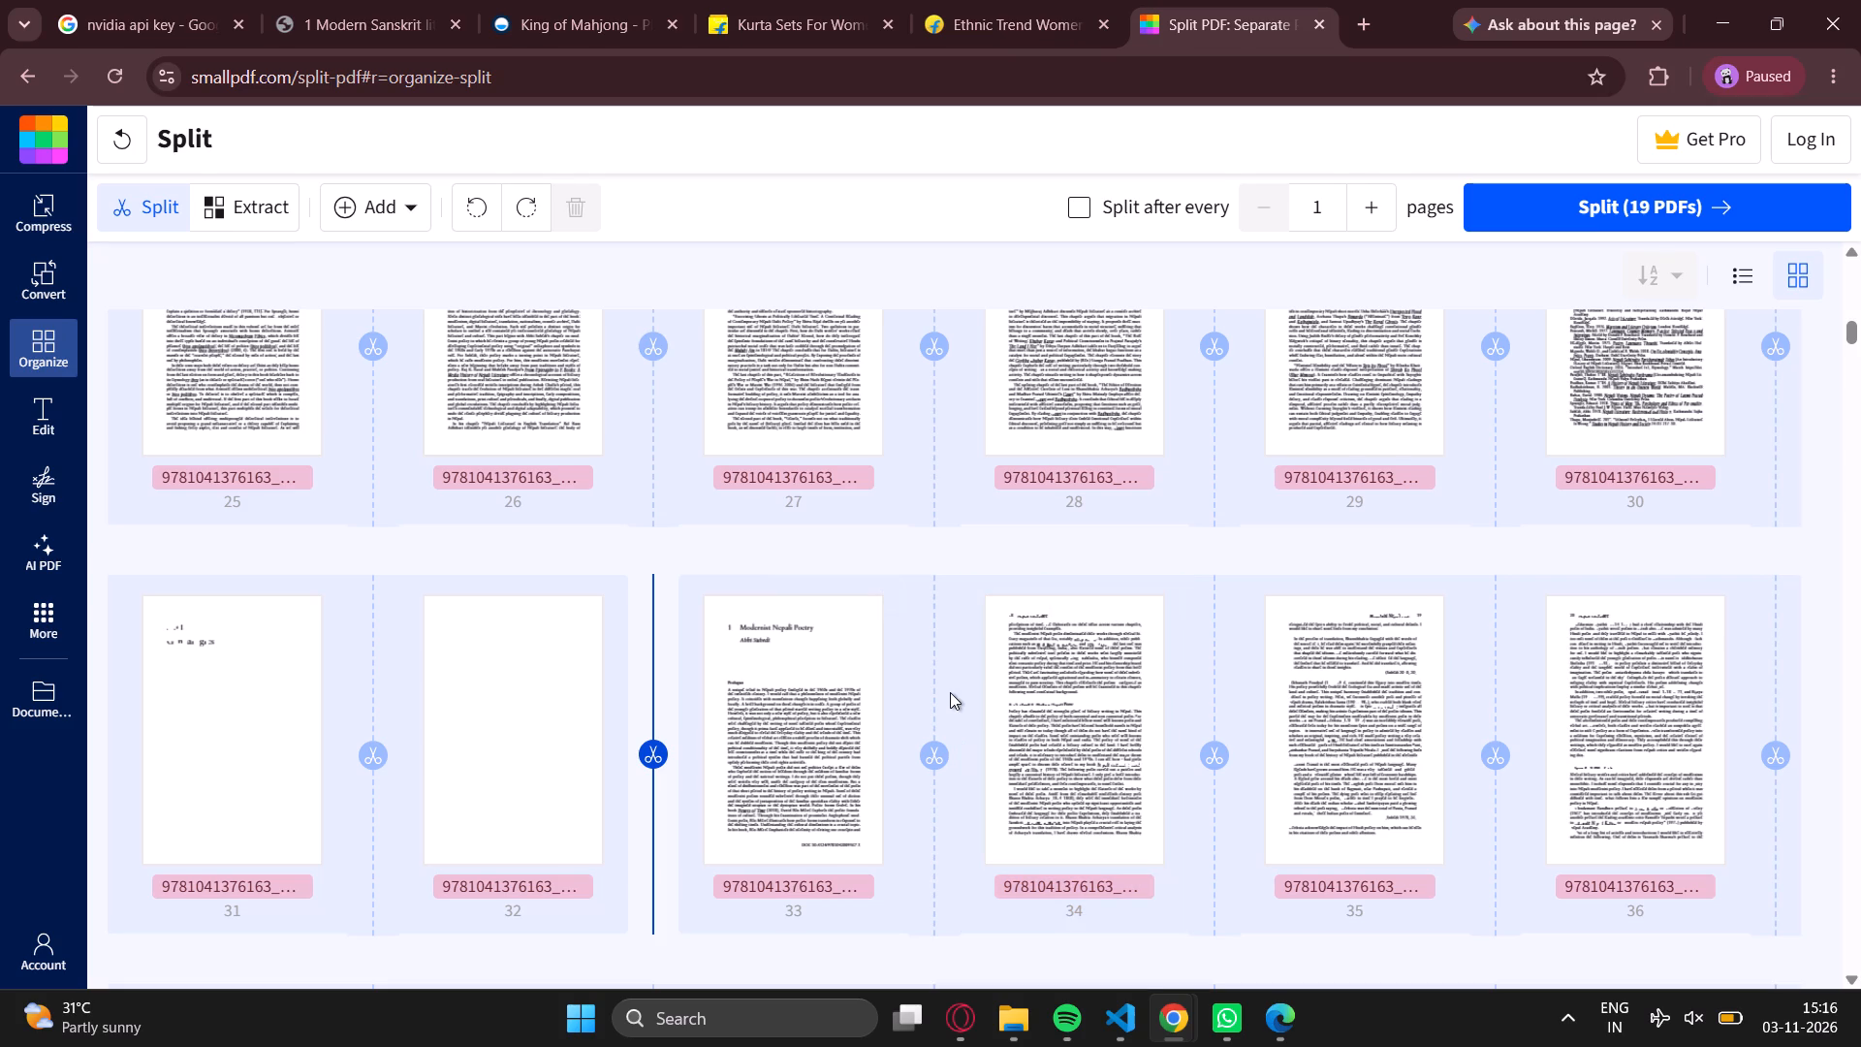
click(1774, 344)
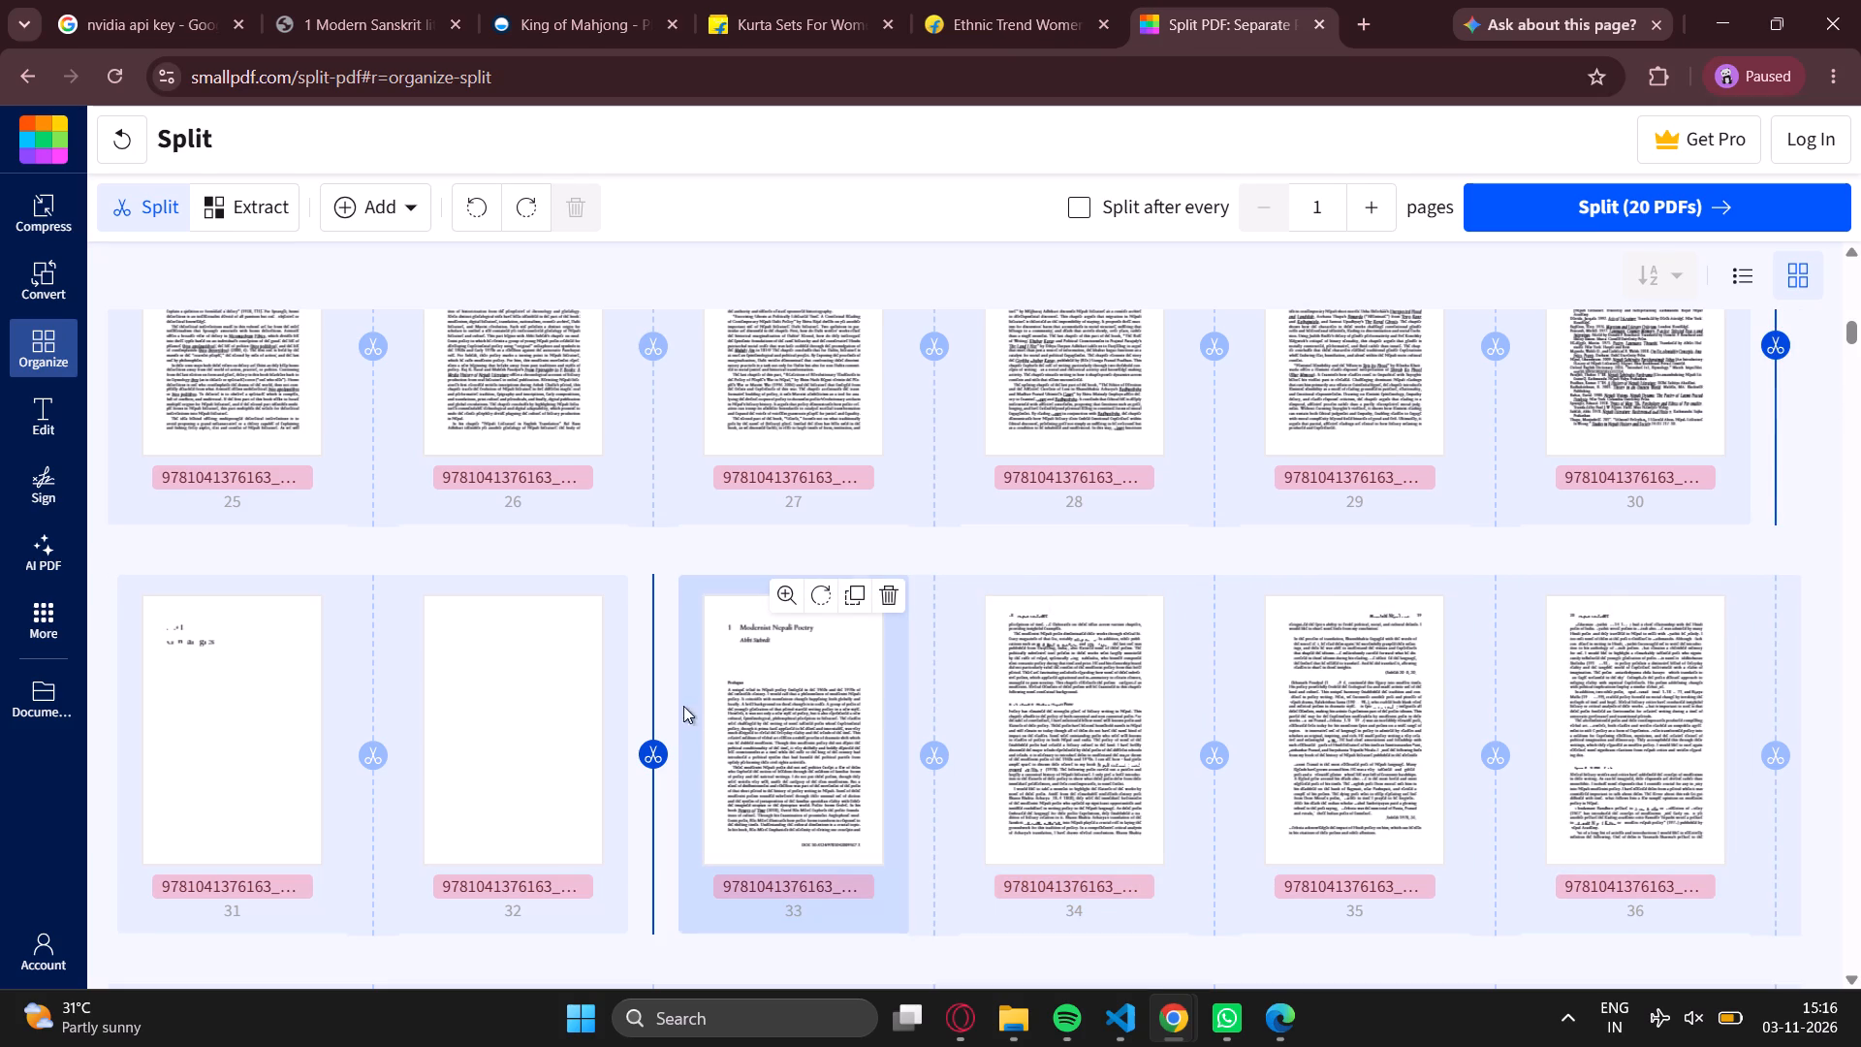
Review the split layout from page 30 back through the introduction to the contributors pages.
scroll(918, 668, up, 5)
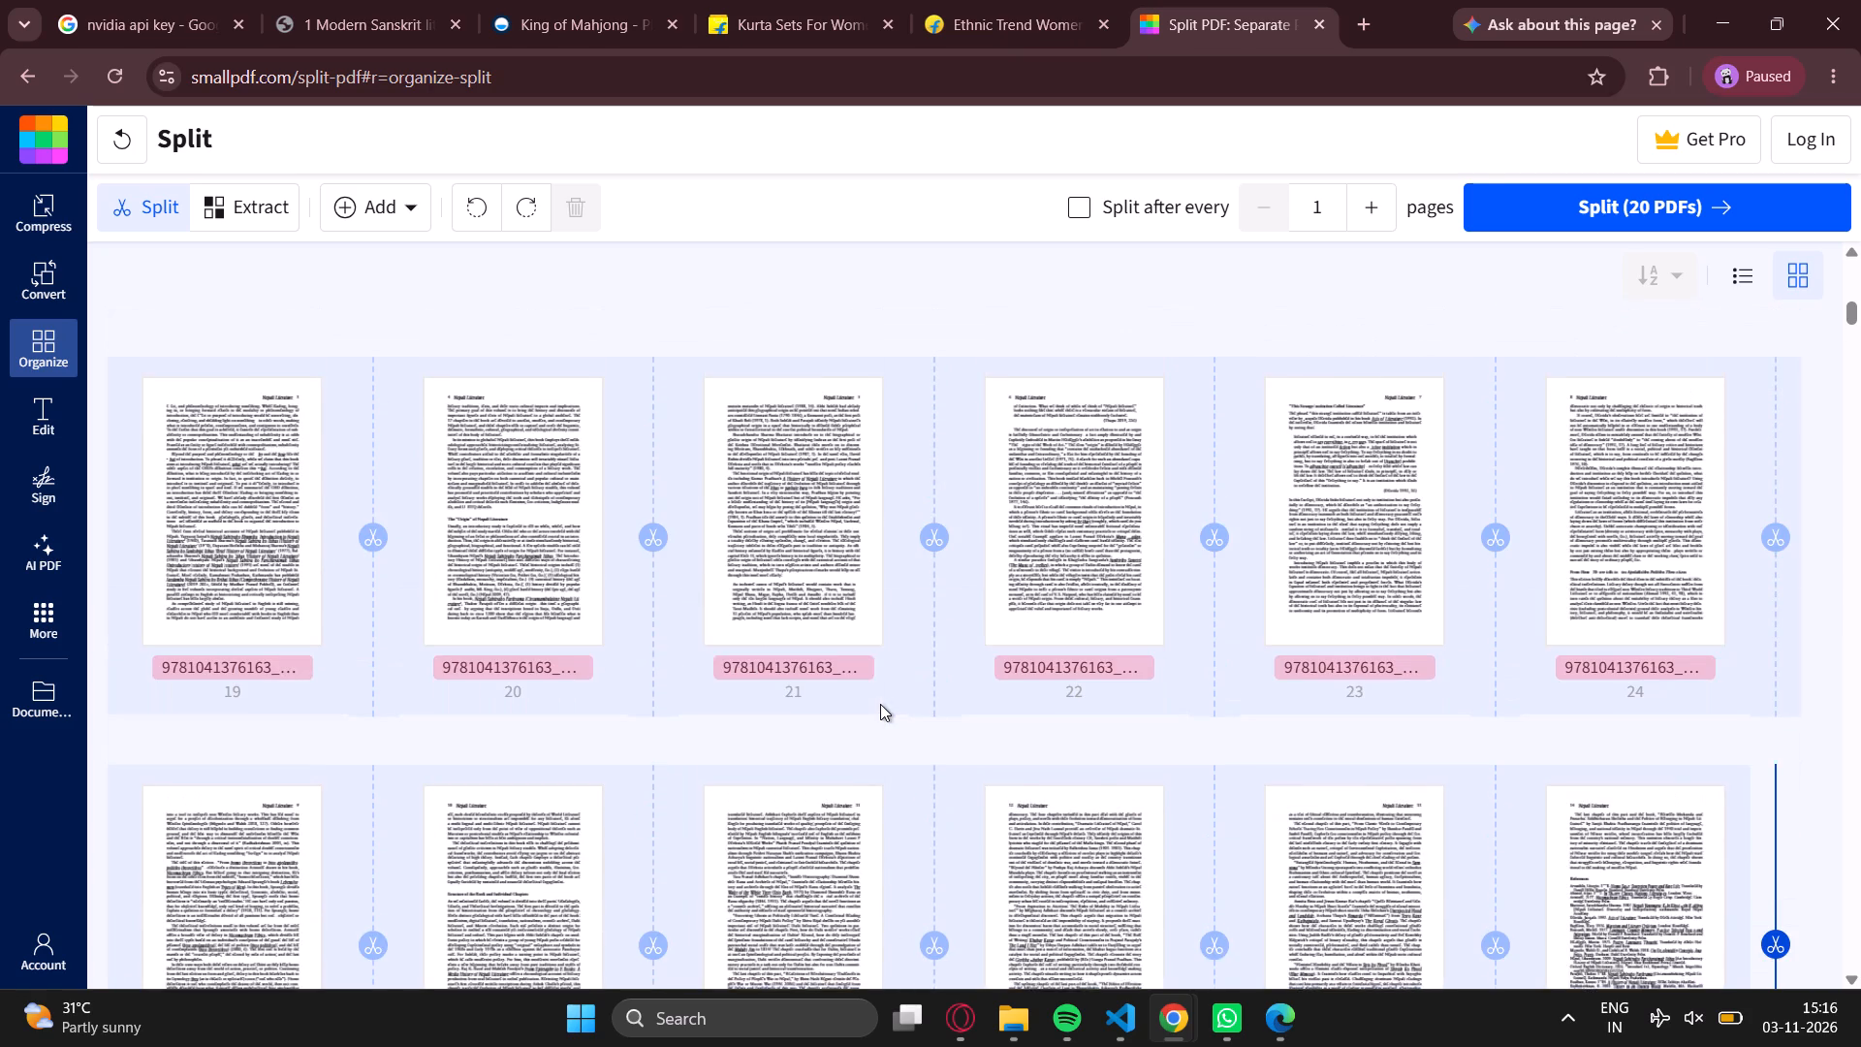
scroll(879, 708, down, 3)
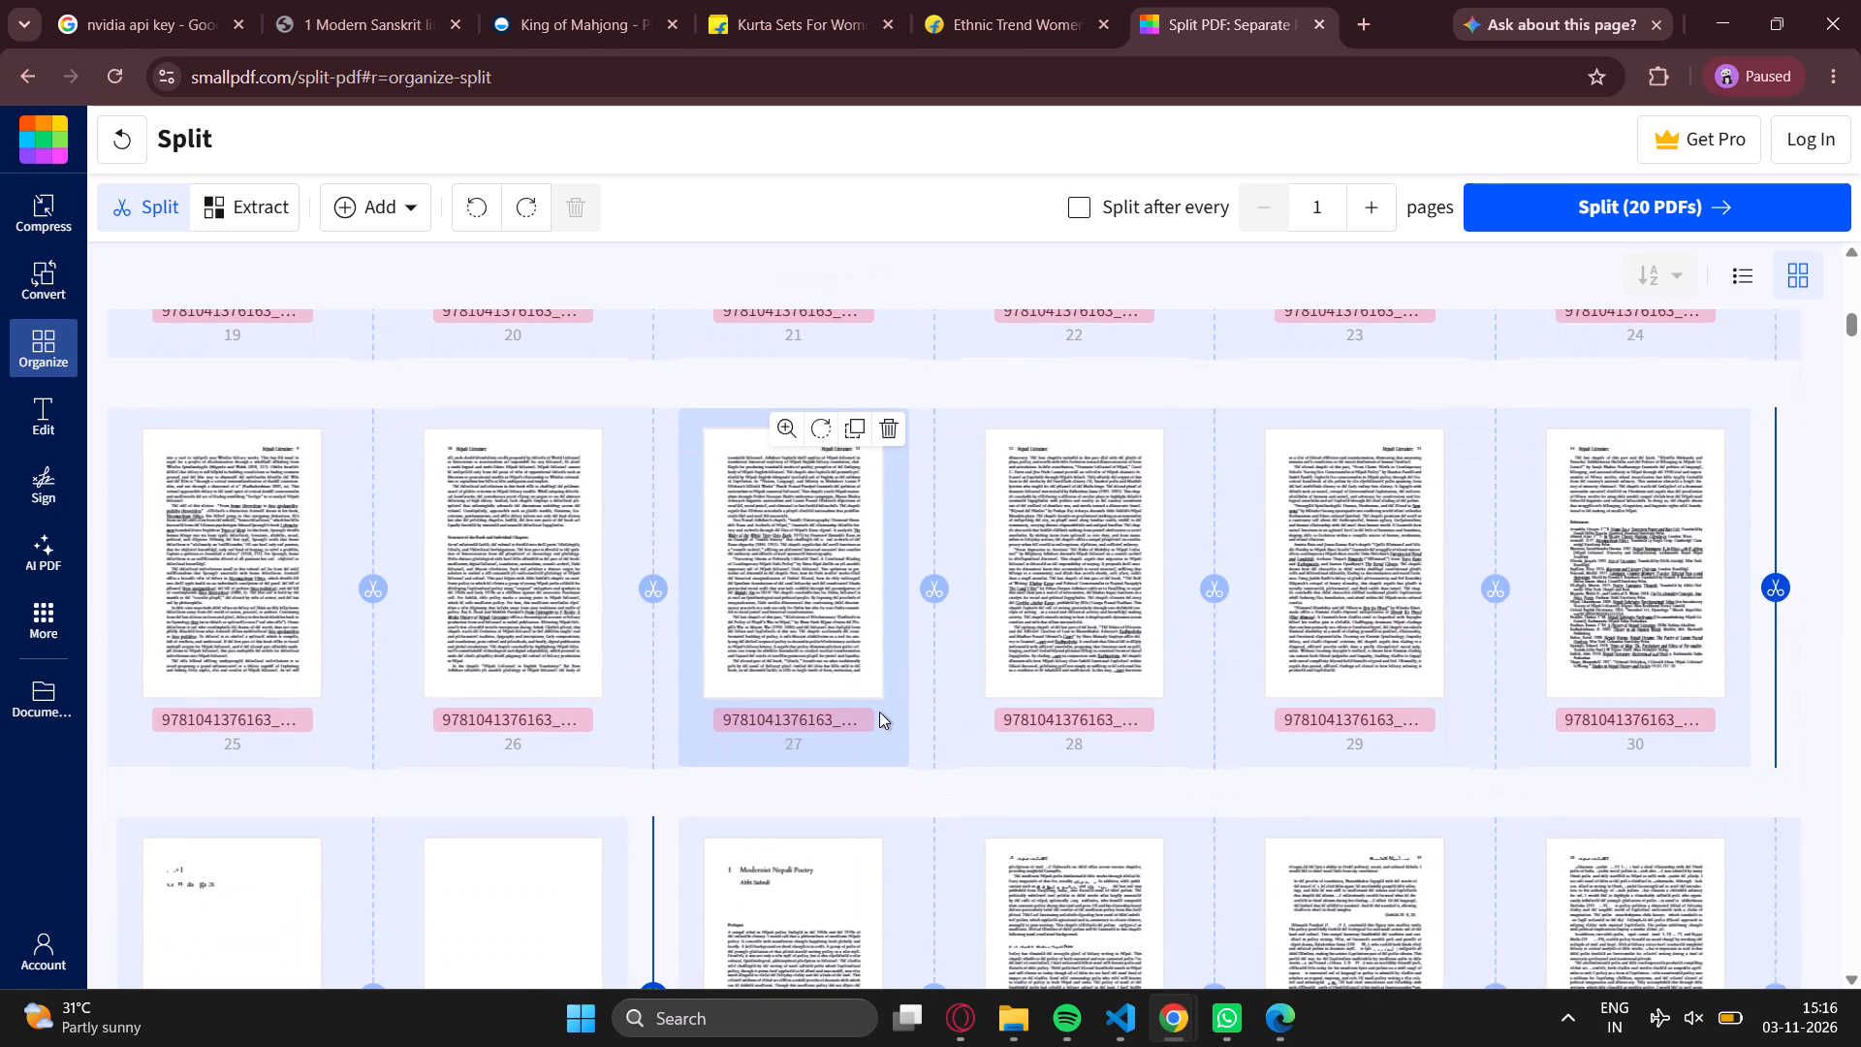
scroll(880, 716, up, 5)
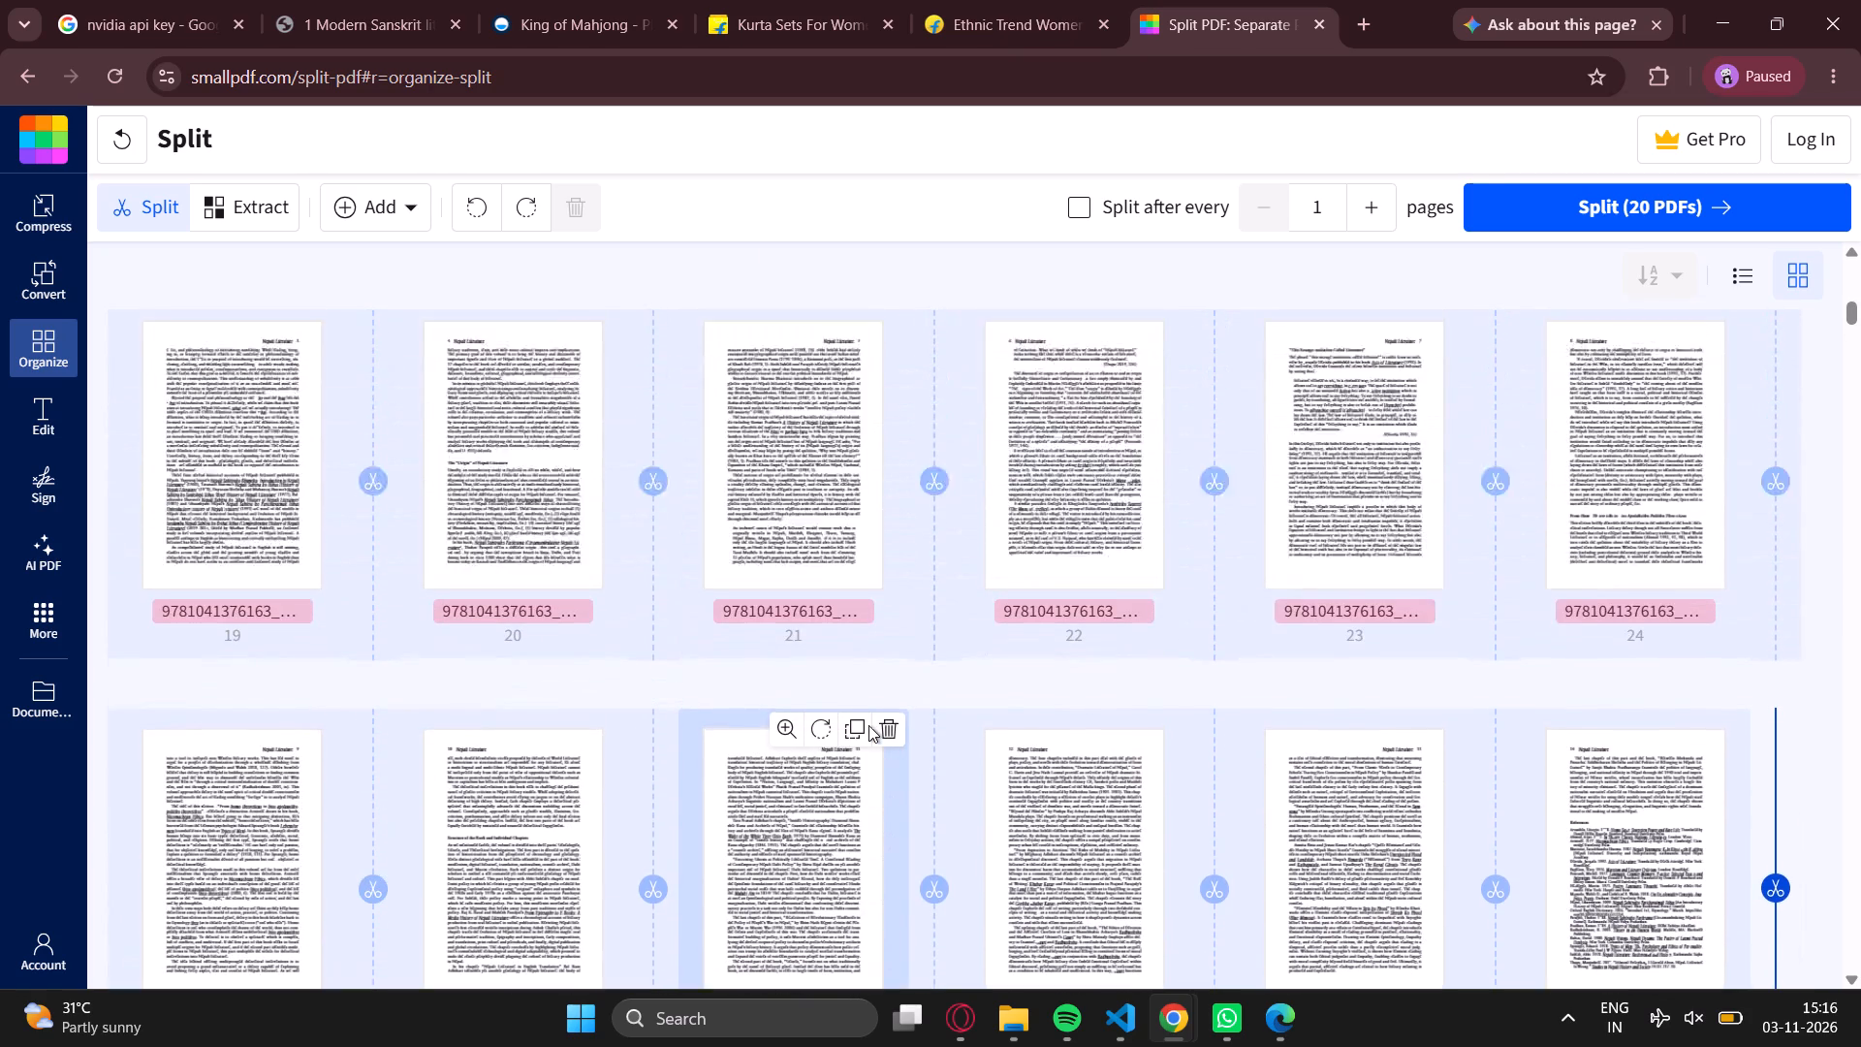
scroll(867, 725, up, 1)
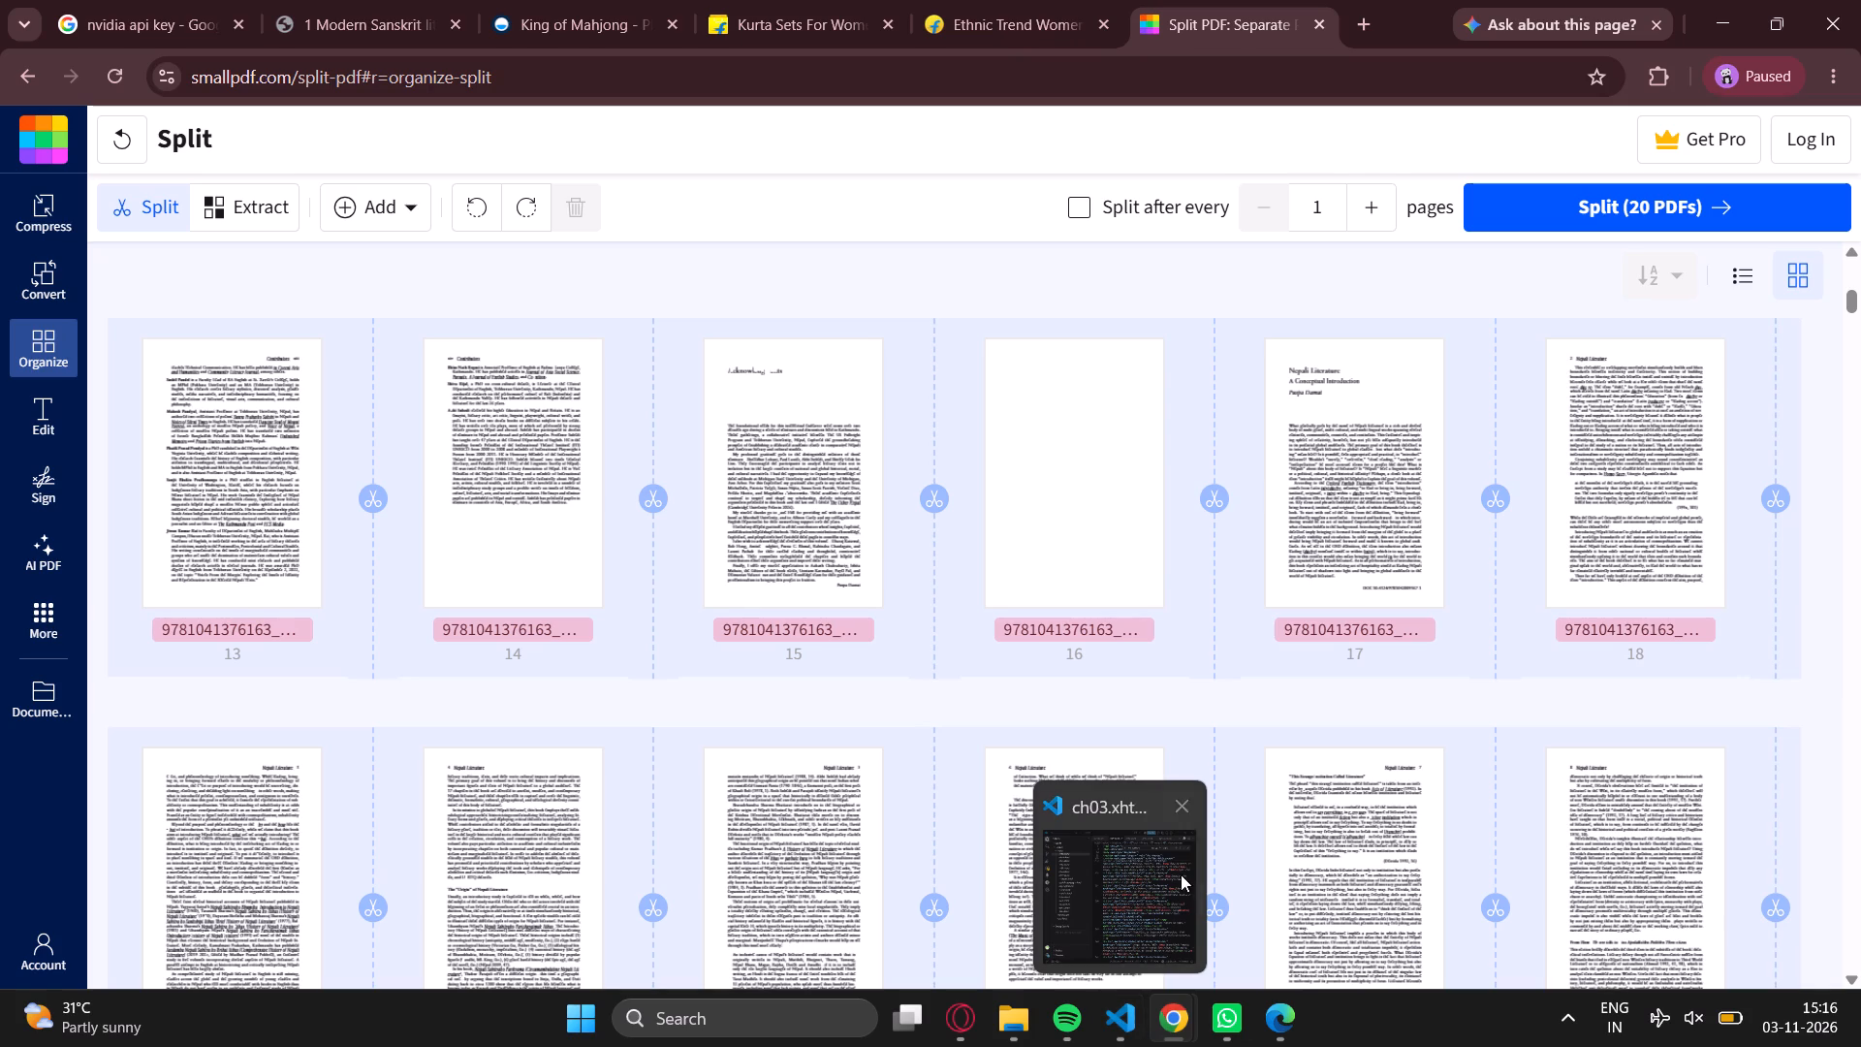
Return to the text PDF in Edge and examine the front matter from the first page to the introduction's opening page.
click(1734, 16)
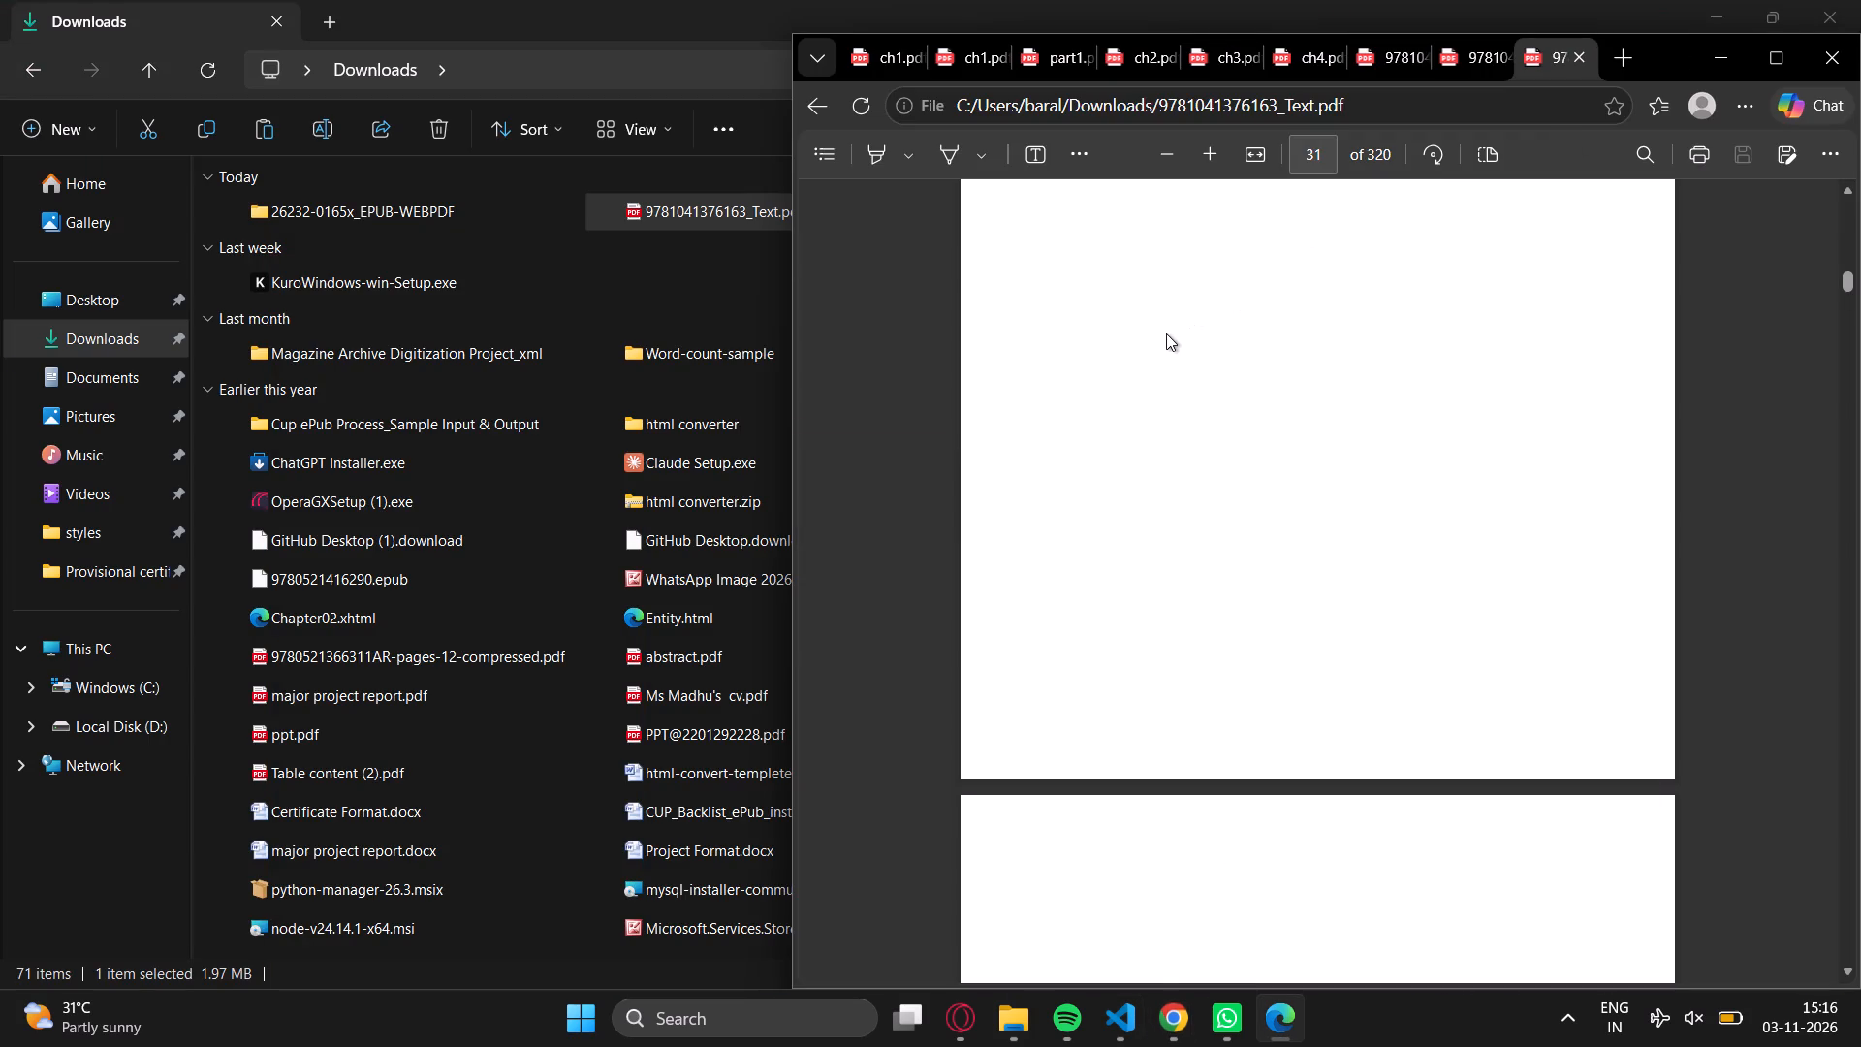
click(827, 154)
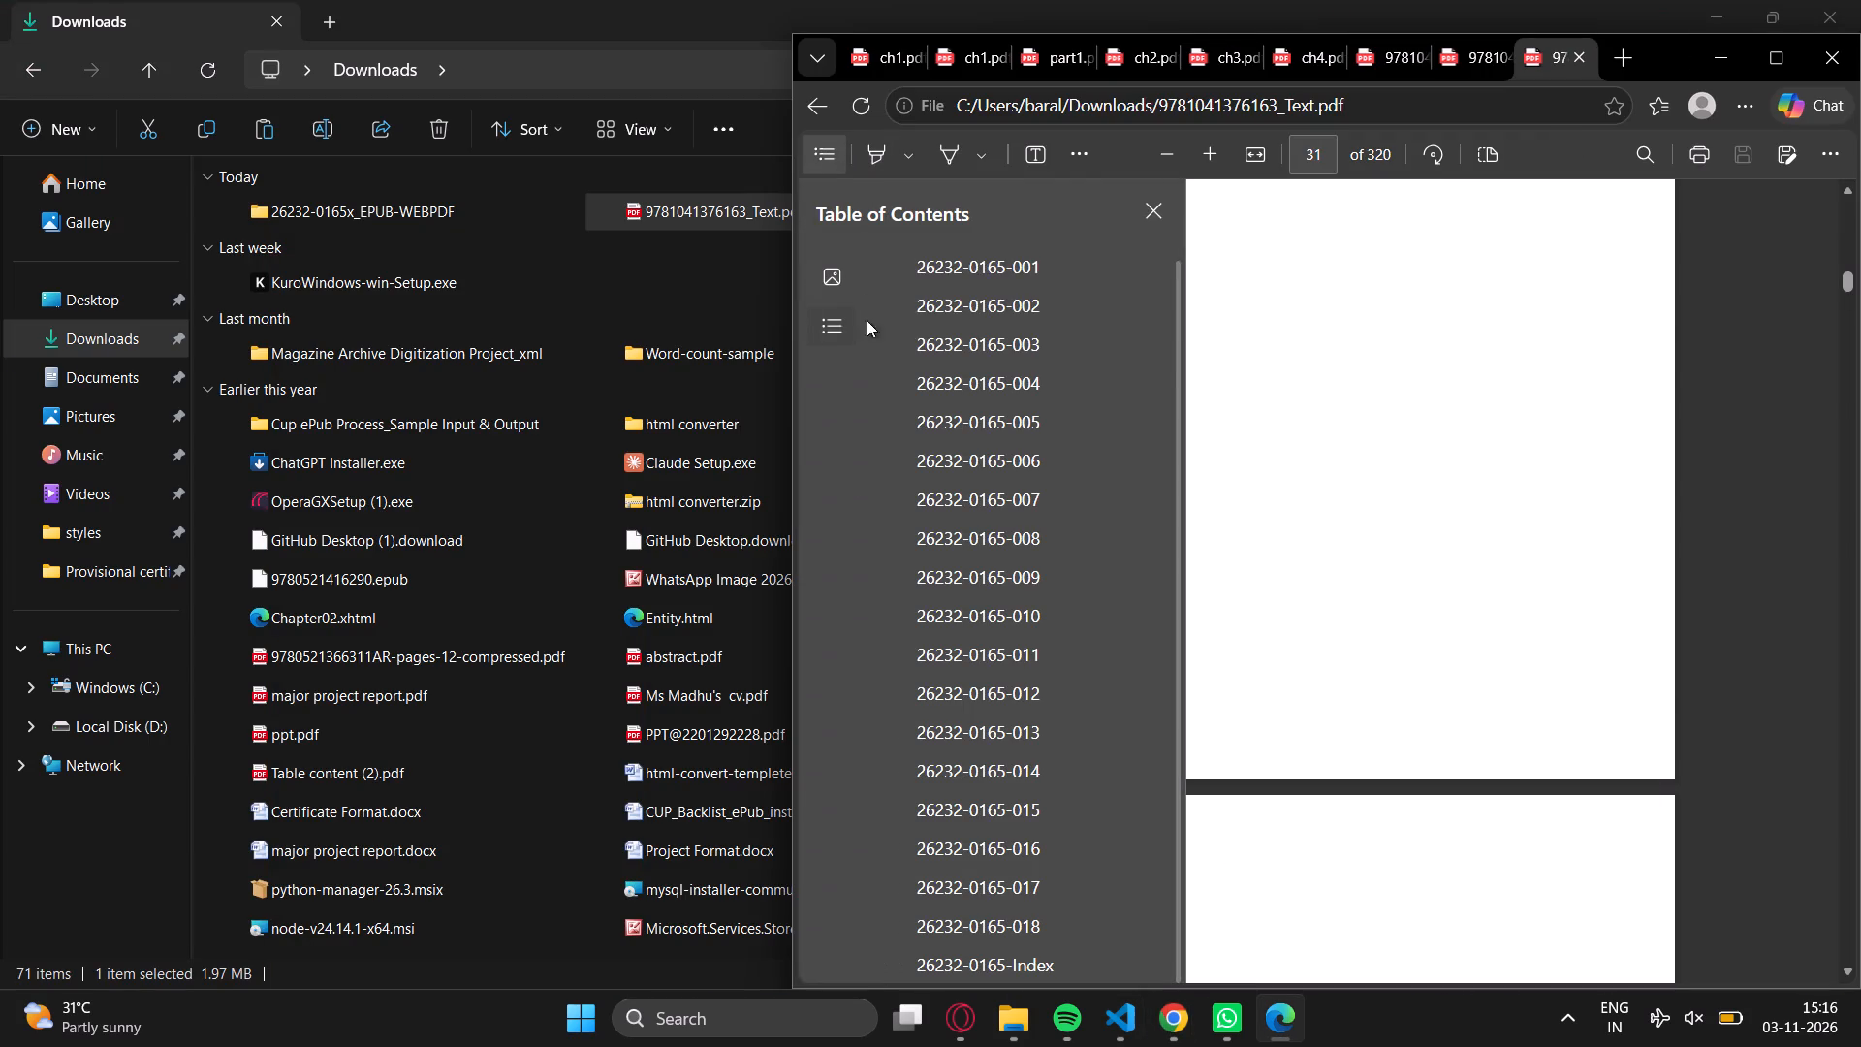
click(997, 261)
scroll(1345, 510, down, 11)
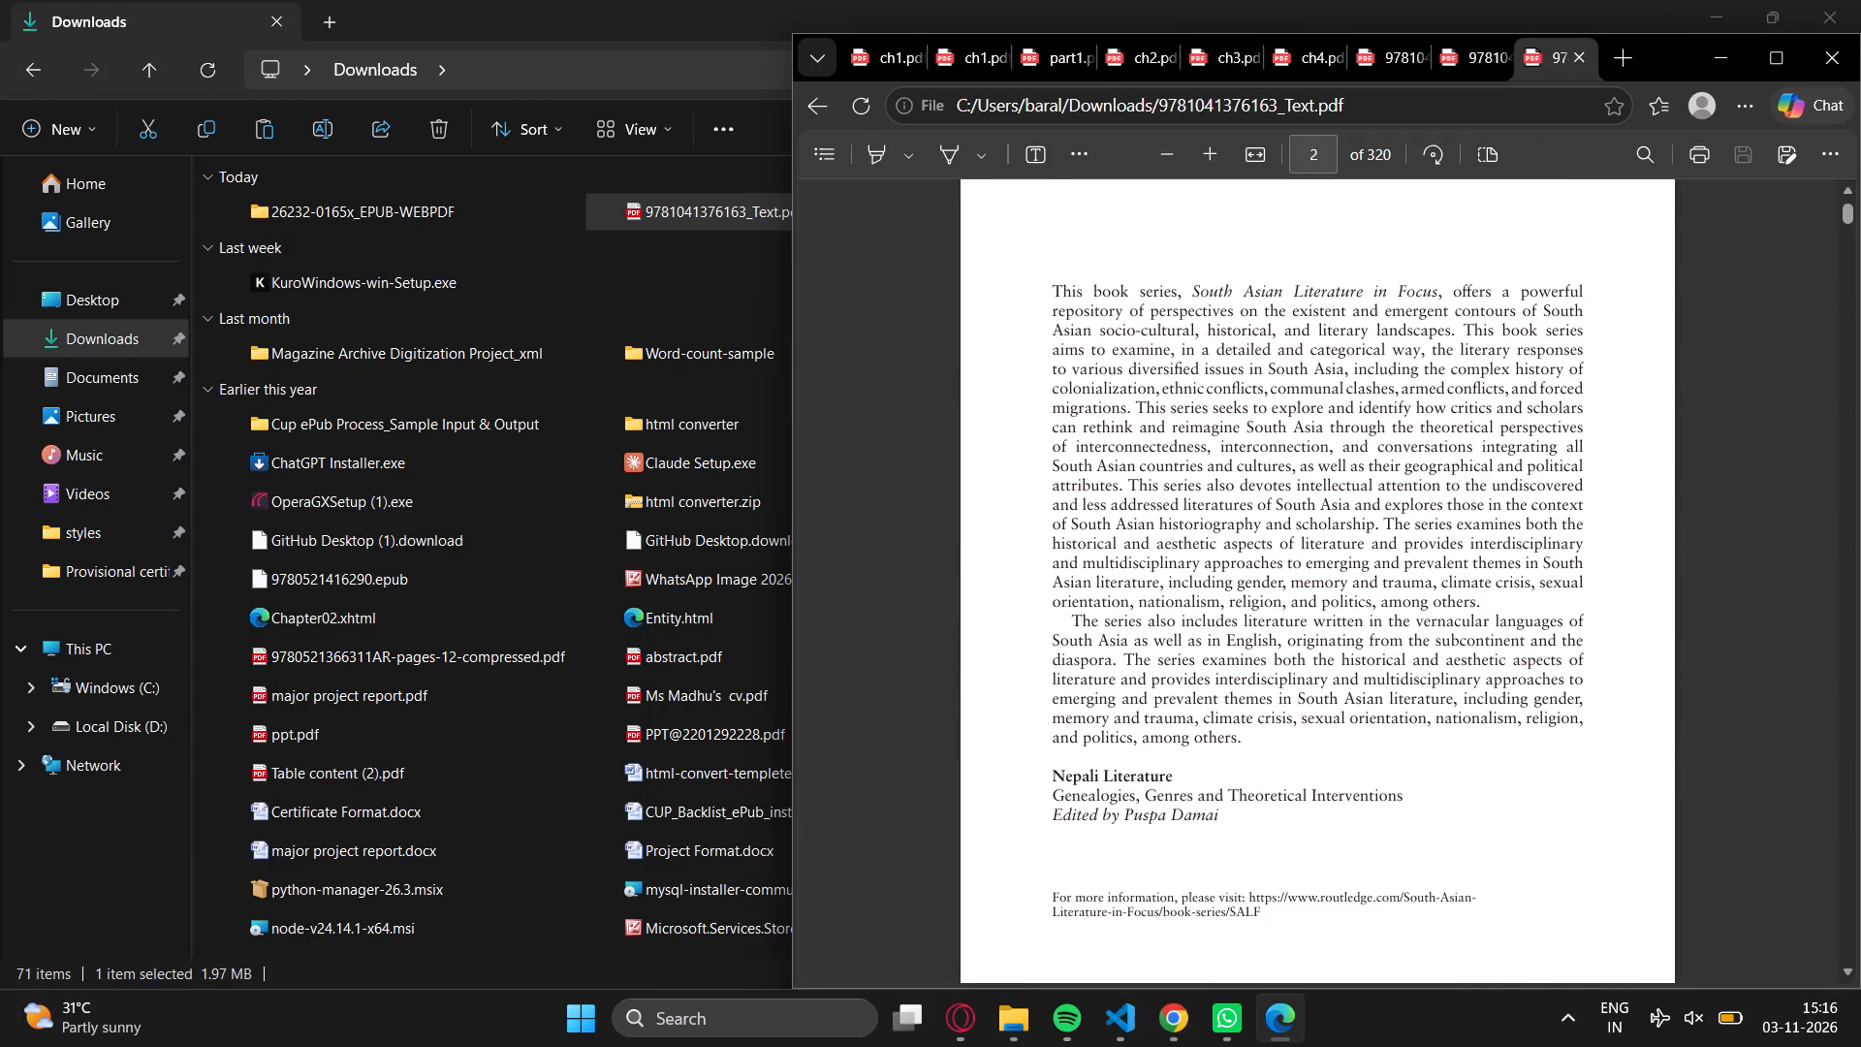
scroll(1340, 539, down, 19)
scroll(1325, 560, down, 13)
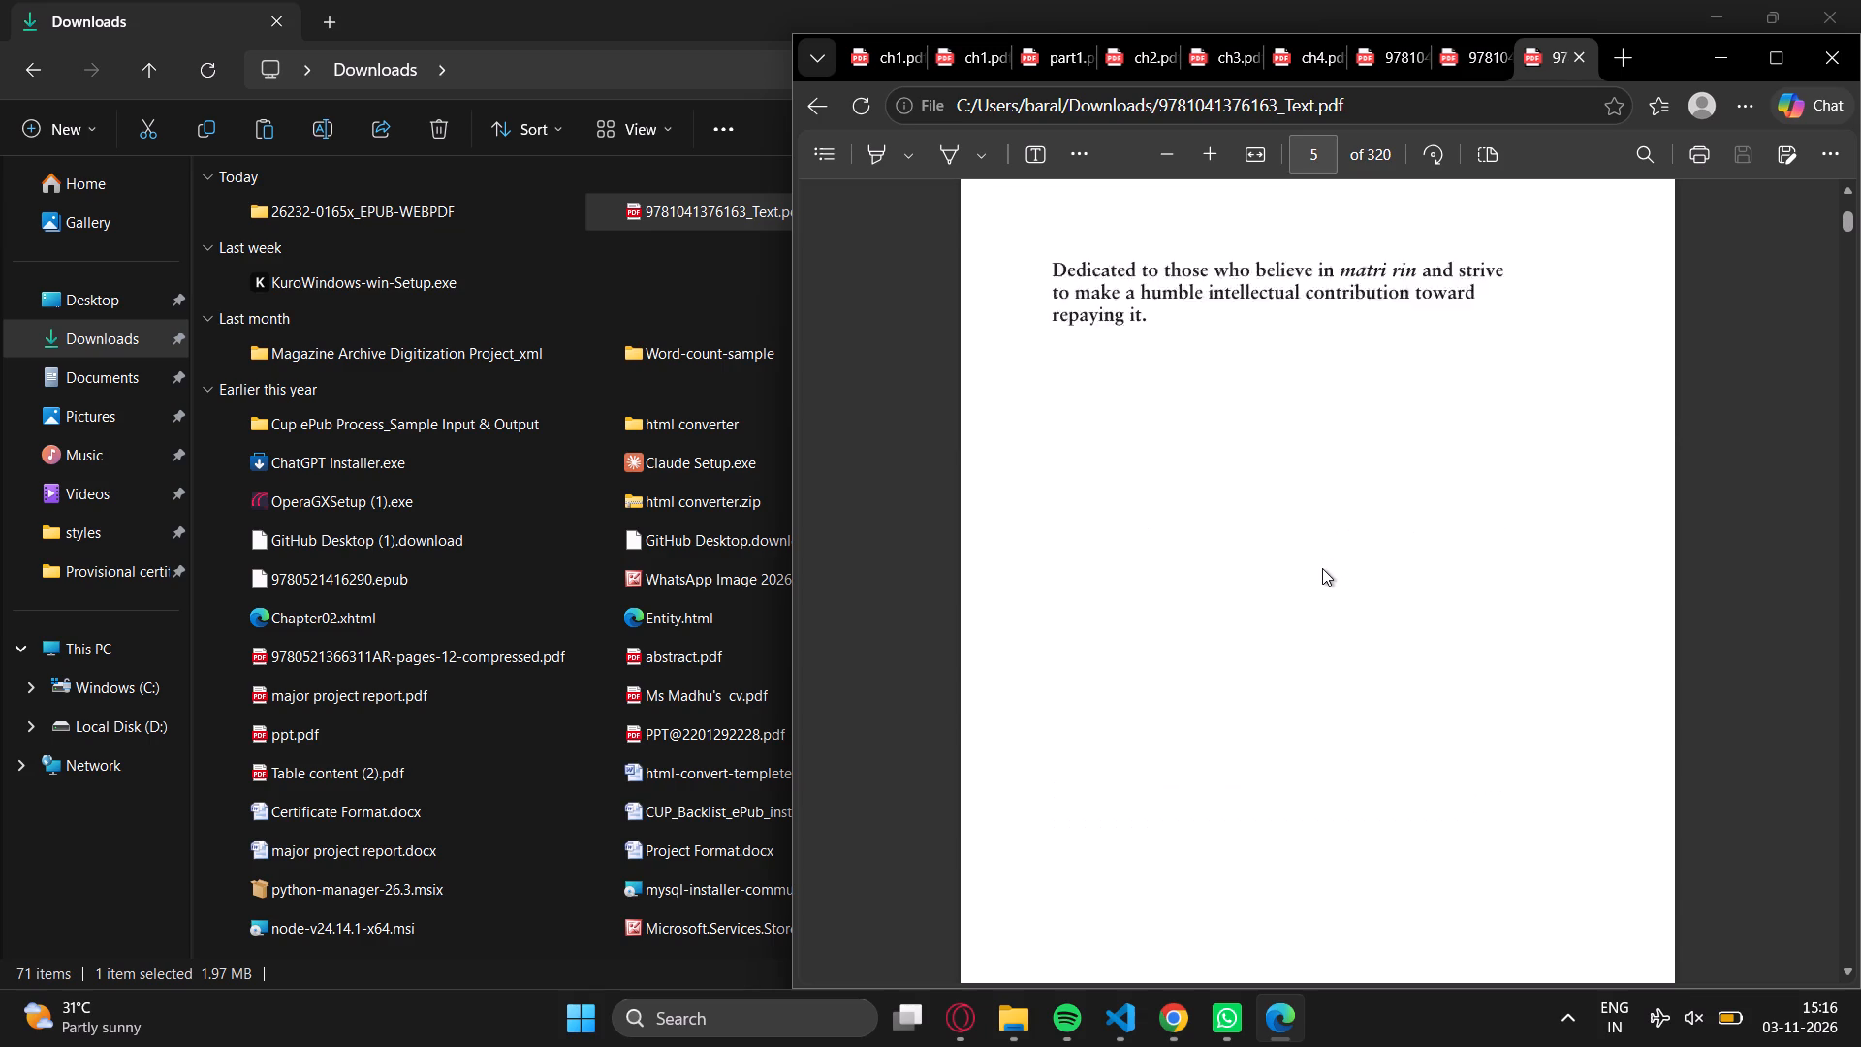
scroll(1322, 568, down, 20)
scroll(1314, 582, down, 10)
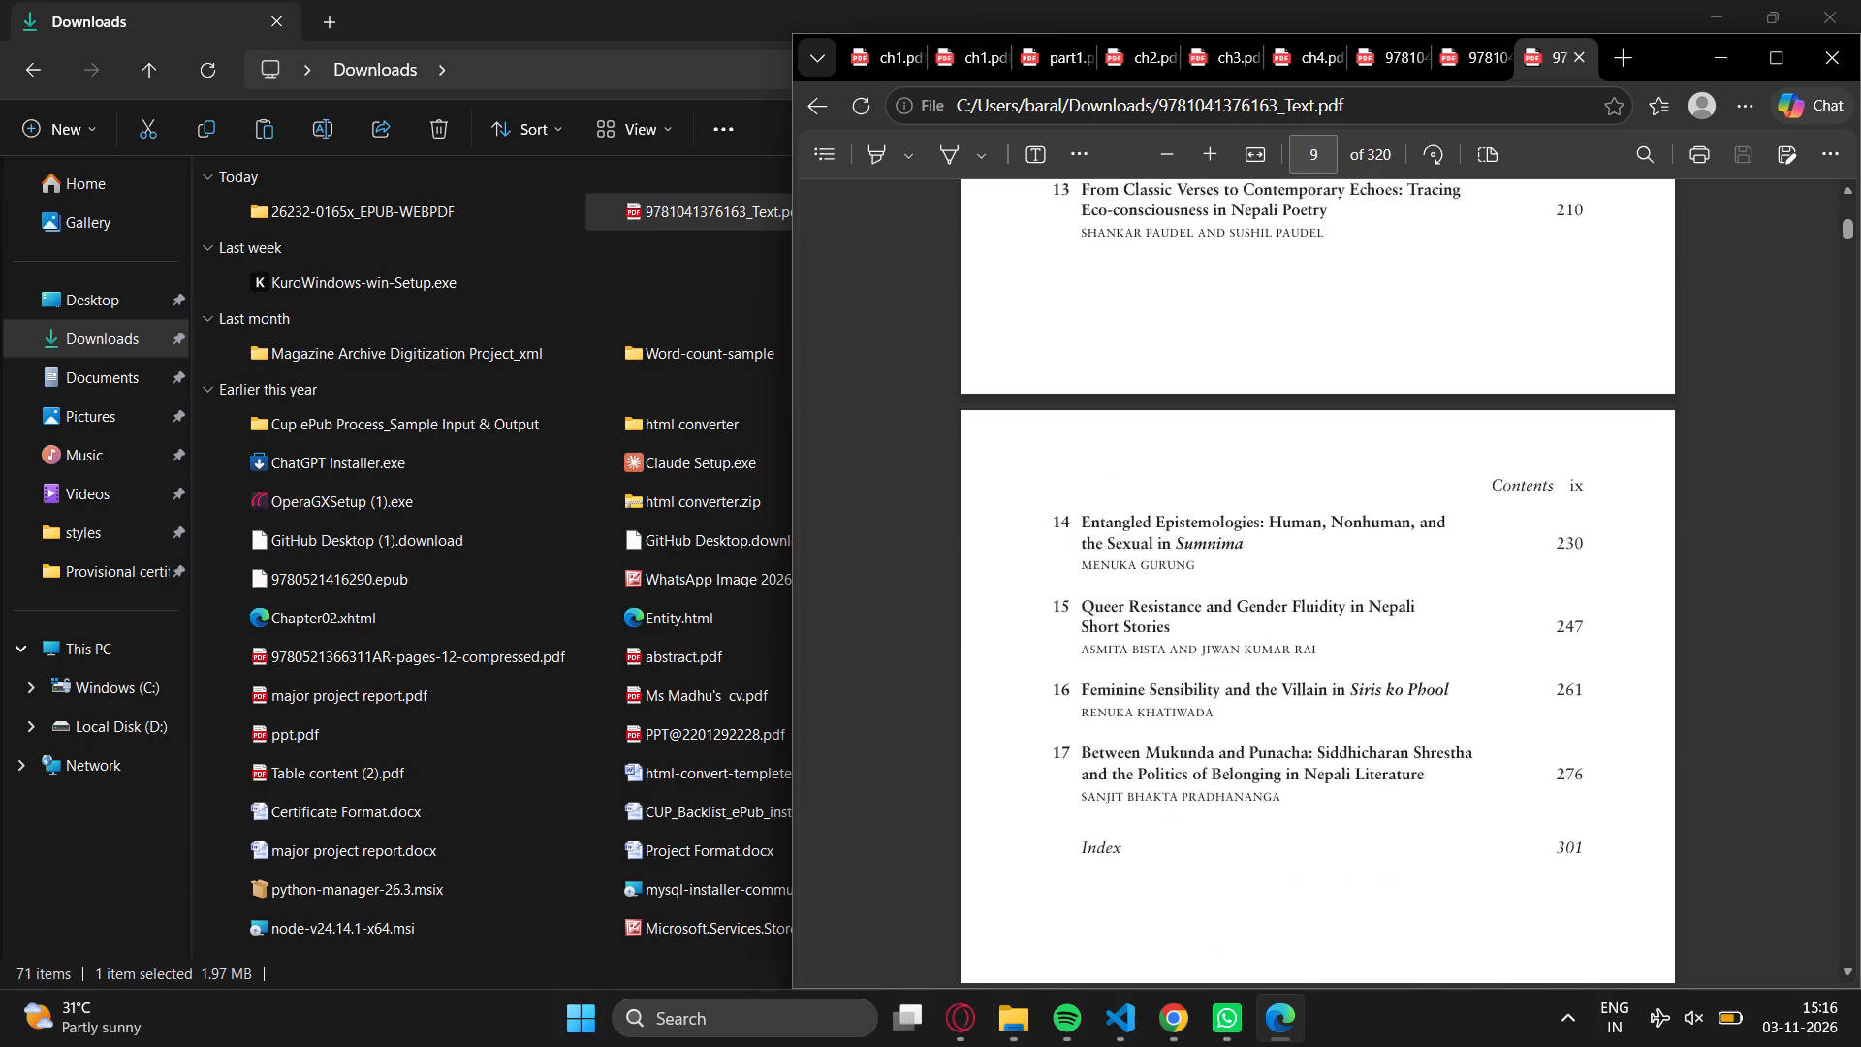
scroll(1303, 598, down, 17)
scroll(1267, 616, down, 14)
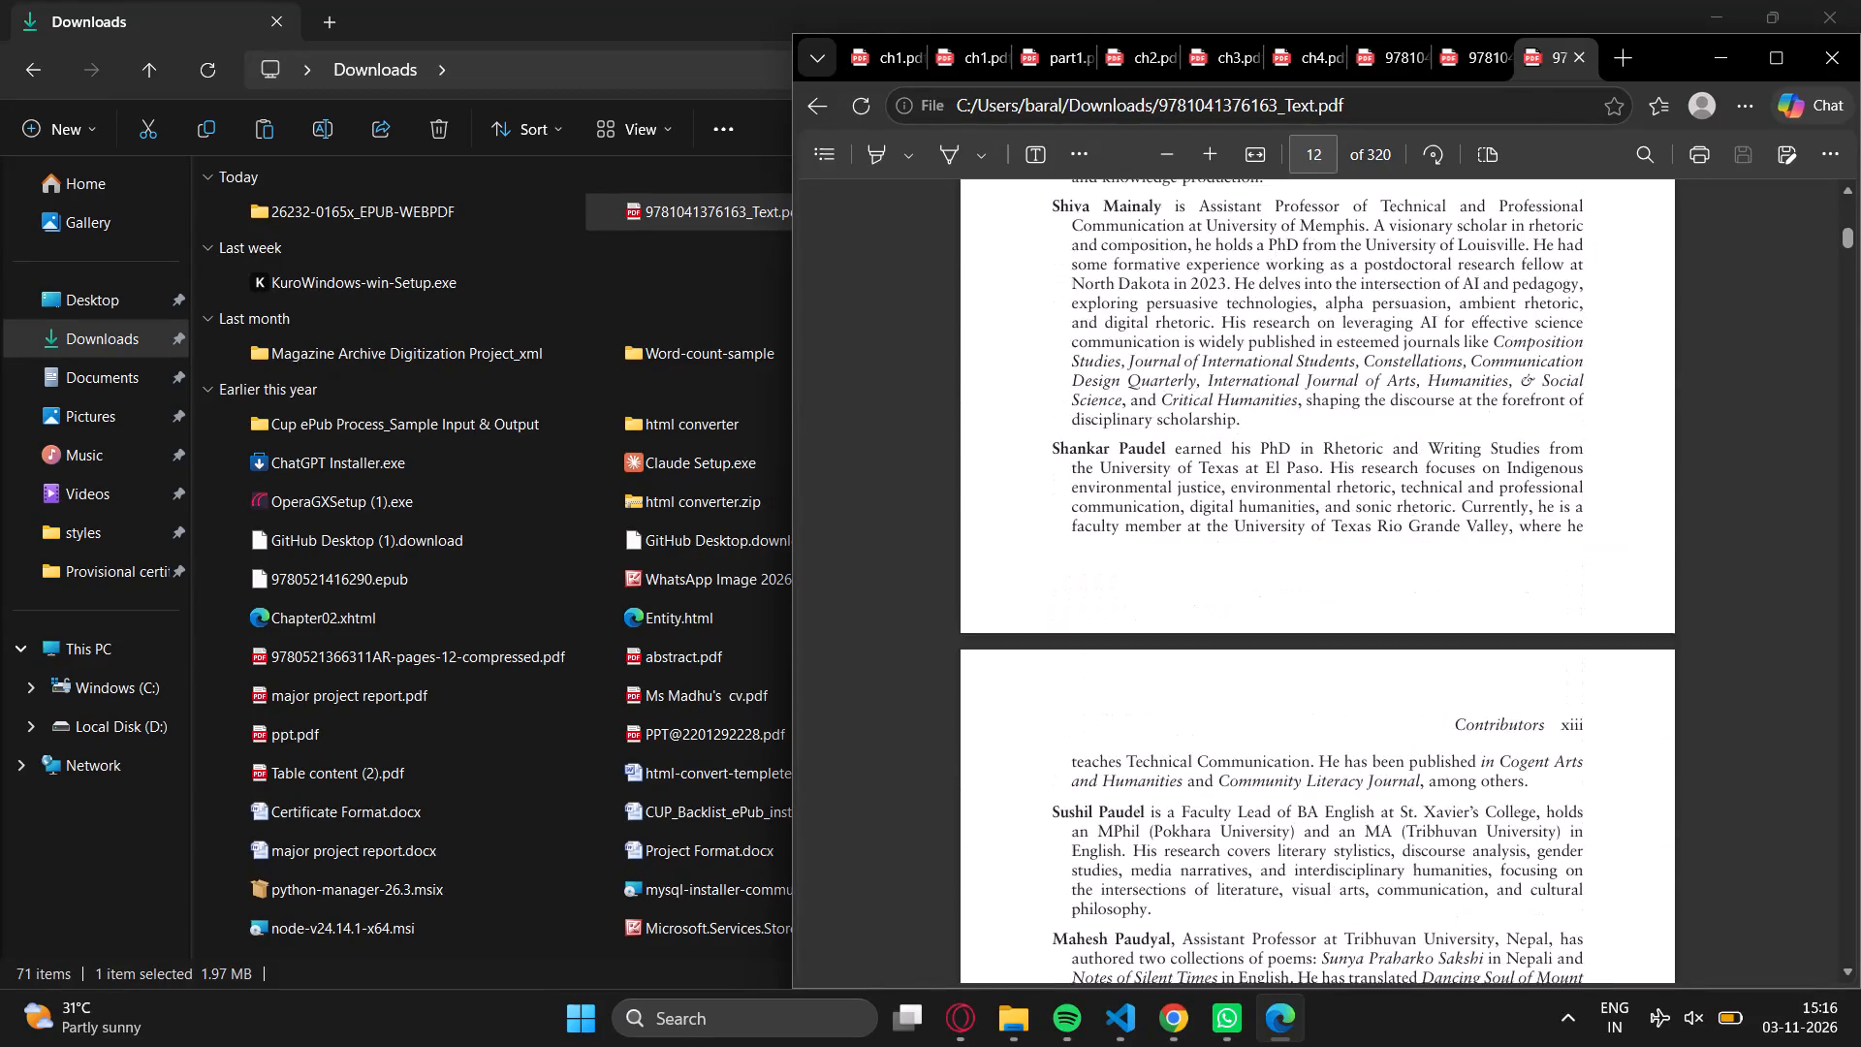
scroll(1265, 616, down, 19)
scroll(1260, 624, down, 12)
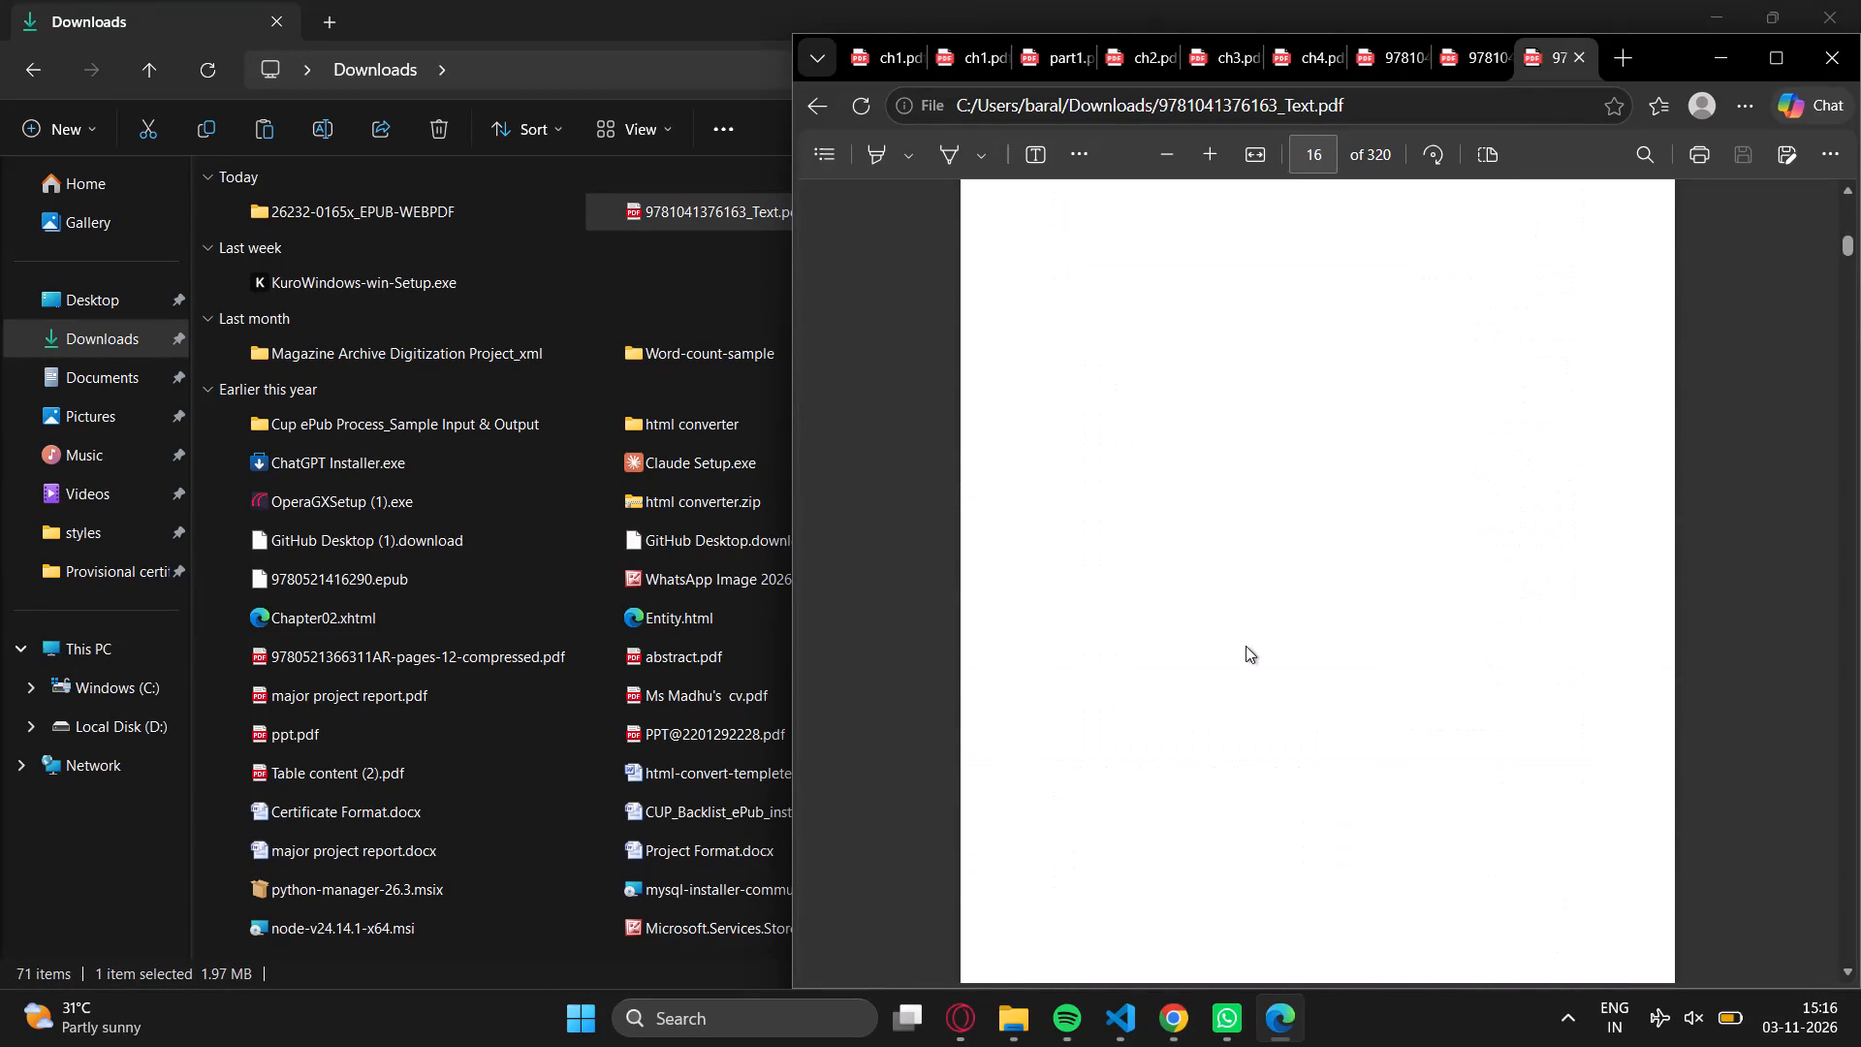
scroll(1246, 646, down, 11)
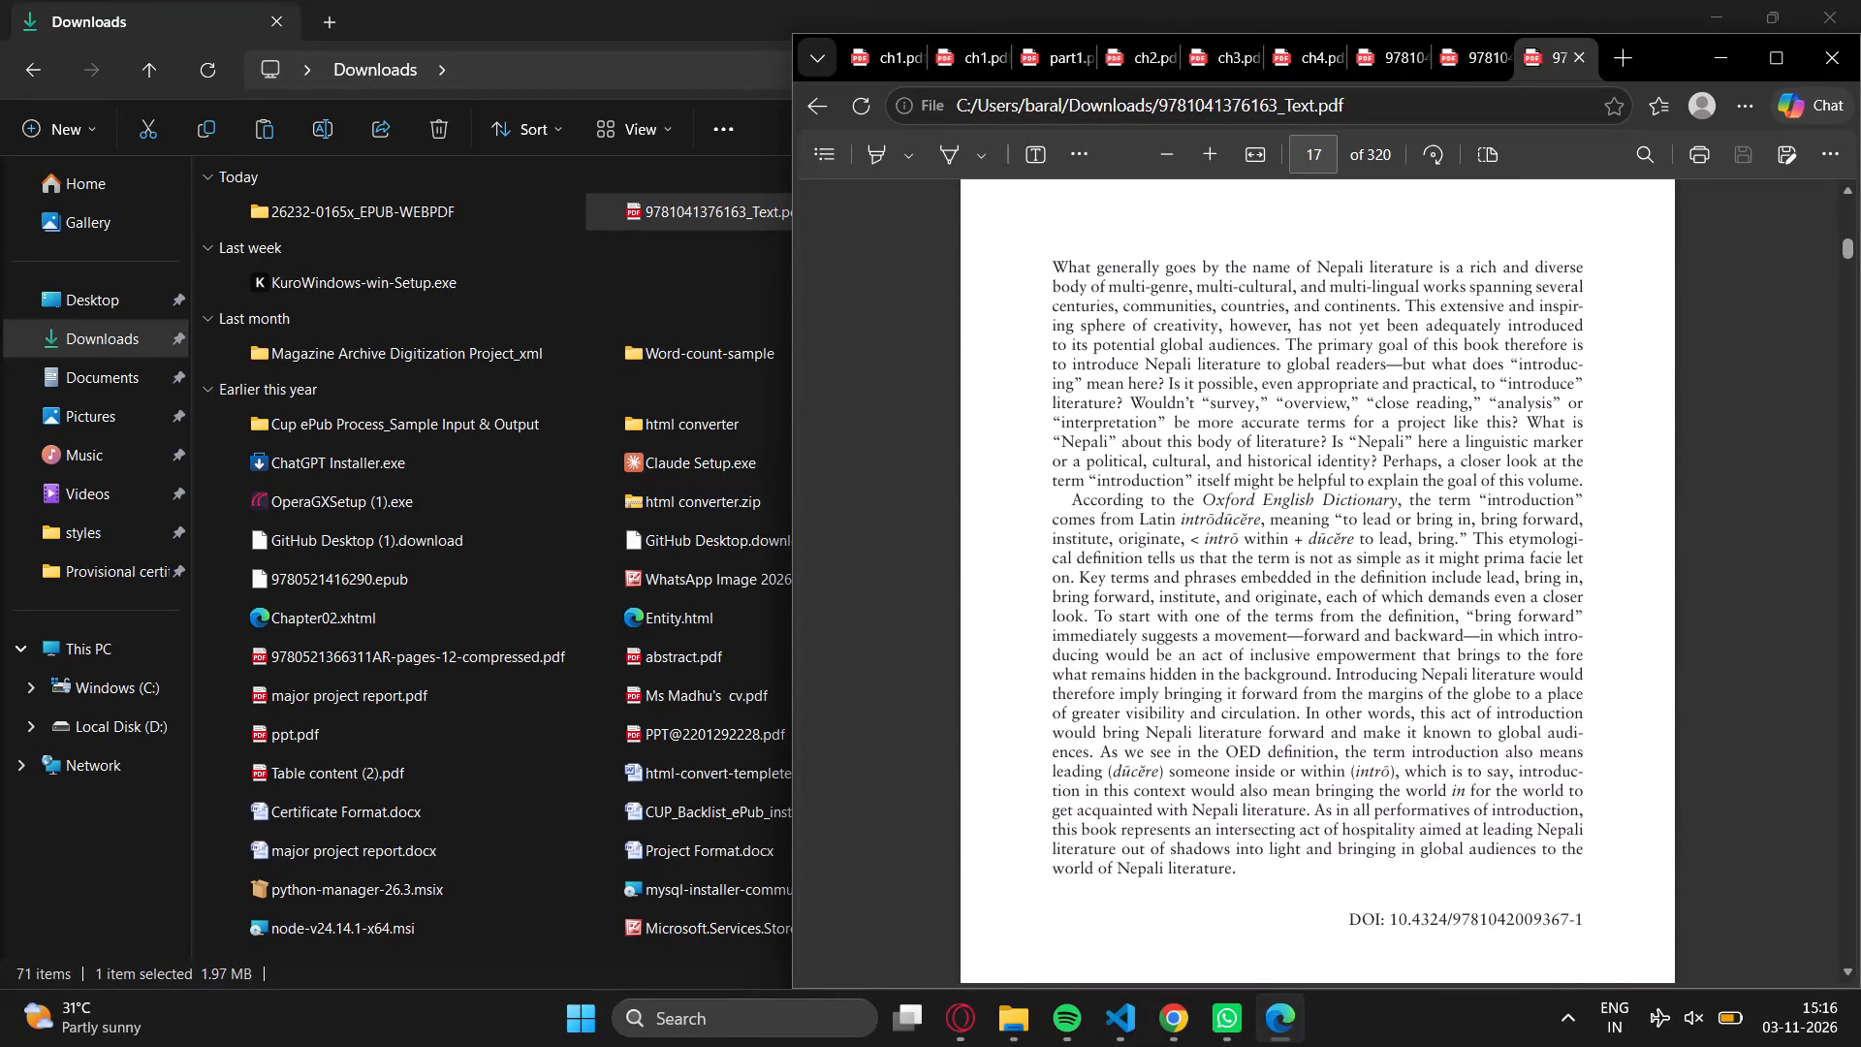
Examine the introduction in the text PDF through its references, up to the Part I Genealogies page.
scroll(1239, 656, down, 12)
scroll(1239, 656, down, 18)
scroll(1223, 684, down, 18)
scroll(1213, 701, down, 12)
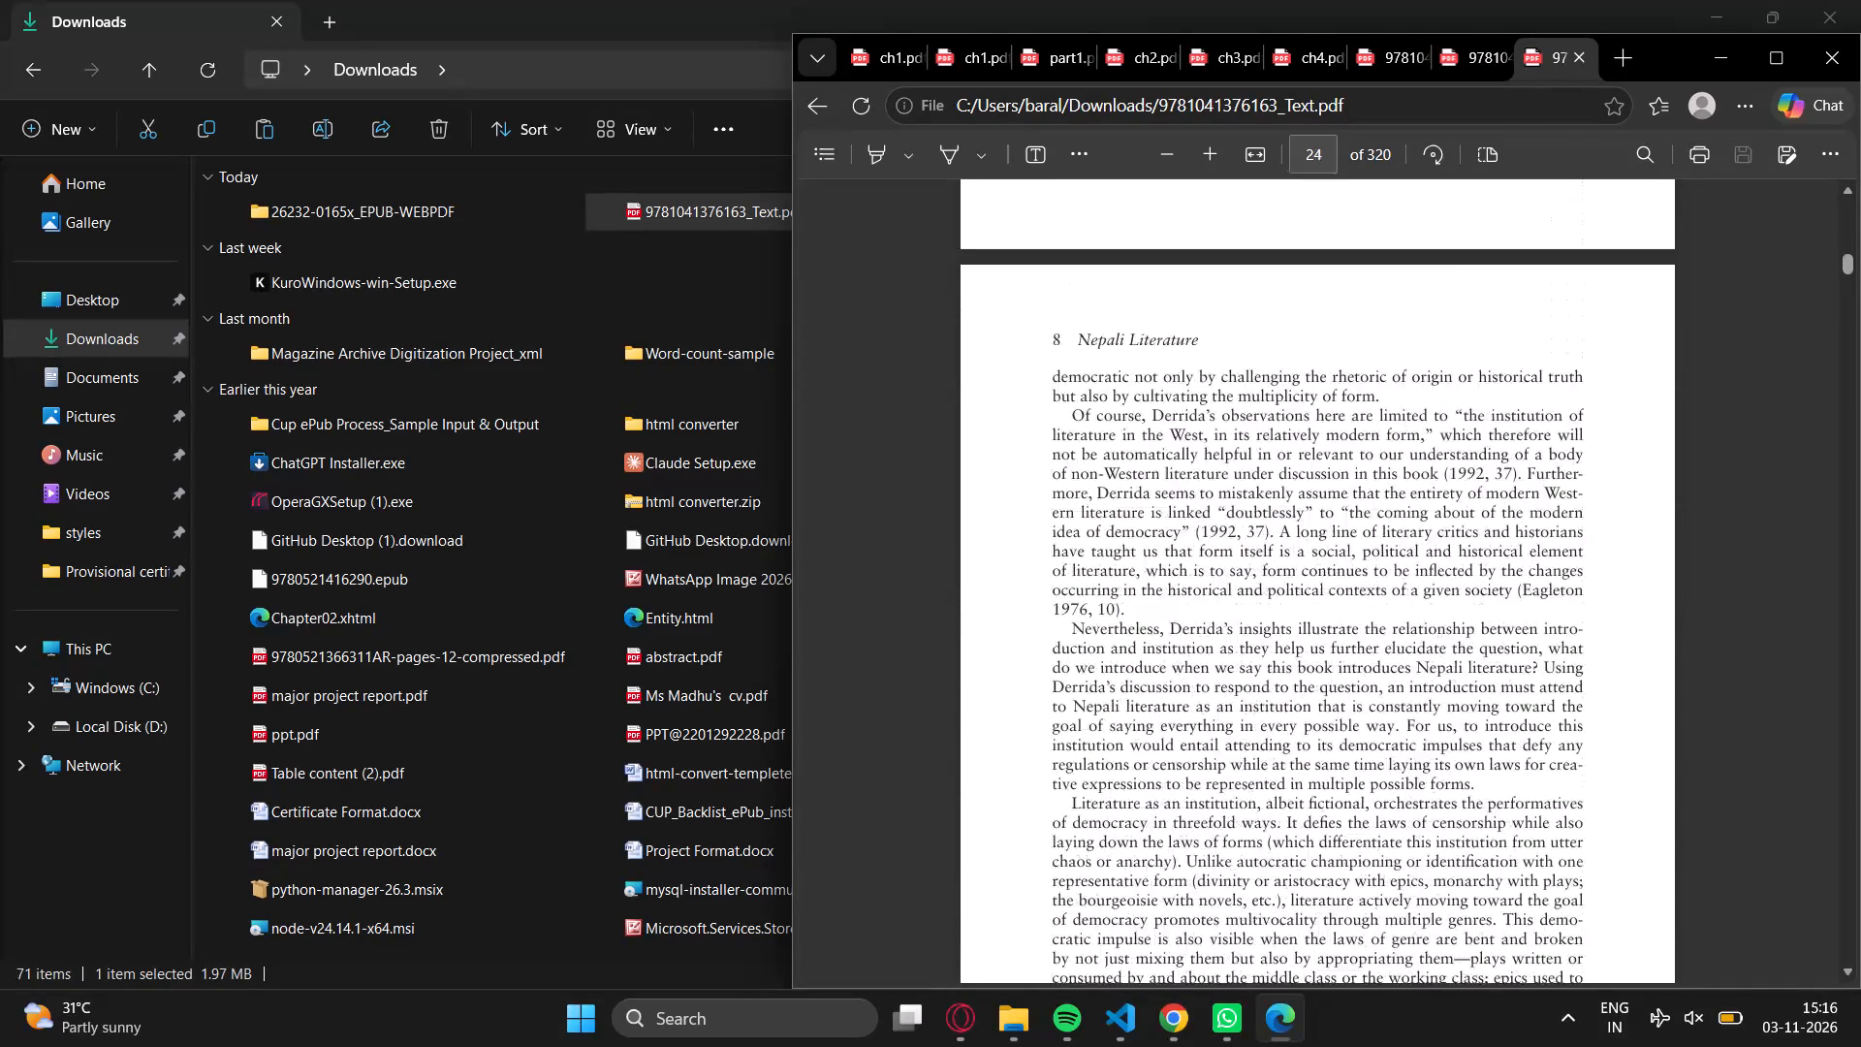
scroll(1197, 724, down, 17)
scroll(1181, 742, down, 11)
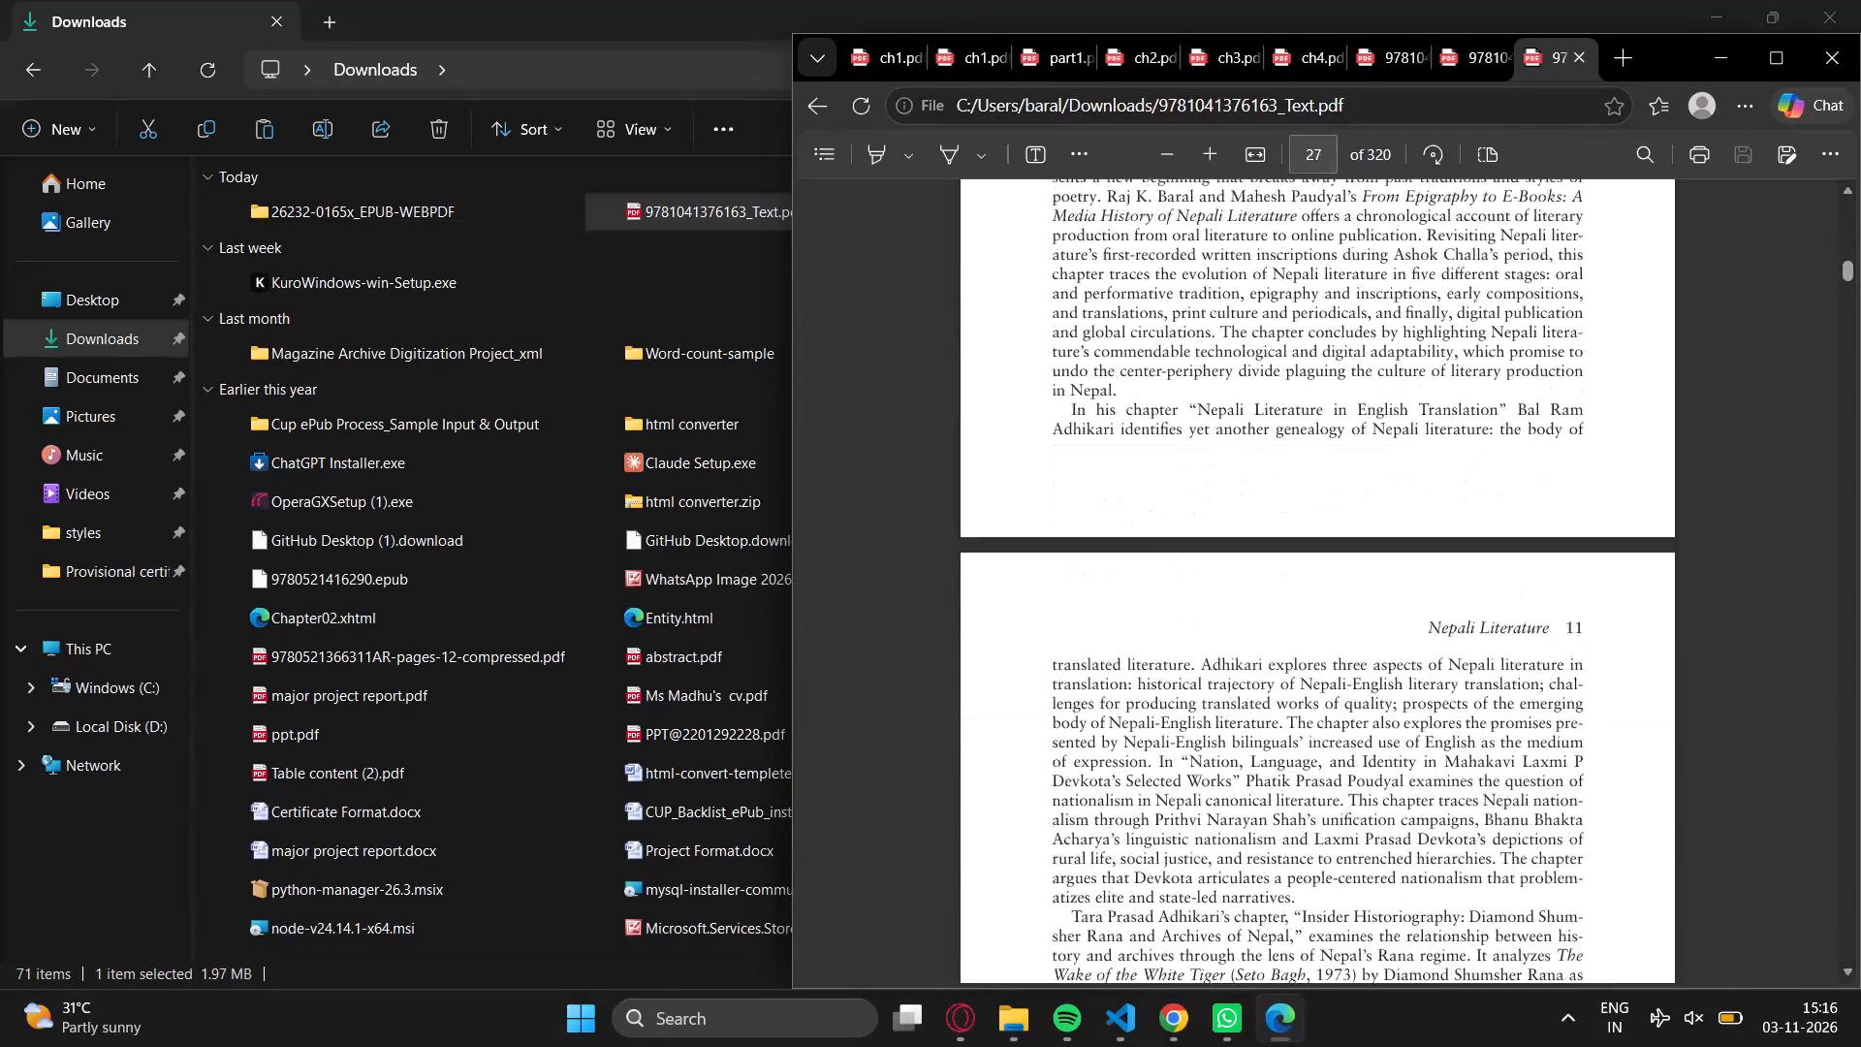
scroll(1174, 749, down, 16)
scroll(1174, 749, down, 5)
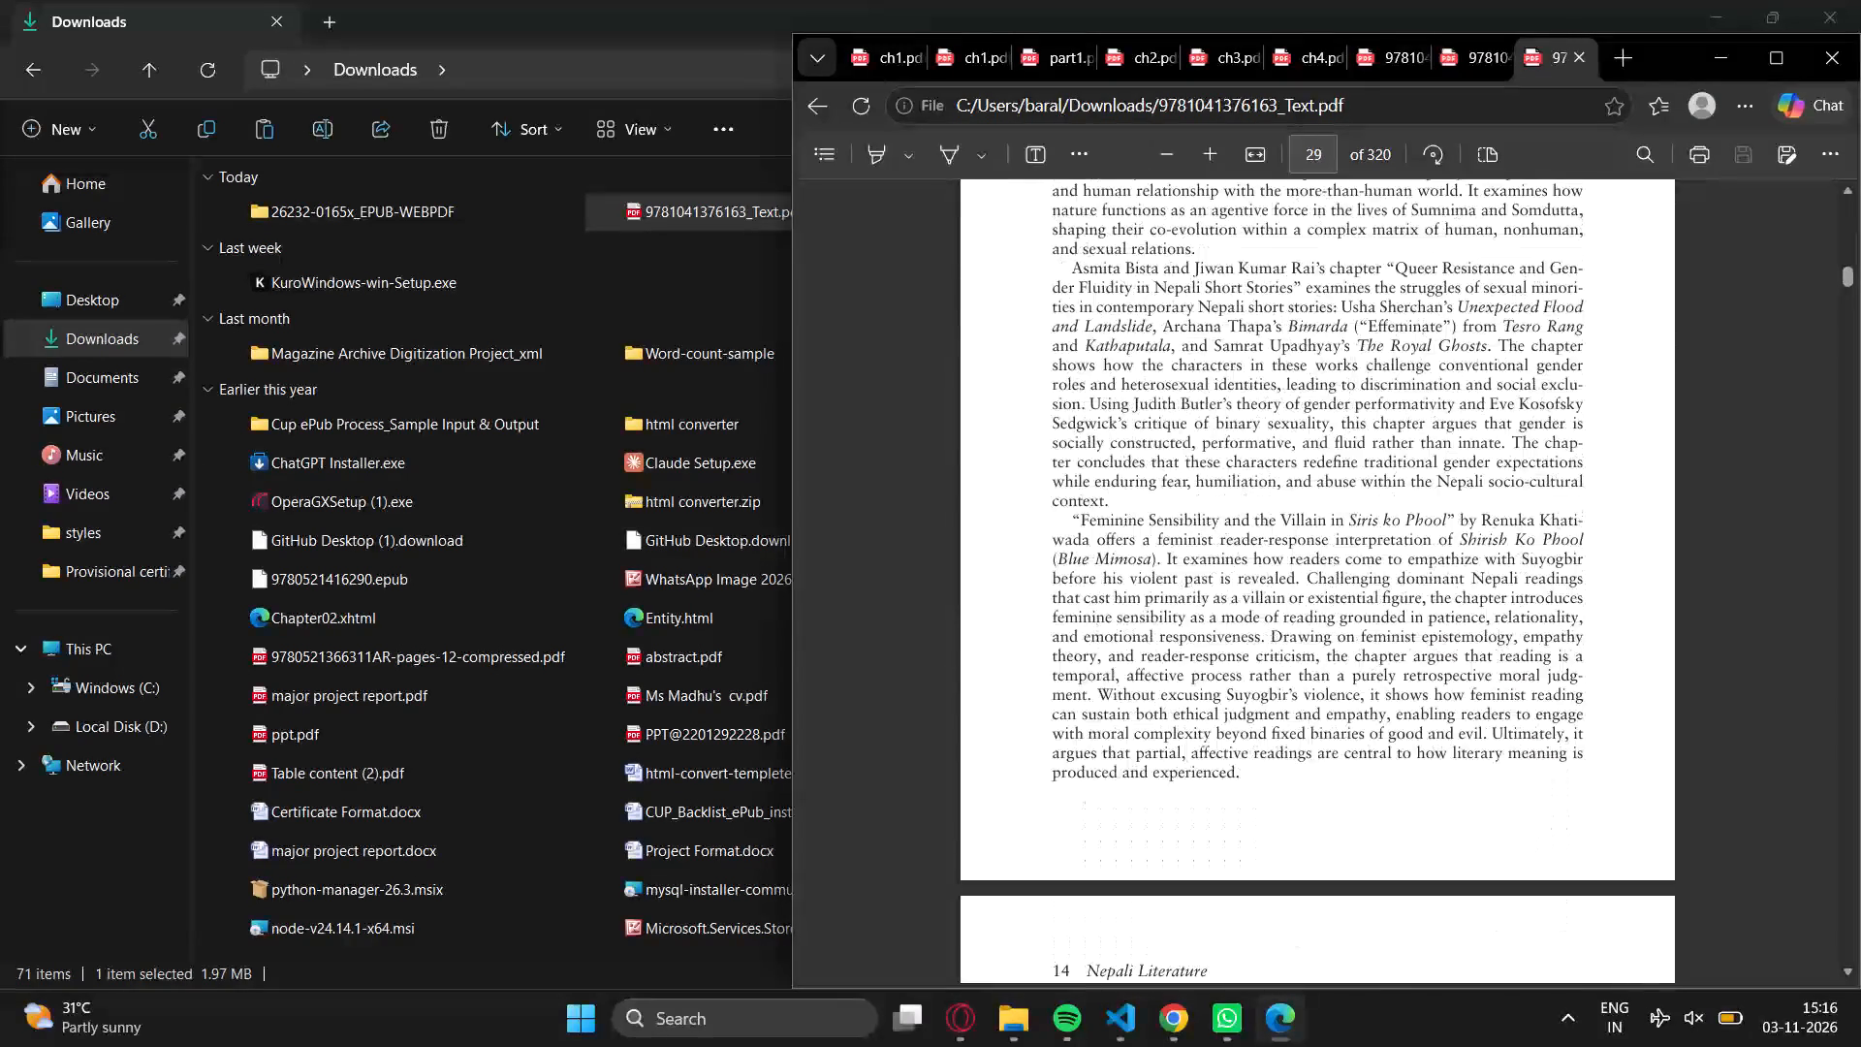
scroll(1163, 763, down, 13)
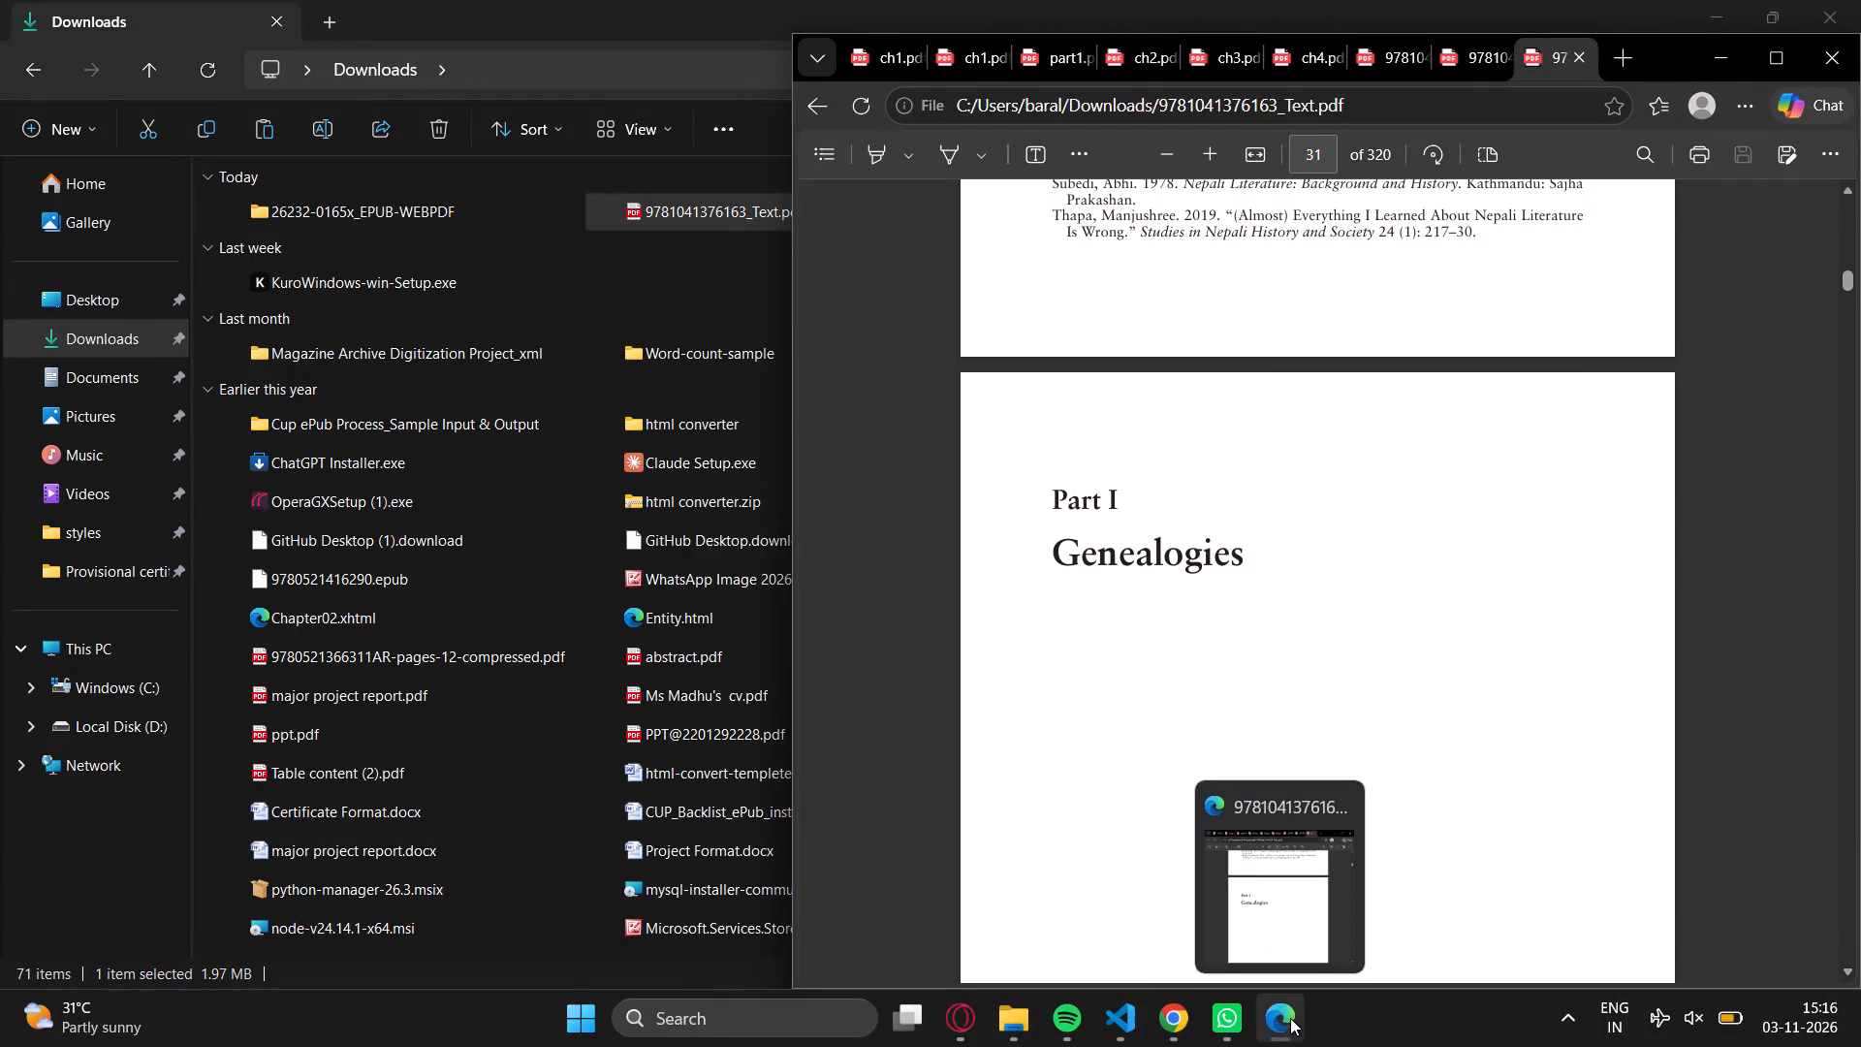
Switch to Smallpdf in Chrome, split the text PDF at the marked points into 20 PDFs, and download the result.
click(1201, 936)
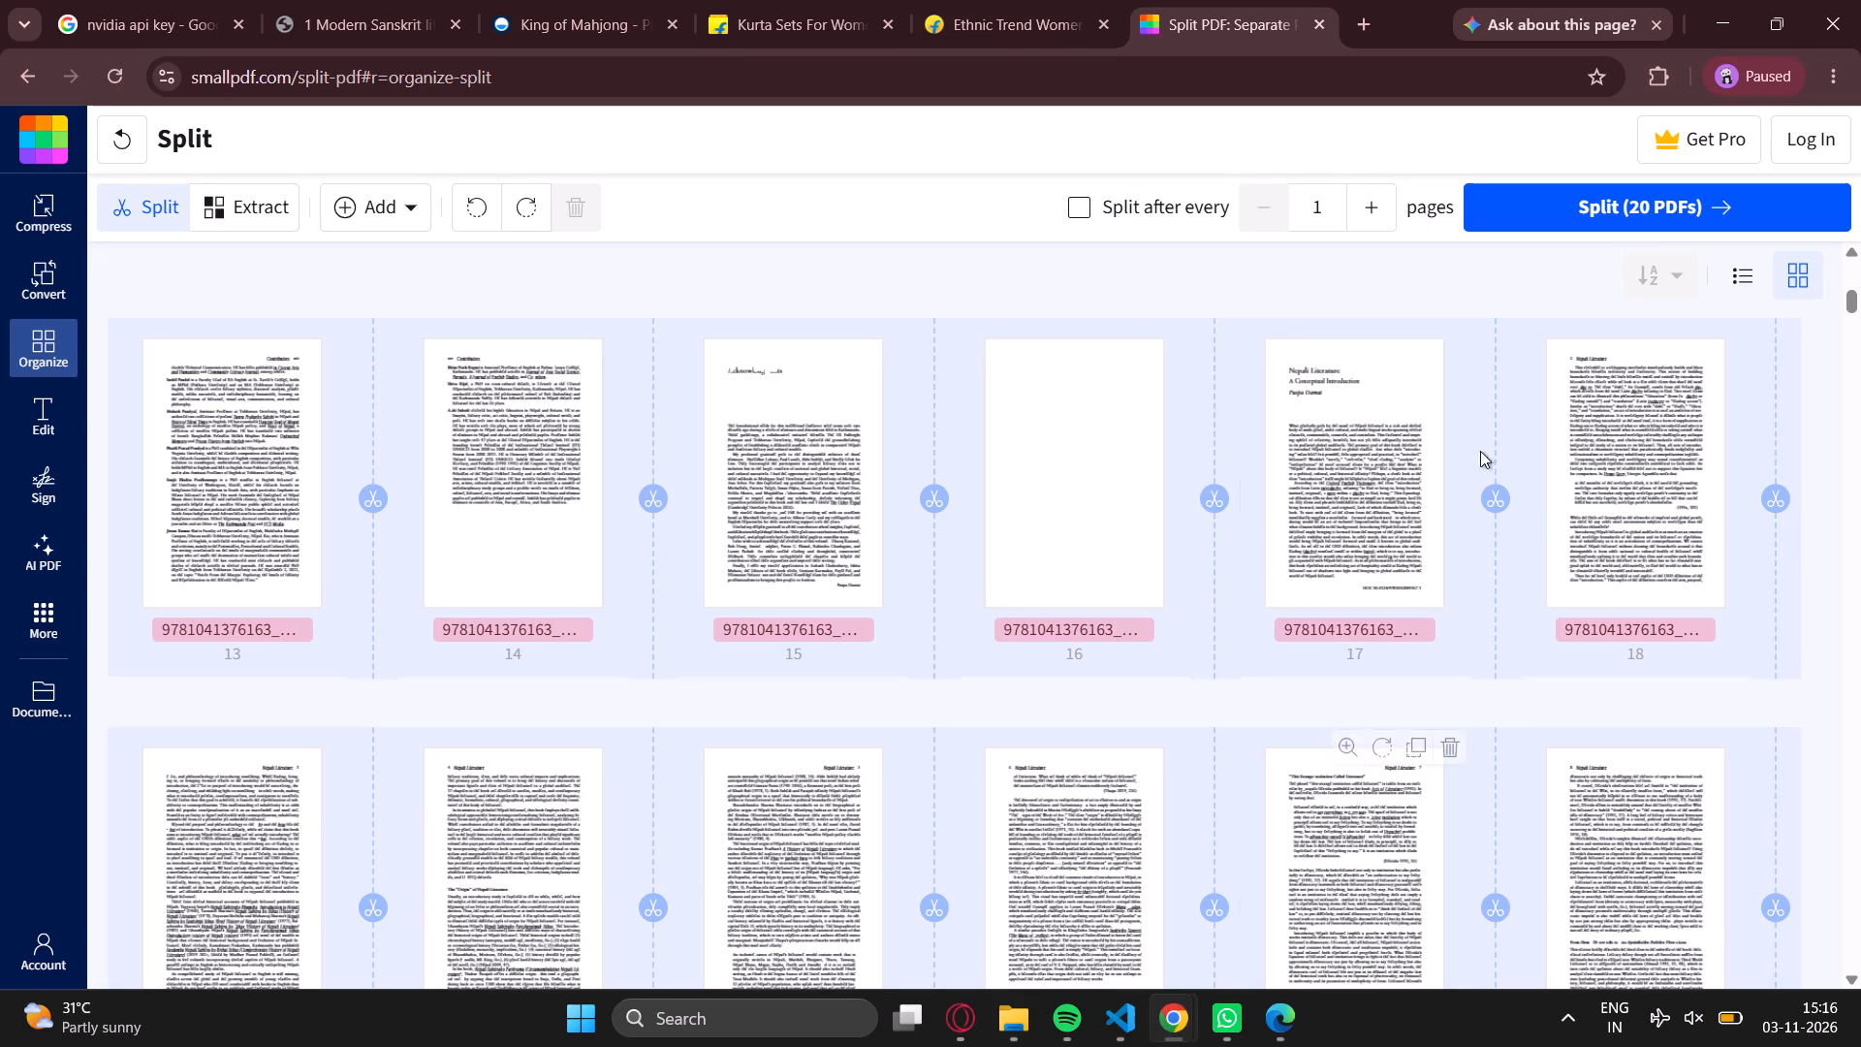
click(1653, 198)
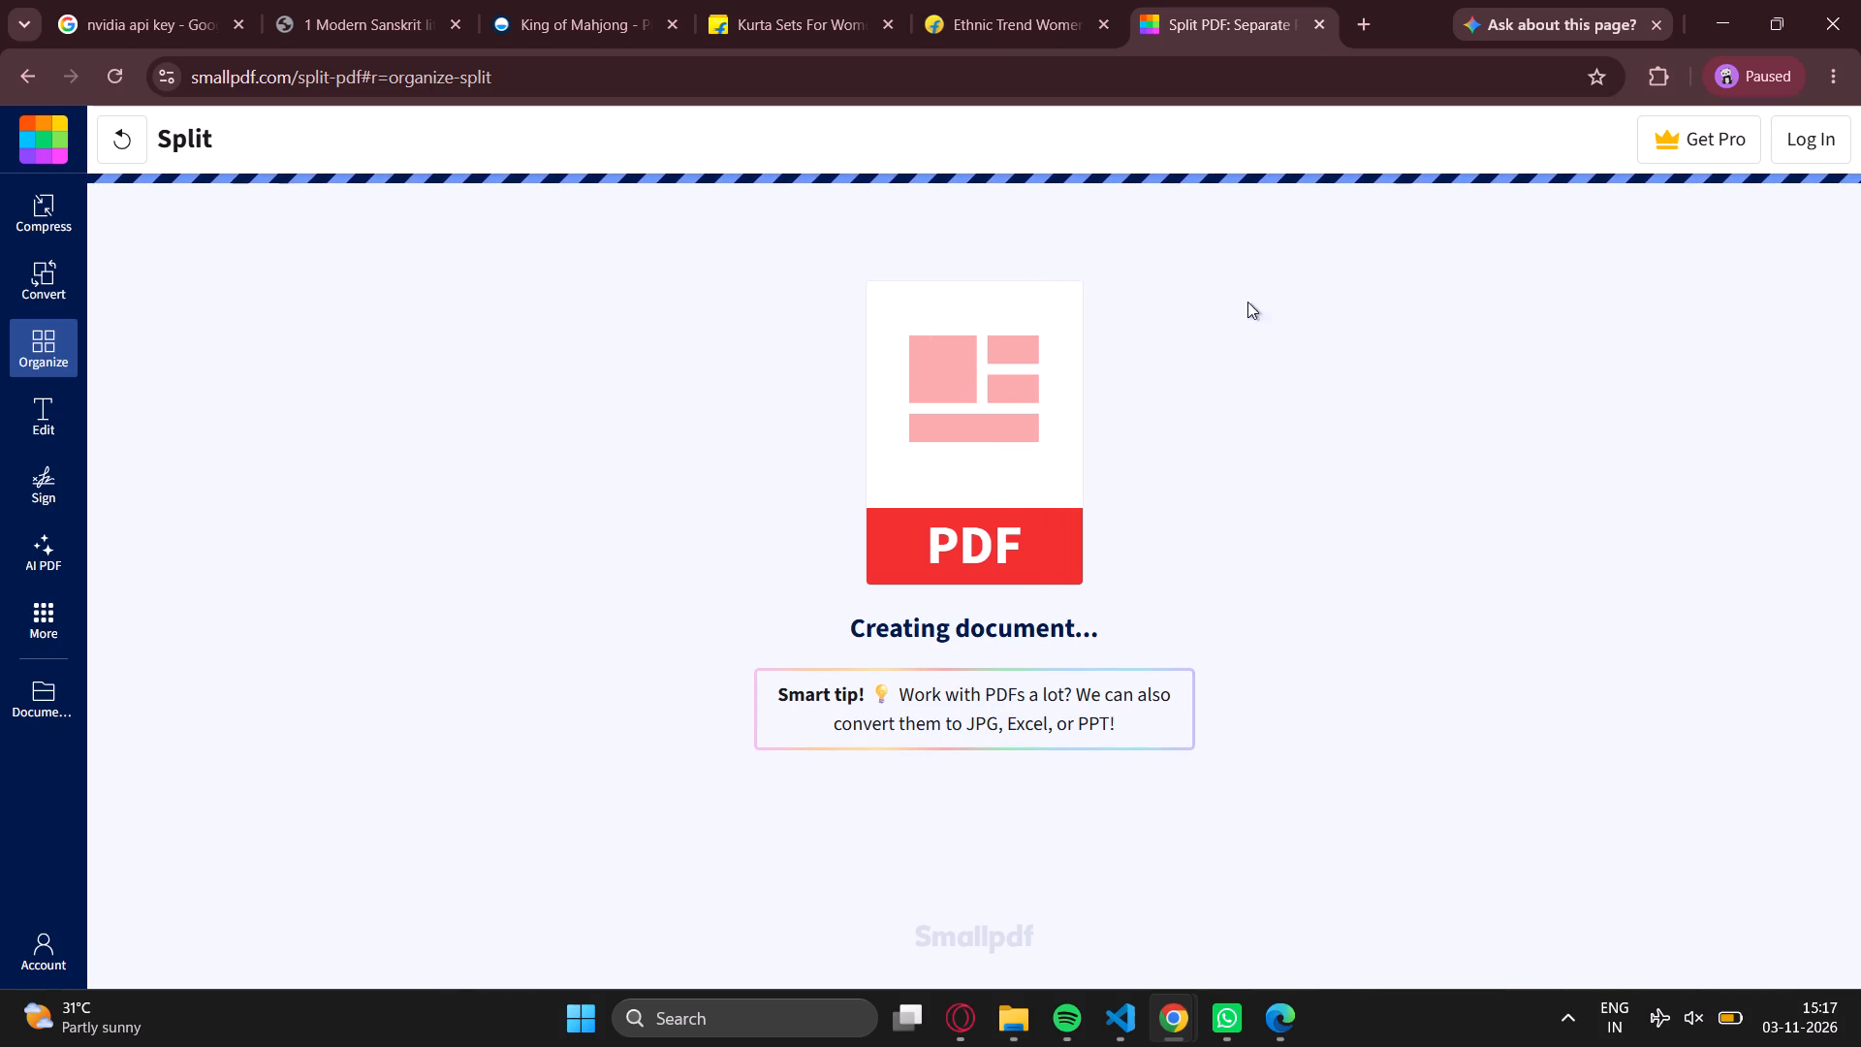
click(1526, 398)
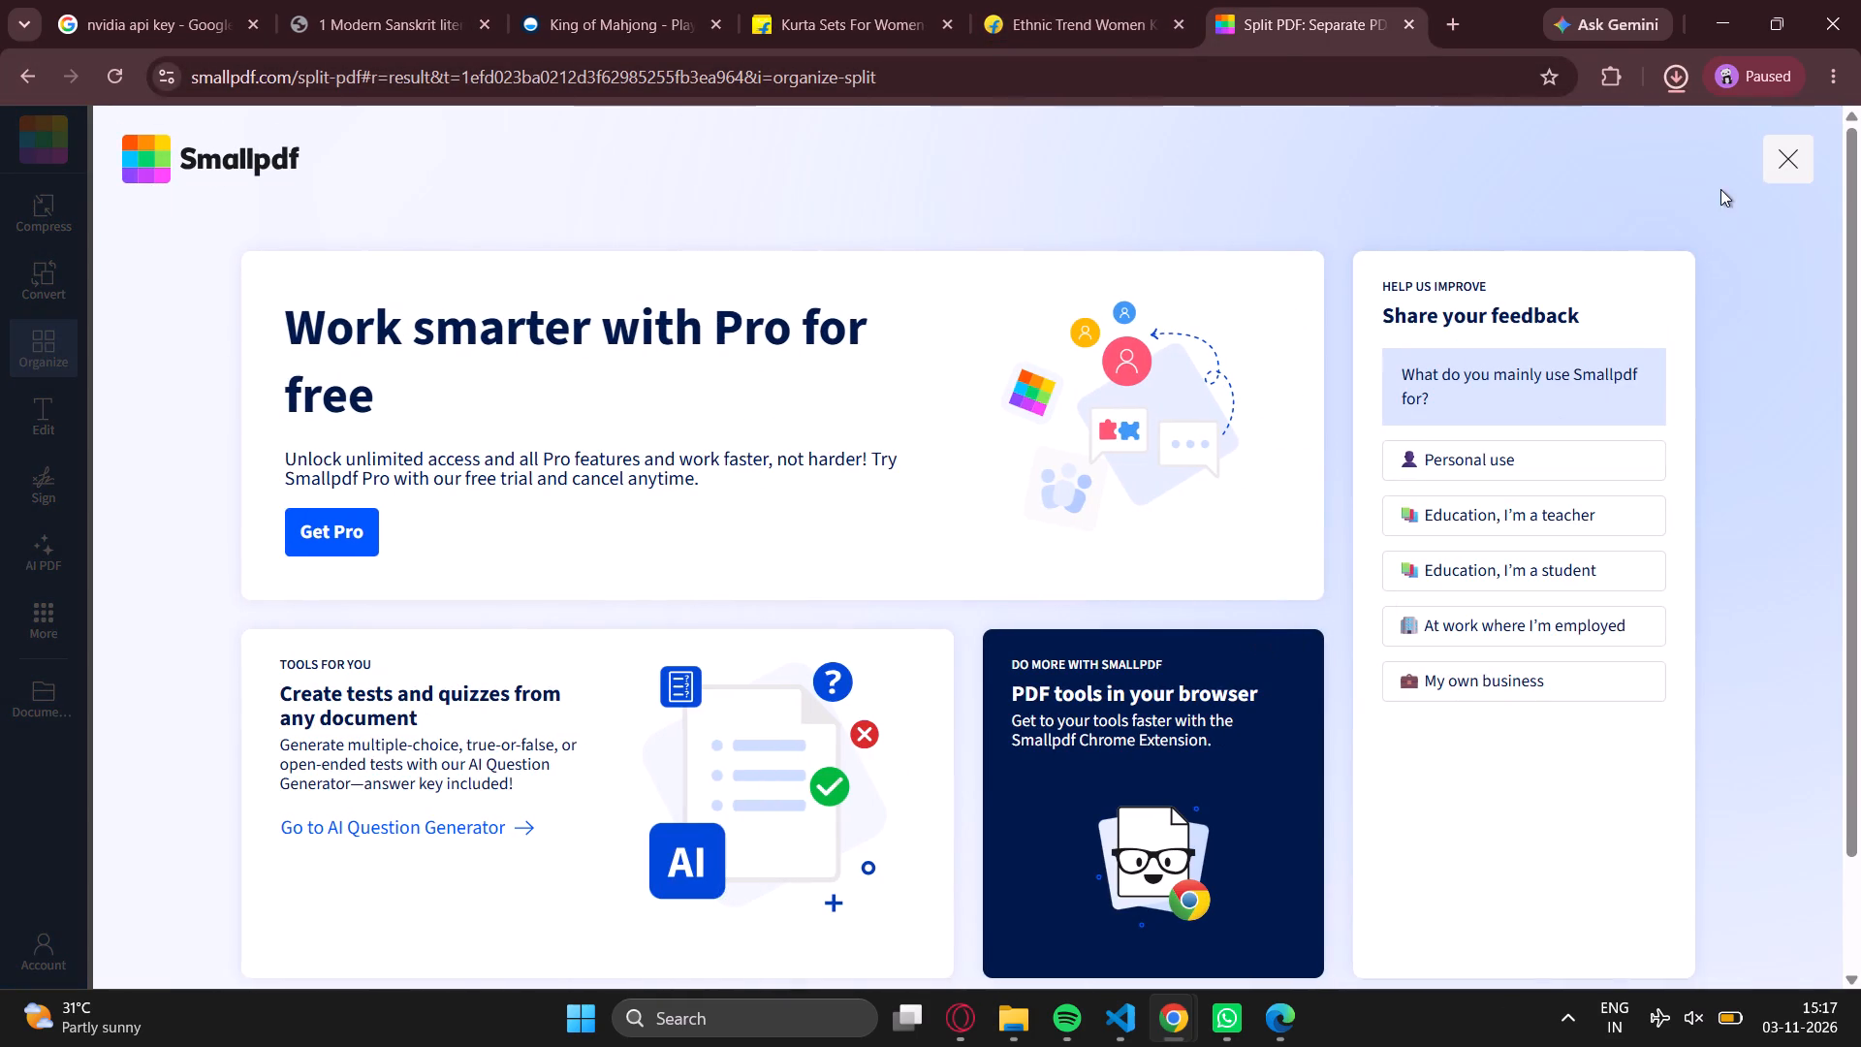
click(1521, 136)
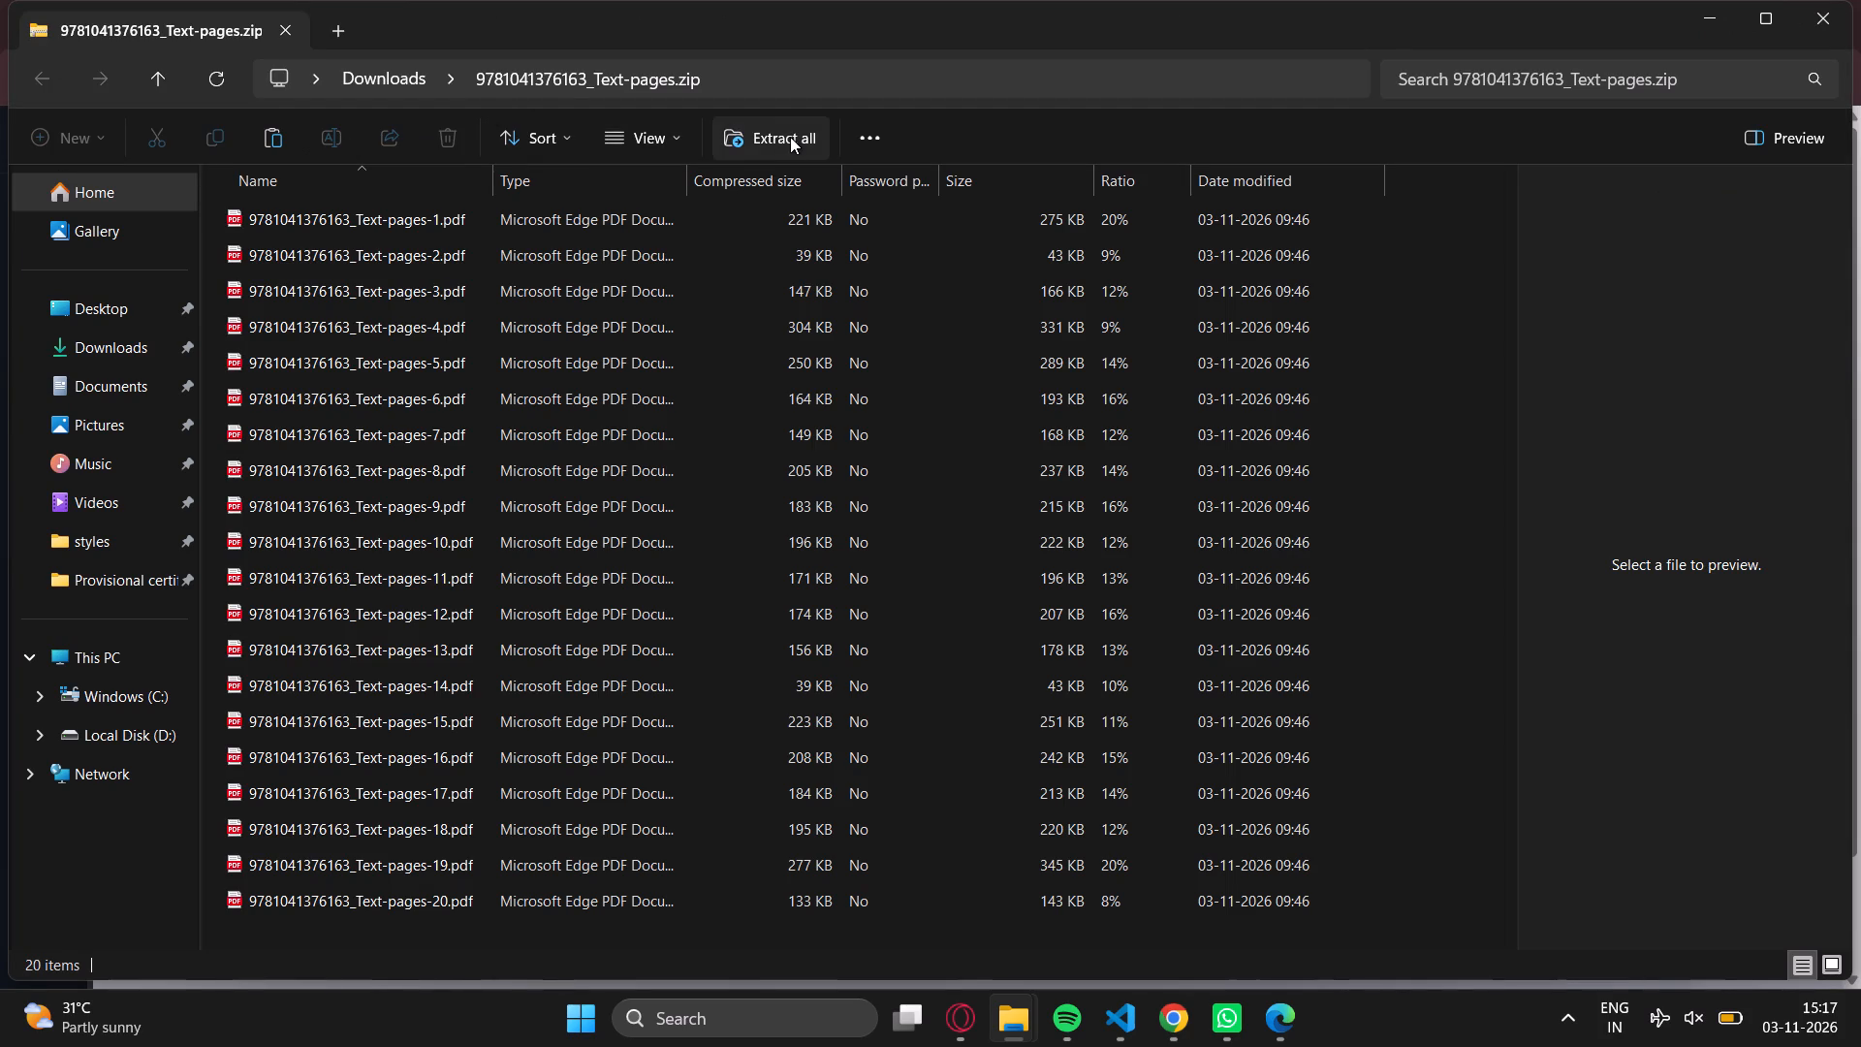
click(790, 137)
click(1110, 758)
click(1708, 15)
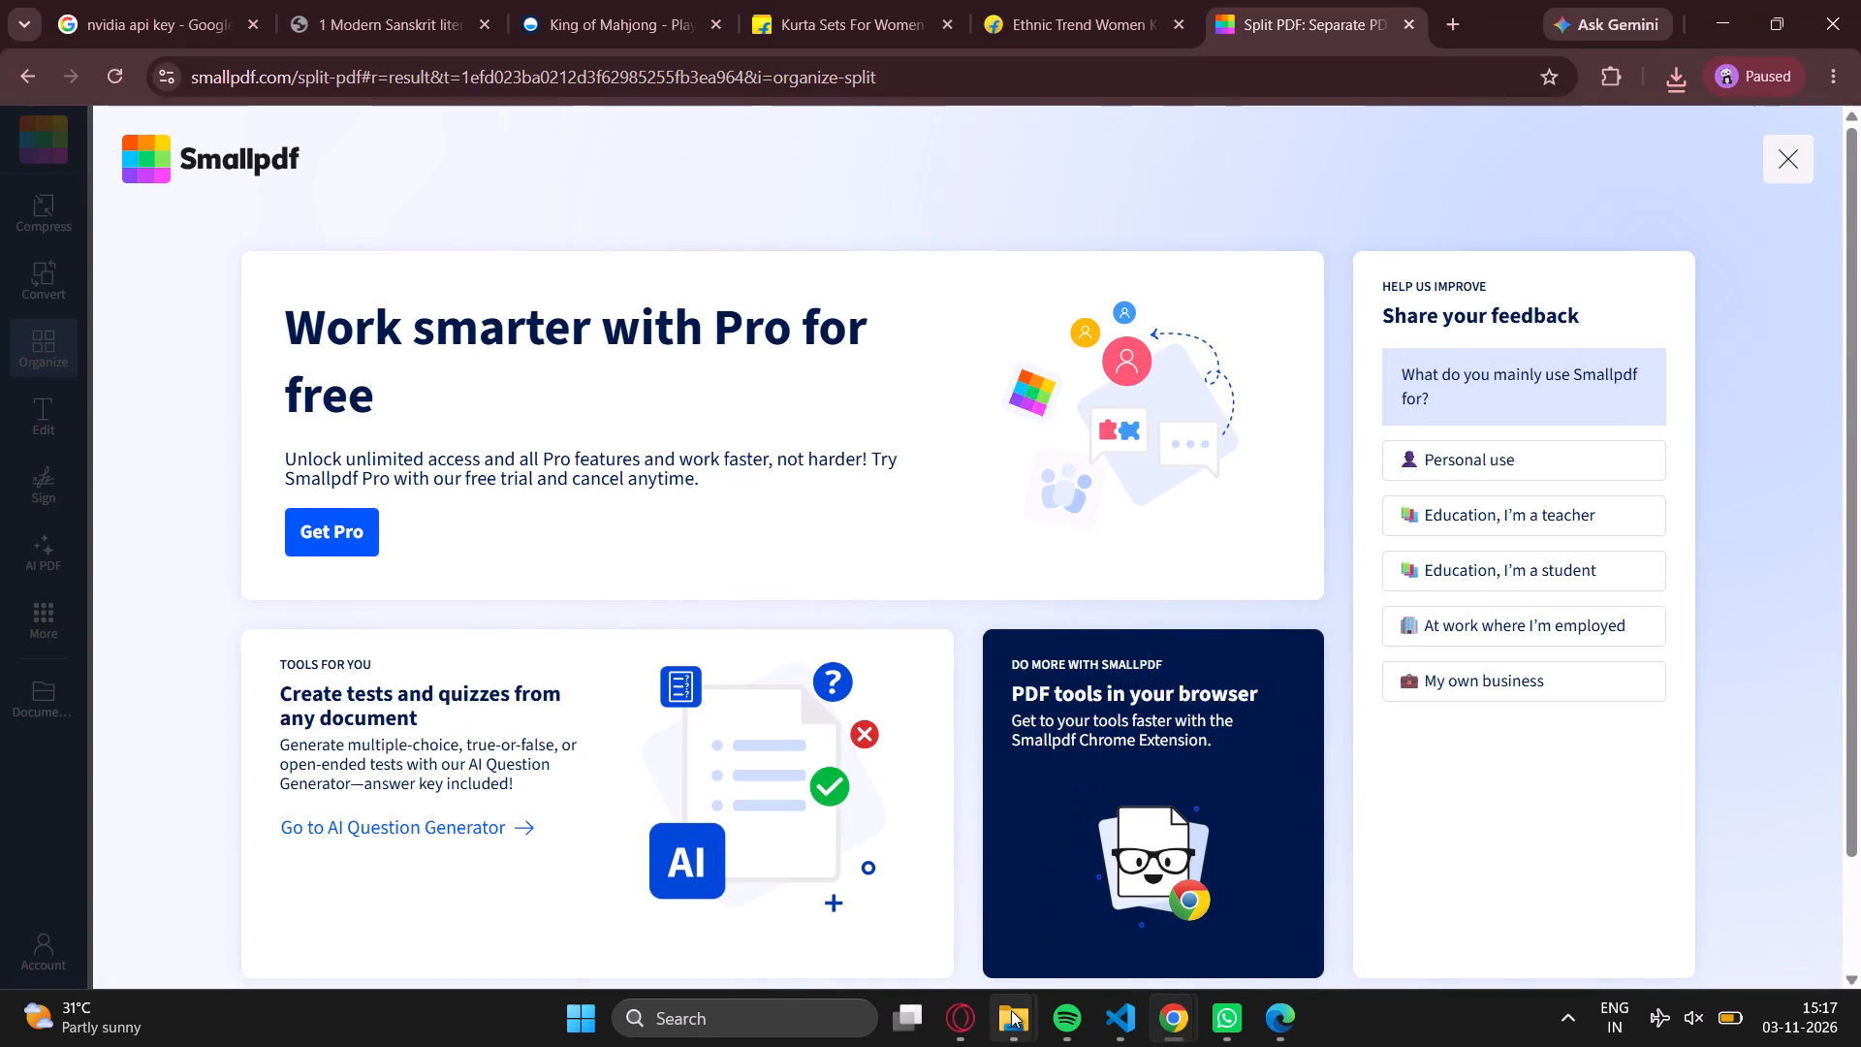
click(888, 913)
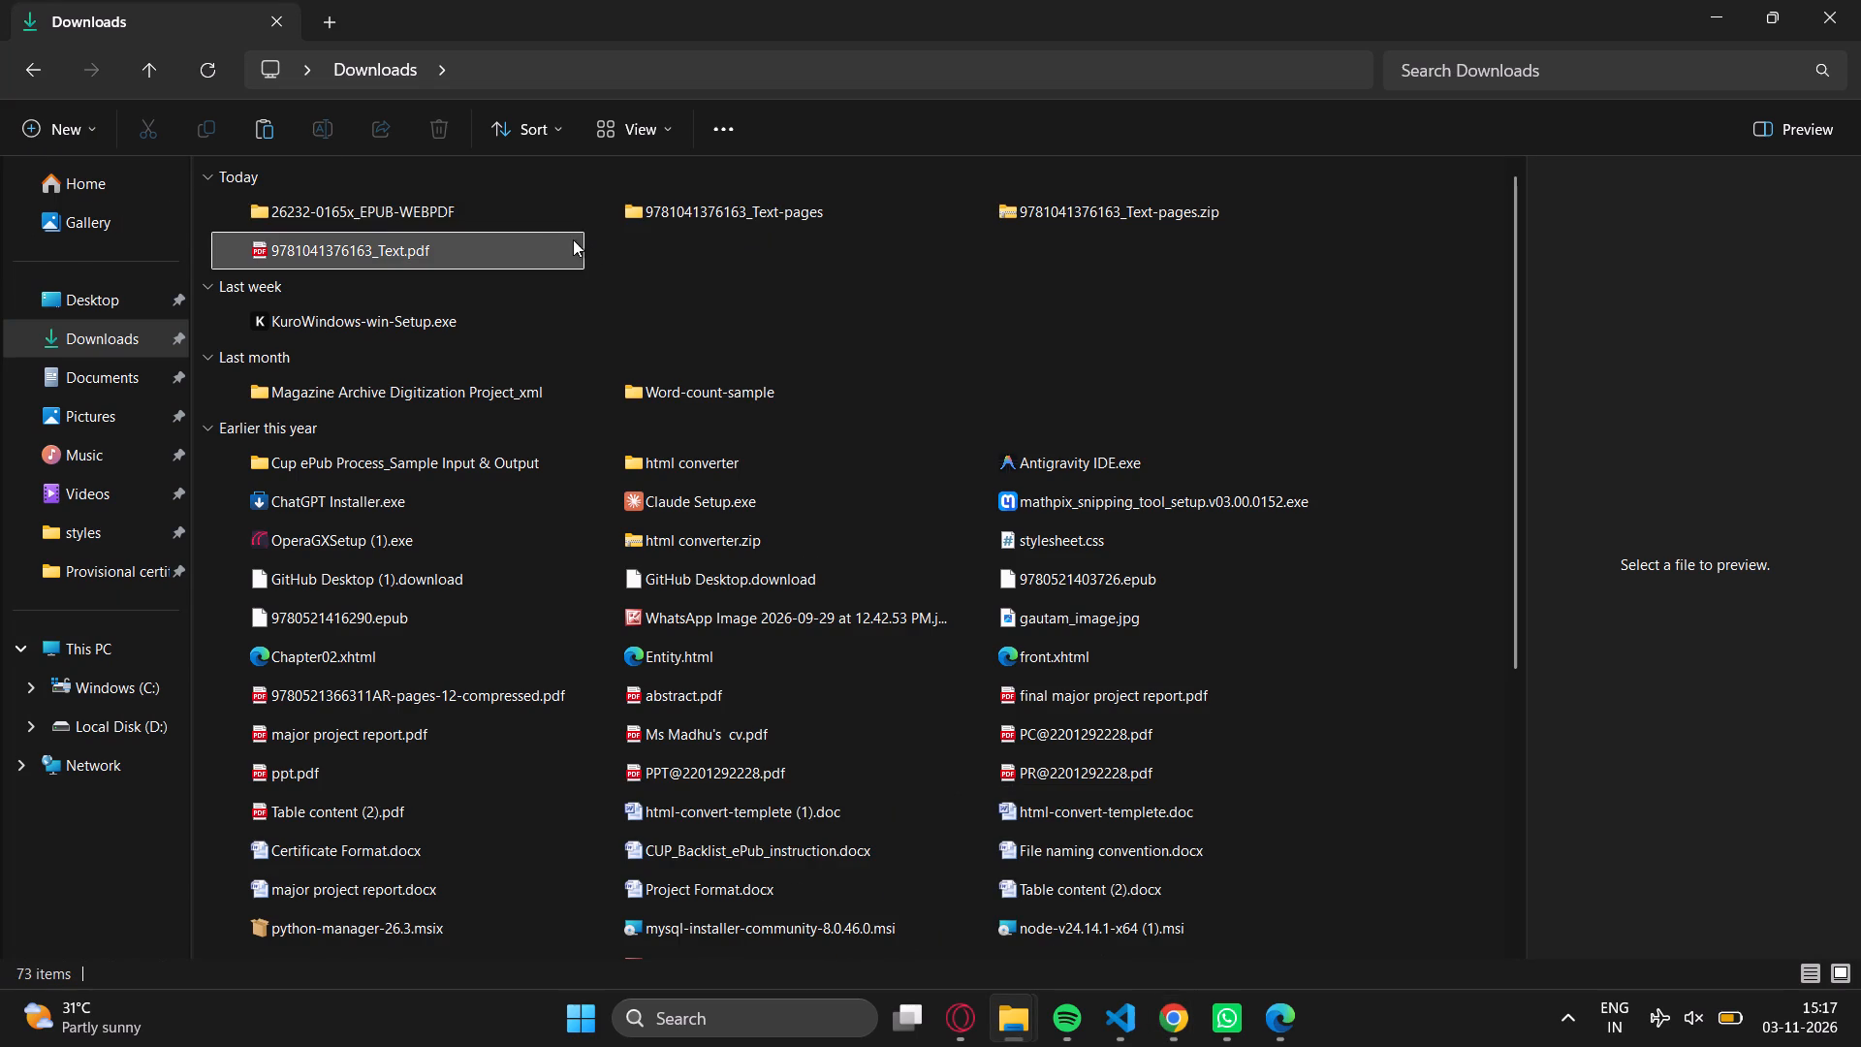
double_click(682, 218)
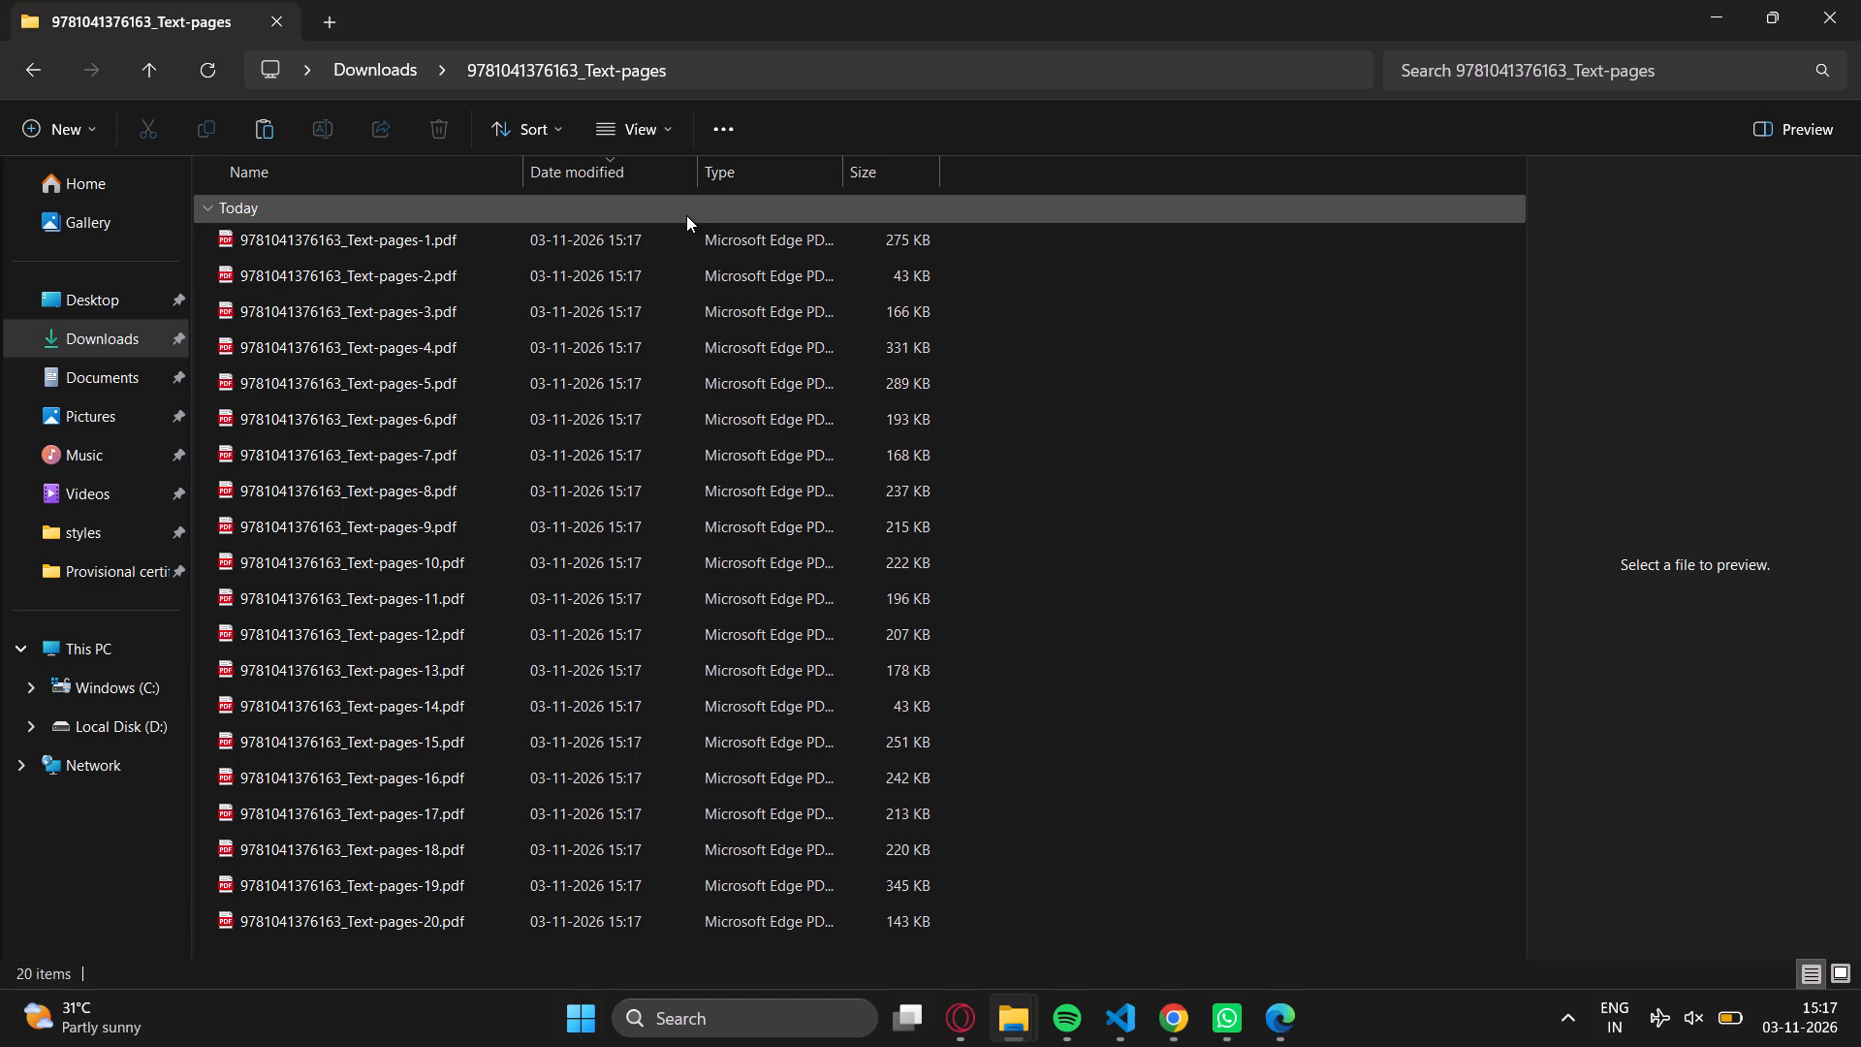
double_click(342, 242)
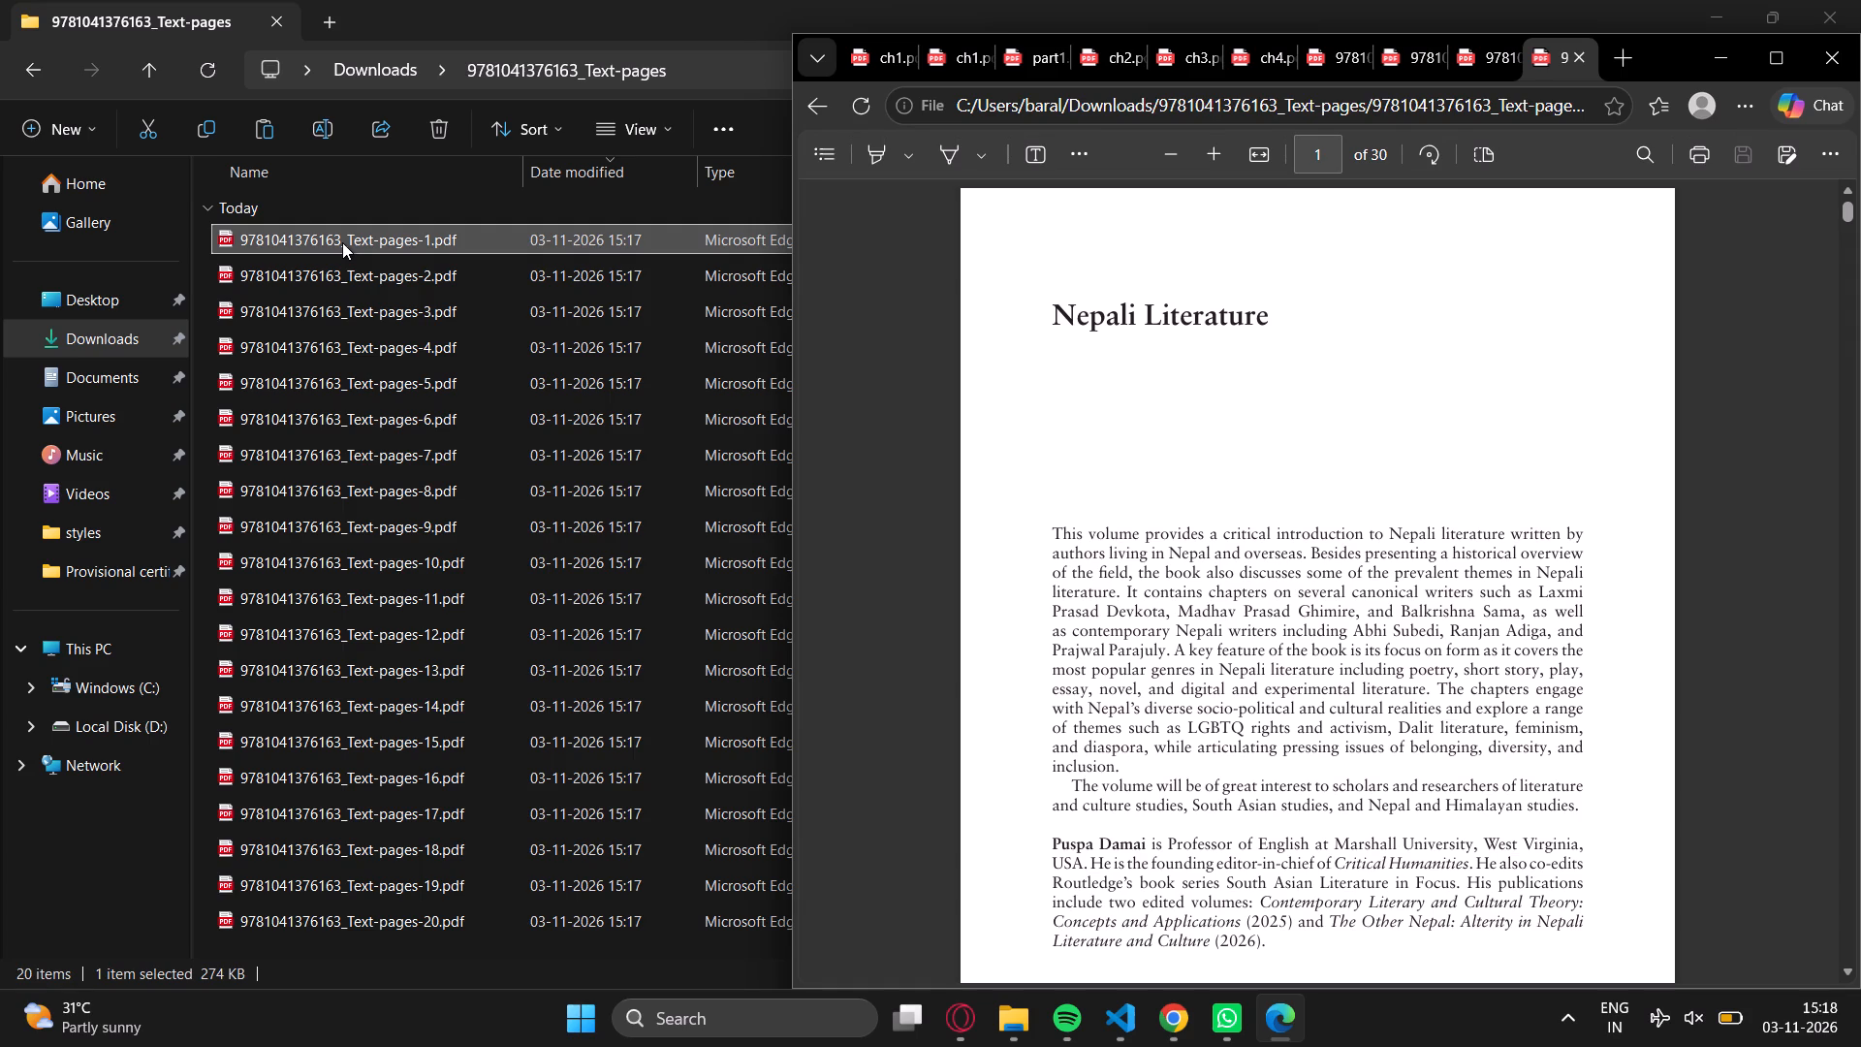
click(466, 242)
right_click(470, 239)
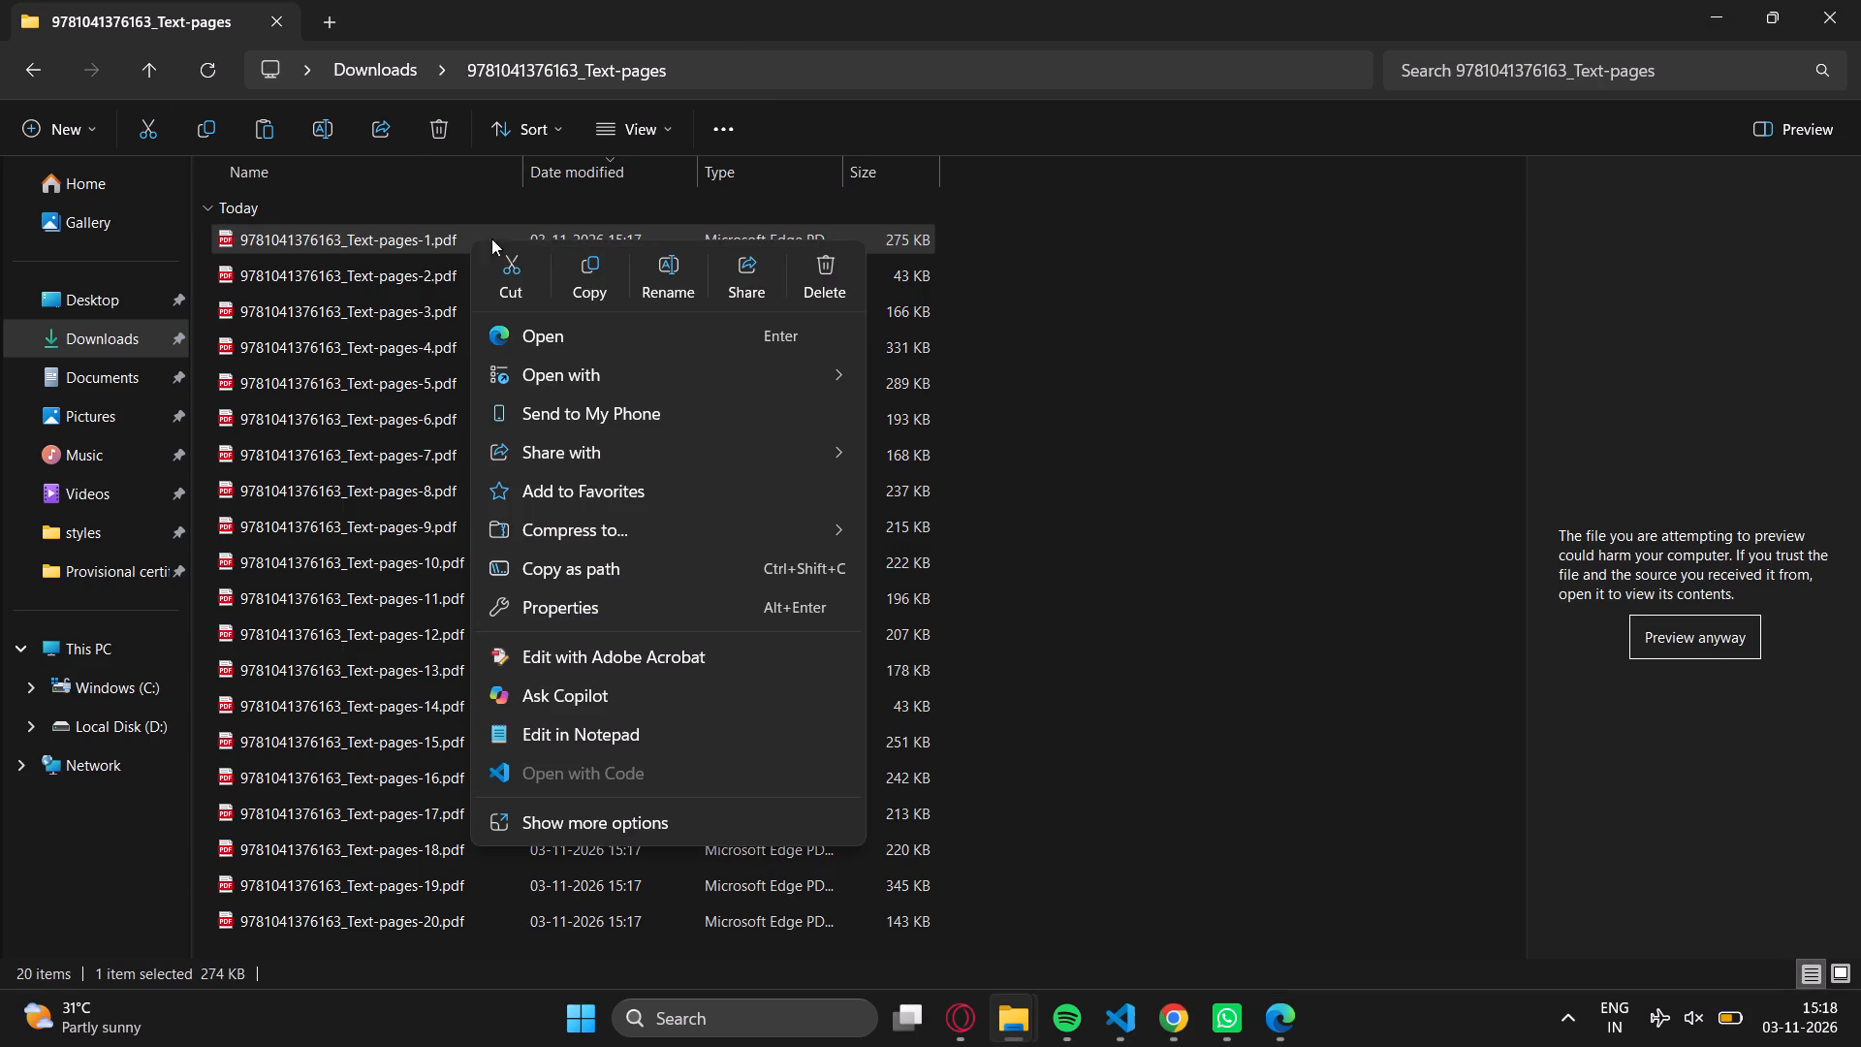
double_click(426, 286)
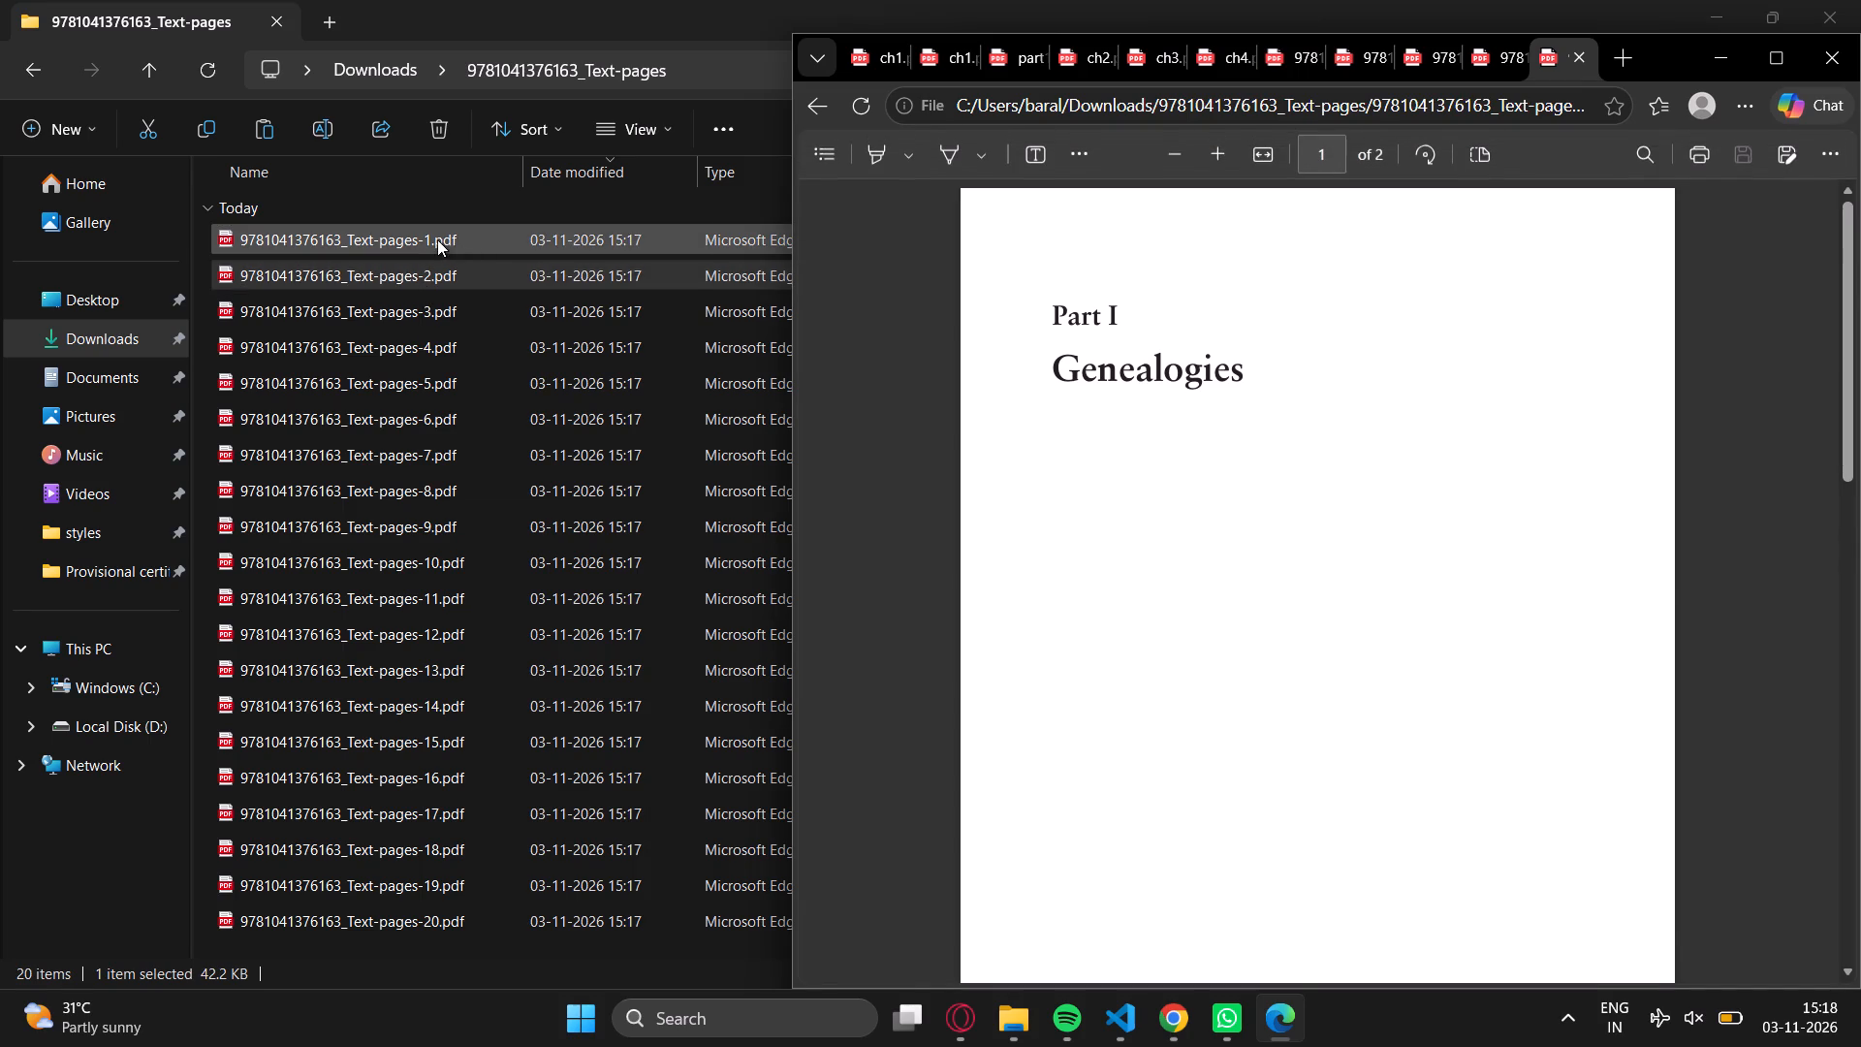
click(437, 239)
click(438, 232)
right_click(439, 229)
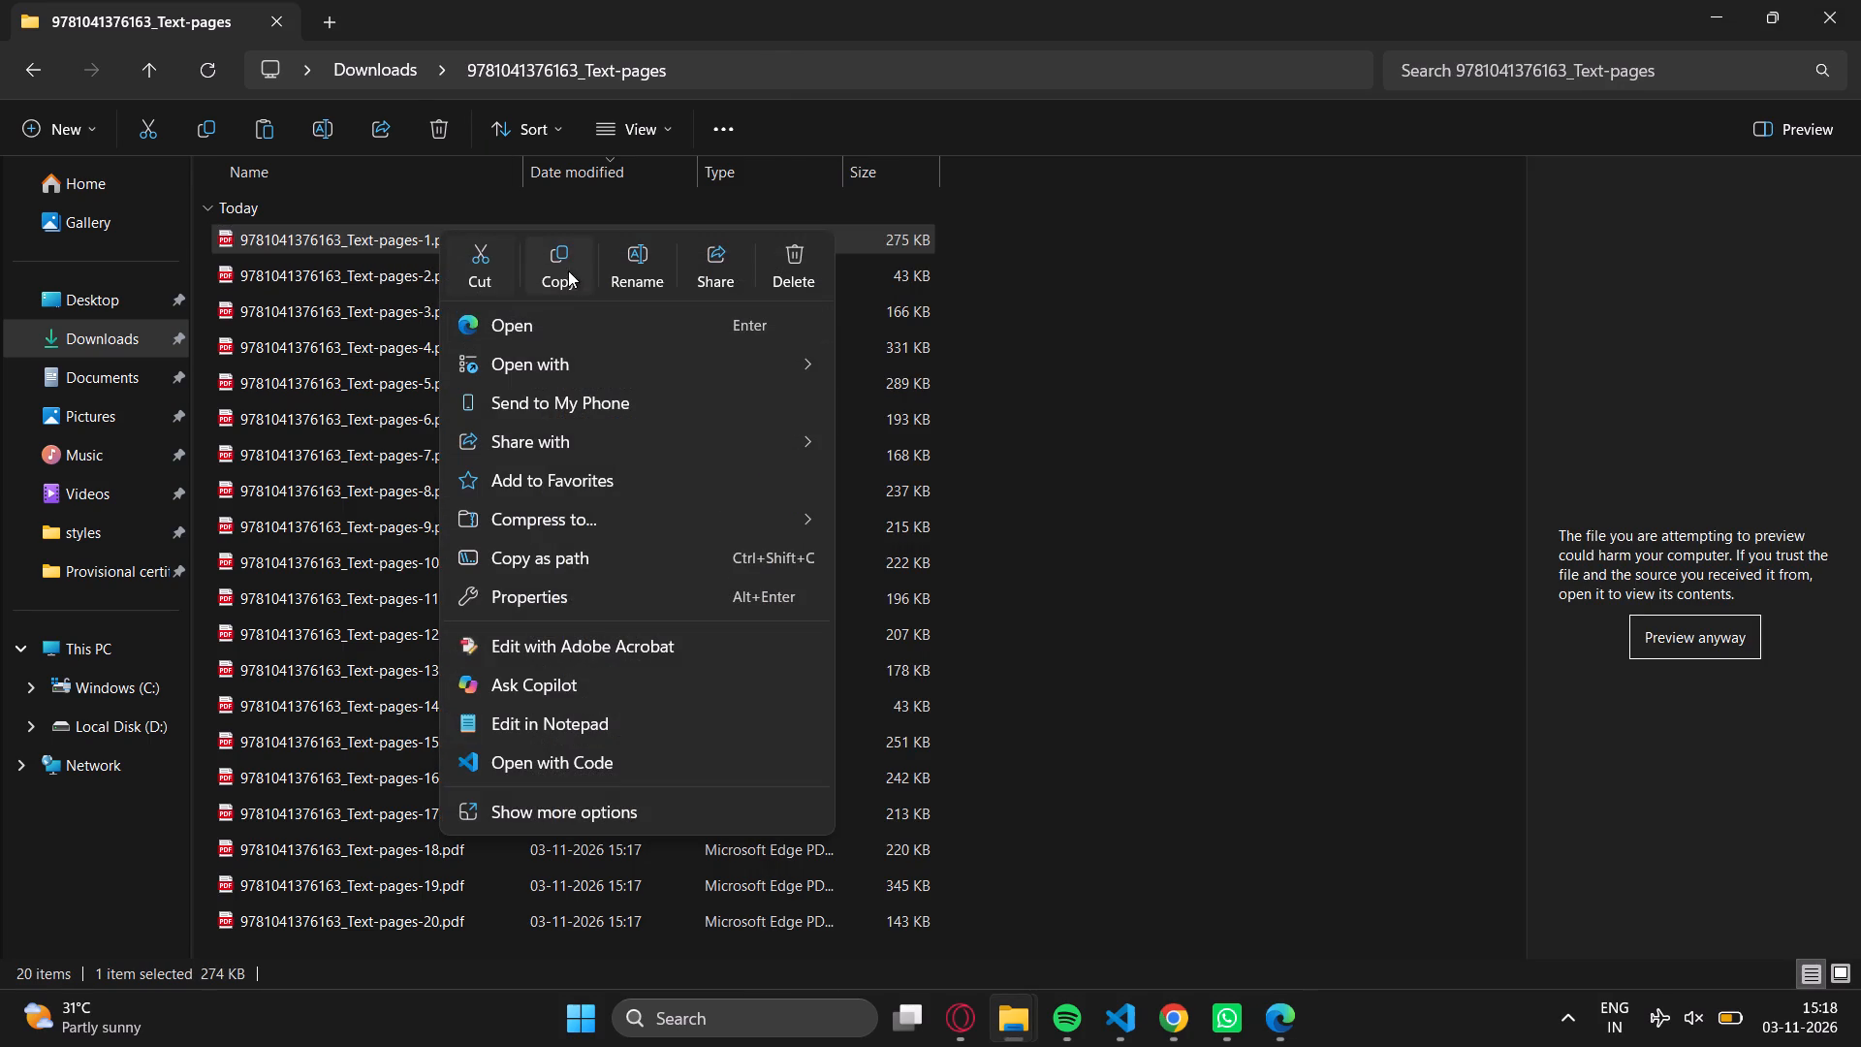
click(628, 259)
key(BackSpace)
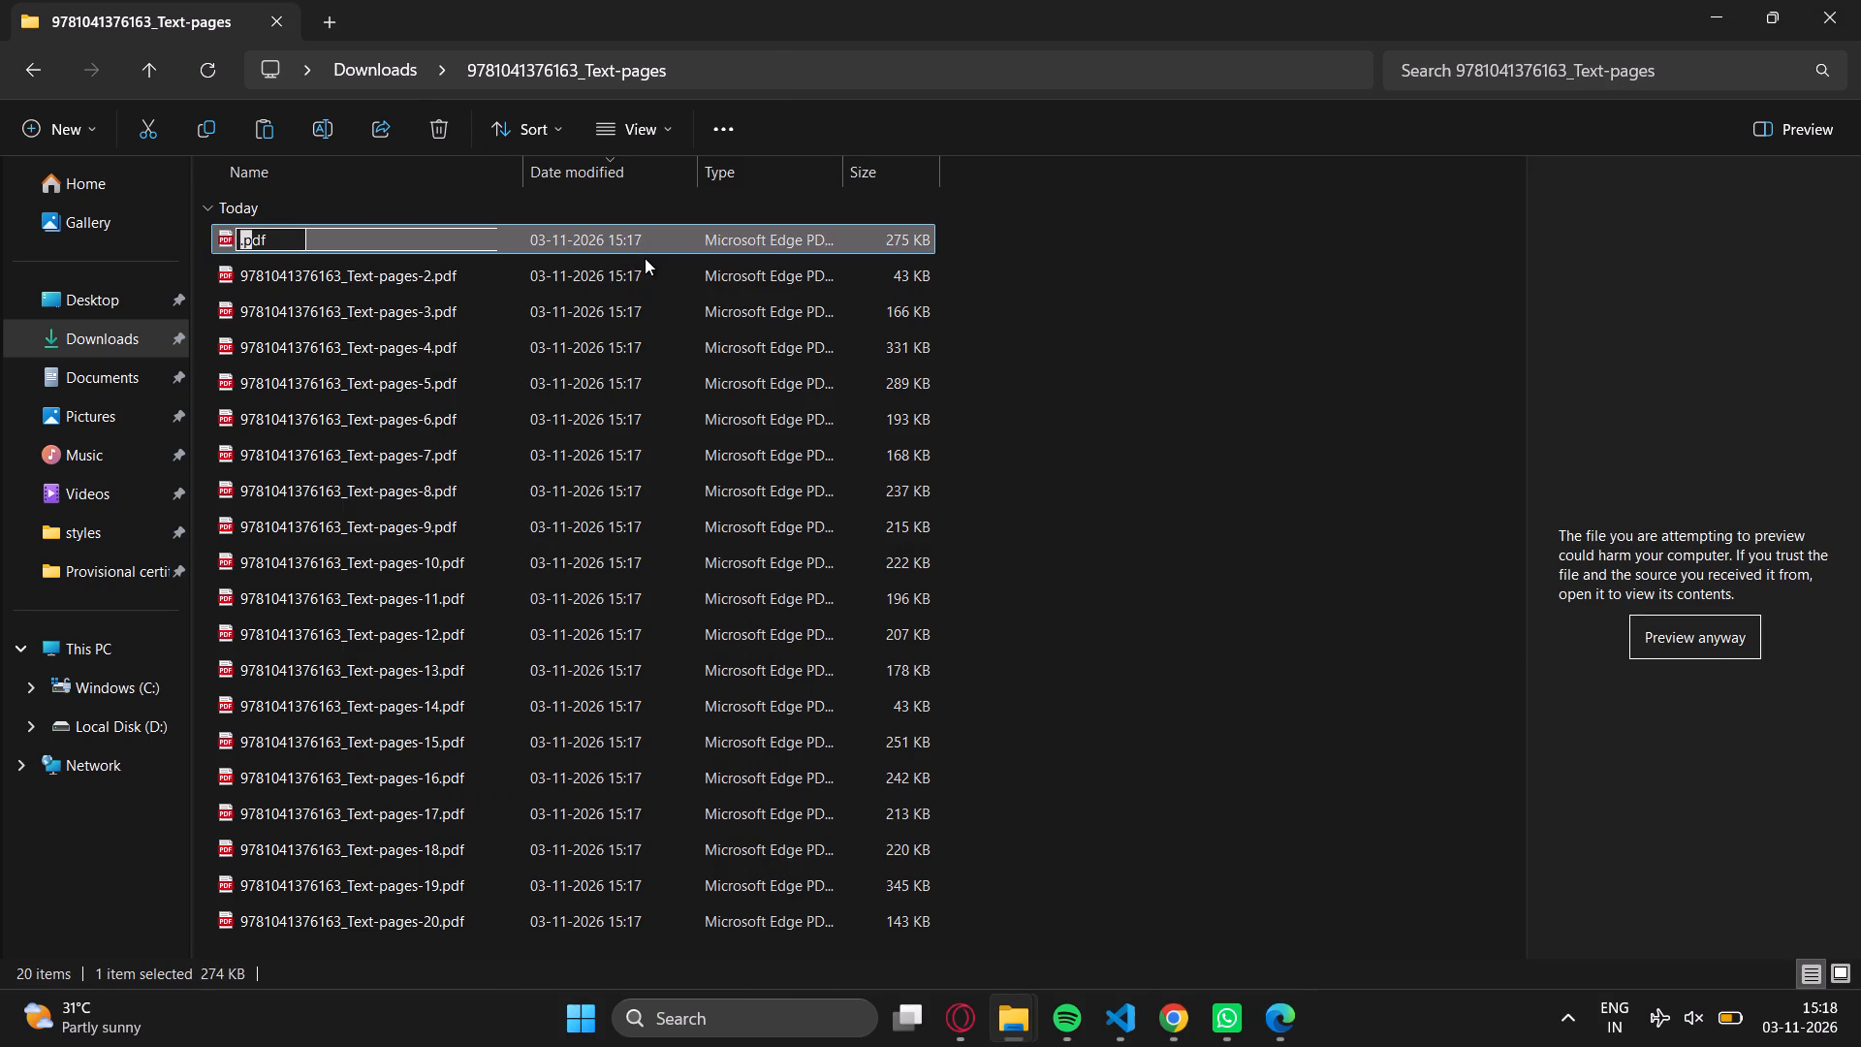
text(fm)
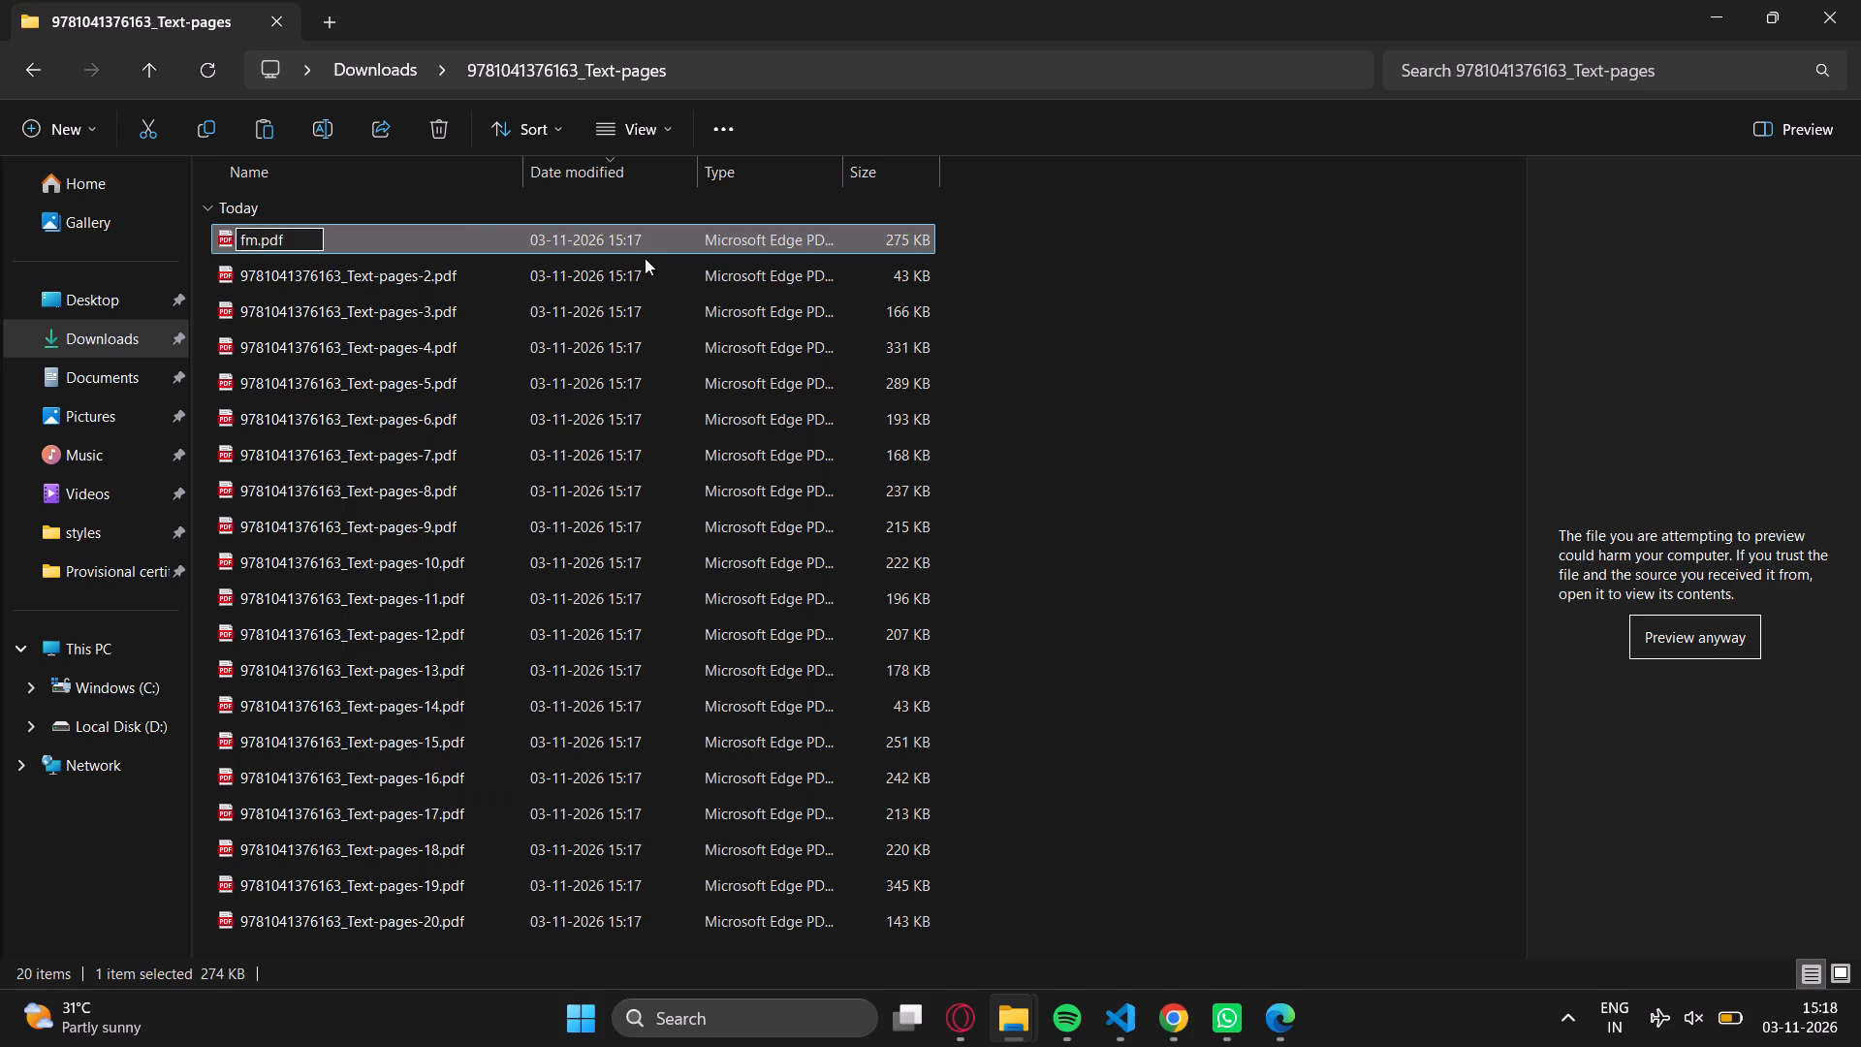
key(Return)
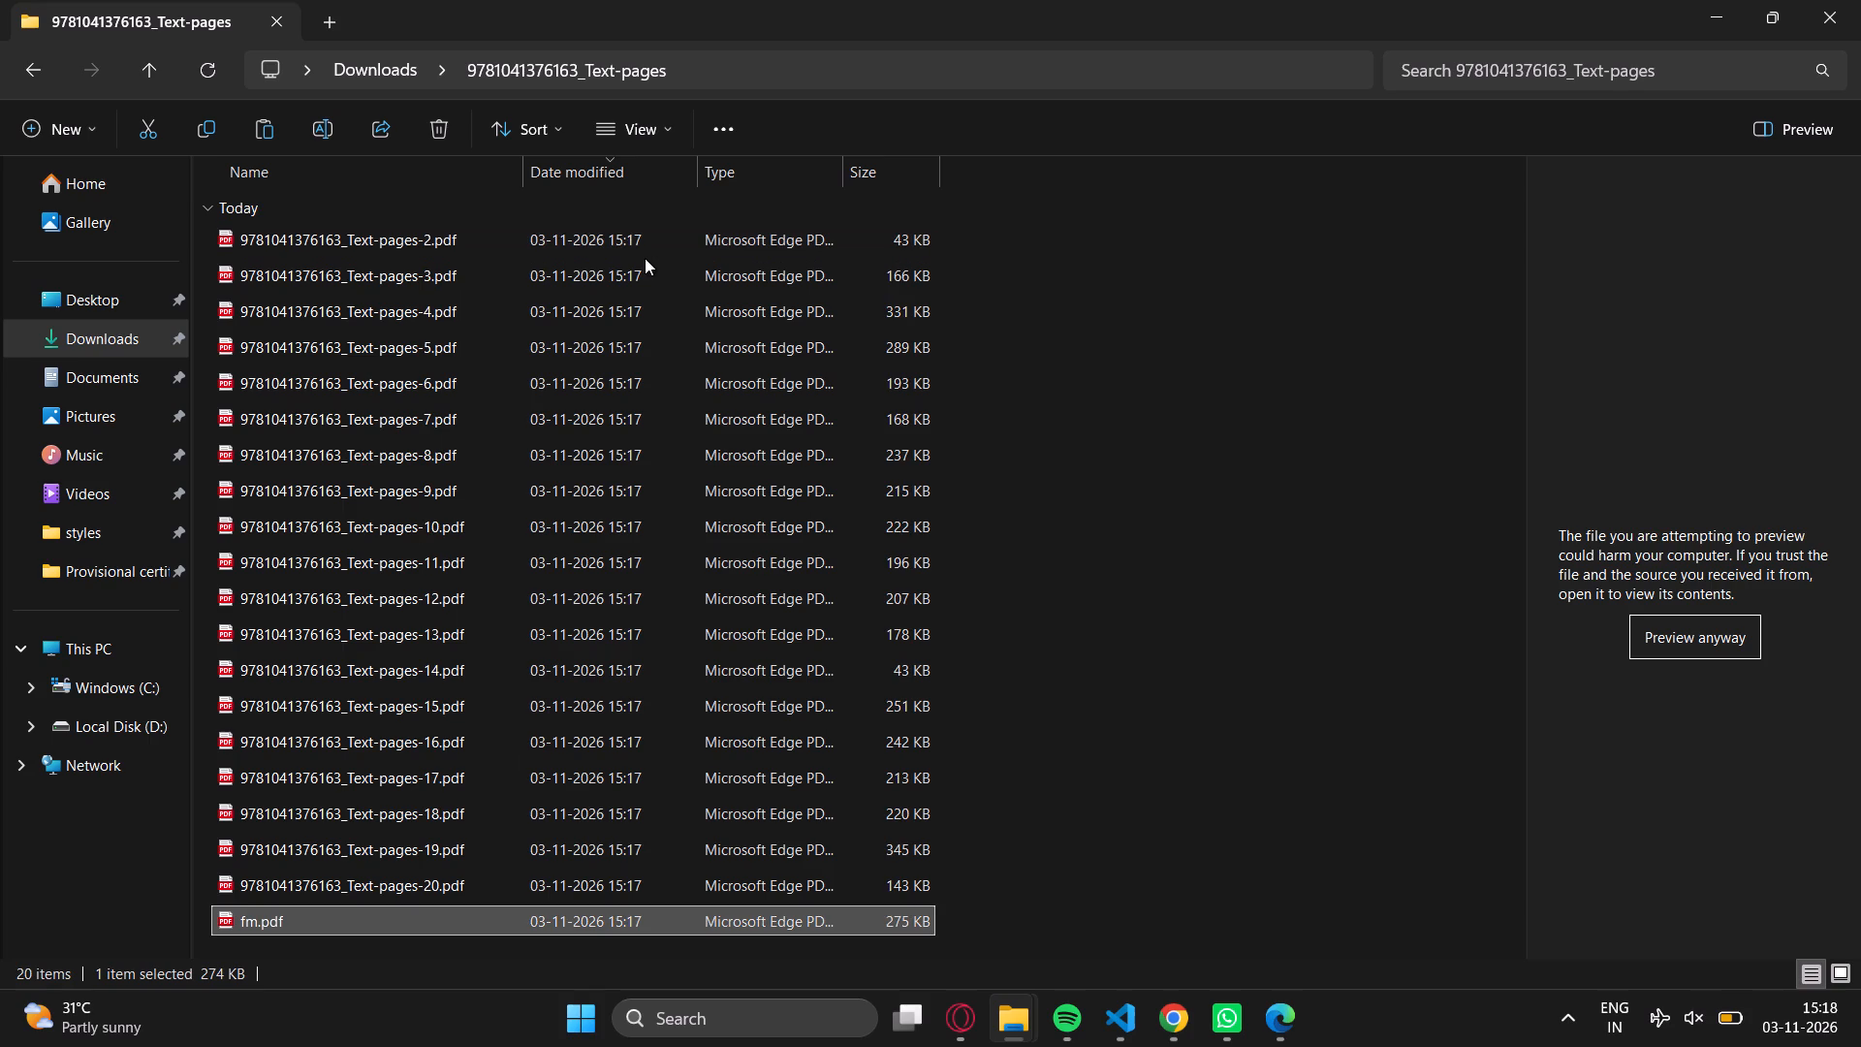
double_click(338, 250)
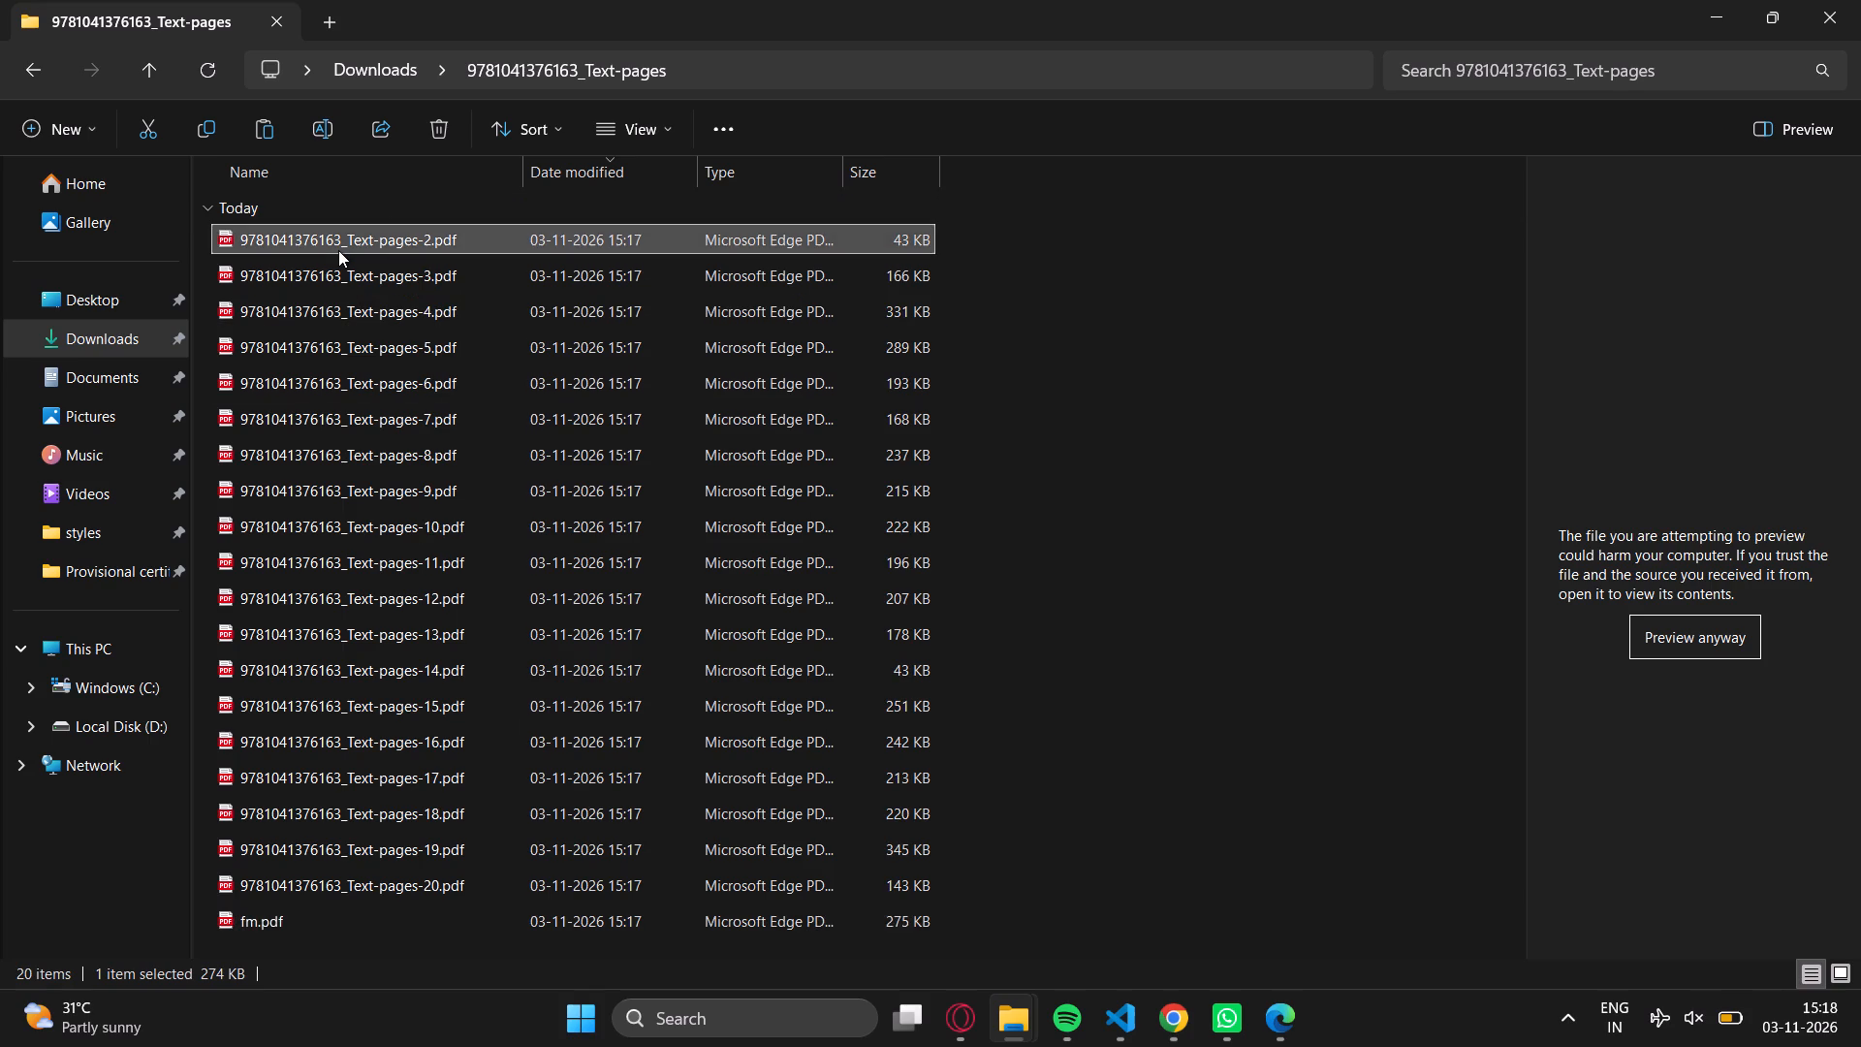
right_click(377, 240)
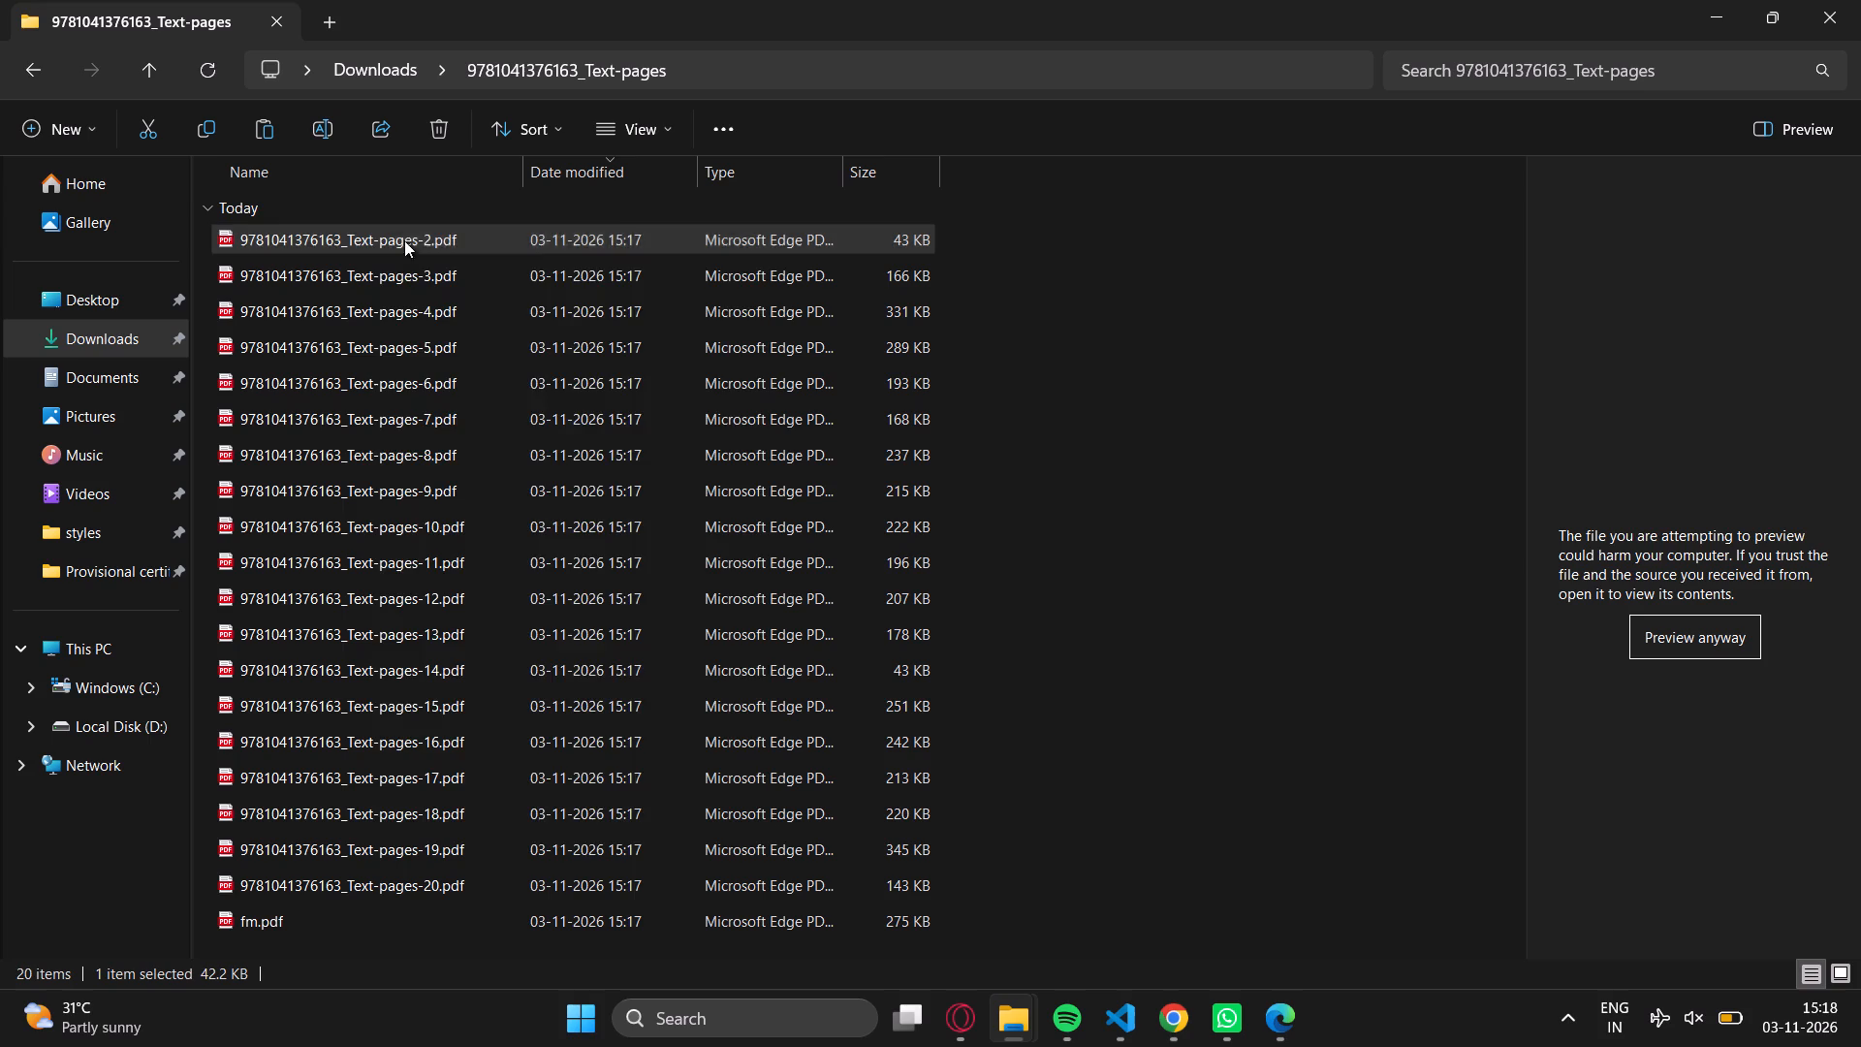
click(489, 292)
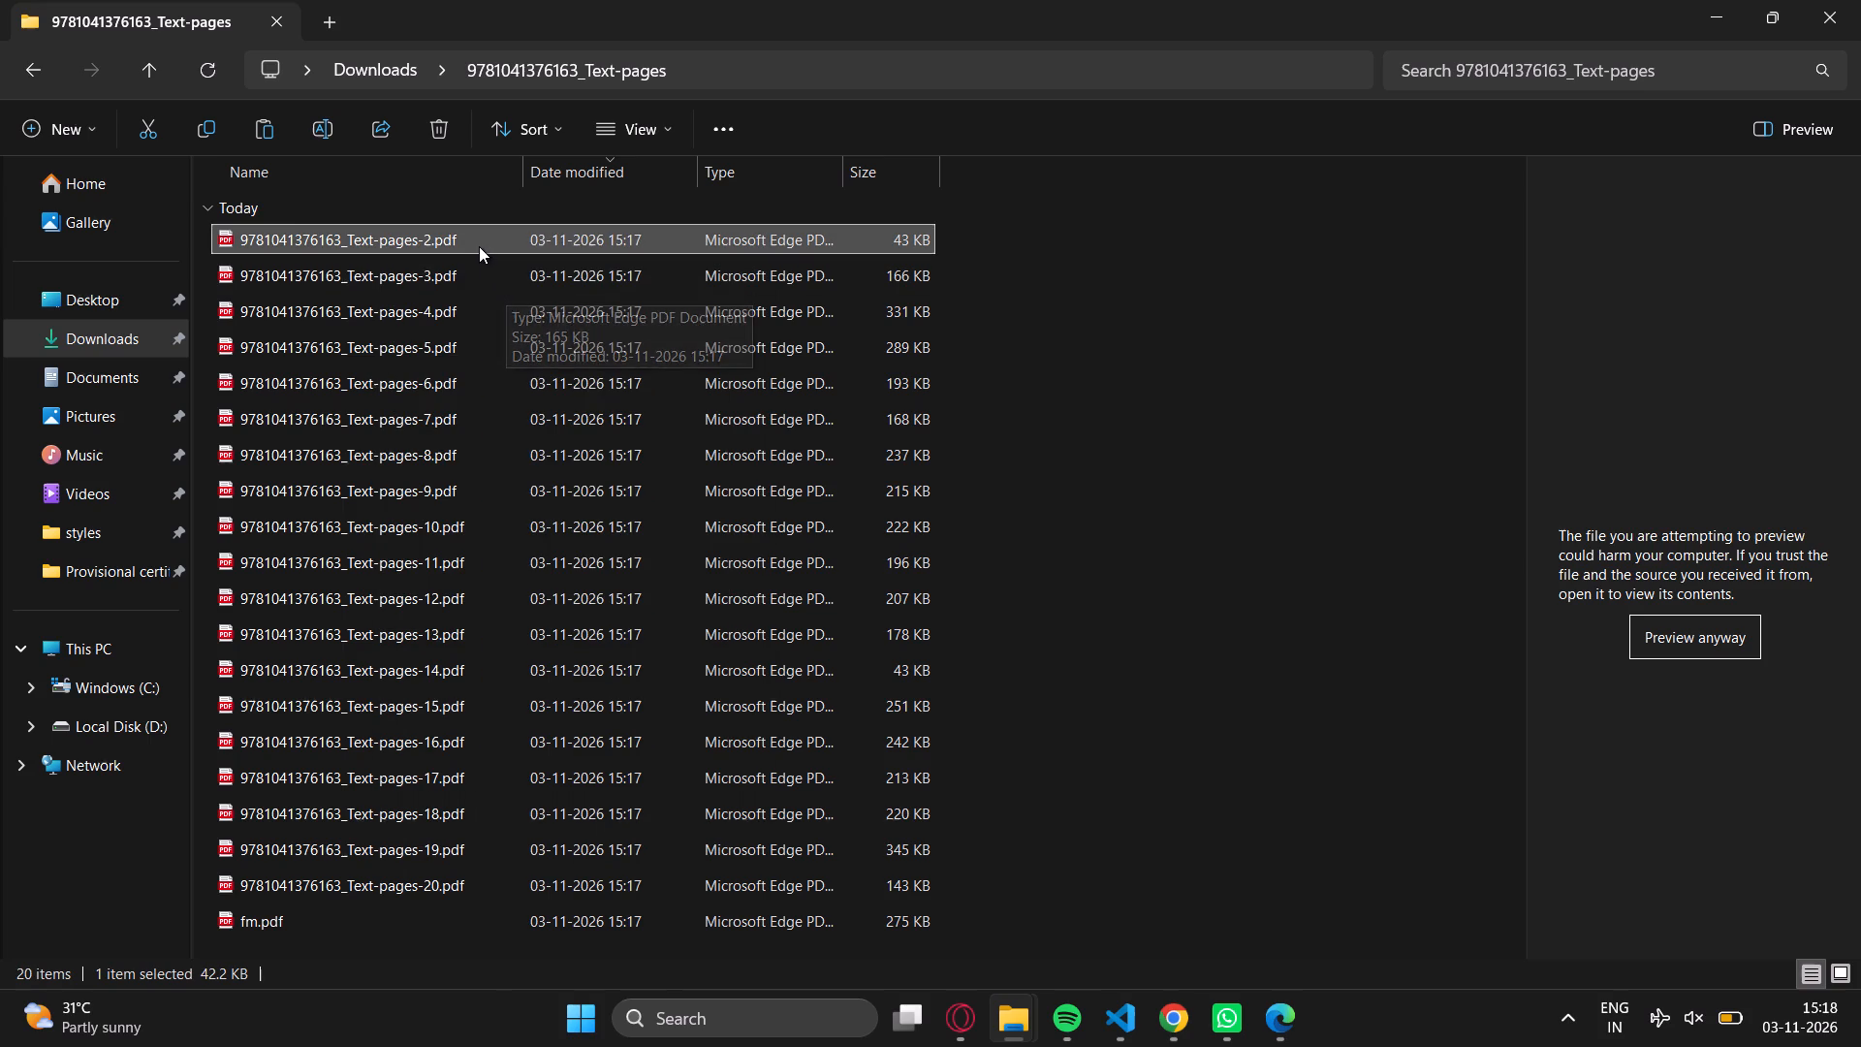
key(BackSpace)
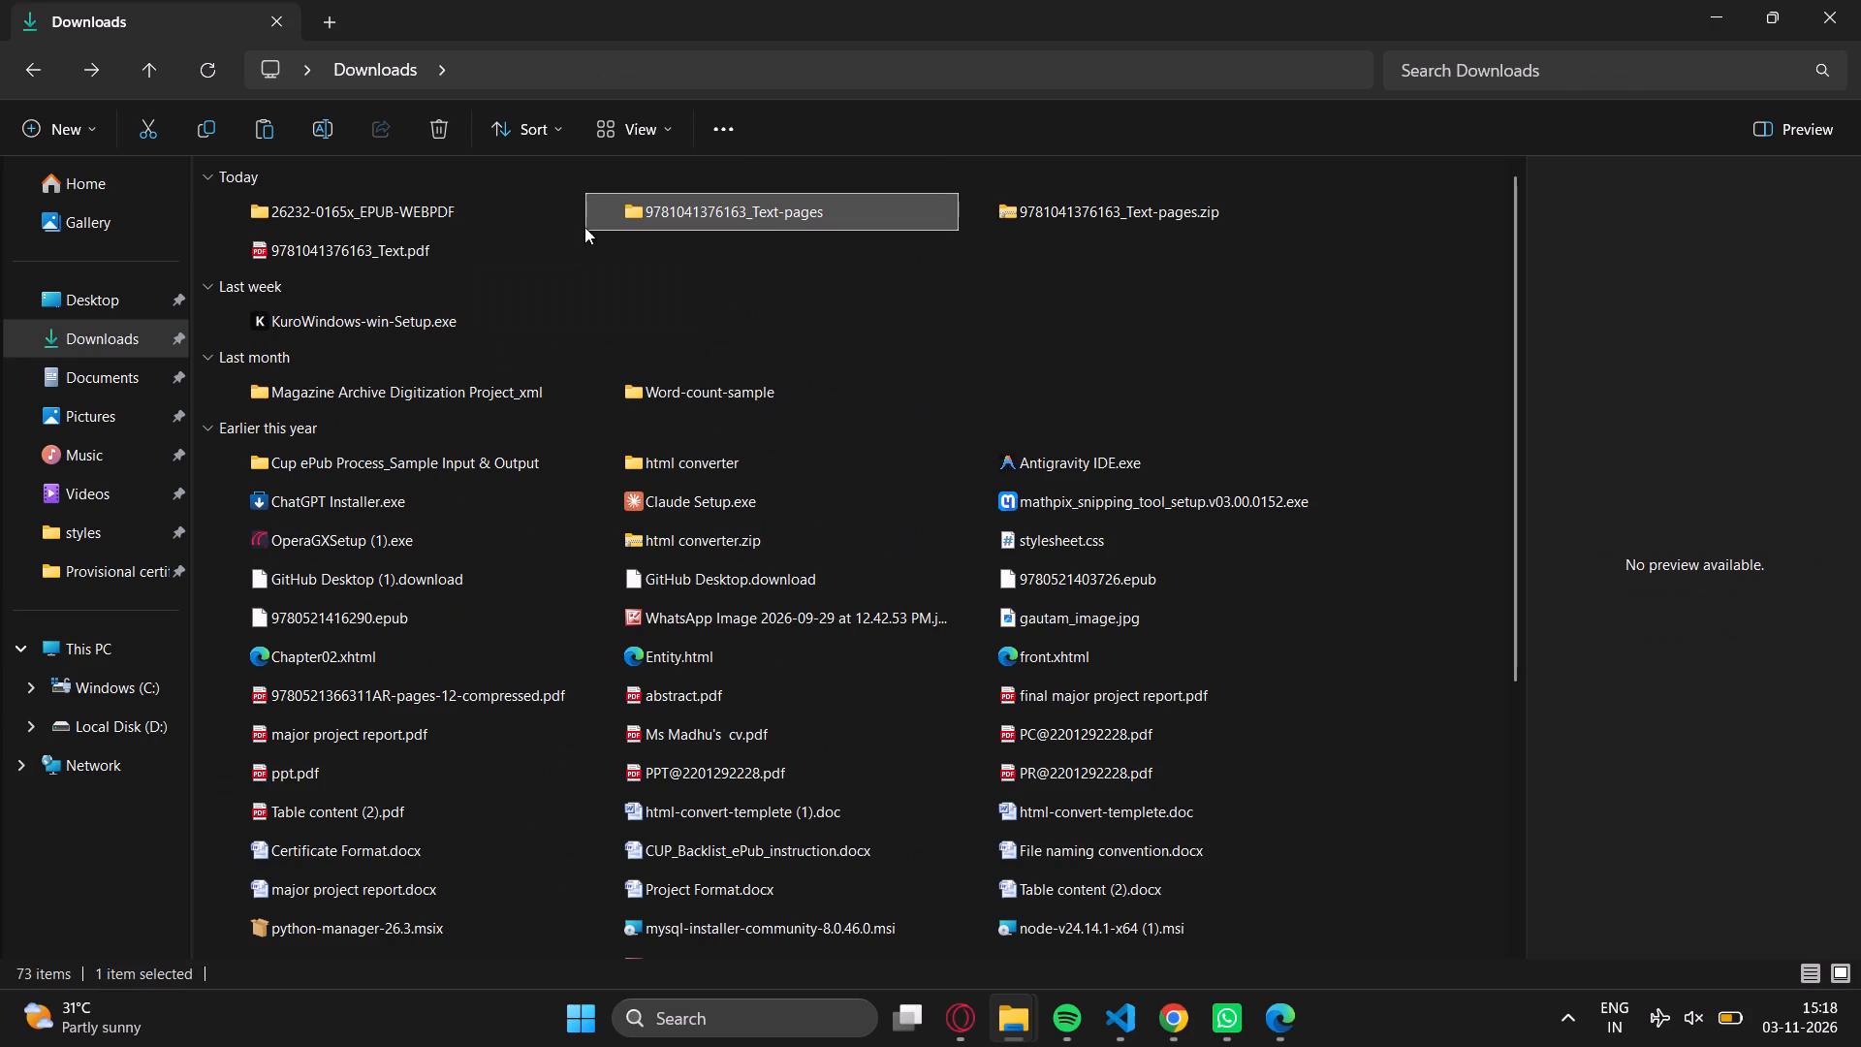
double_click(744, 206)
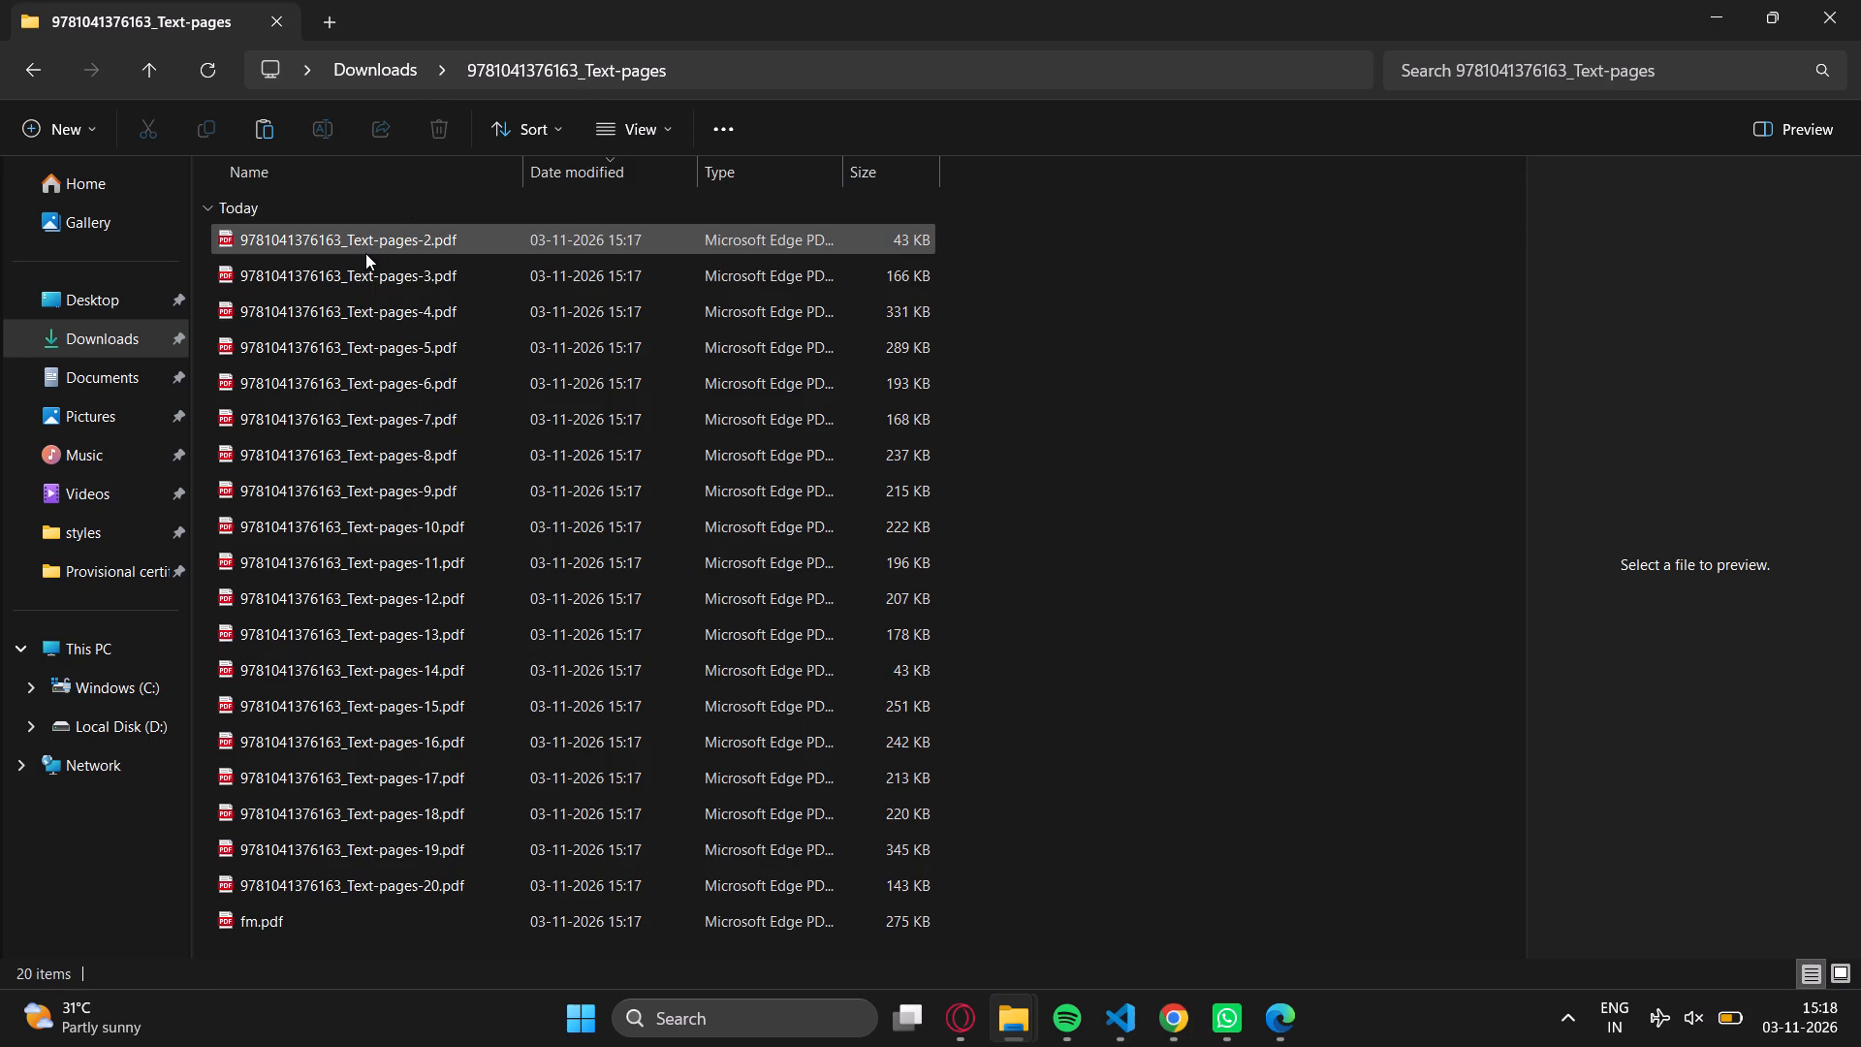
double_click(374, 233)
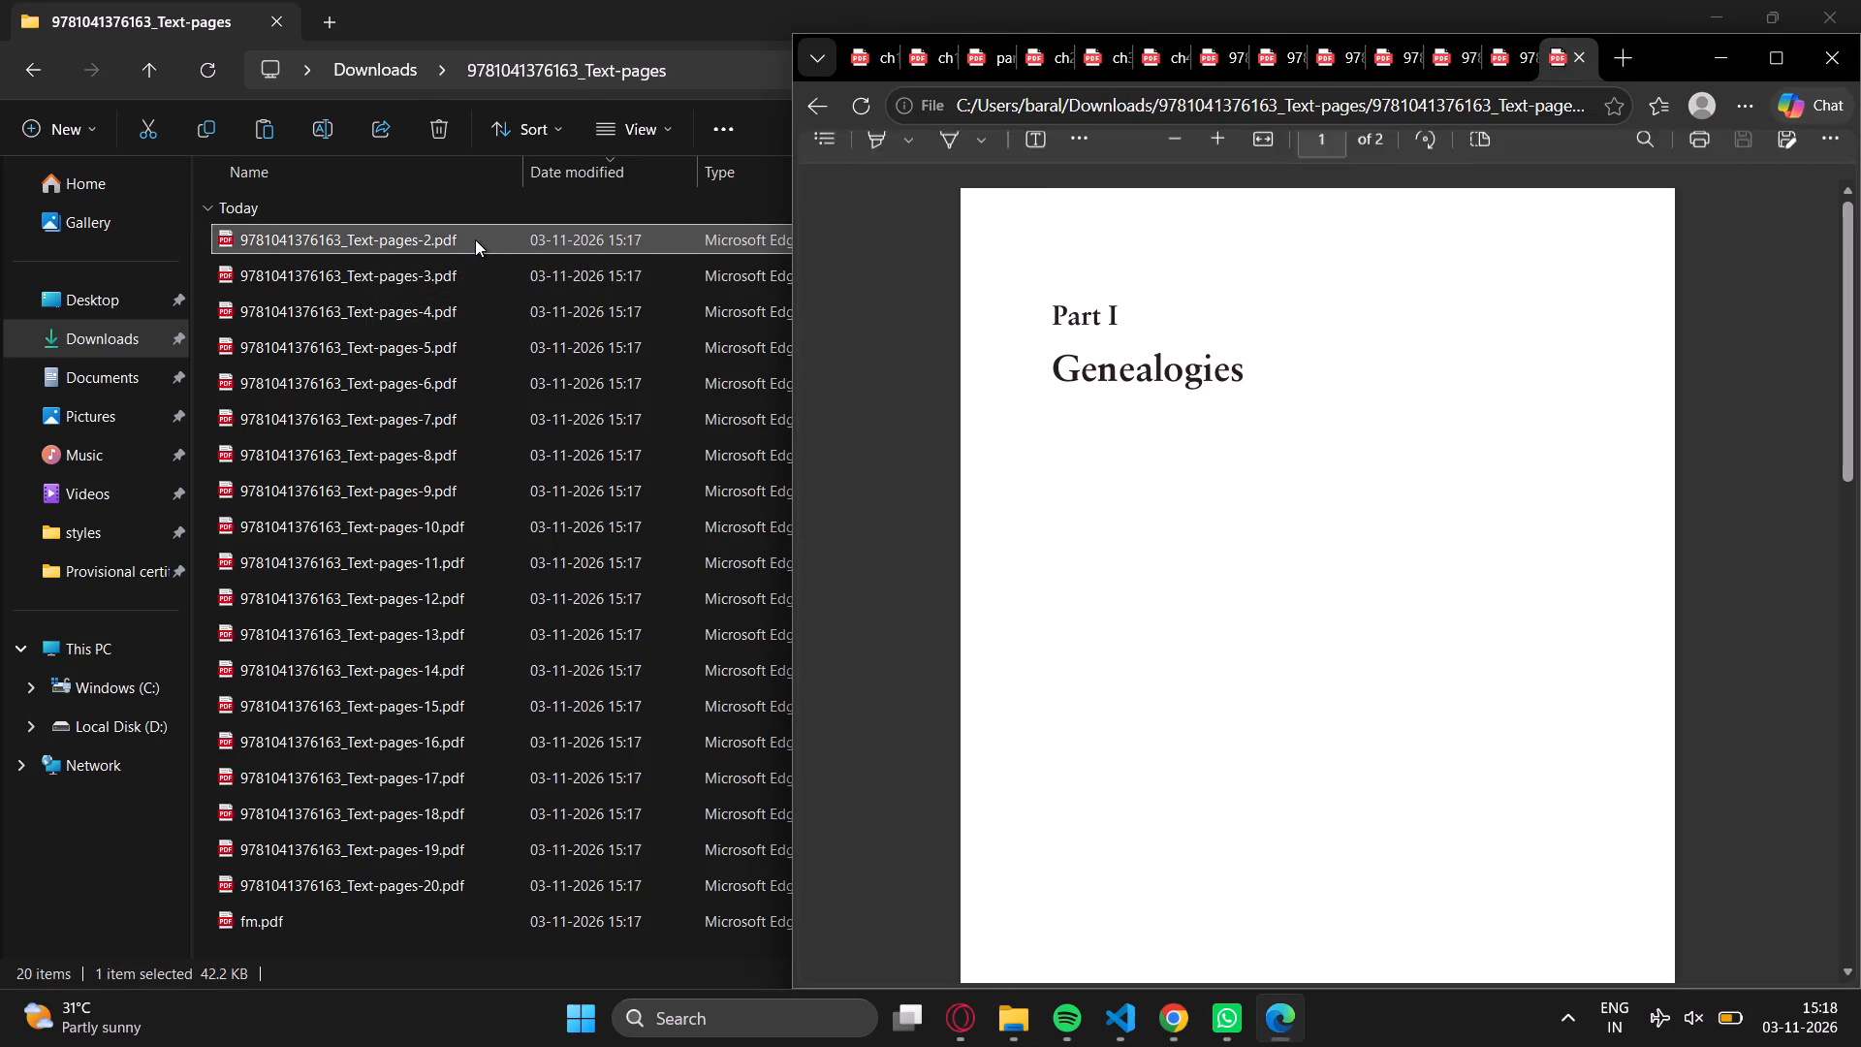
right_click(475, 239)
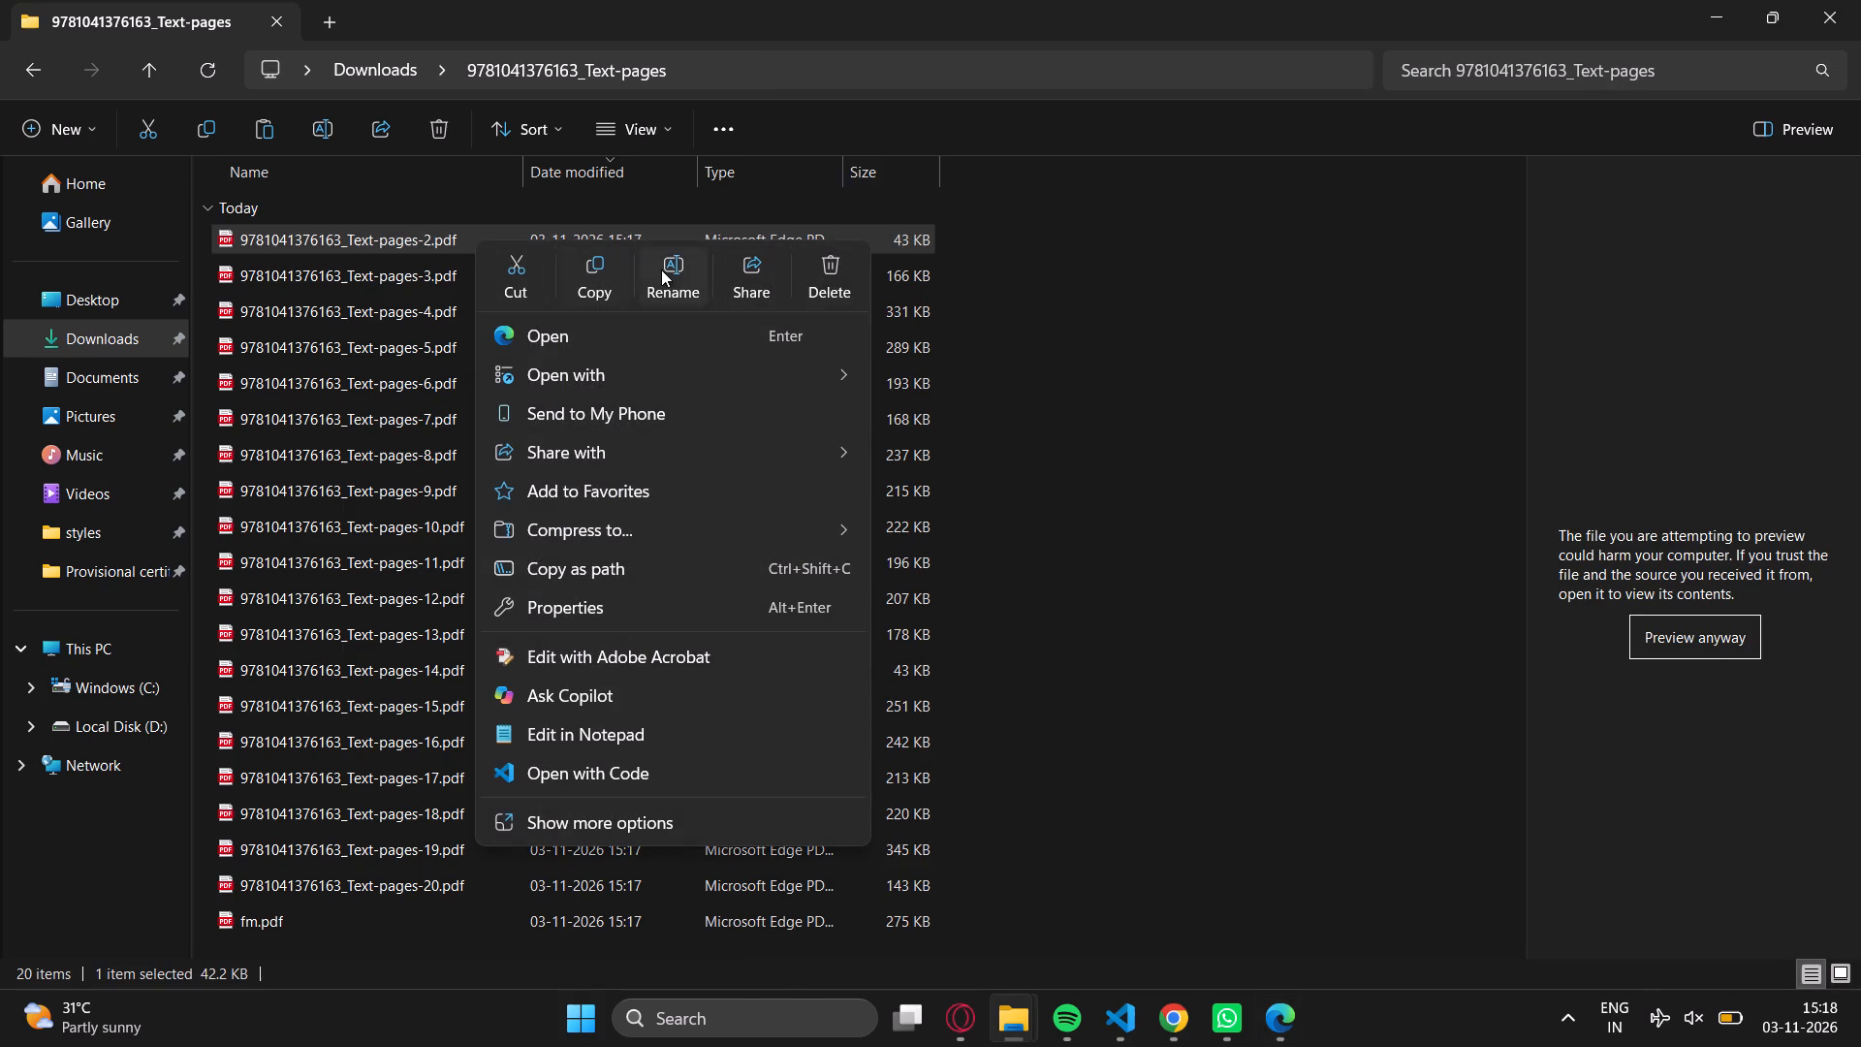
click(613, 265)
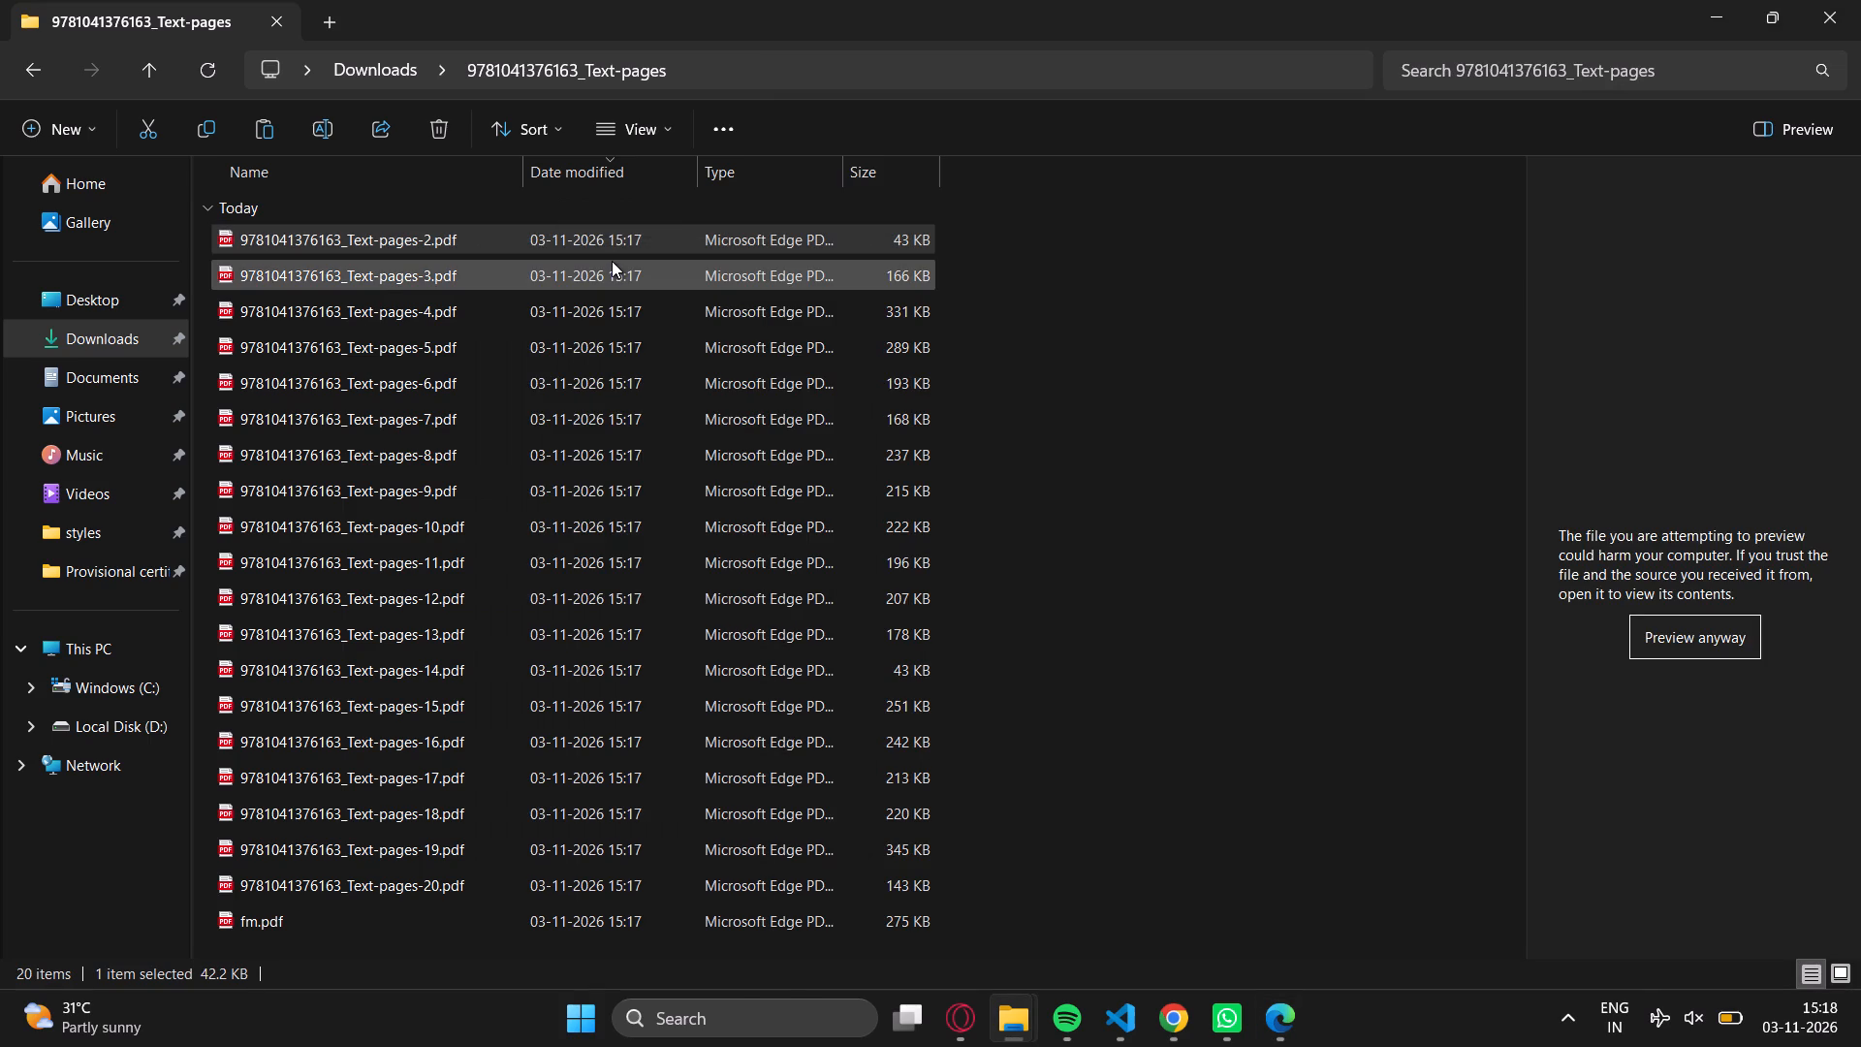
click(1088, 202)
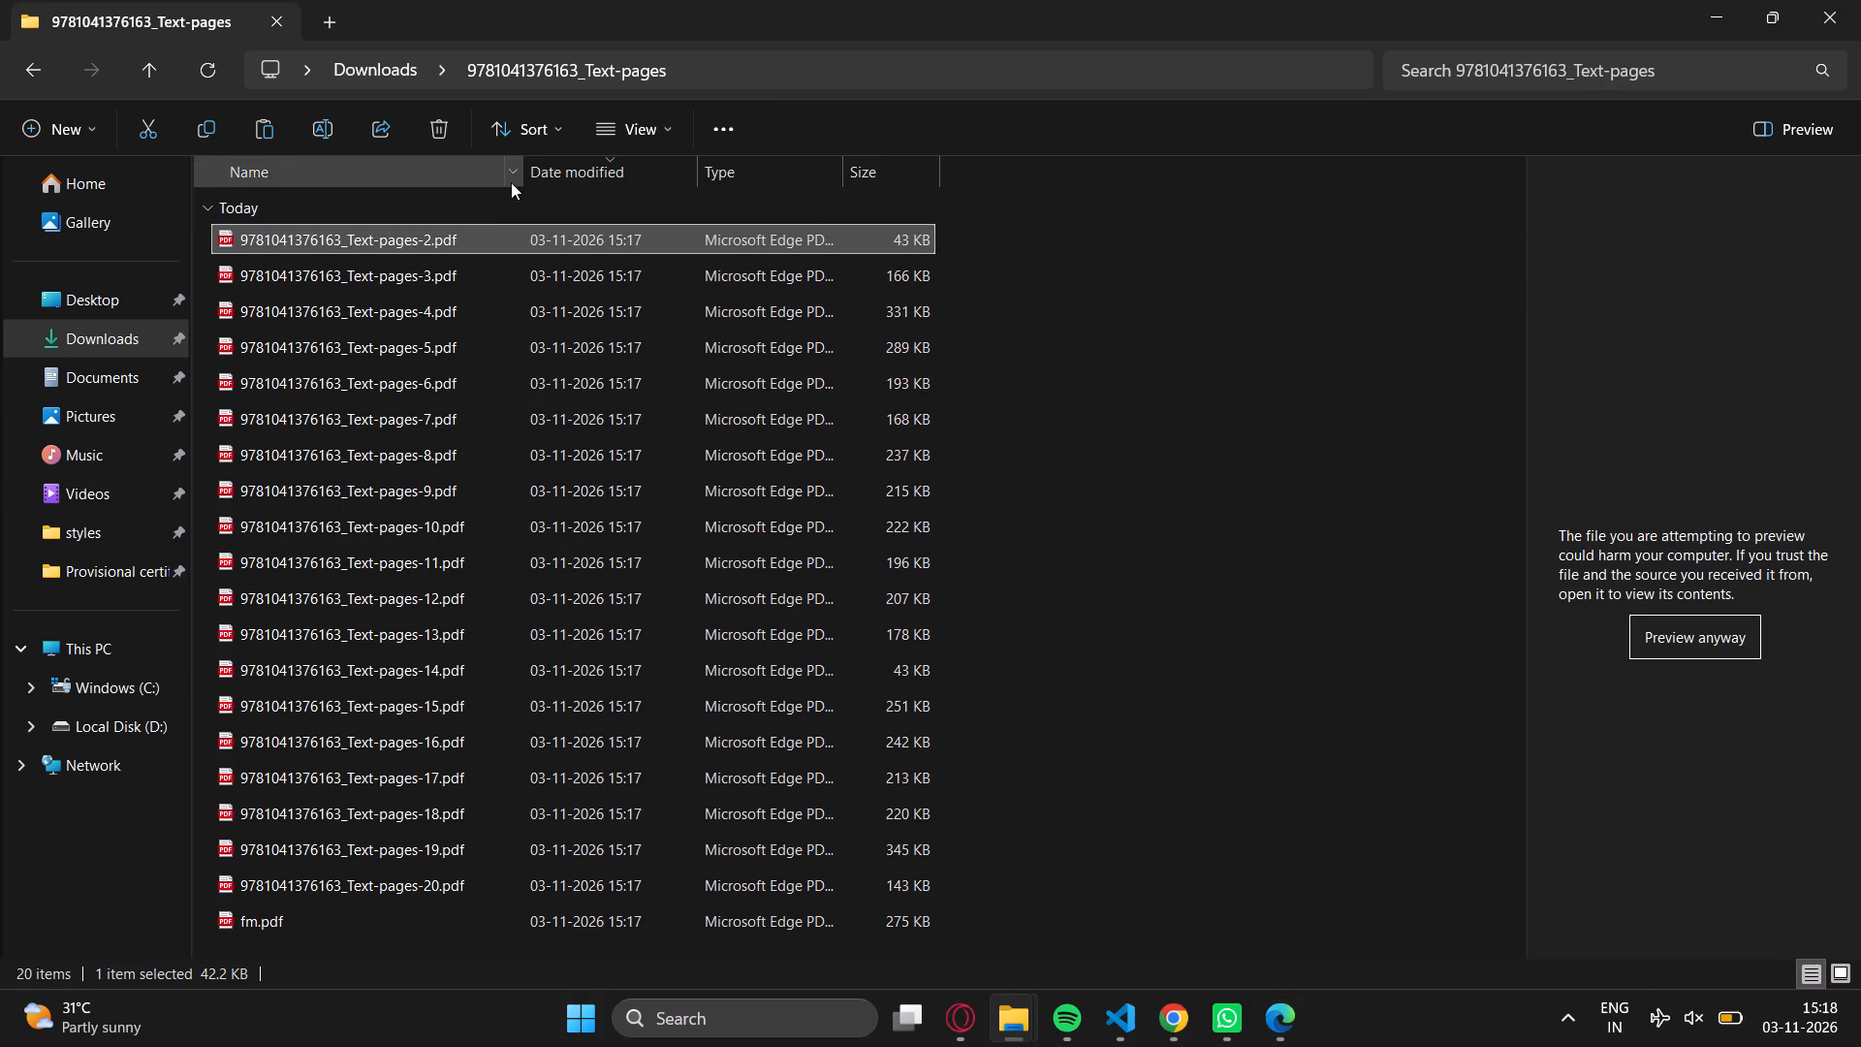
drag(1001, 364, 1013, 391)
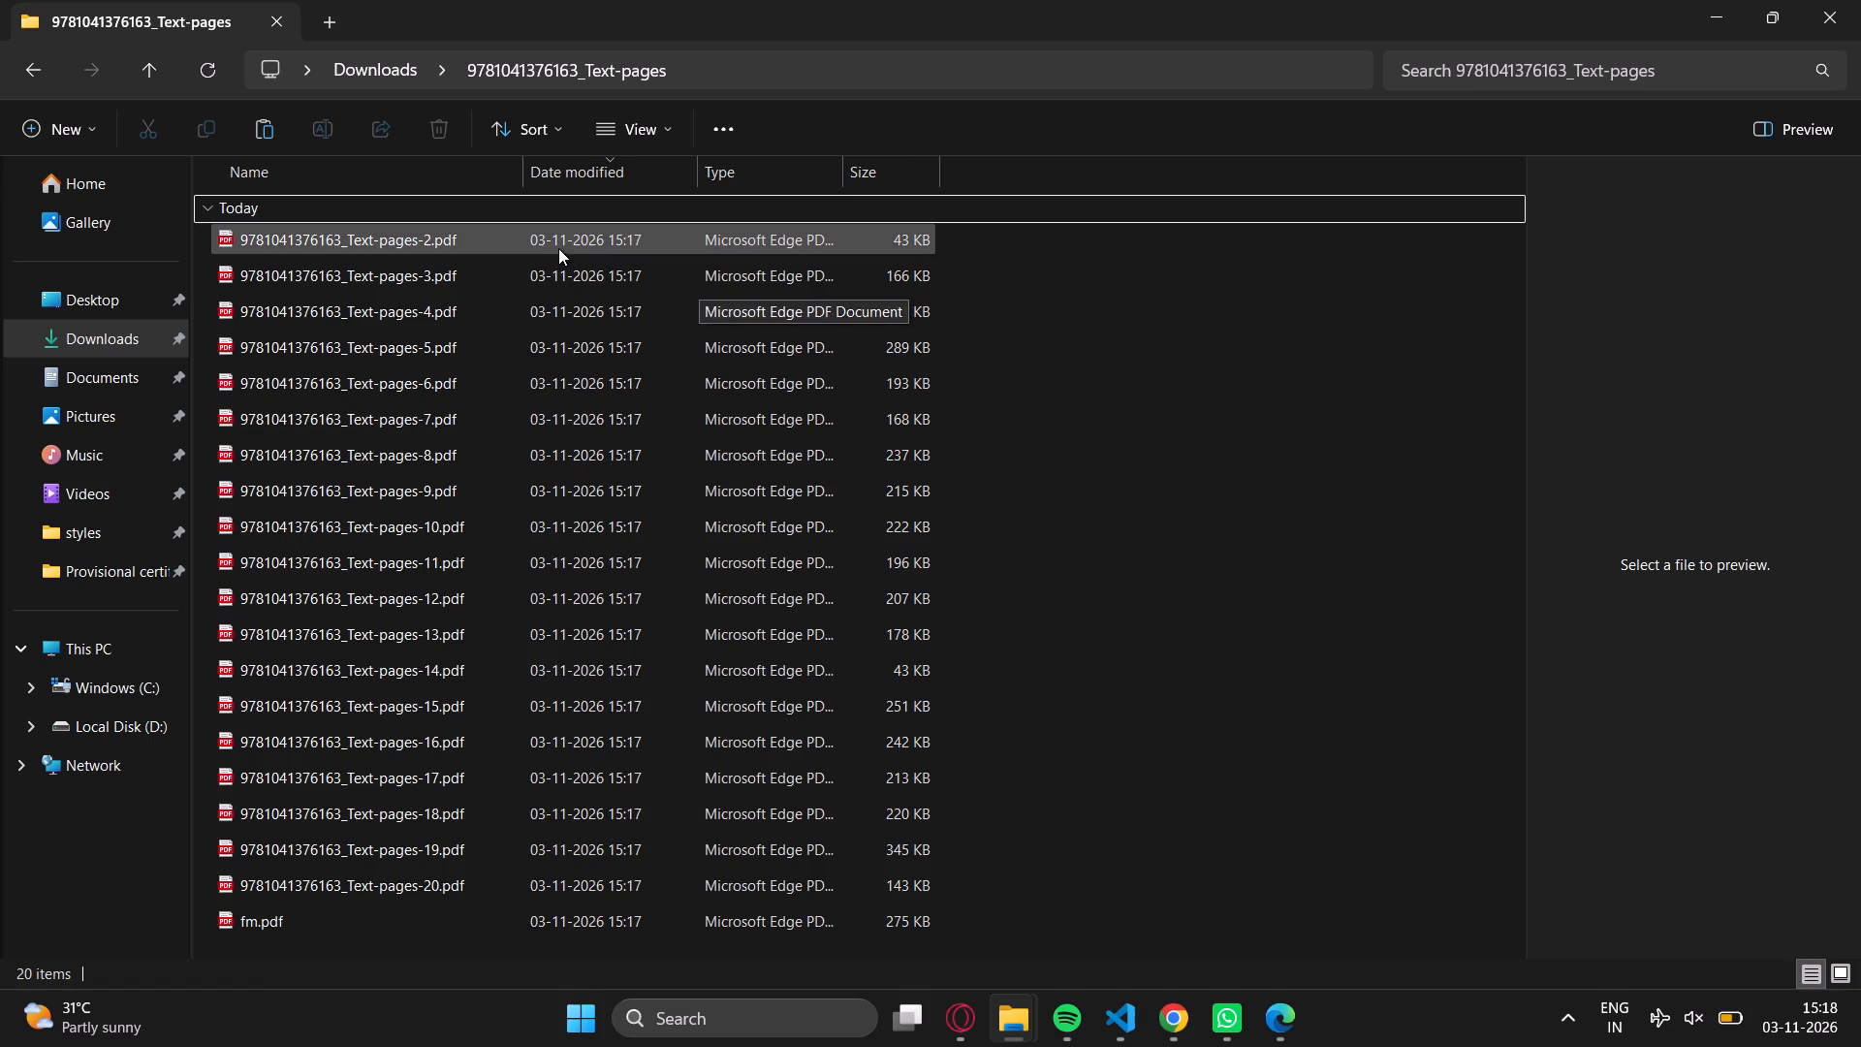
right_click(472, 238)
right_click(472, 238)
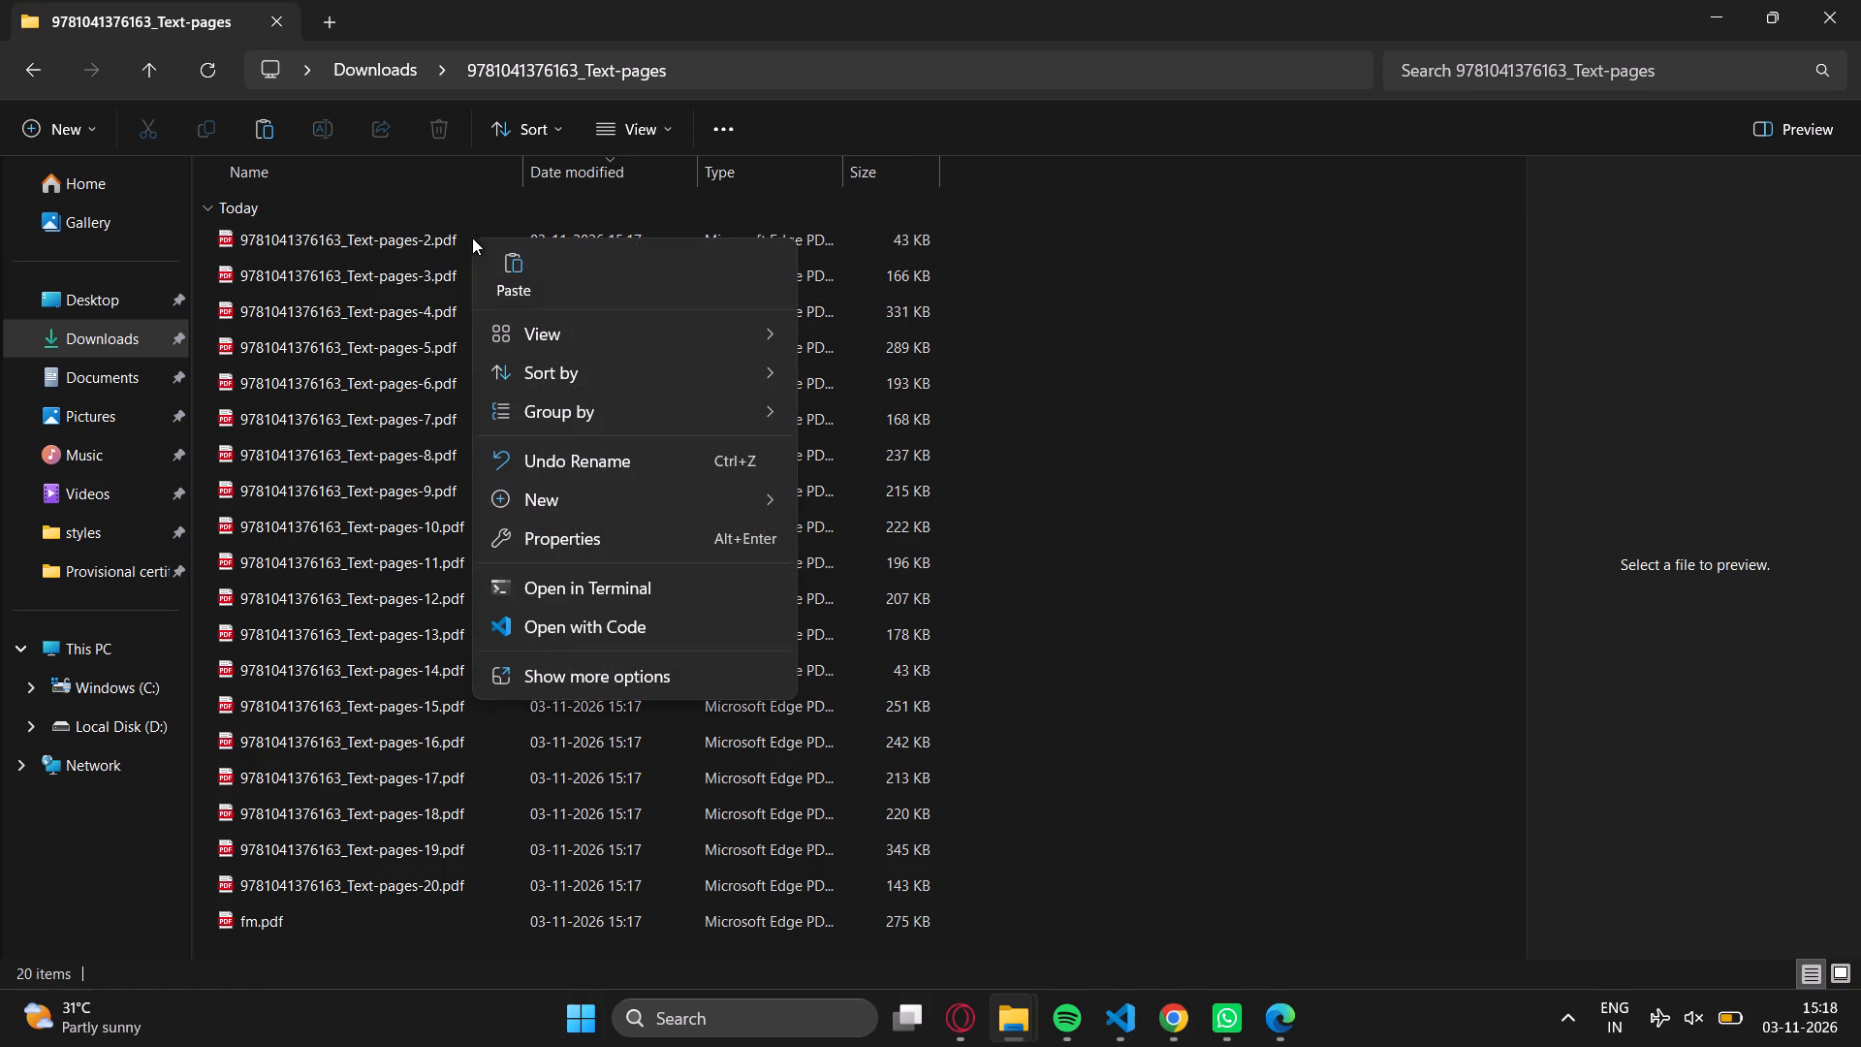
click(372, 249)
right_click(372, 249)
right_click(372, 249)
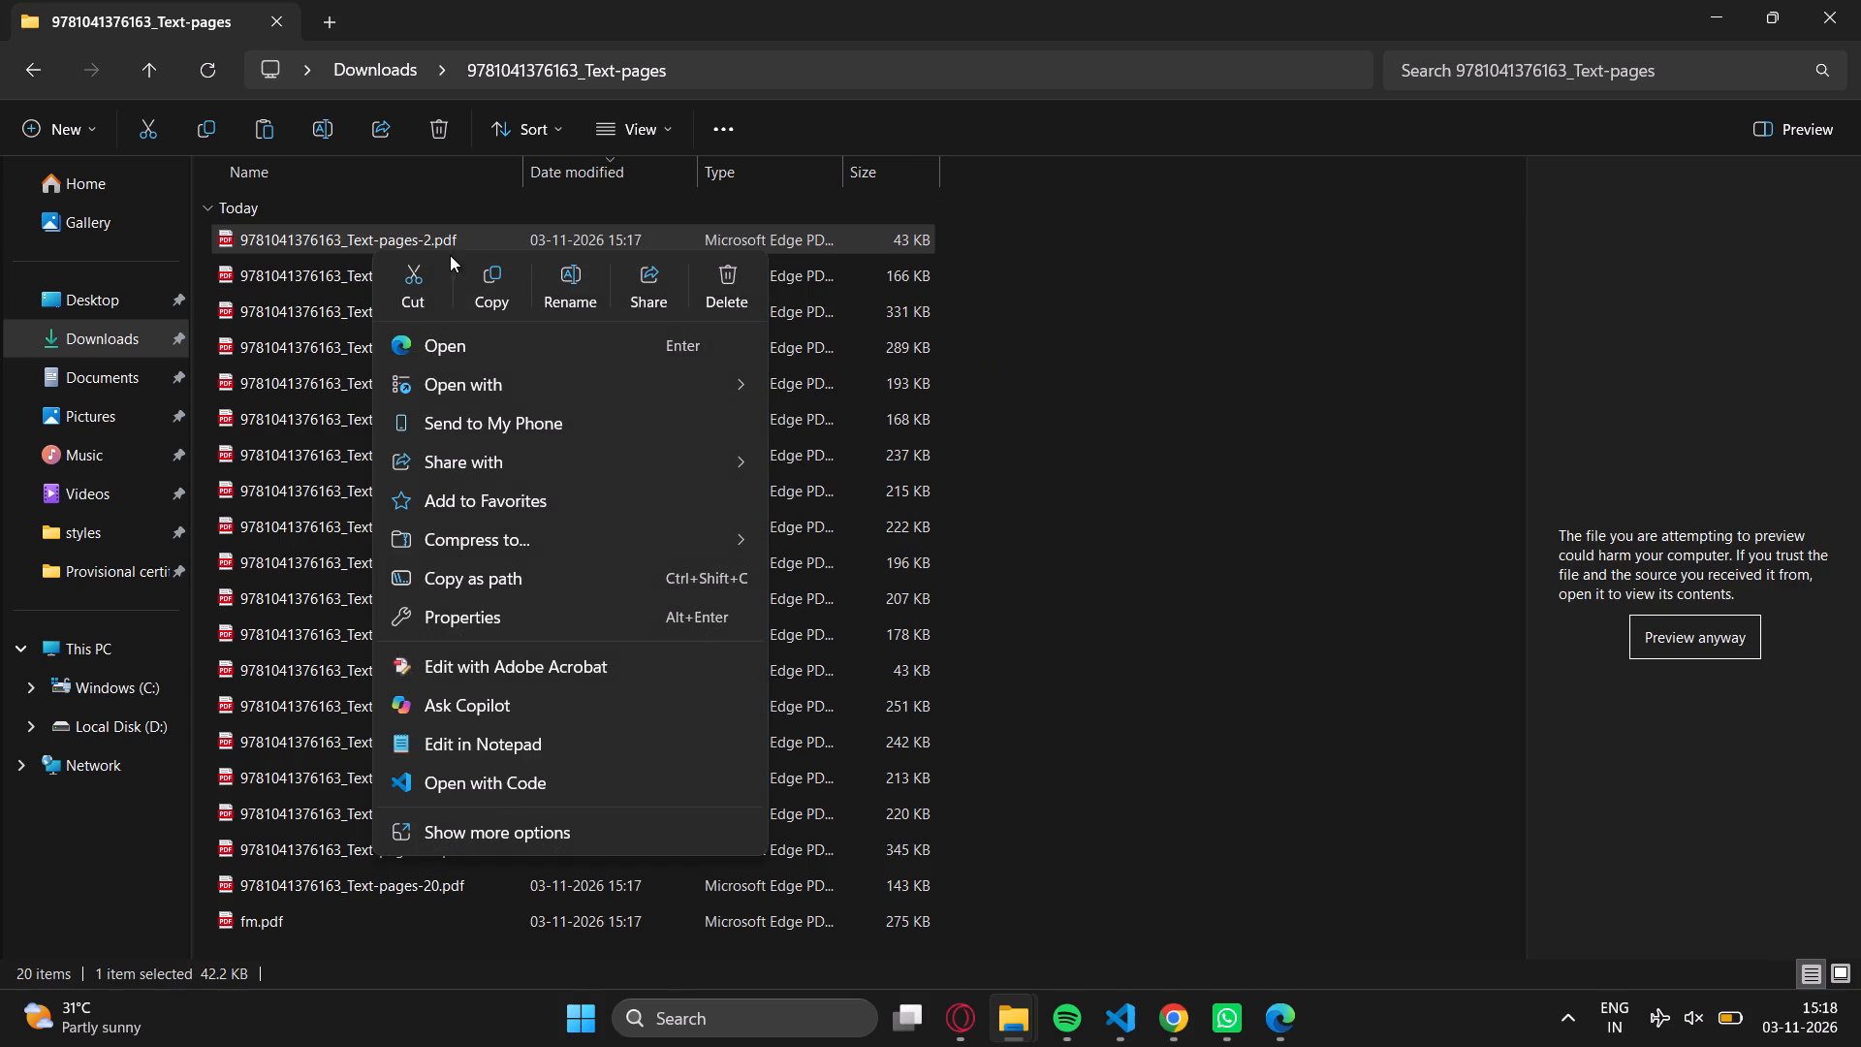
click(564, 282)
key(BackSpace)
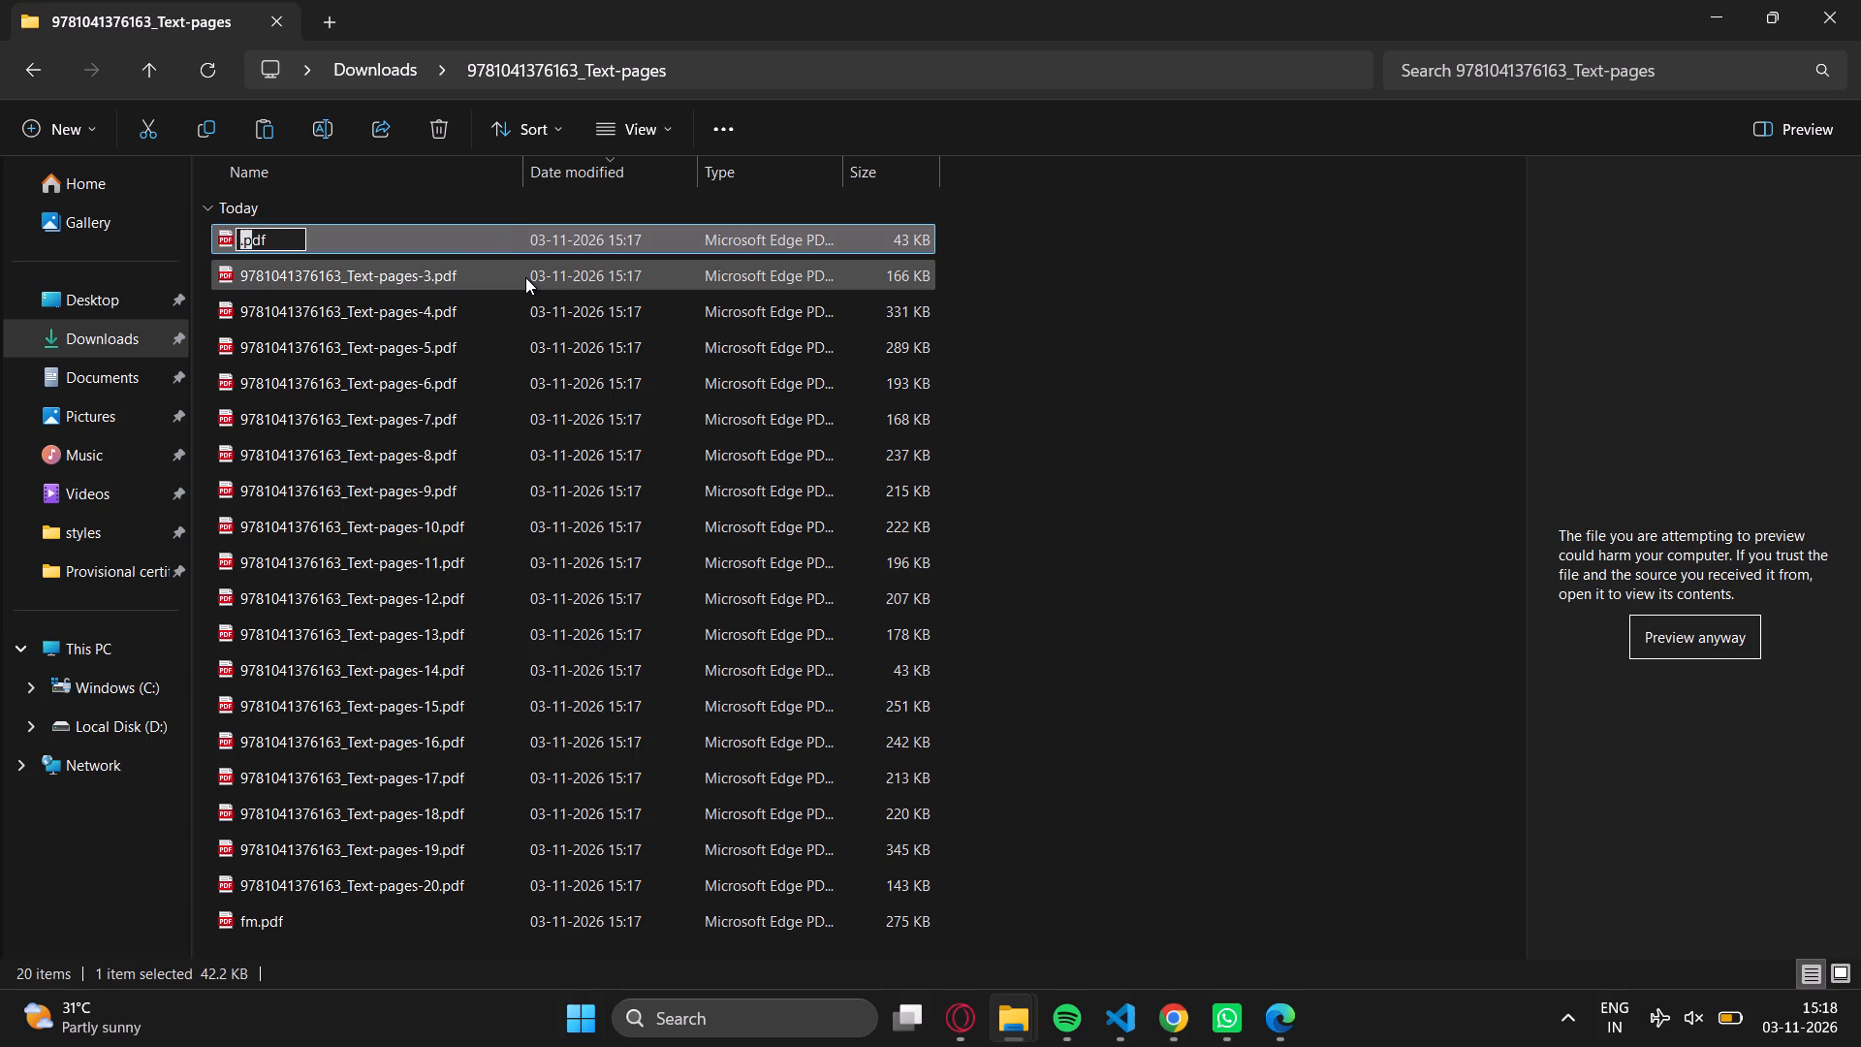
text(part1)
key(Return)
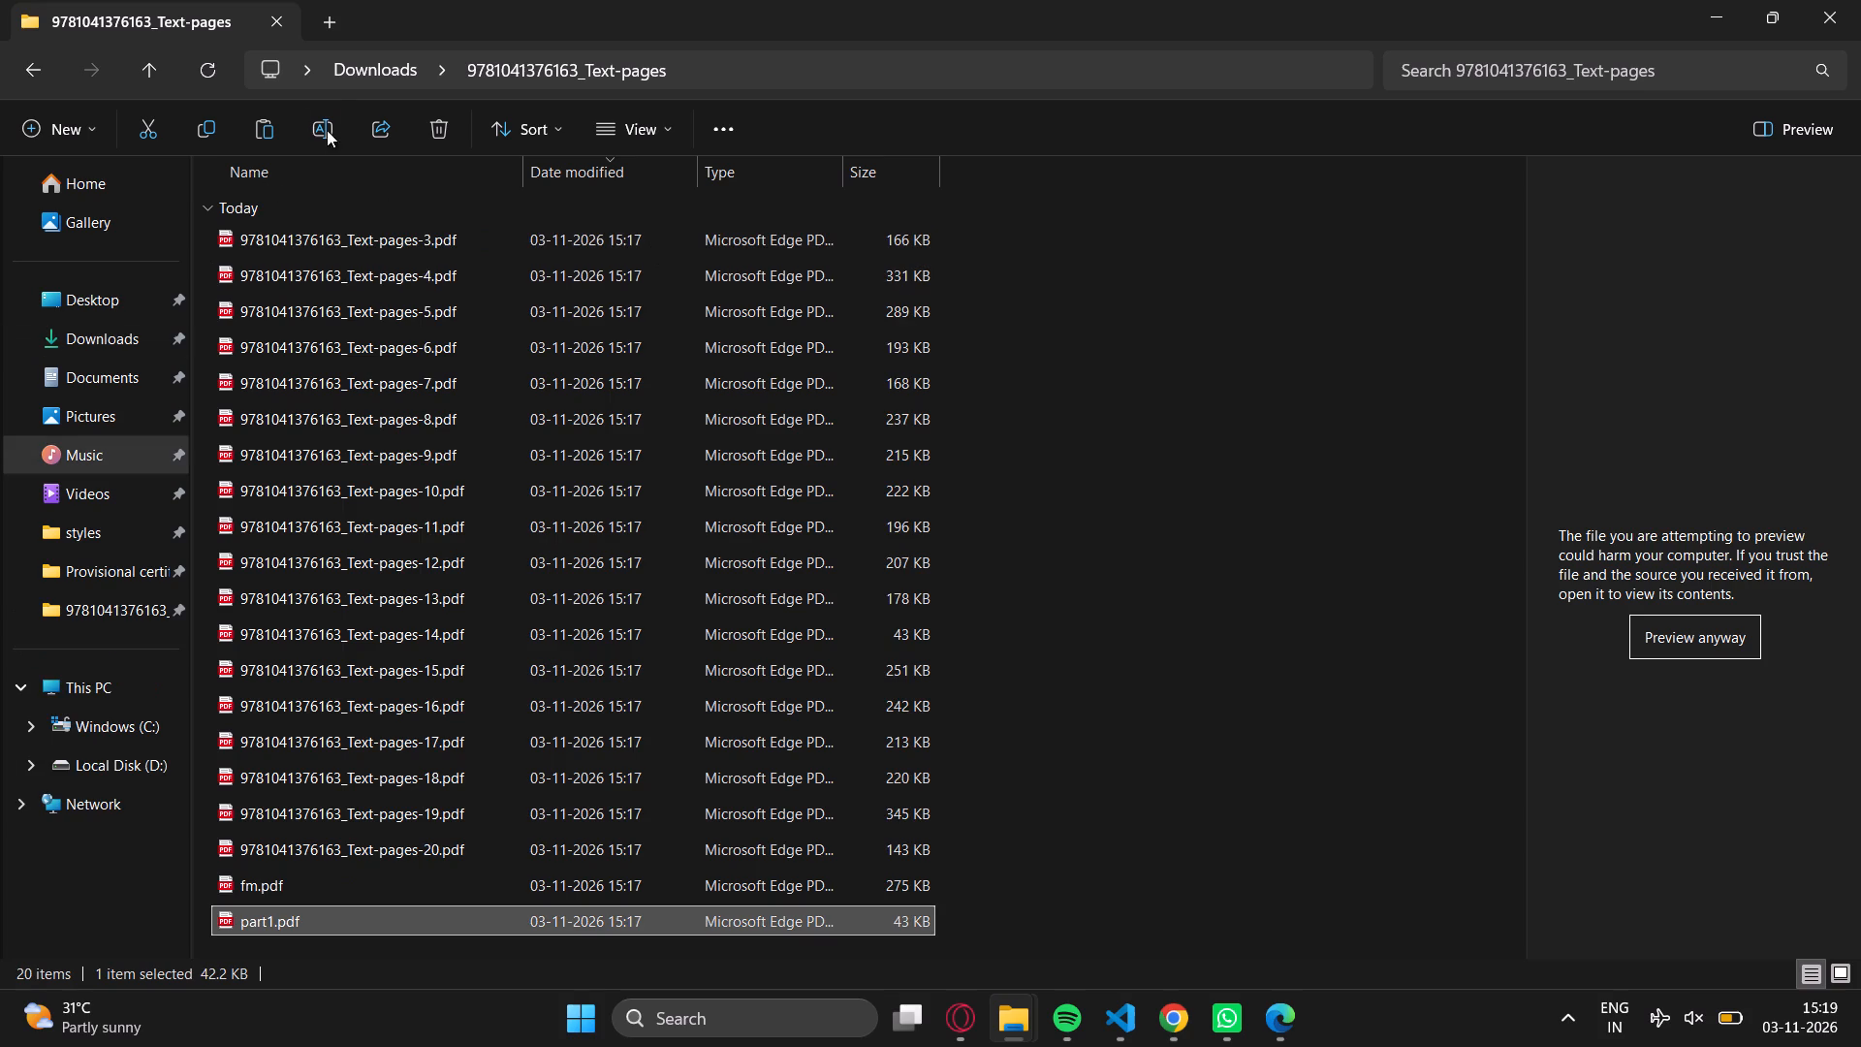
double_click(425, 229)
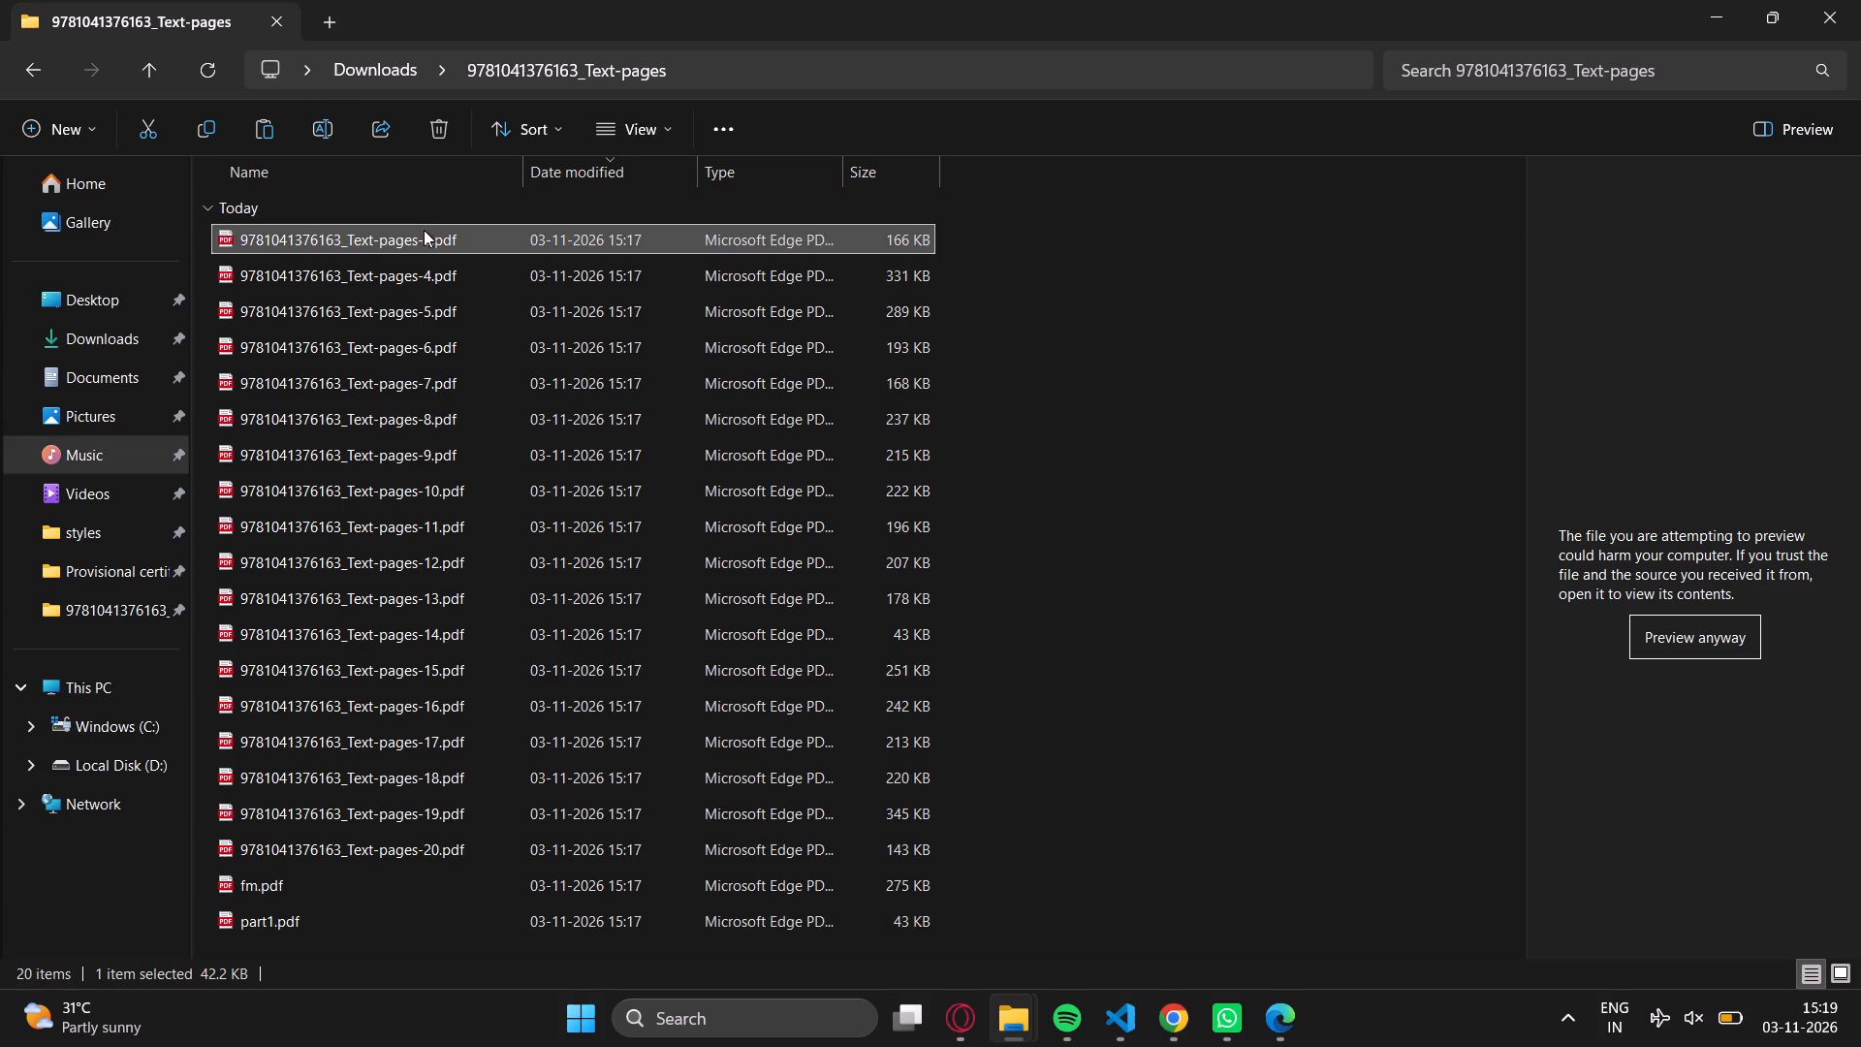
right_click(355, 247)
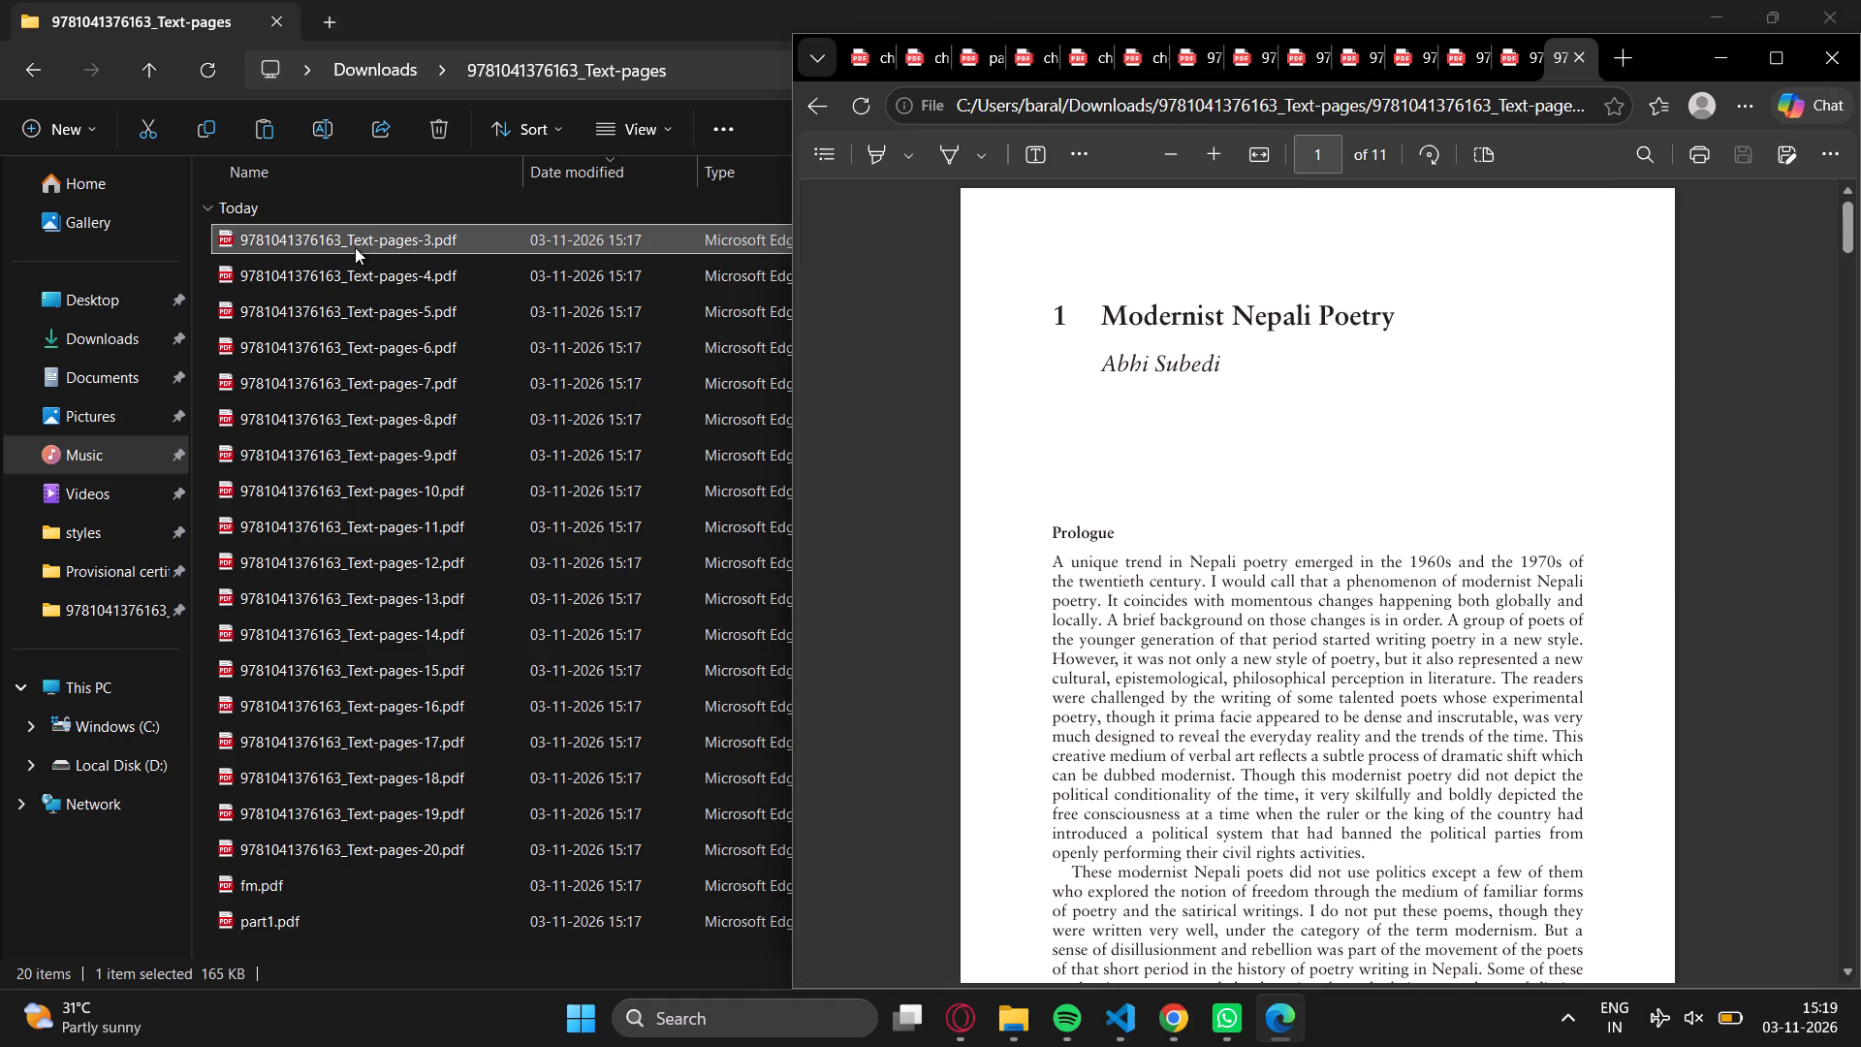
click(578, 272)
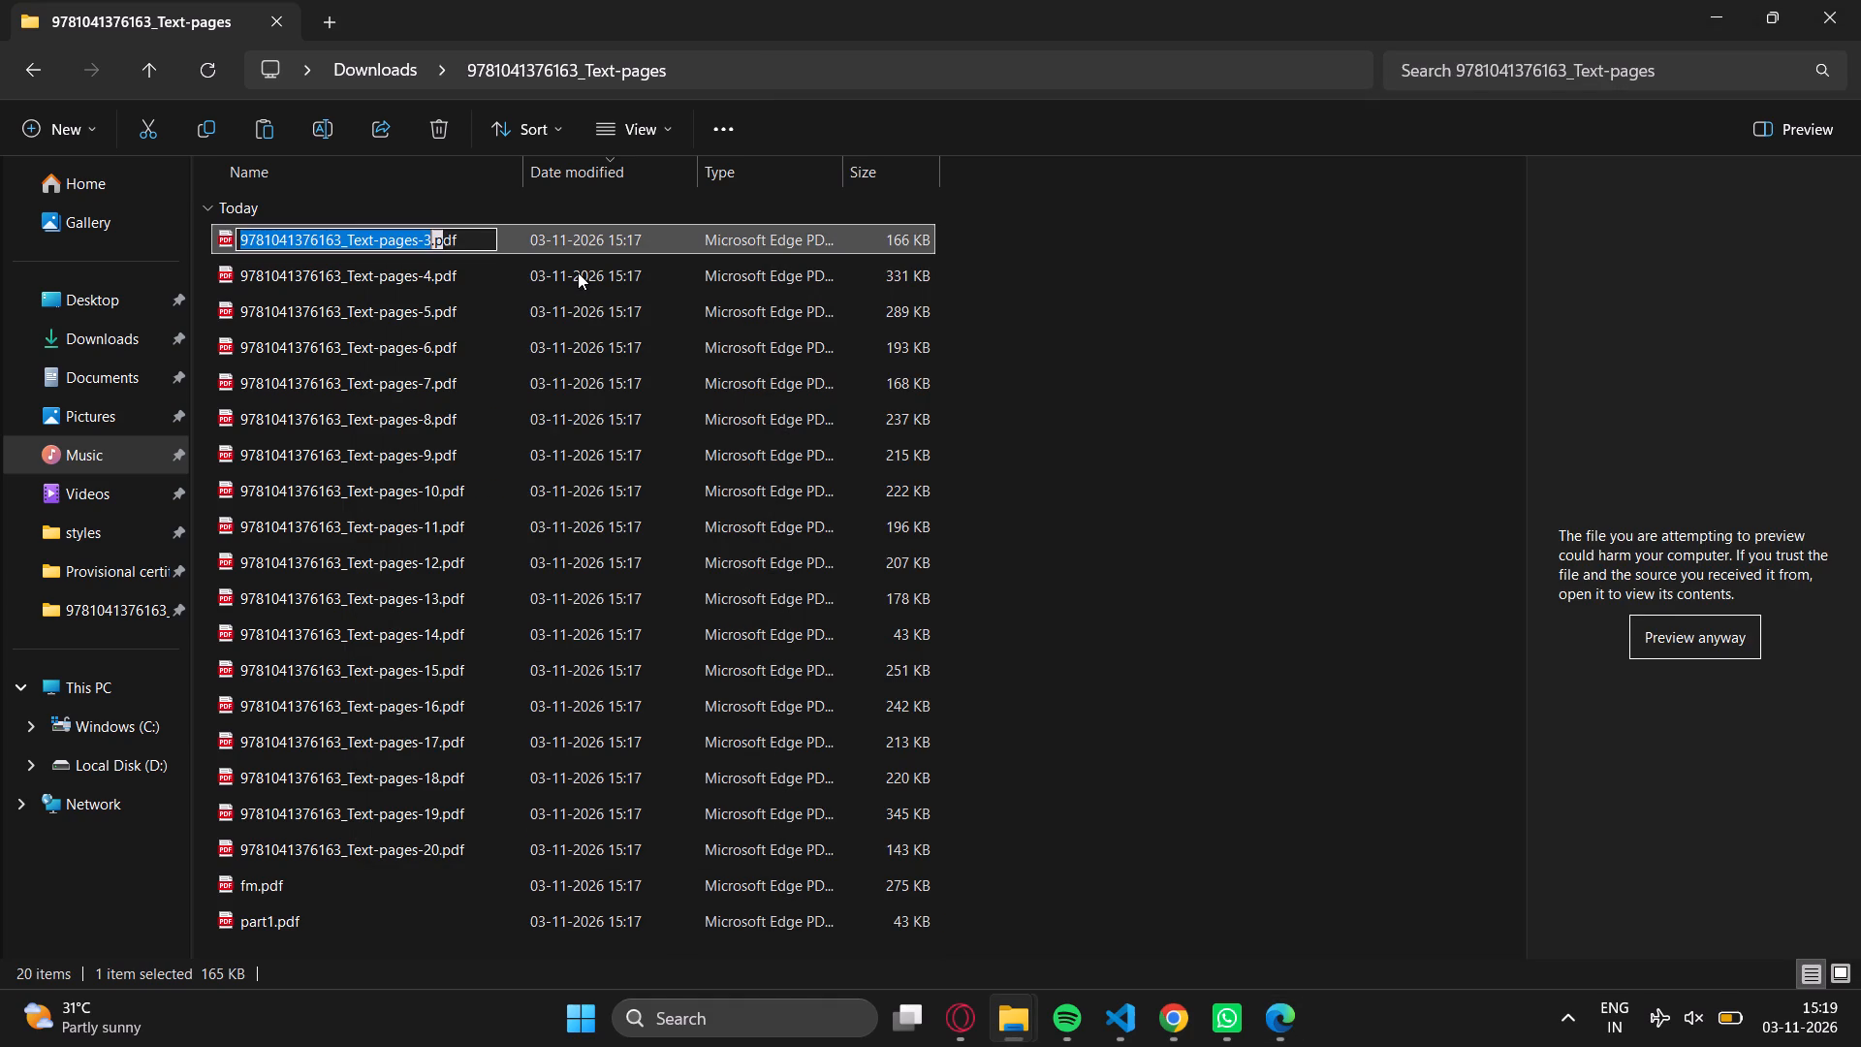
key(BackSpace)
text(cj)
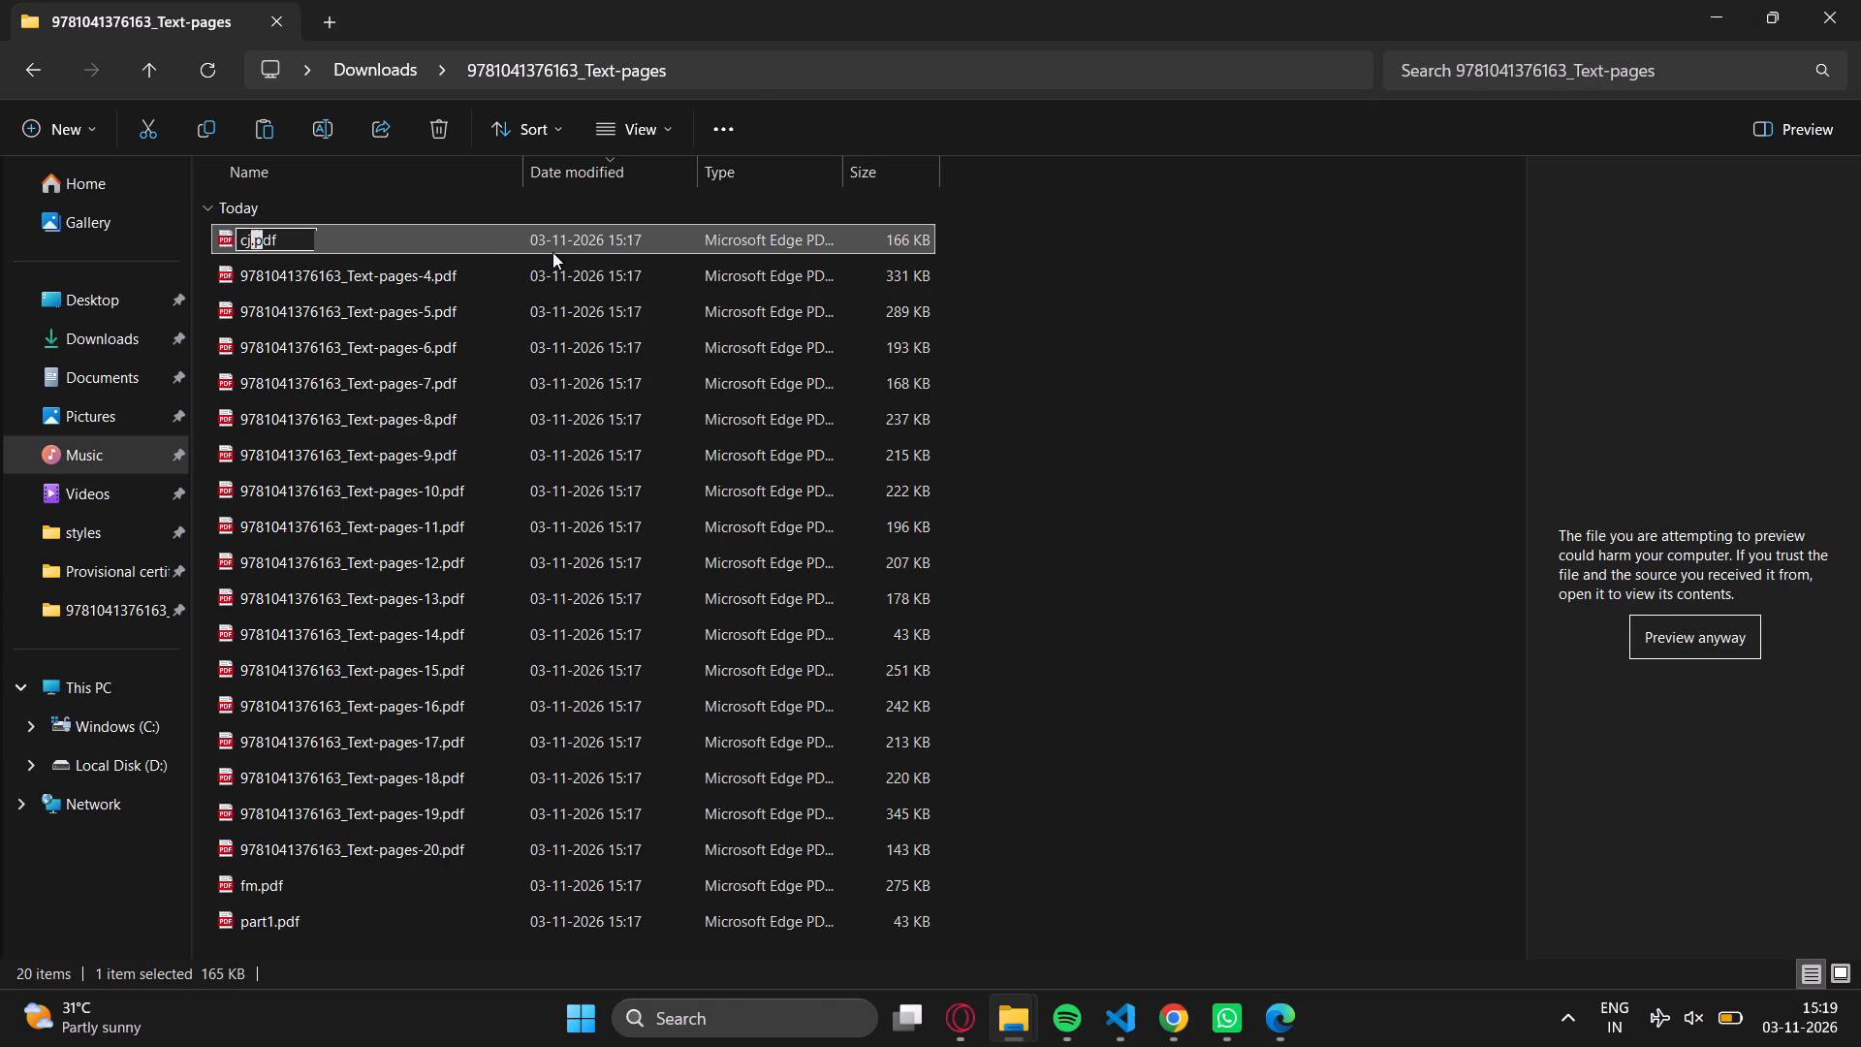
key(BackSpace)
text(h1)
key(Return)
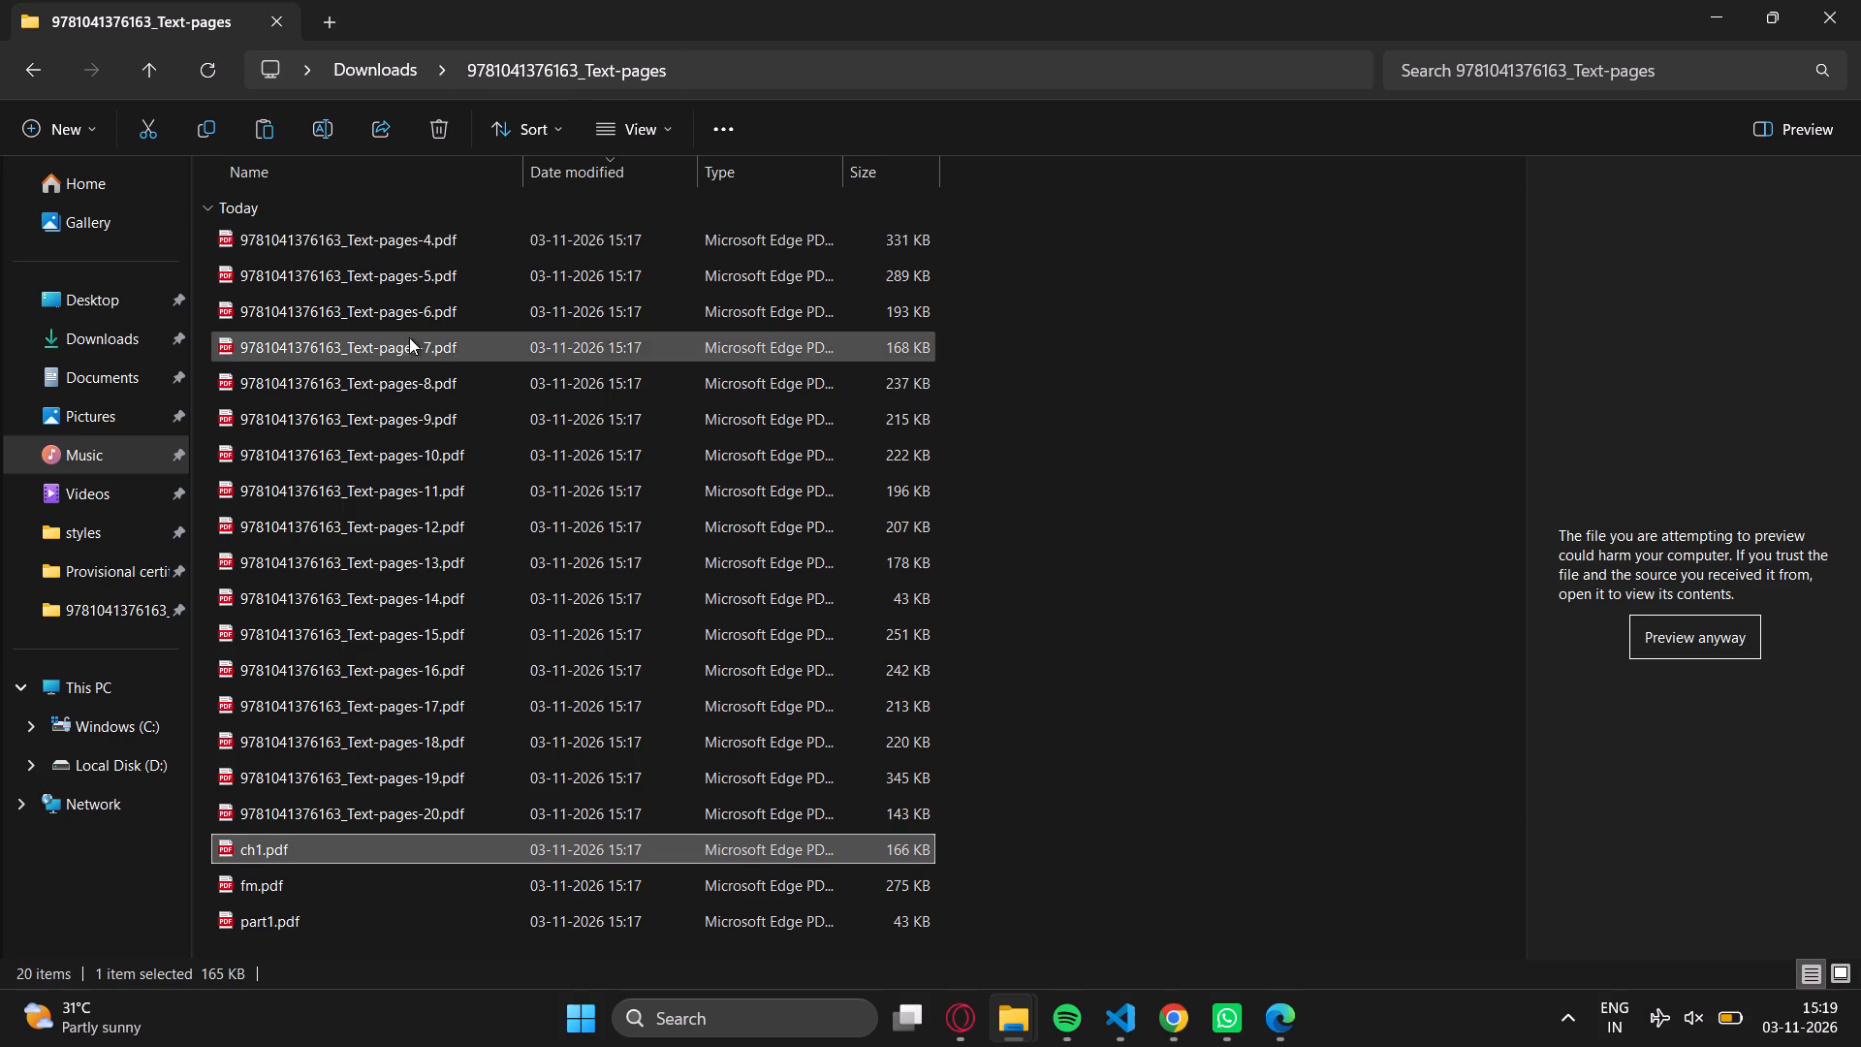
double_click(448, 247)
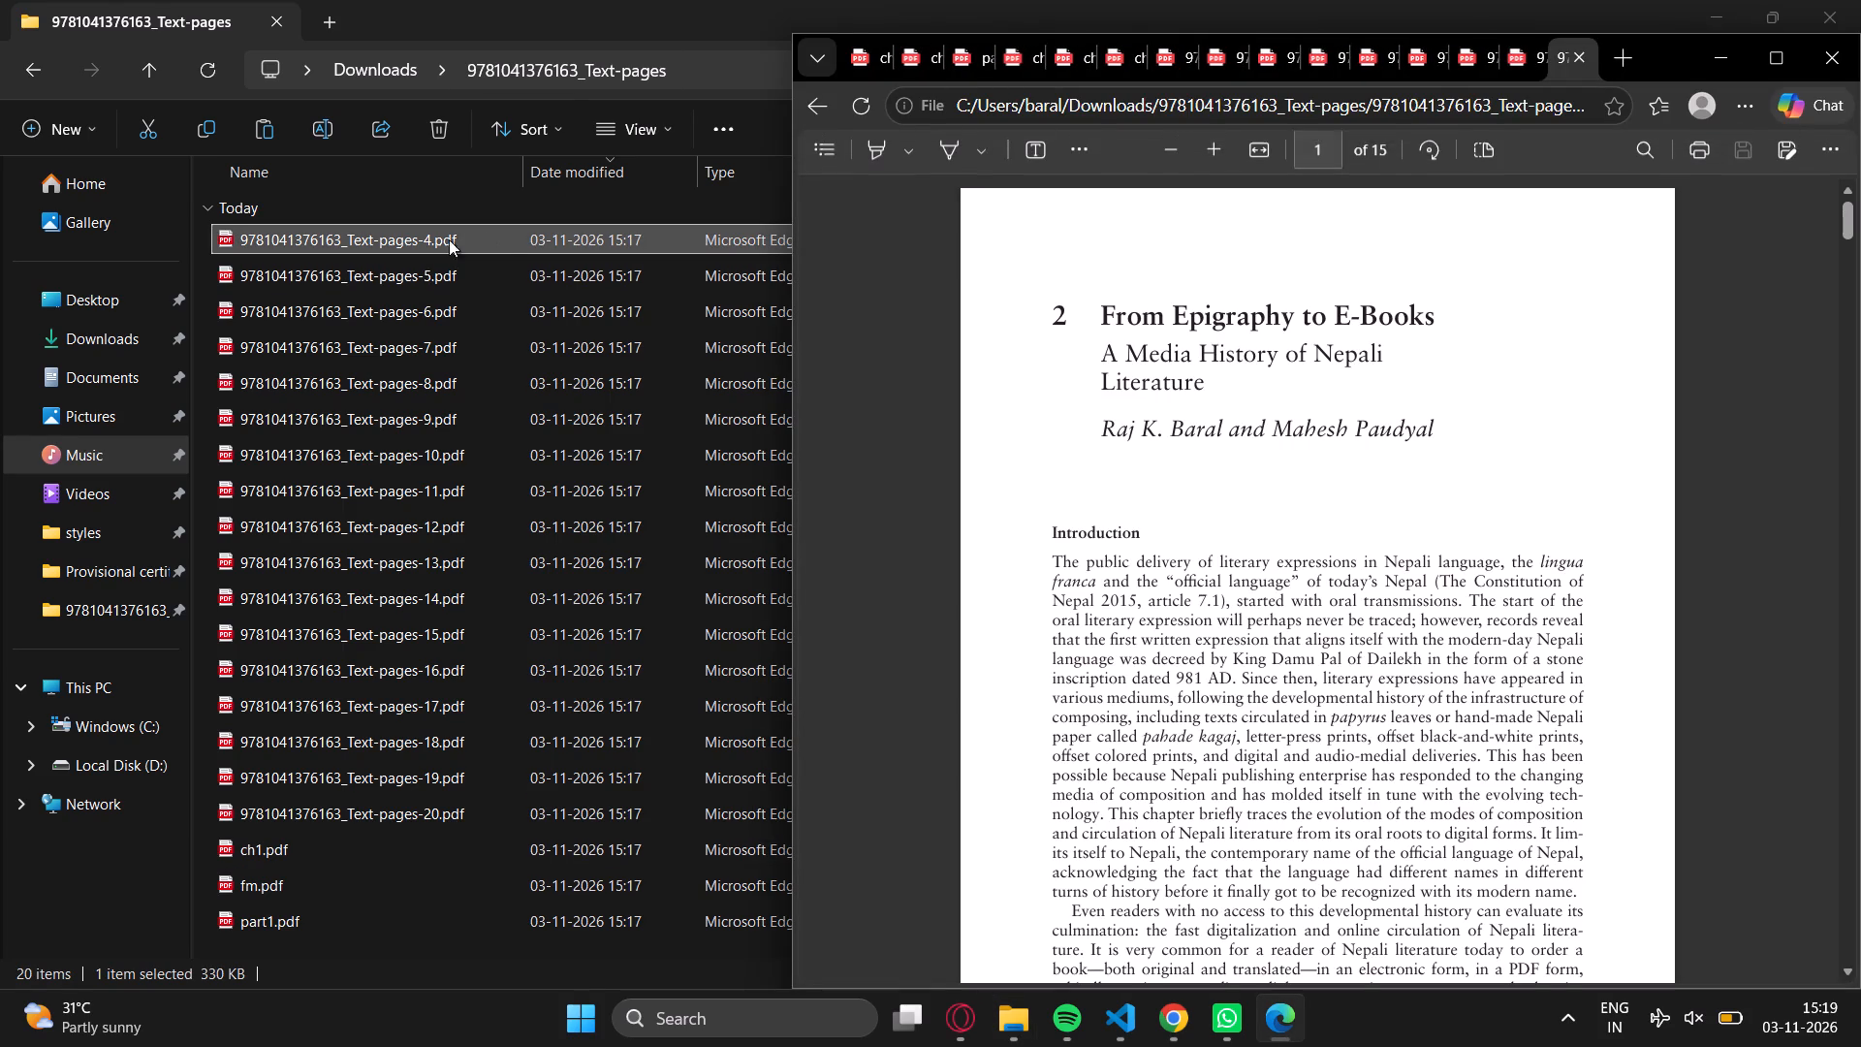
right_click(443, 204)
click(399, 249)
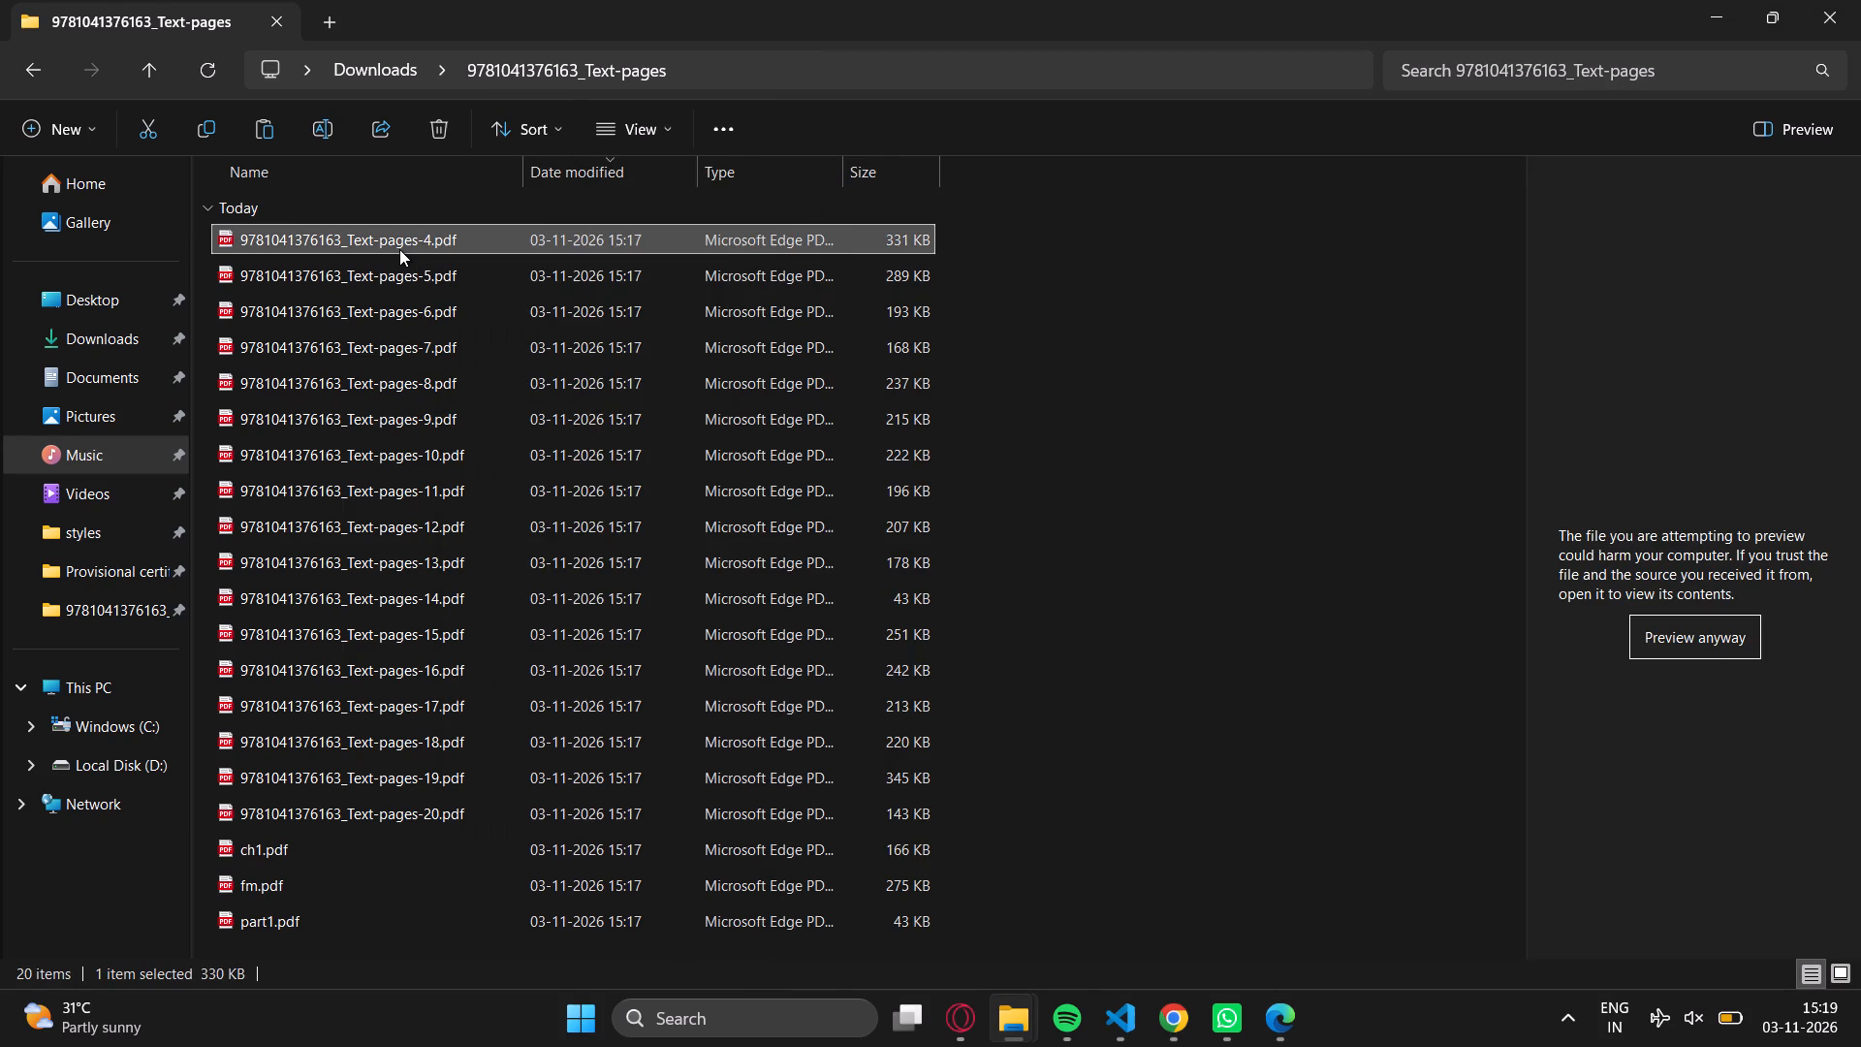
right_click(399, 249)
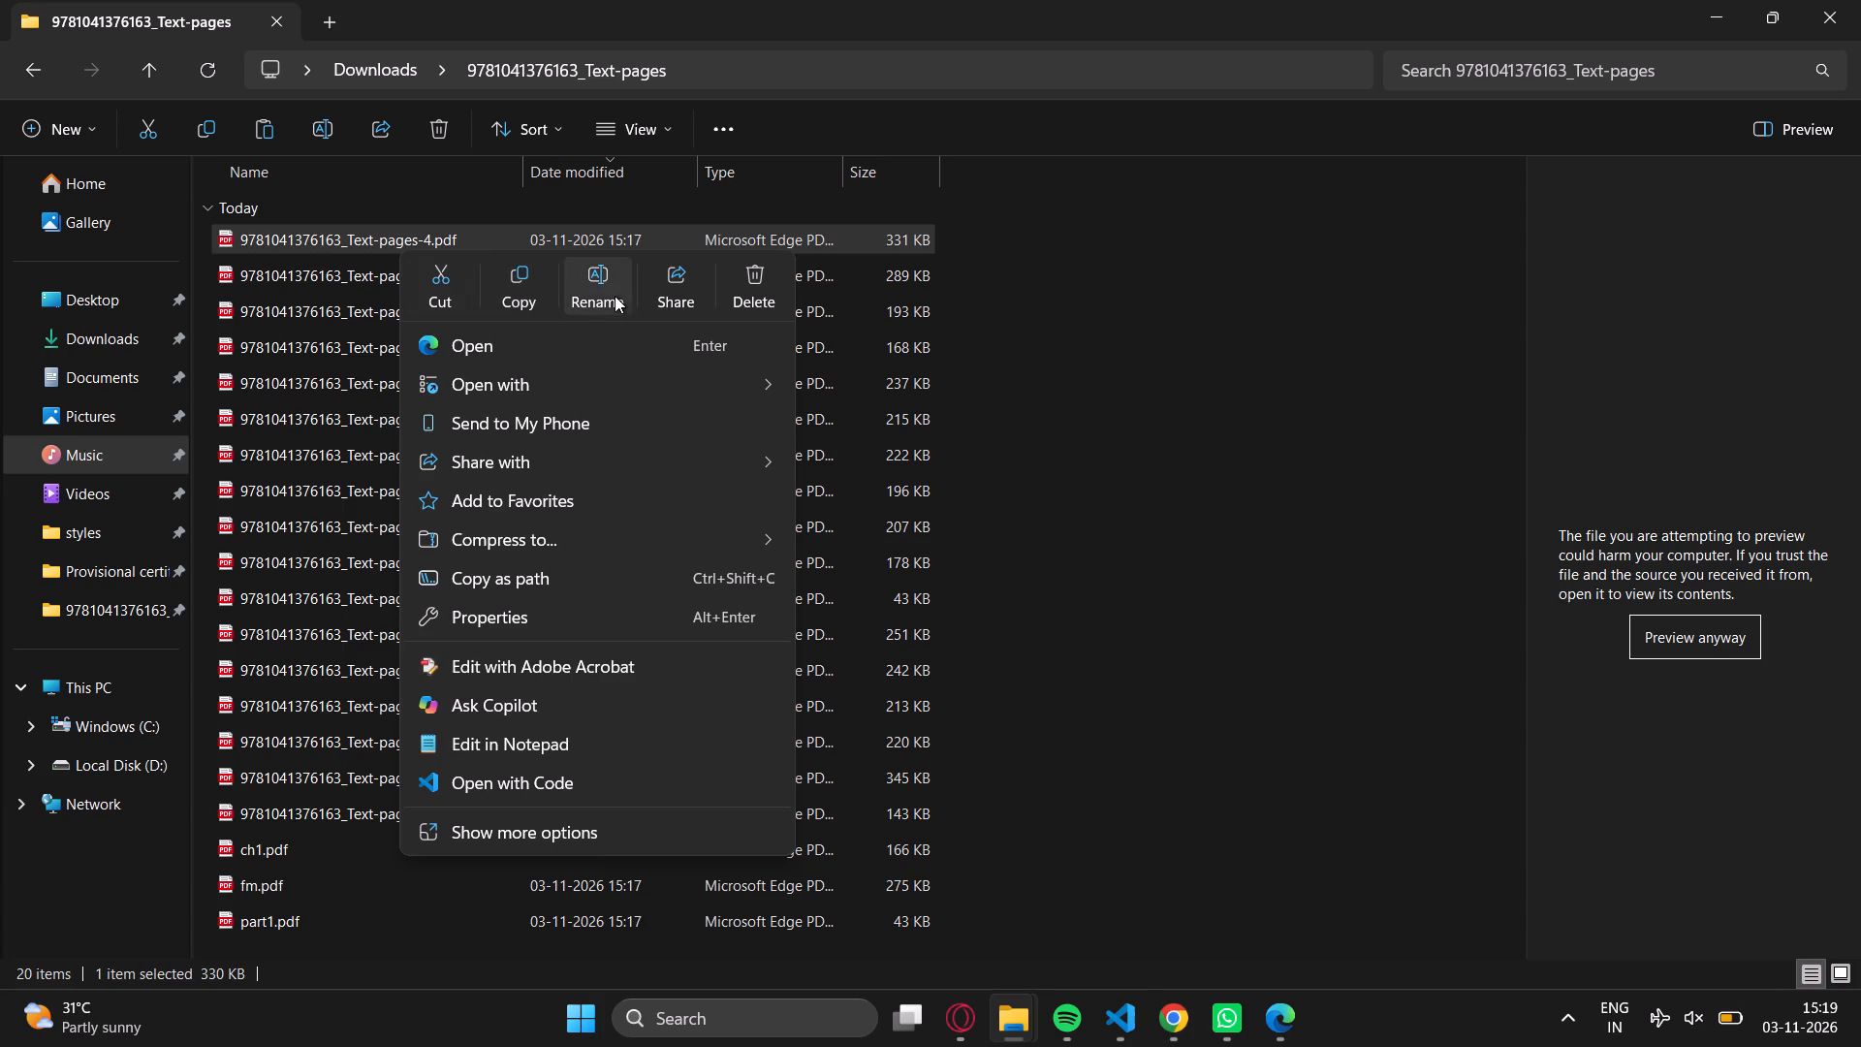
click(608, 301)
key(BackSpace)
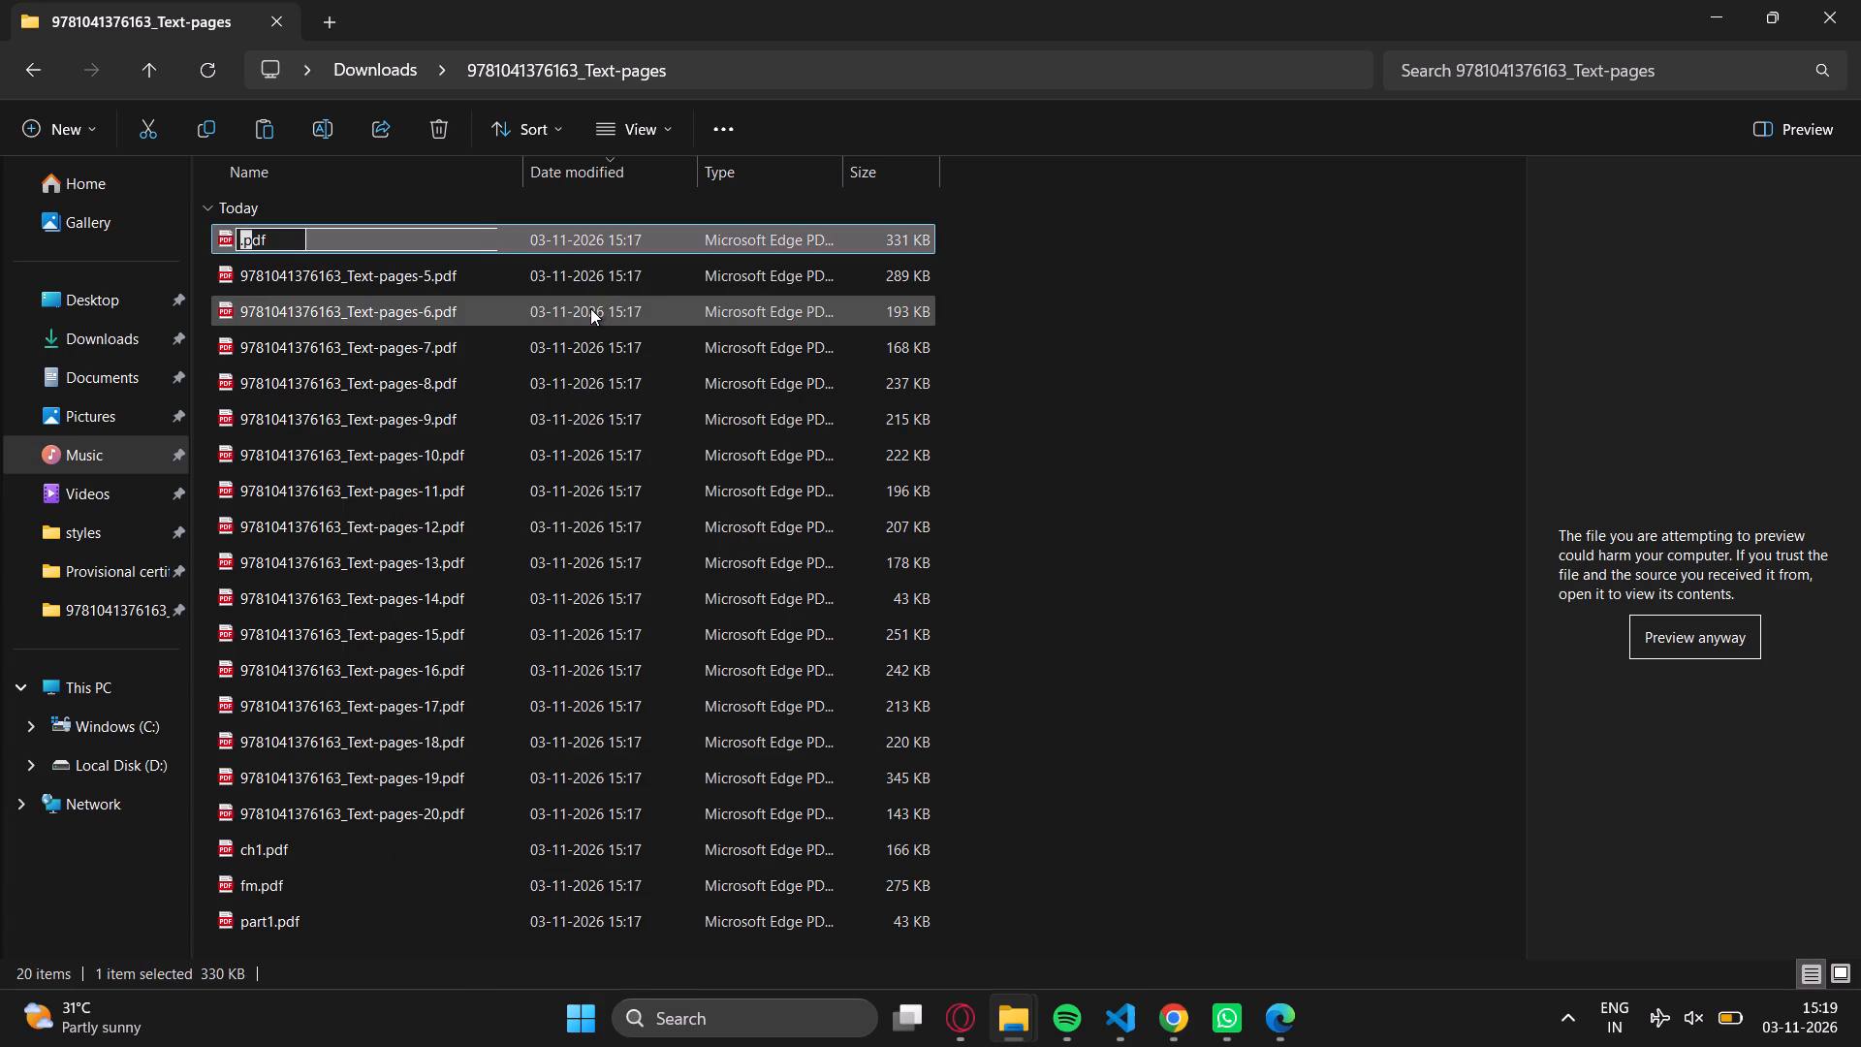
text(ch2)
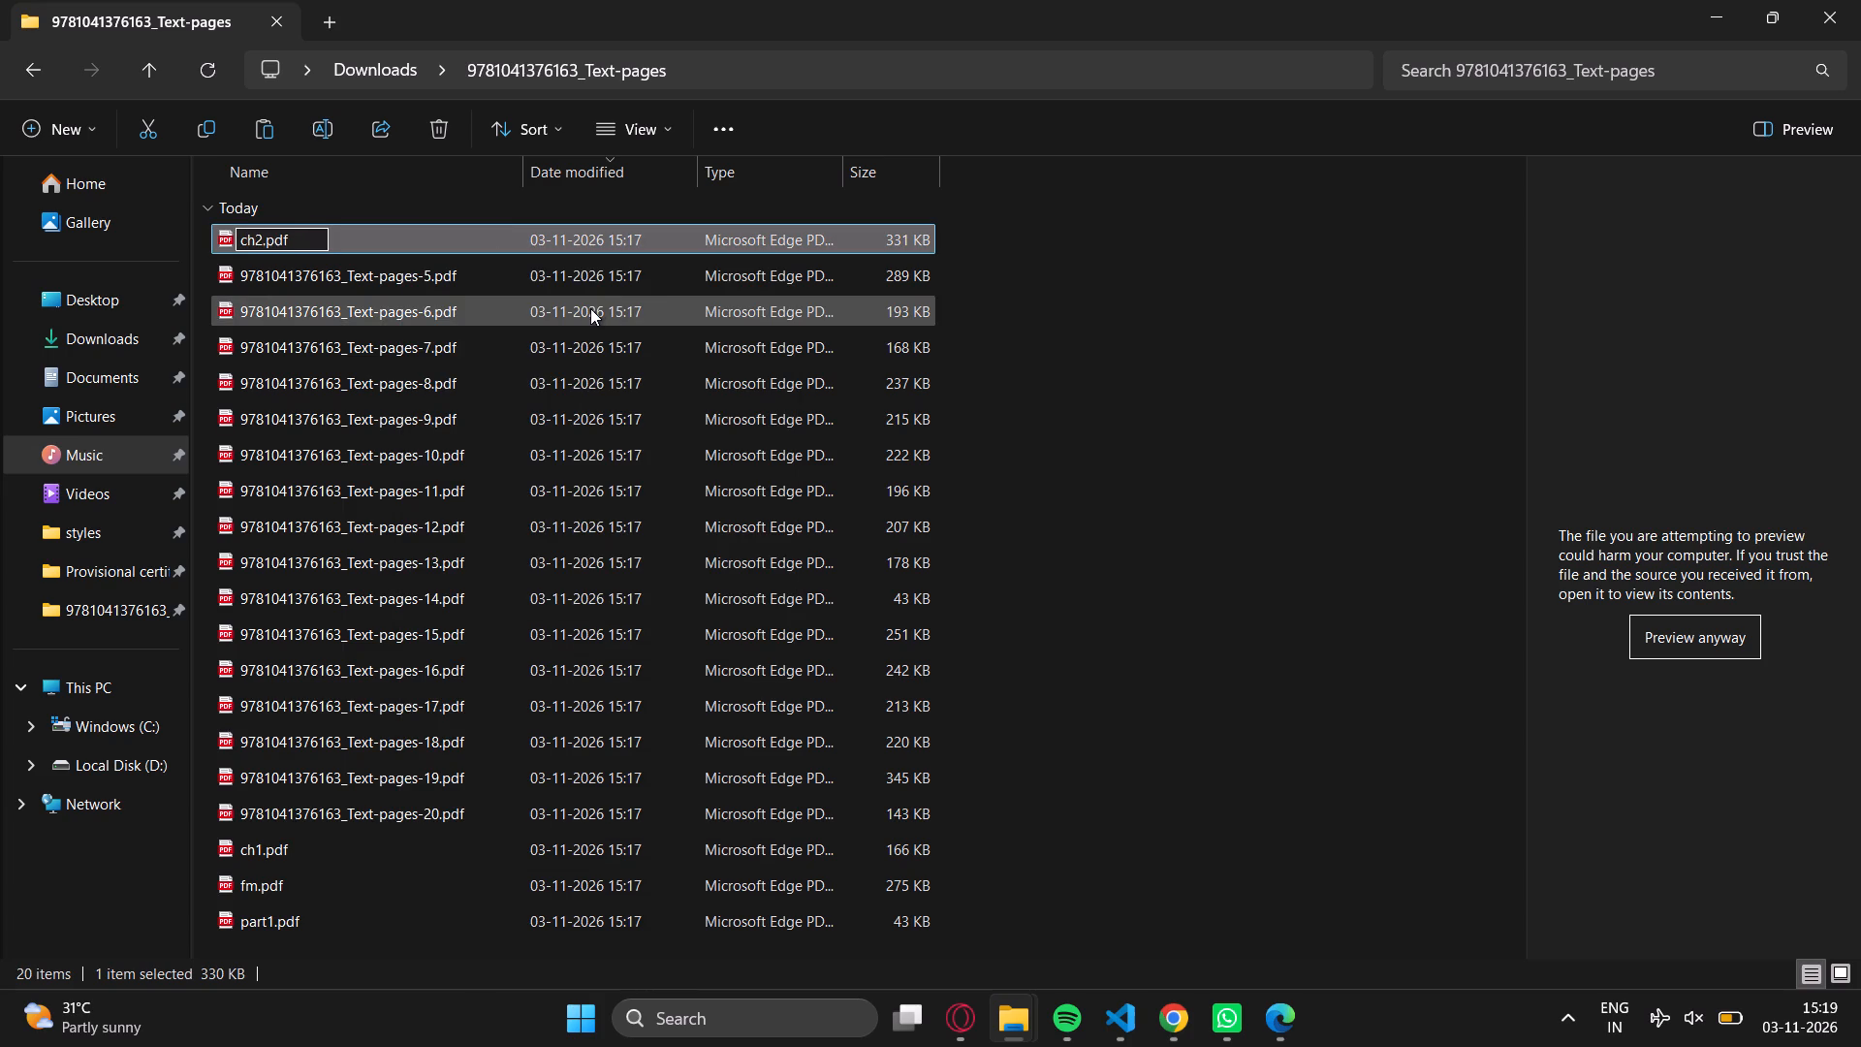
key(Return)
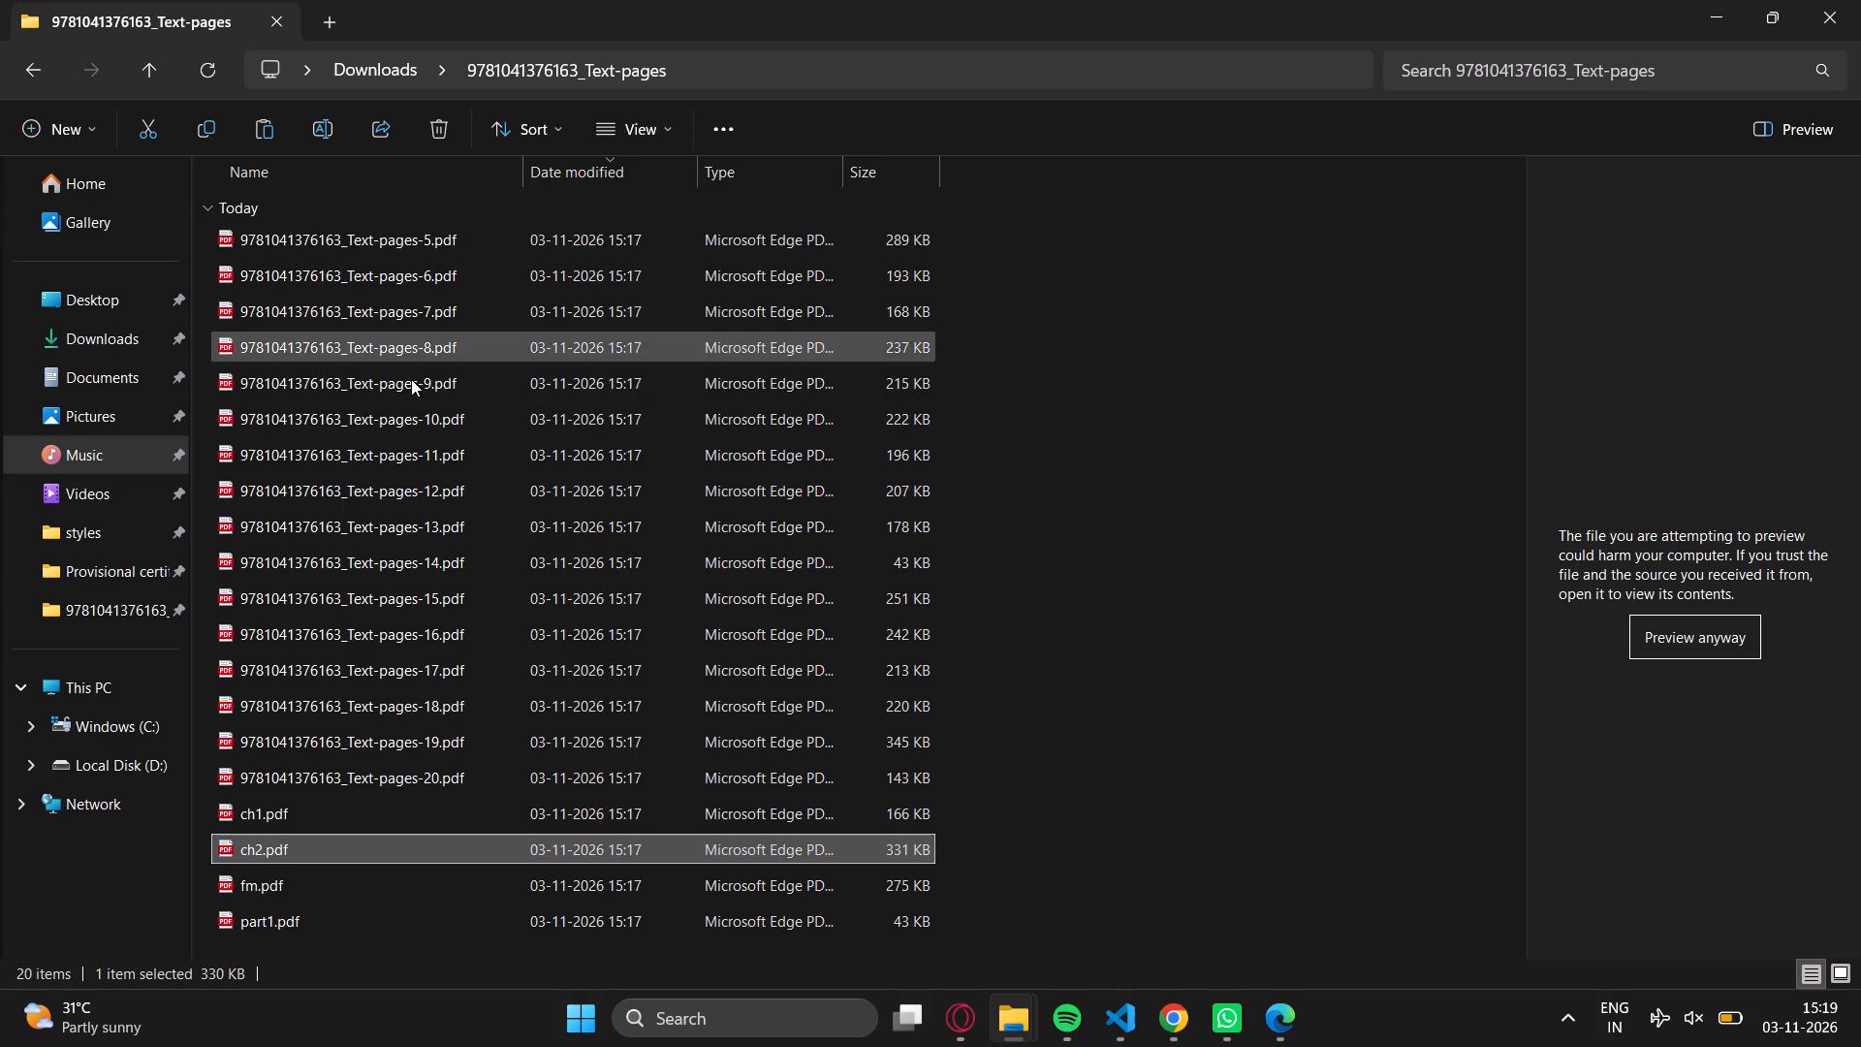
double_click(296, 246)
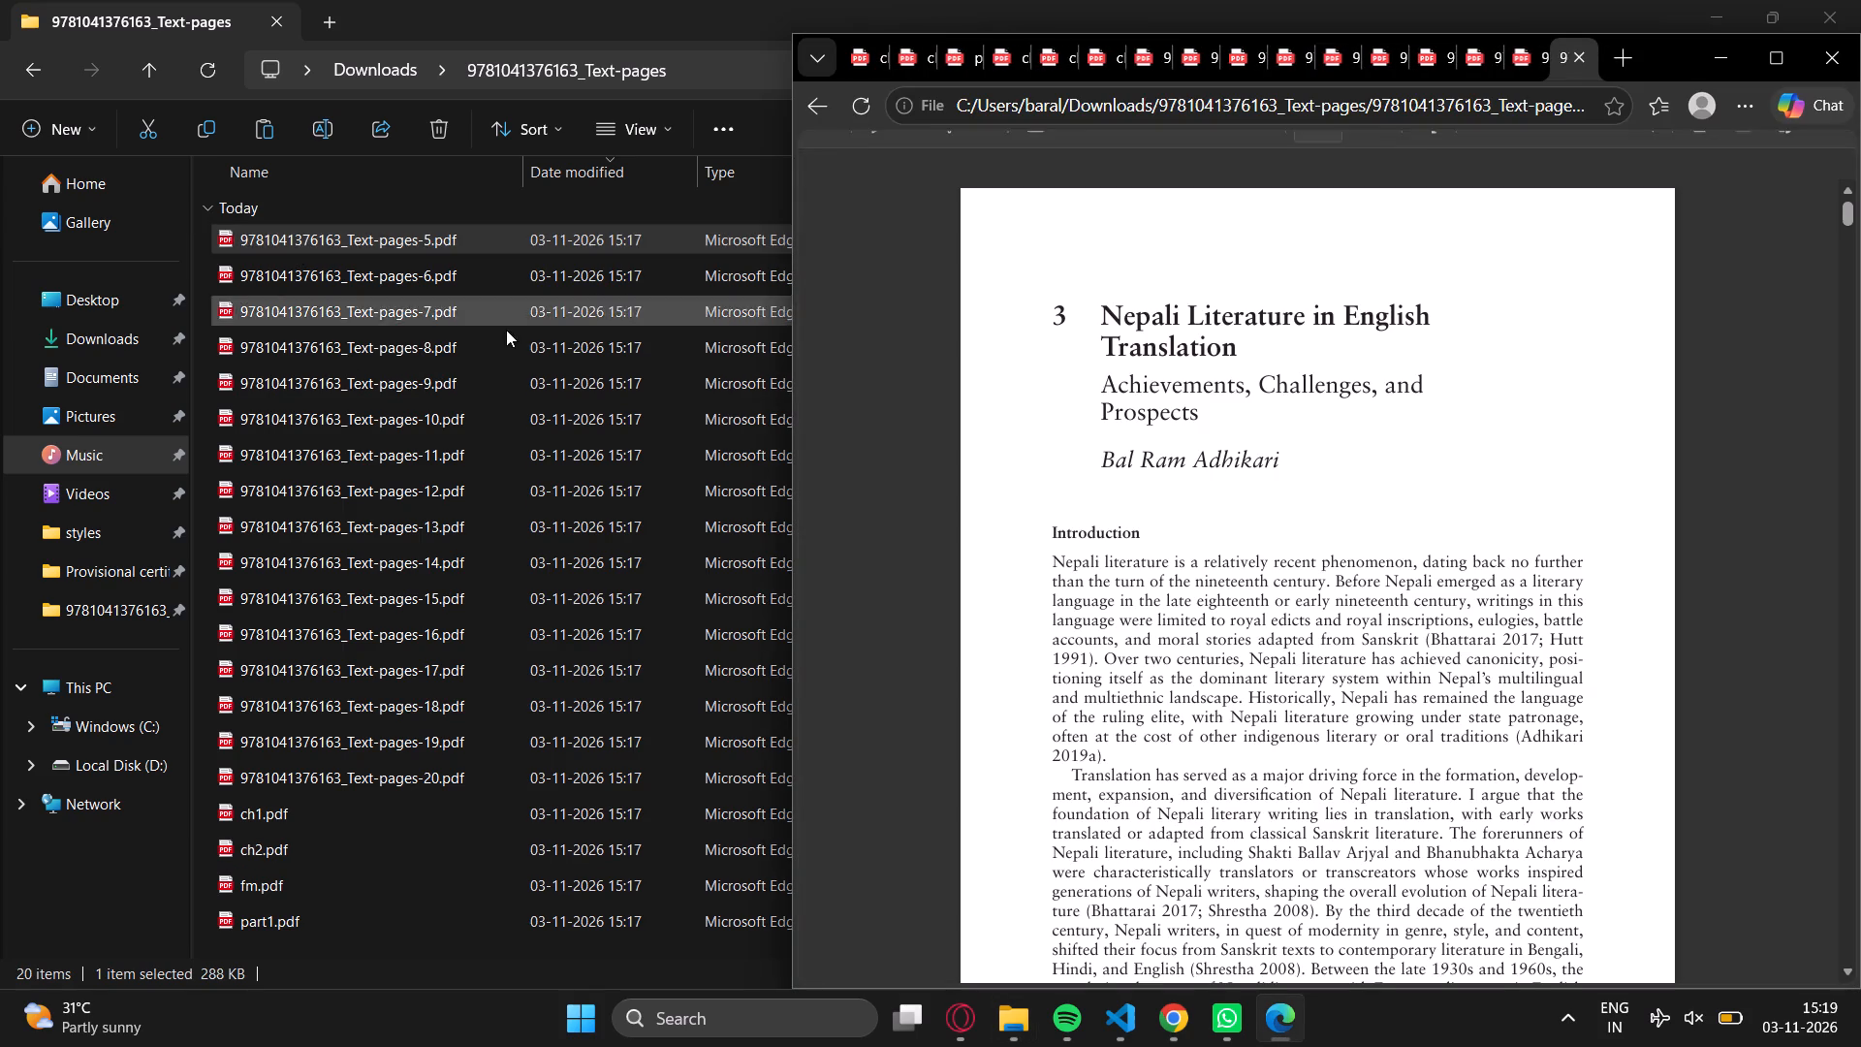
right_click(394, 237)
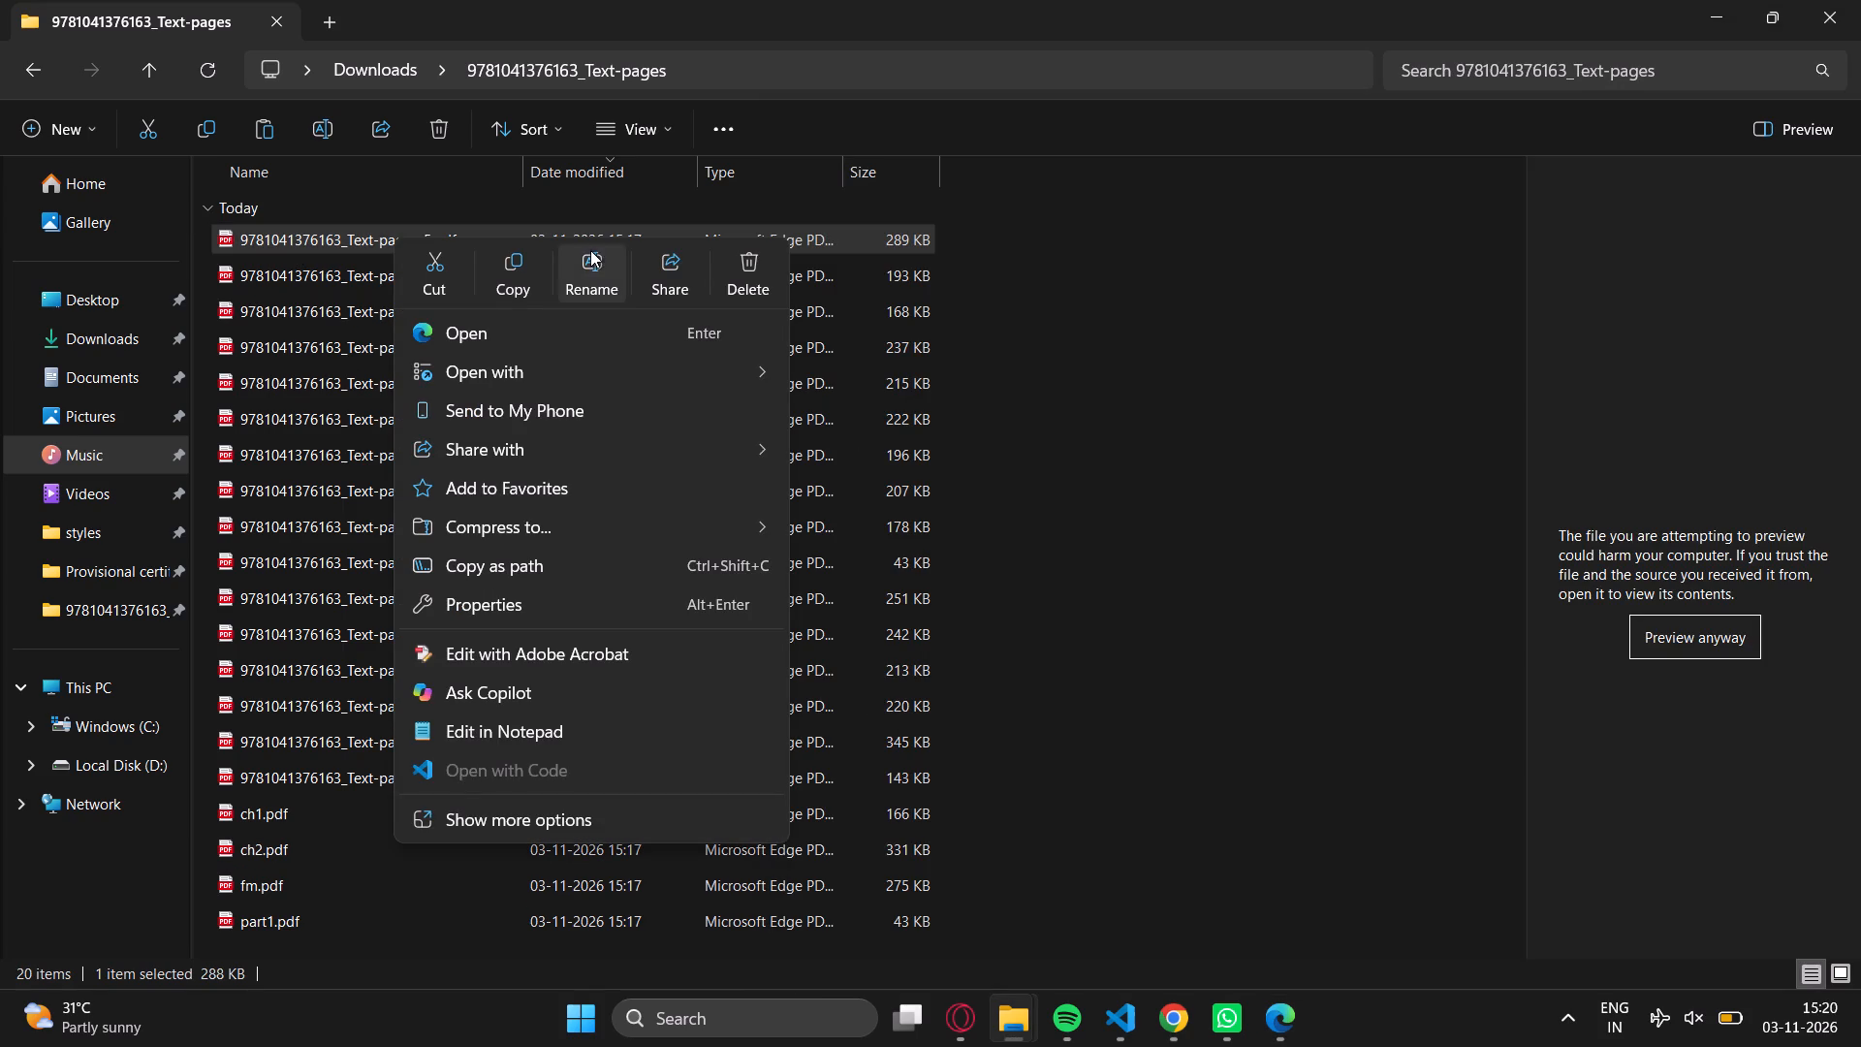
click(585, 263)
key(BackSpace)
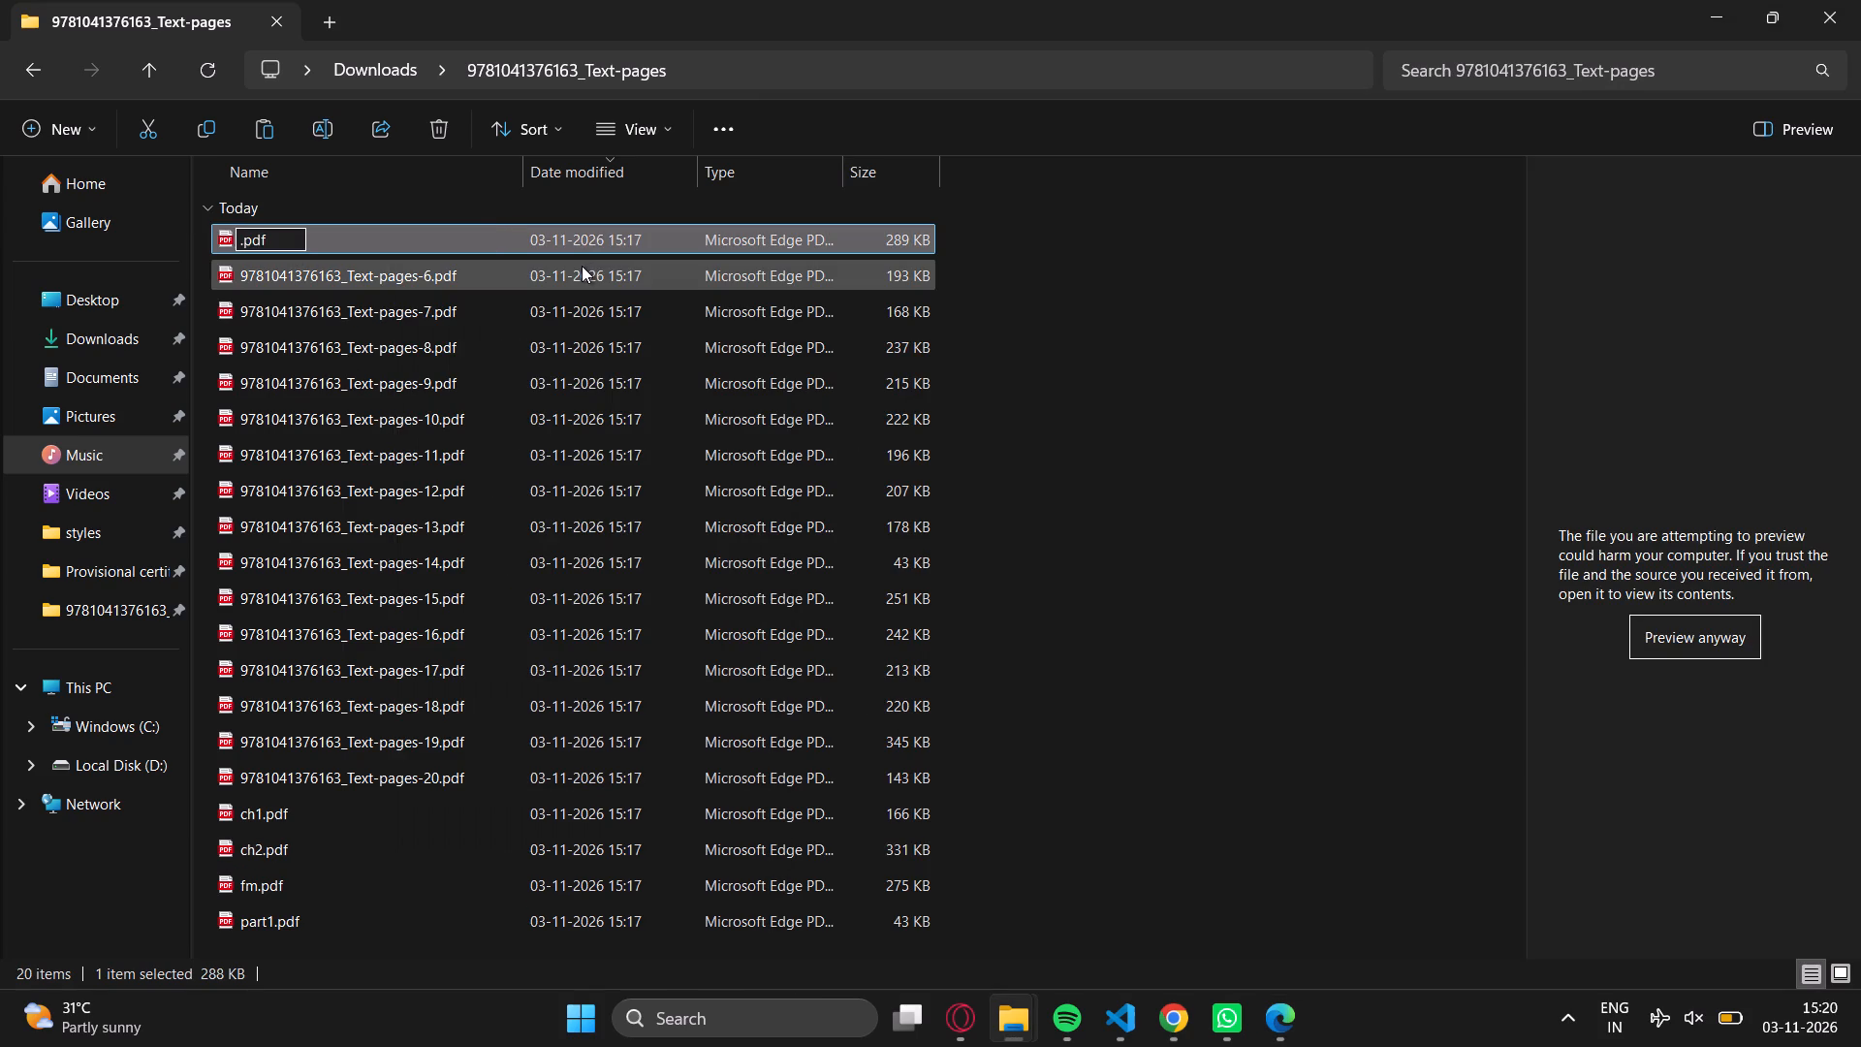
text(ch3)
key(Return)
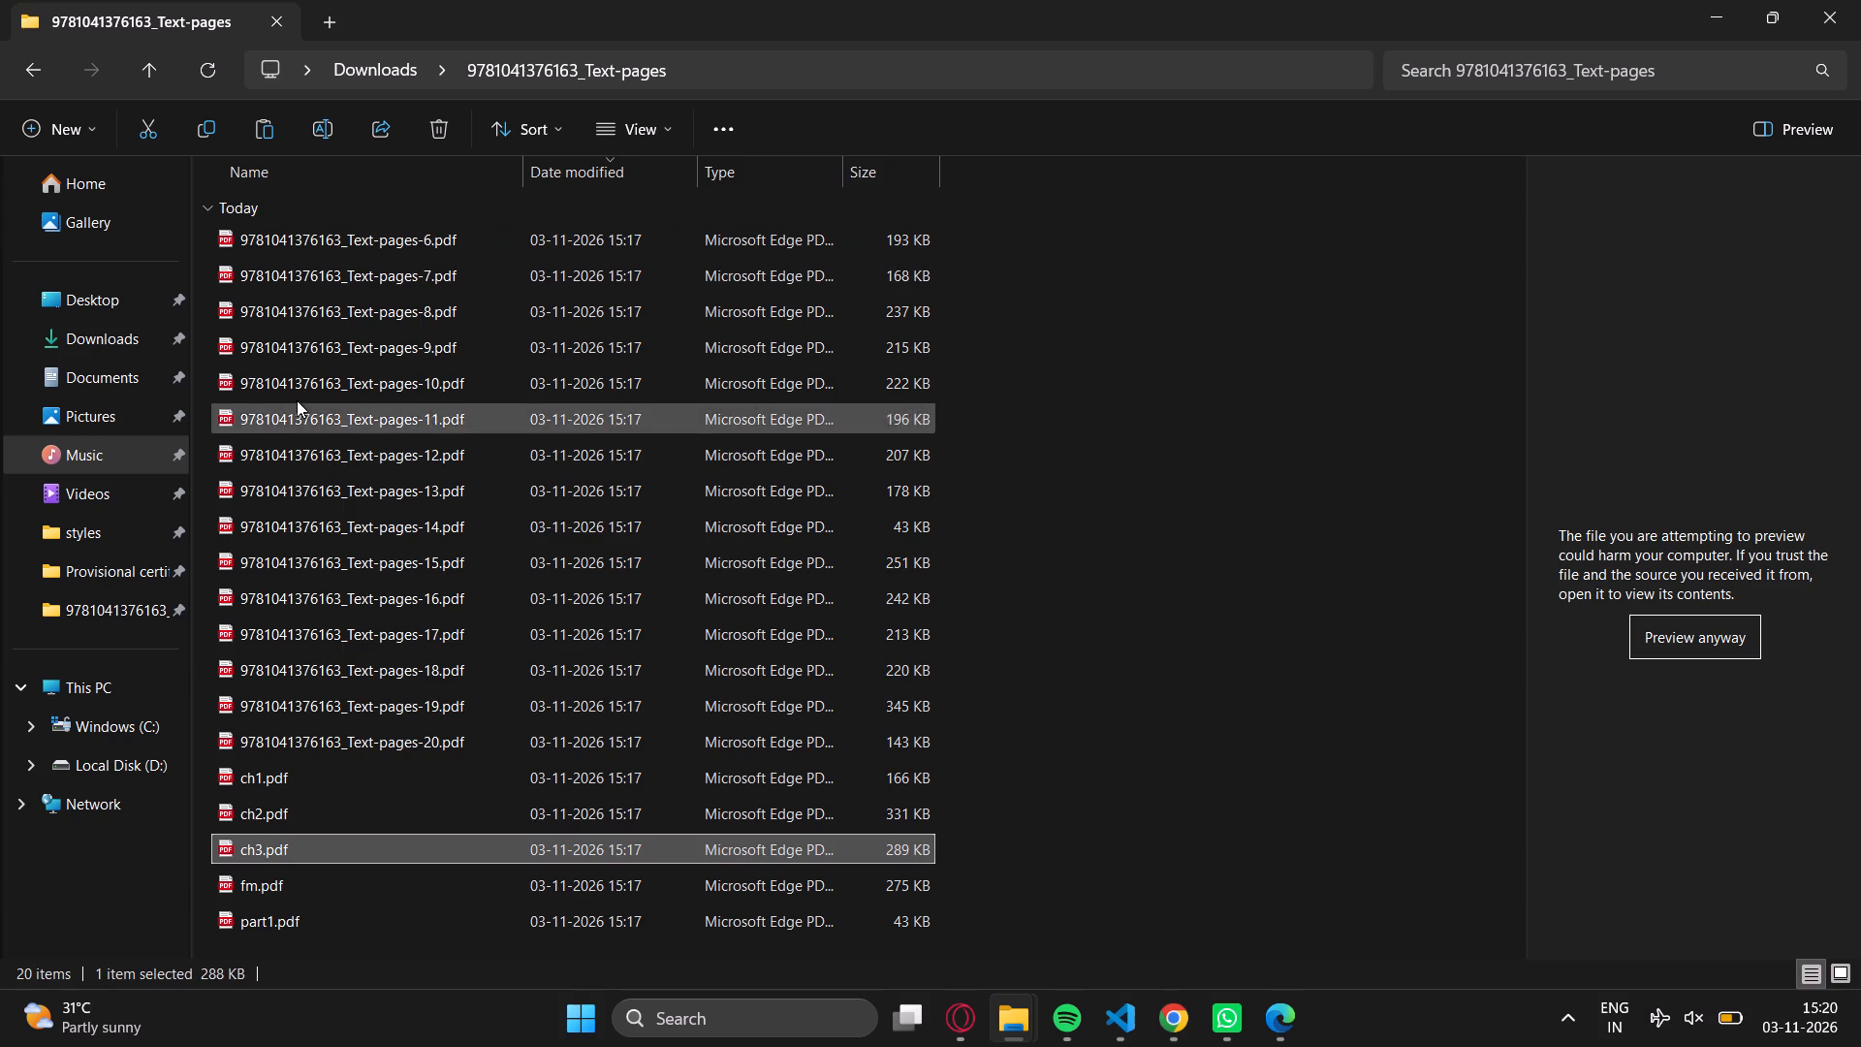
double_click(375, 245)
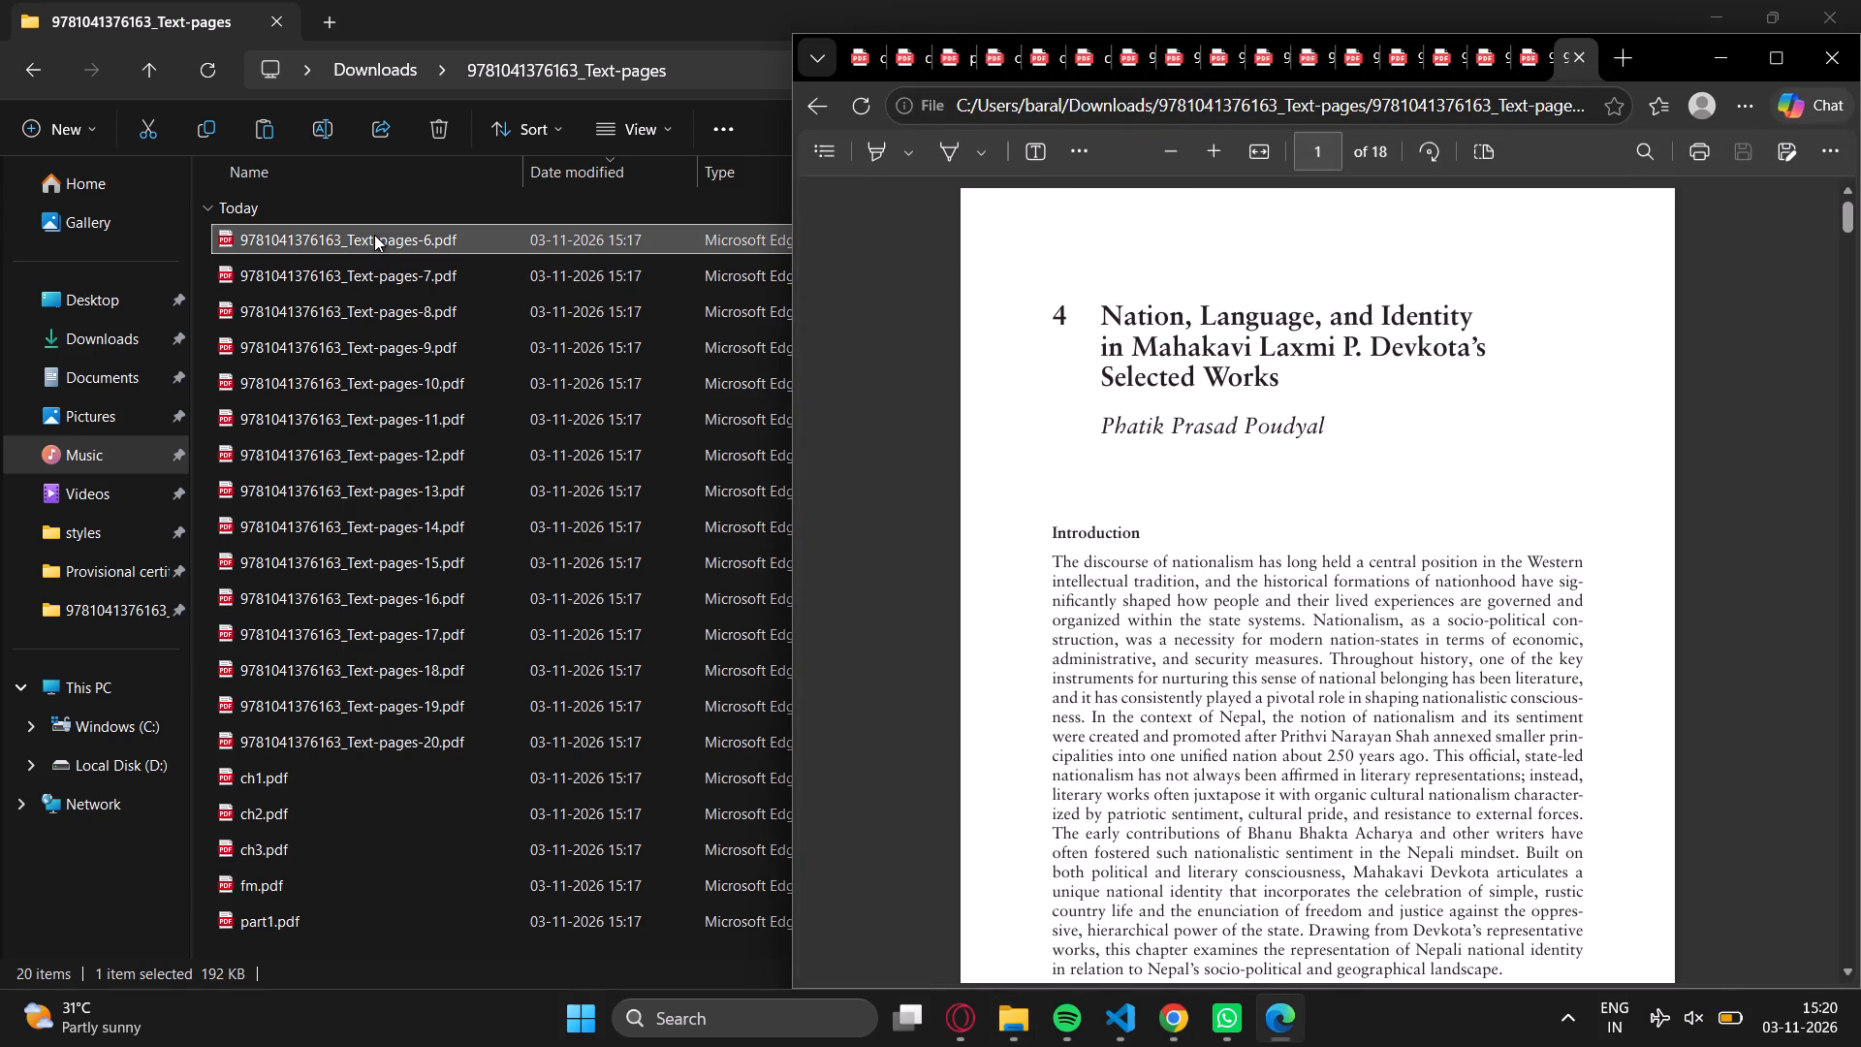
right_click(374, 233)
click(581, 282)
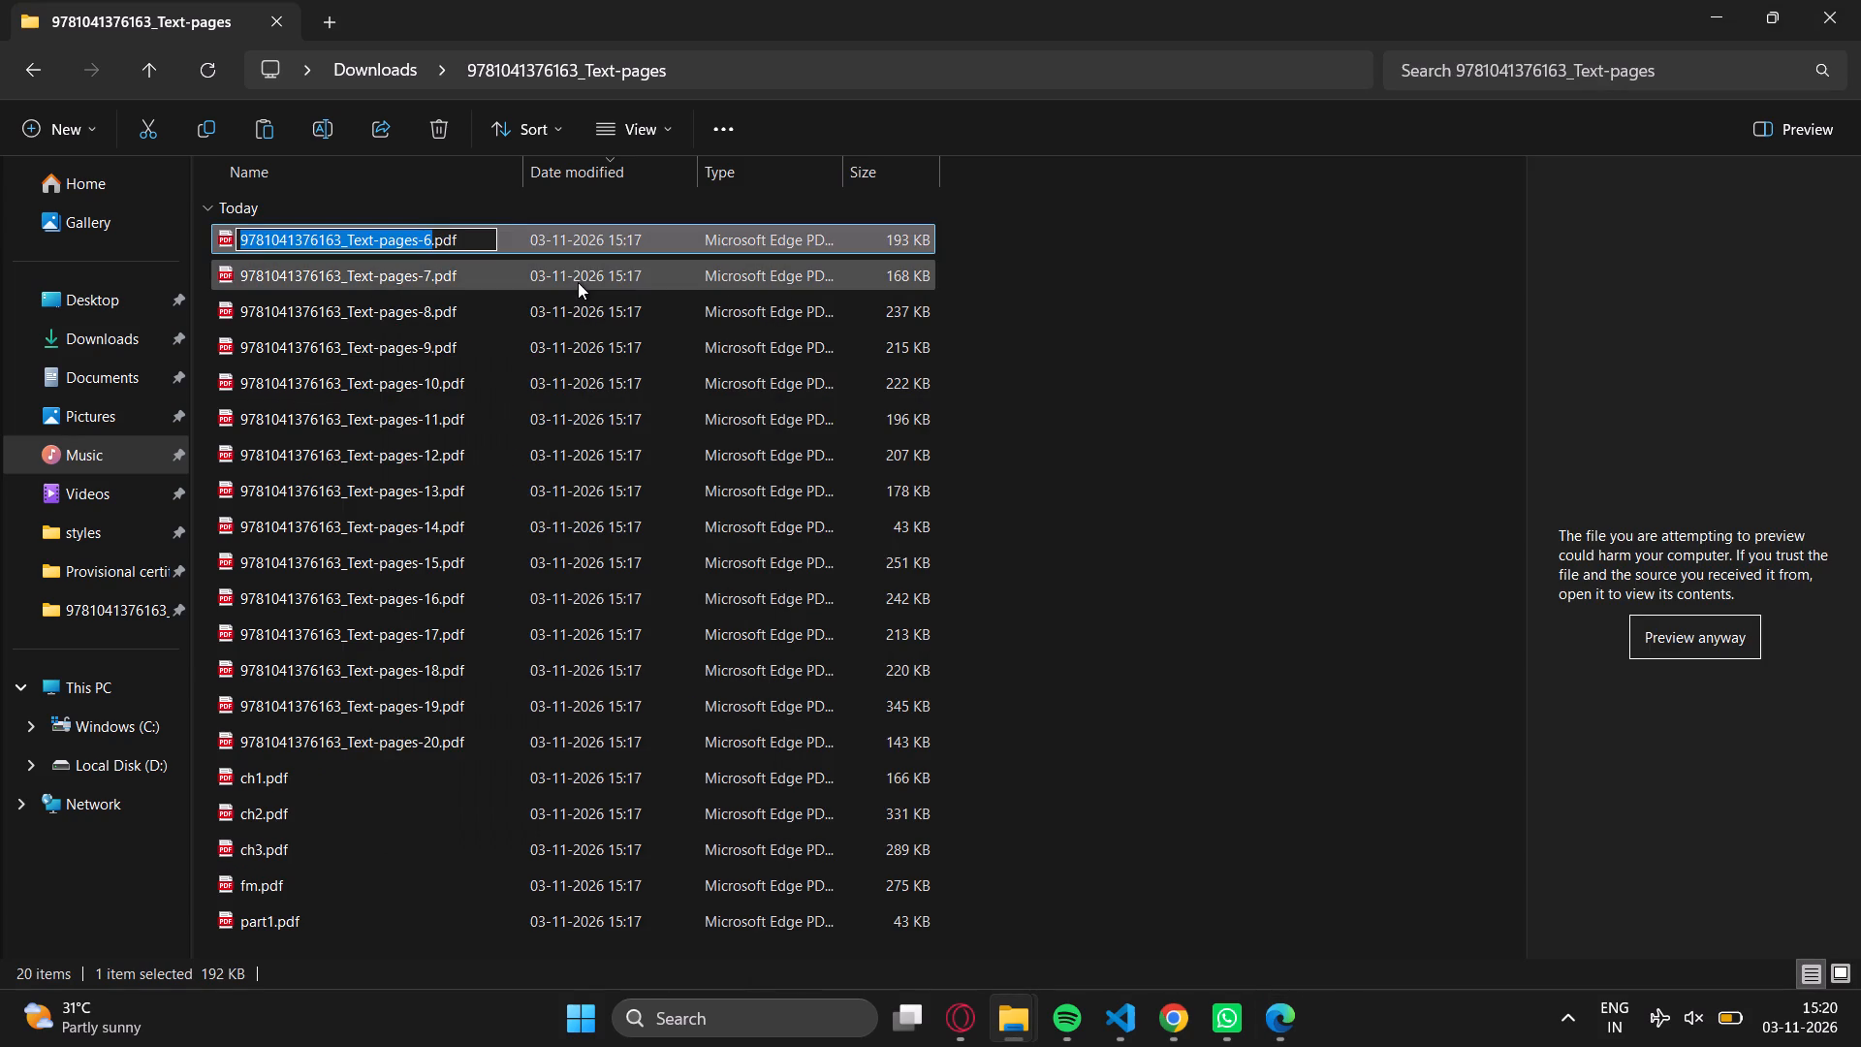
key(BackSpace)
text(ch4)
key(Return)
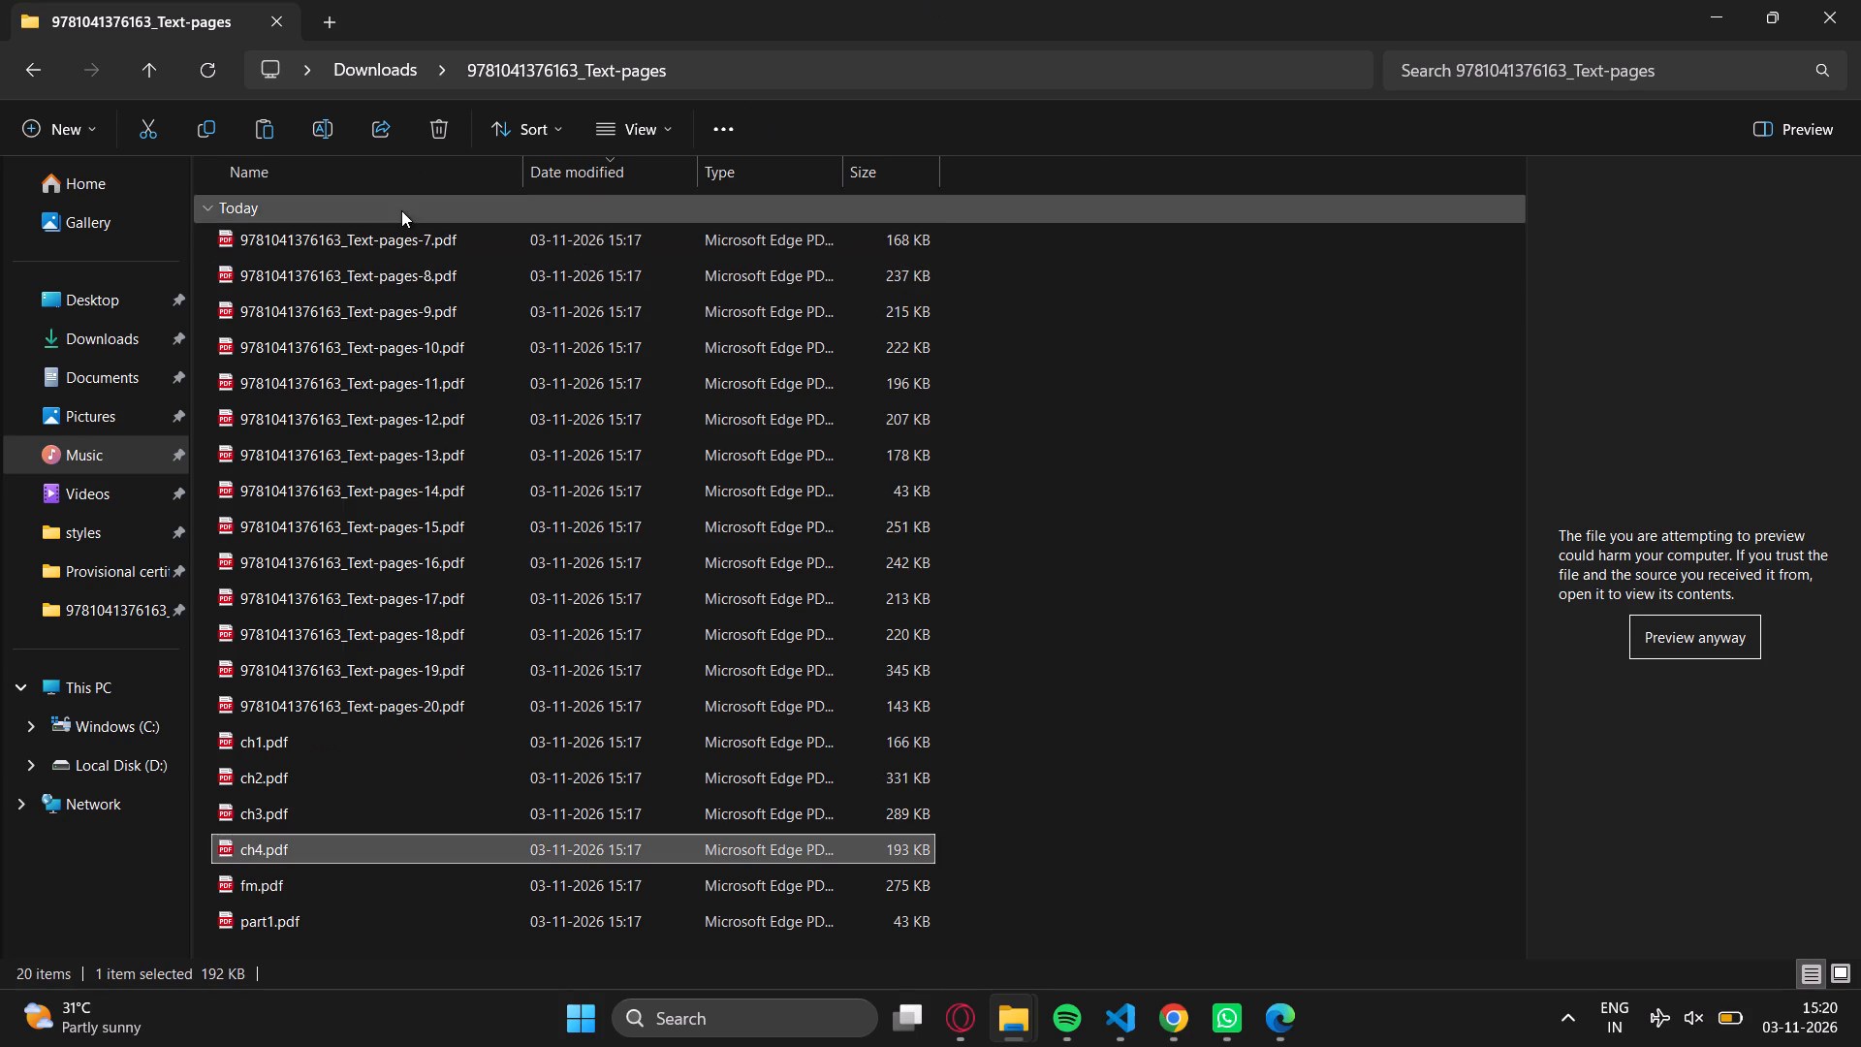
double_click(378, 237)
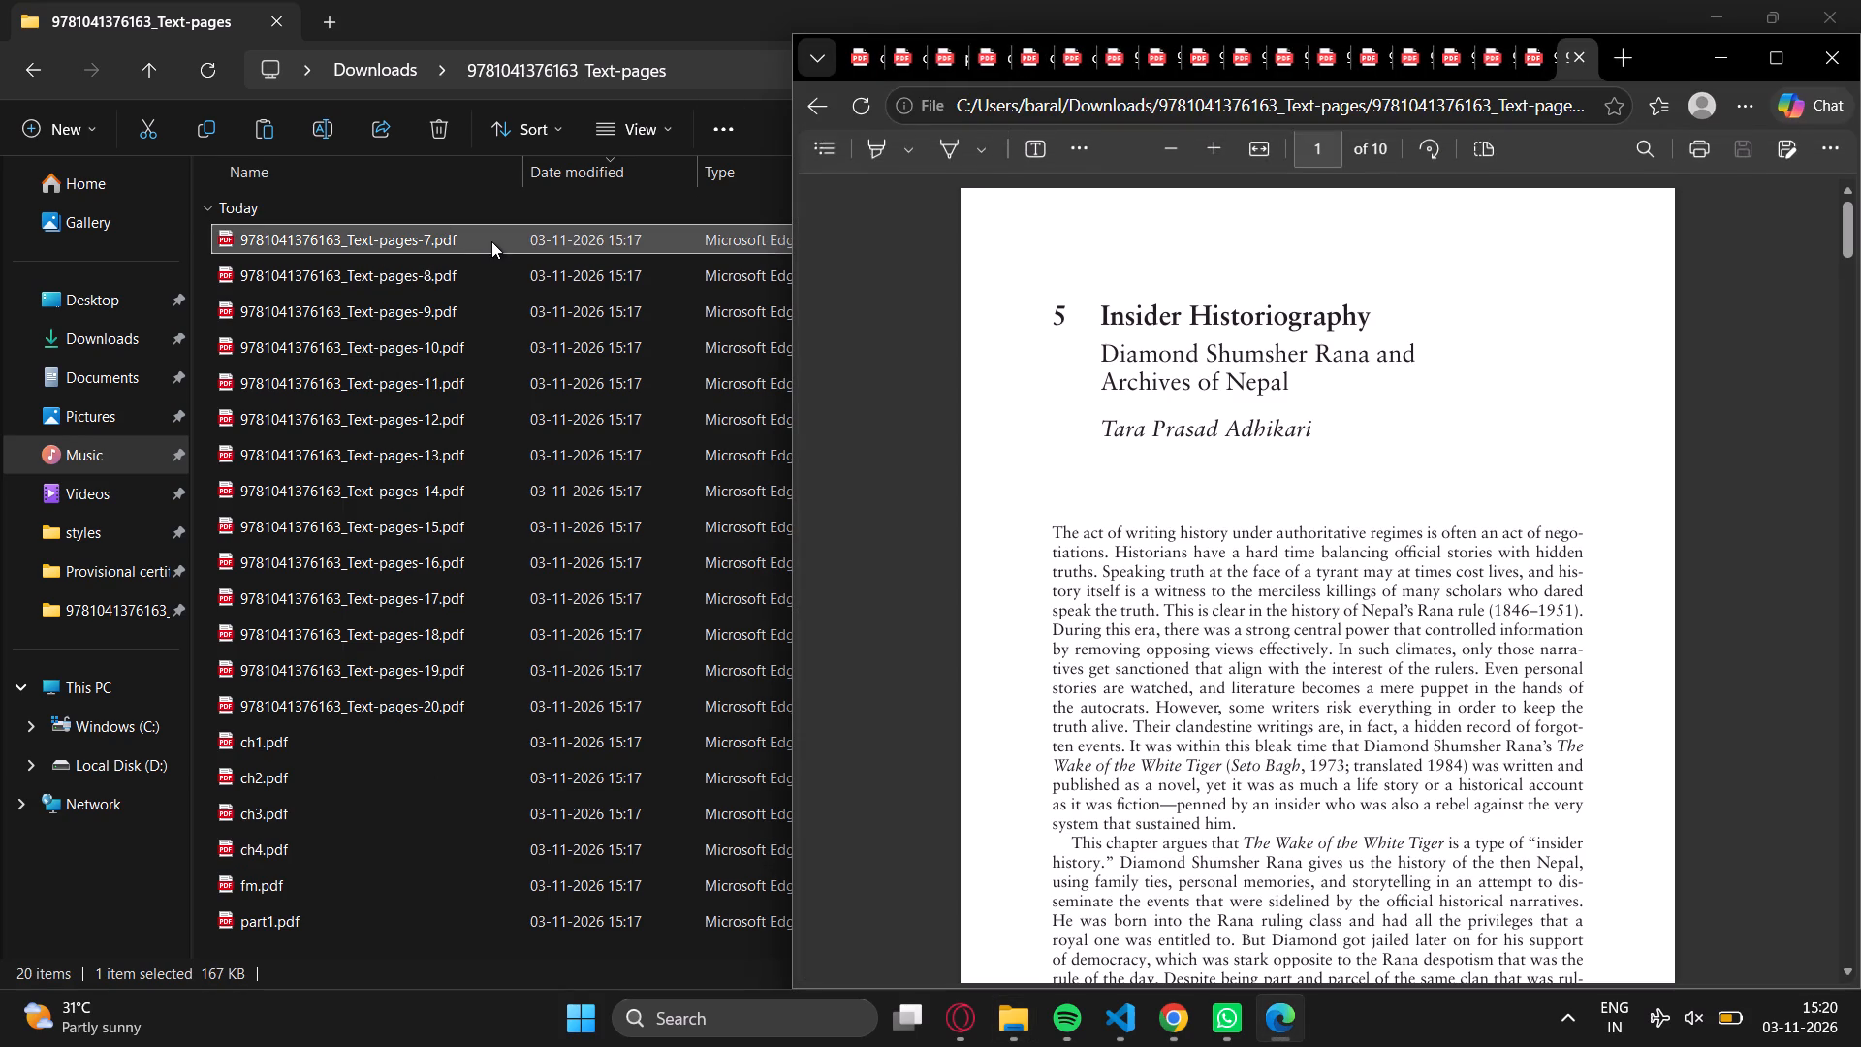
right_click(452, 241)
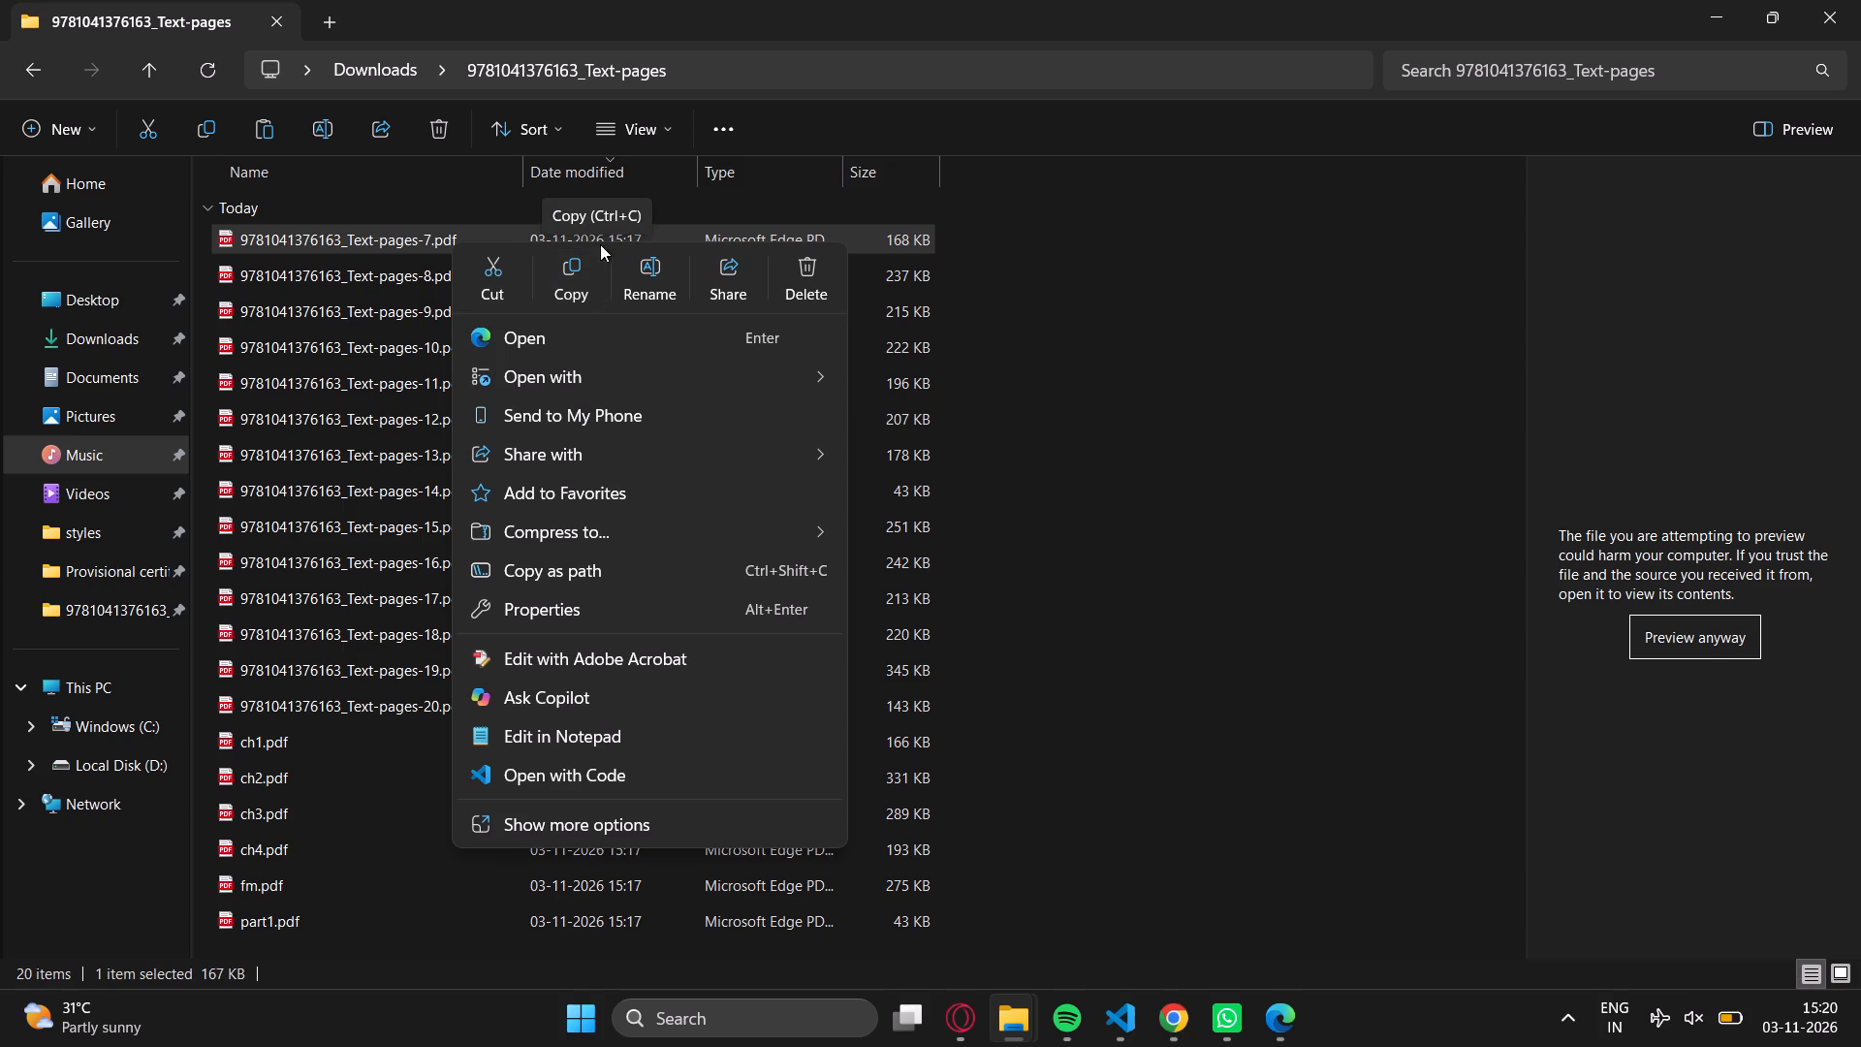
click(650, 275)
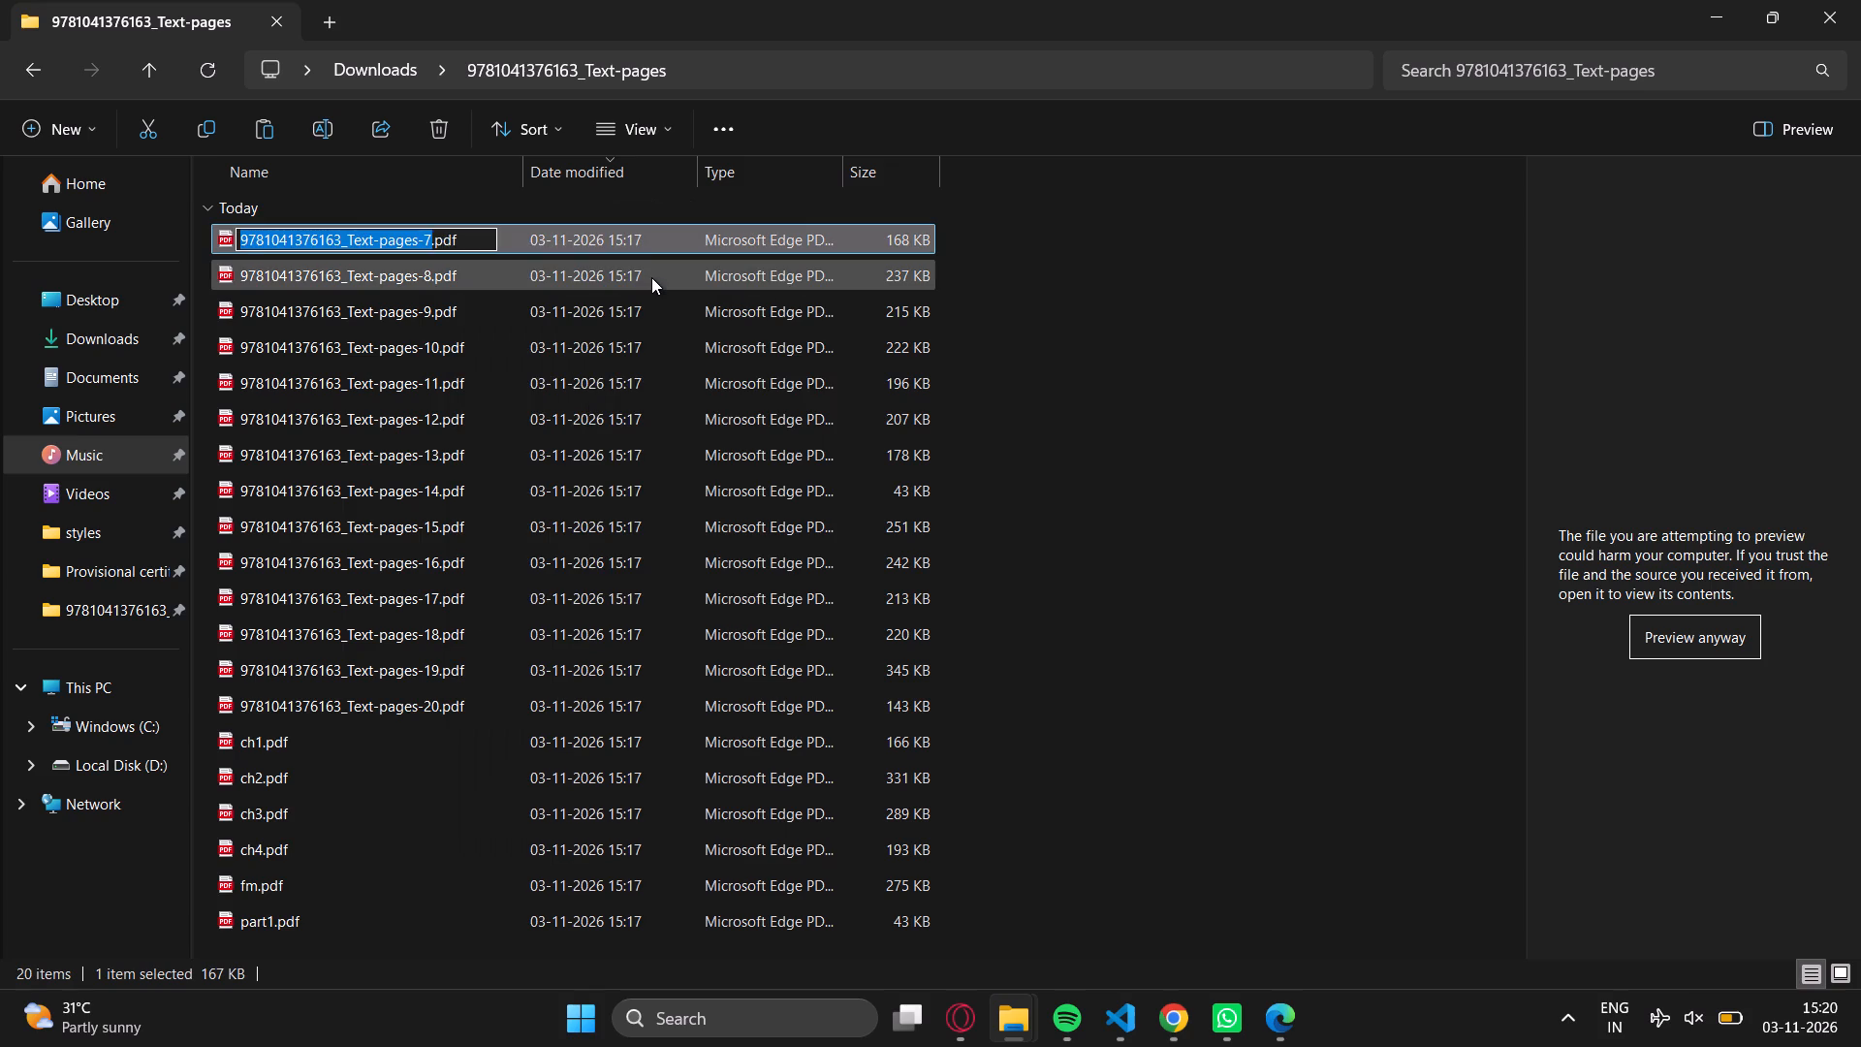
key(BackSpace)
text(ch)
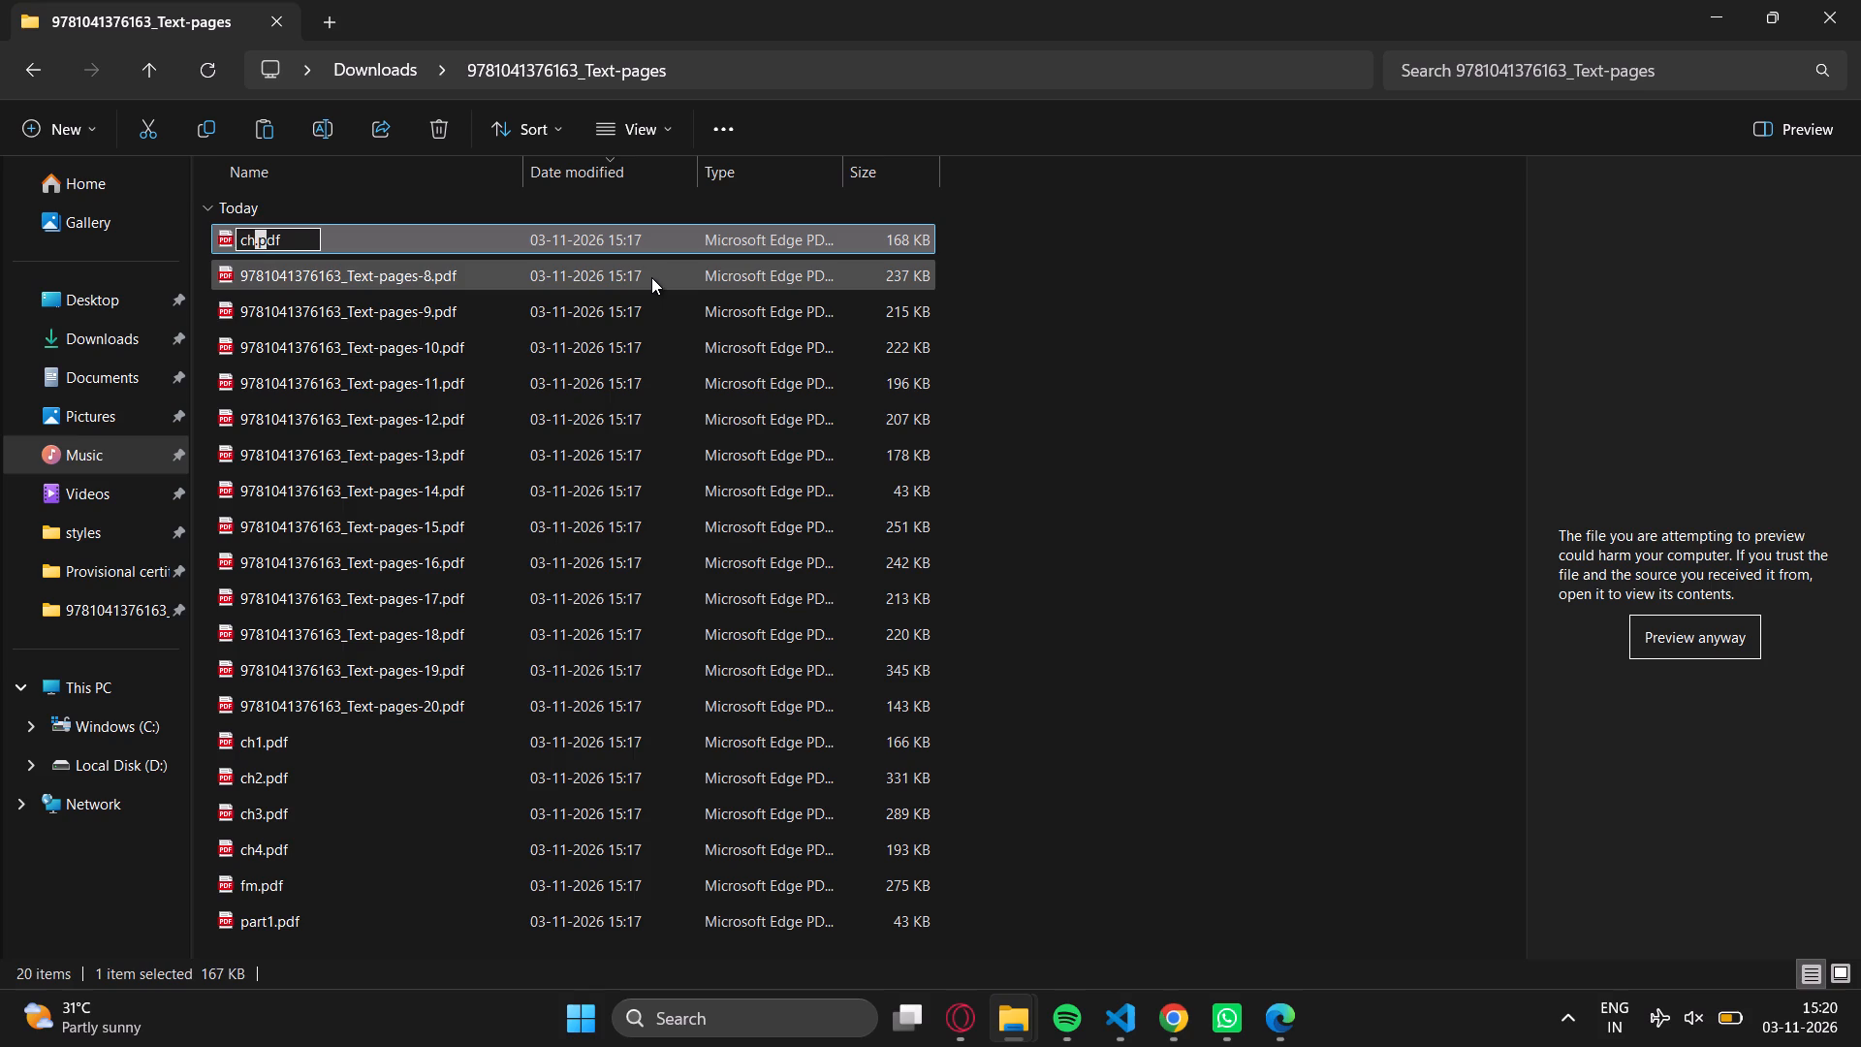
key(5)
key(Return)
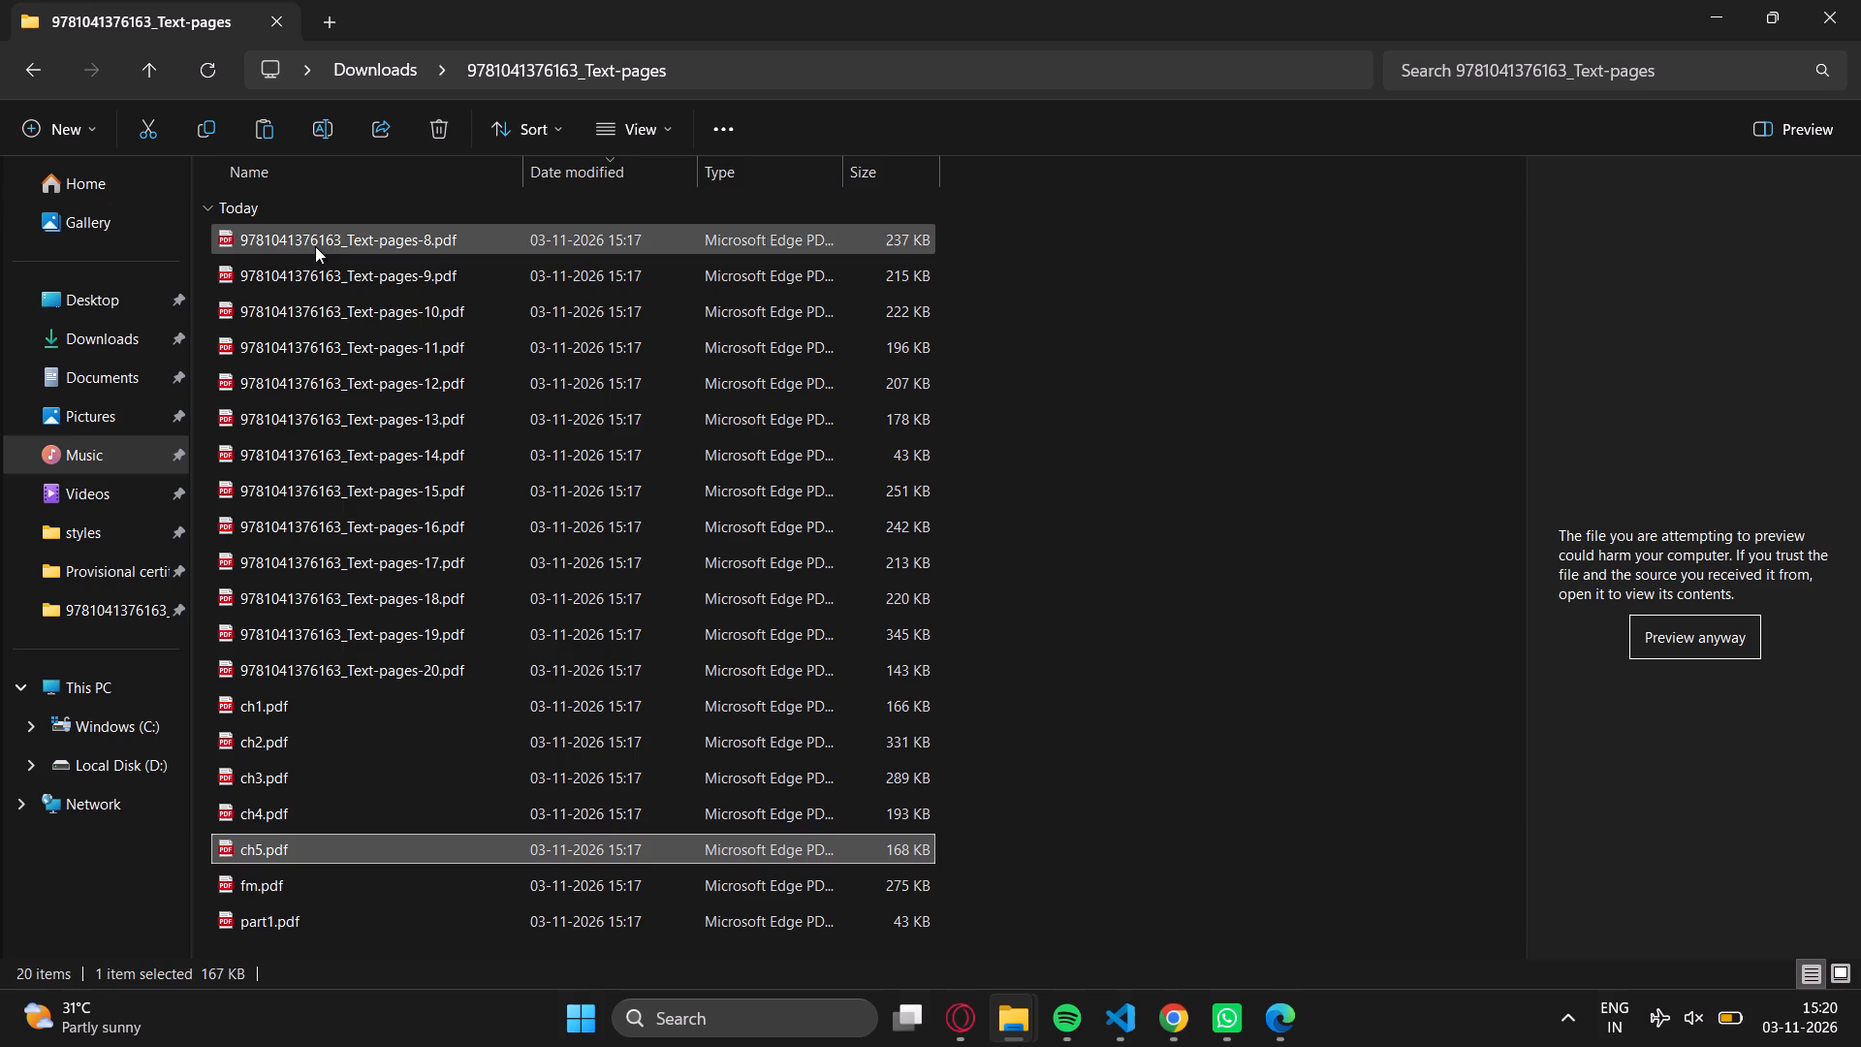
double_click(315, 244)
right_click(316, 244)
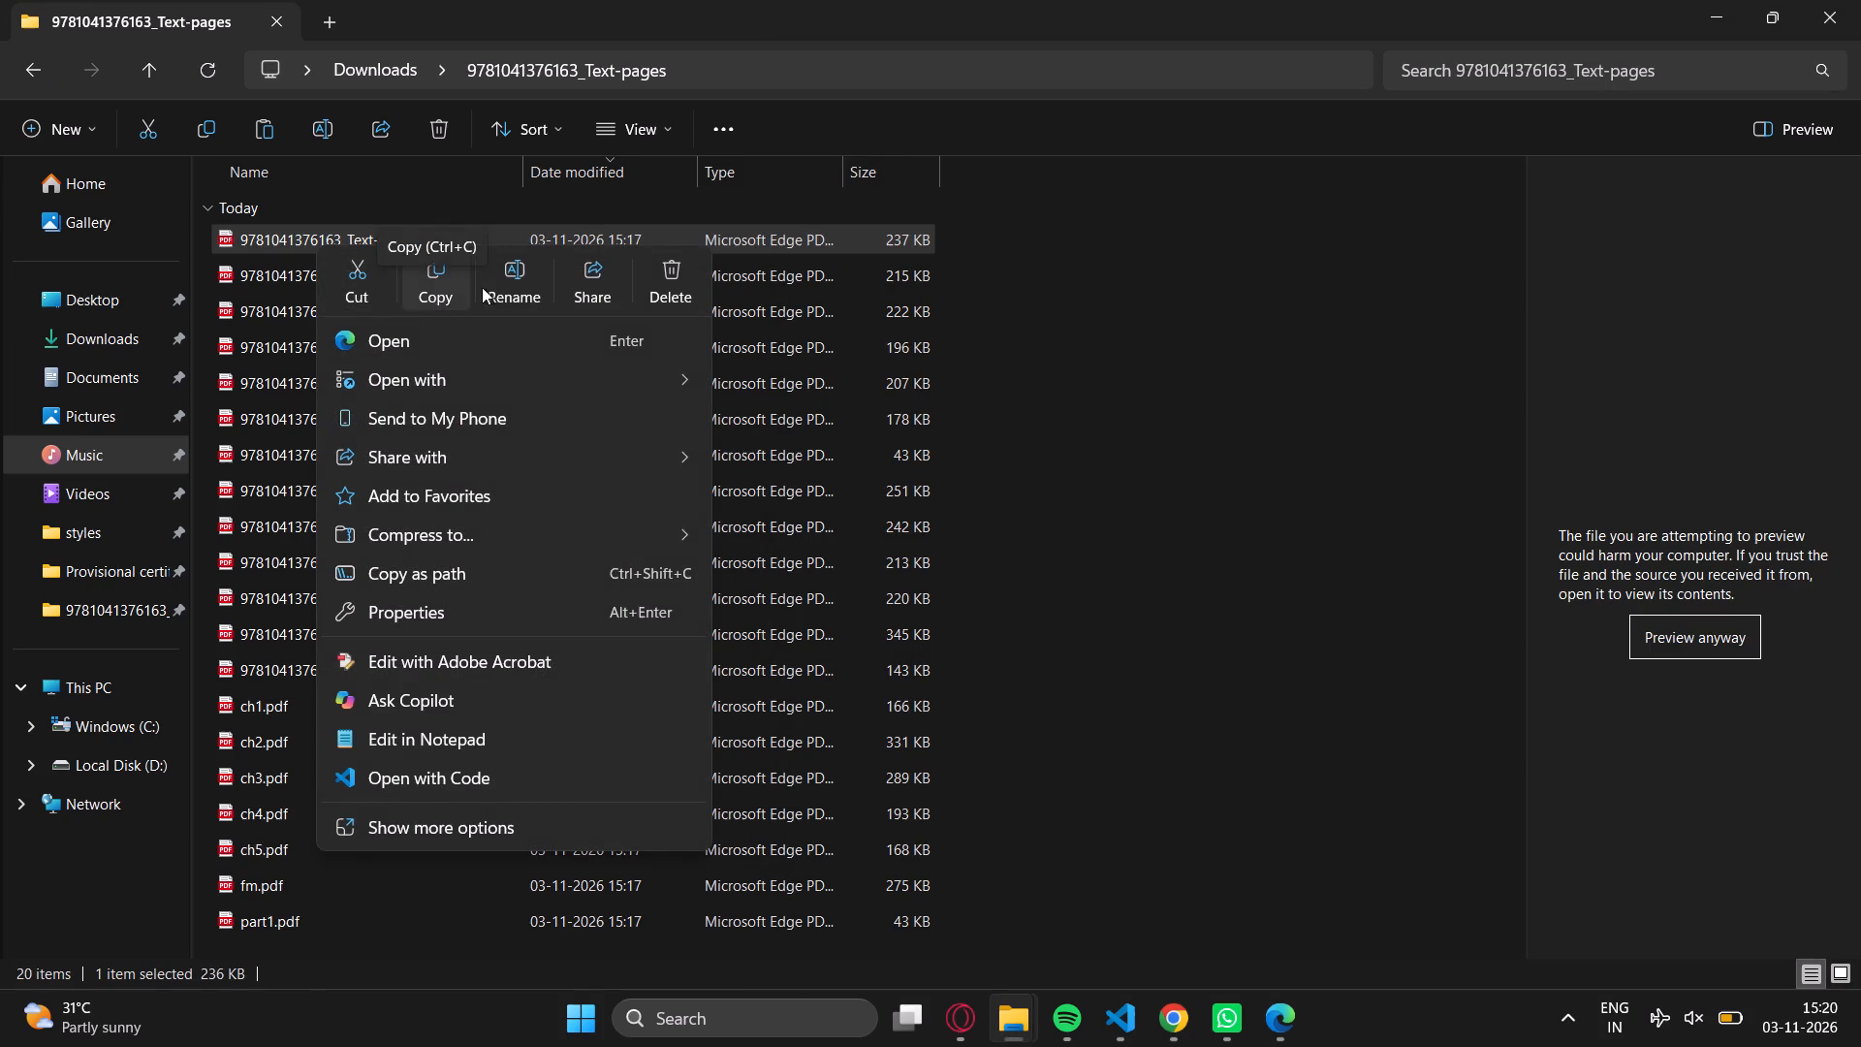
click(543, 289)
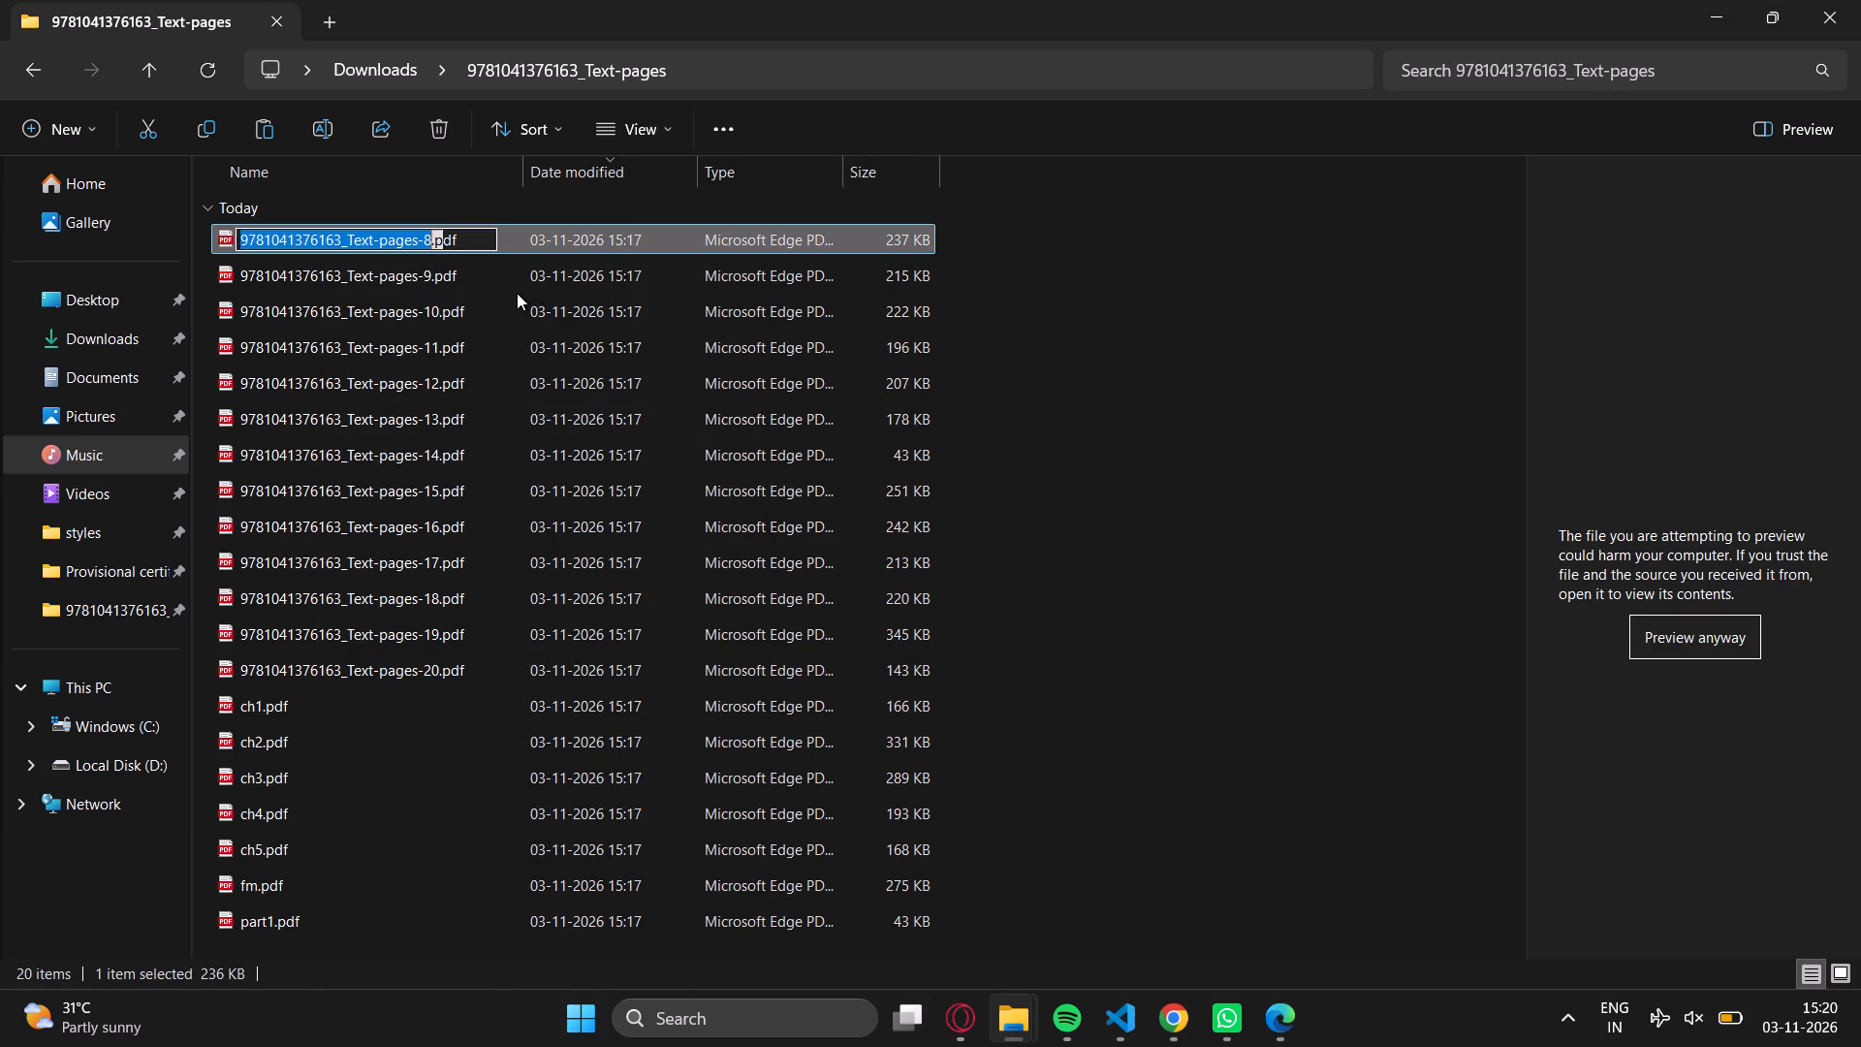
key(BackSpace)
text(ch)
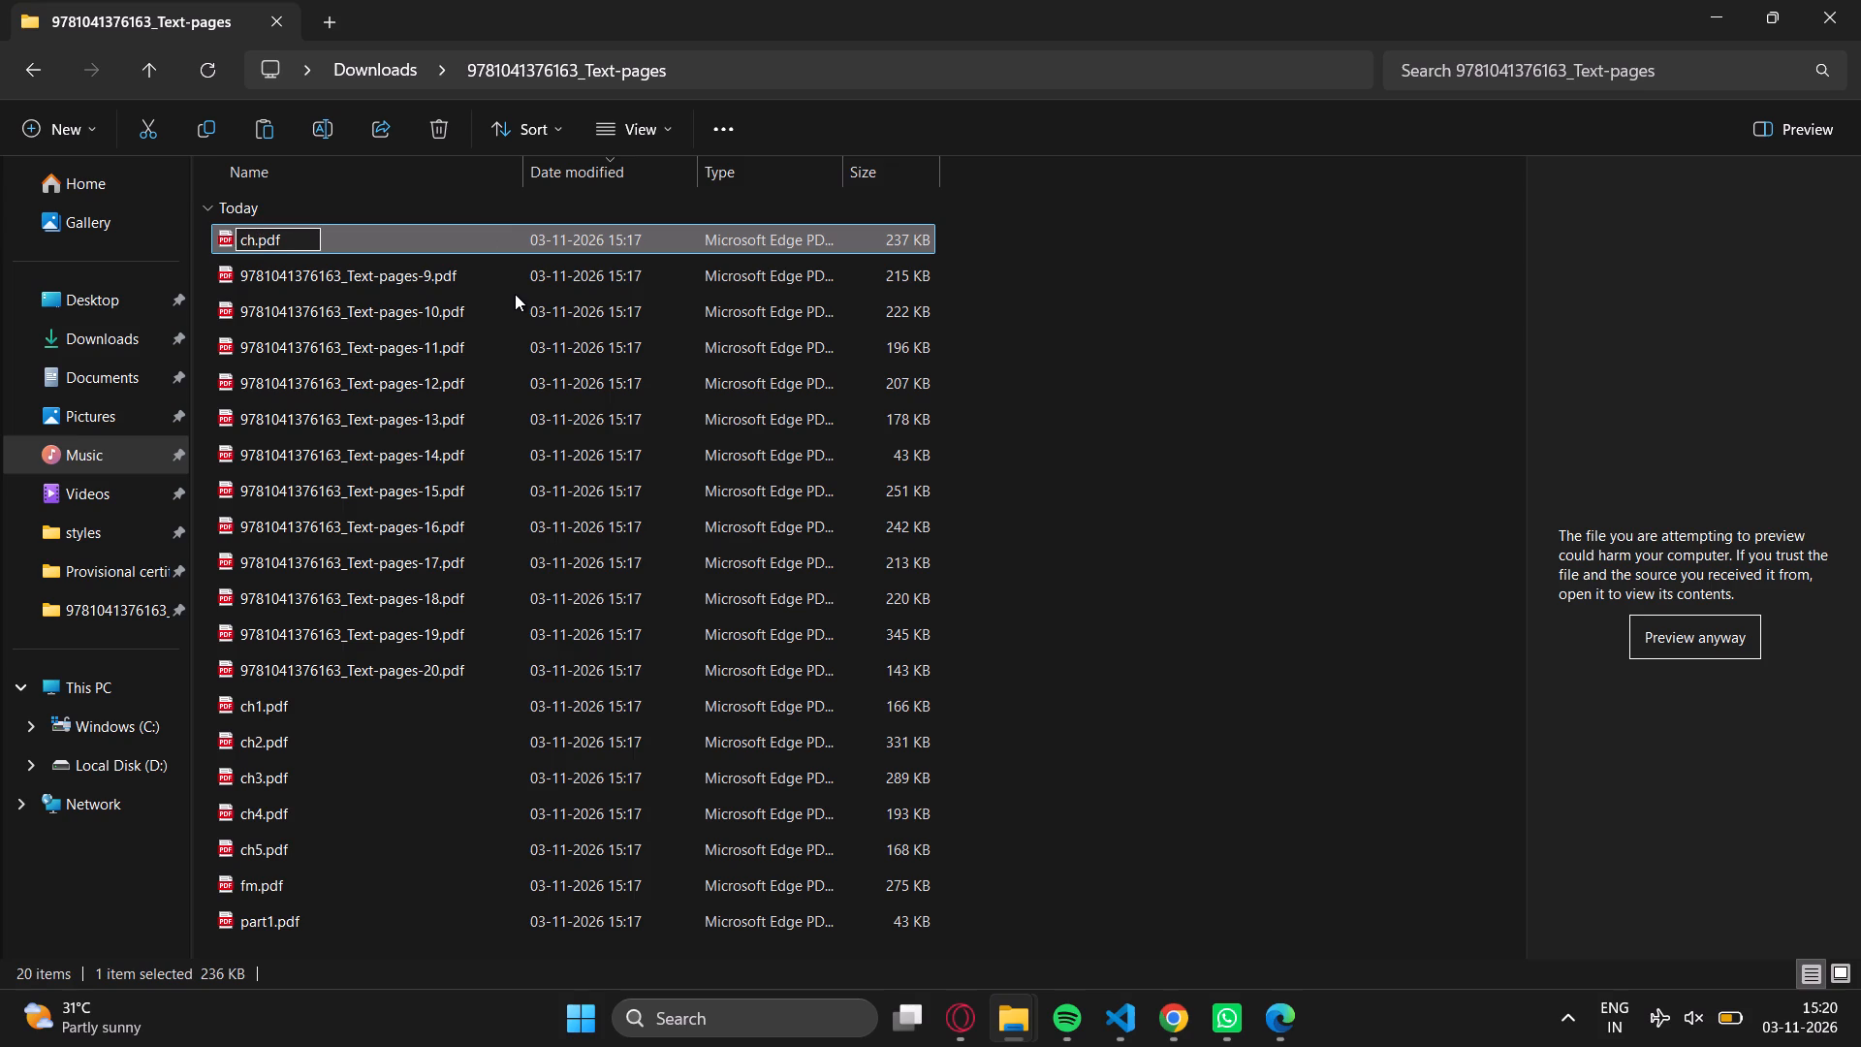
key(6)
key(Return)
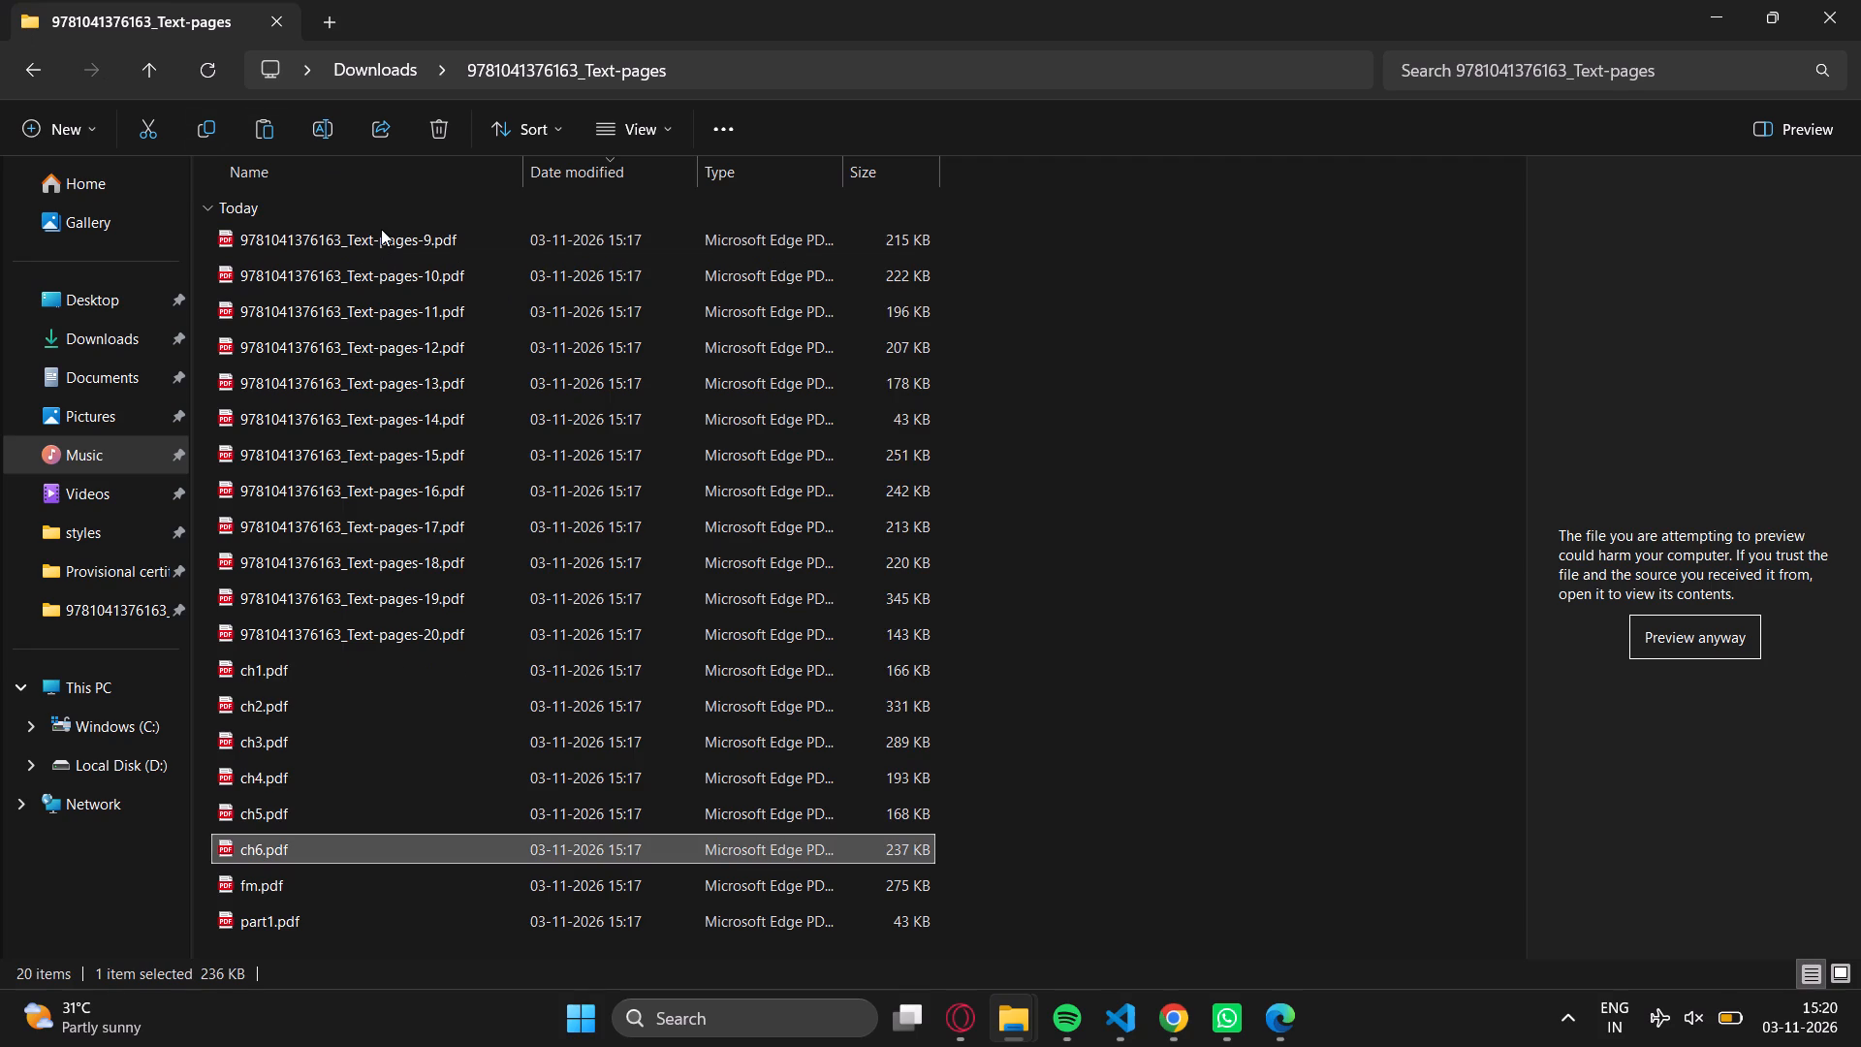
double_click(381, 231)
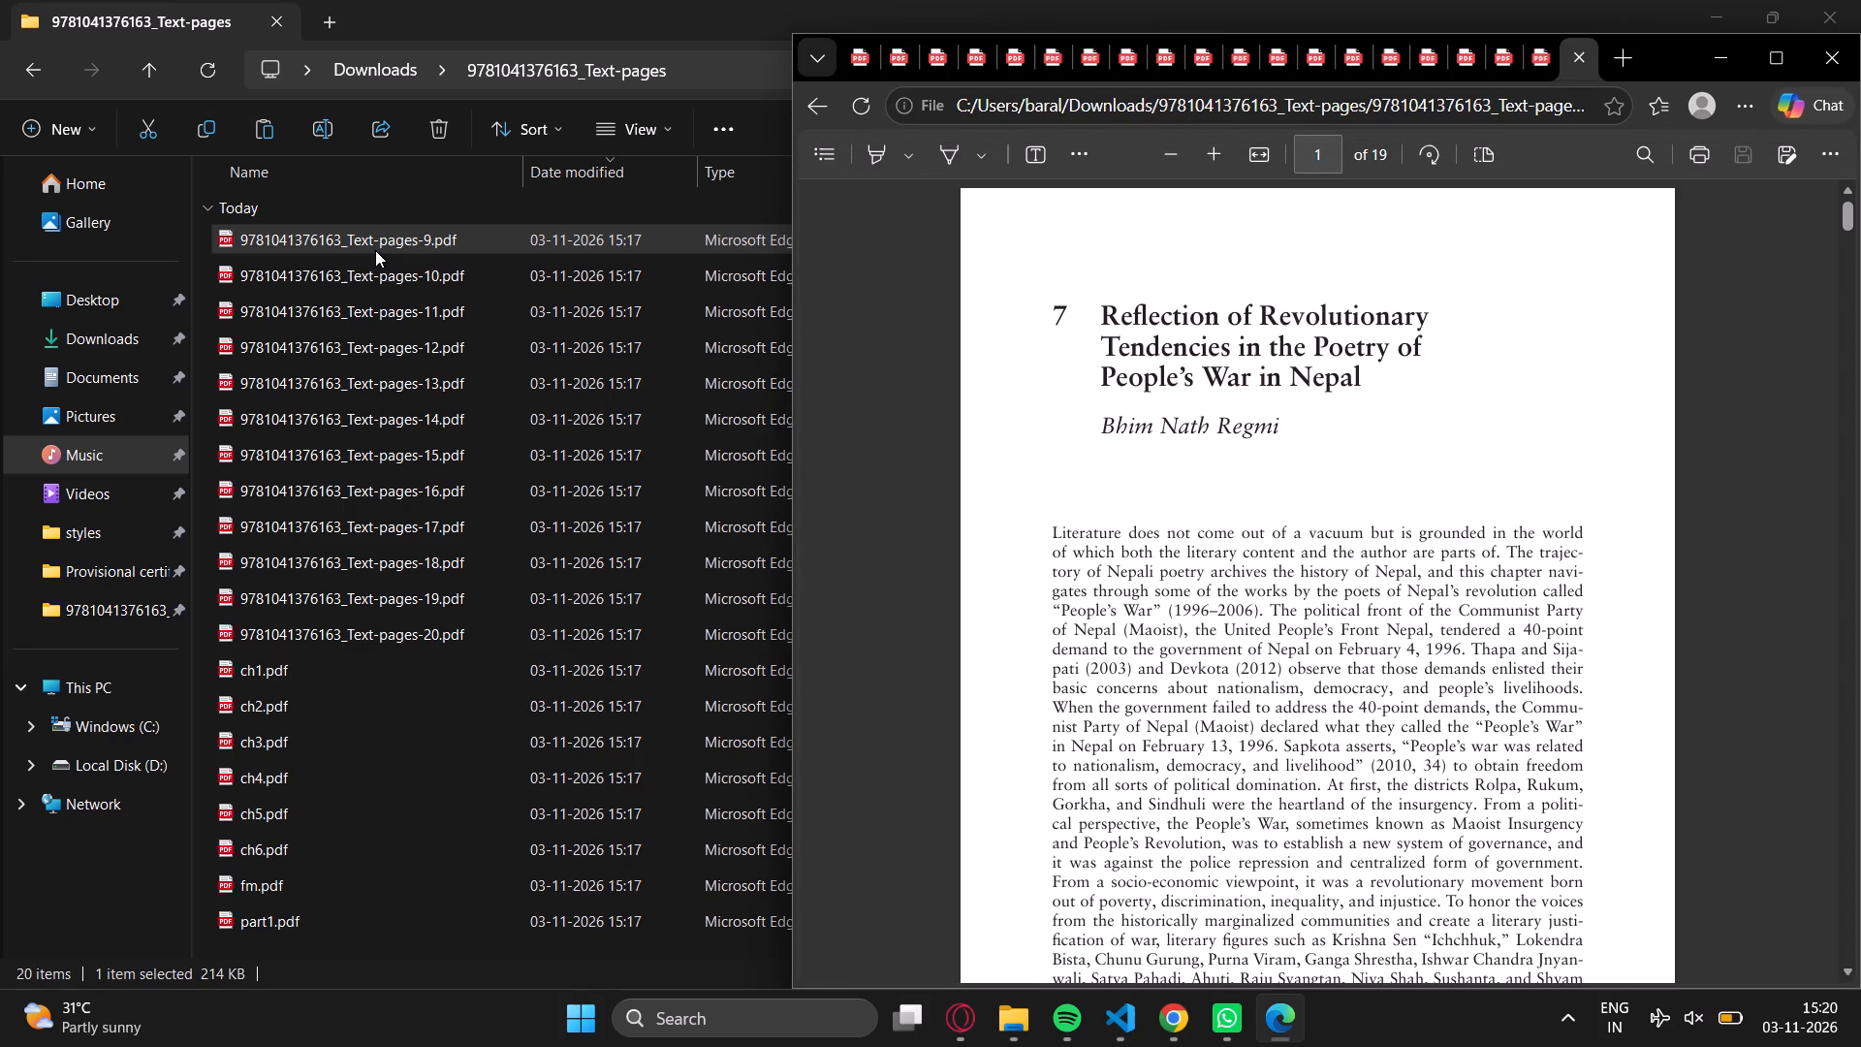
right_click(375, 250)
click(574, 289)
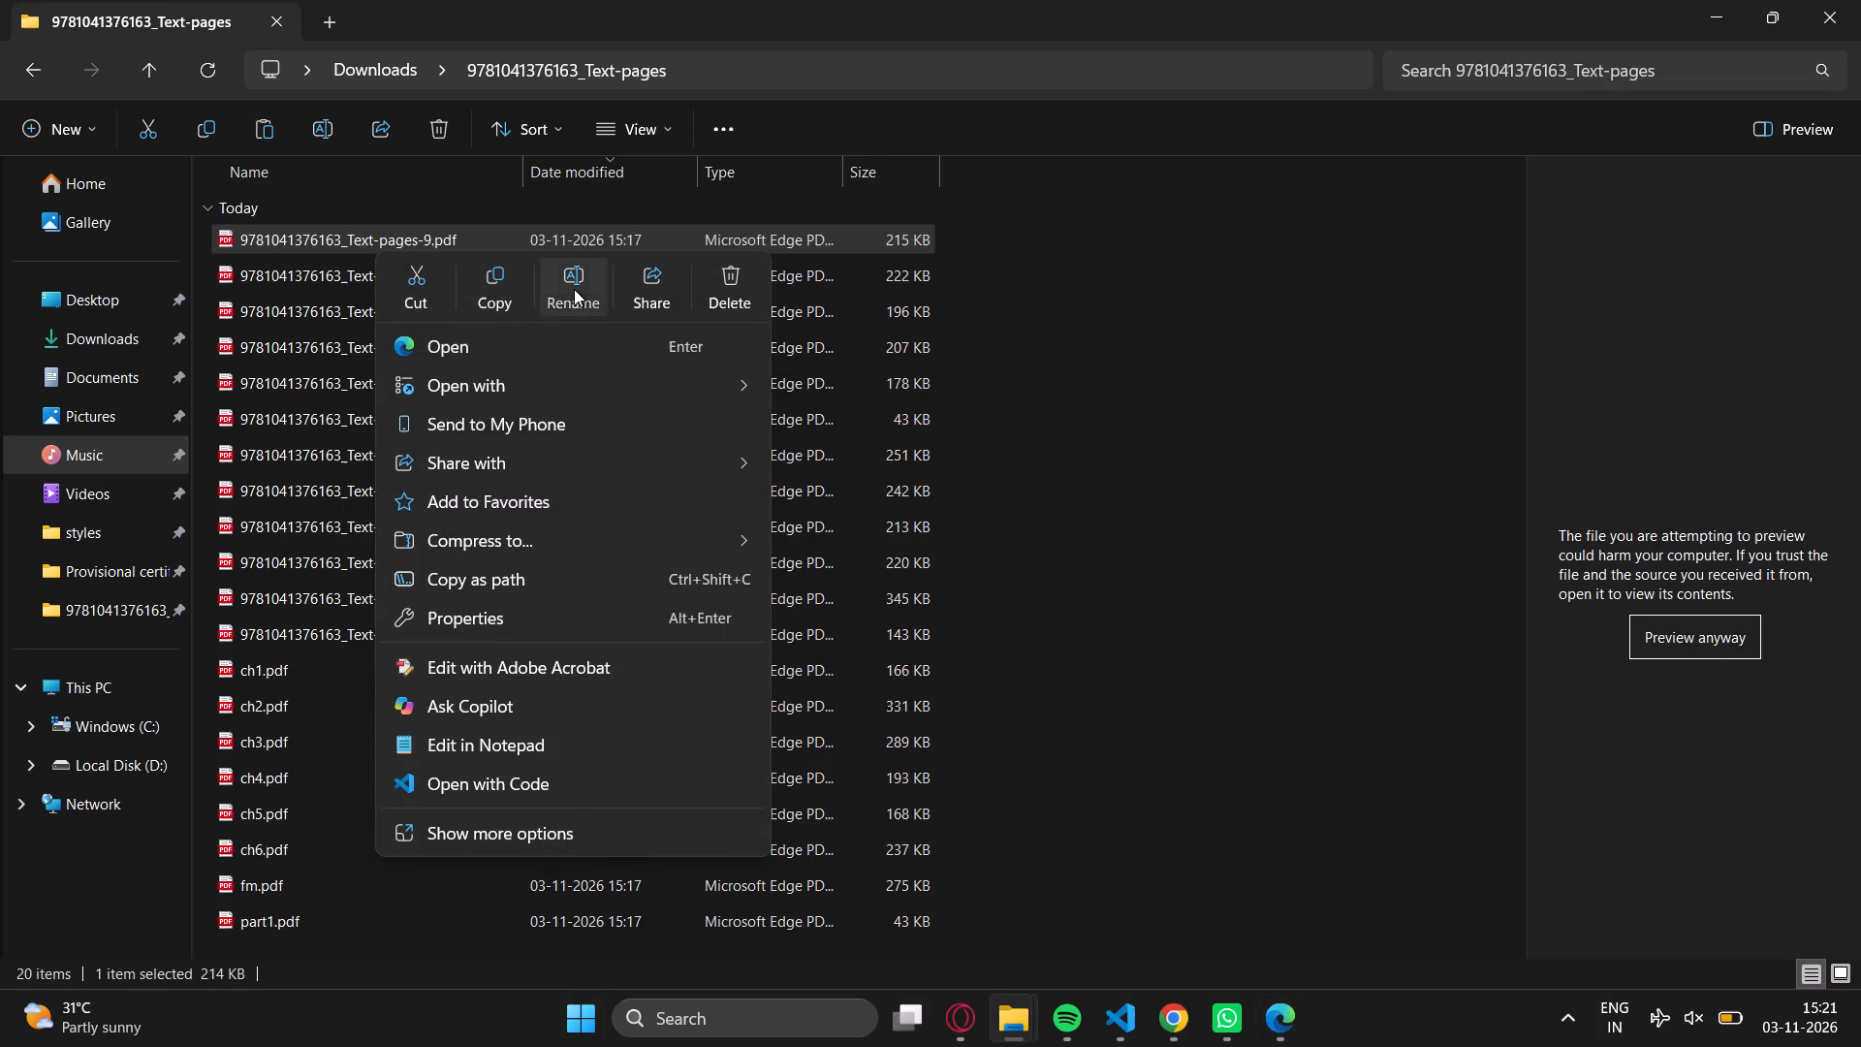
key(BackSpace)
text(ch7)
key(Return)
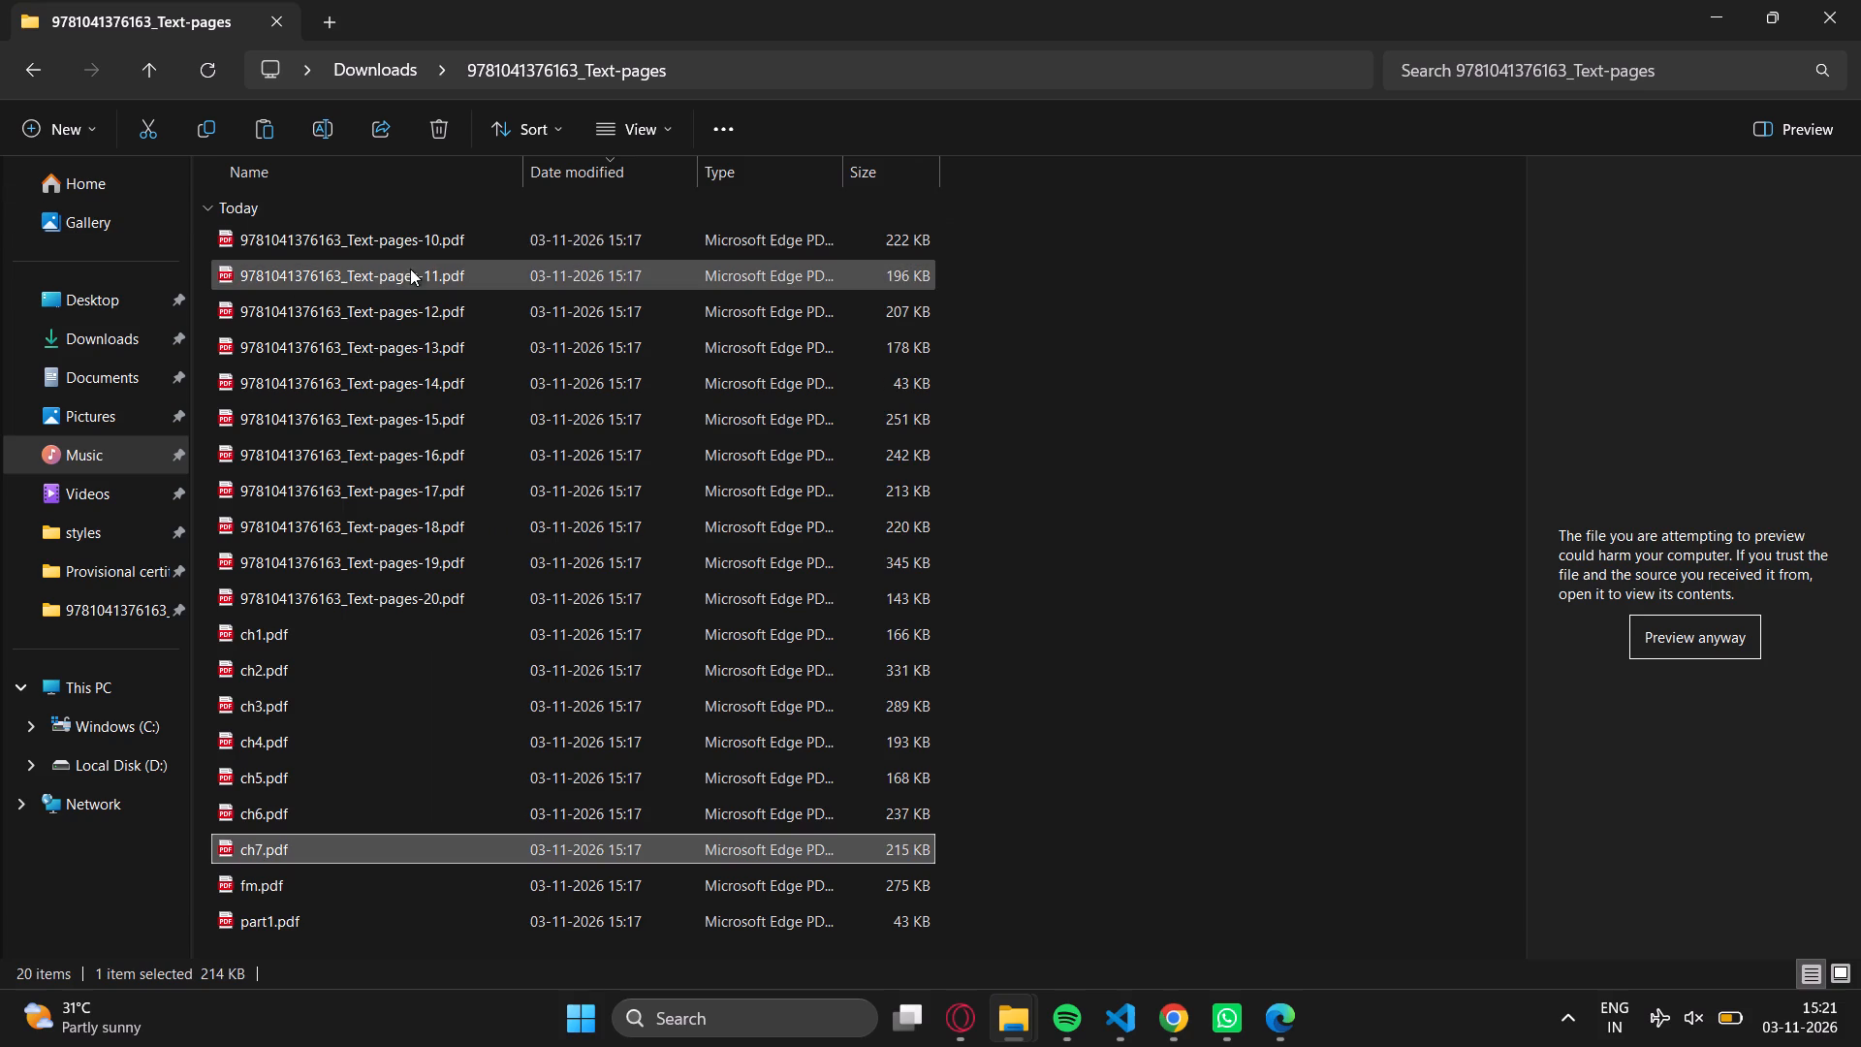
triple_click(426, 249)
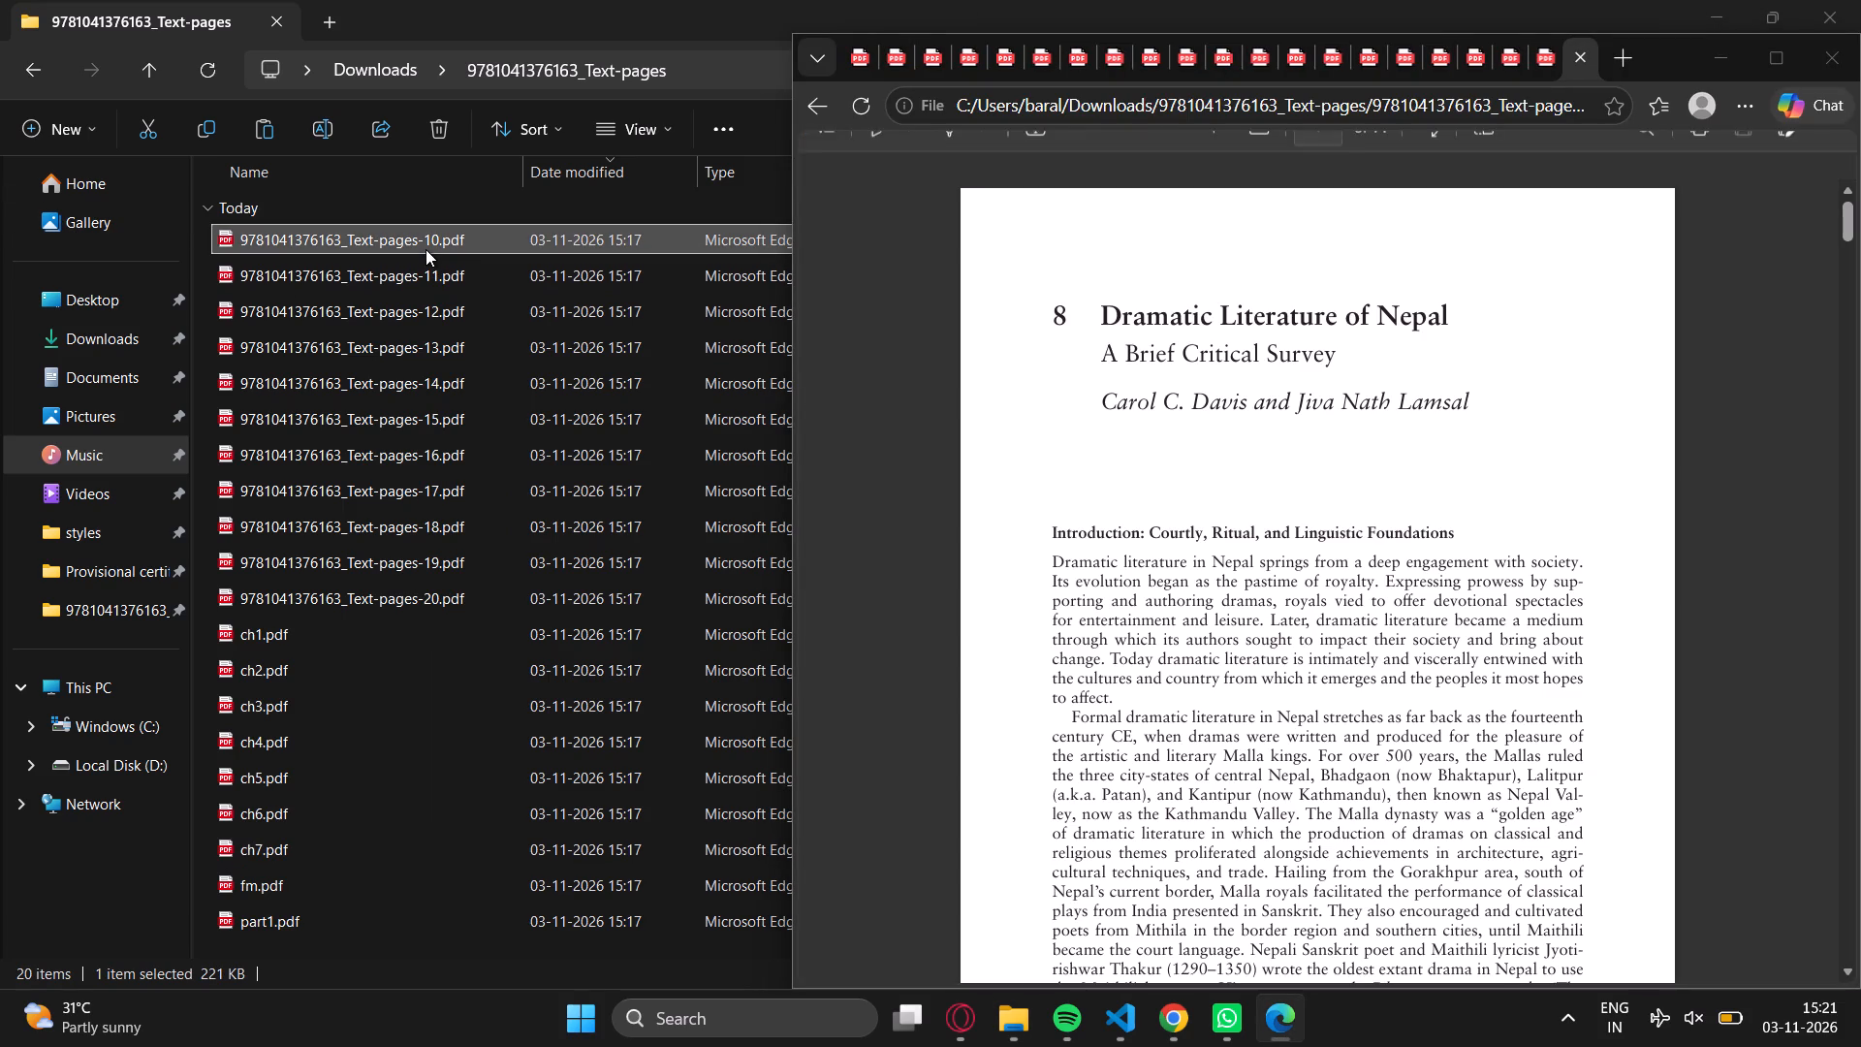
right_click(438, 236)
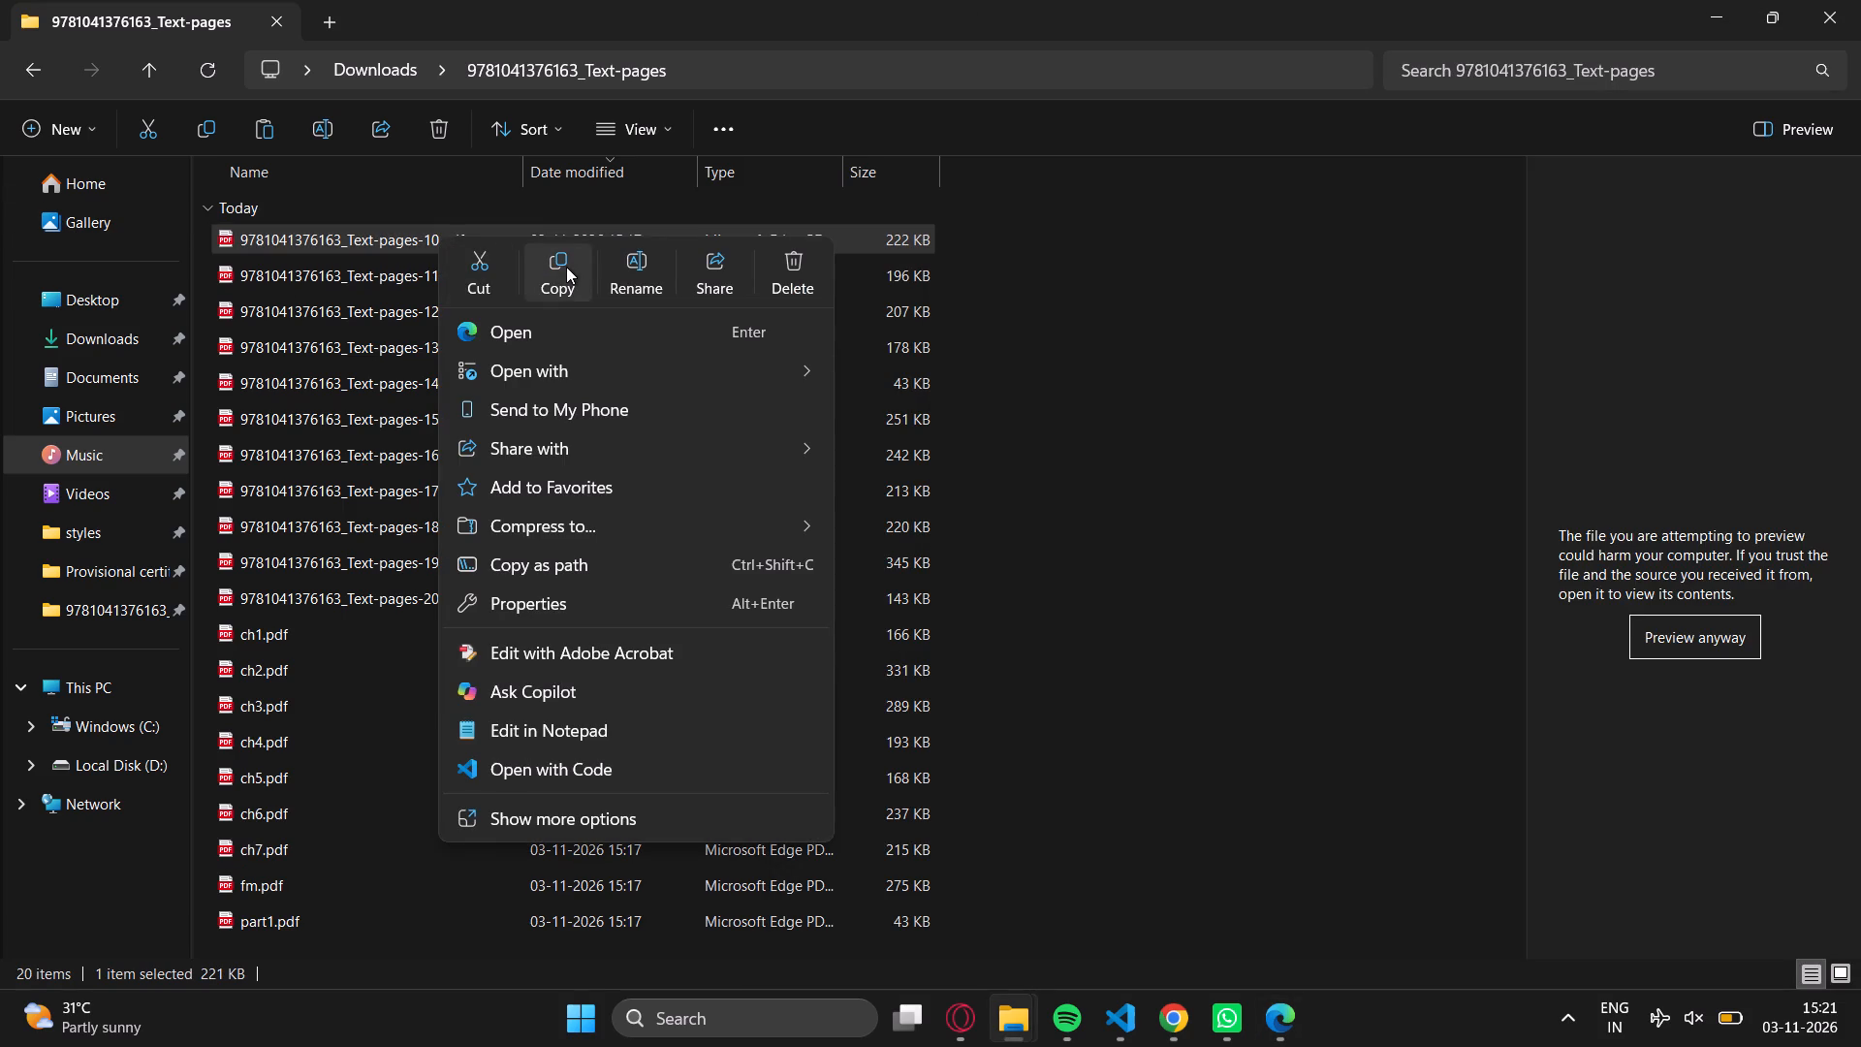
click(623, 277)
key(BackSpace)
text(ch)
key(8)
key(Return)
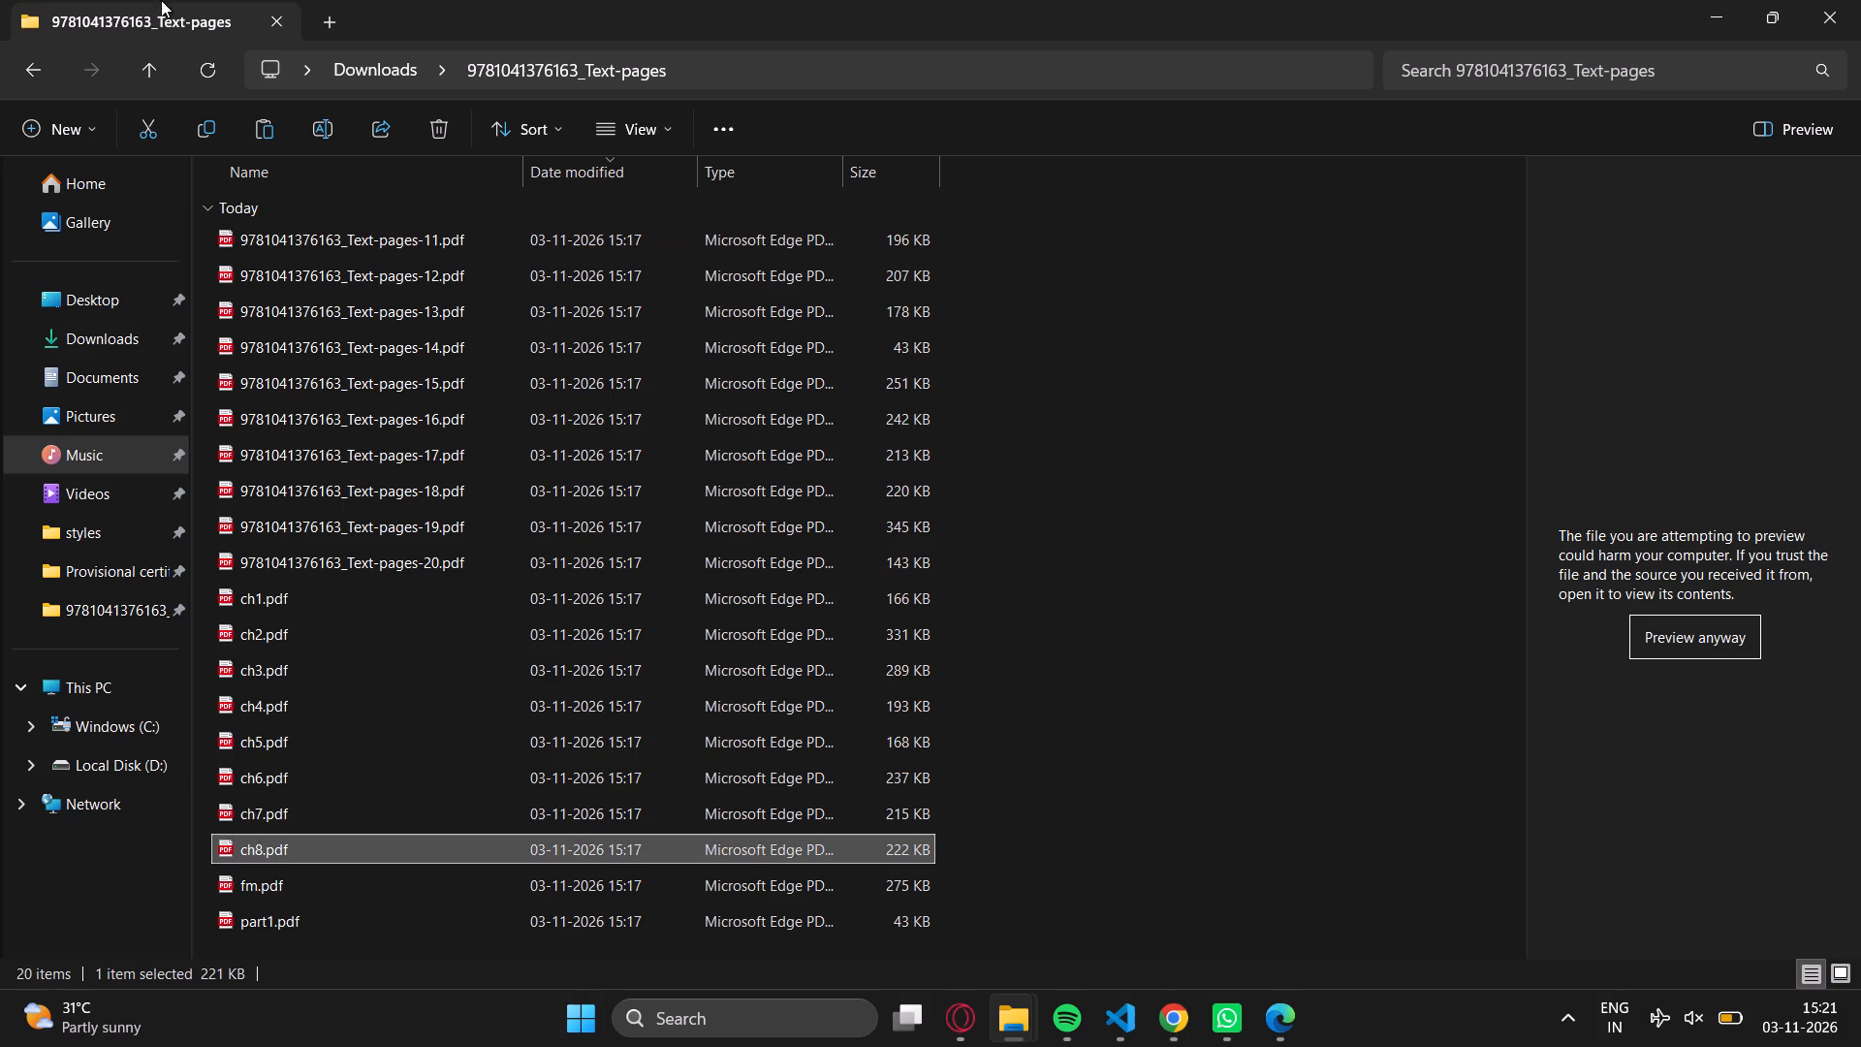
double_click(376, 234)
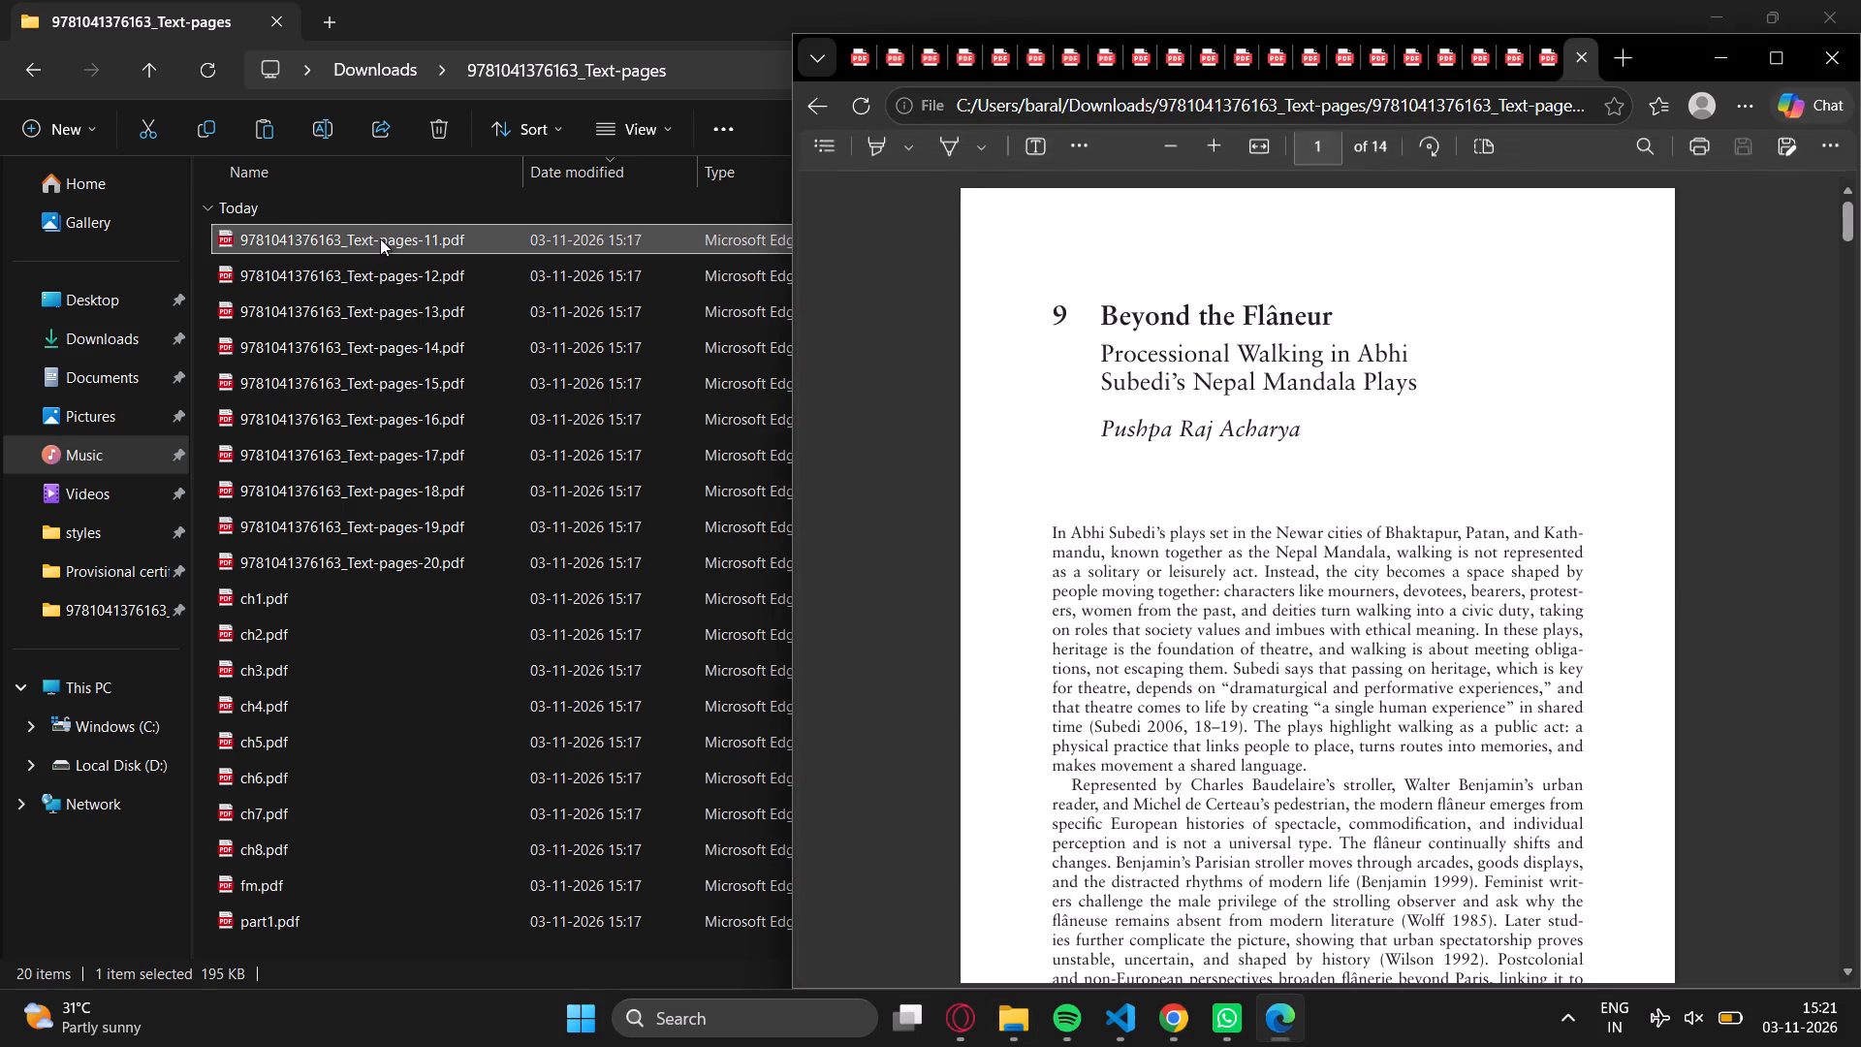
right_click(380, 238)
click(588, 262)
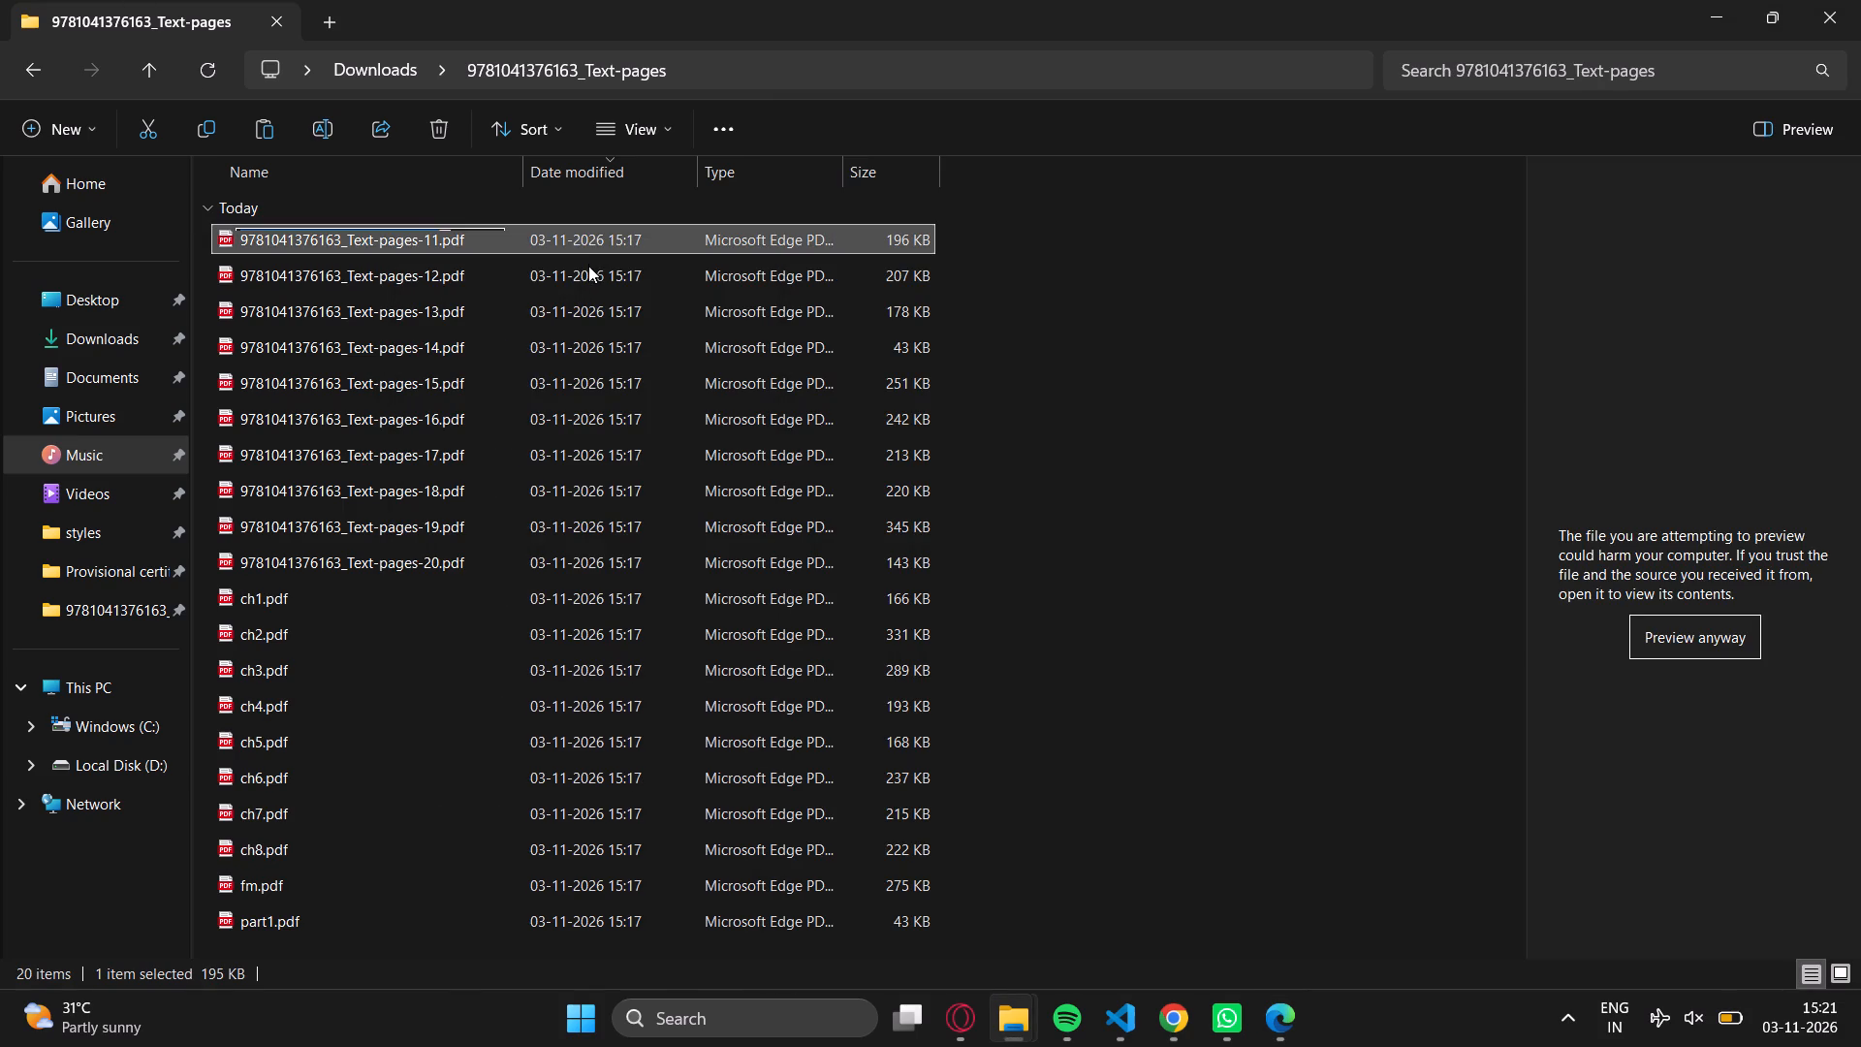
key(BackSpace)
text(ch)
key(9)
key(Return)
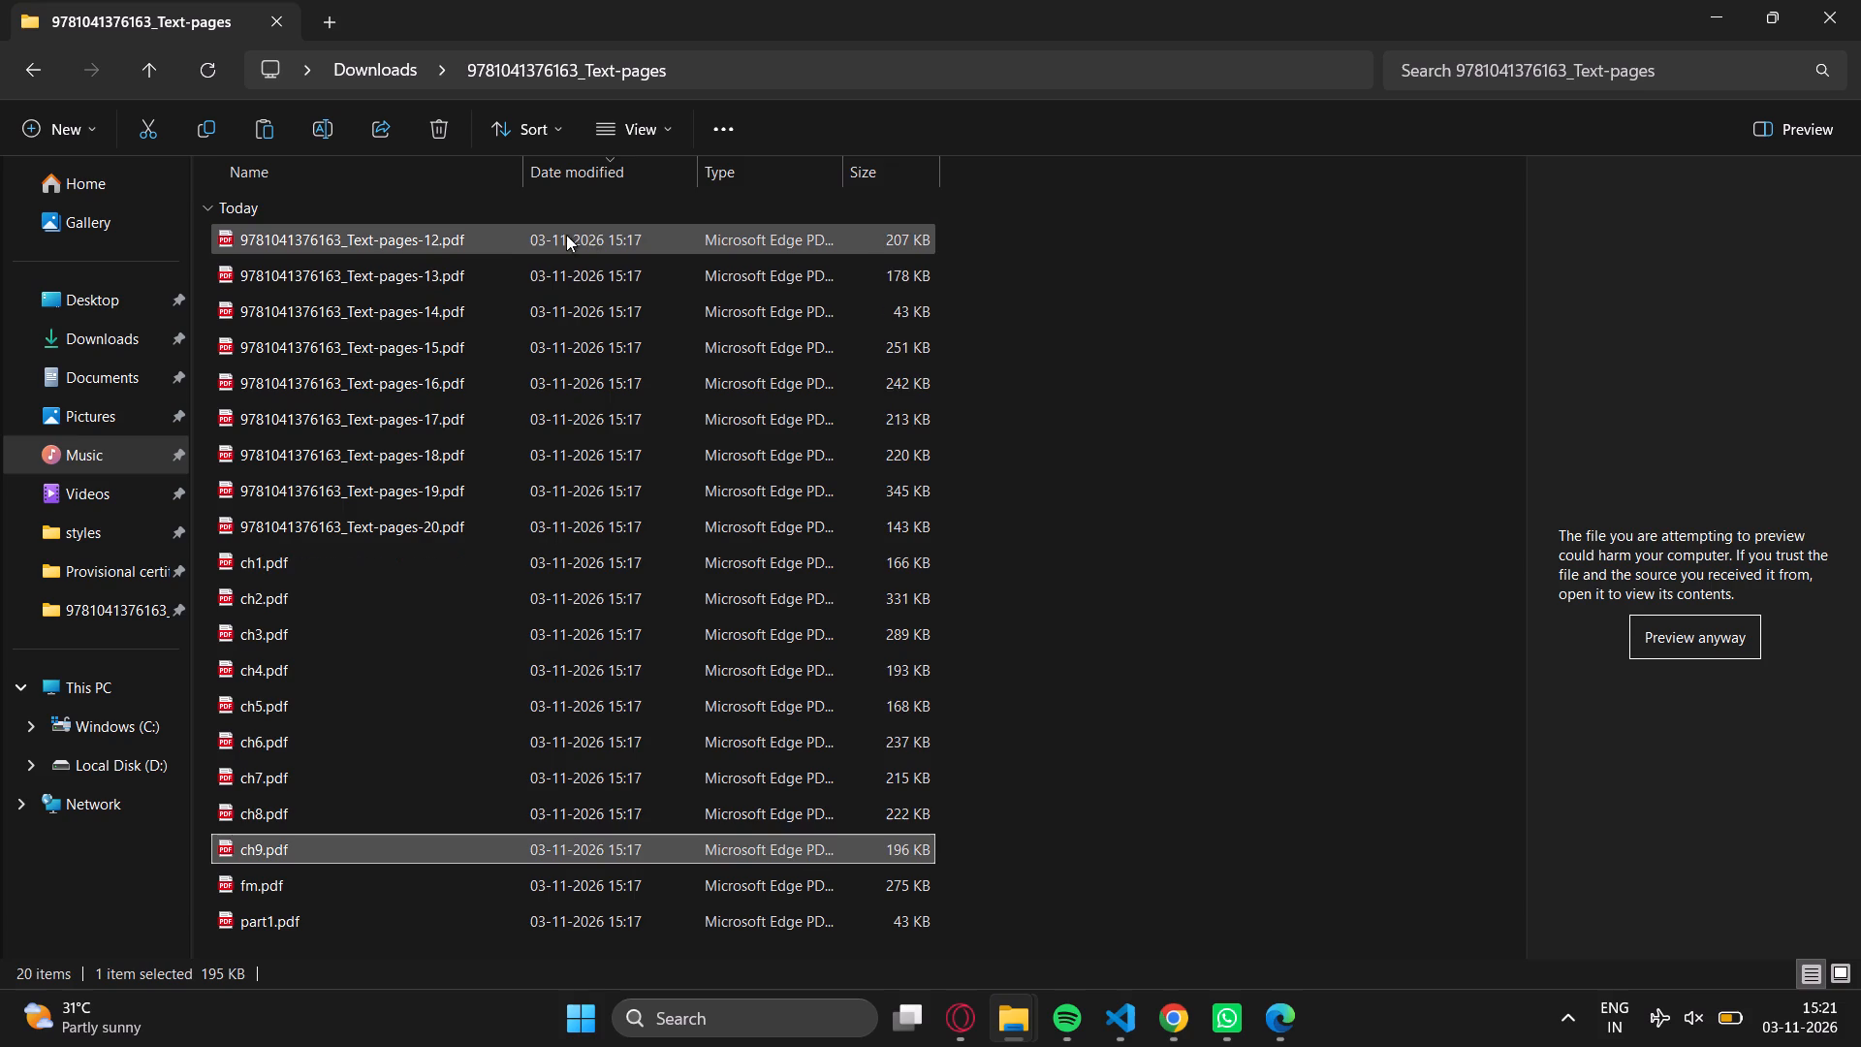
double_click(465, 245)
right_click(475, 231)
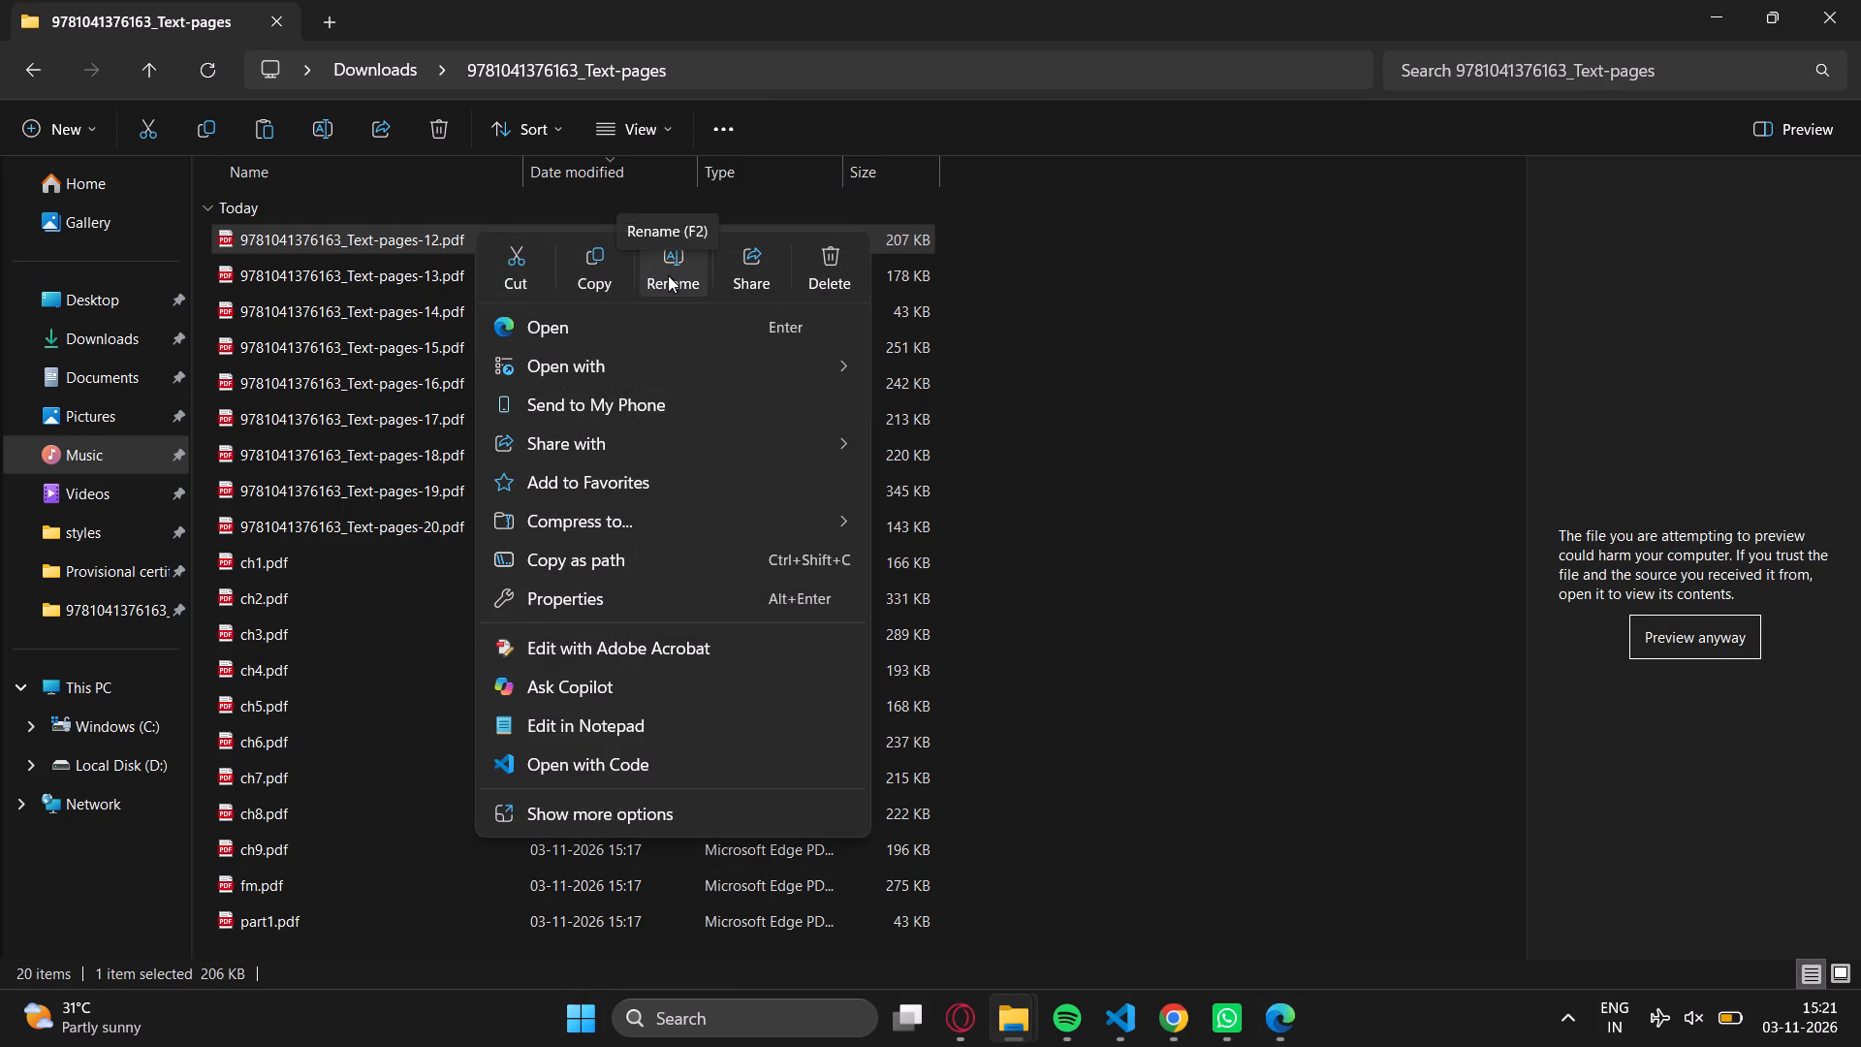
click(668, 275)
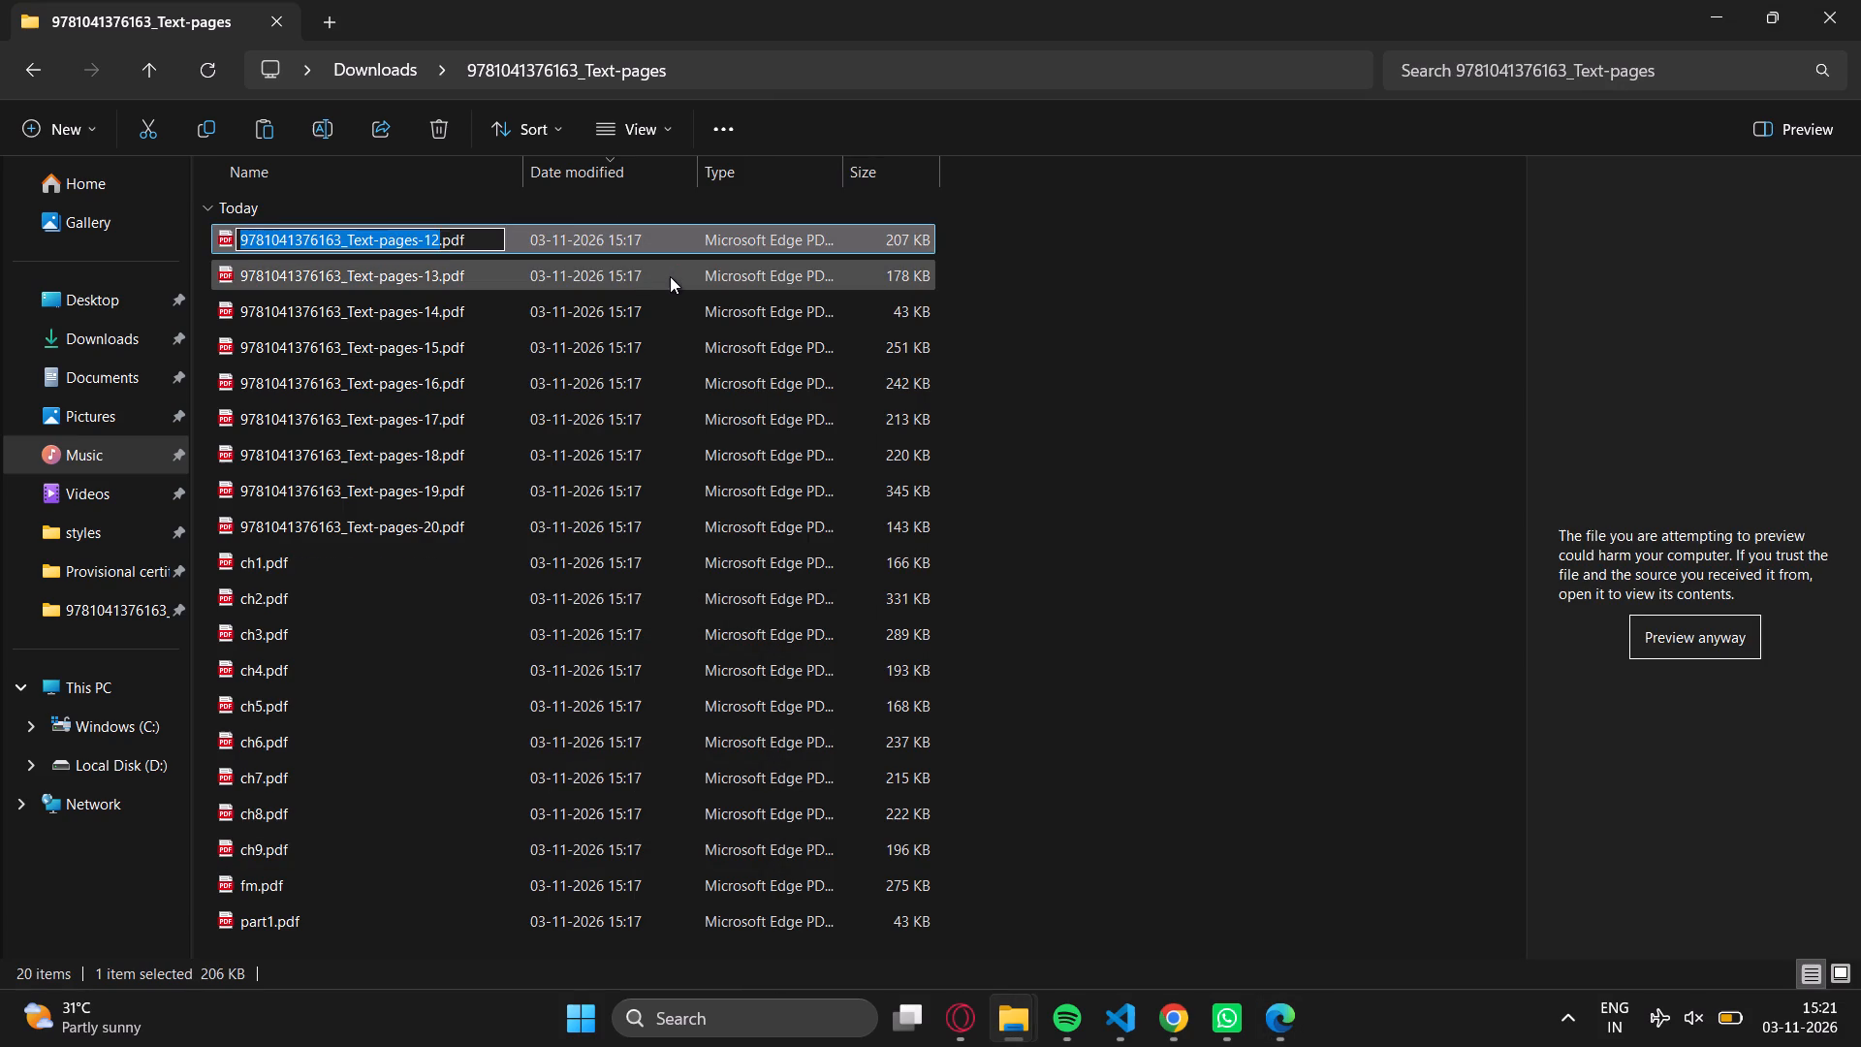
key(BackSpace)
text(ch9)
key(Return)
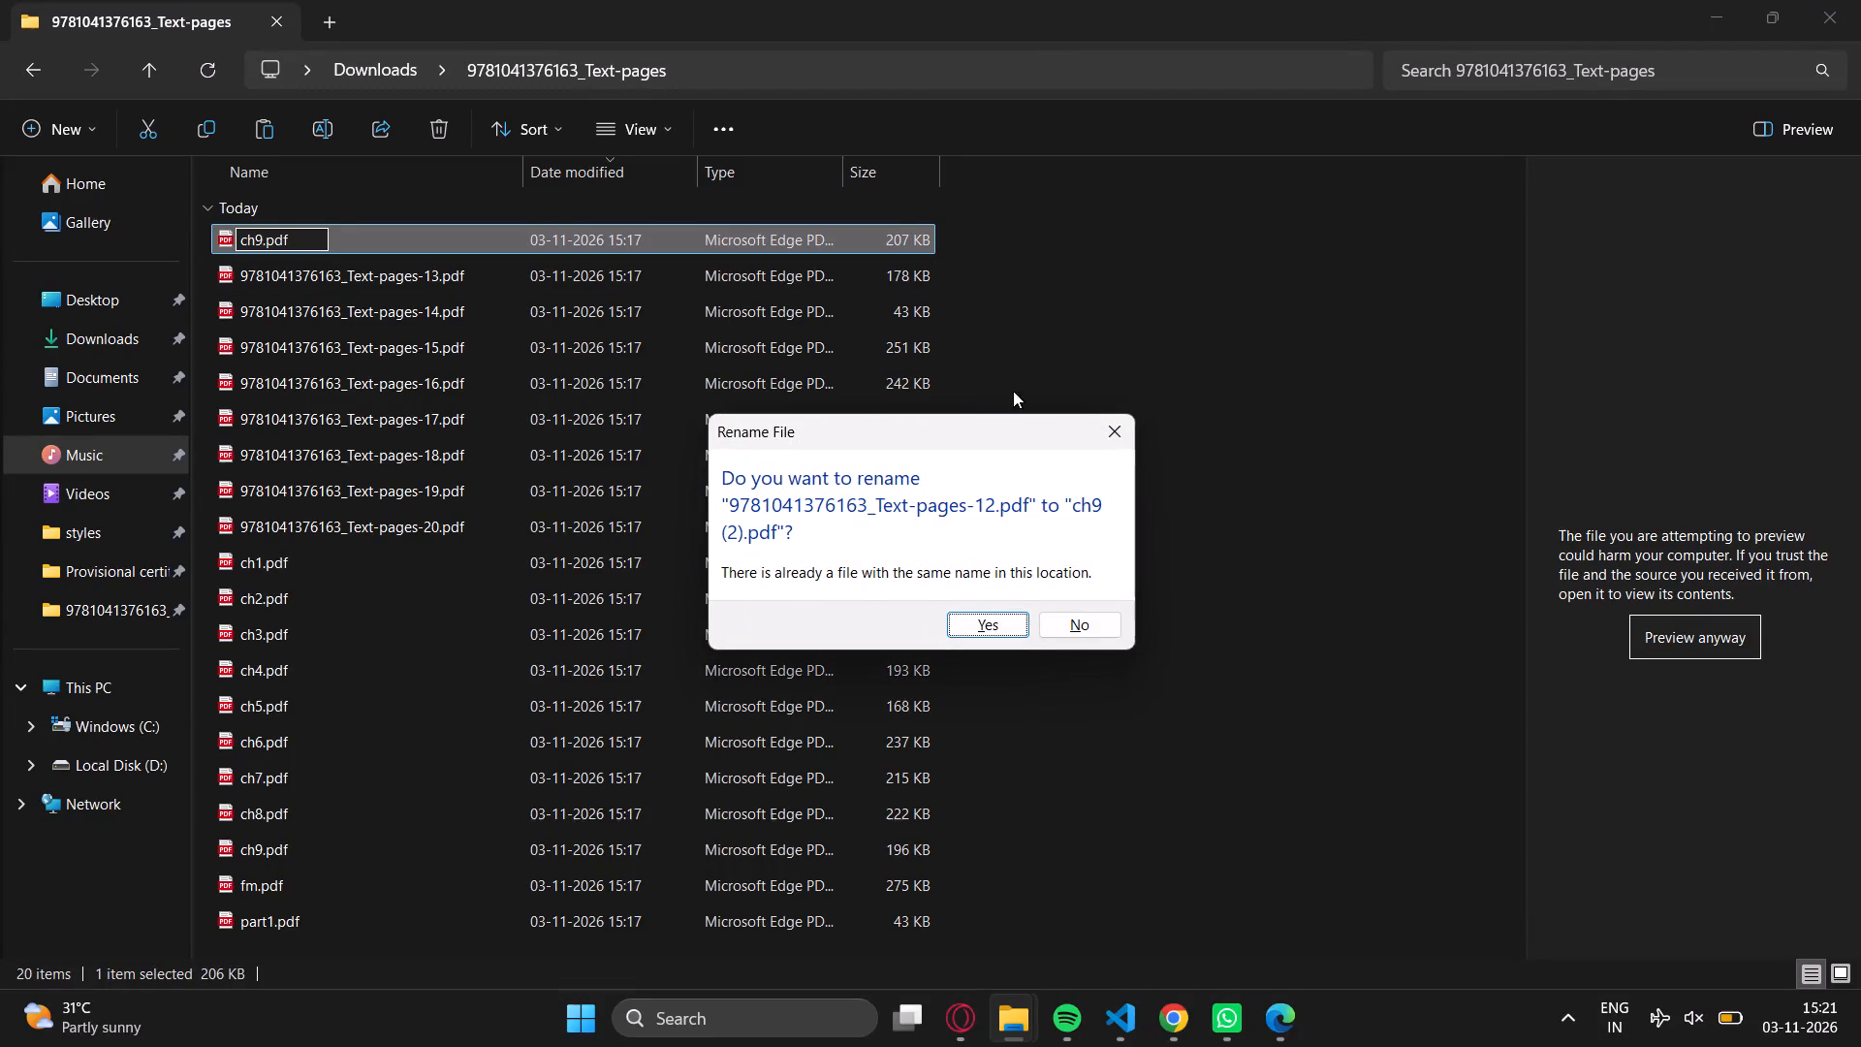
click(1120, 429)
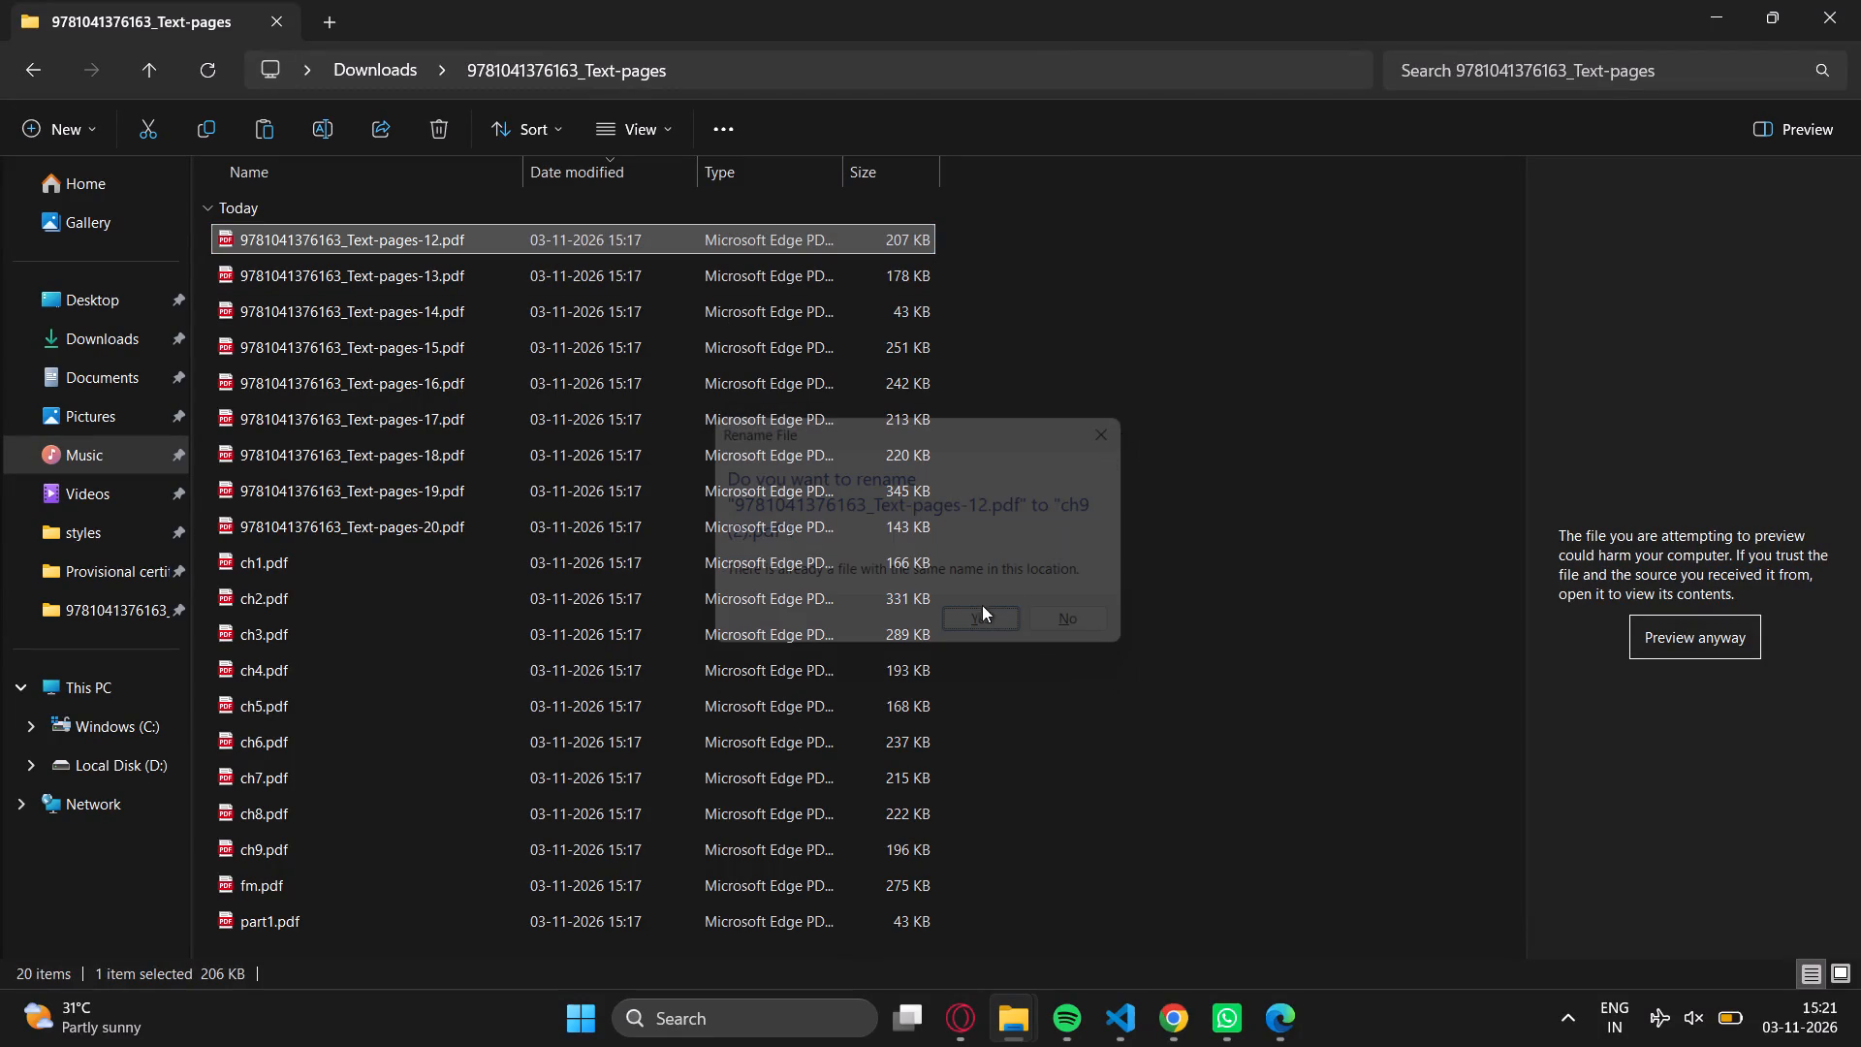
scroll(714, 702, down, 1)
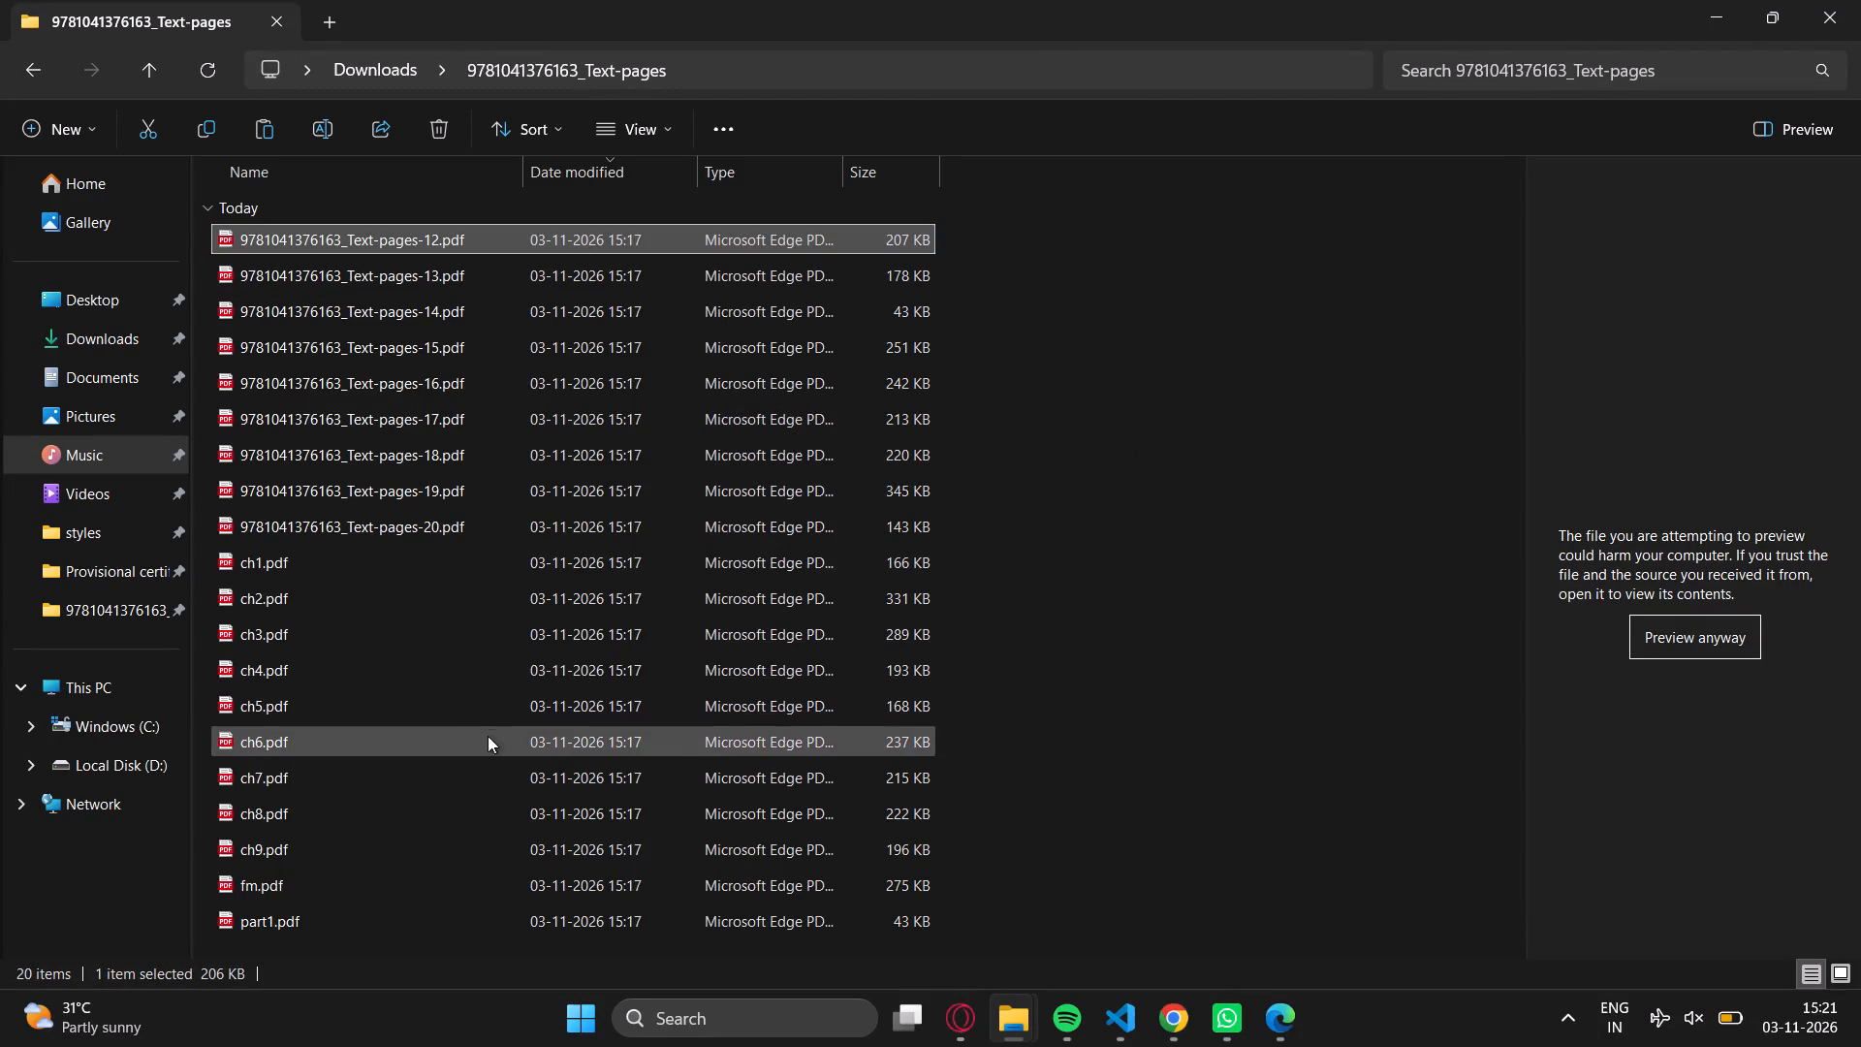
double_click(336, 242)
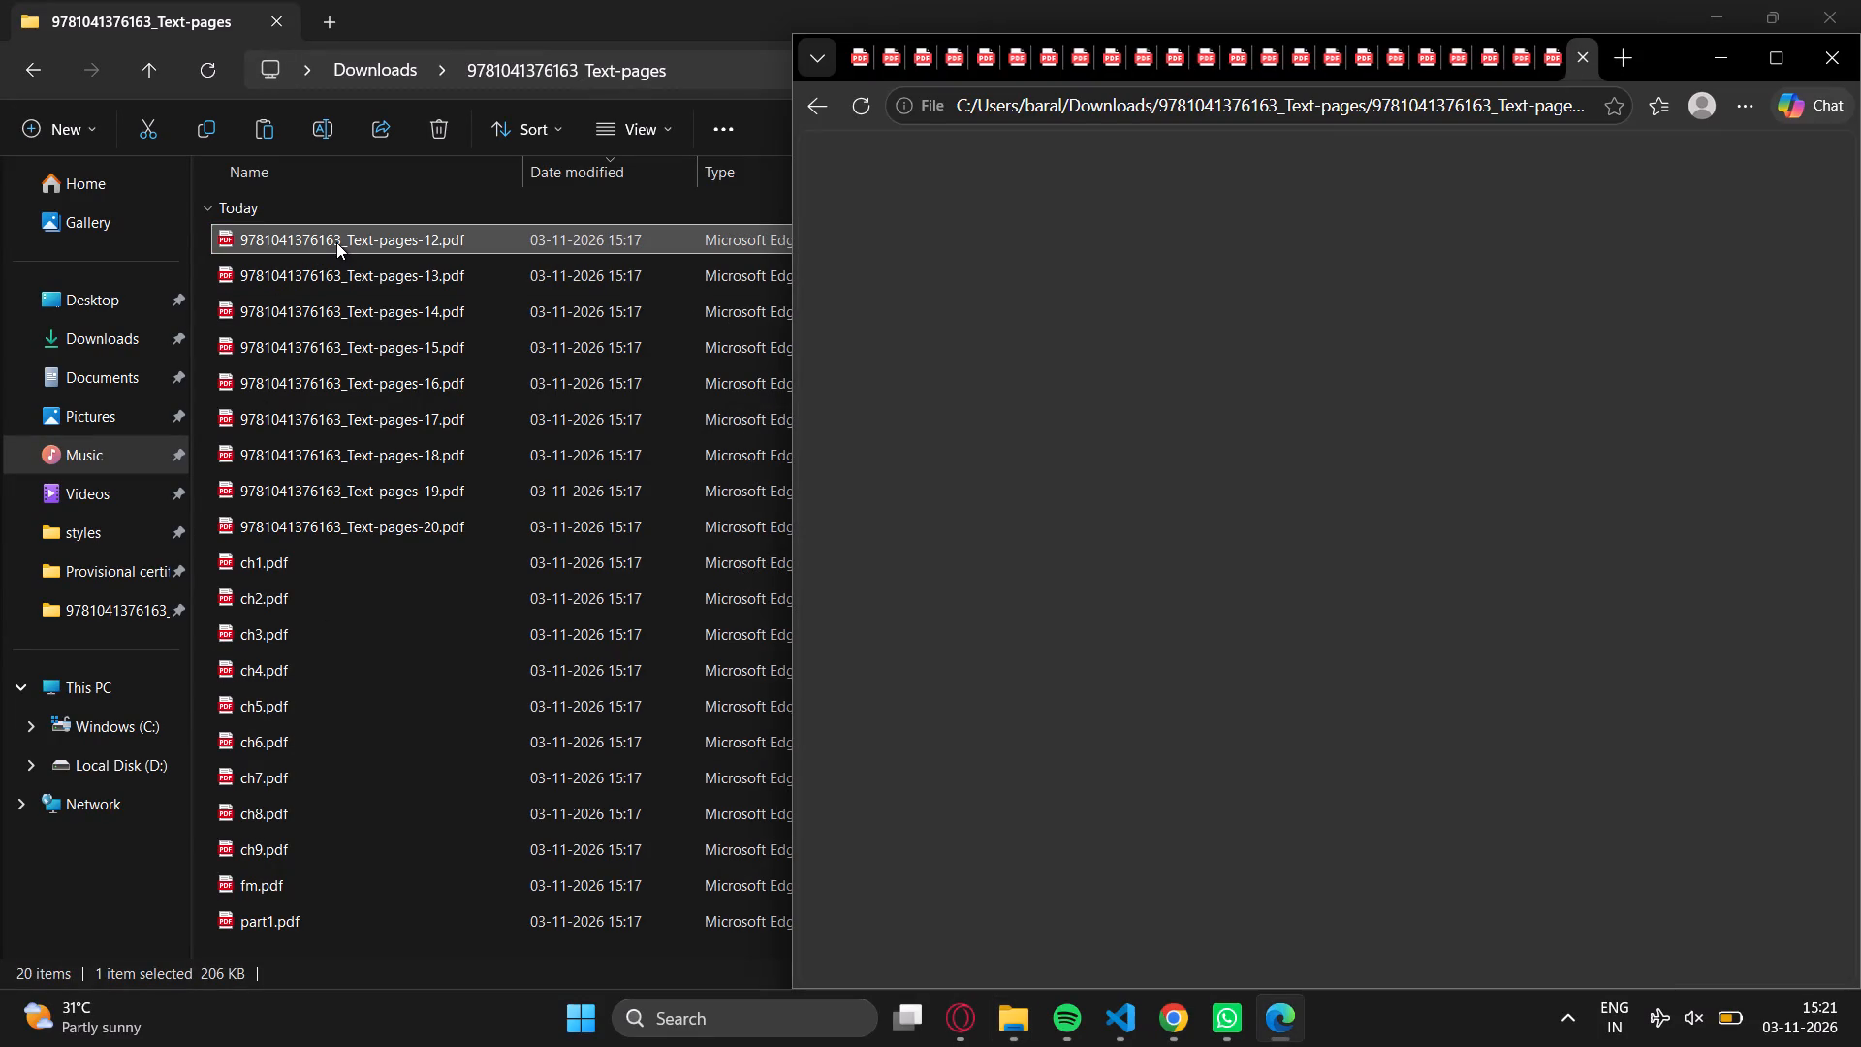
right_click(336, 242)
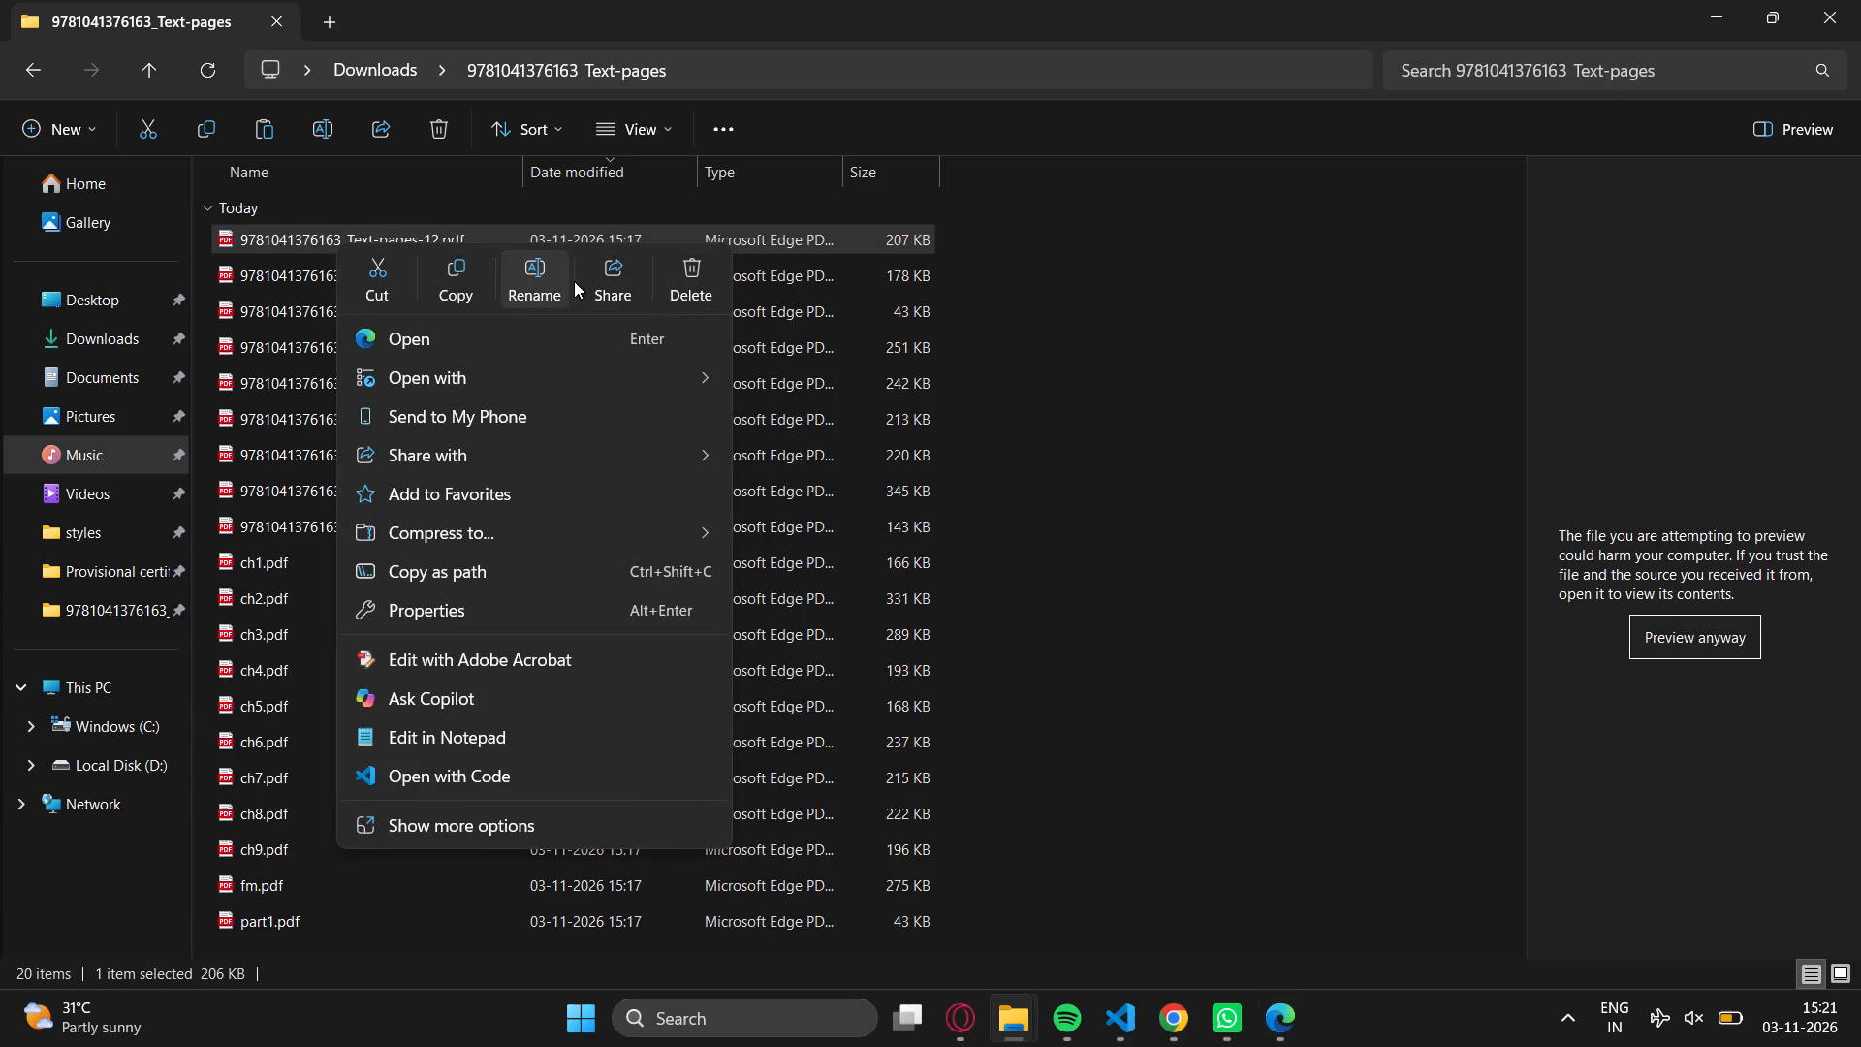
click(556, 282)
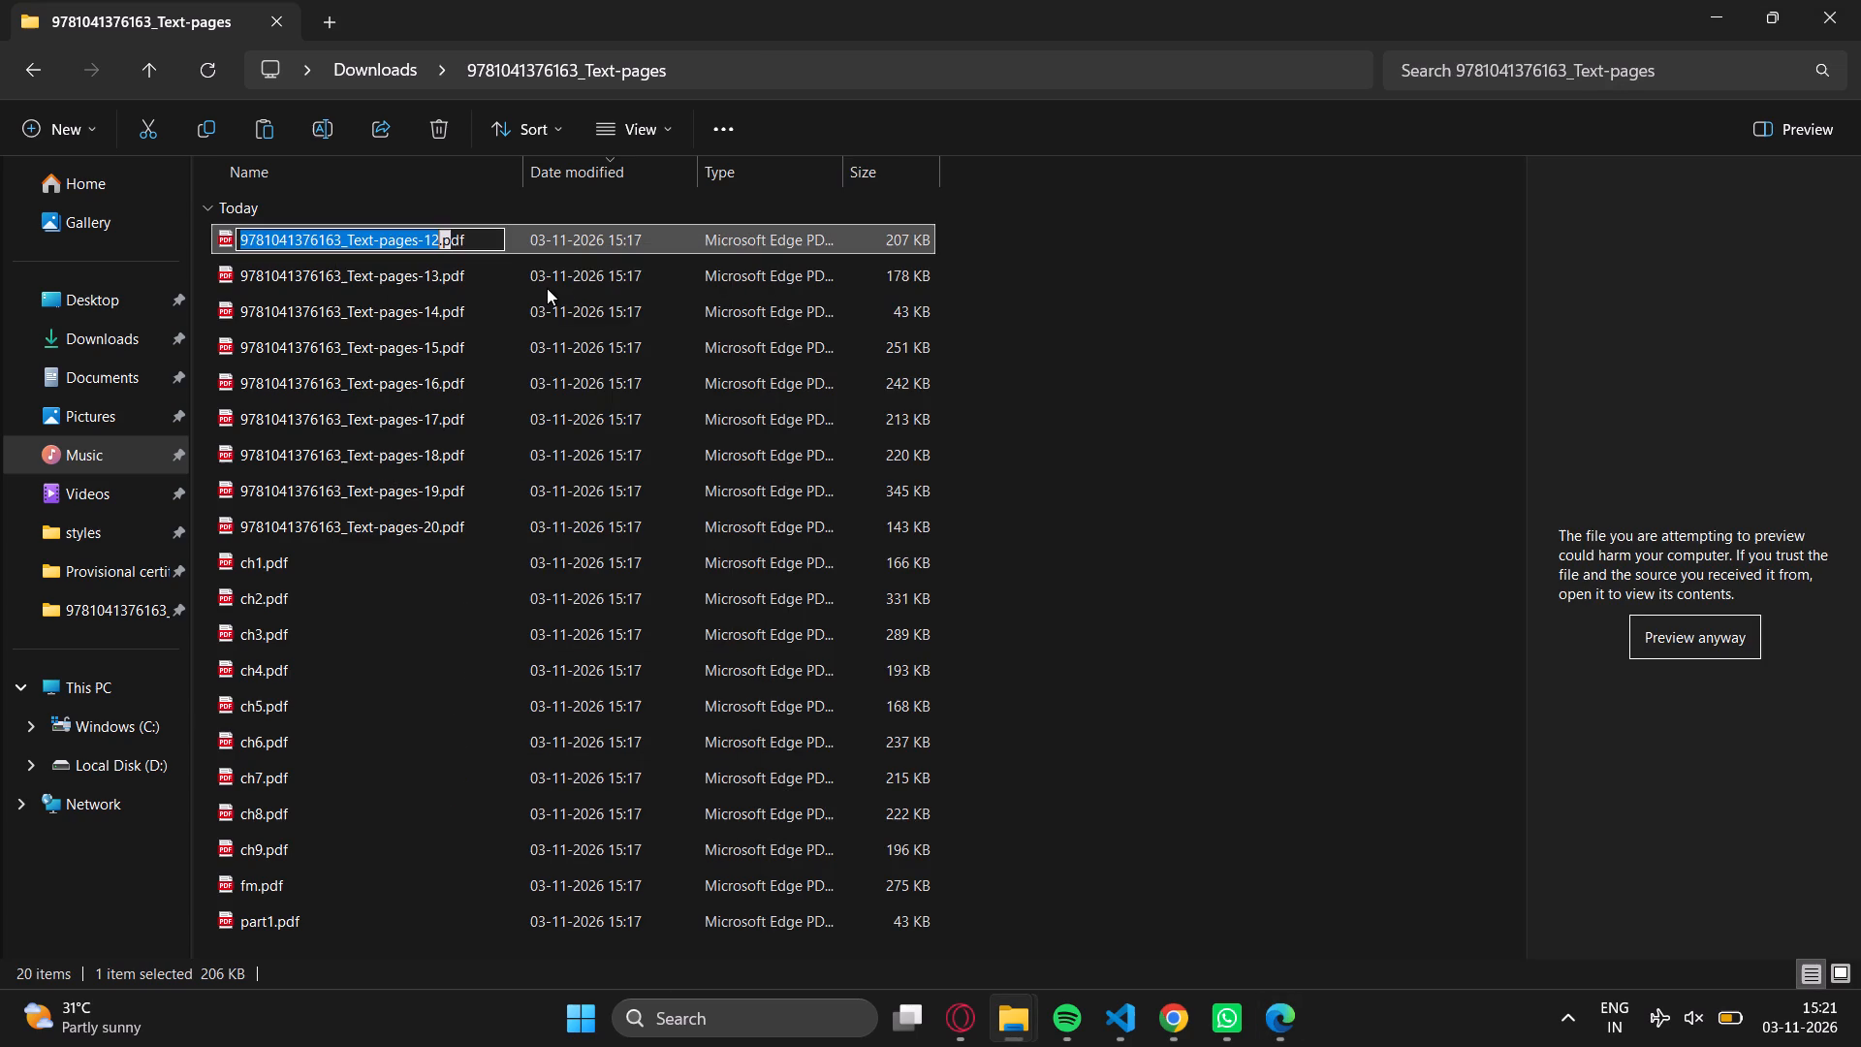
key(BackSpace)
text(ch10)
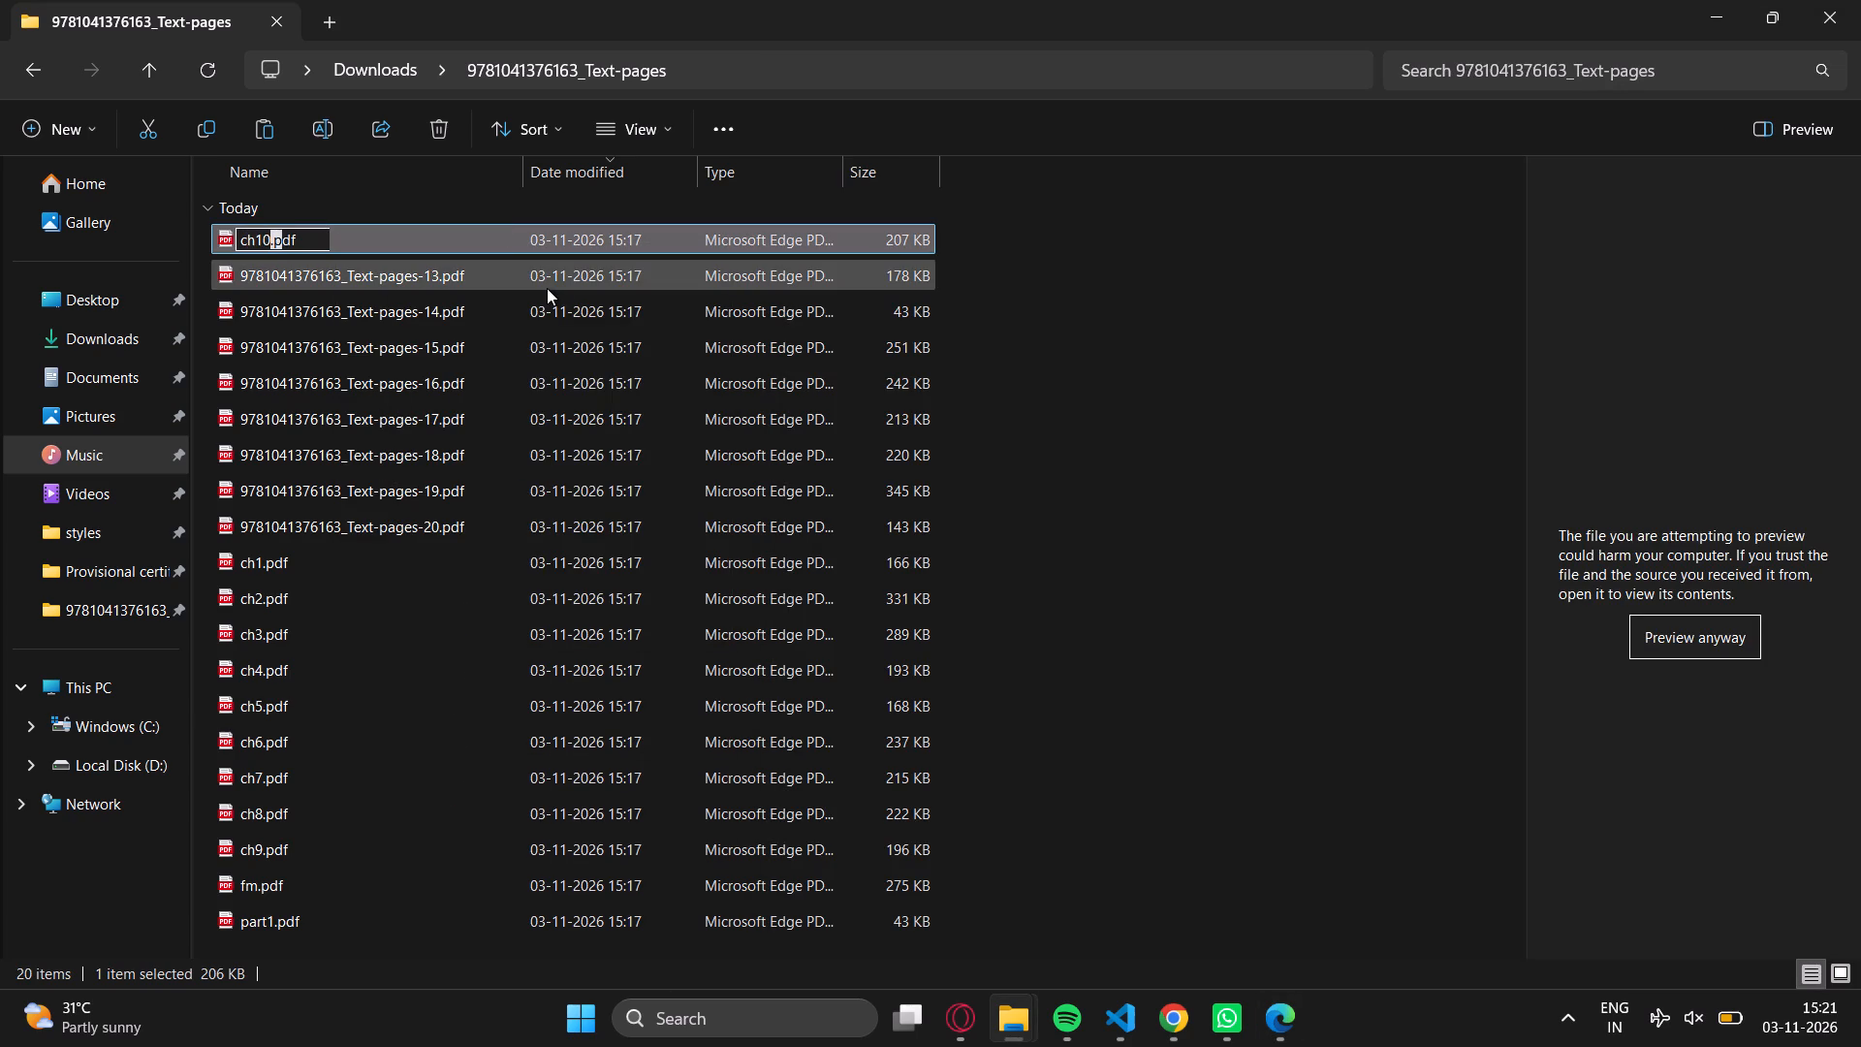
key(Return)
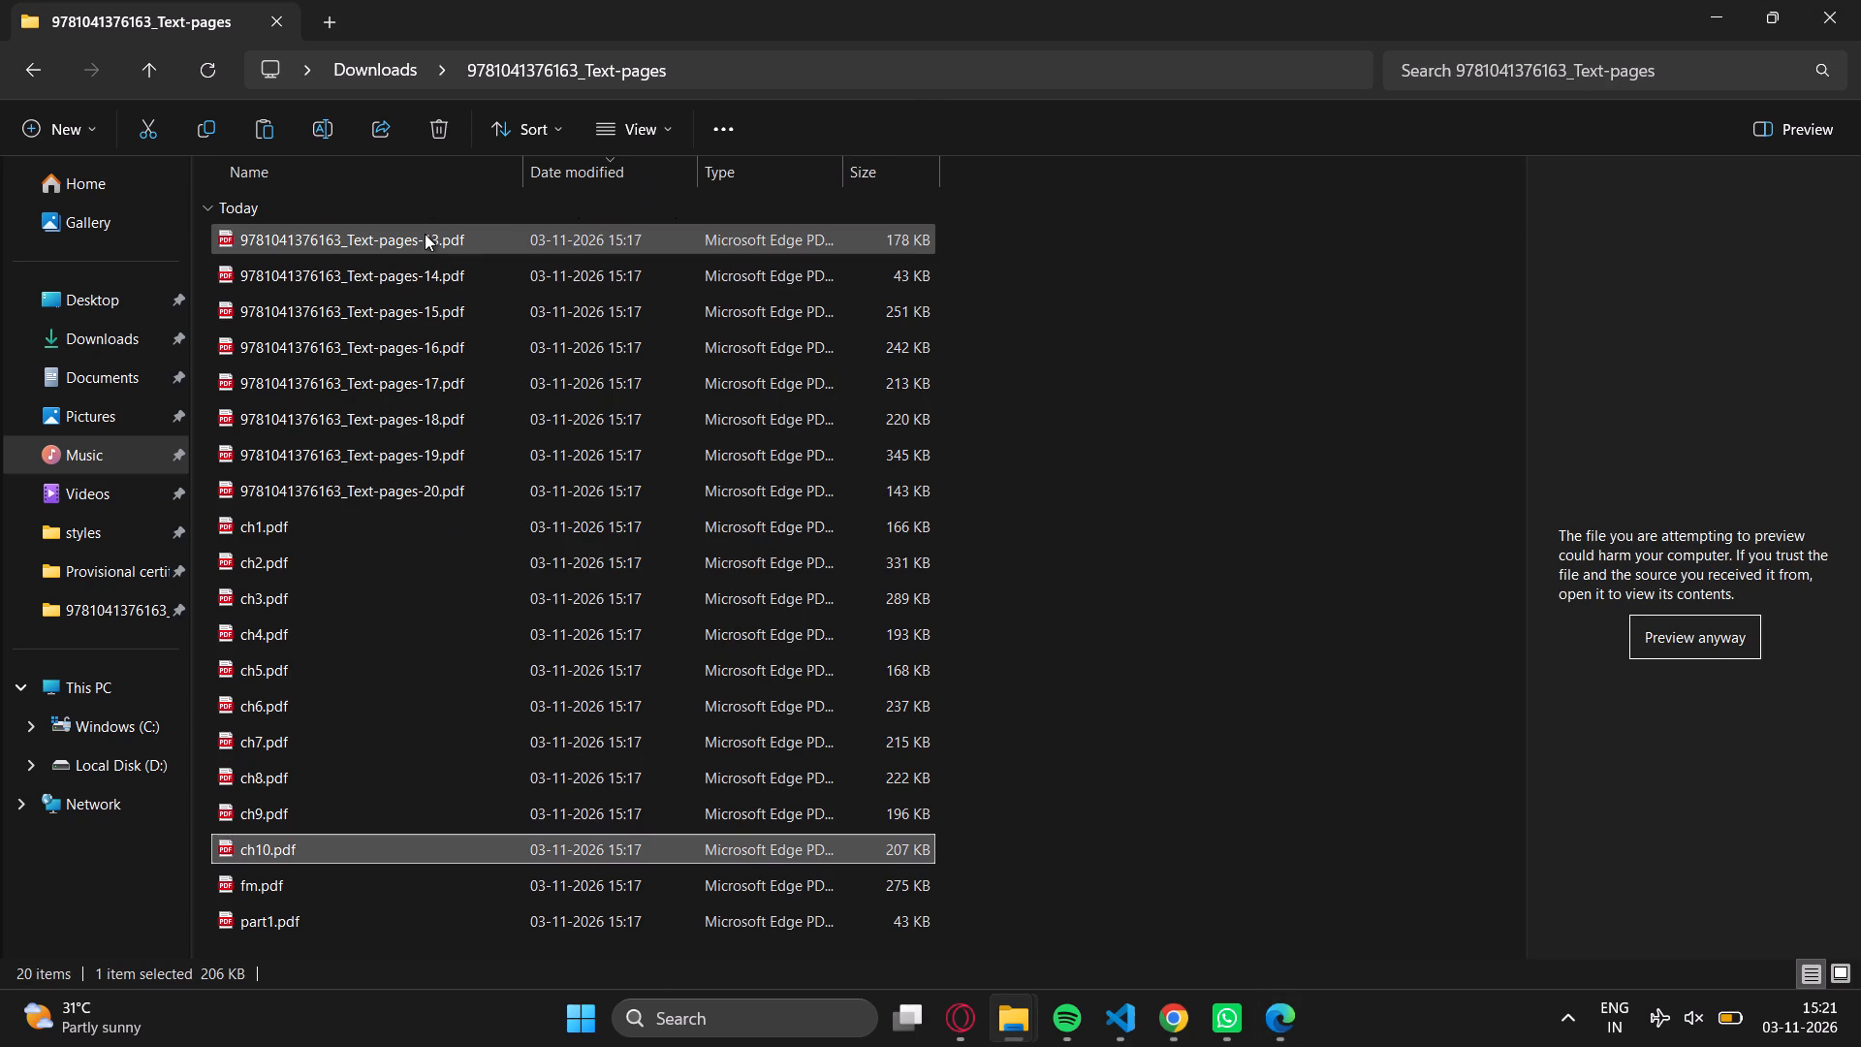
double_click(425, 234)
right_click(426, 236)
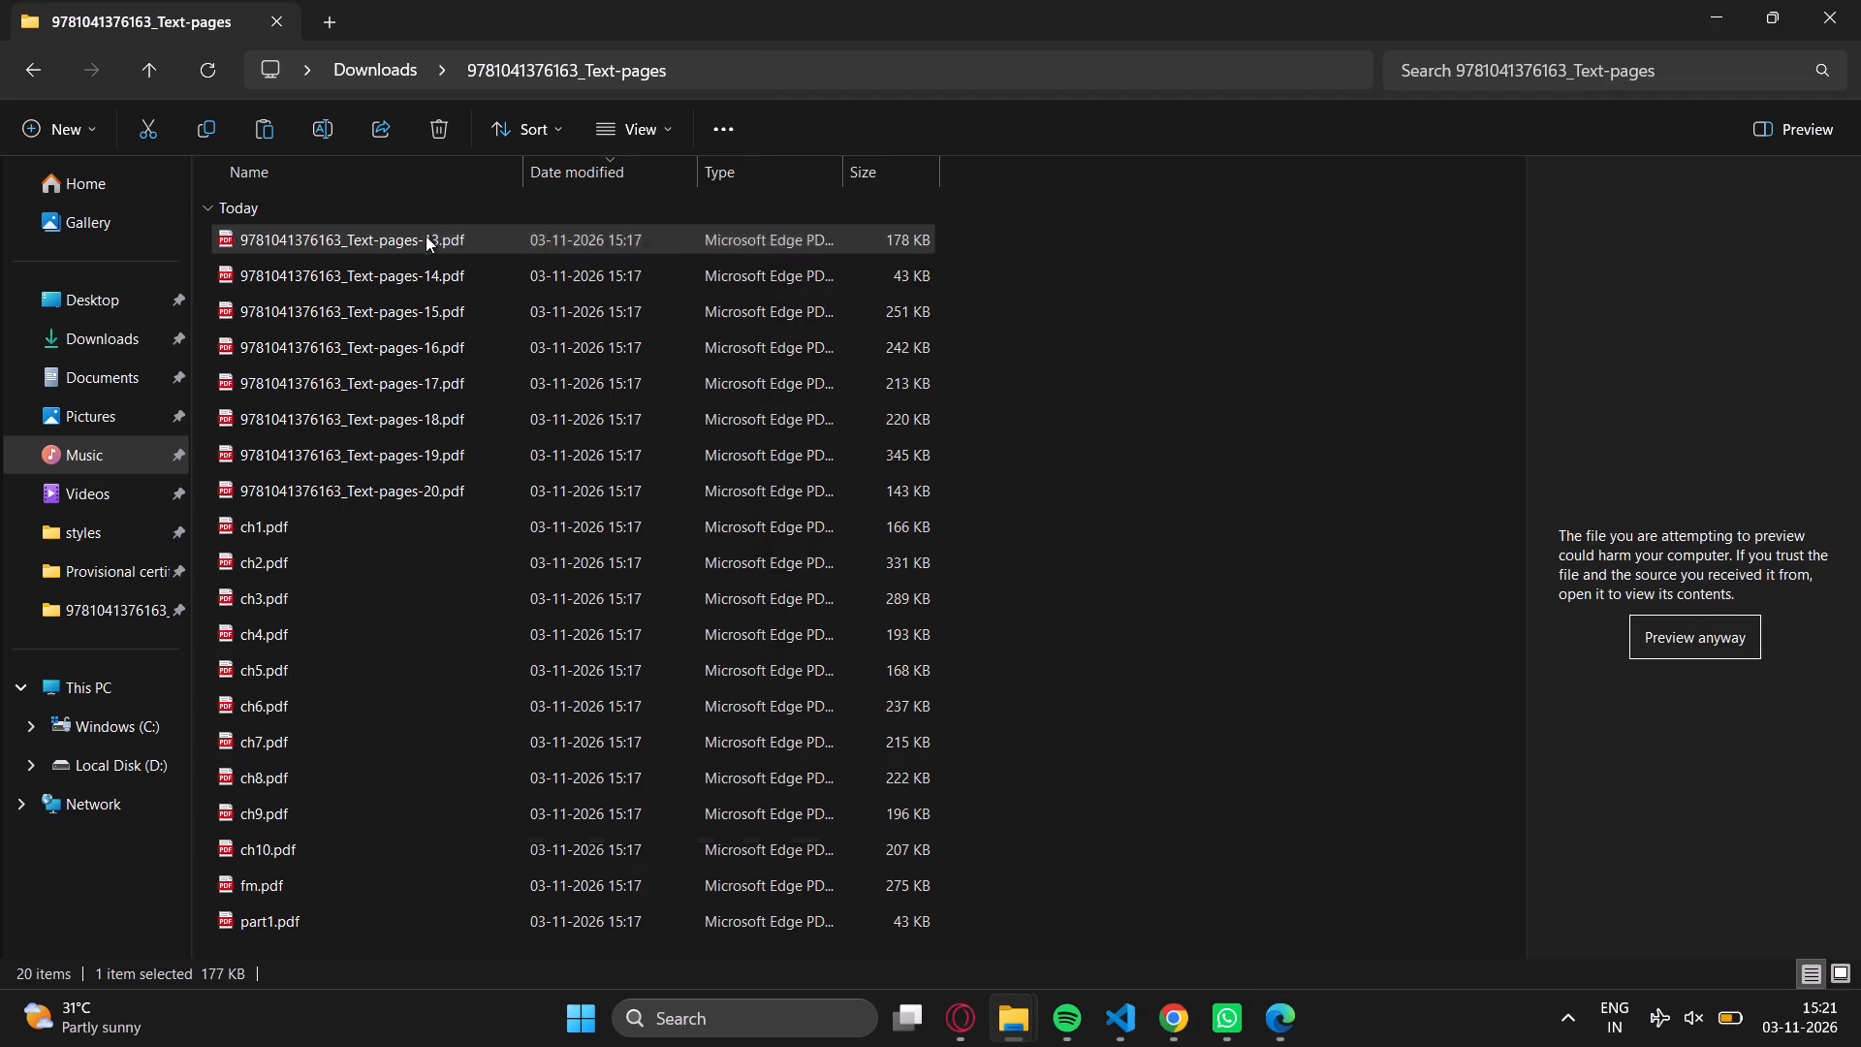
click(626, 271)
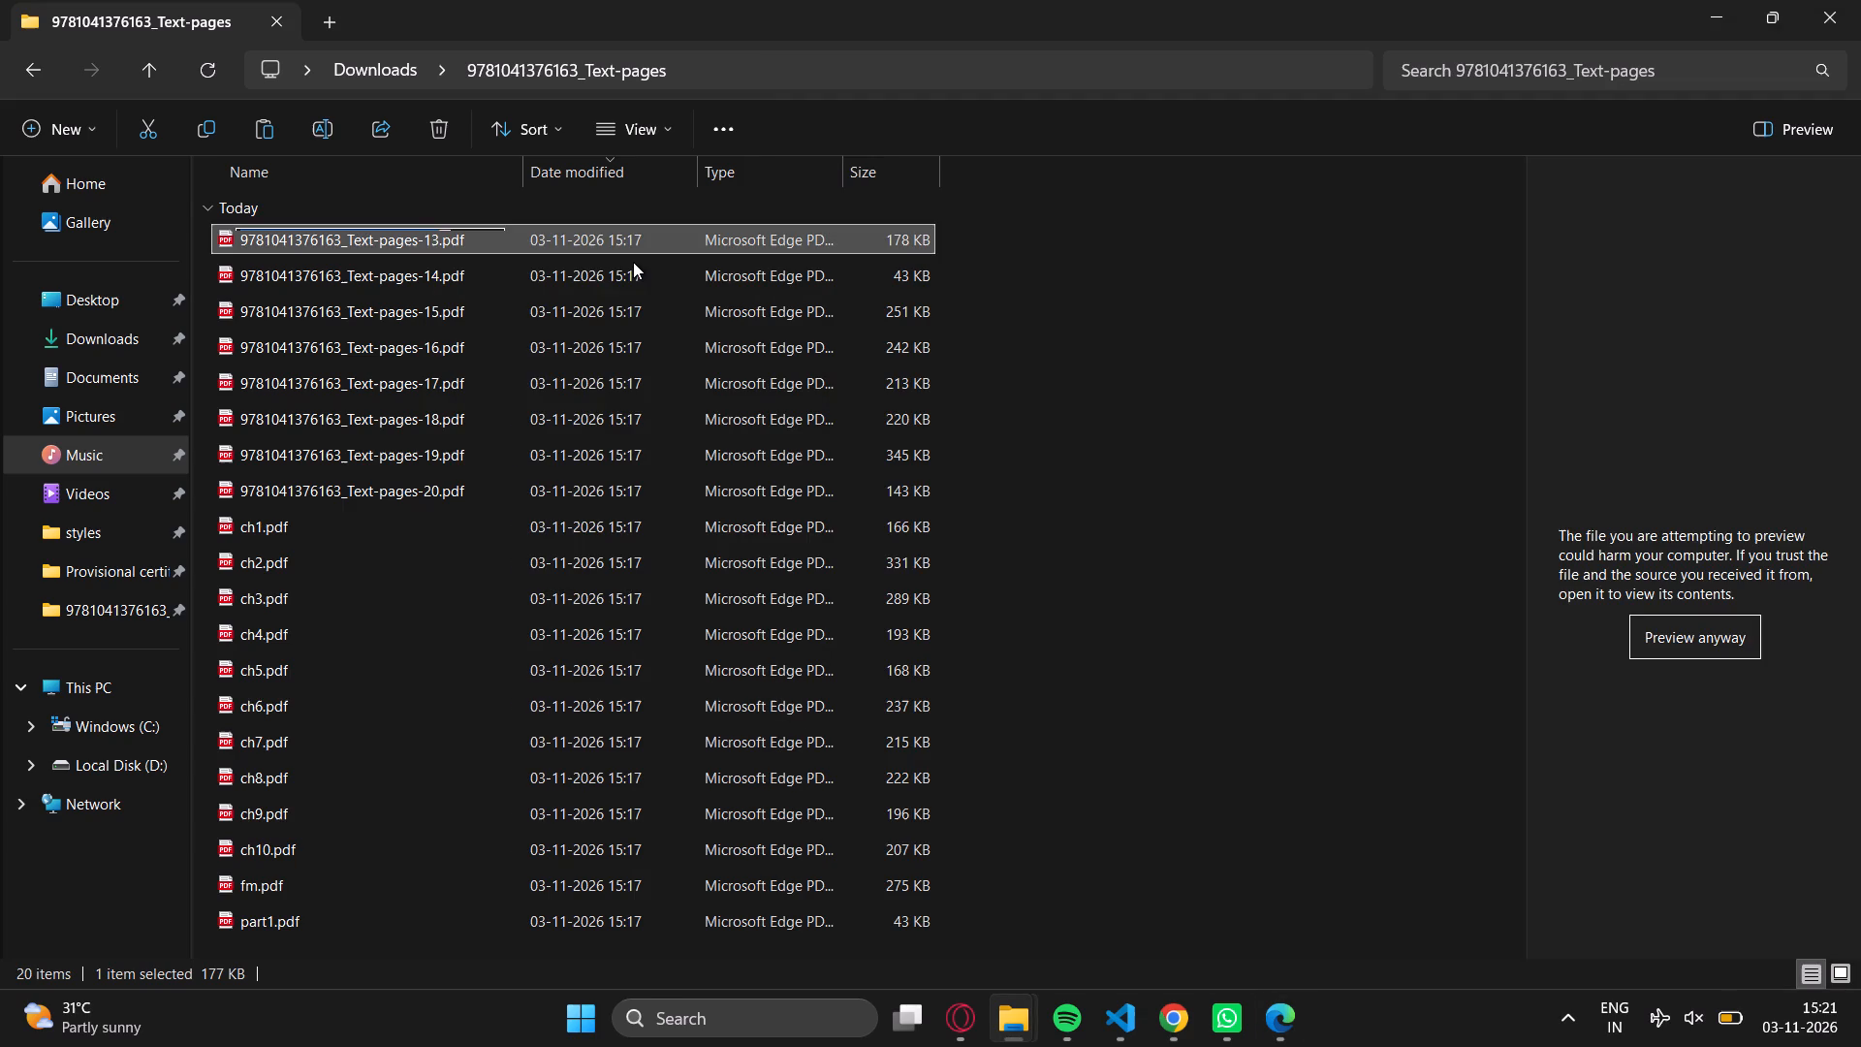
key(BackSpace)
text(ch11)
key(Return)
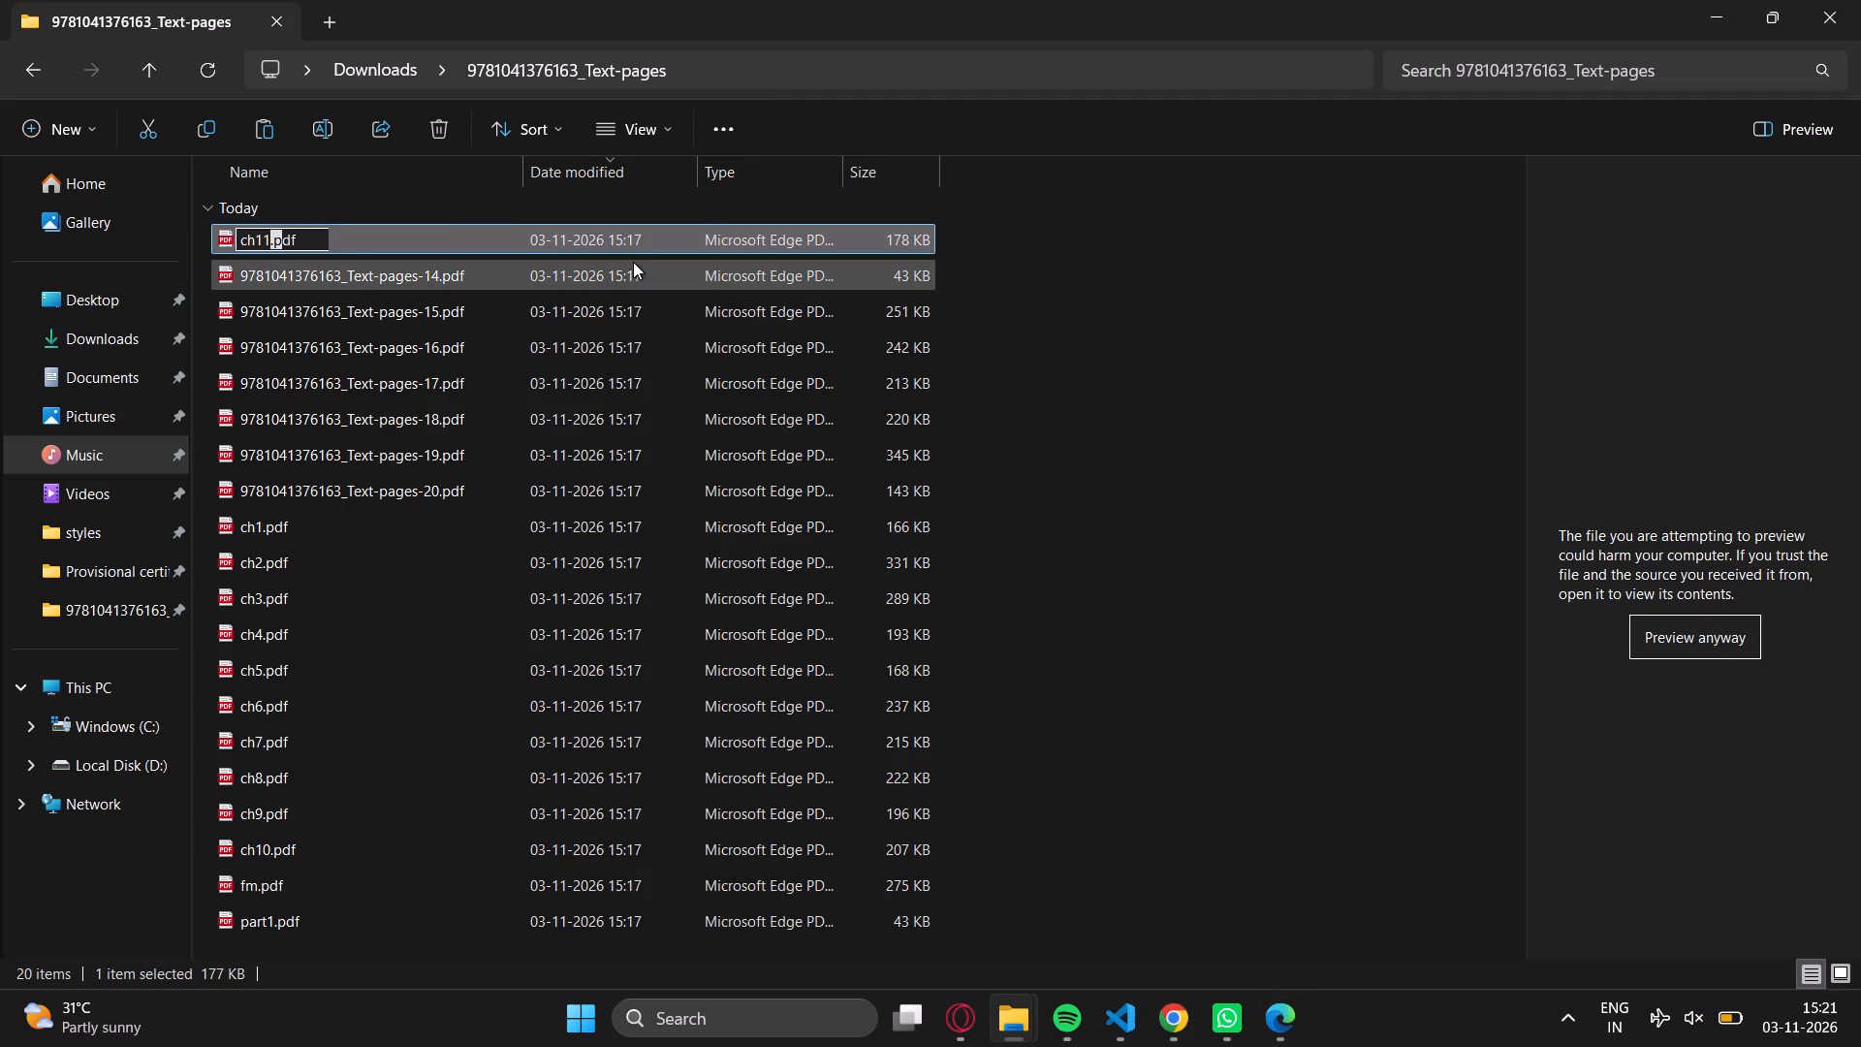
double_click(409, 236)
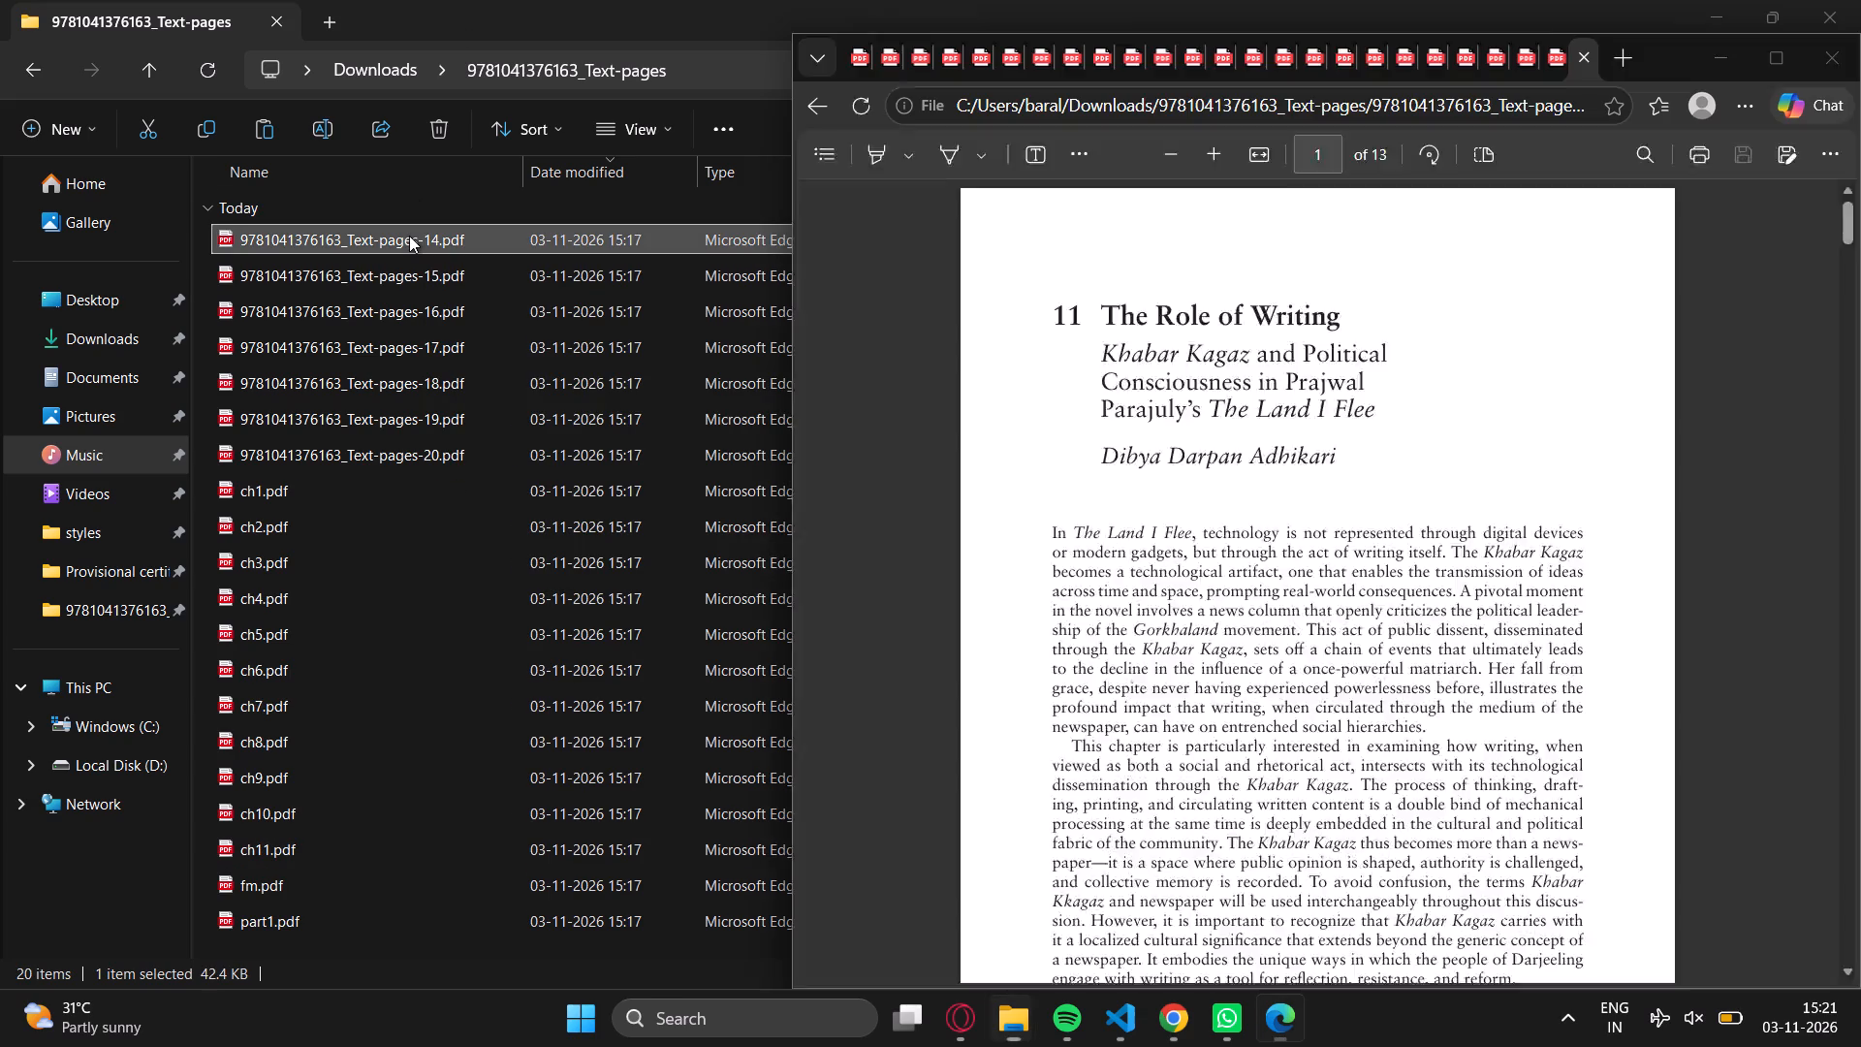
right_click(409, 238)
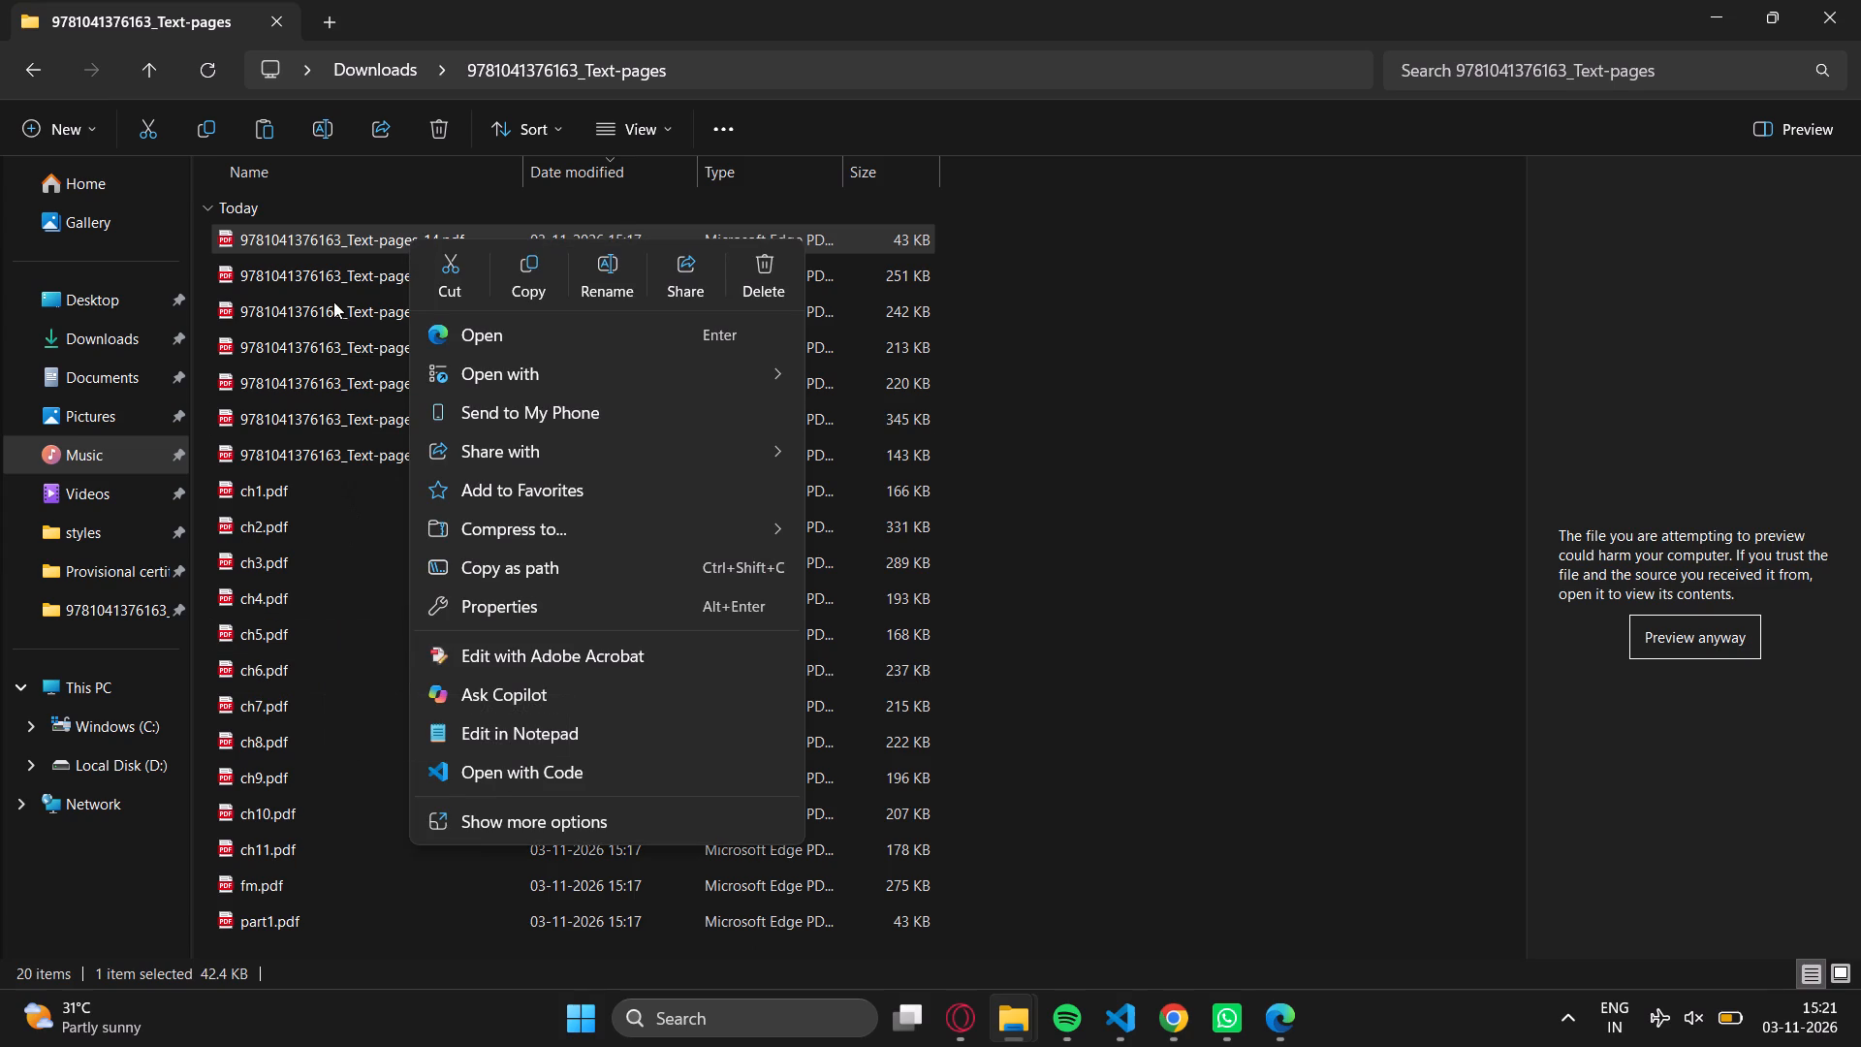
scroll(275, 798, down, 2)
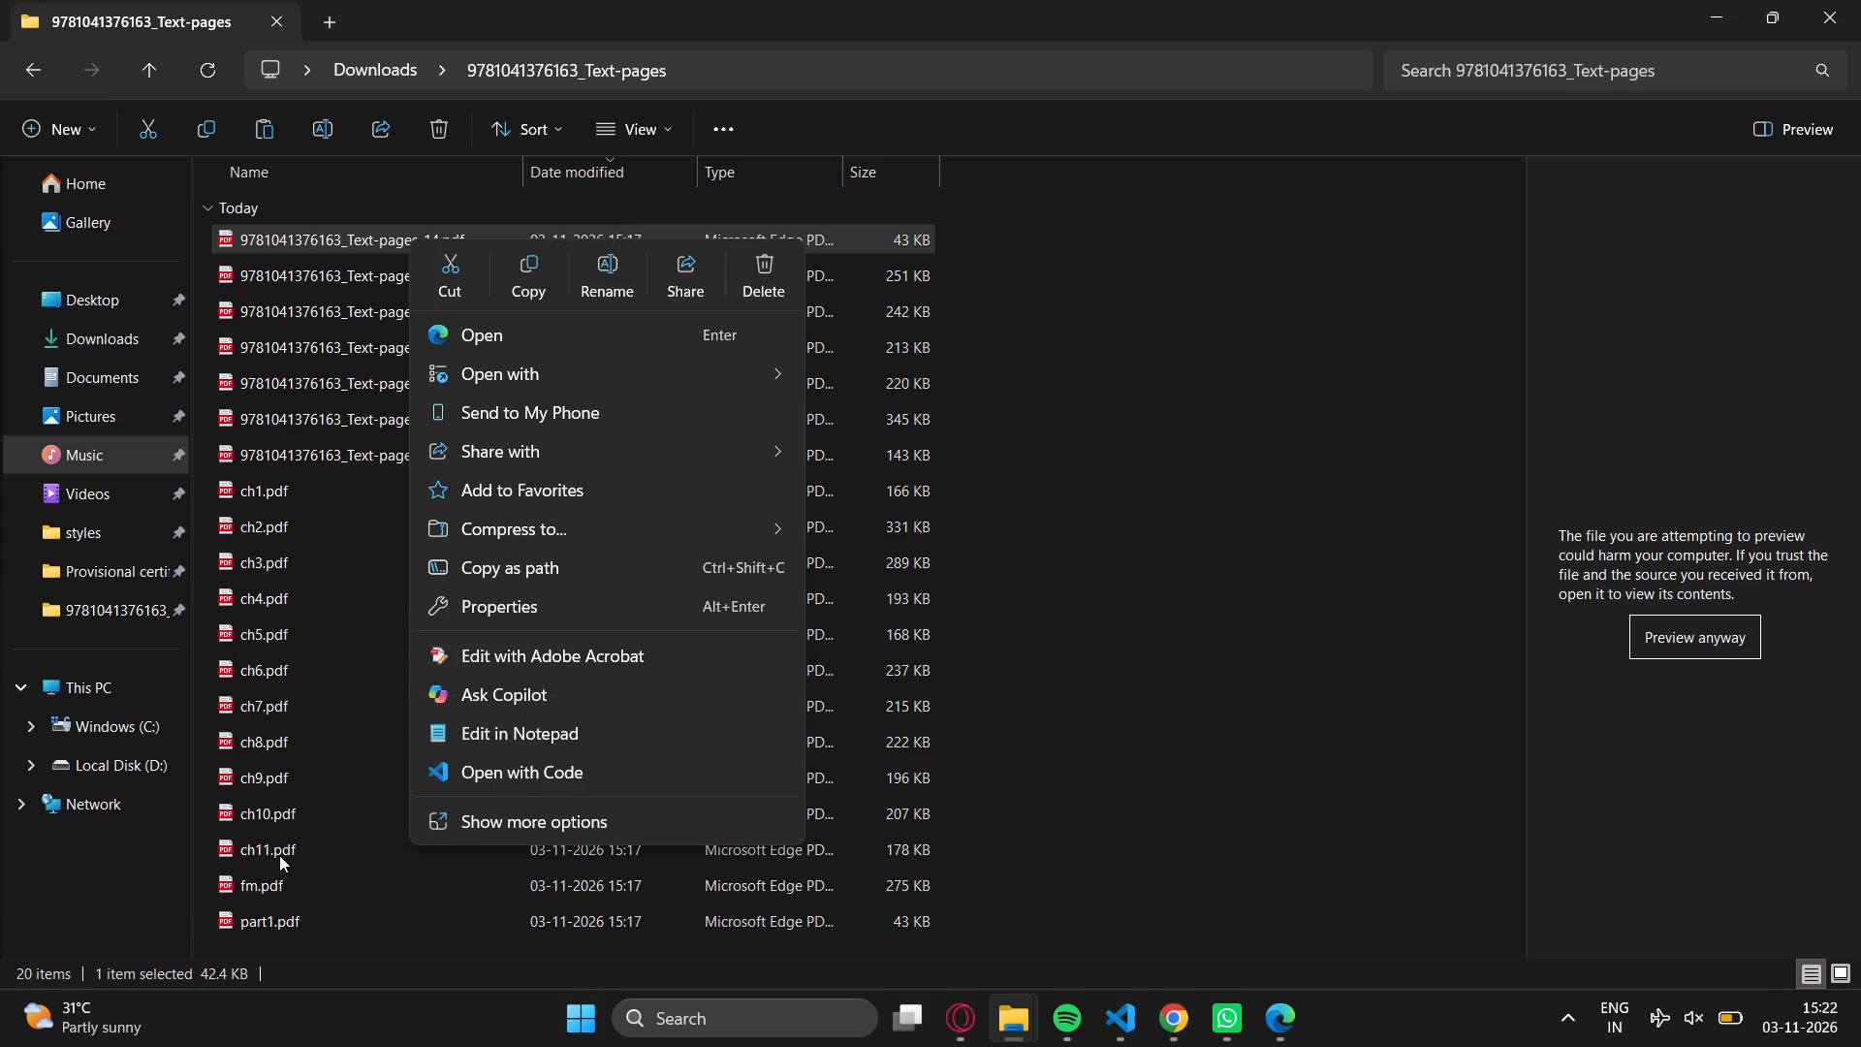
double_click(281, 854)
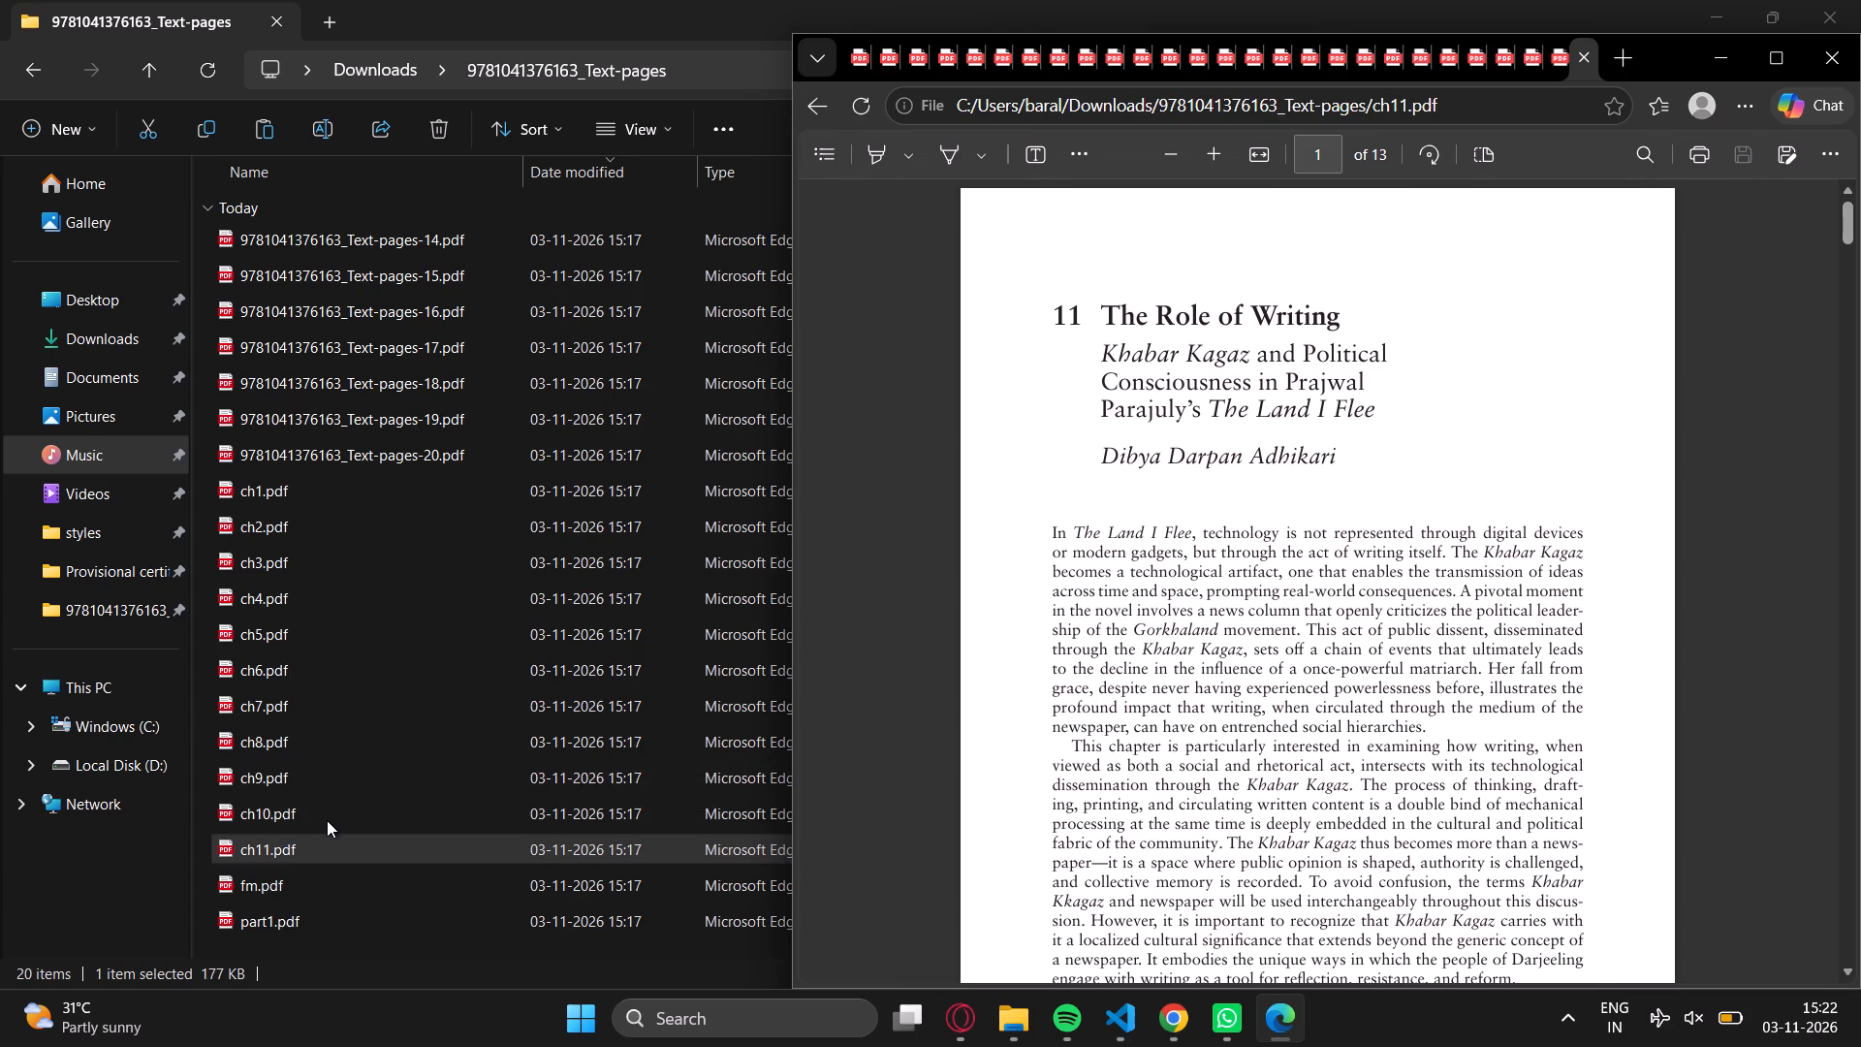
drag(326, 814, 328, 788)
double_click(335, 814)
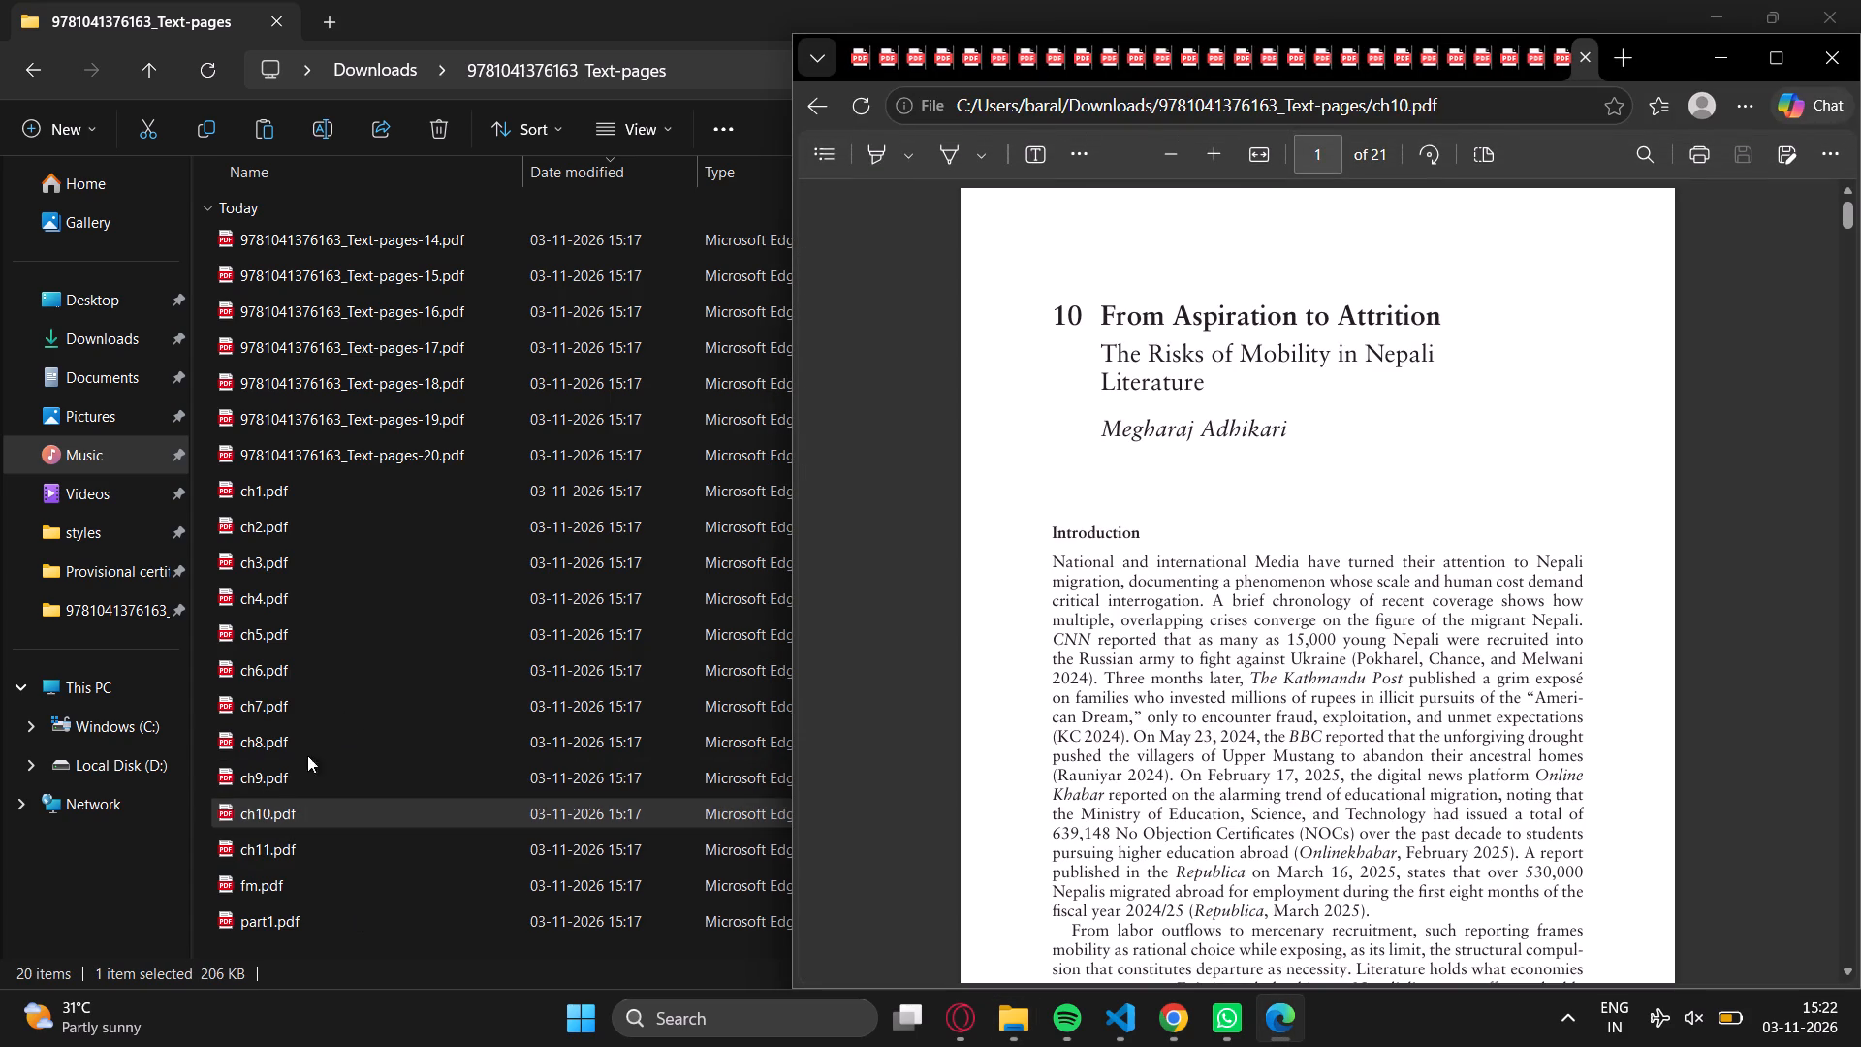
double_click(275, 853)
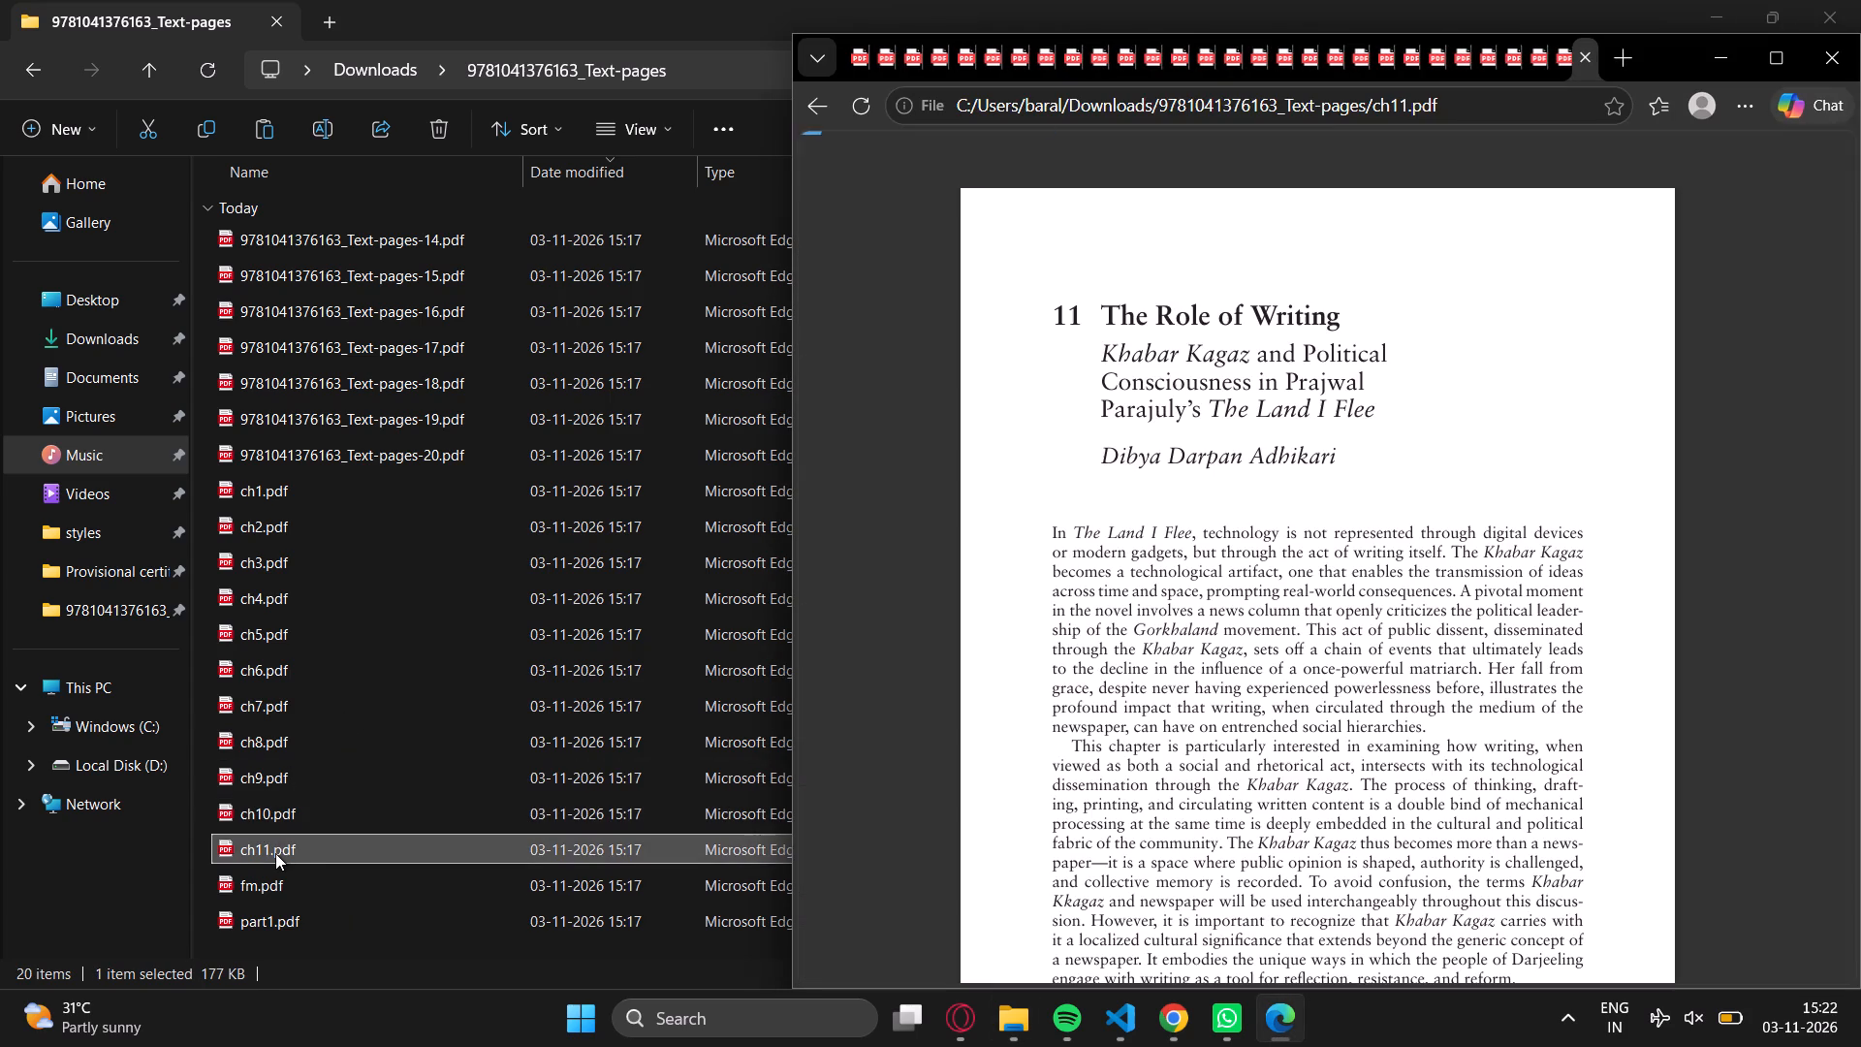
Examine the opening pages of the Text-pages-14, 15, 19 and 20 PDFs, and view Text-pages-14 through to its end.
double_click(438, 241)
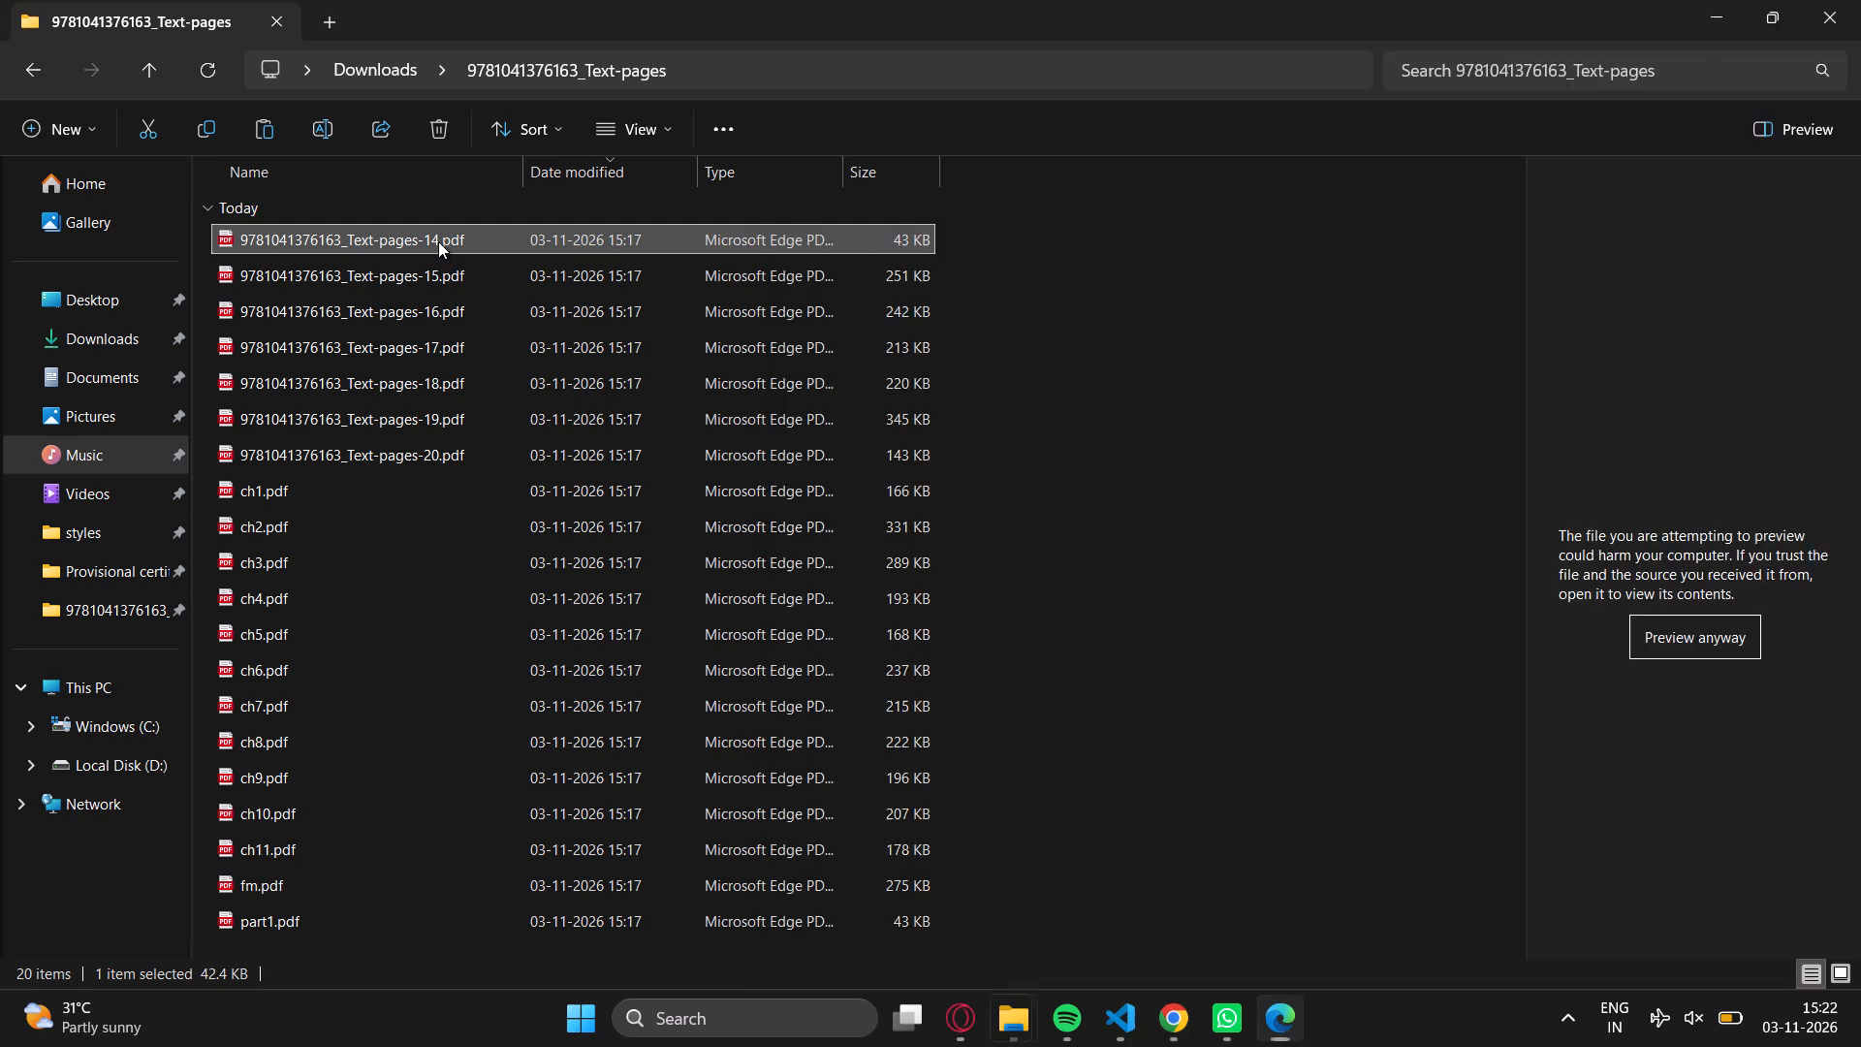
double_click(382, 275)
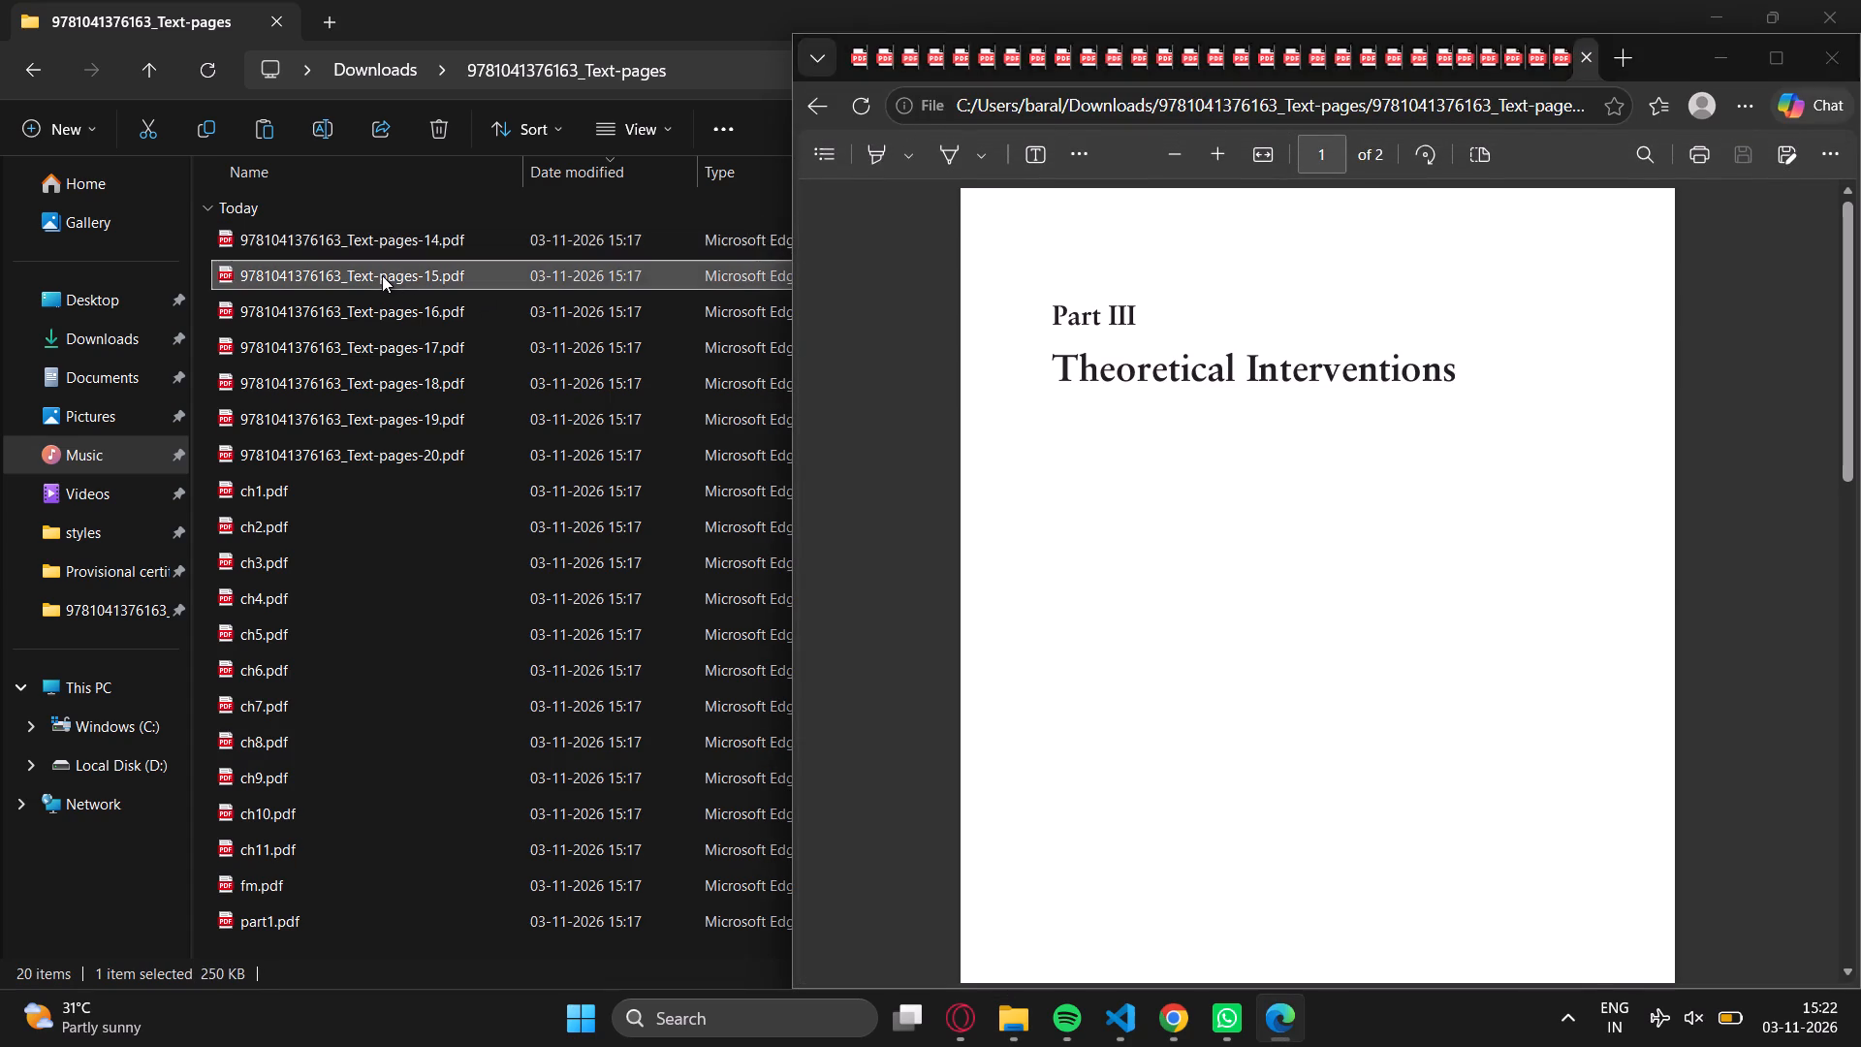
double_click(397, 419)
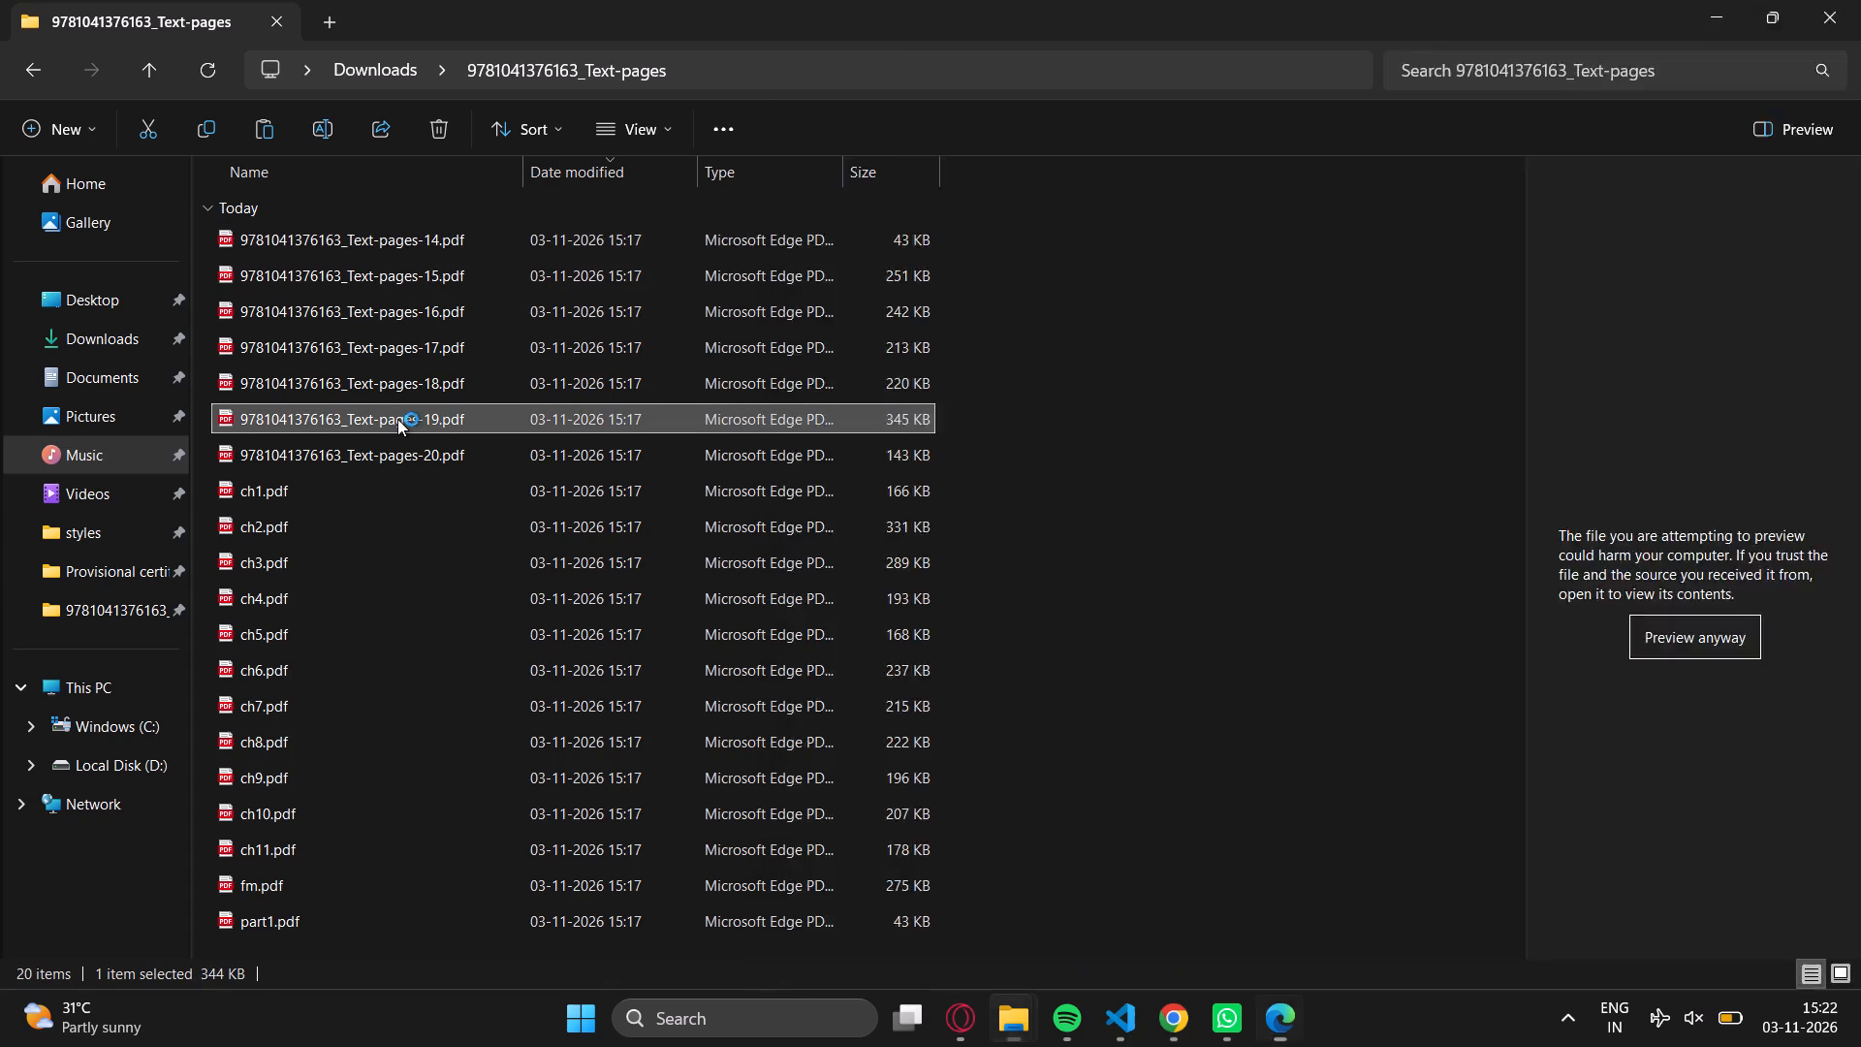
double_click(430, 455)
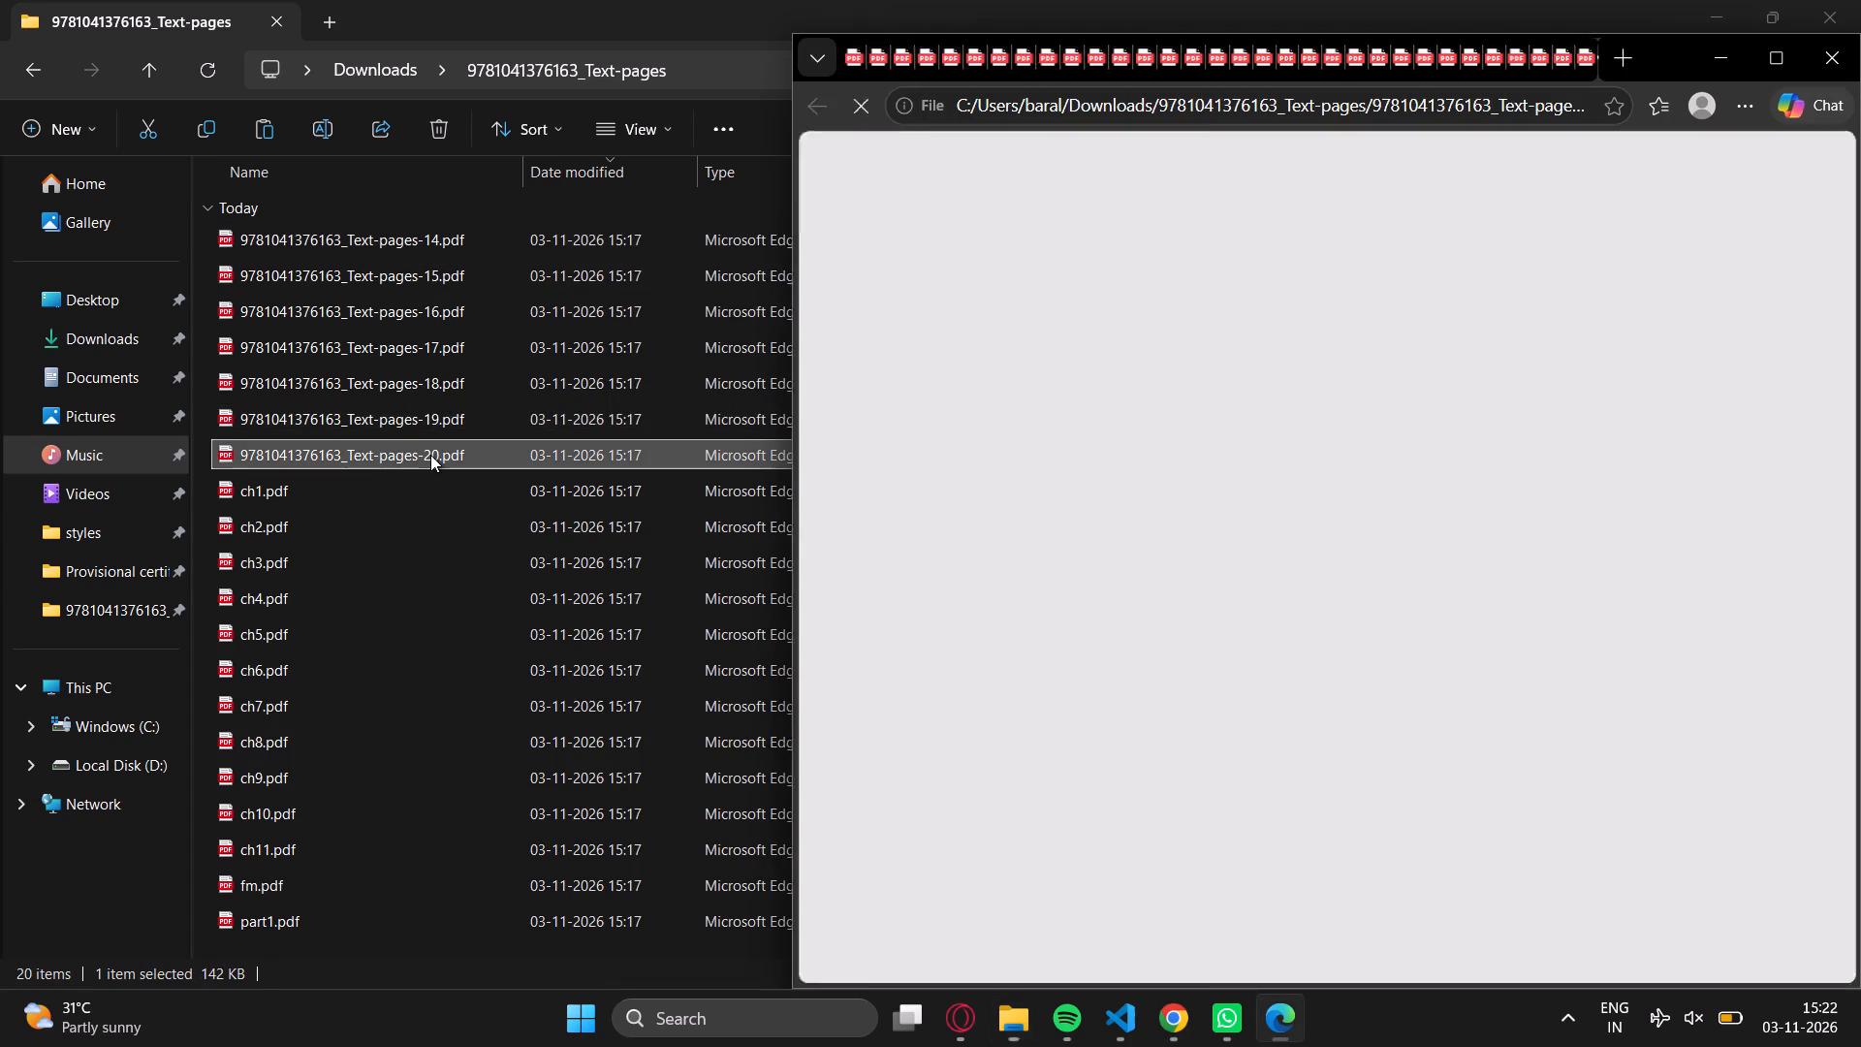
double_click(412, 238)
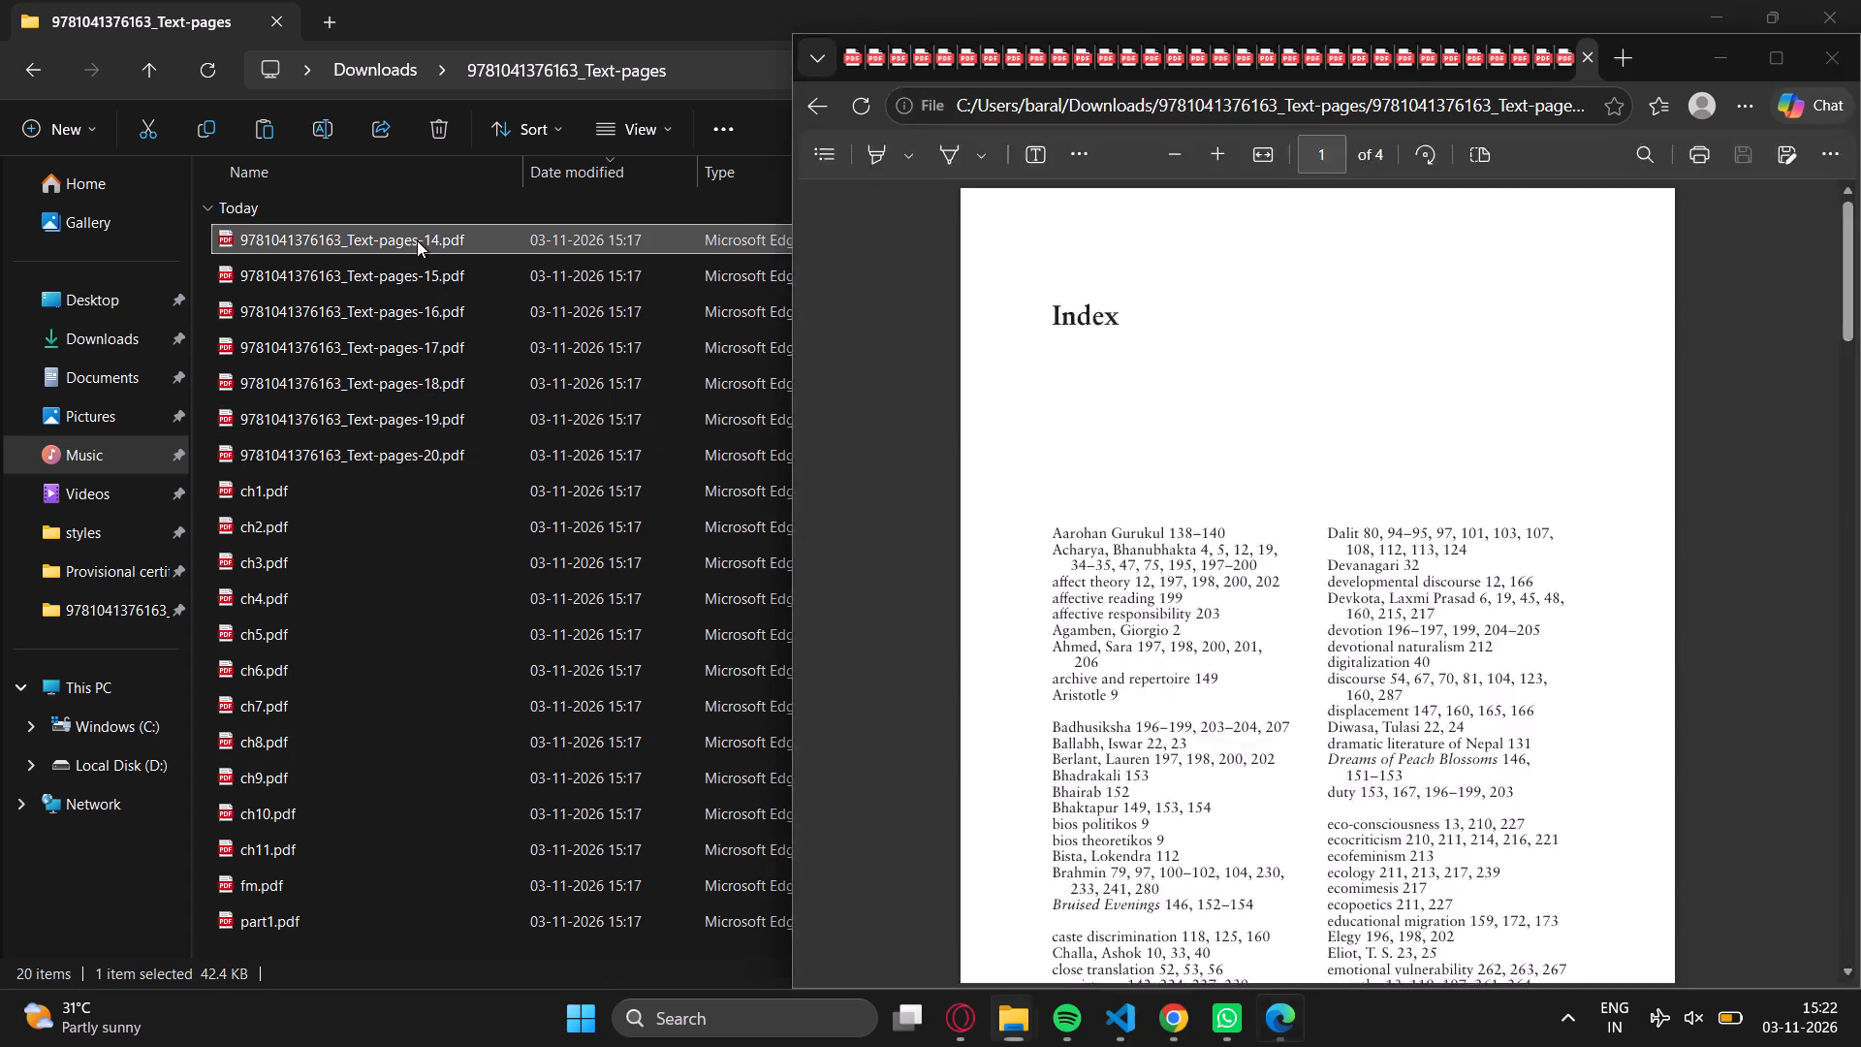
scroll(478, 446, down, 3)
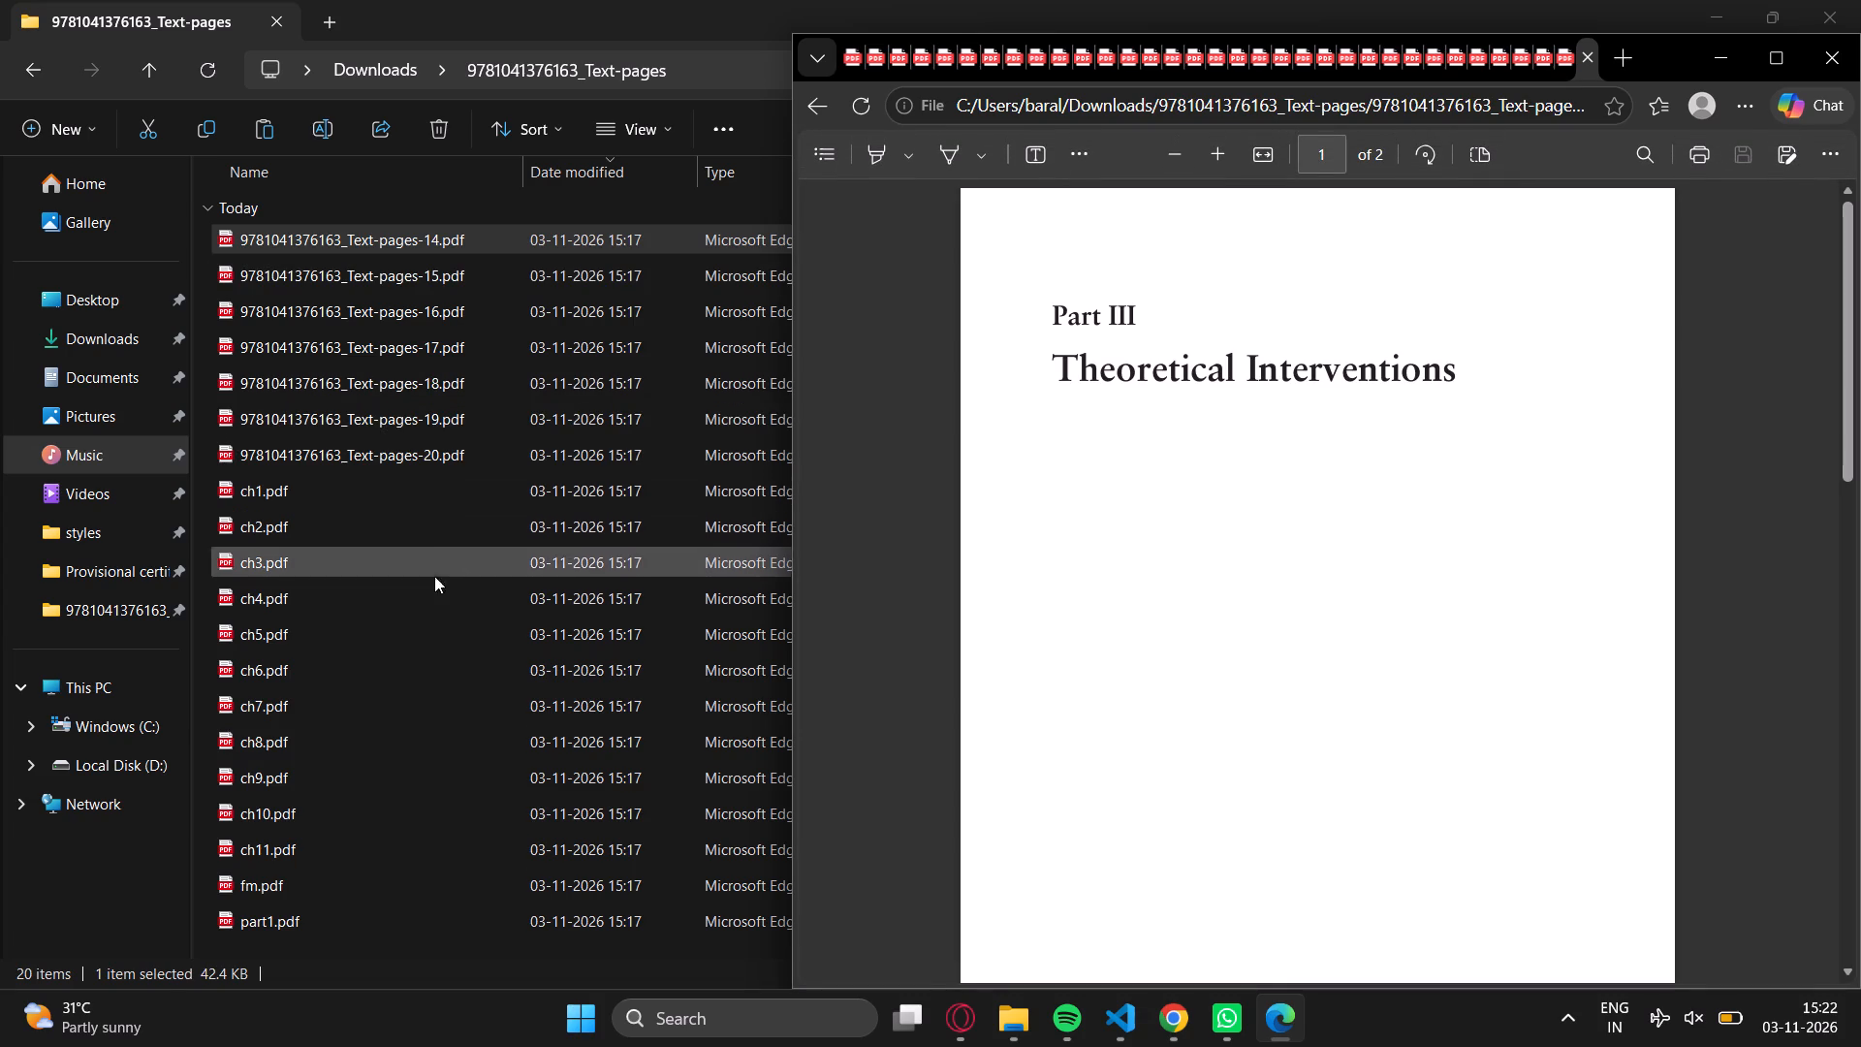
scroll(1260, 534, down, 11)
scroll(363, 754, down, 5)
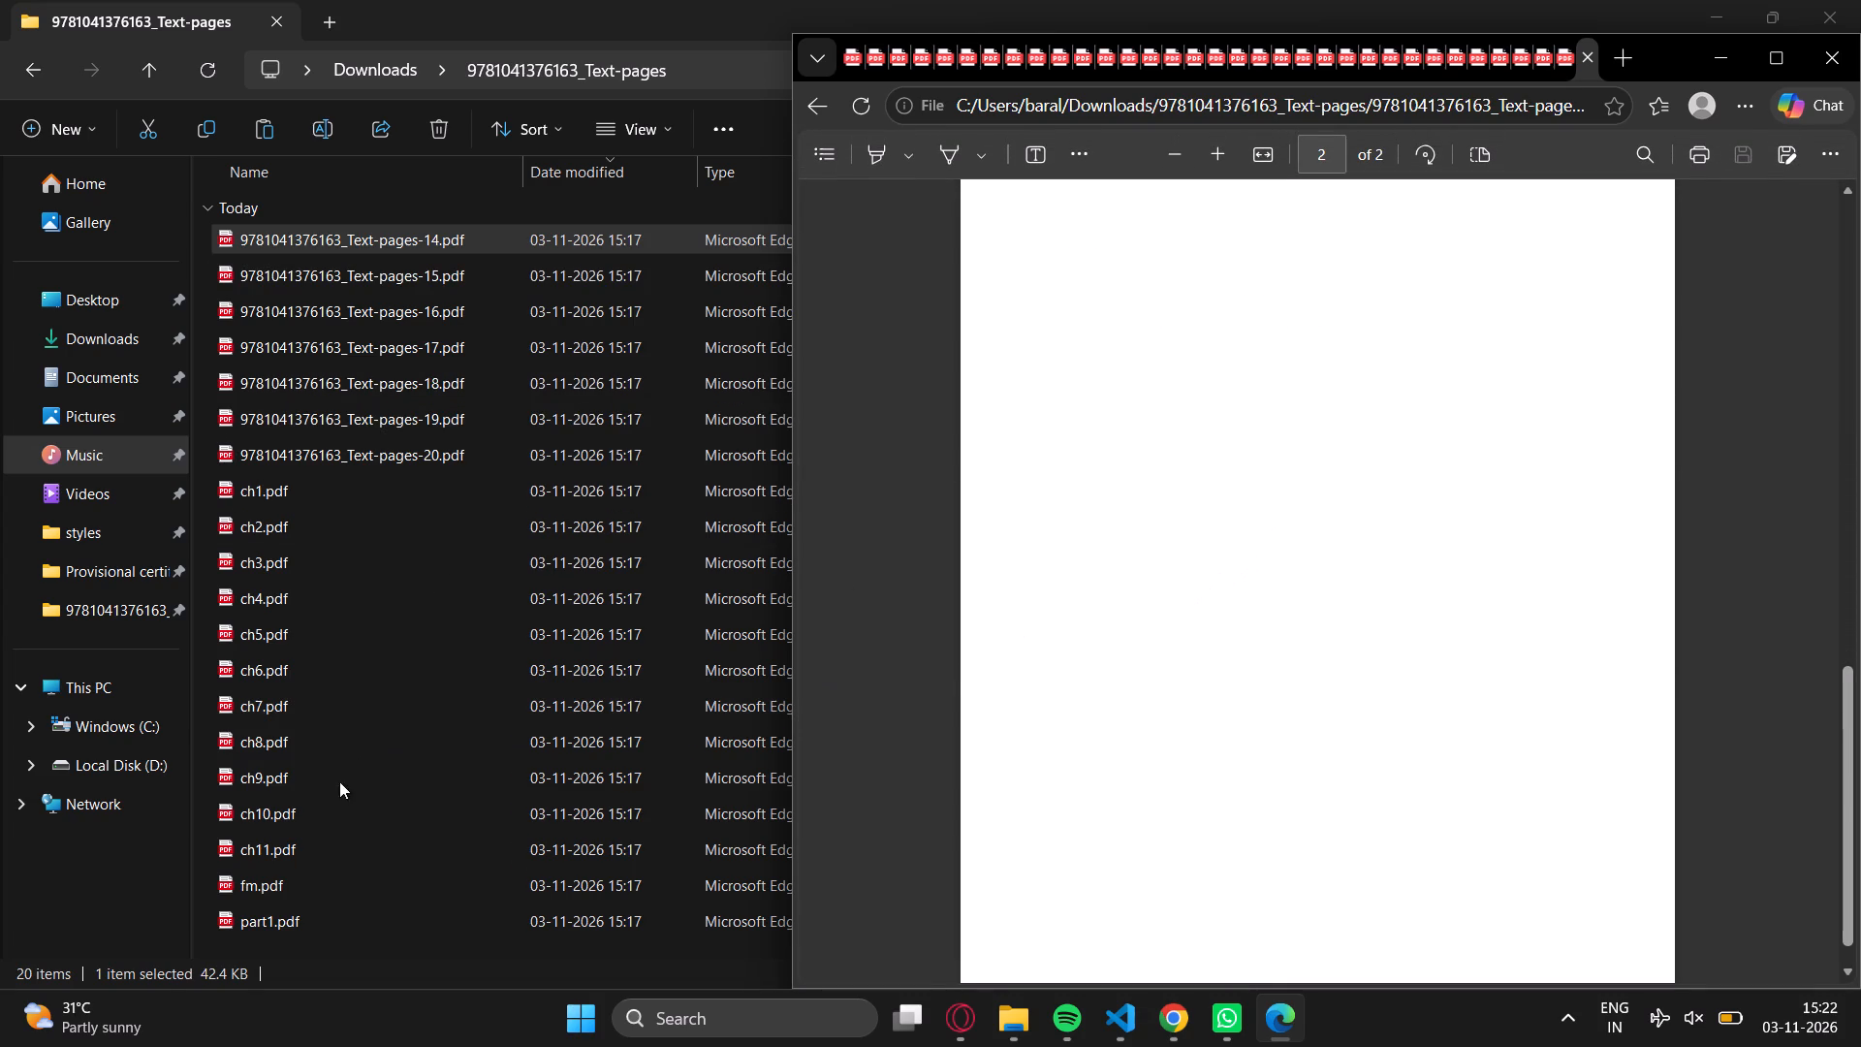
double_click(395, 270)
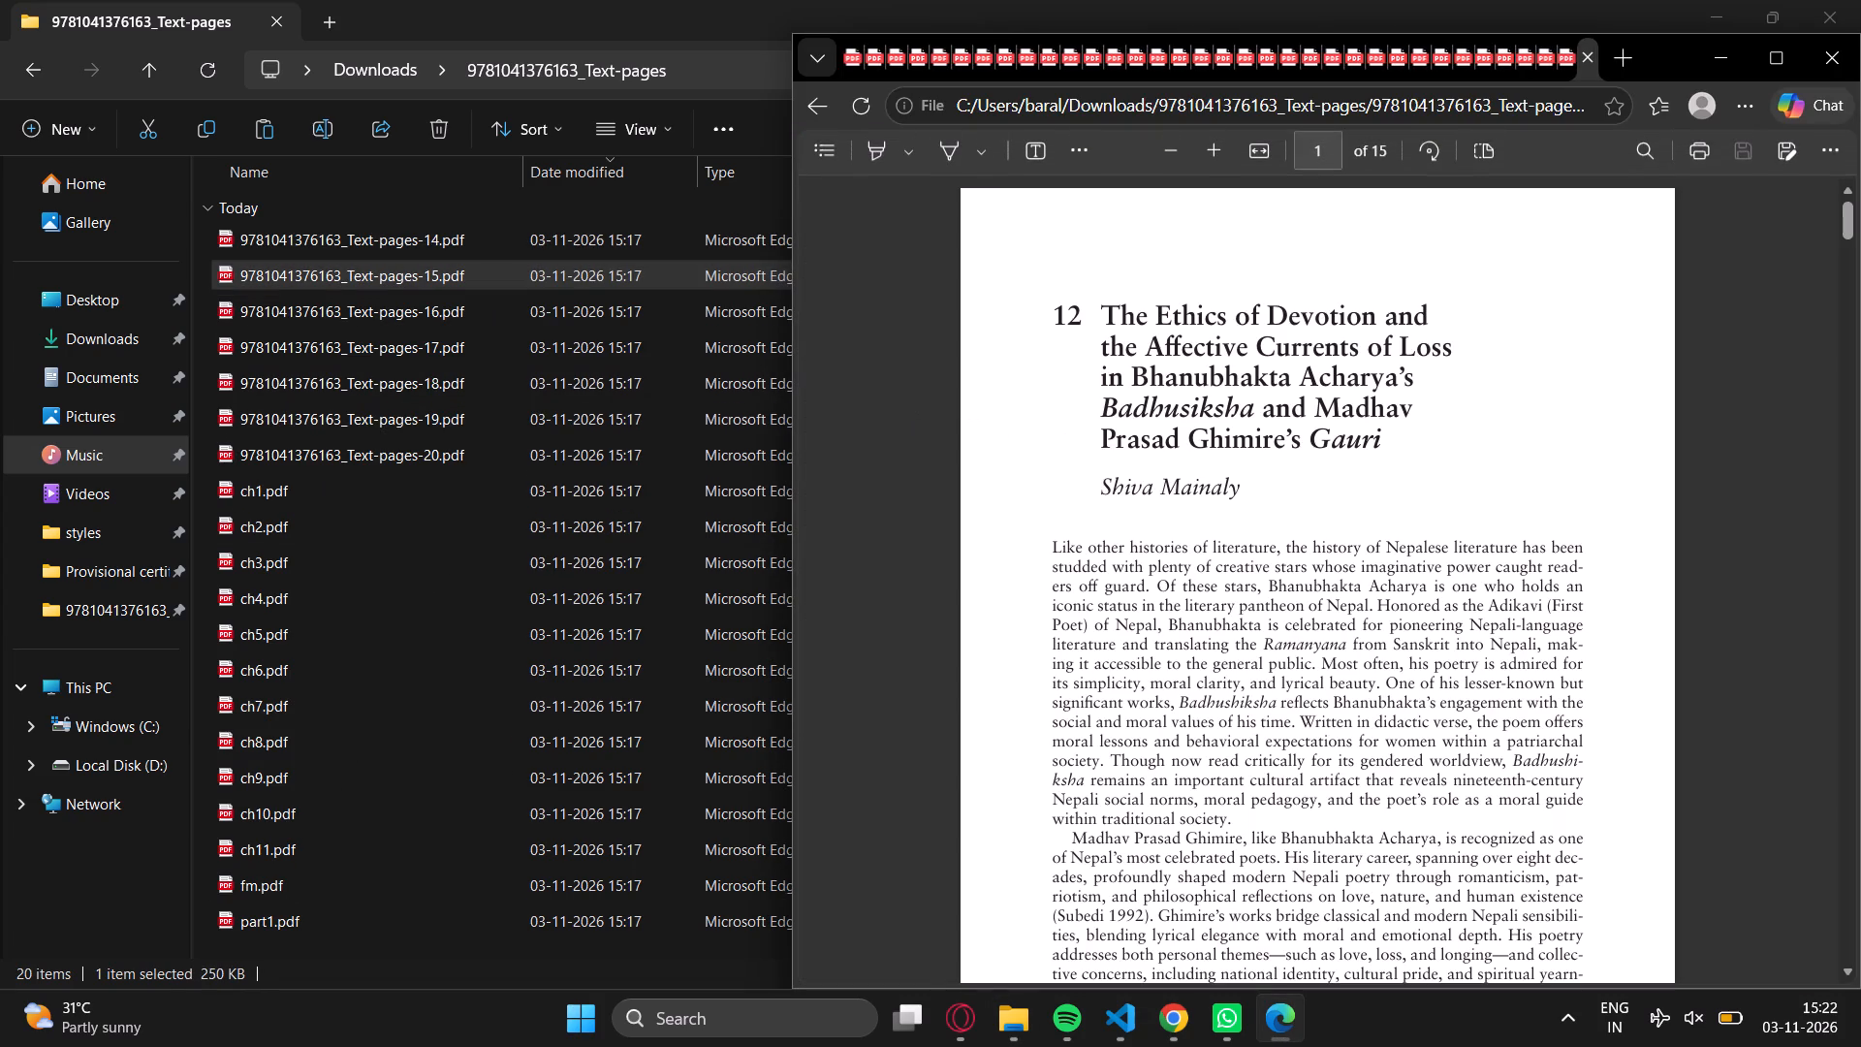
scroll(1139, 428, up, 2)
scroll(1139, 428, down, 12)
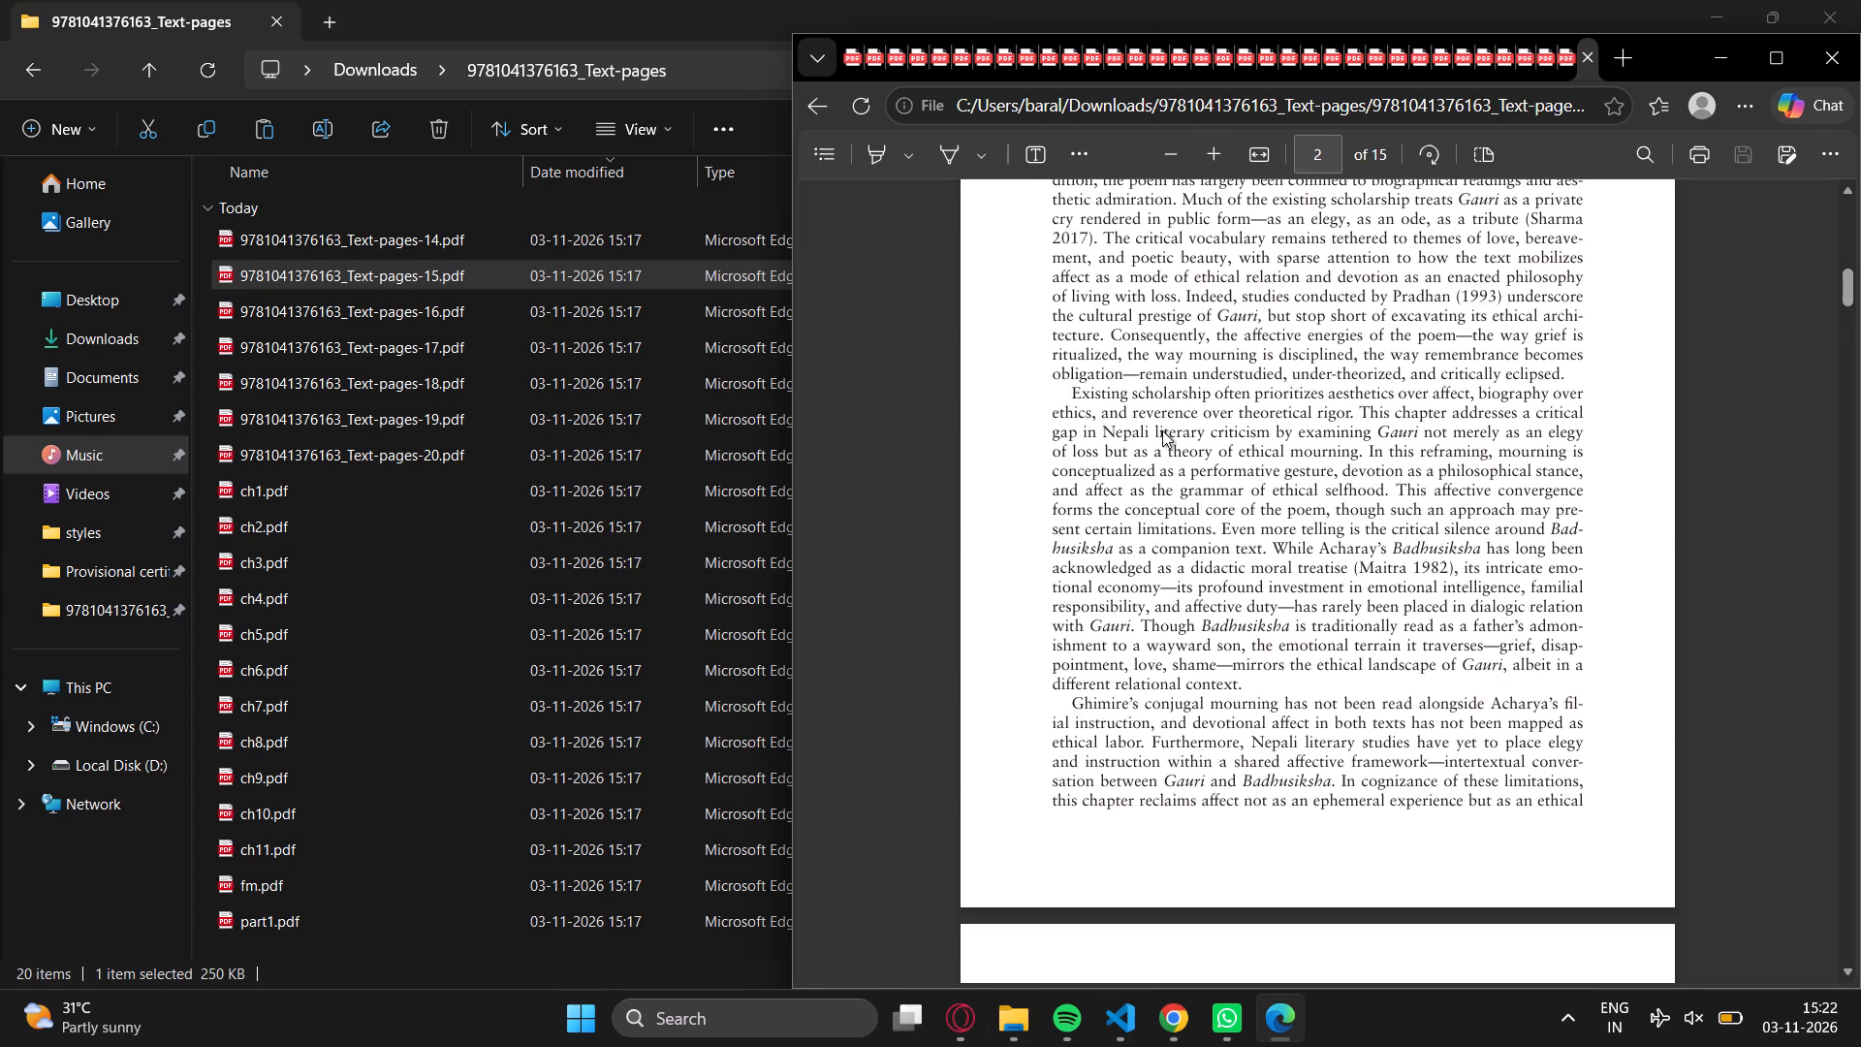
scroll(1156, 432, down, 20)
scroll(1156, 432, down, 20)
scroll(1156, 432, down, 2)
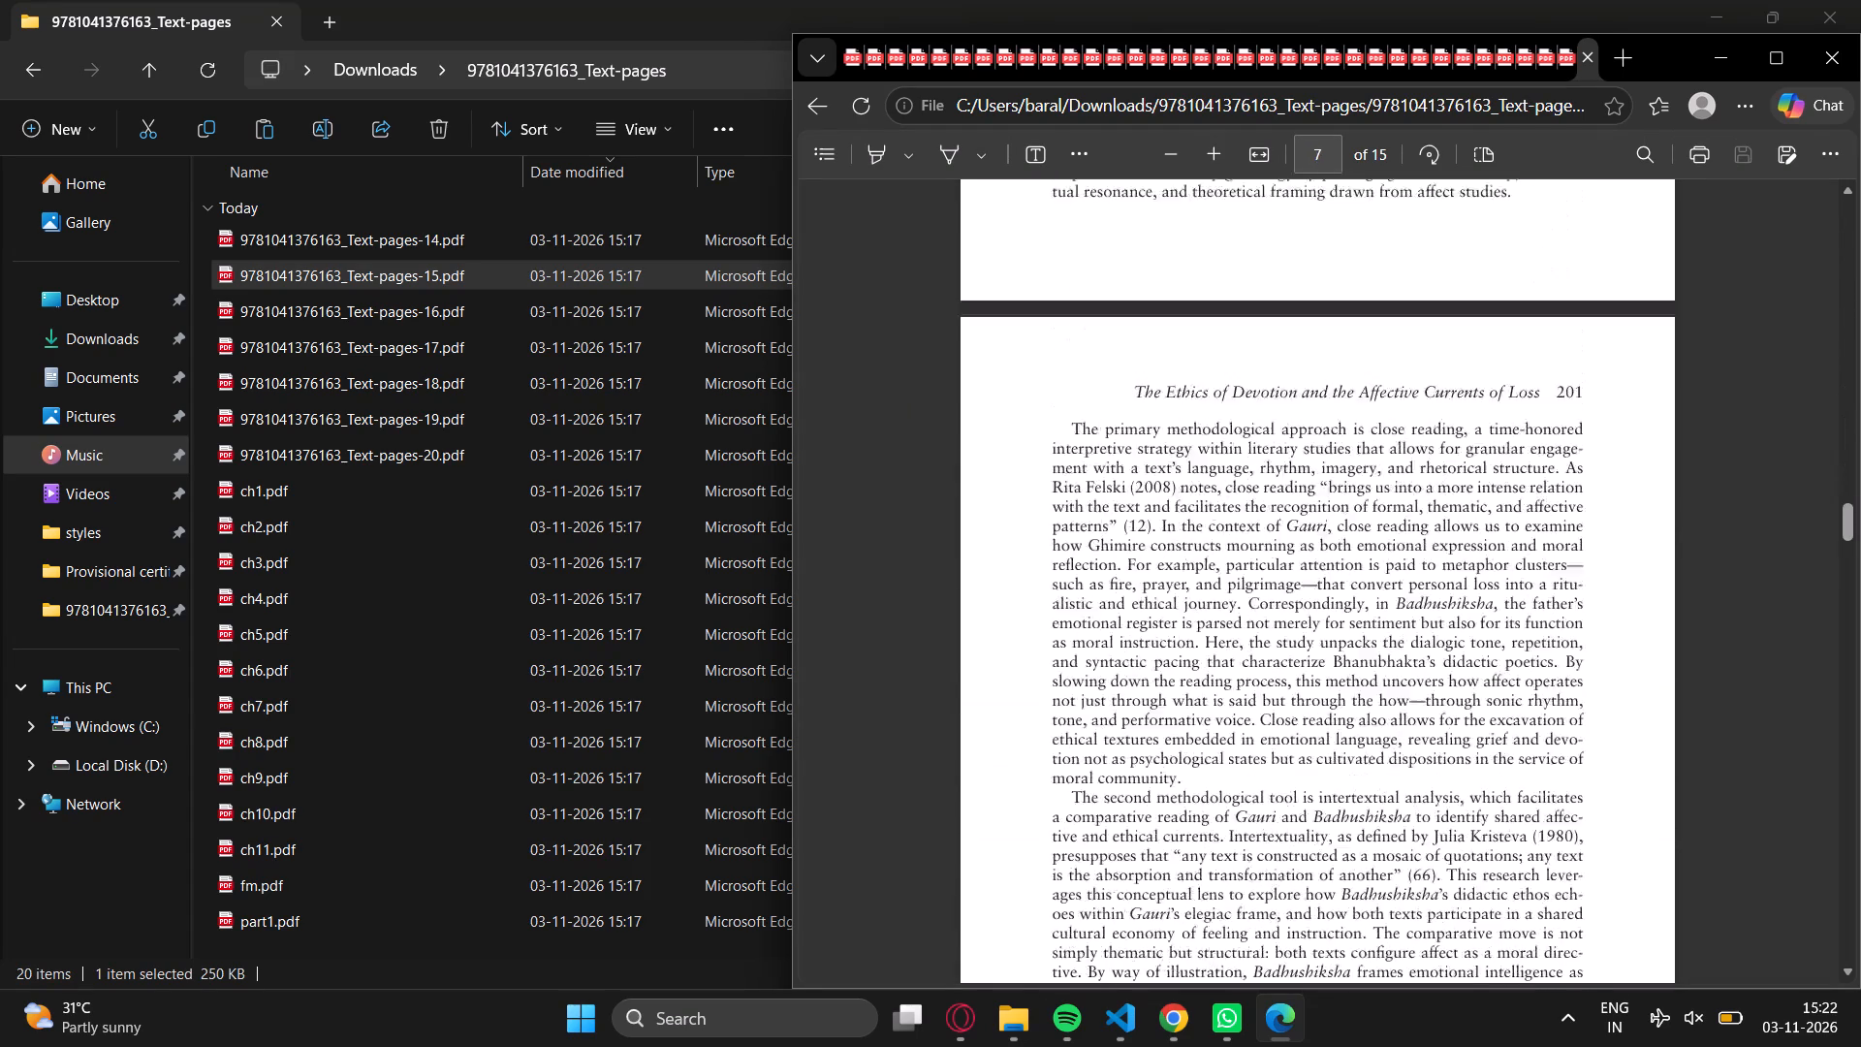
scroll(1147, 457, down, 20)
scroll(1147, 457, down, 20)
scroll(1147, 457, down, 2)
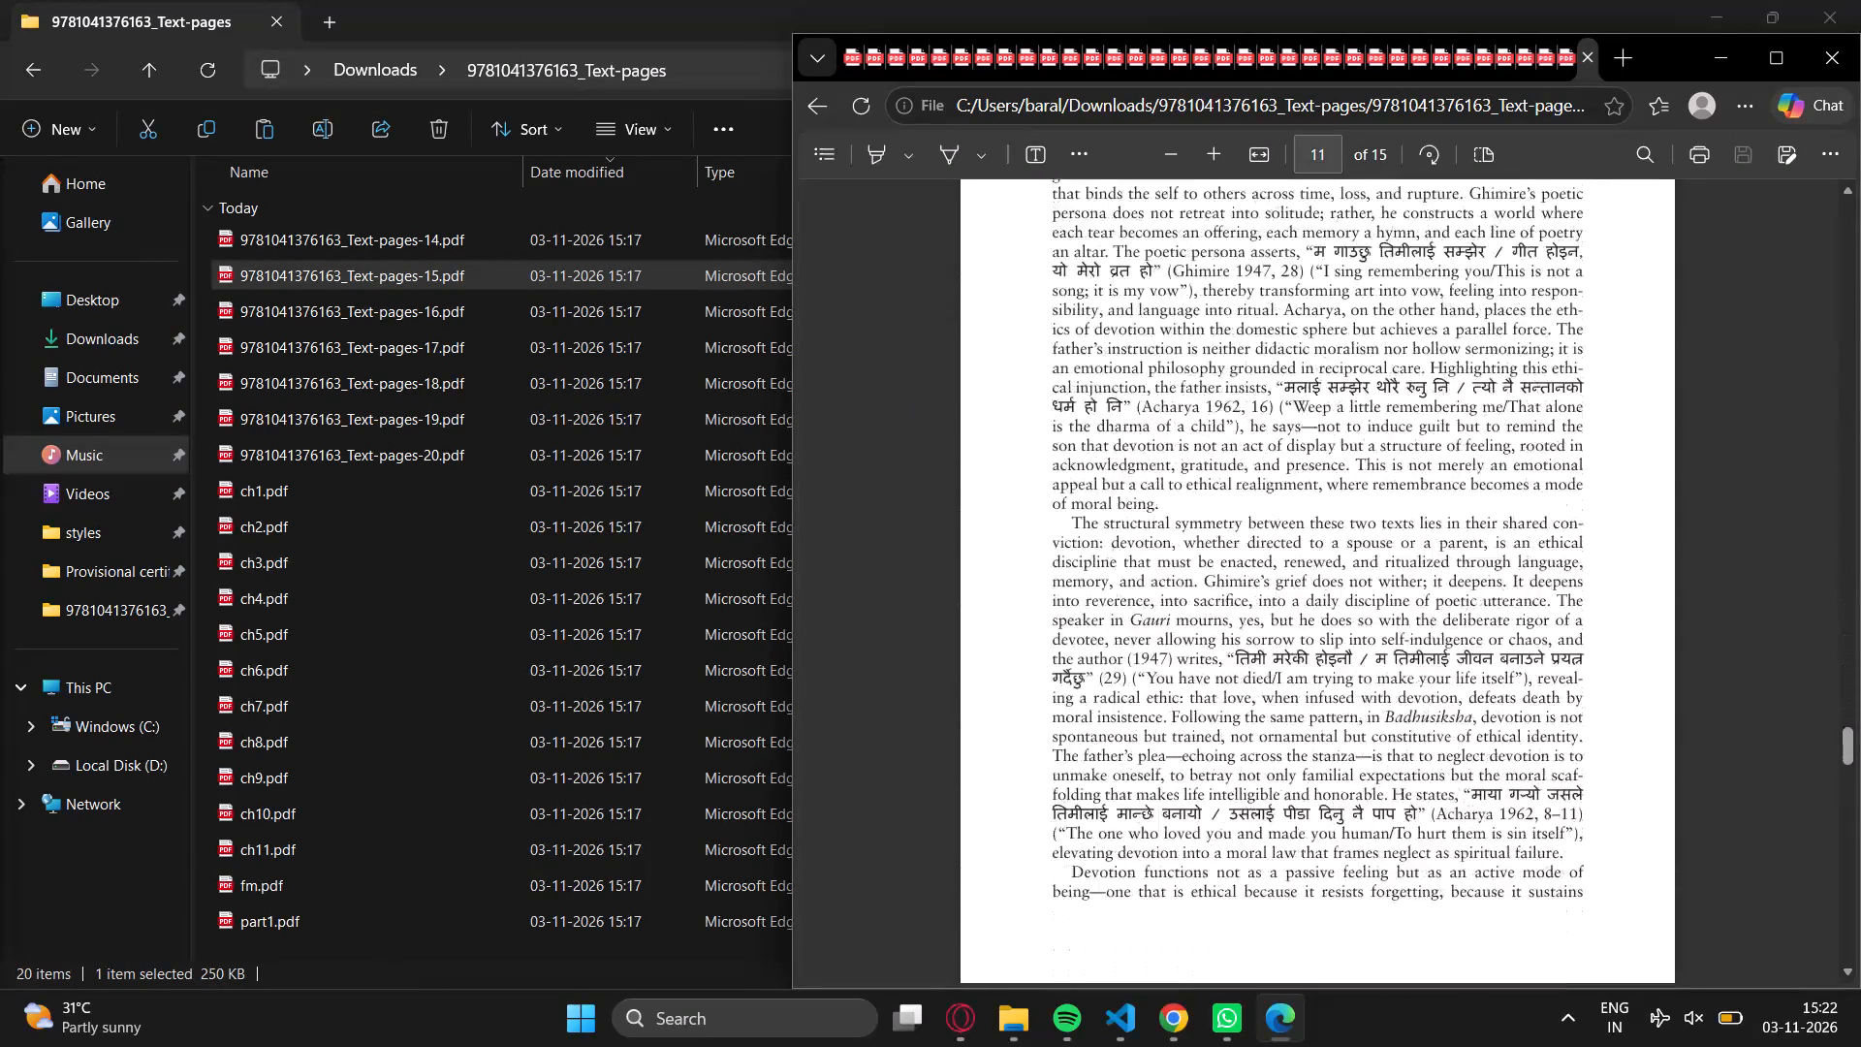
scroll(1155, 456, down, 20)
scroll(1155, 456, down, 20)
scroll(1155, 456, down, 2)
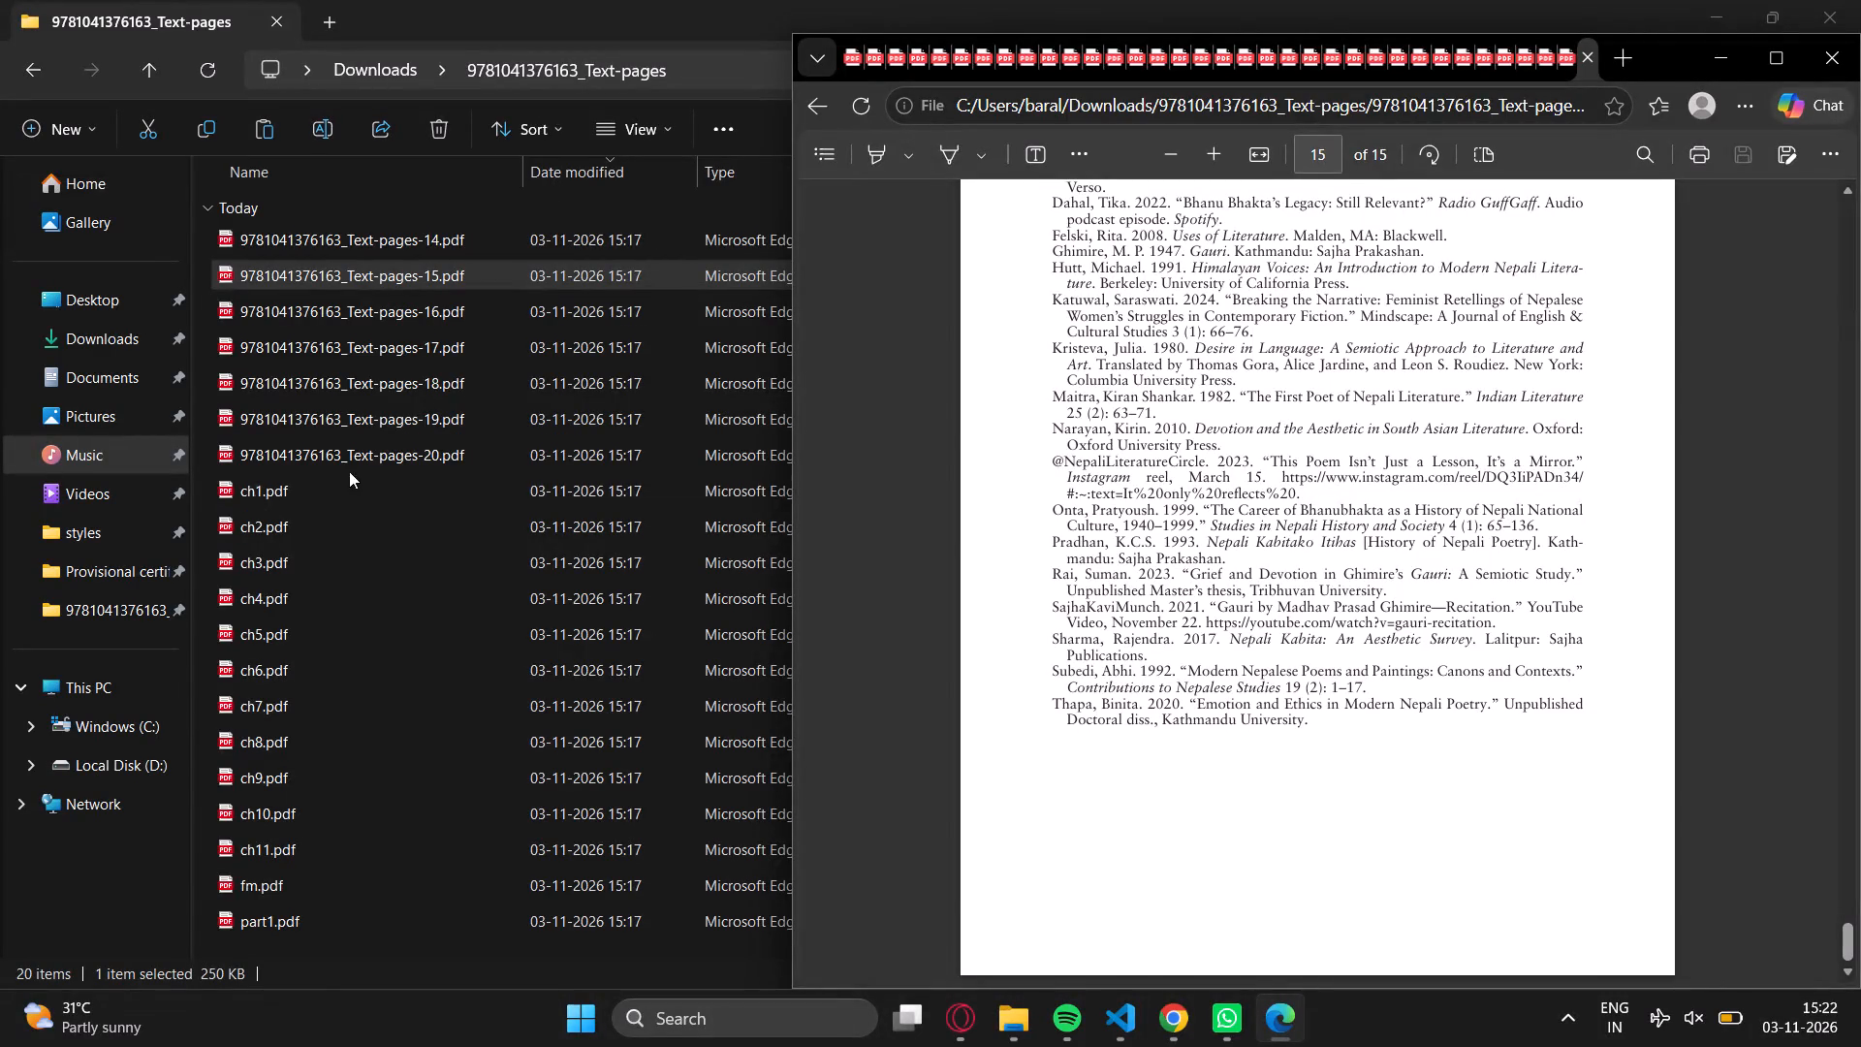
double_click(345, 237)
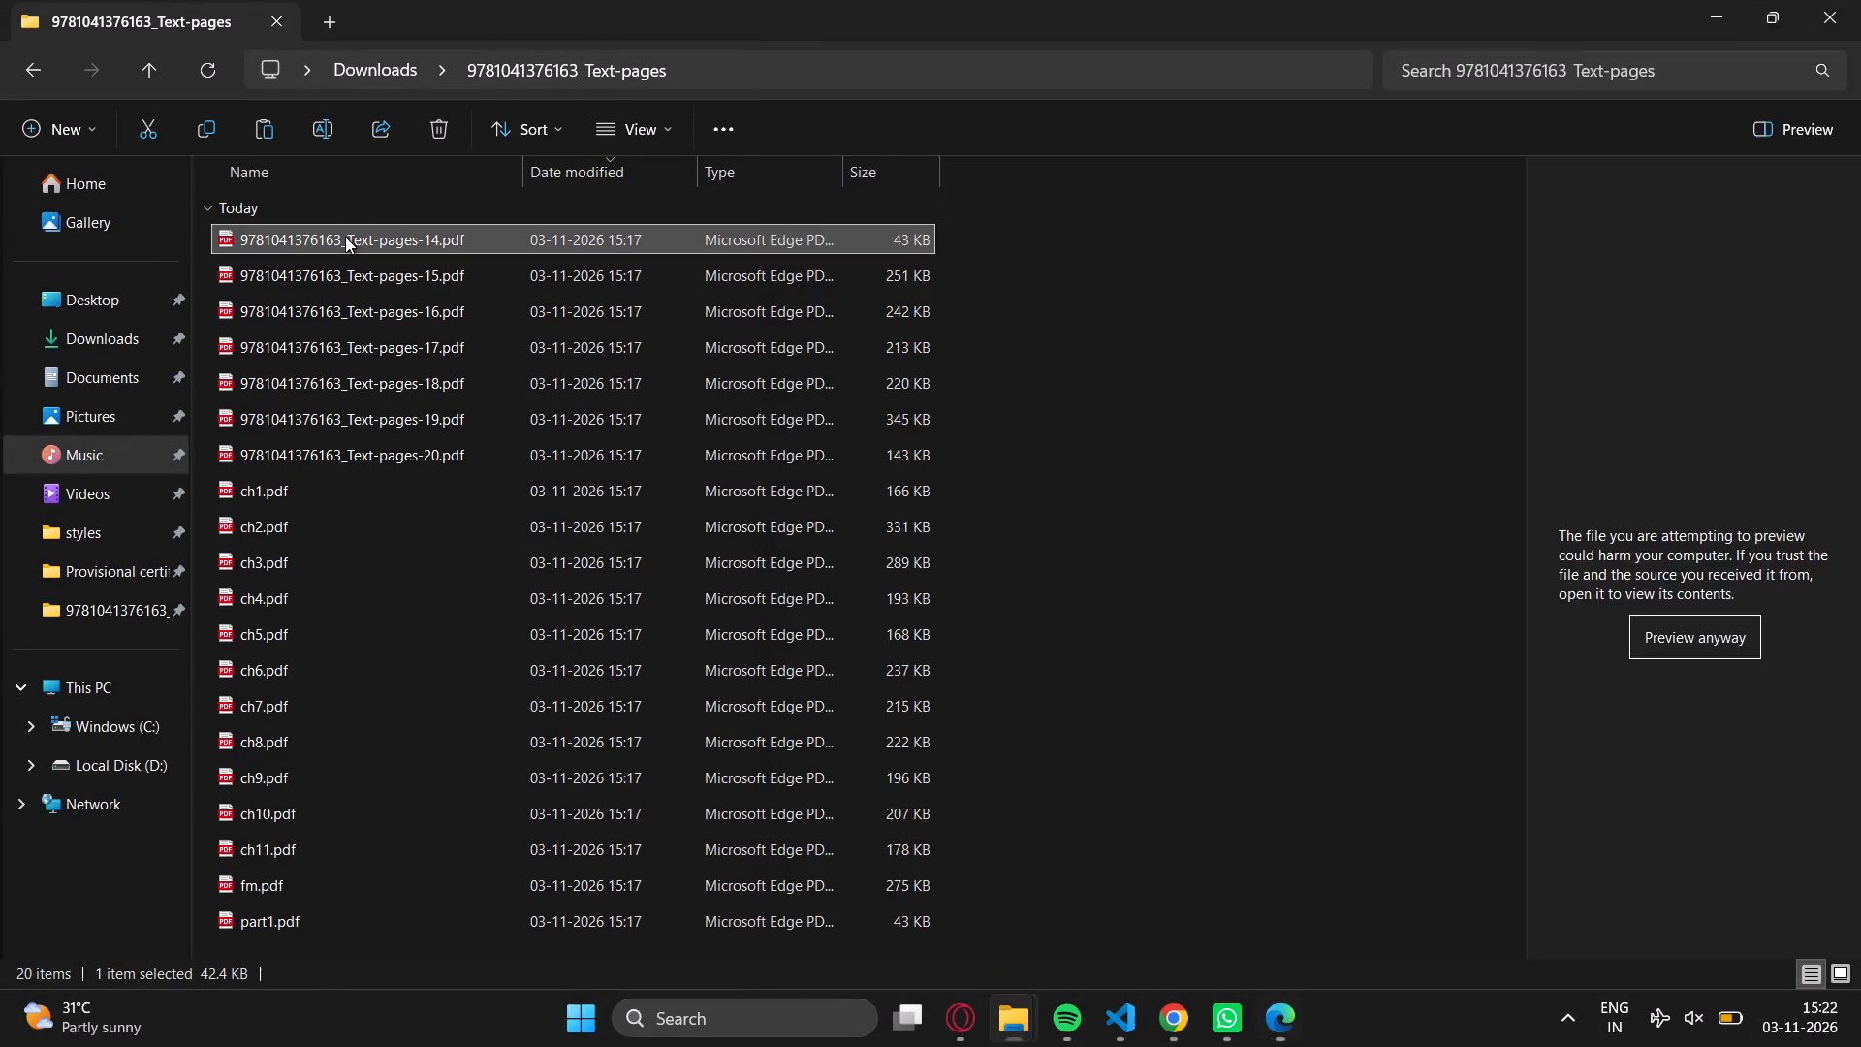
scroll(1199, 432, down, 4)
scroll(1199, 432, up, 11)
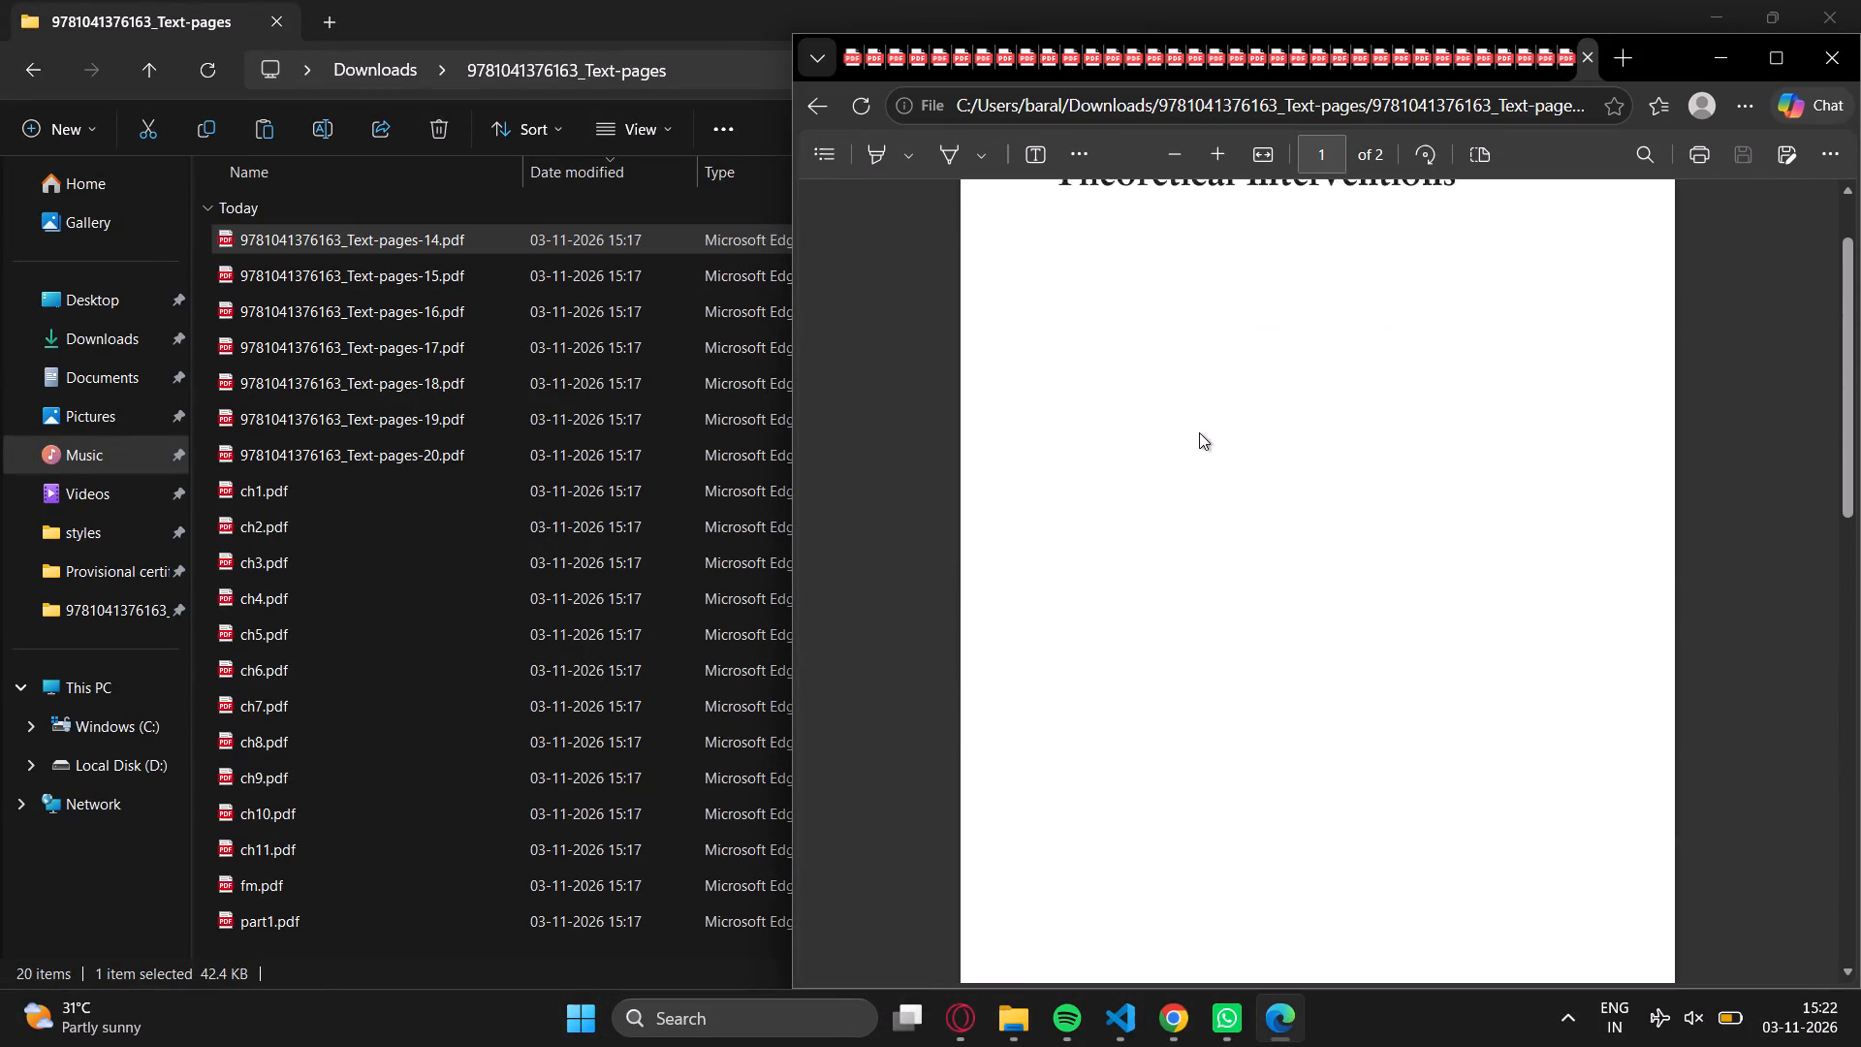
scroll(1199, 432, up, 3)
double_click(446, 275)
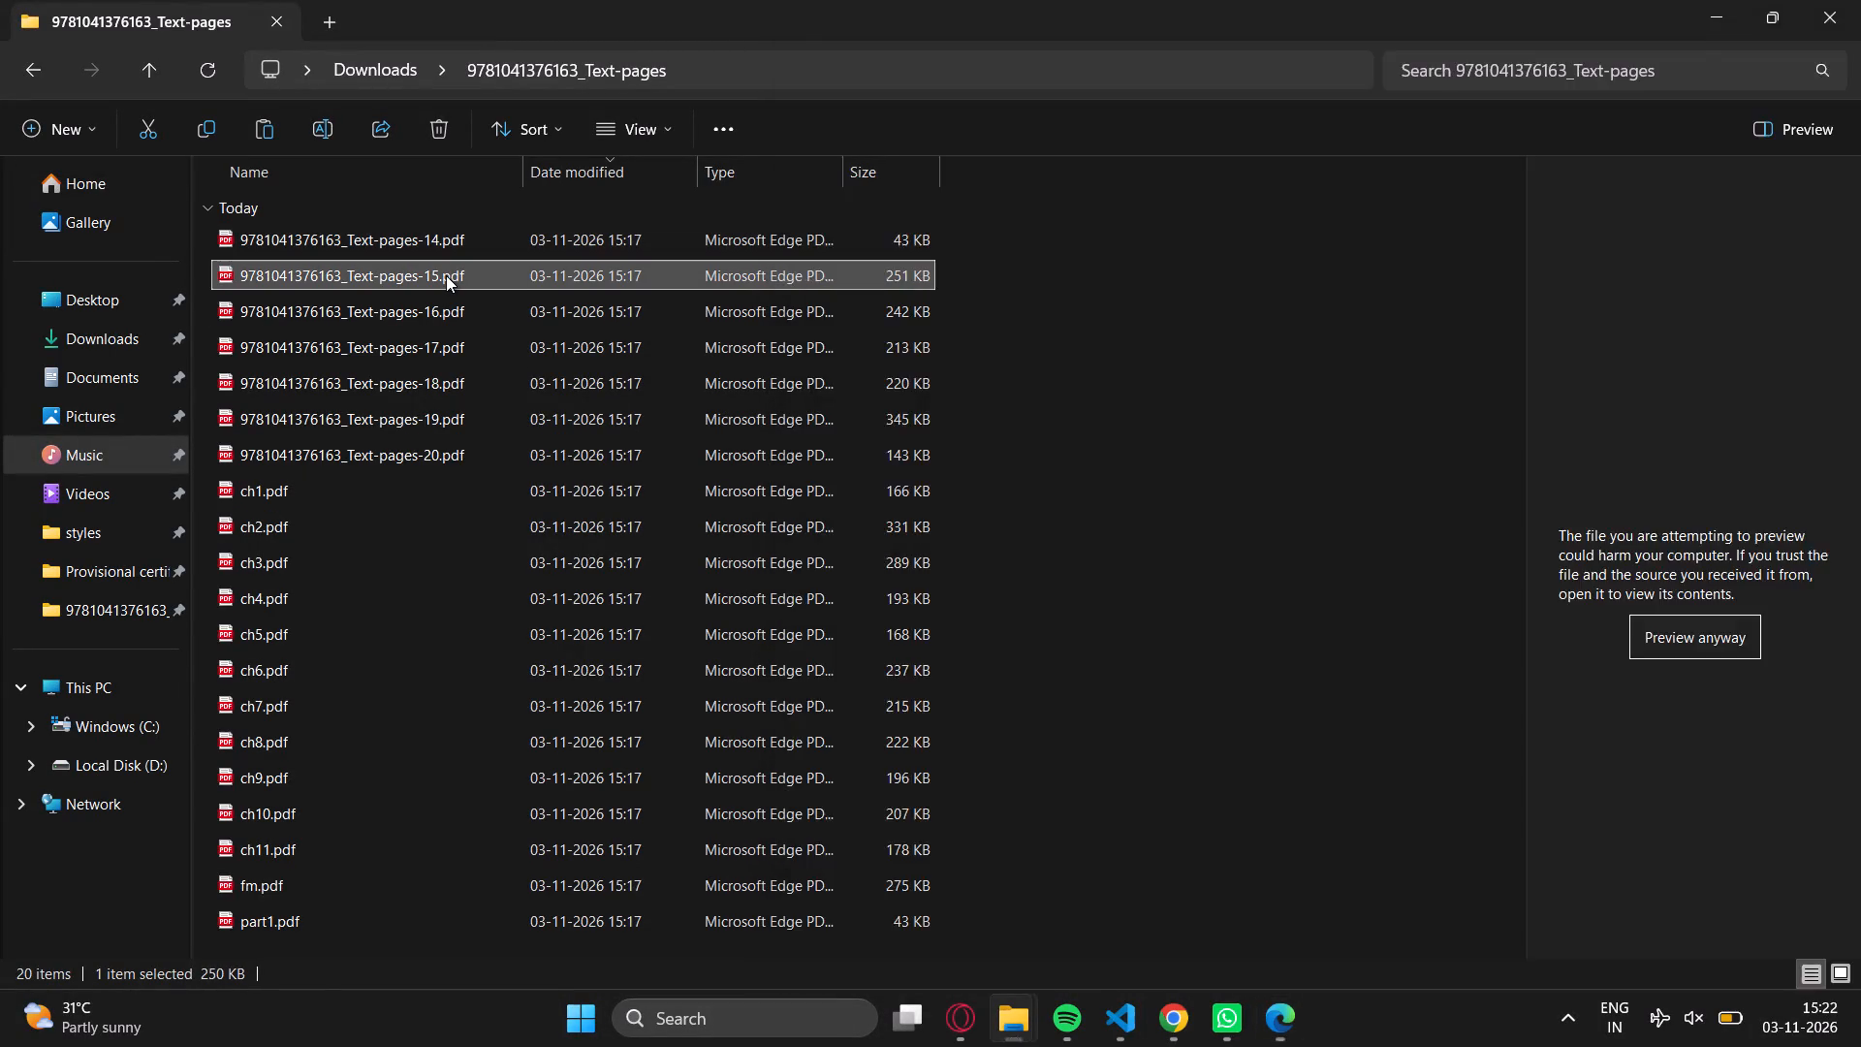
scroll(1142, 288, up, 8)
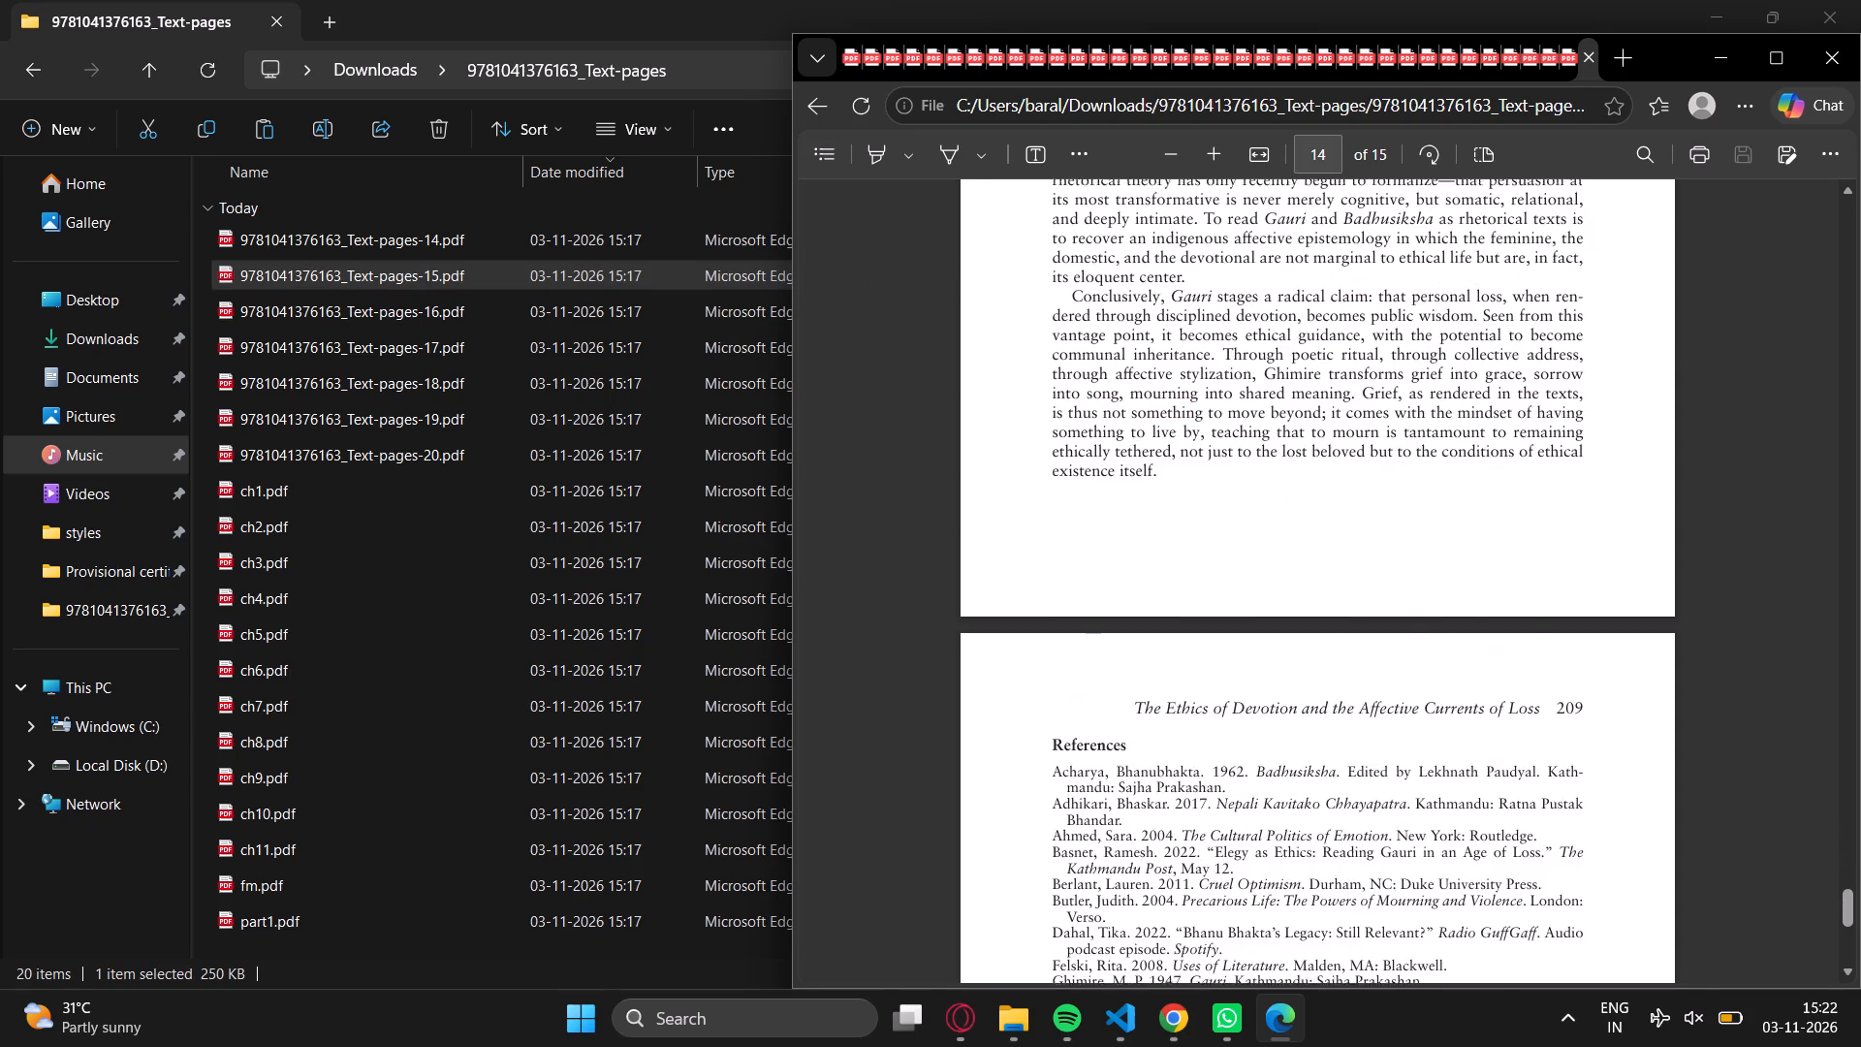
scroll(1145, 296, up, 4)
double_click(383, 314)
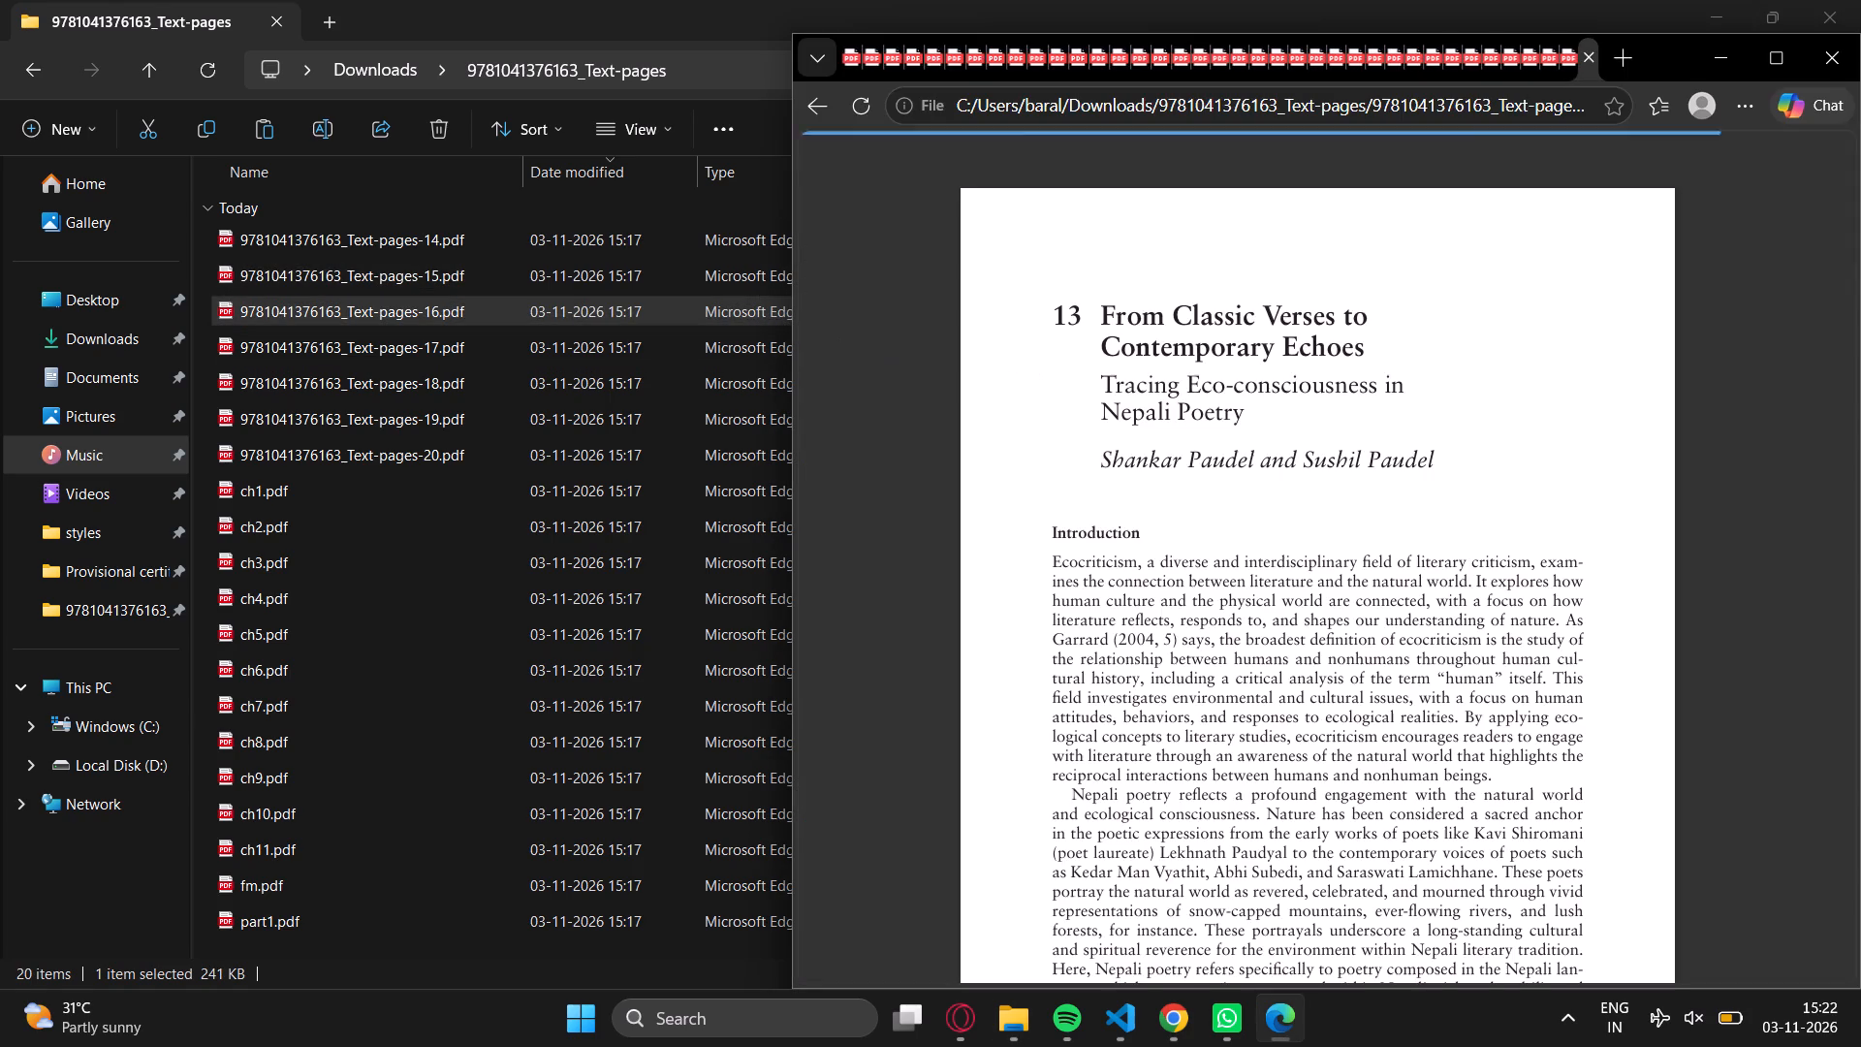
scroll(1153, 363, down, 6)
scroll(1158, 363, up, 6)
scroll(1158, 363, down, 12)
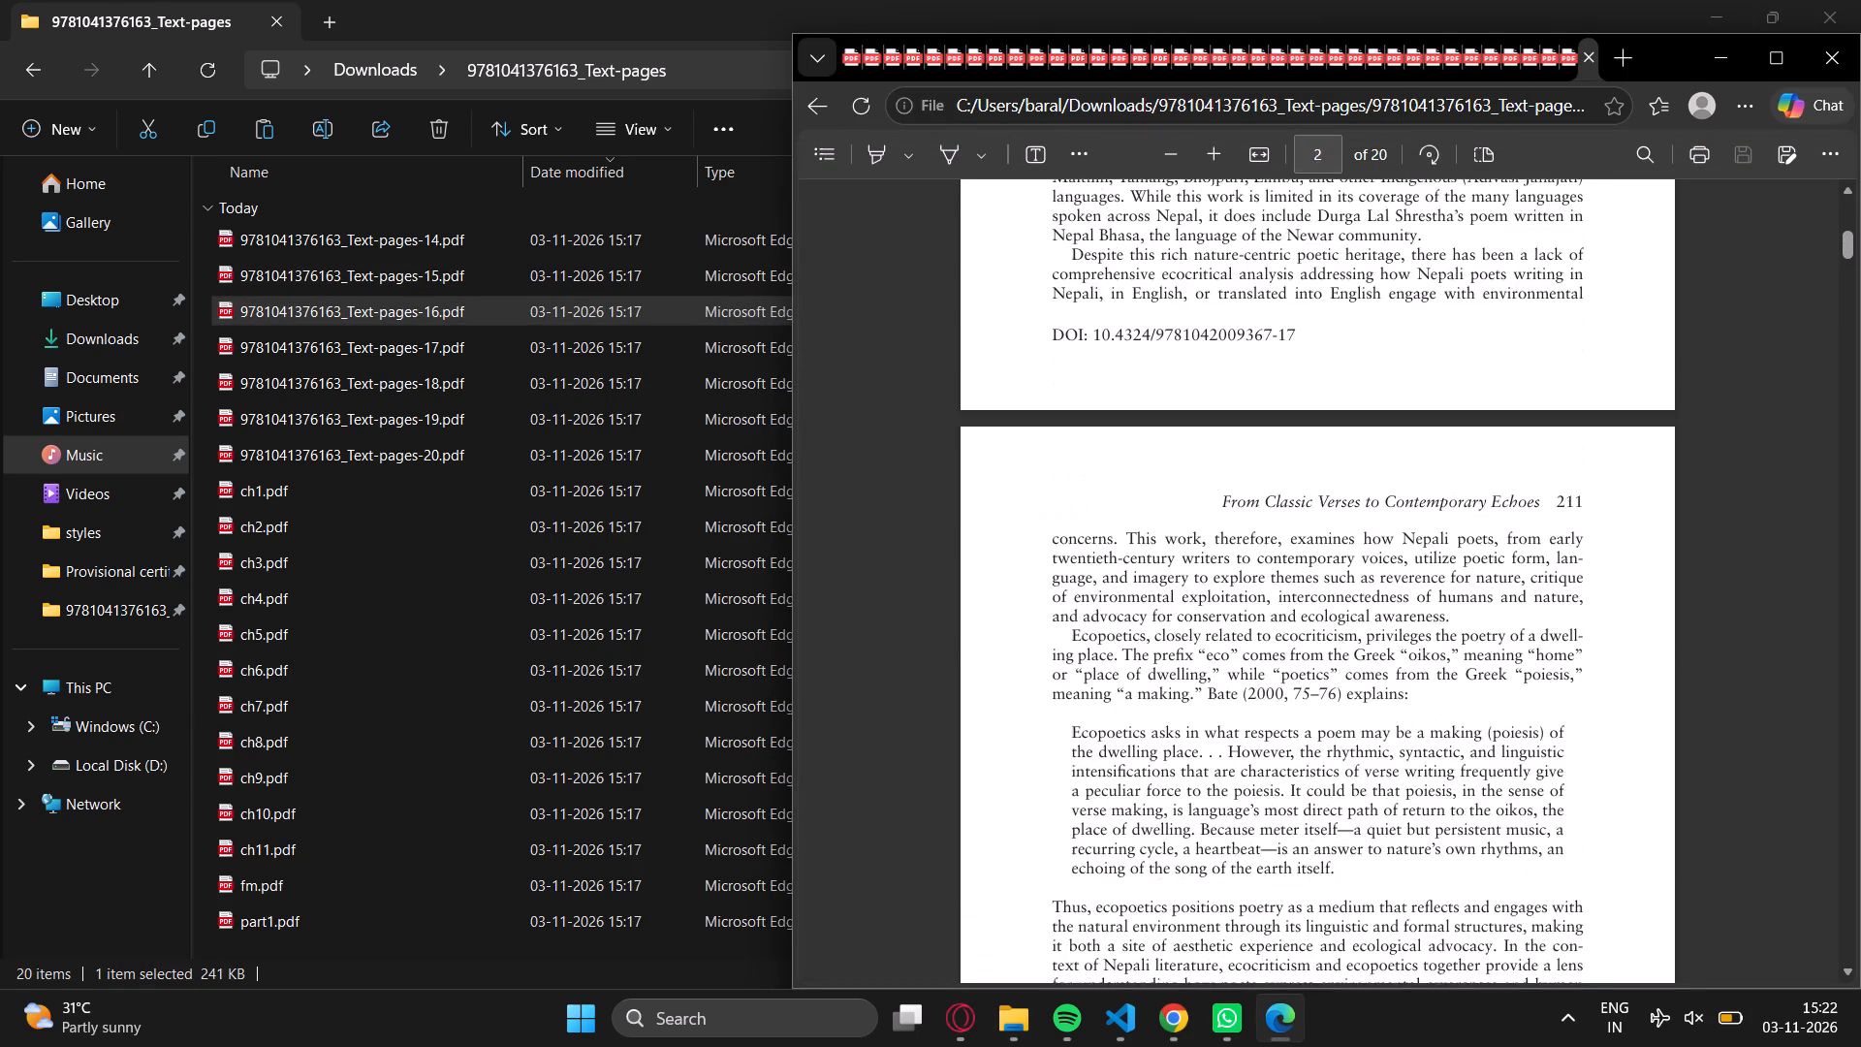
scroll(1158, 363, down, 3)
scroll(1338, 275, down, 7)
drag(1842, 306, 1860, 546)
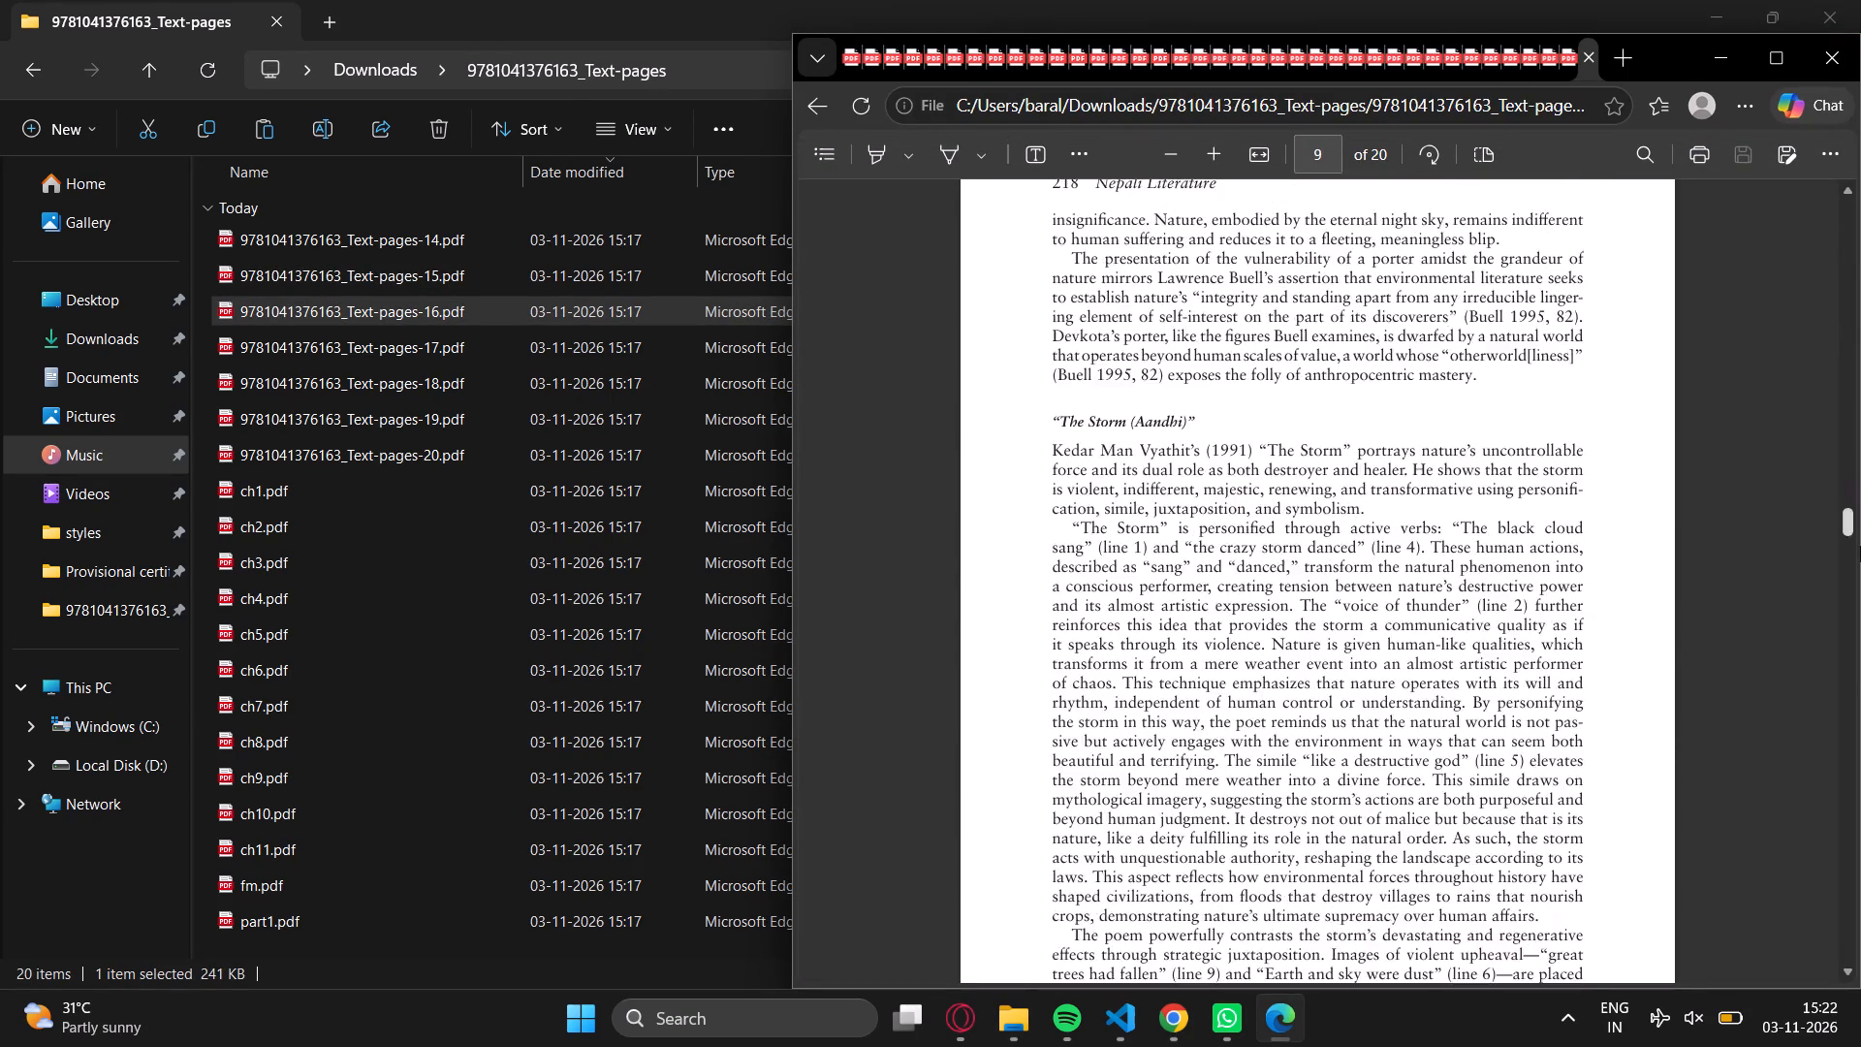
drag(1860, 546, 1860, 931)
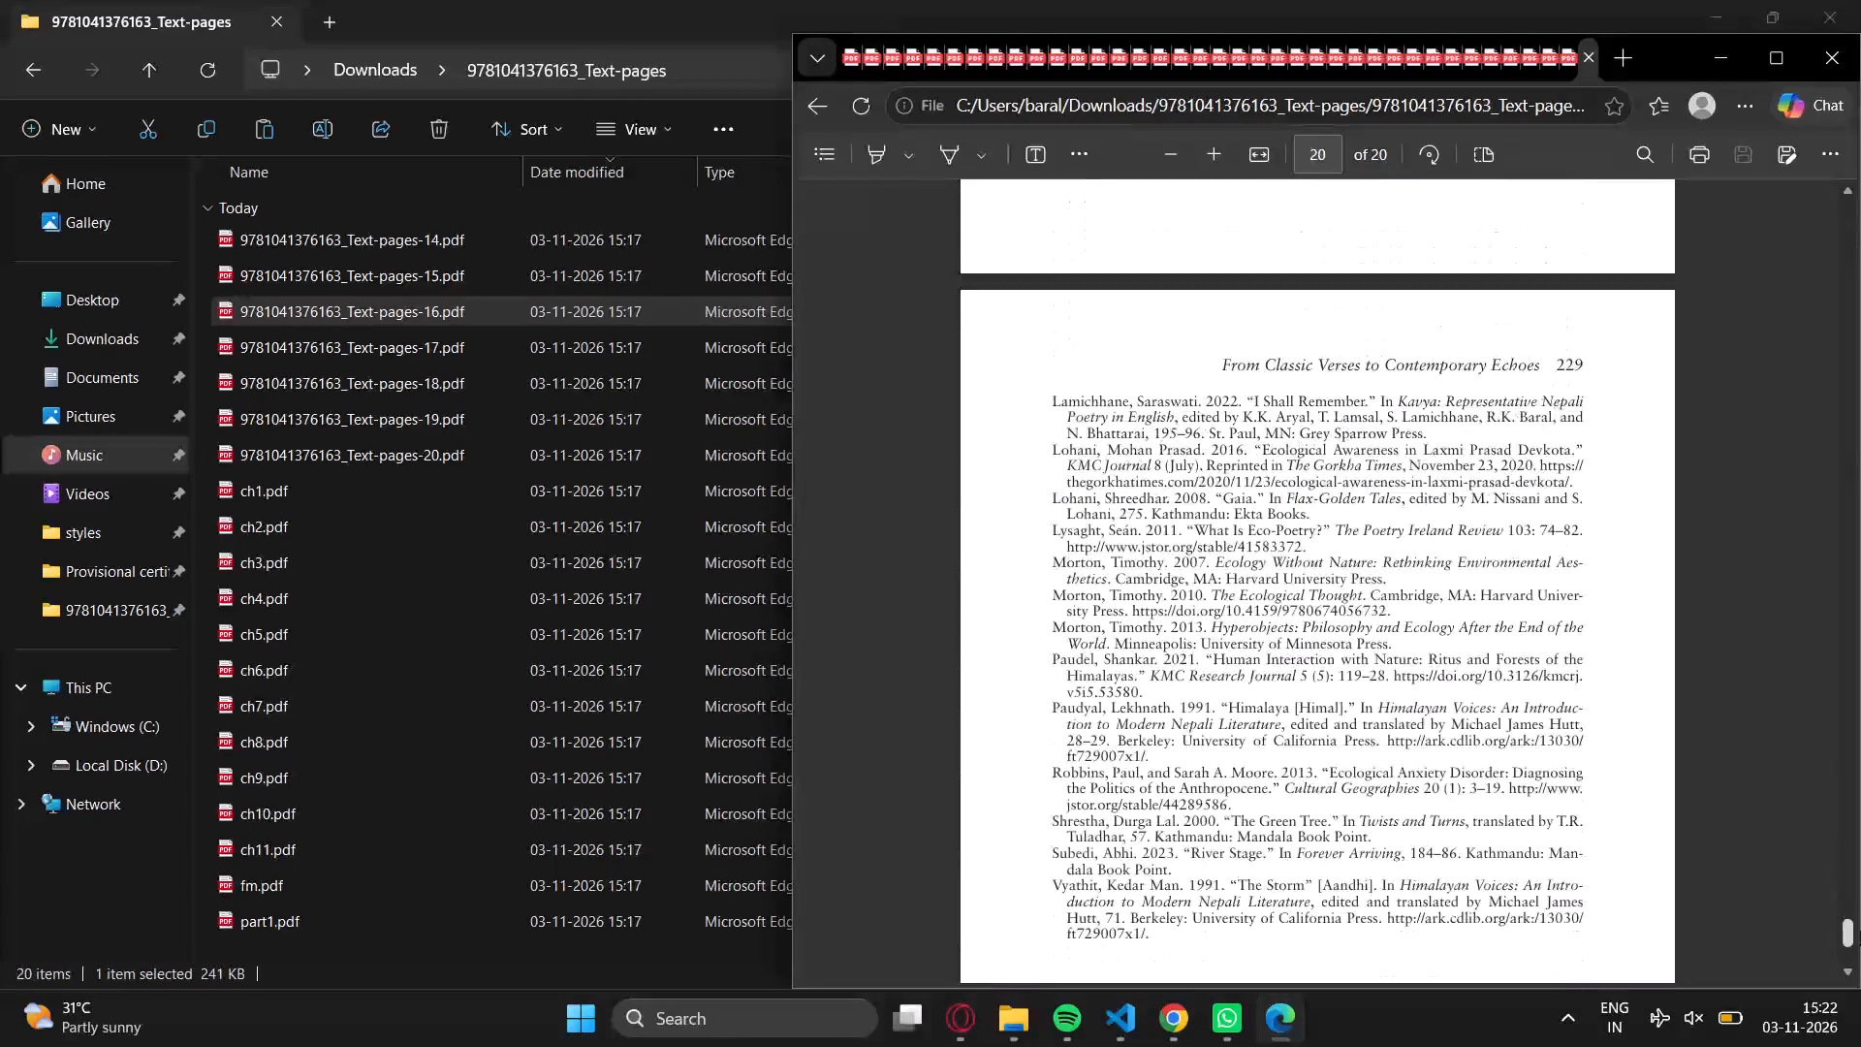
drag(1860, 931, 1860, 945)
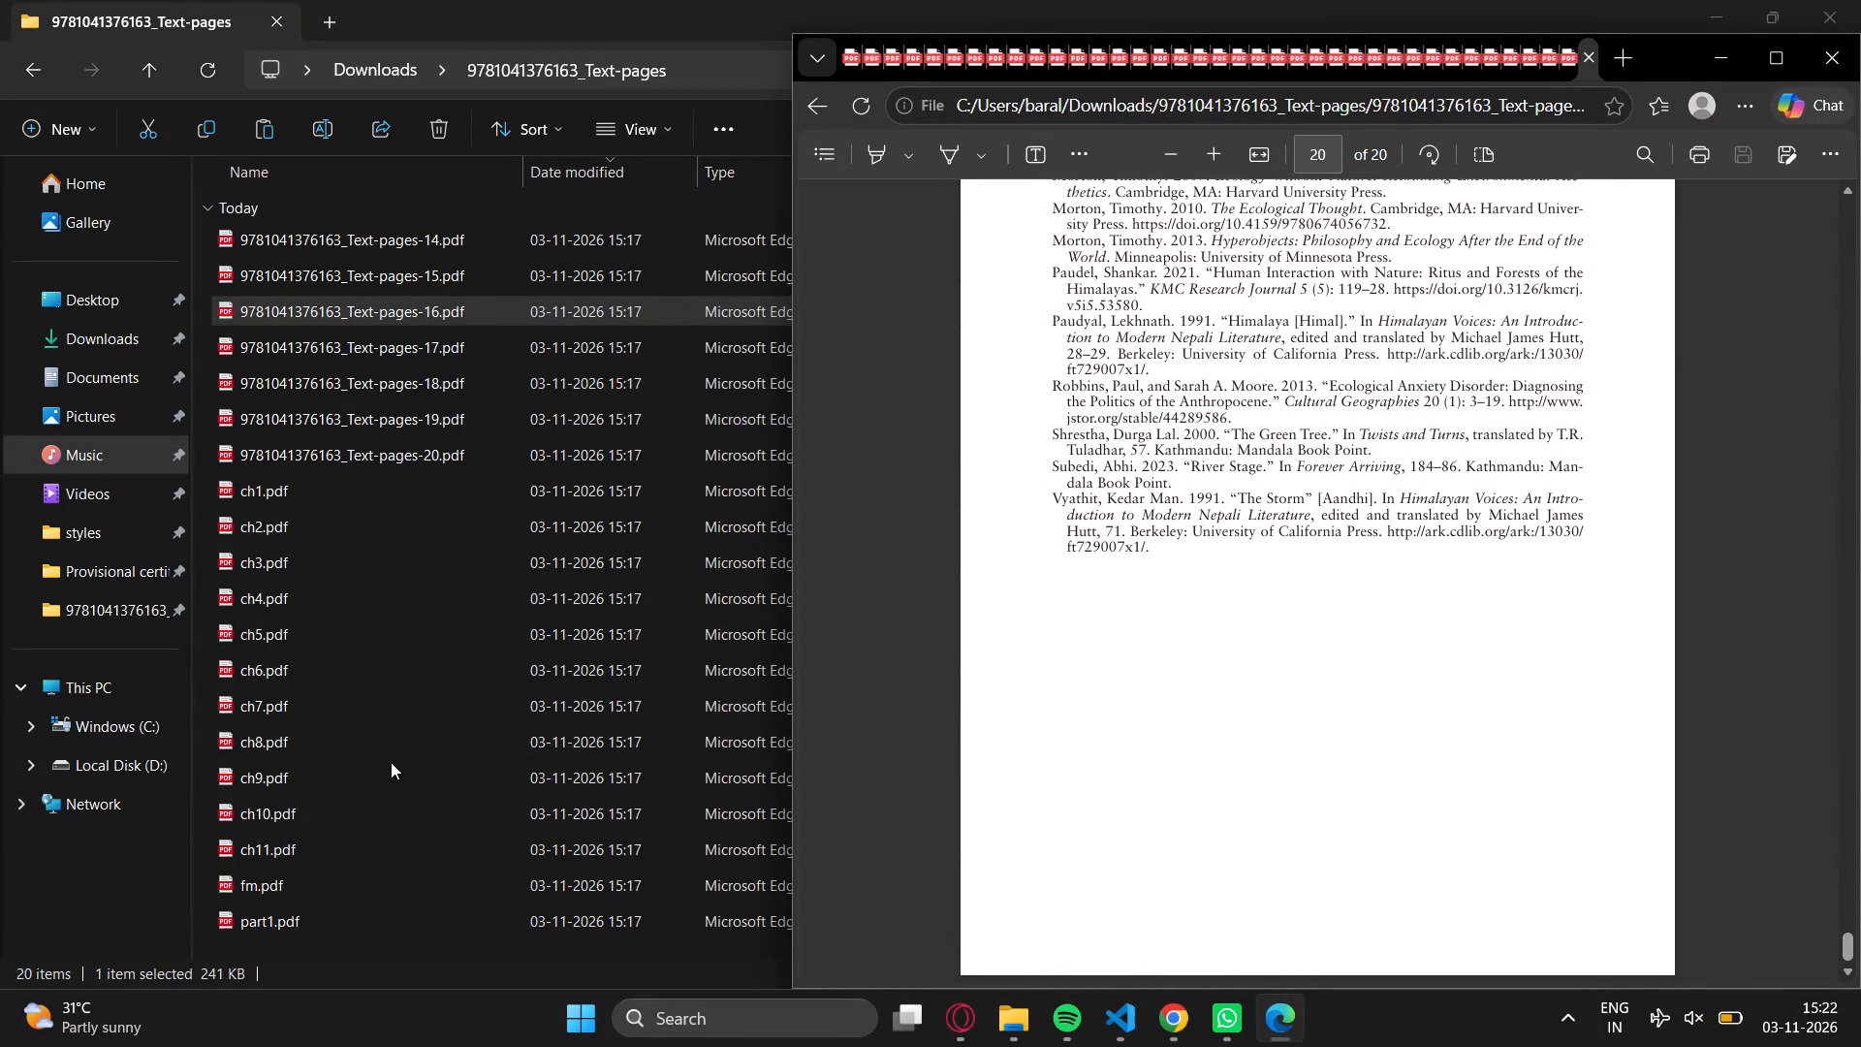
Look through ch11.pdf from its opening to its last page to check where the chapter ends.
double_click(301, 853)
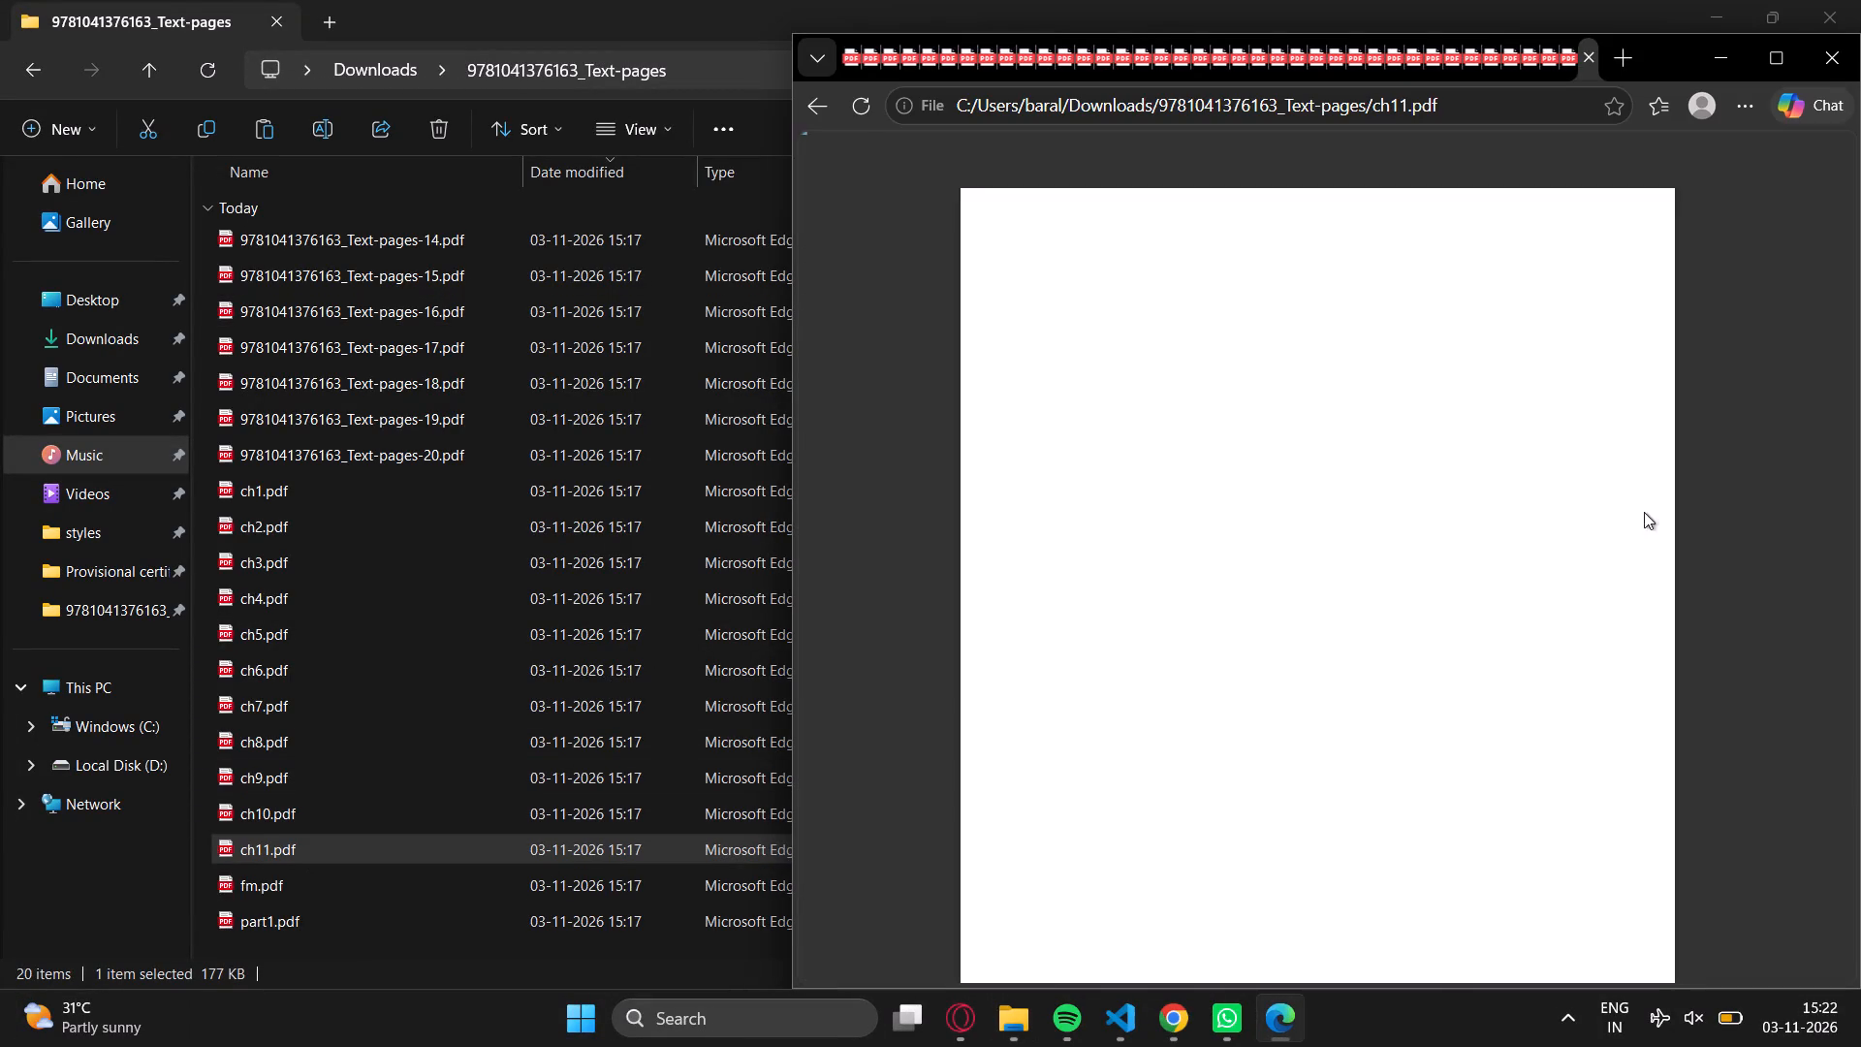
scroll(1814, 486, down, 20)
scroll(1814, 486, down, 10)
scroll(1733, 583, up, 1)
middle_click(1733, 583)
scroll(1733, 583, down, 3)
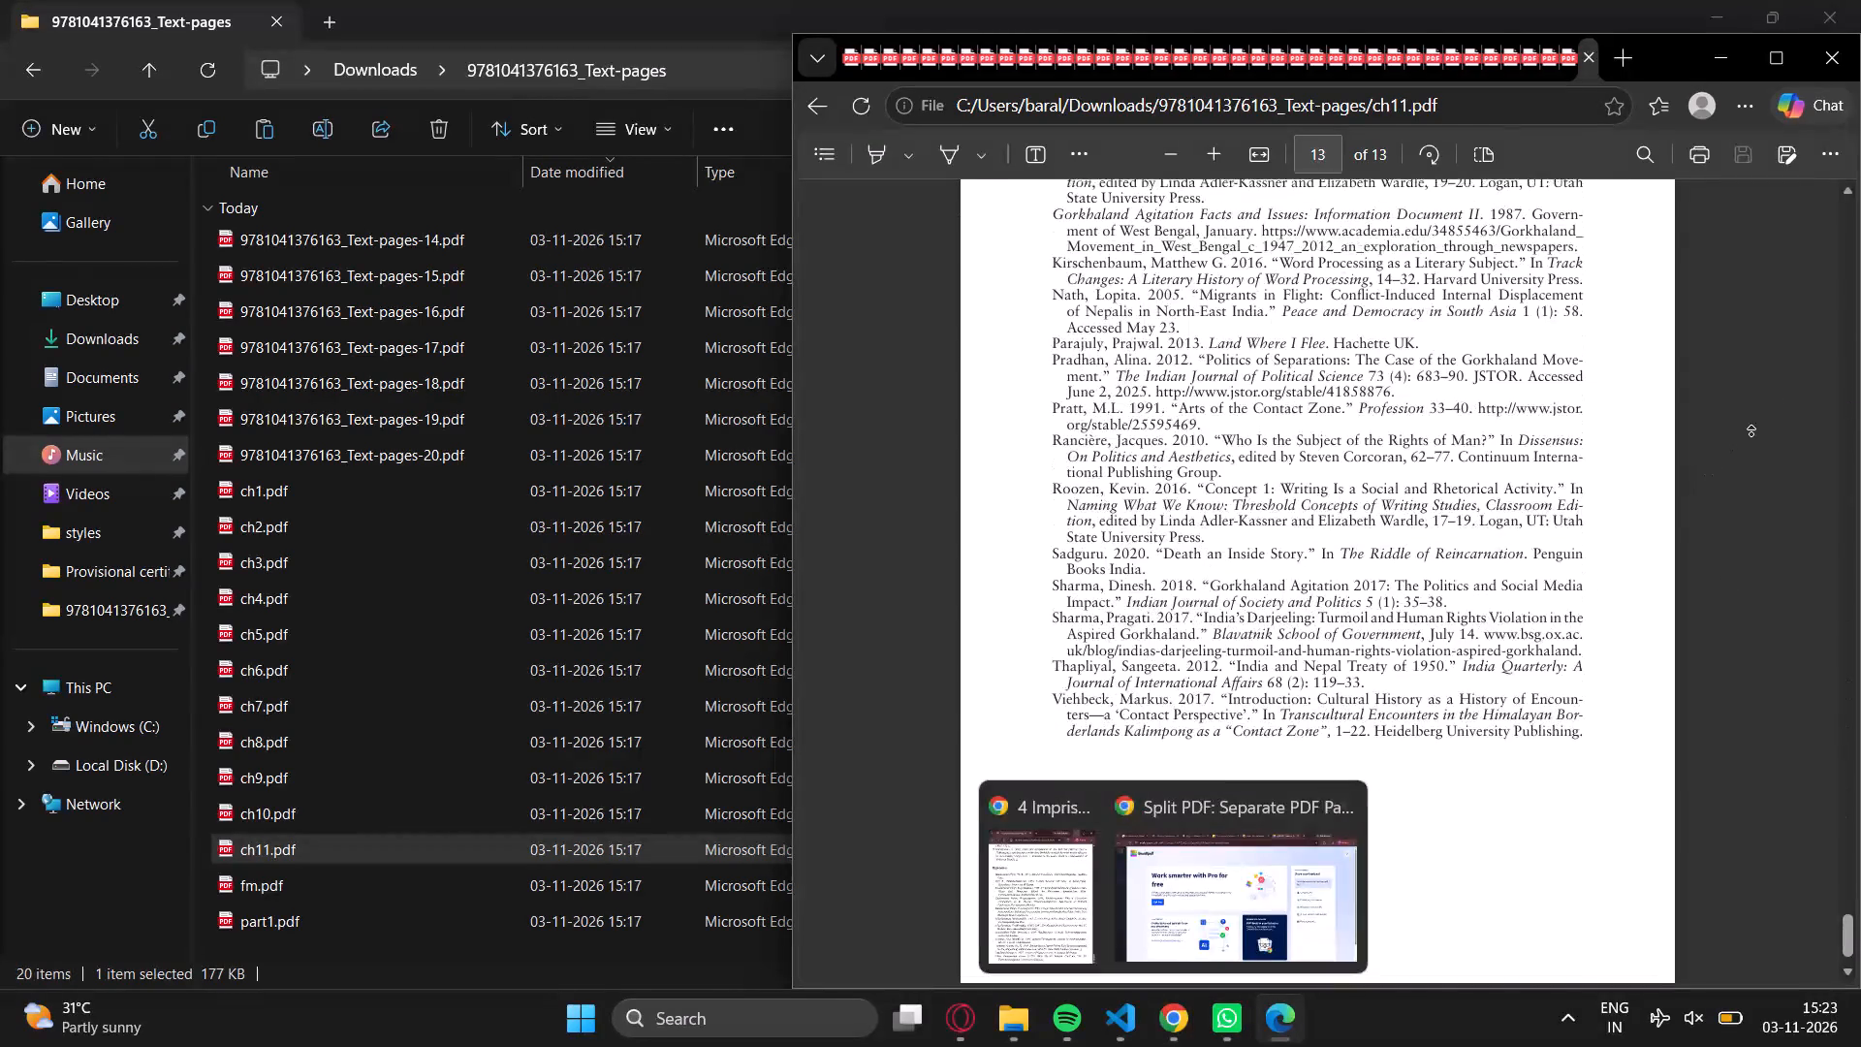
click(1459, 491)
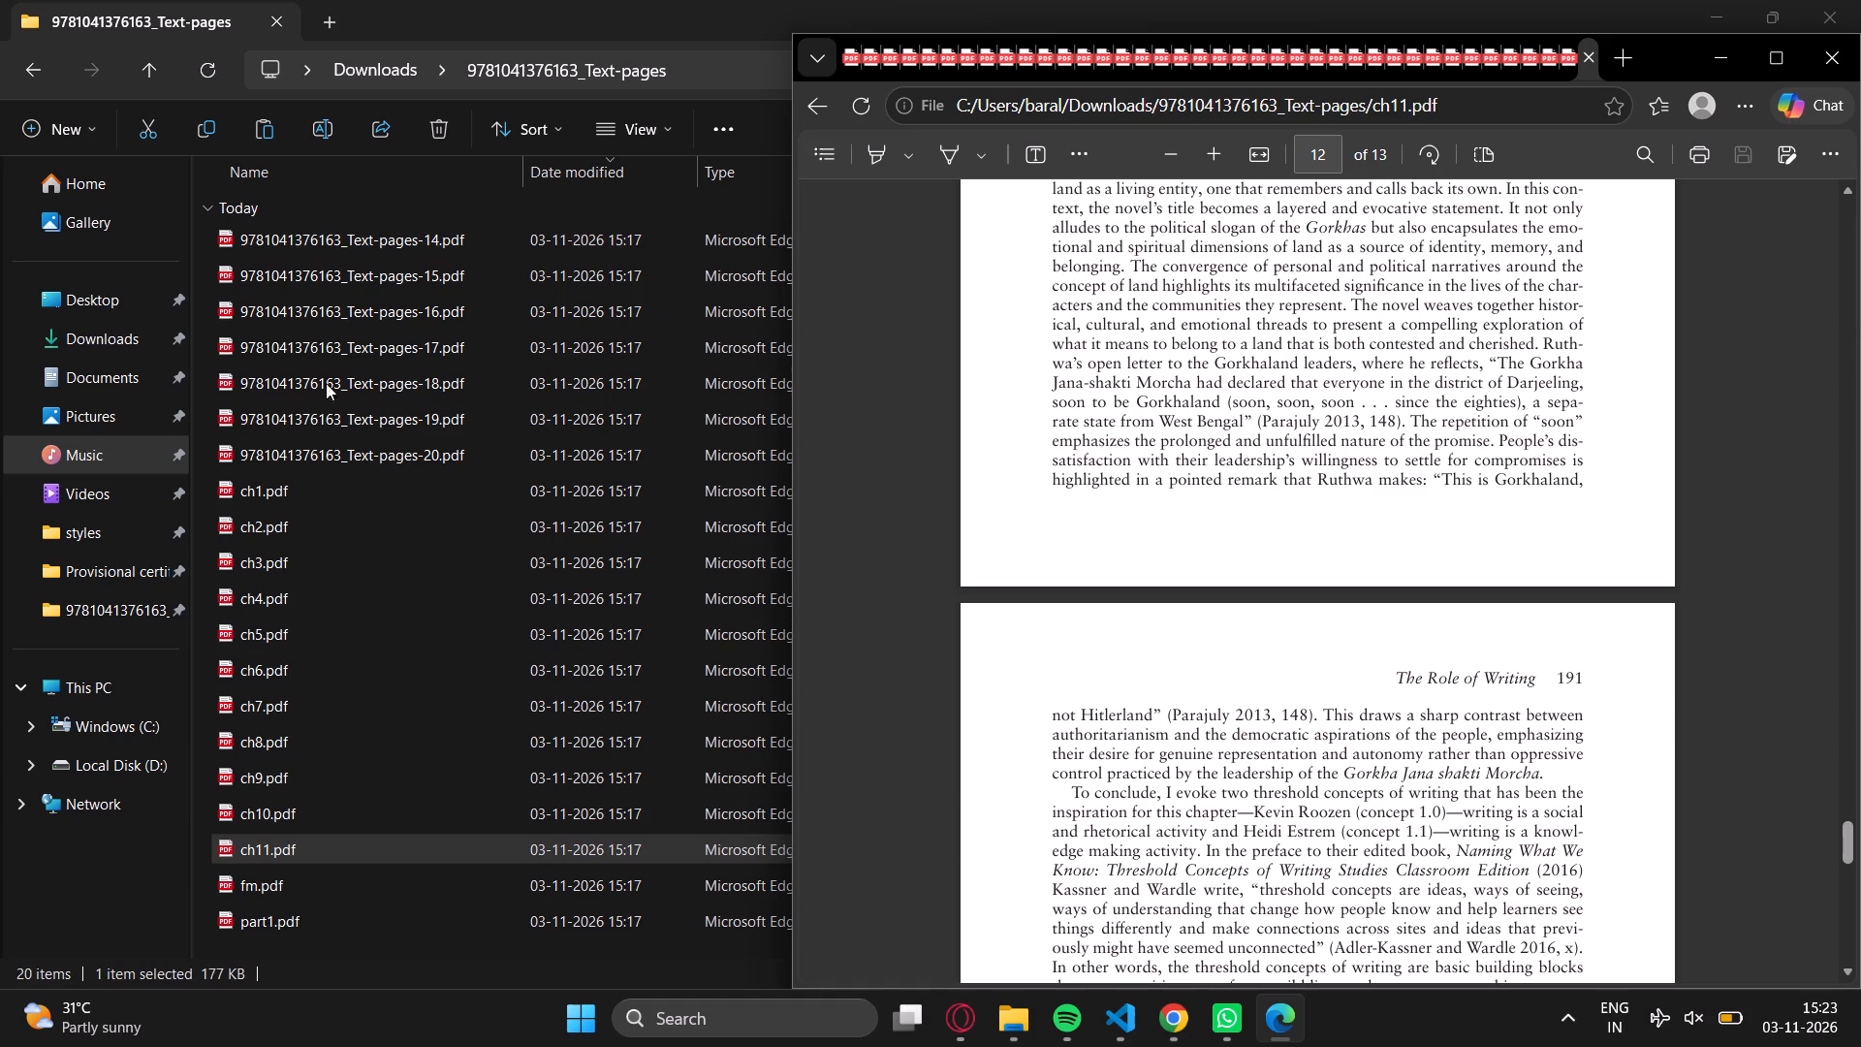
double_click(437, 232)
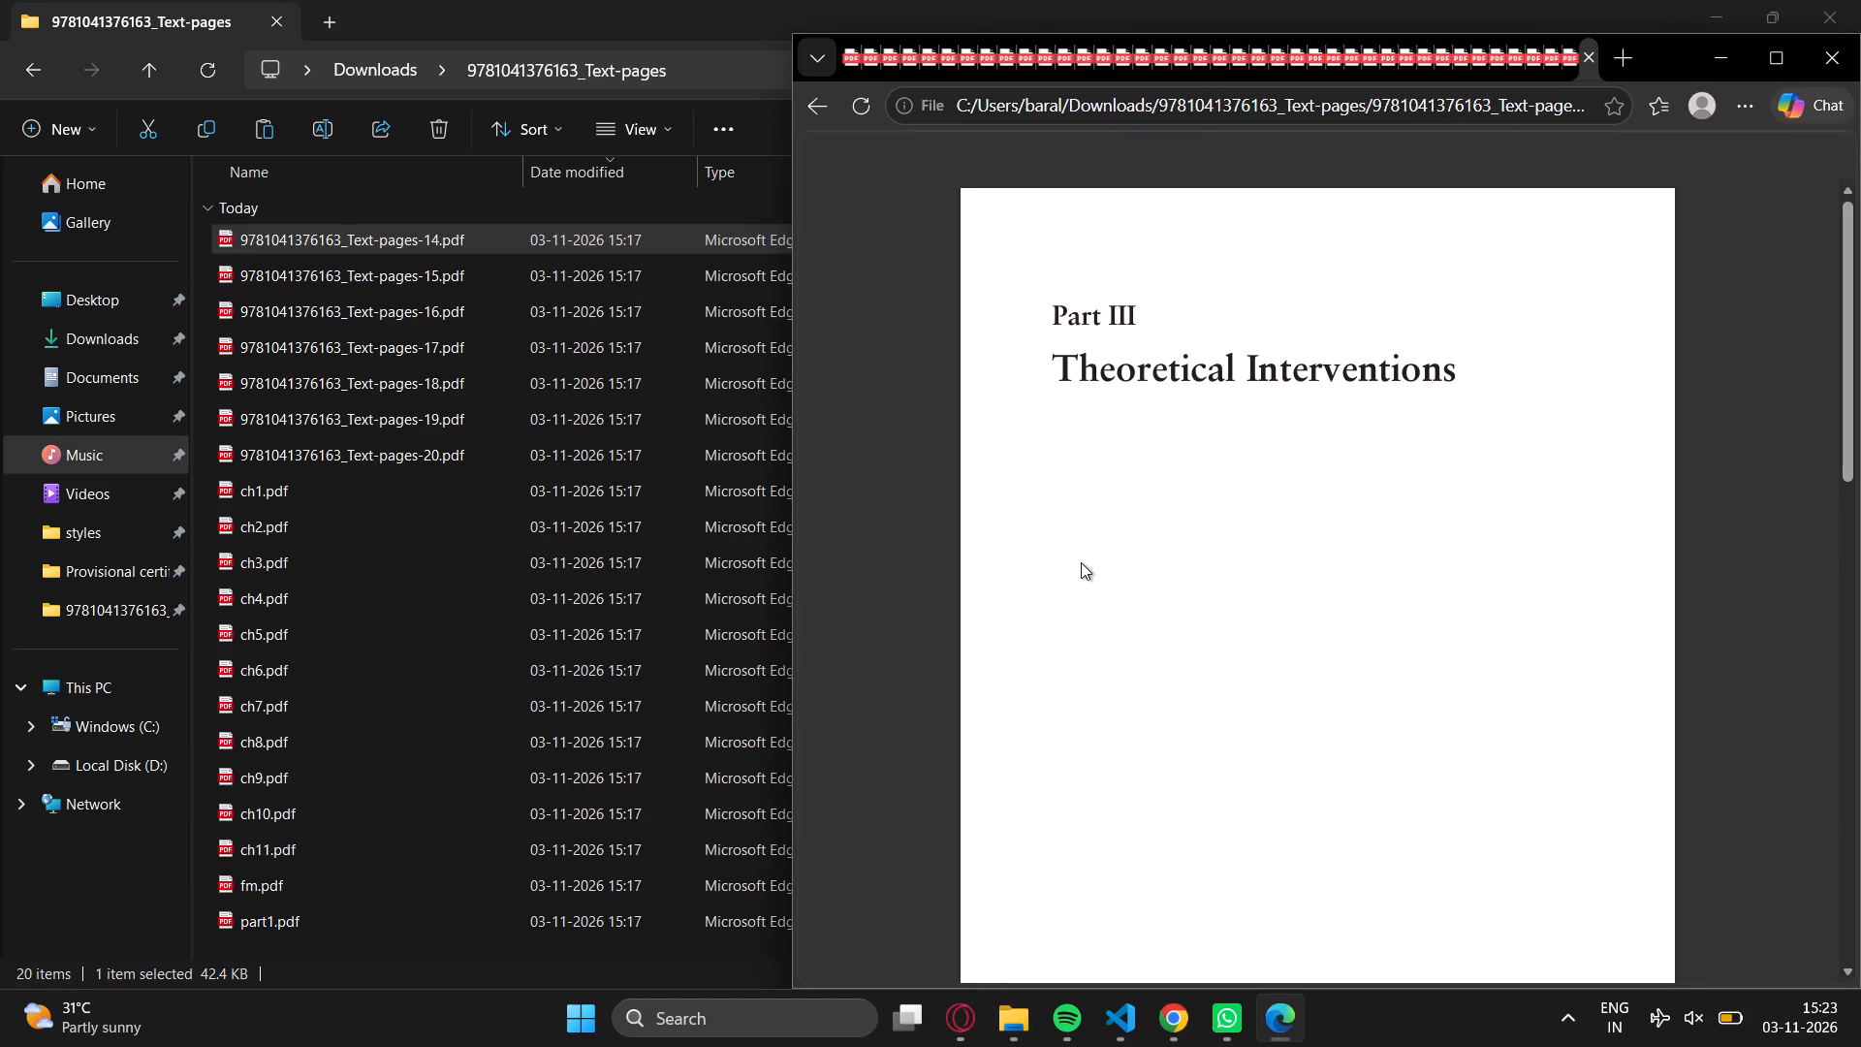
scroll(1091, 564, up, 8)
scroll(1091, 564, down, 19)
scroll(1188, 553, down, 4)
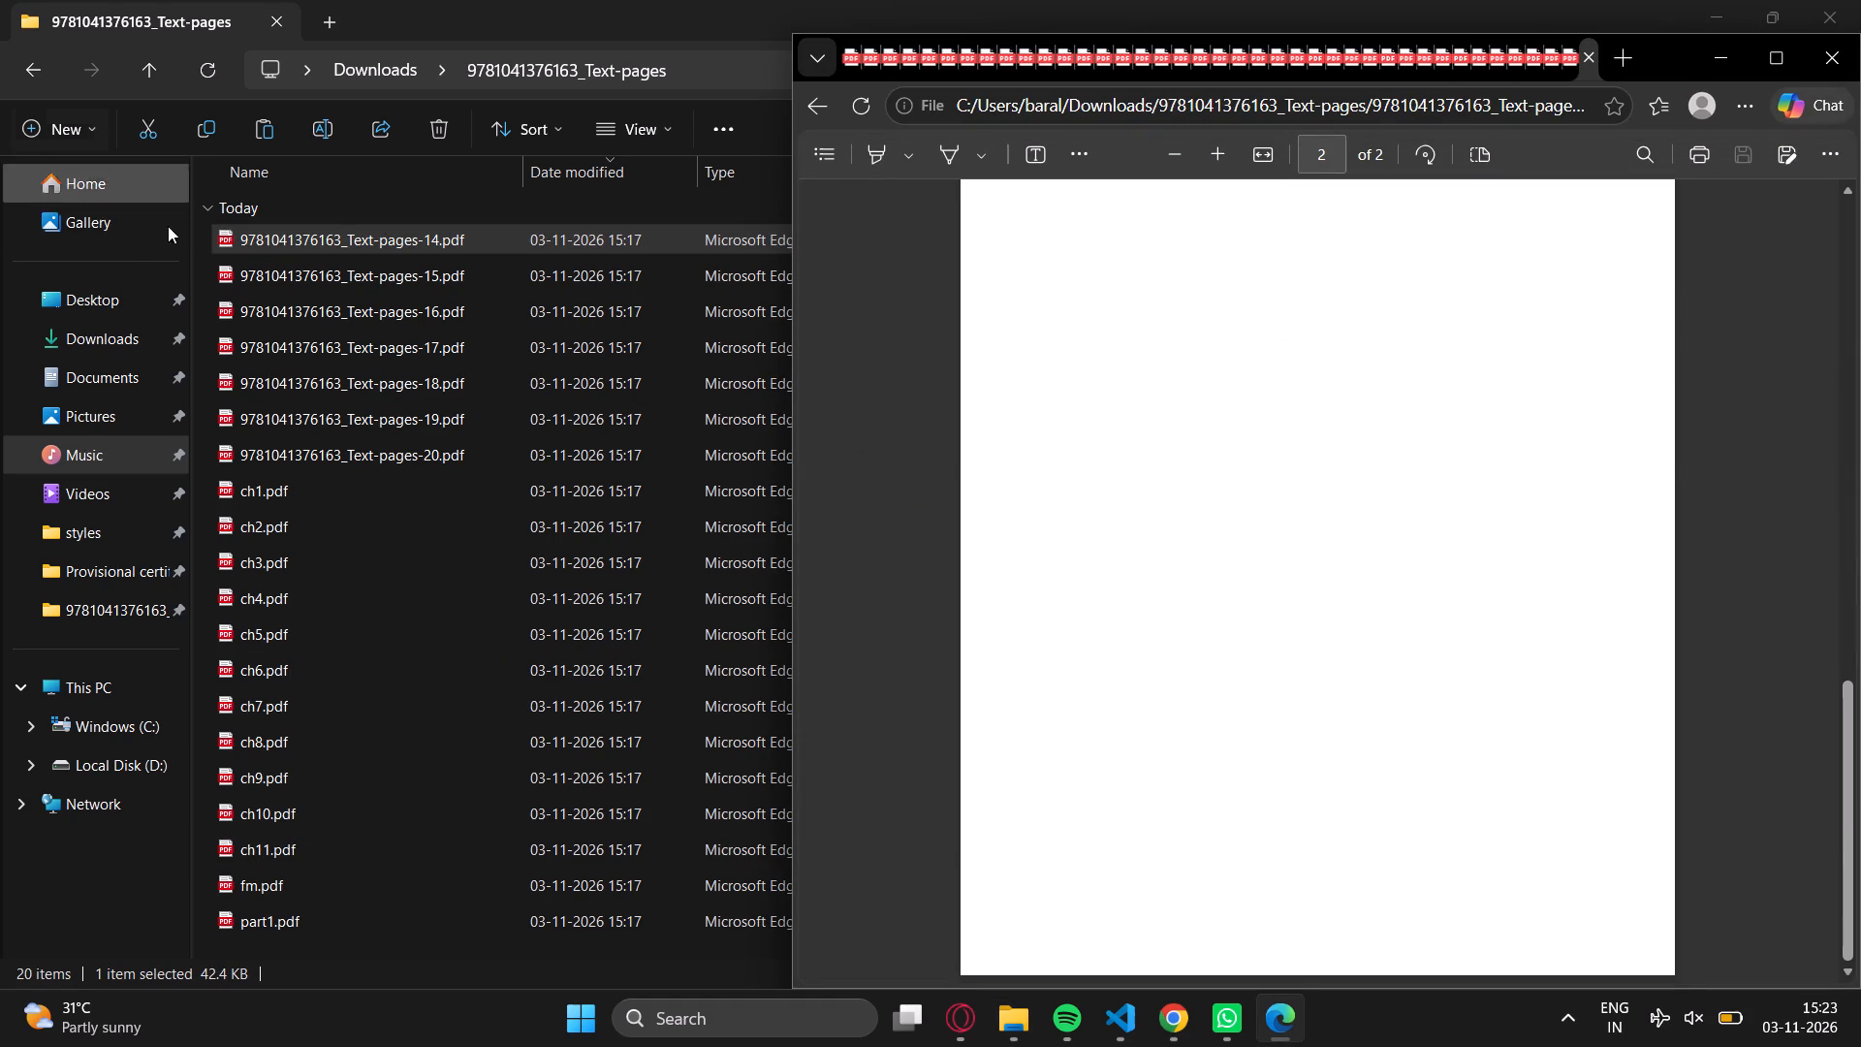
double_click(381, 281)
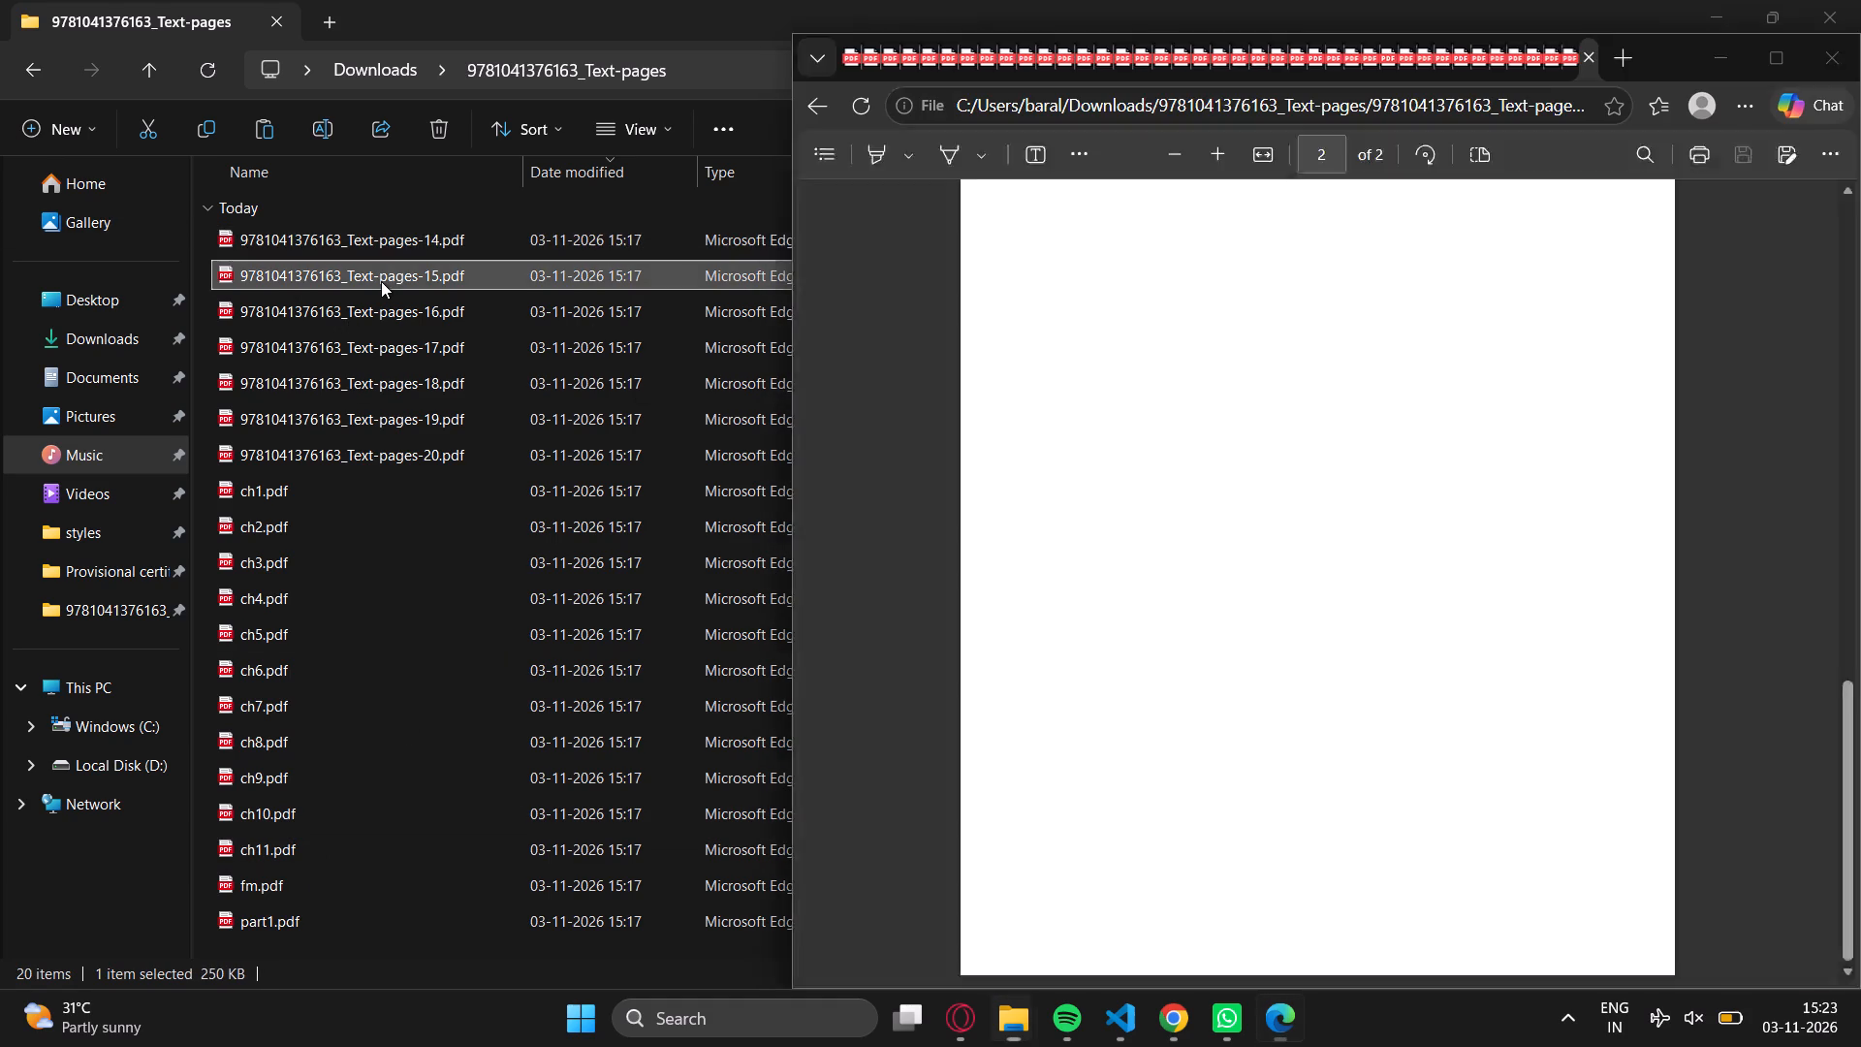
middle_click(1111, 443)
scroll(1114, 443, down, 2)
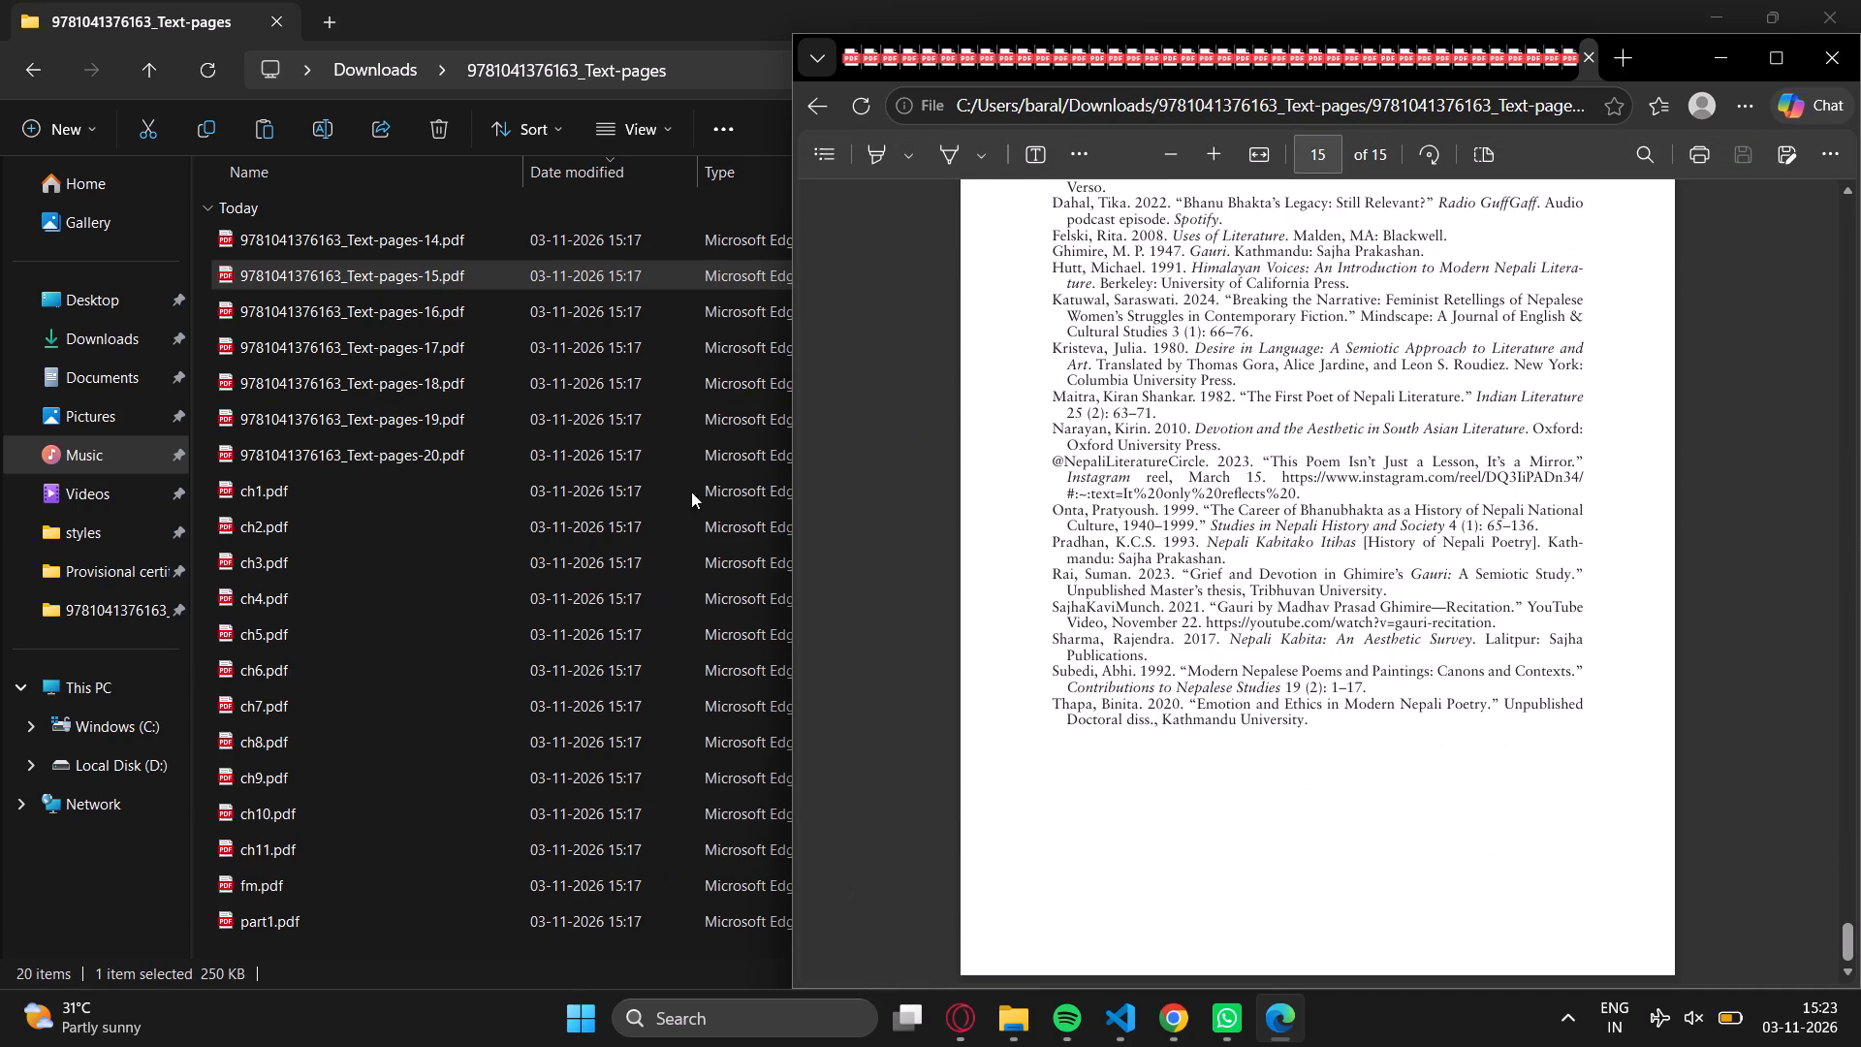
click(1160, 752)
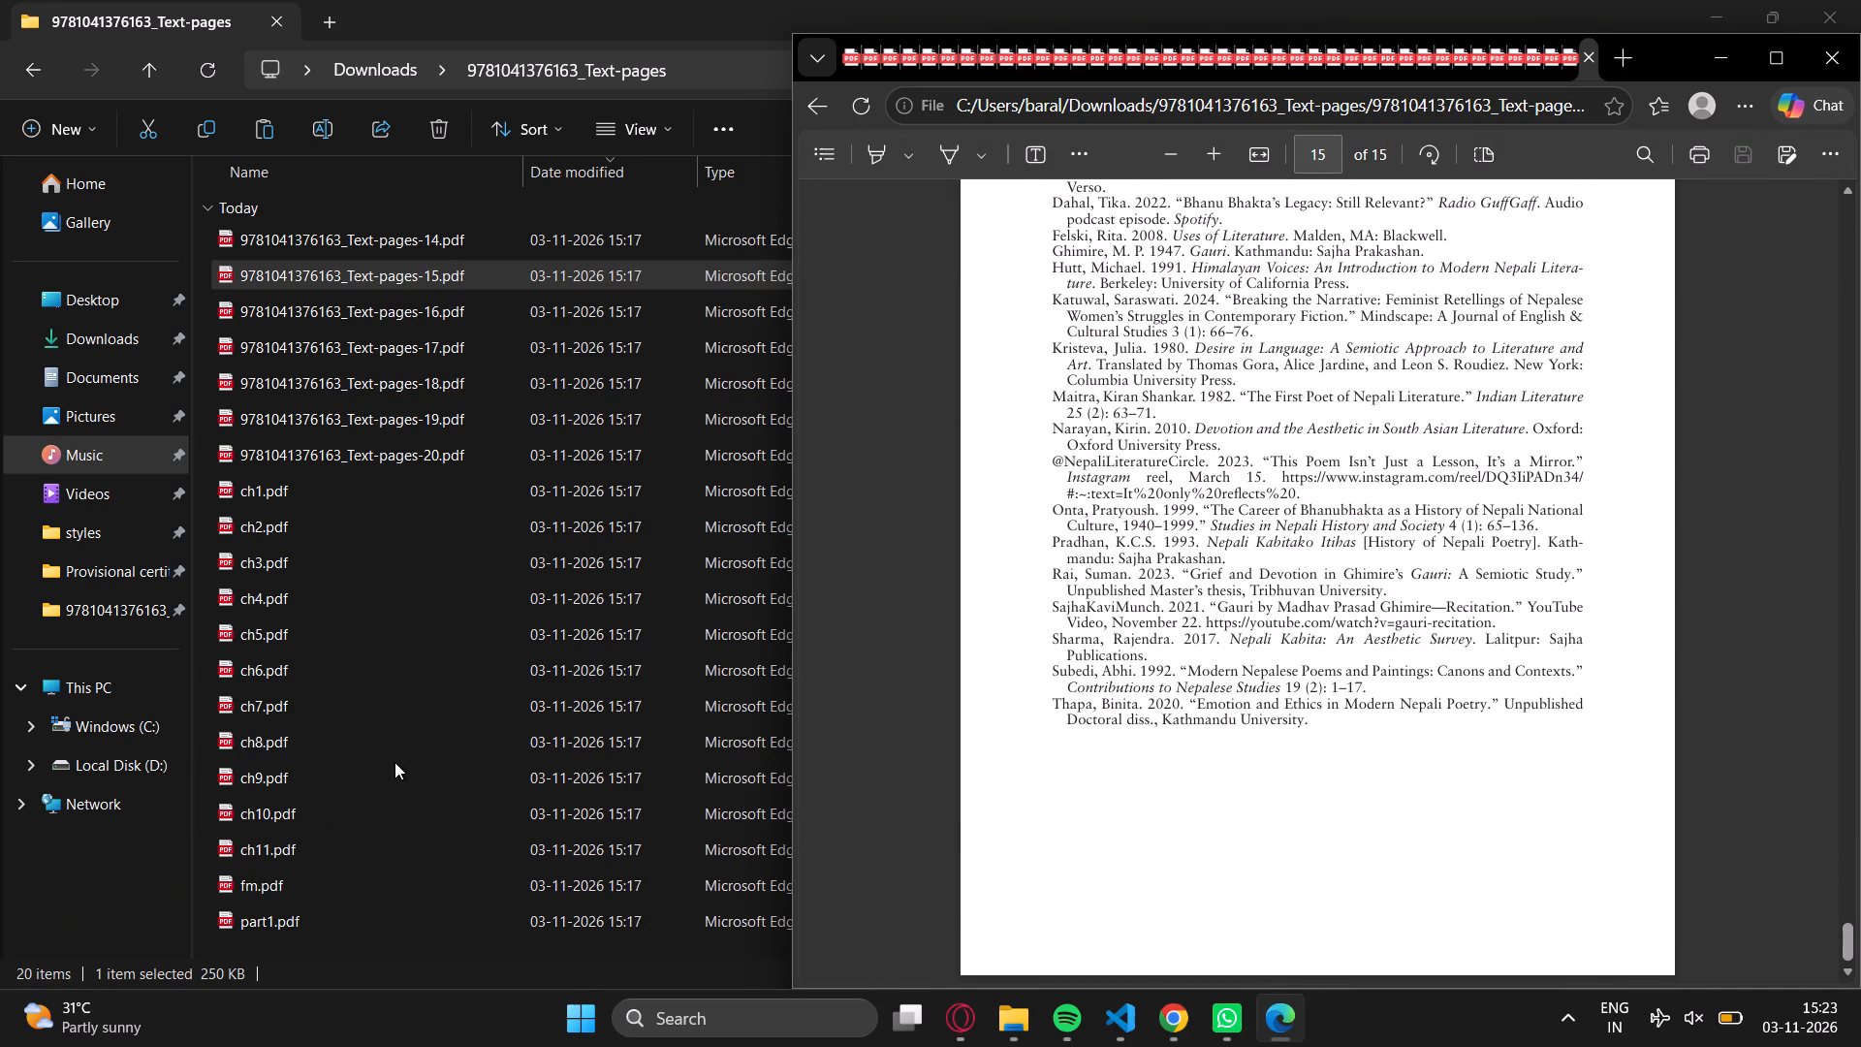
Look through ch9.pdf and ch8.pdf from their chapter openings towards their closing pages to check the splits.
double_click(394, 762)
scroll(1394, 554, down, 1)
middle_click(1394, 553)
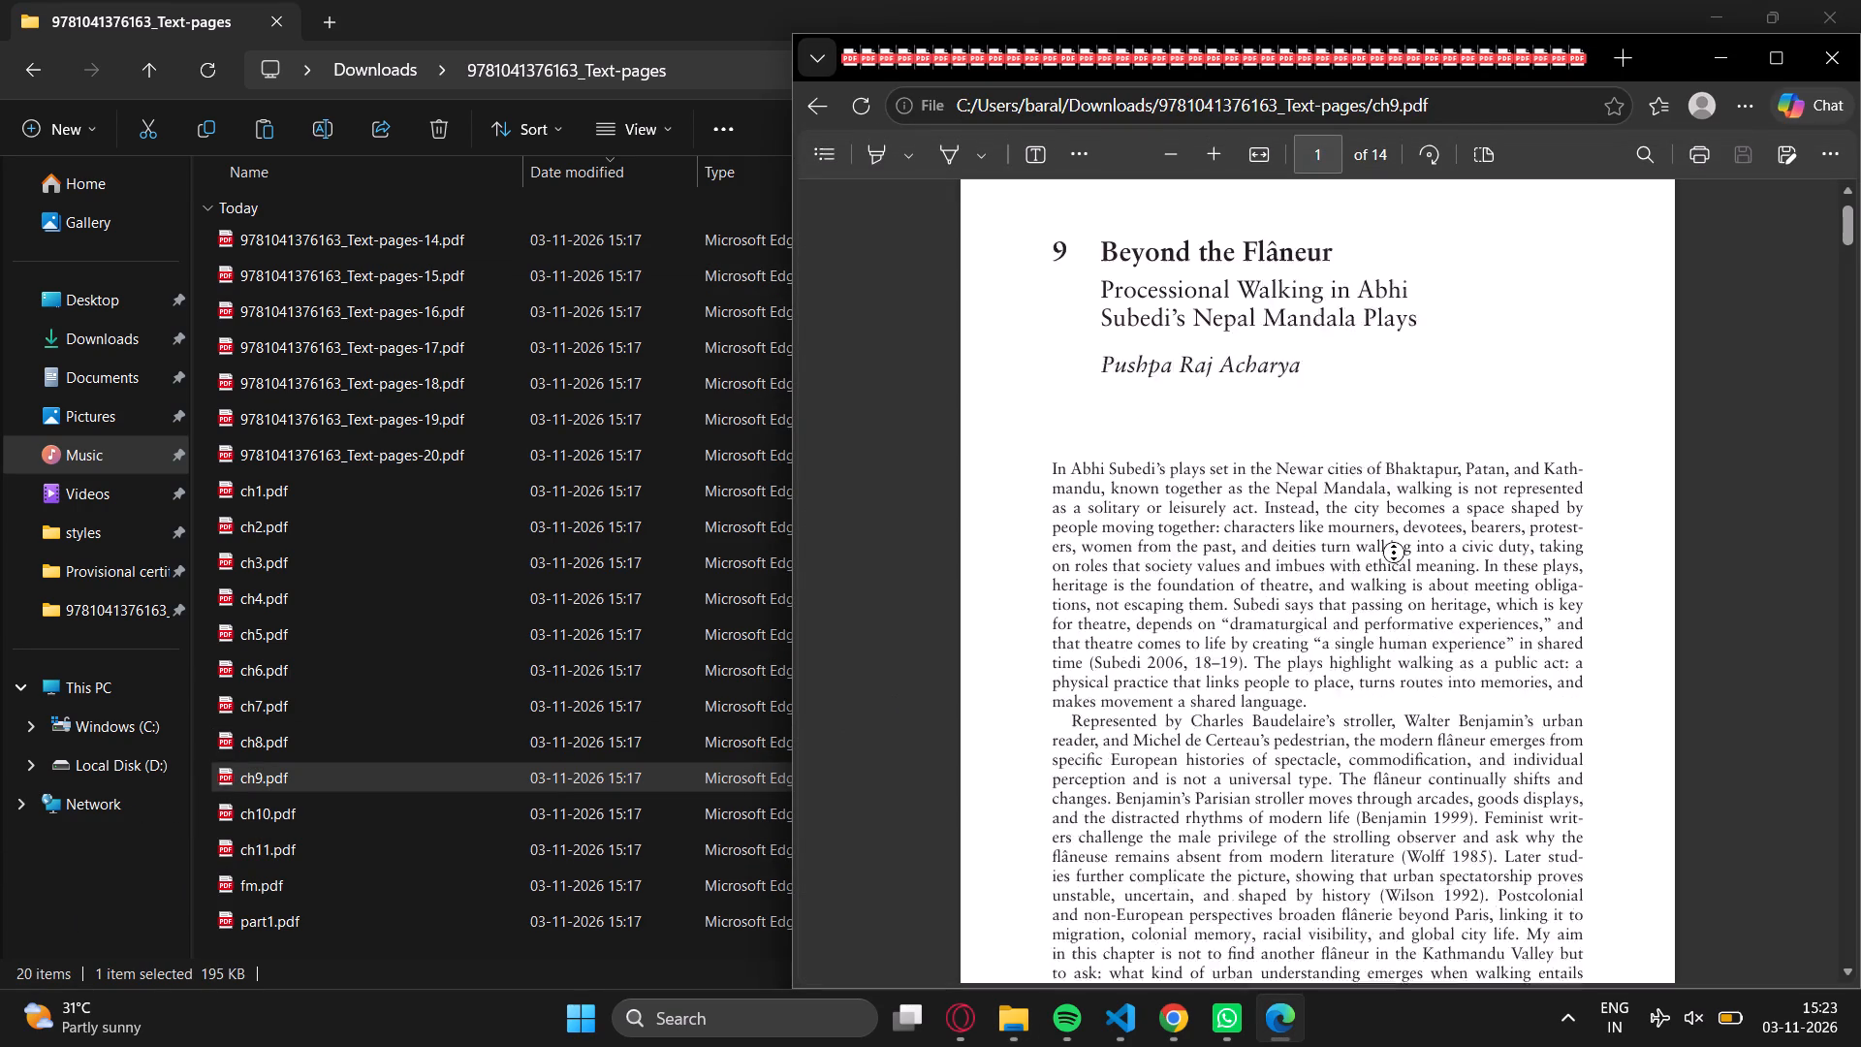
scroll(1394, 553, up, 1)
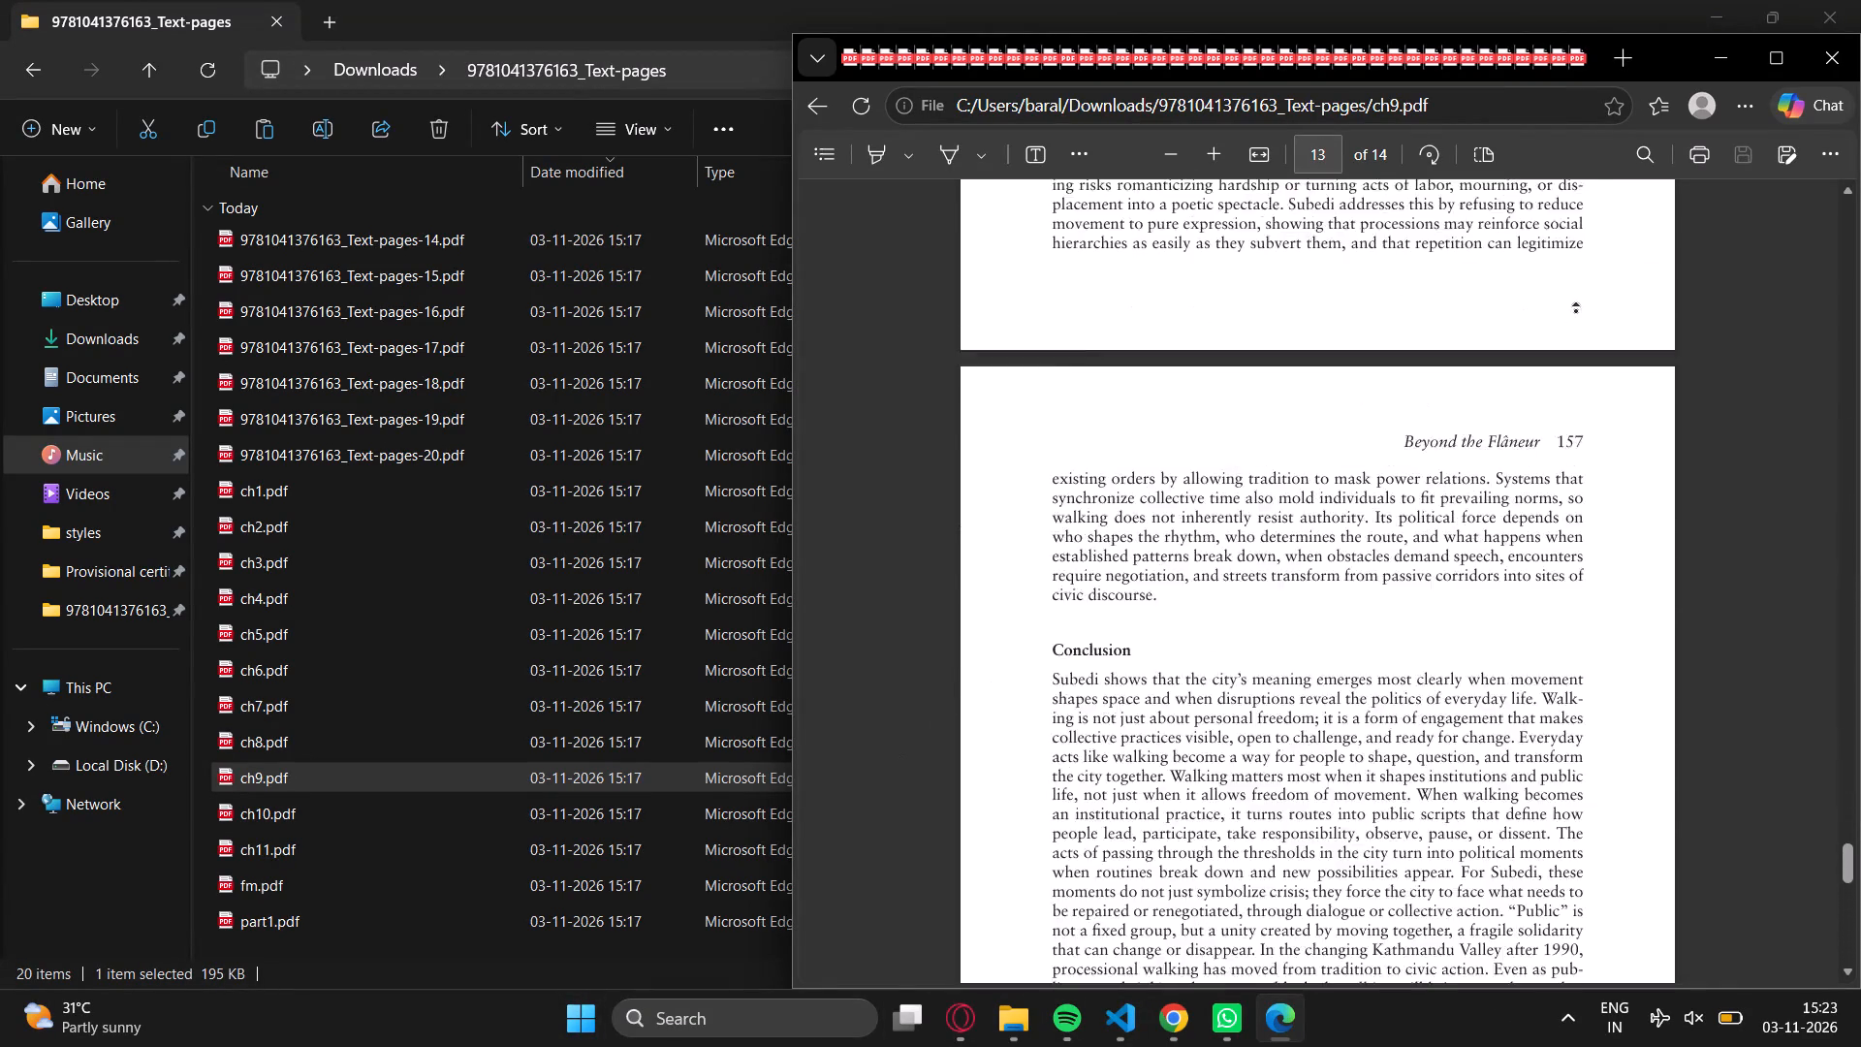
middle_drag(1578, 311, 1587, 311)
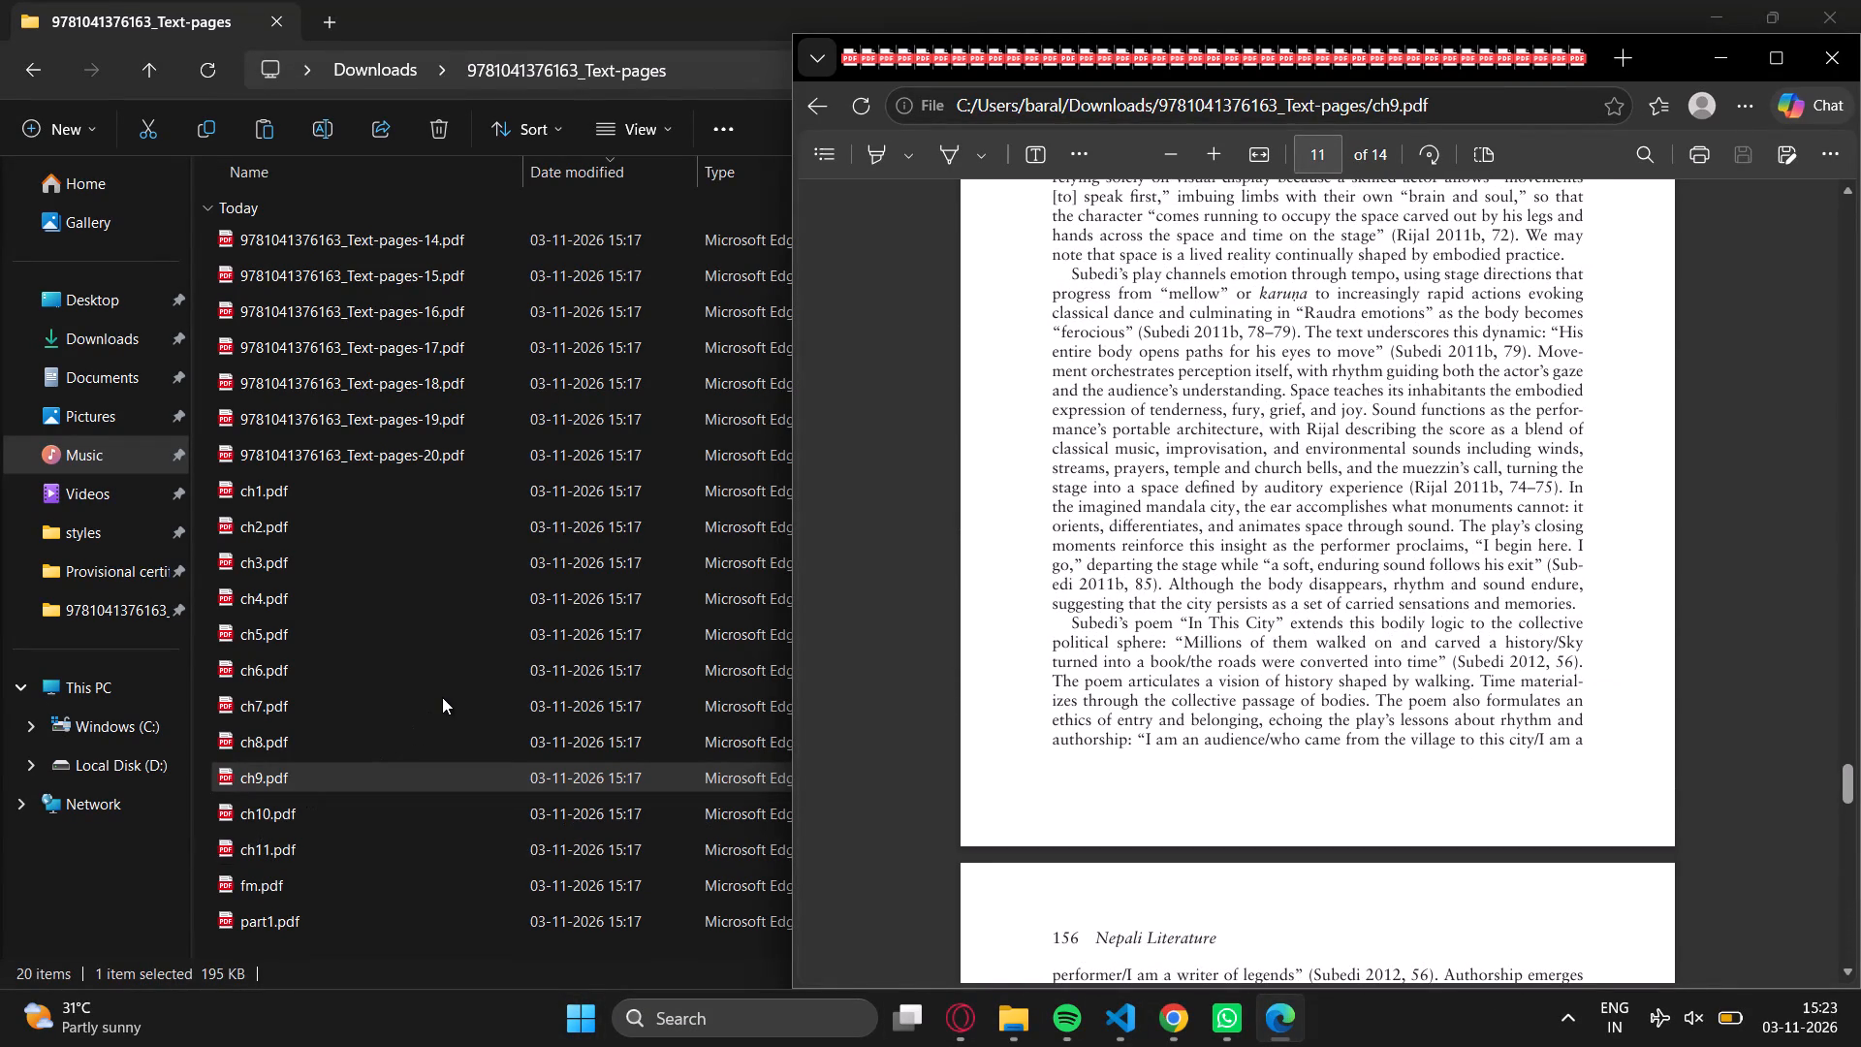
click(406, 736)
double_click(406, 736)
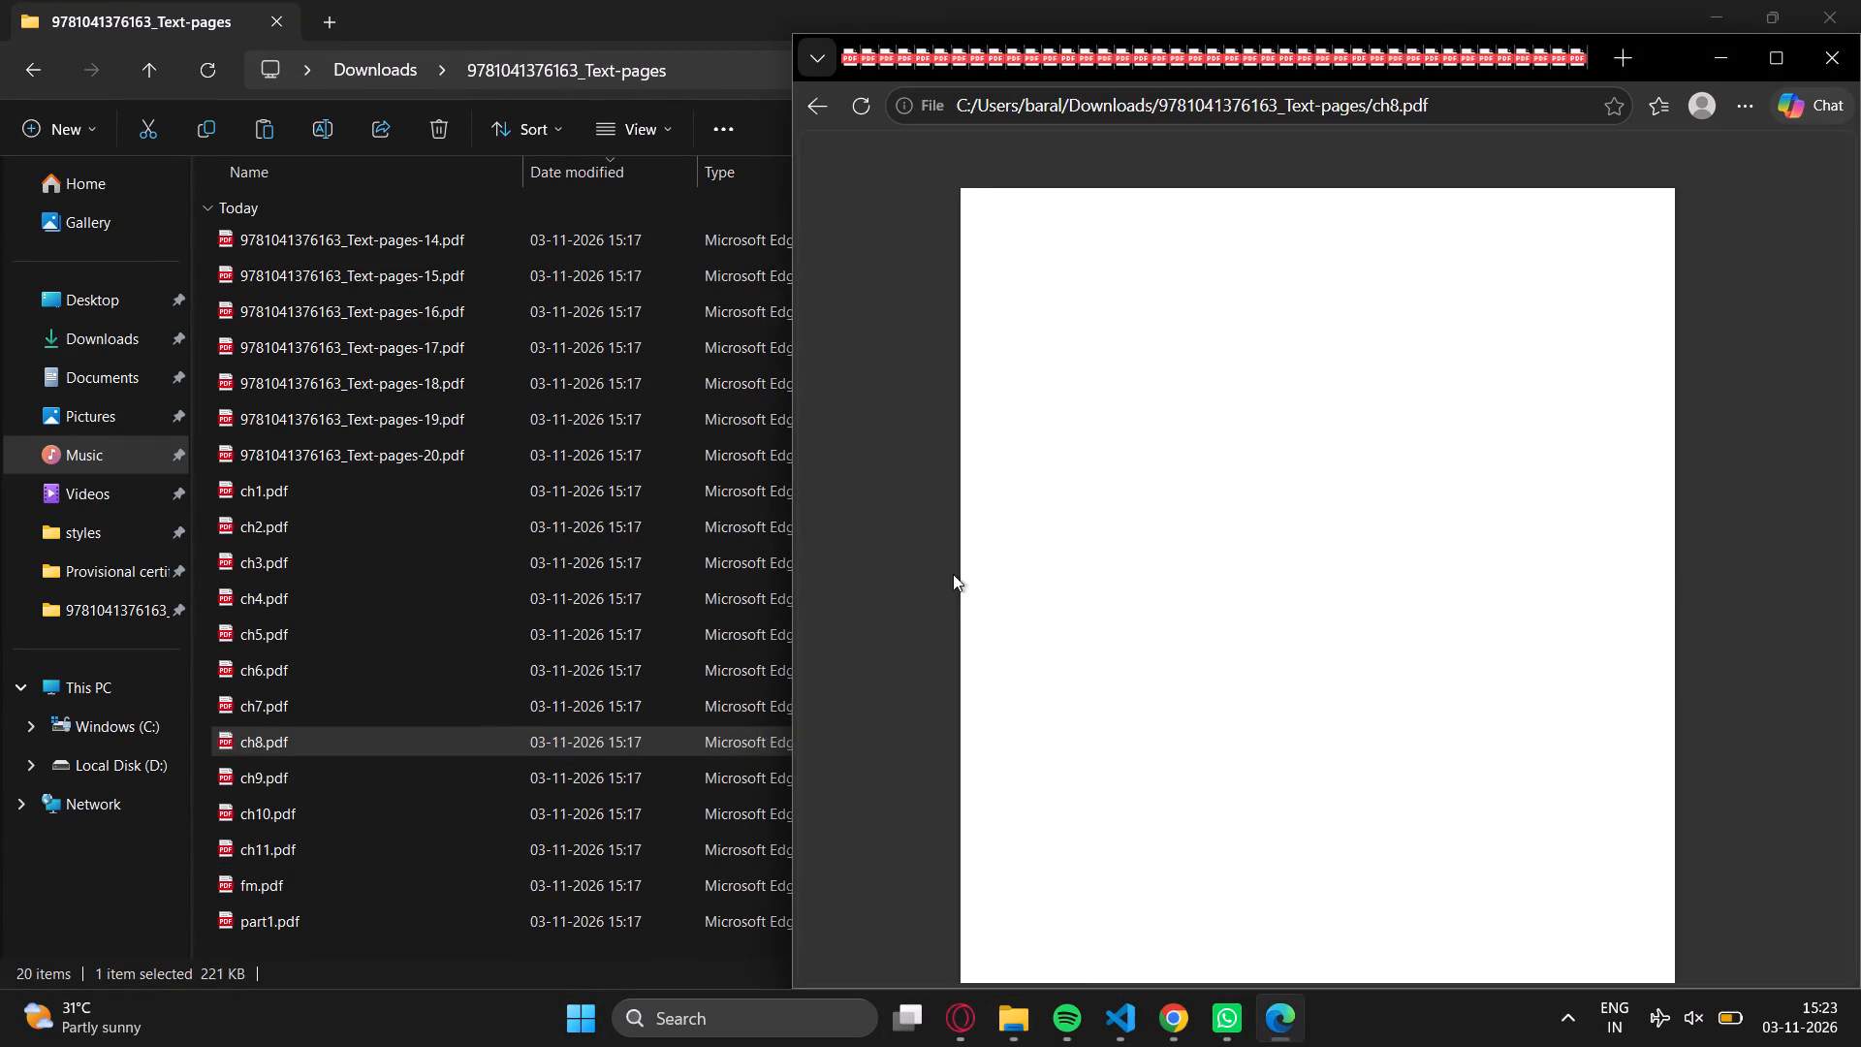
middle_click(1290, 477)
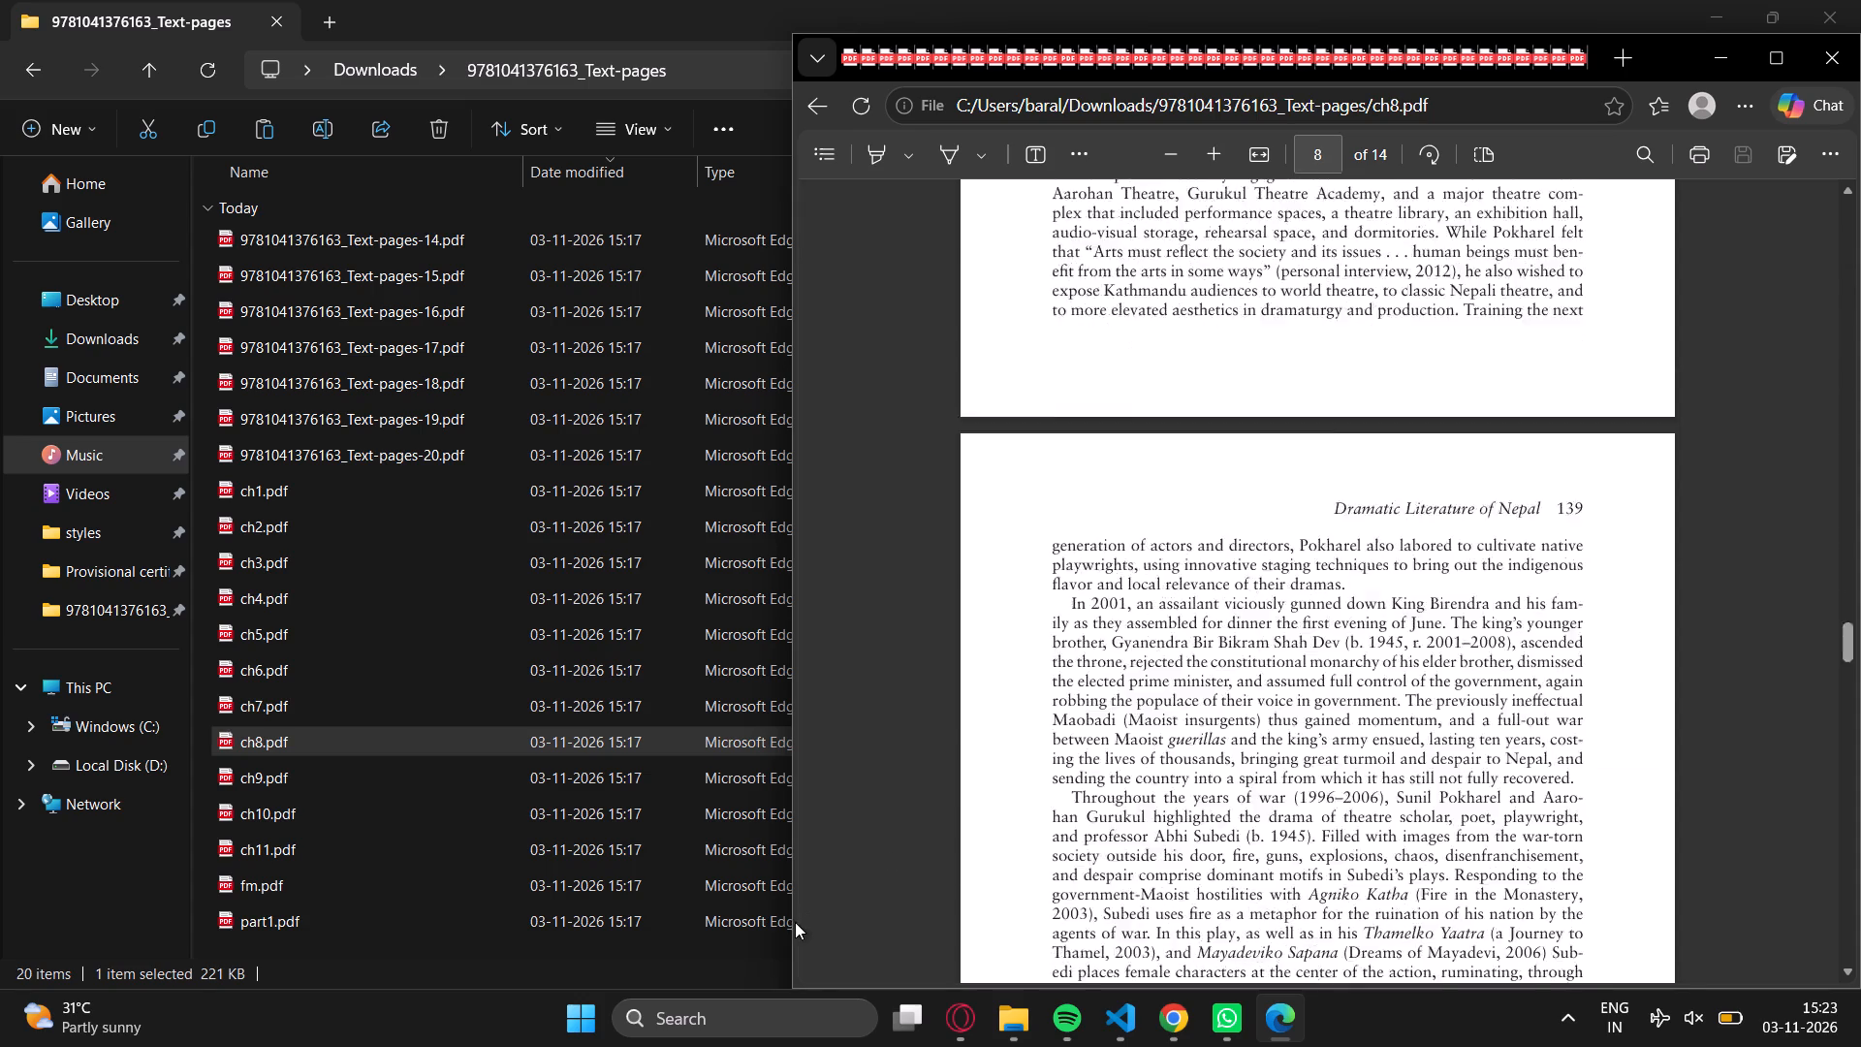
click(782, 923)
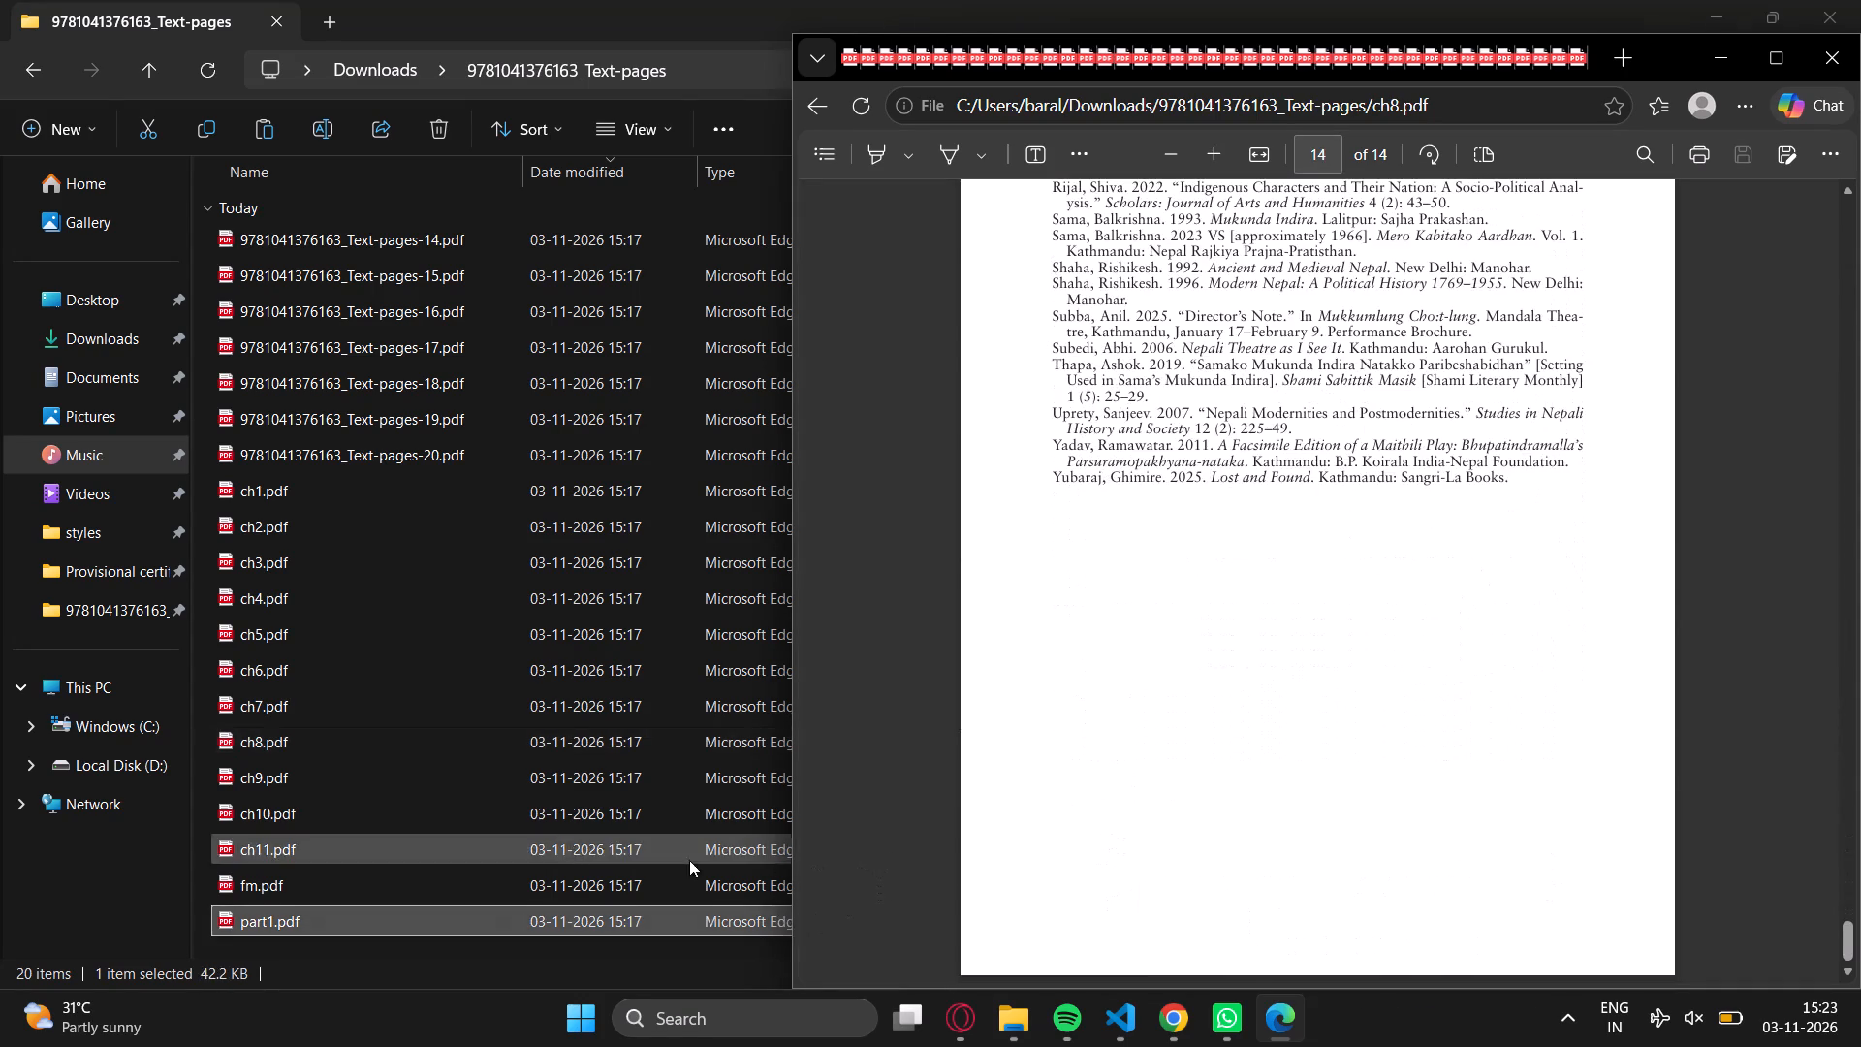
Examine ch7.pdf from its chapter opening to its end, checking the closing pages for a part title page.
click(454, 689)
double_click(452, 689)
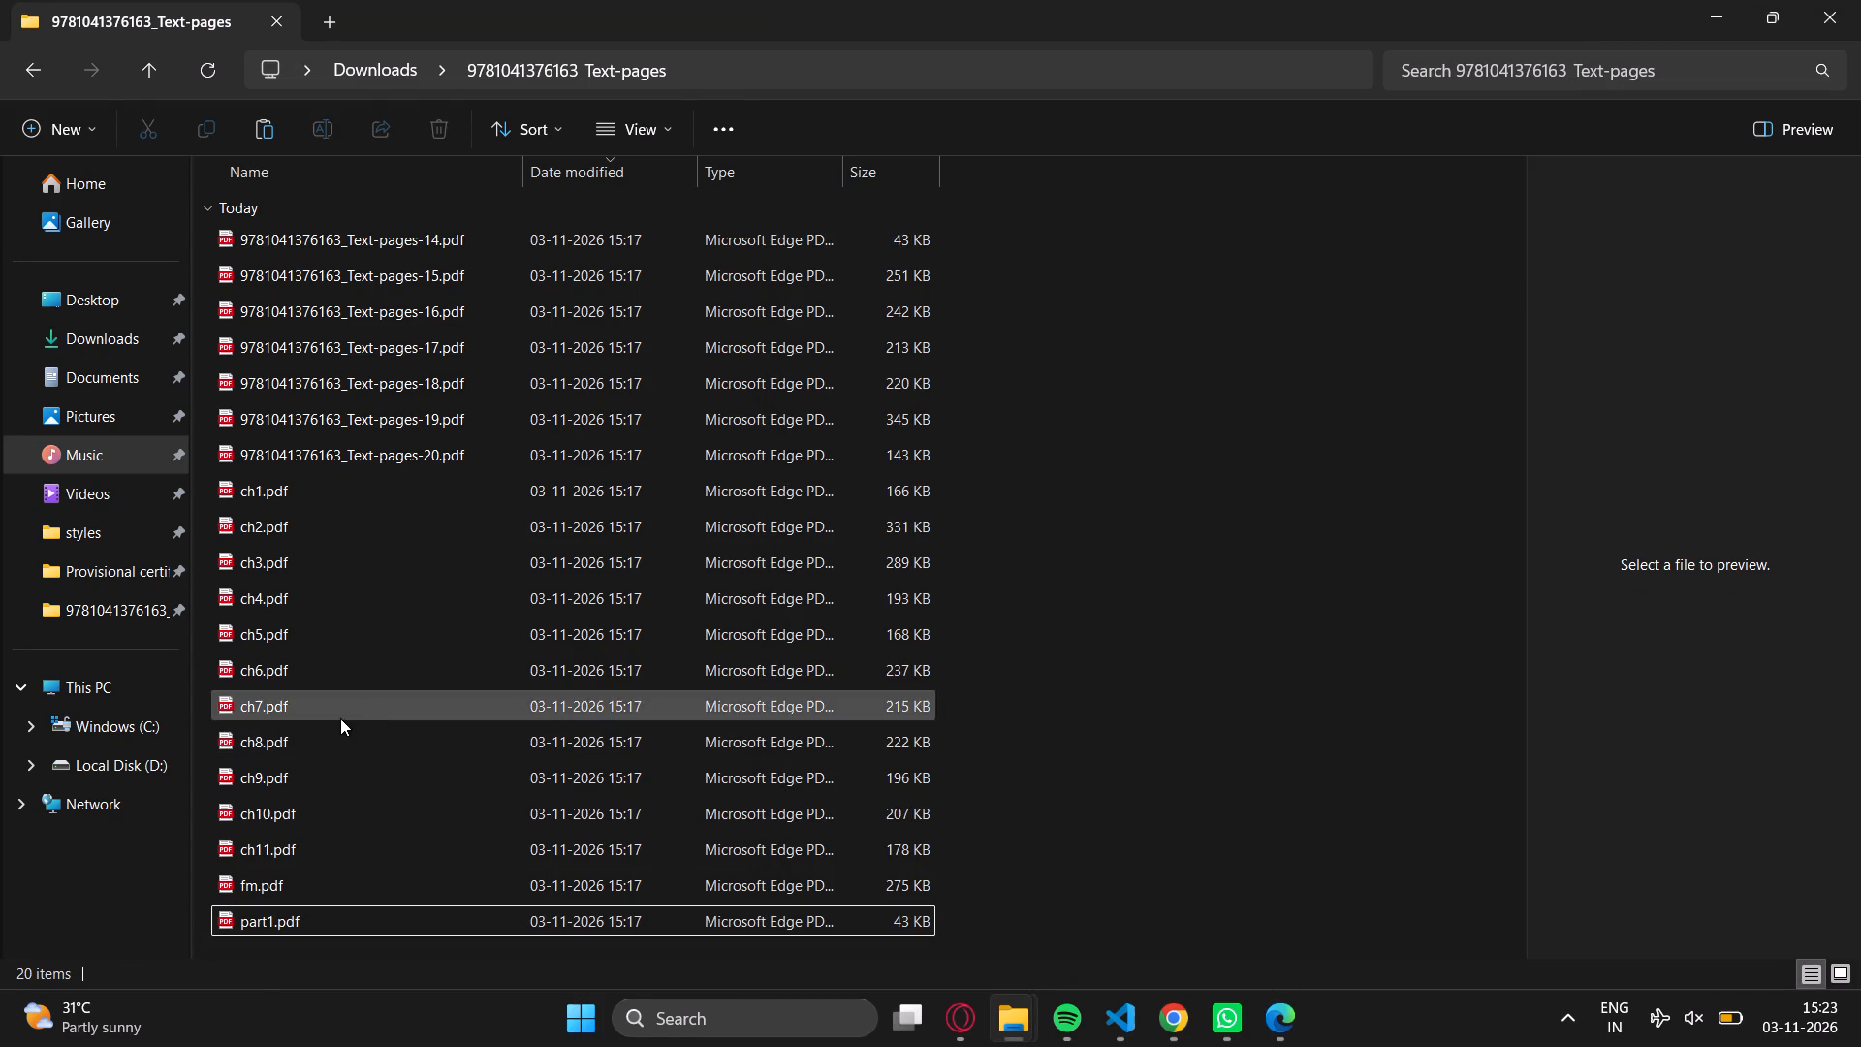
double_click(336, 720)
double_click(350, 691)
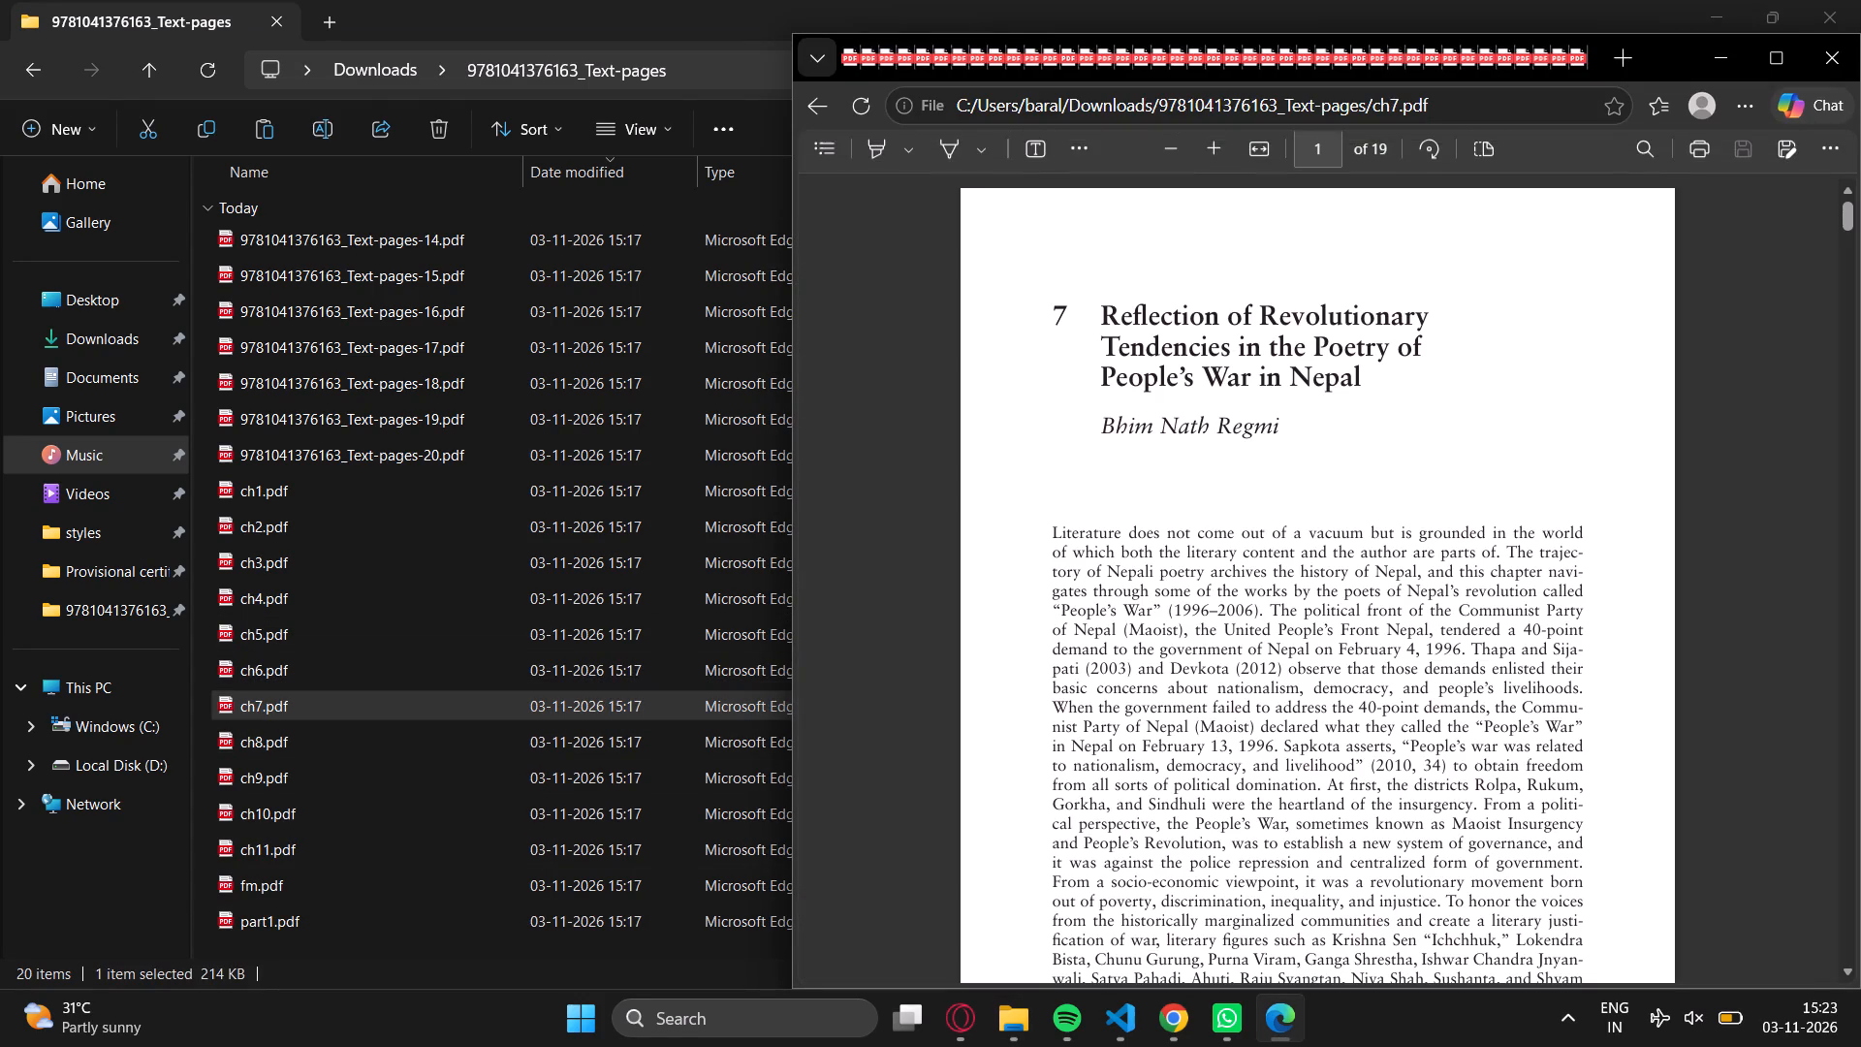
middle_click(1141, 565)
scroll(1141, 565, down, 1)
scroll(1141, 565, up, 1)
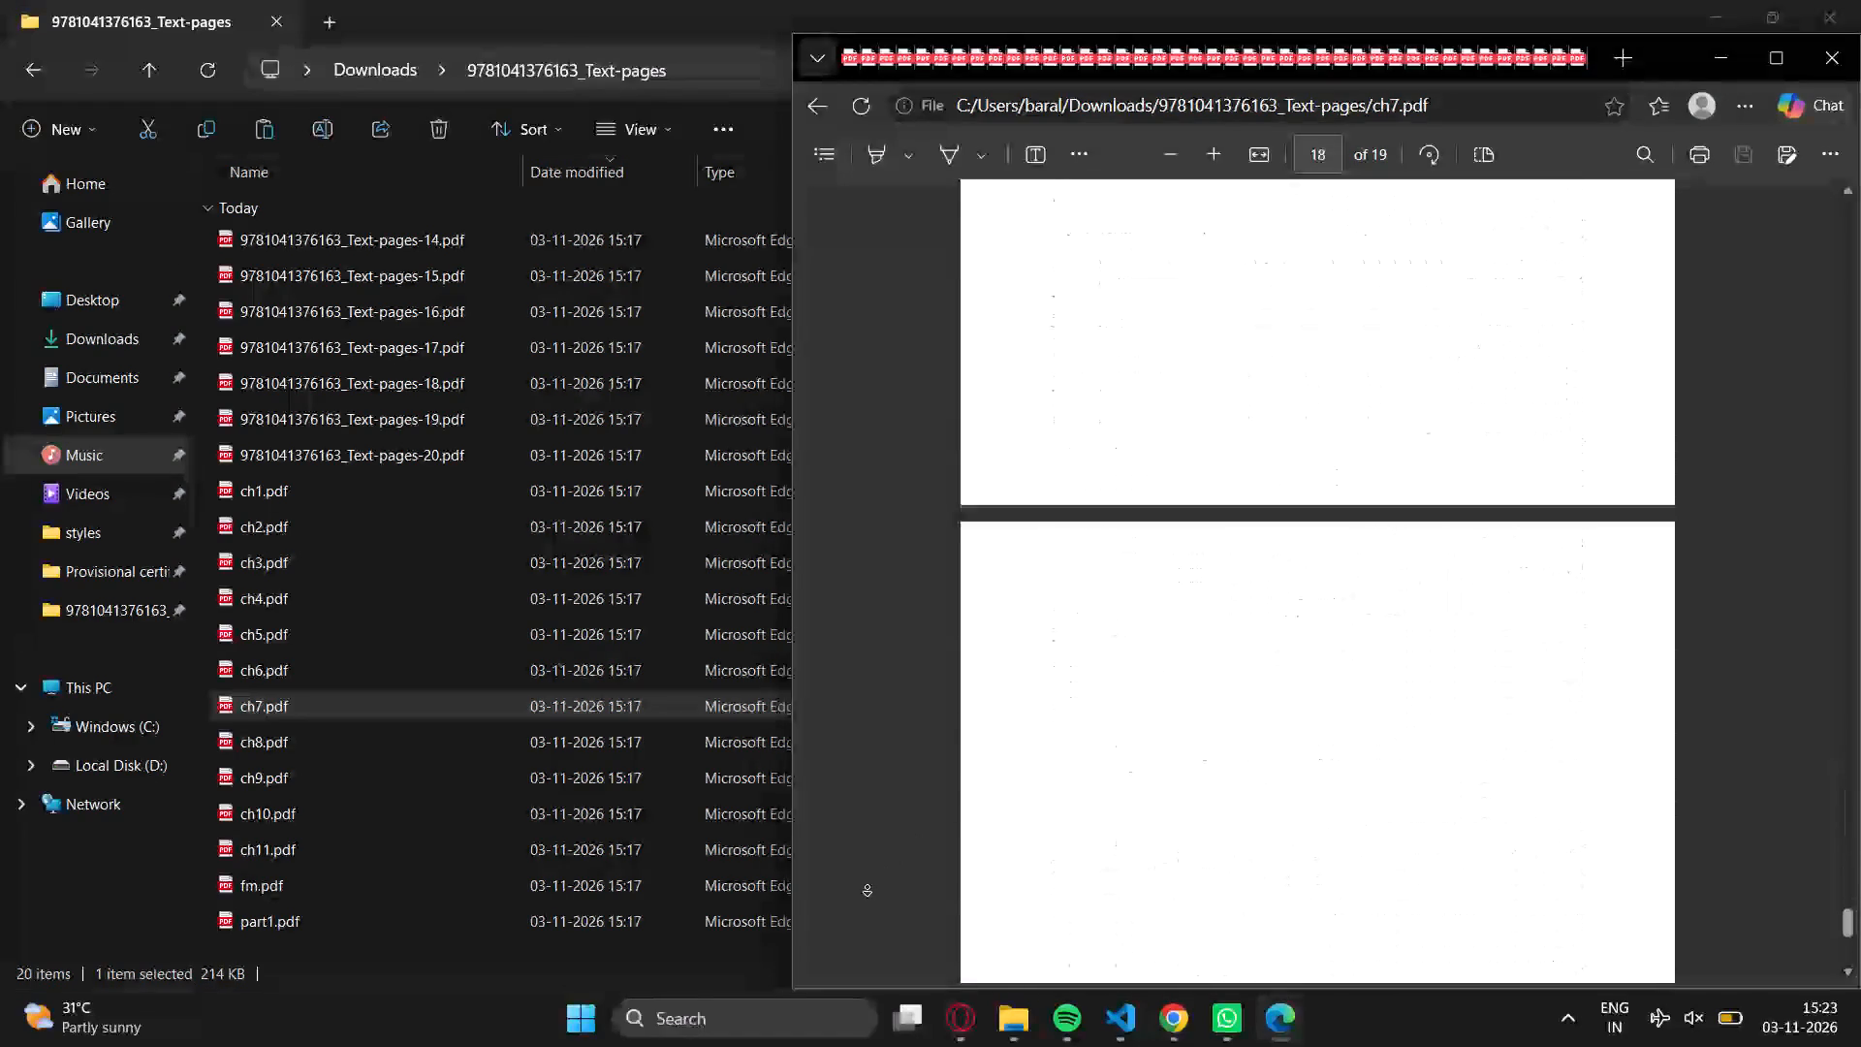
scroll(1327, 655, up, 1)
middle_click(1328, 653)
right_click(1328, 653)
scroll(1328, 653, up, 5)
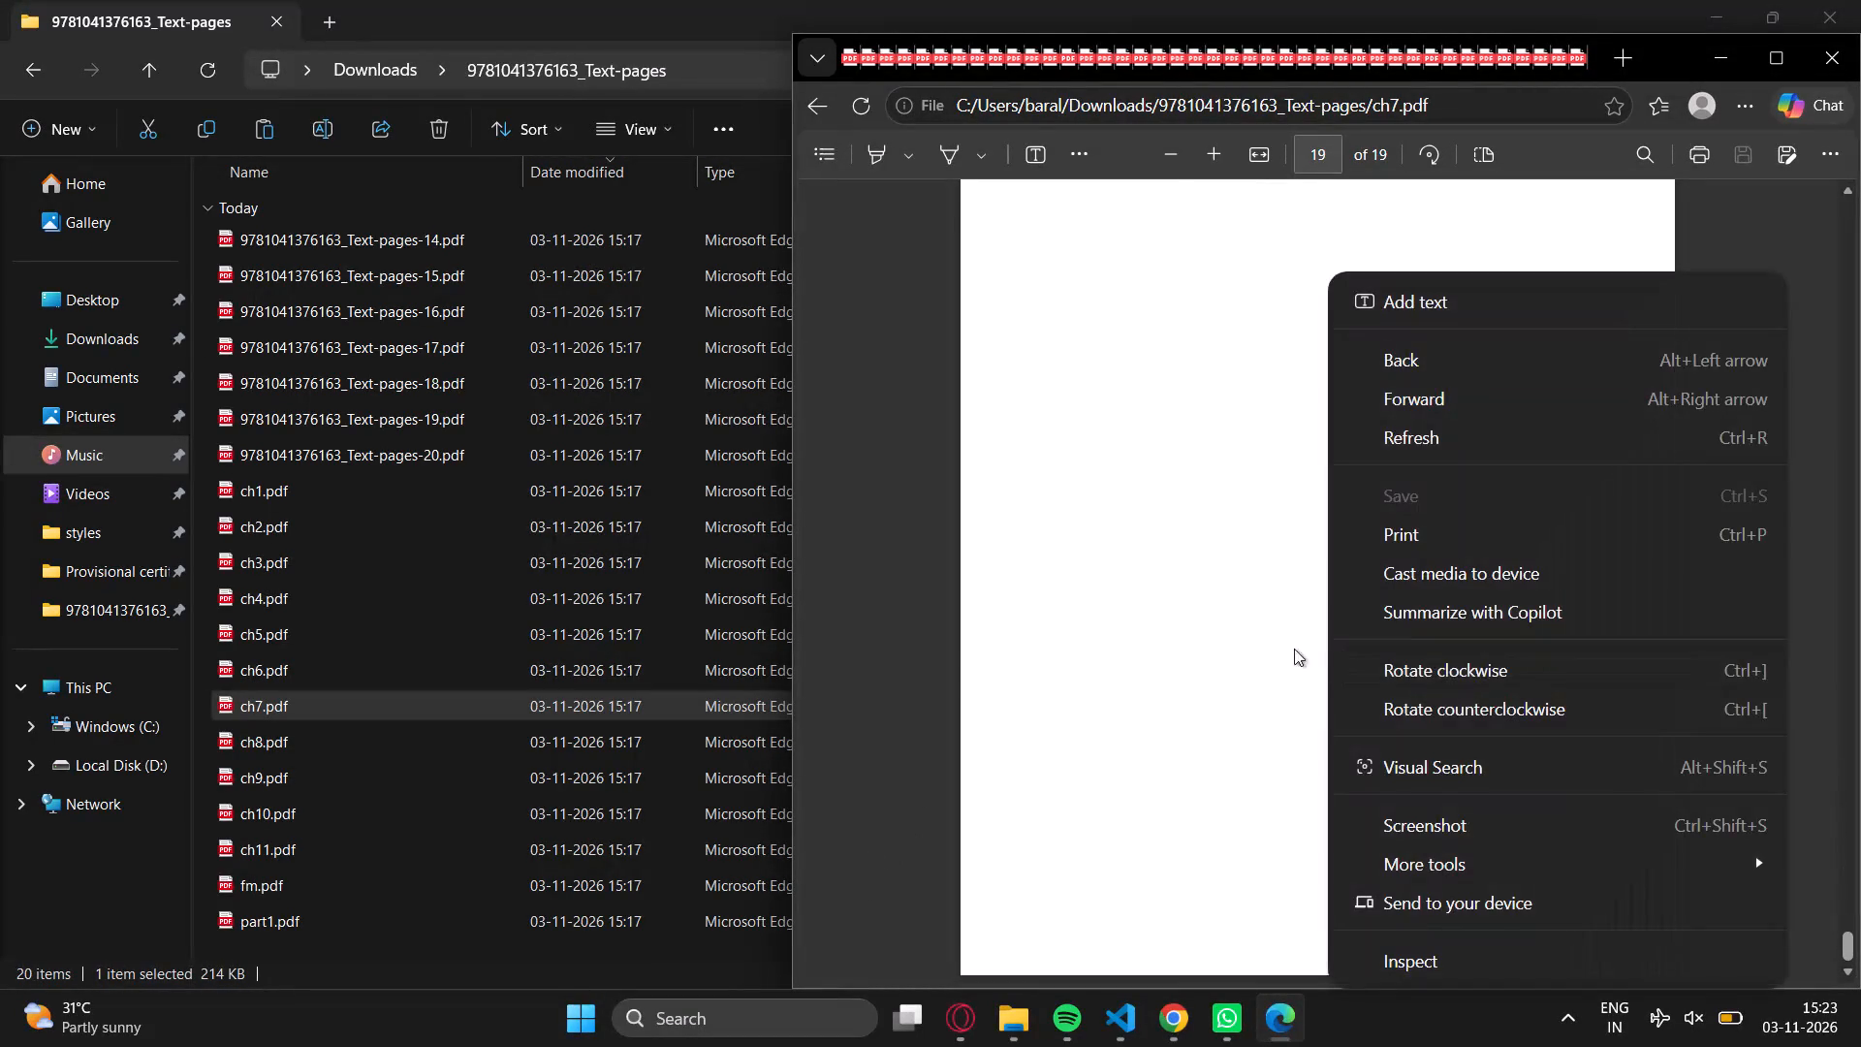
click(1212, 437)
scroll(1406, 359, up, 4)
scroll(1246, 293, up, 10)
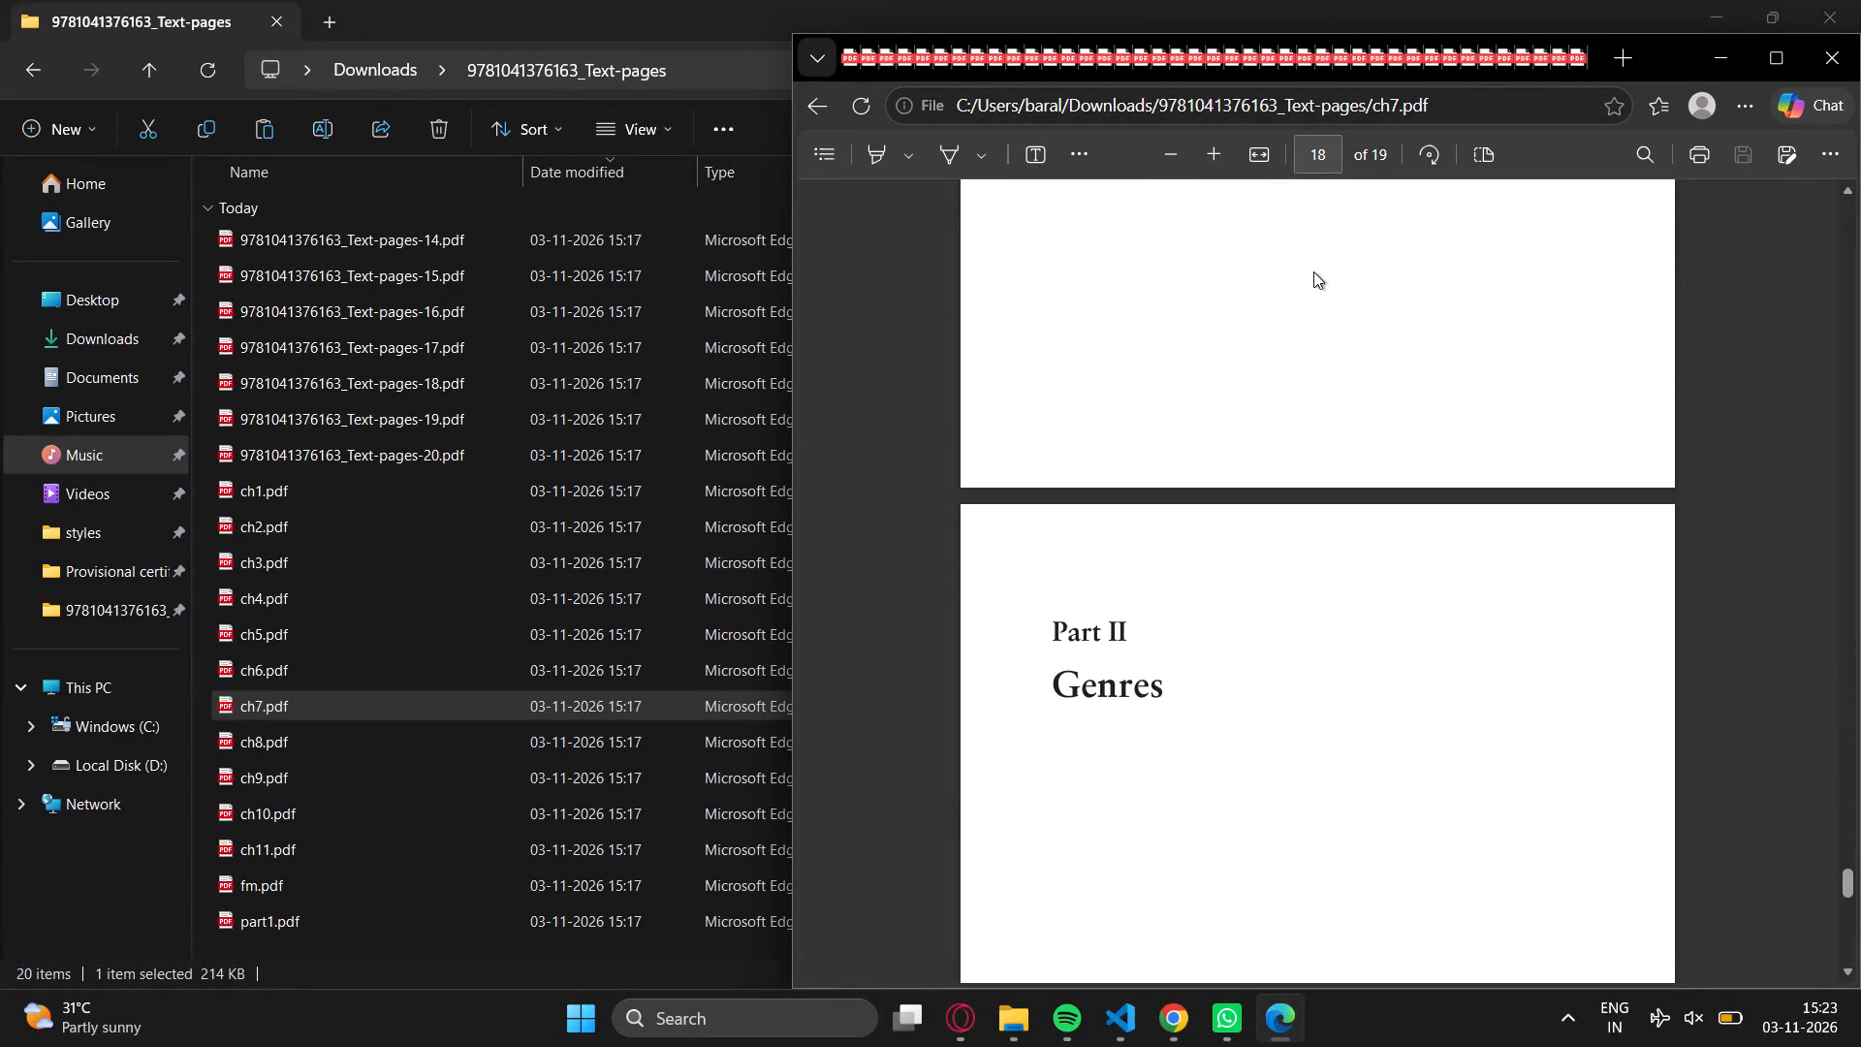
scroll(1330, 259, up, 4)
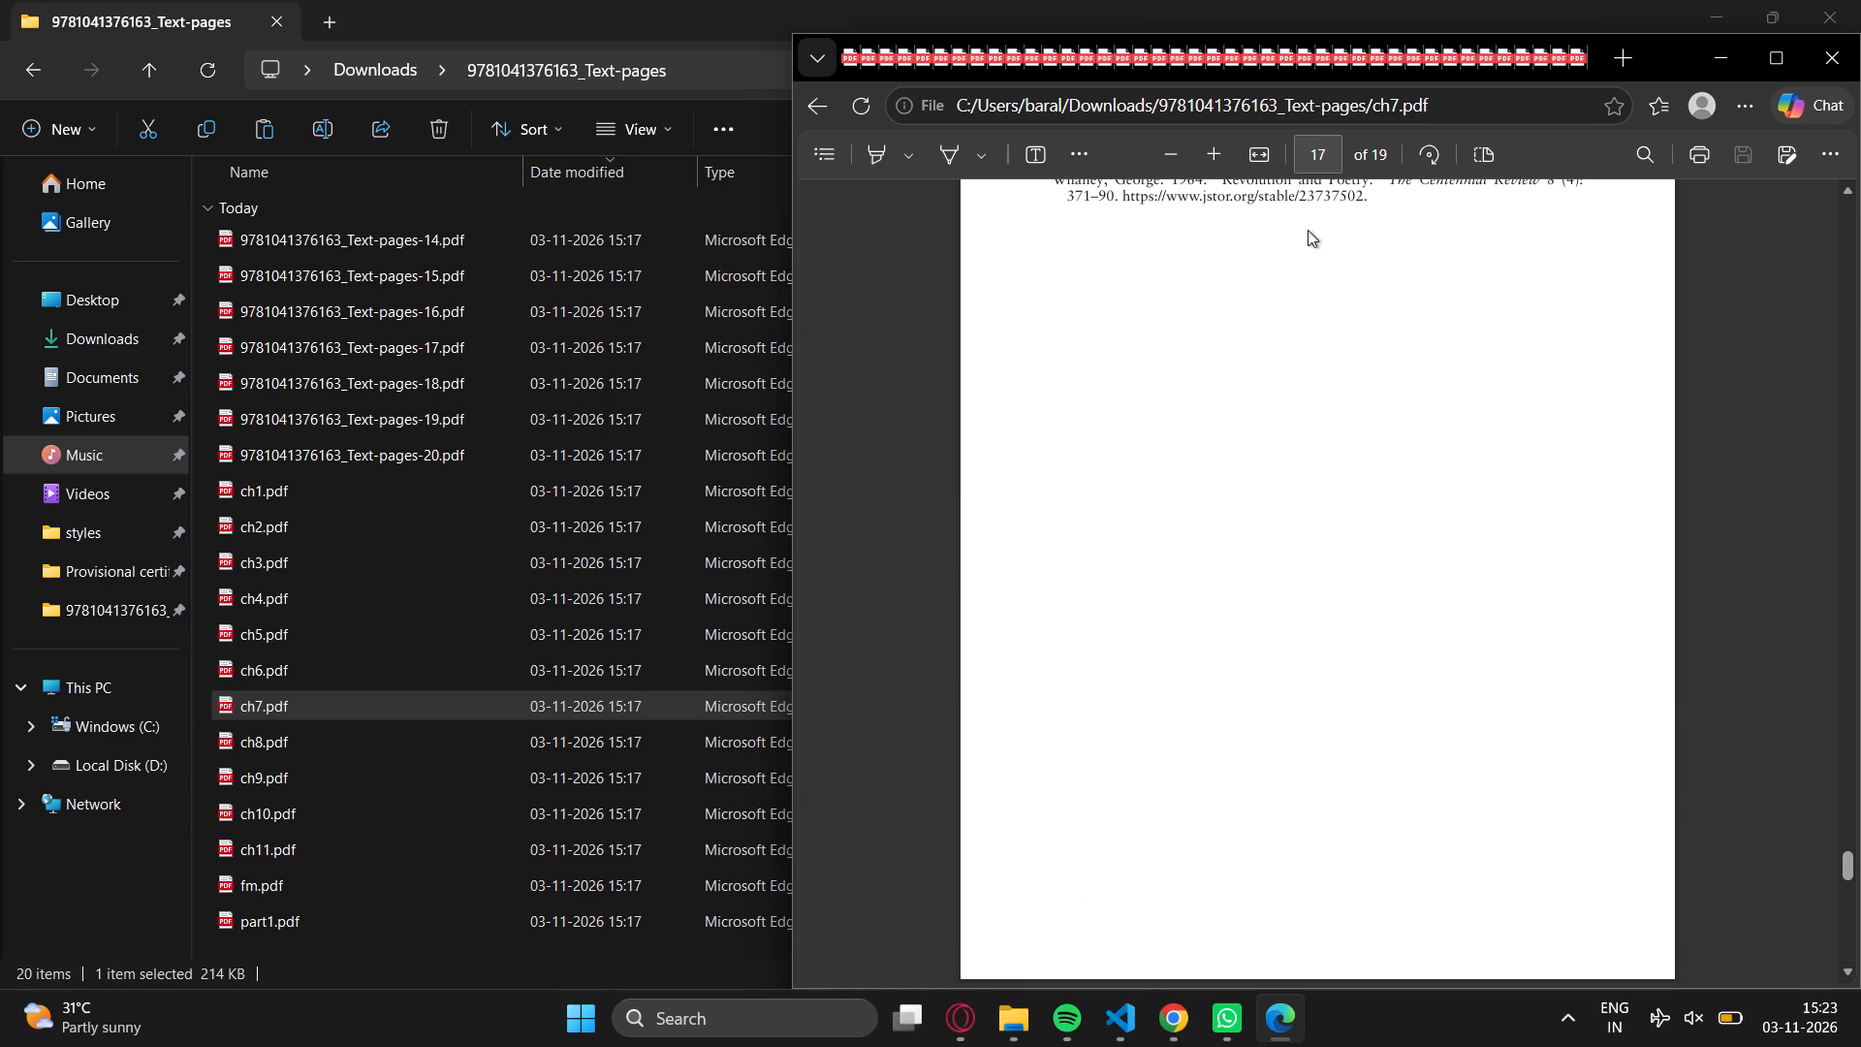
scroll(1304, 238, up, 5)
scroll(1327, 280, down, 14)
scroll(1341, 285, up, 2)
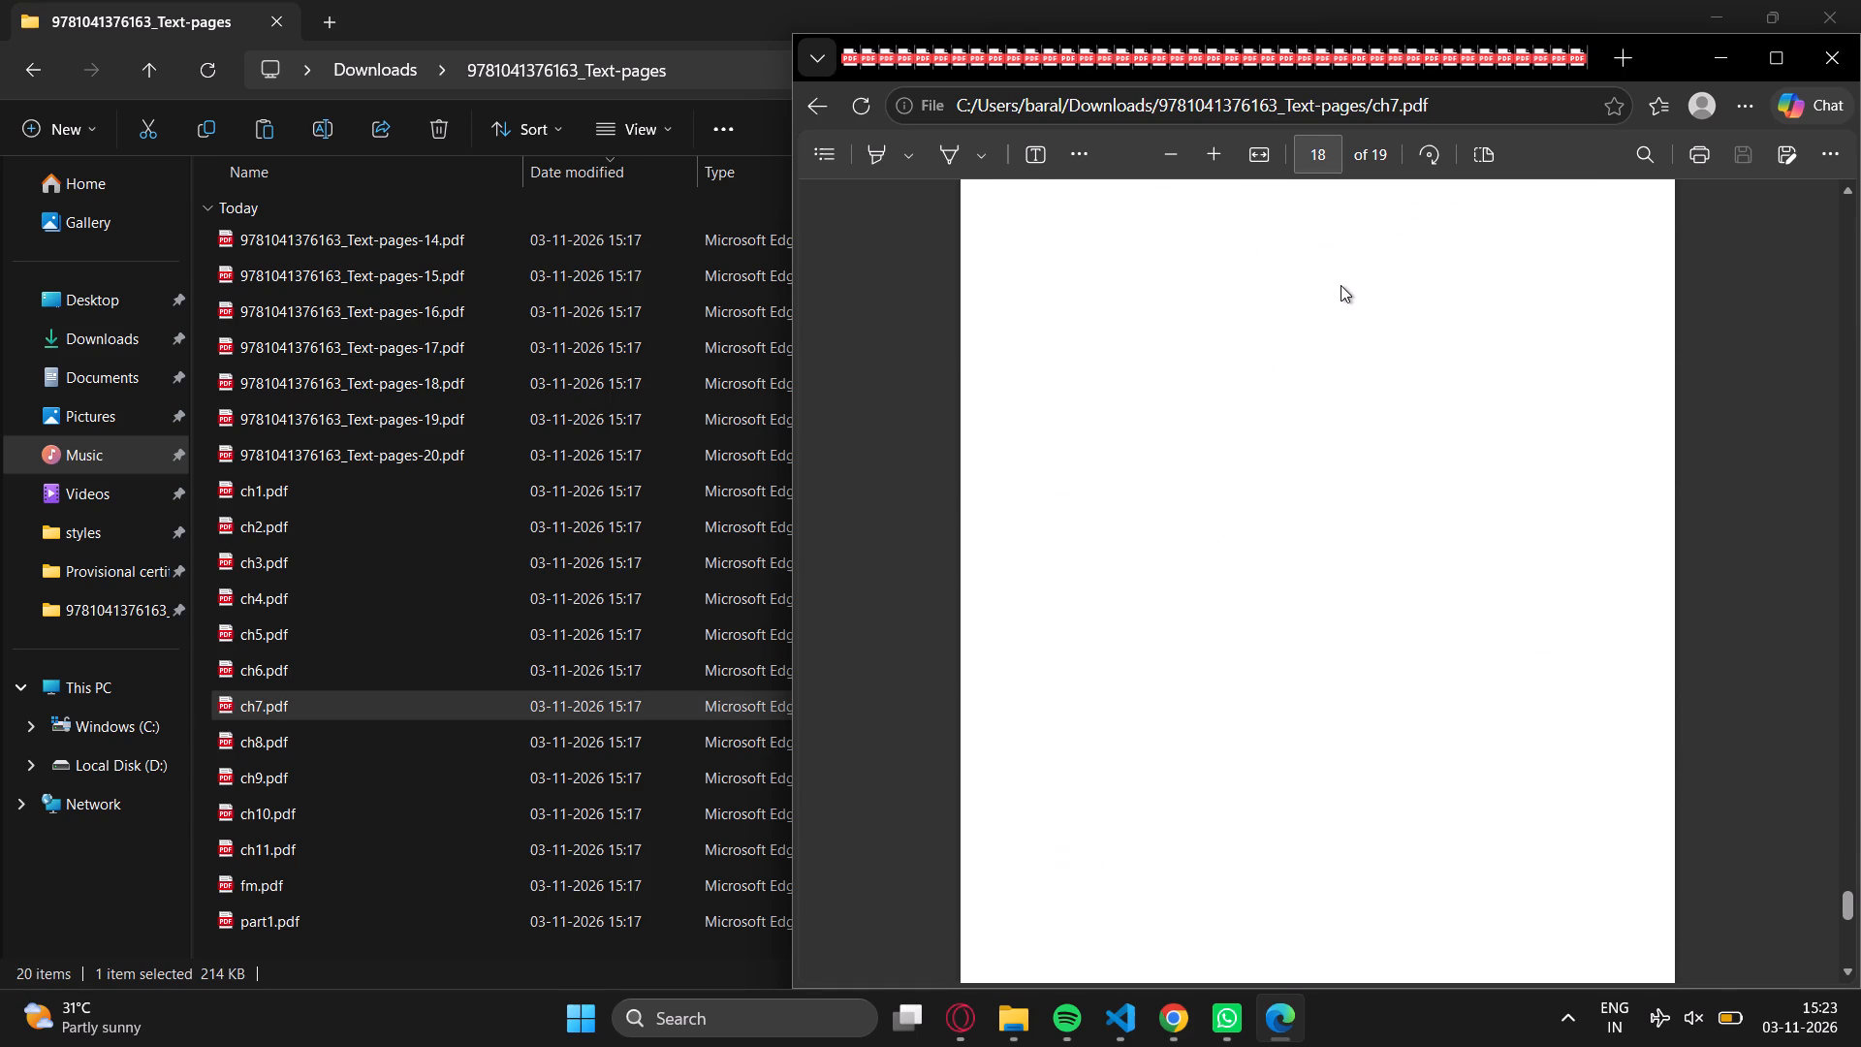
scroll(1341, 285, up, 2)
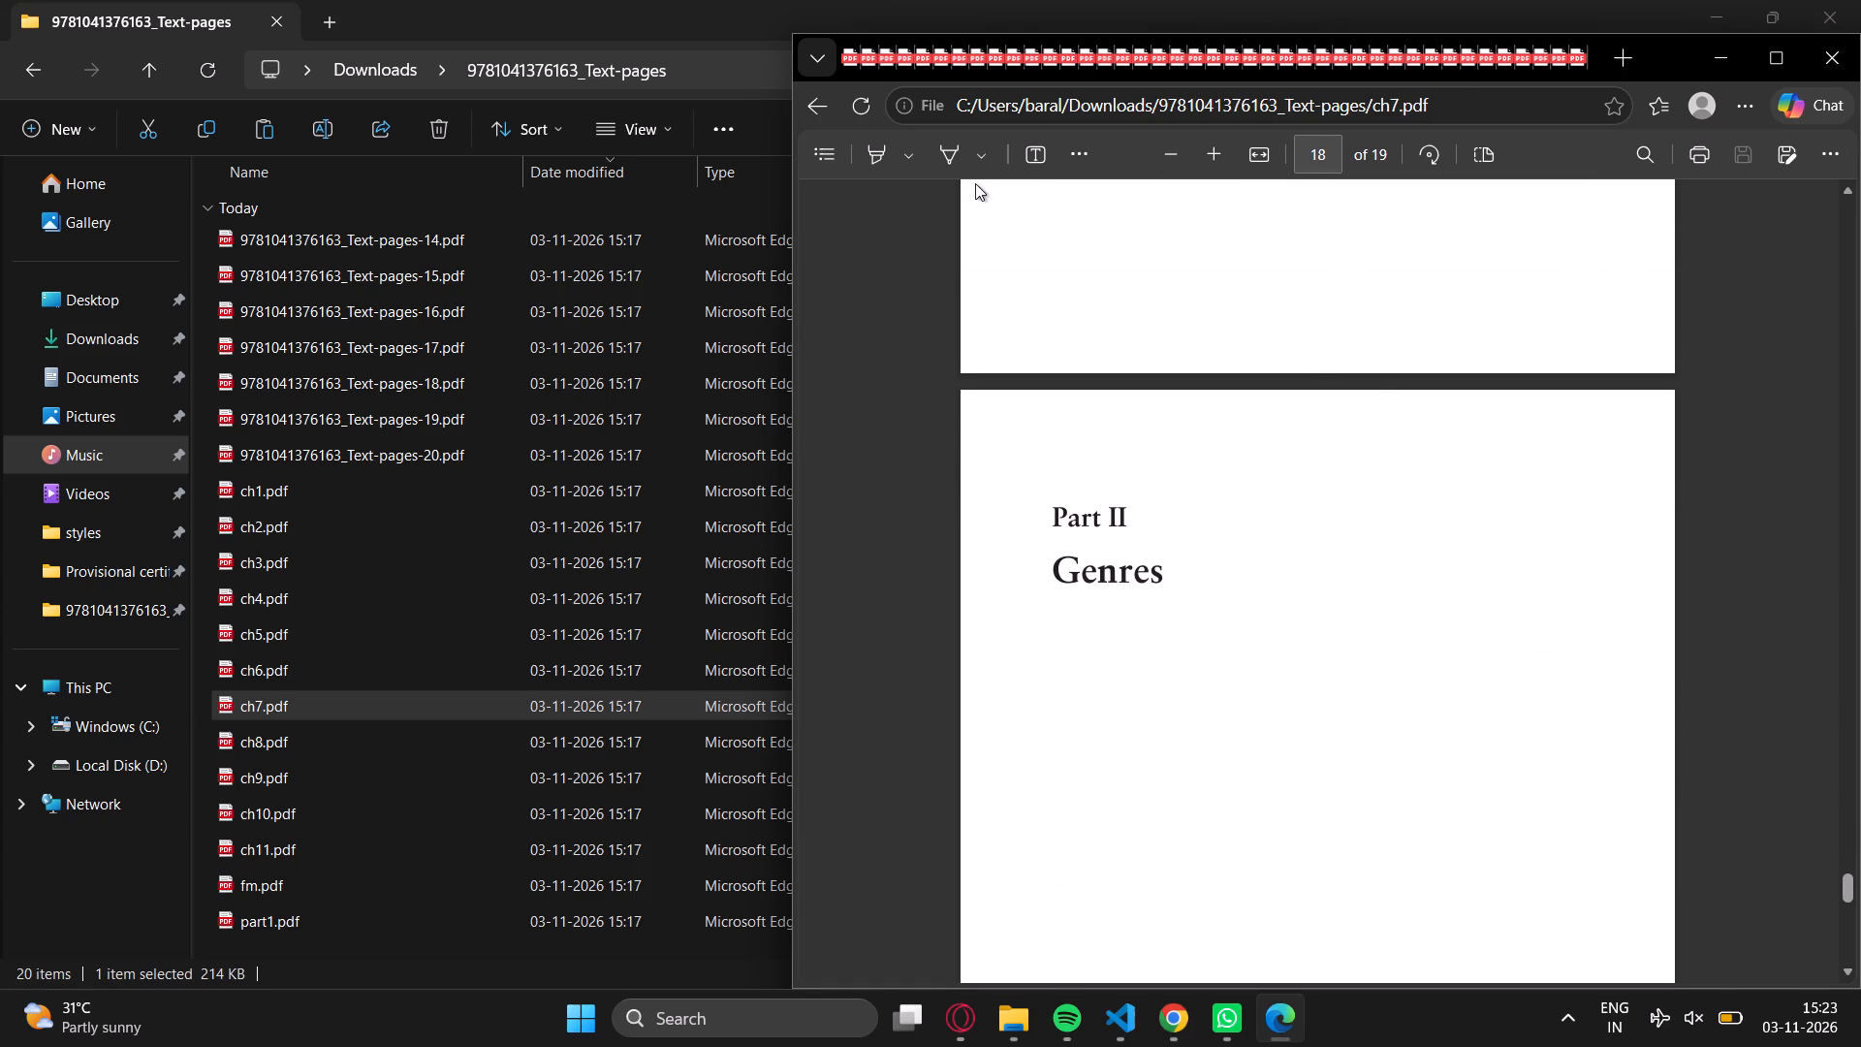
click(363, 639)
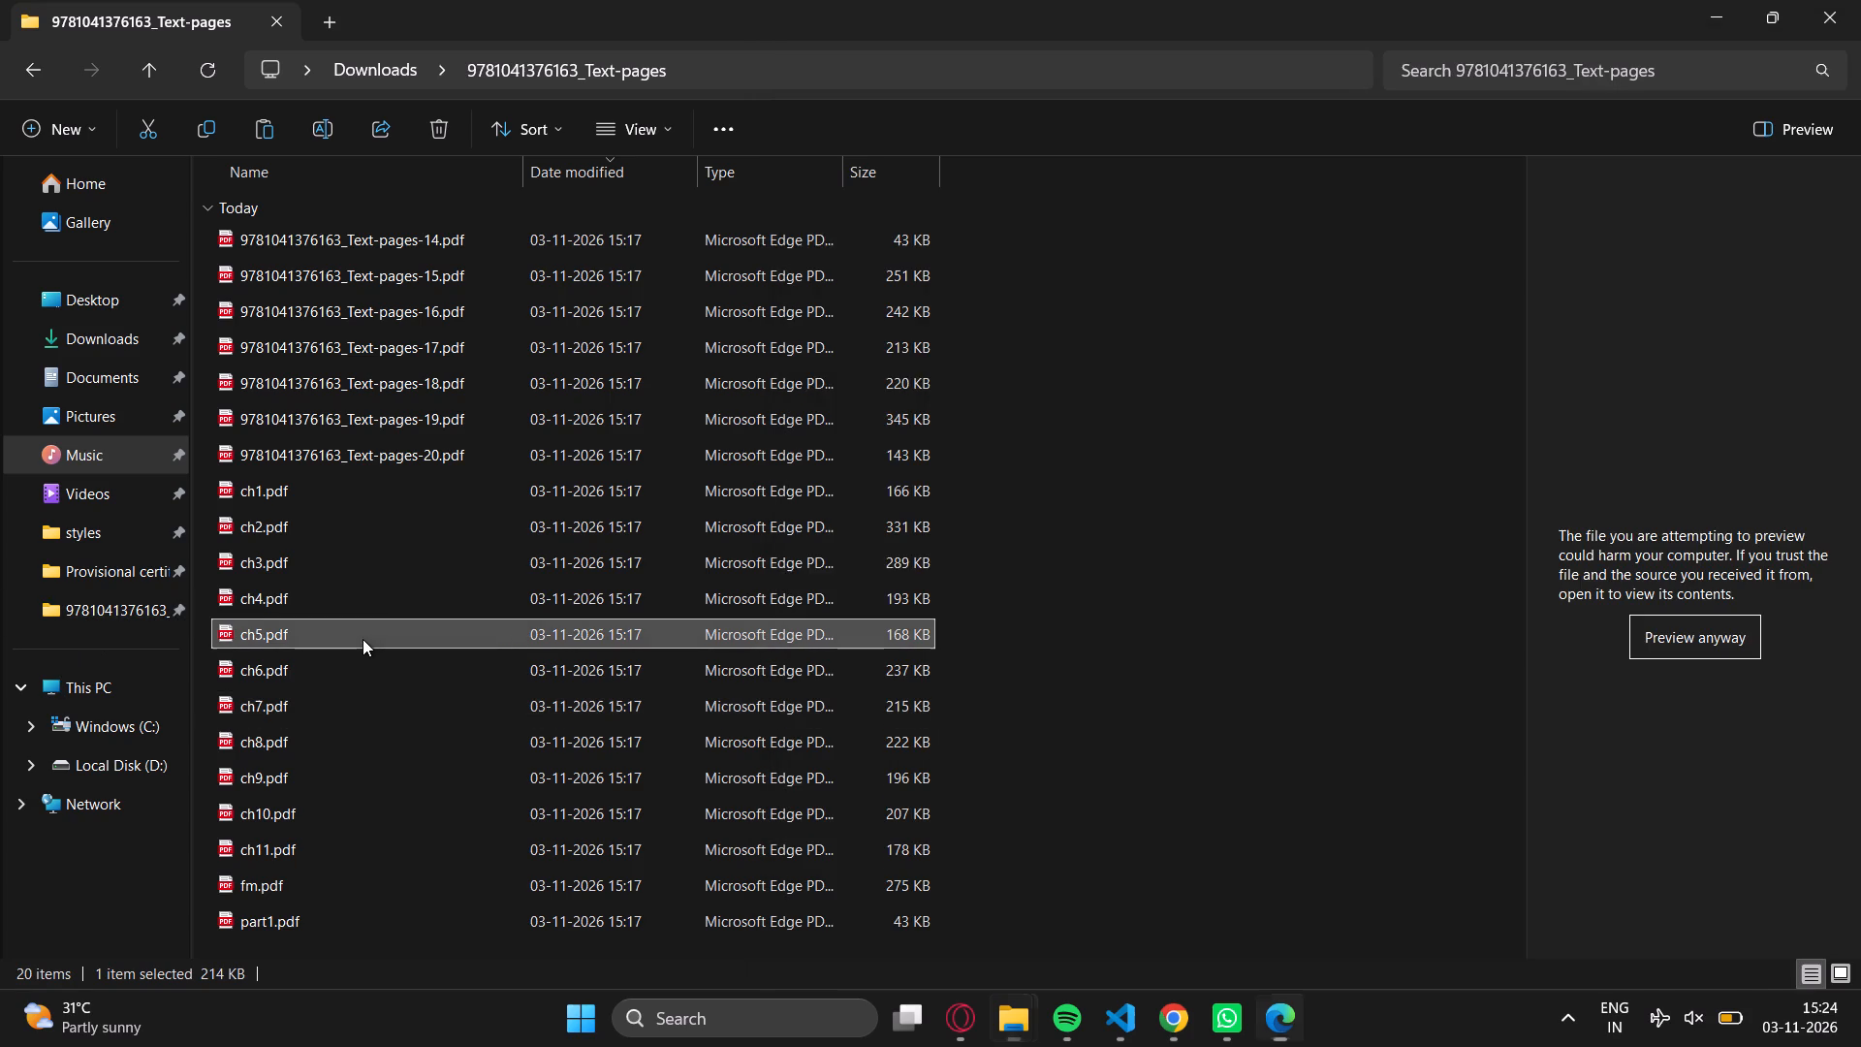
double_click(412, 233)
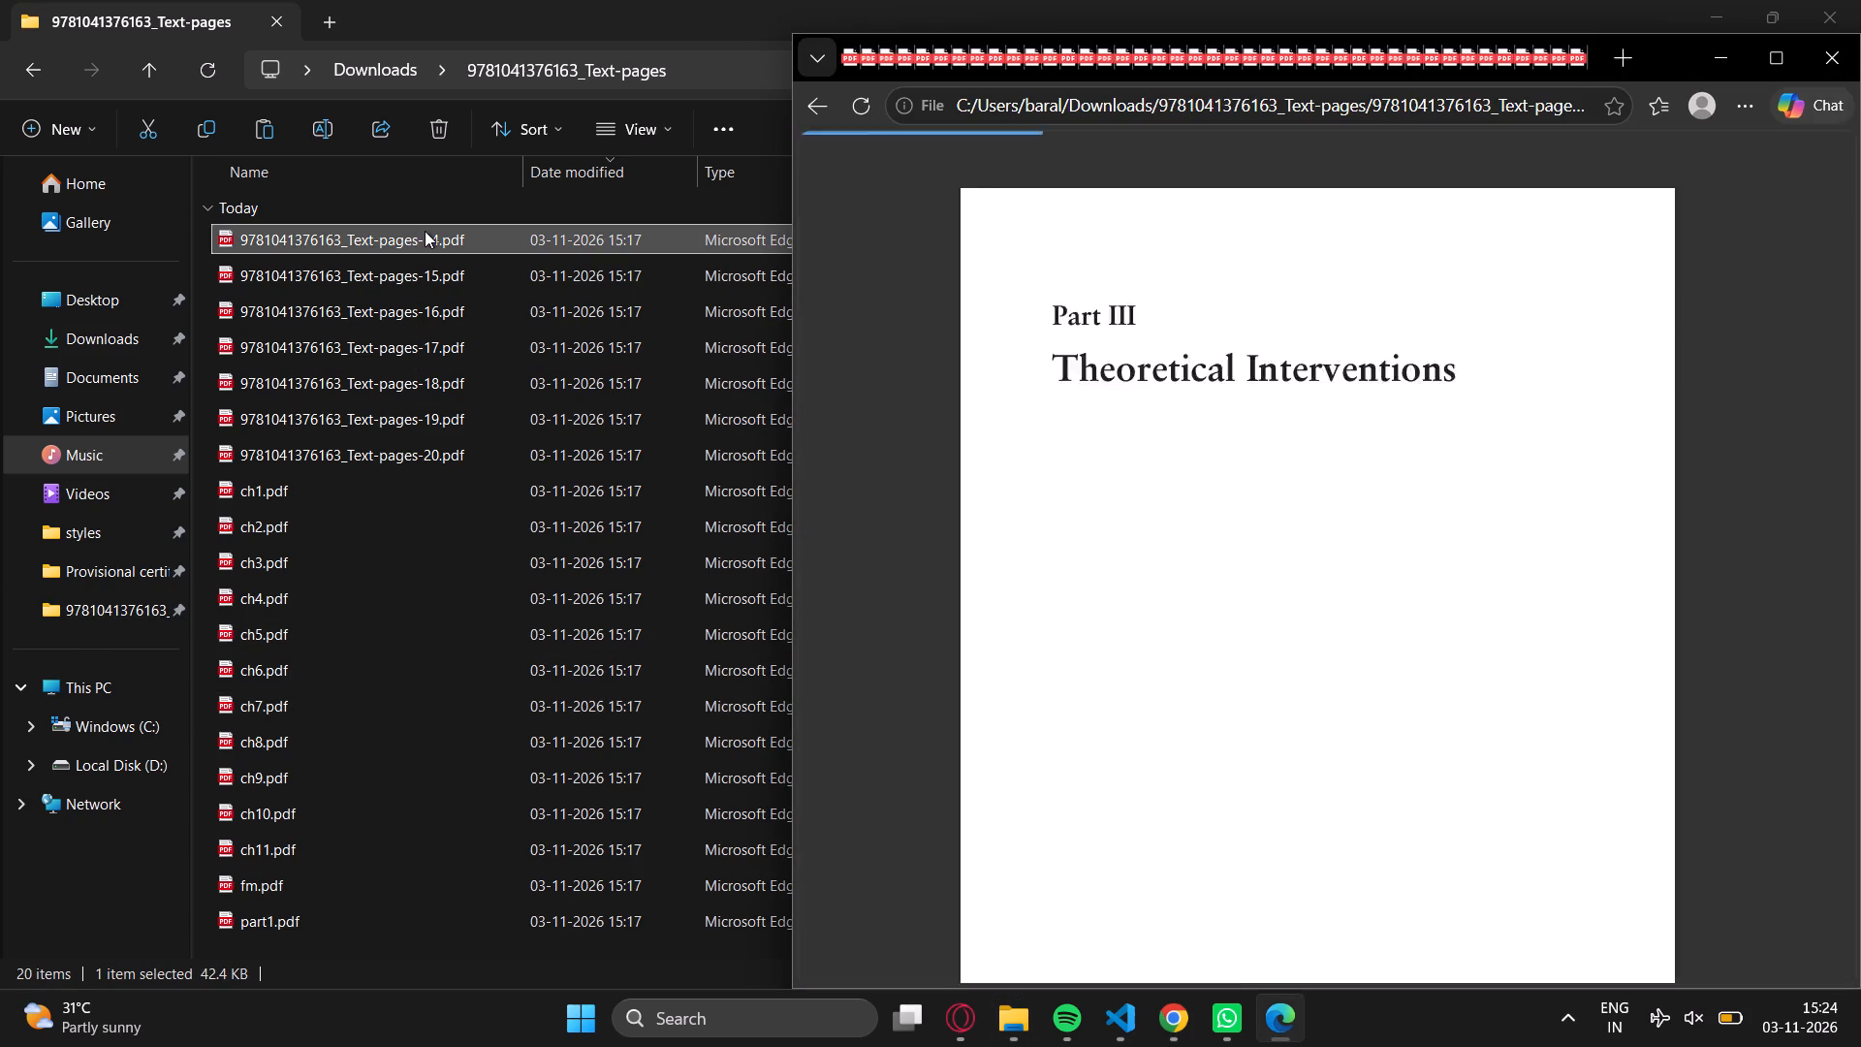
right_click(427, 229)
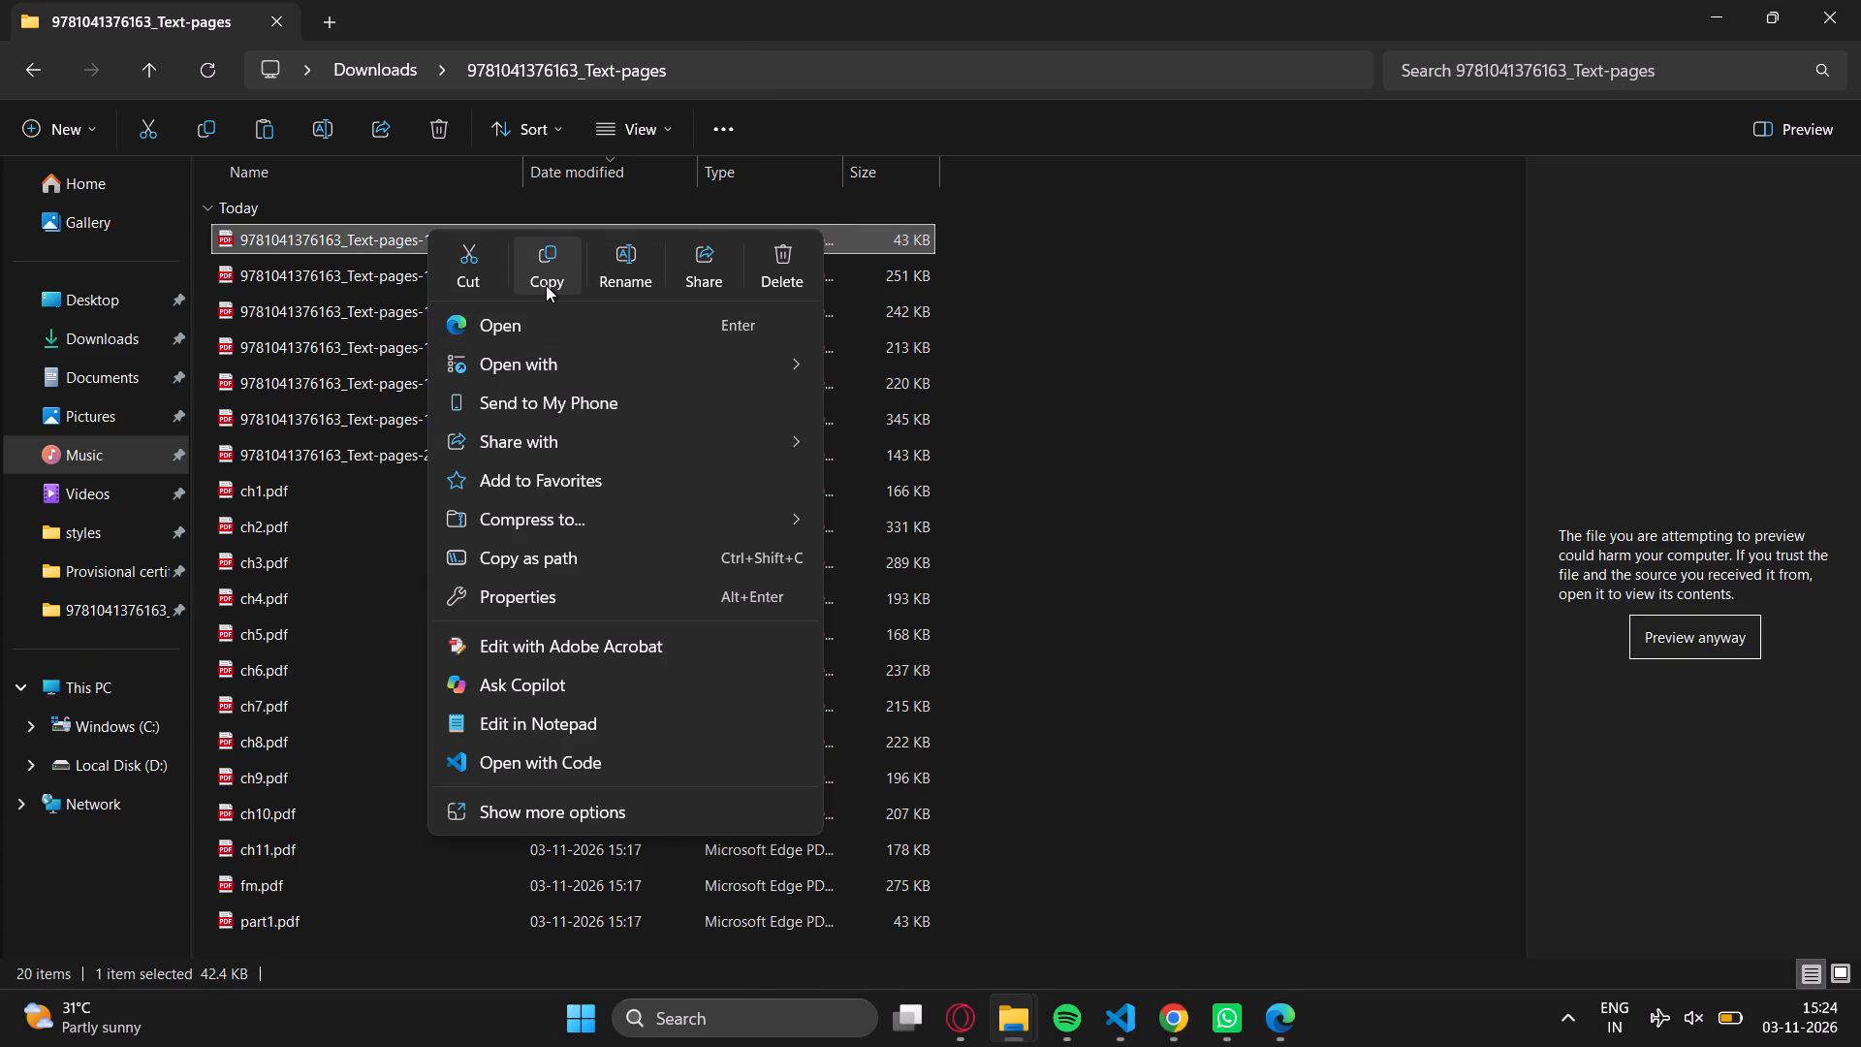
click(546, 284)
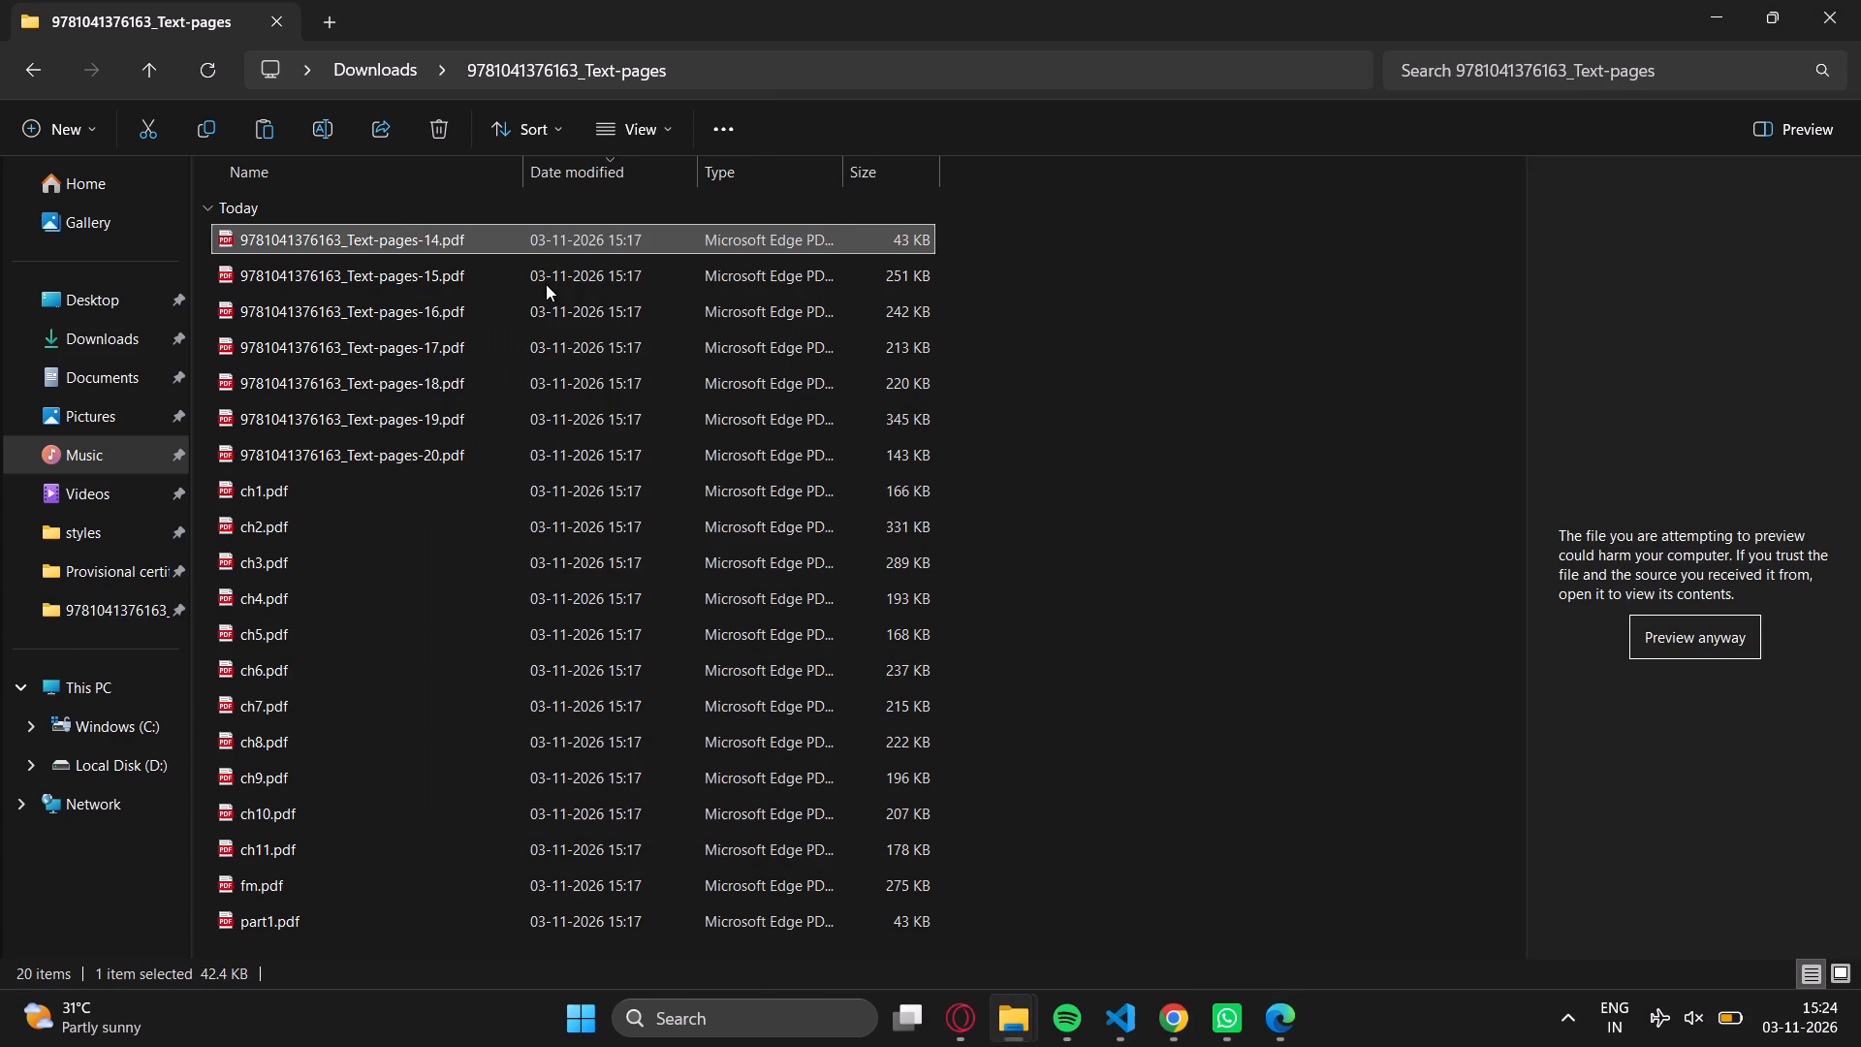
right_click(415, 235)
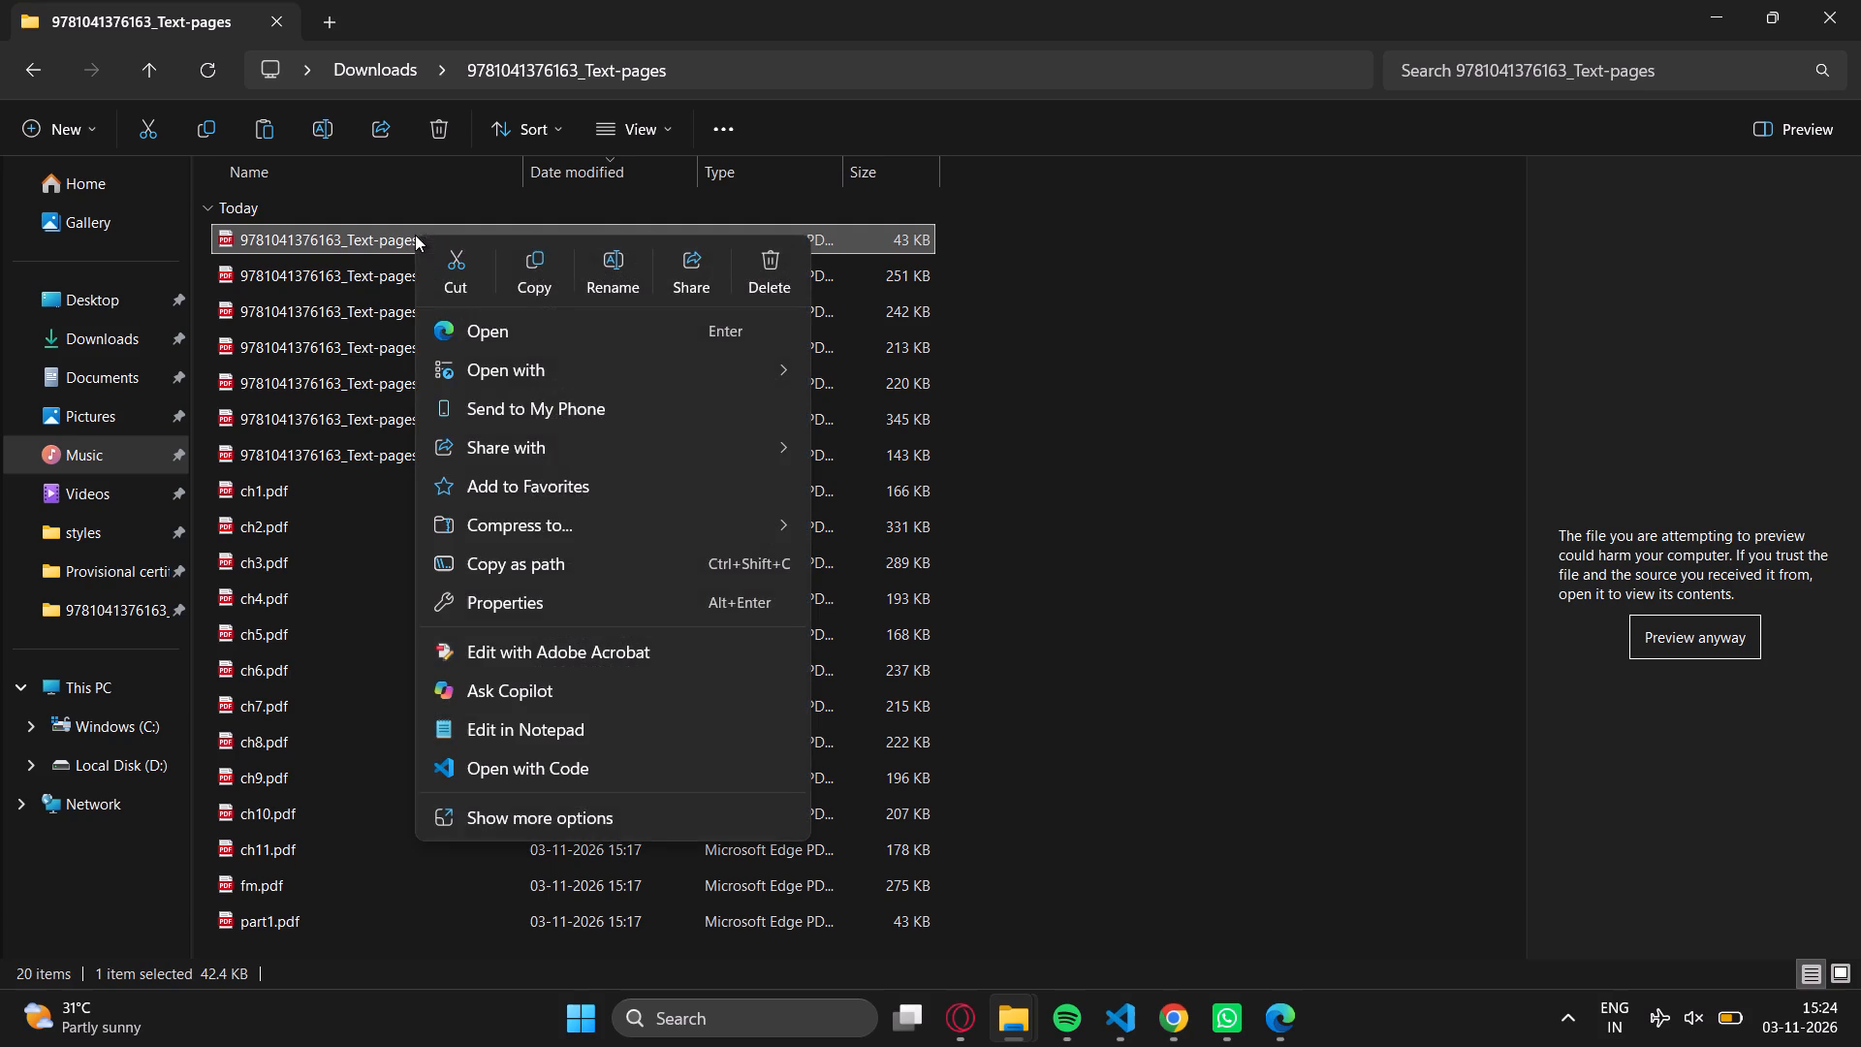
click(608, 276)
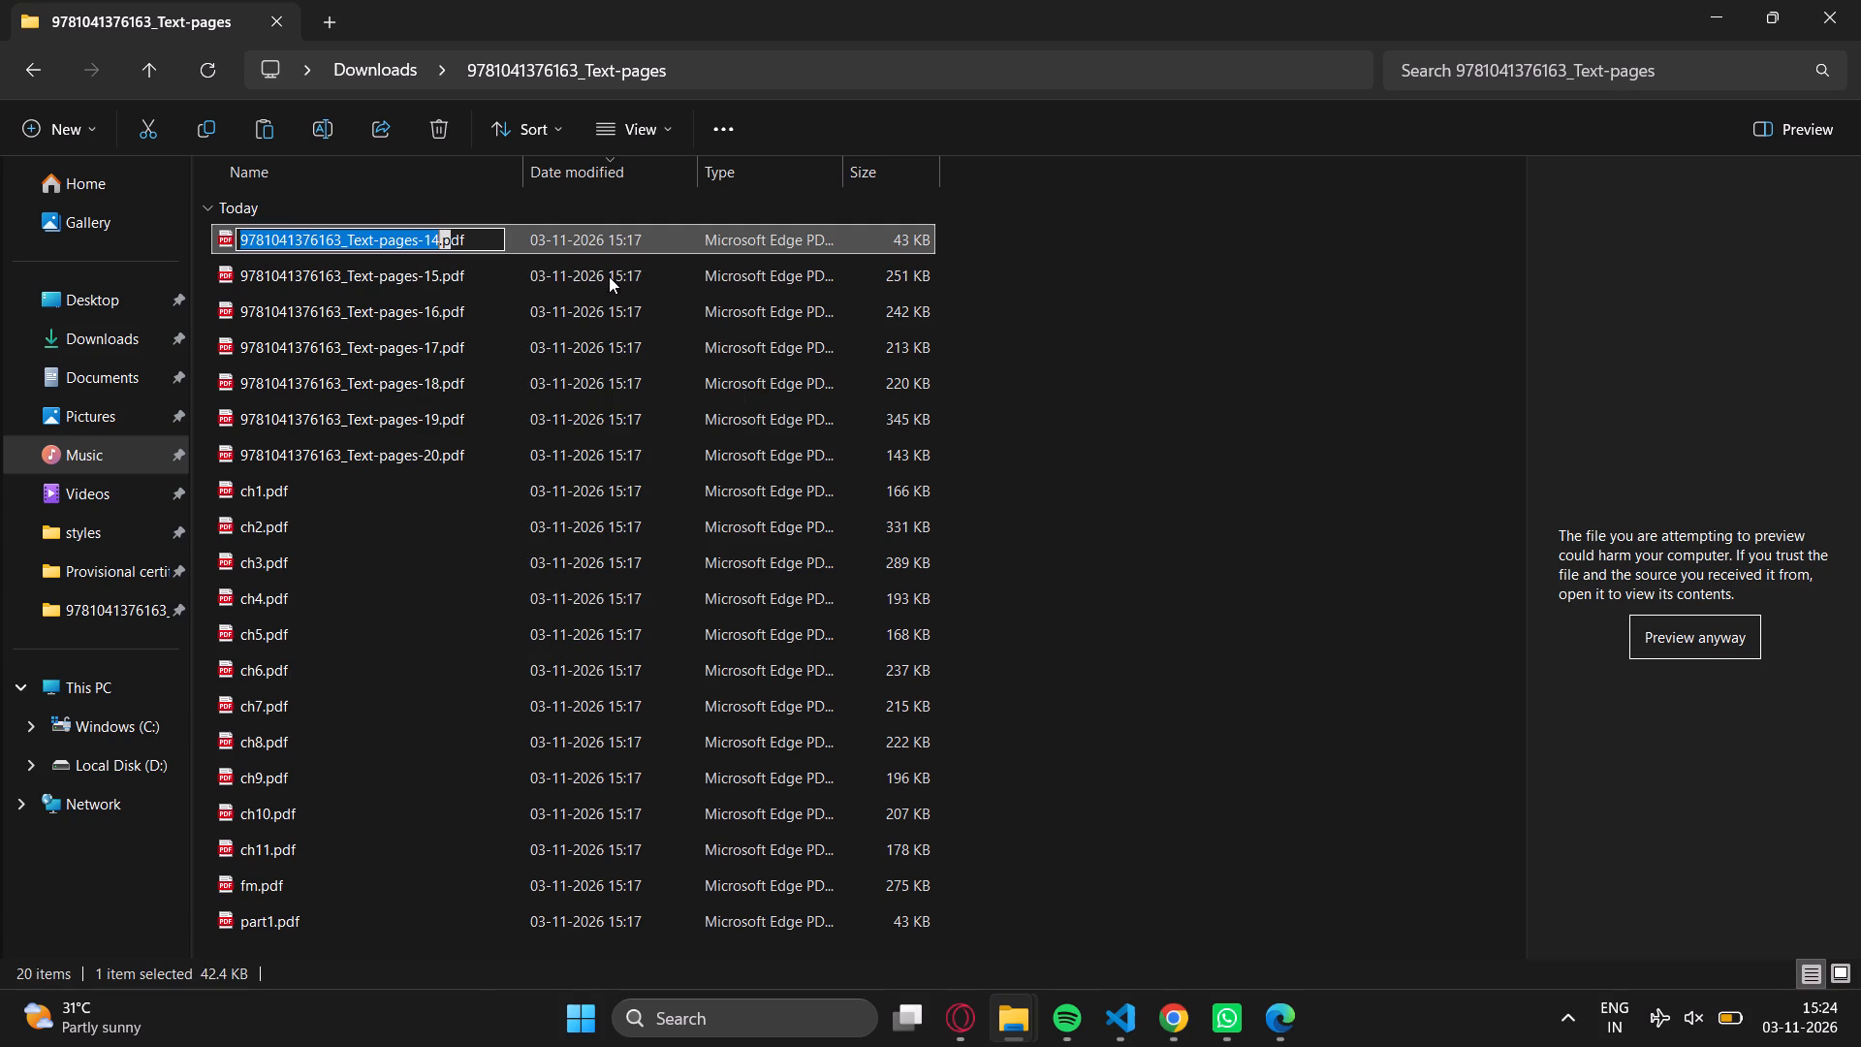
key(BackSpace)
text(part)
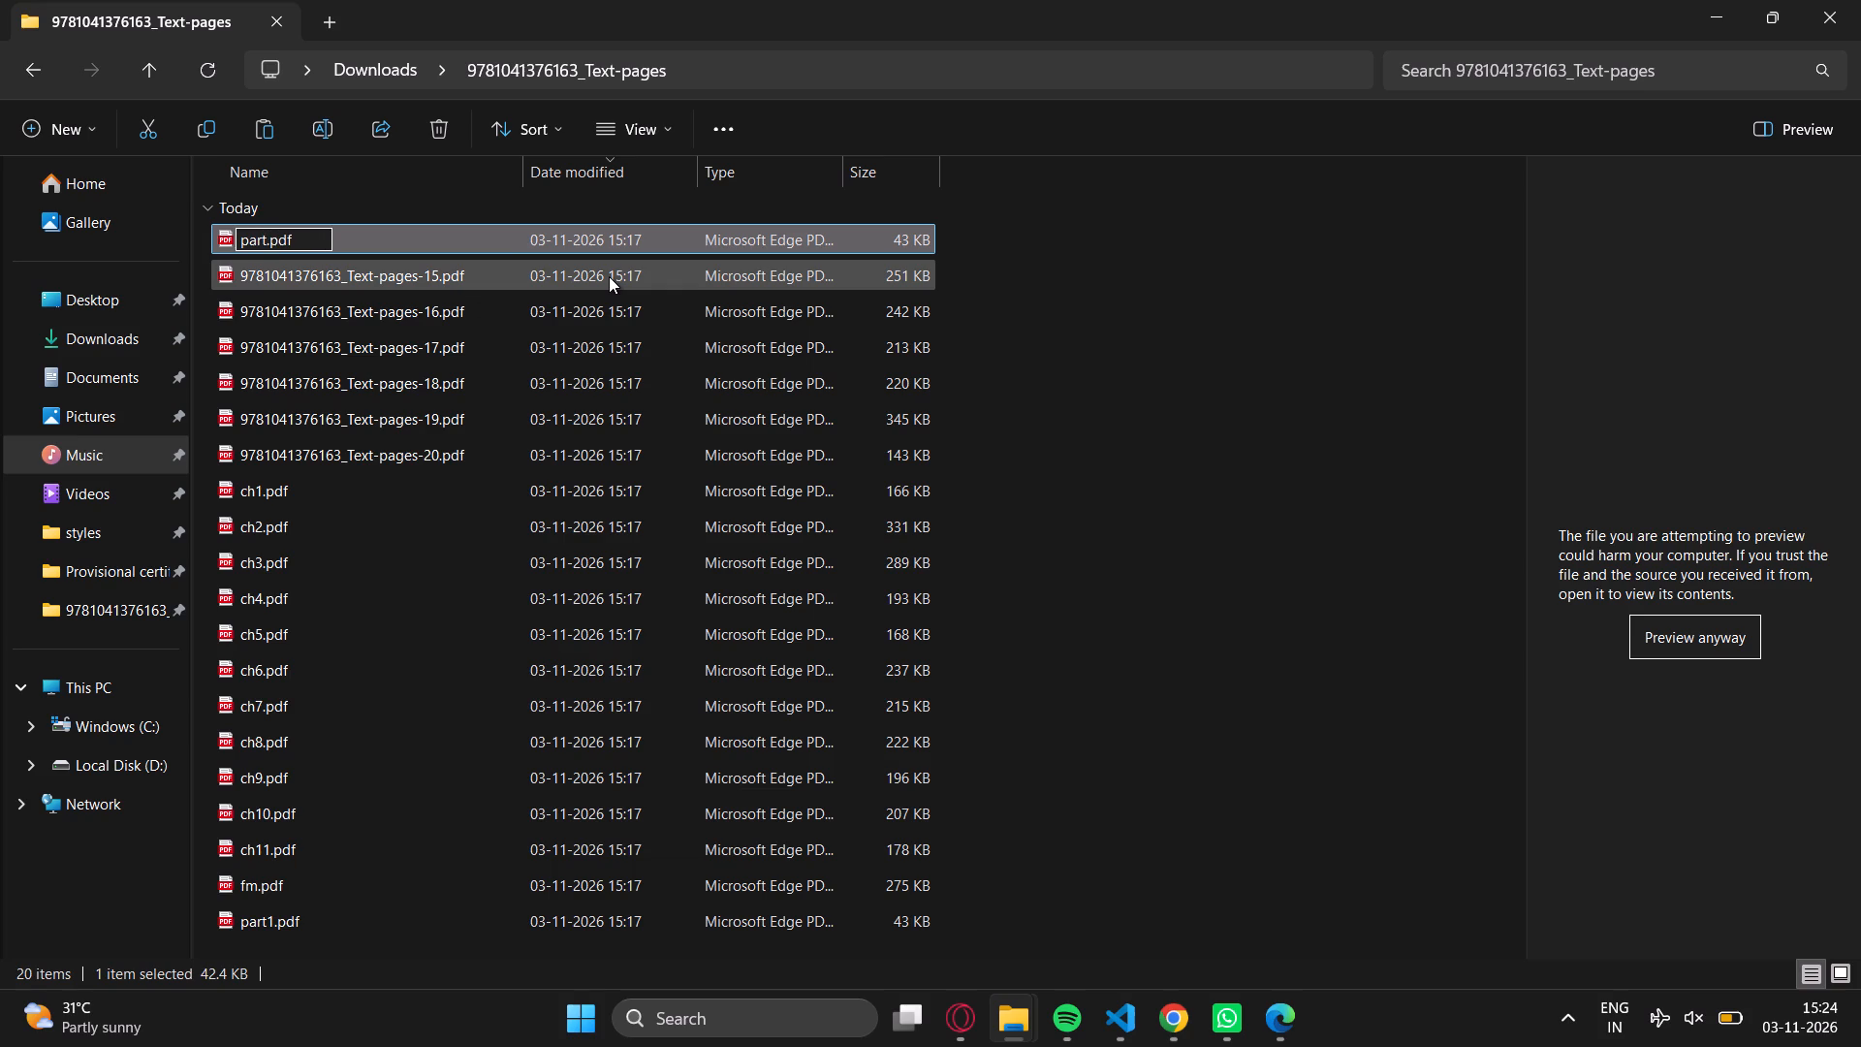
key(3)
key(Return)
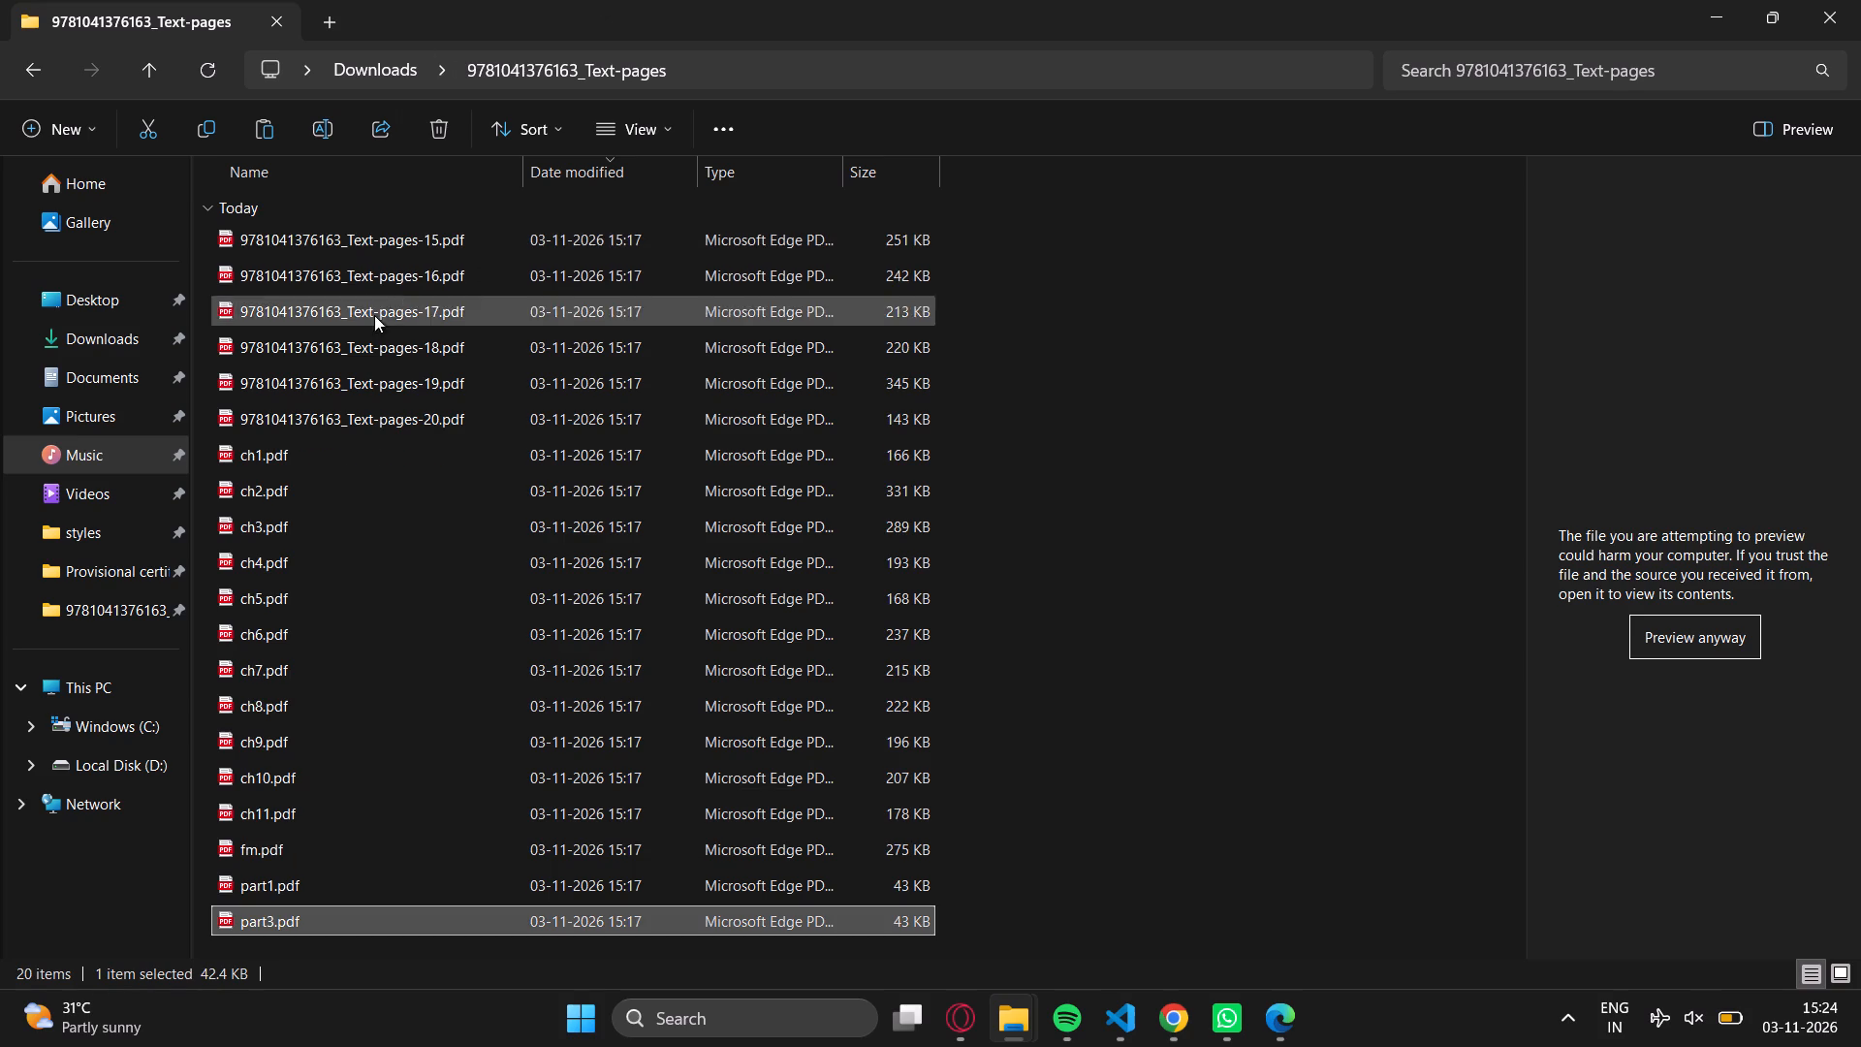
double_click(393, 233)
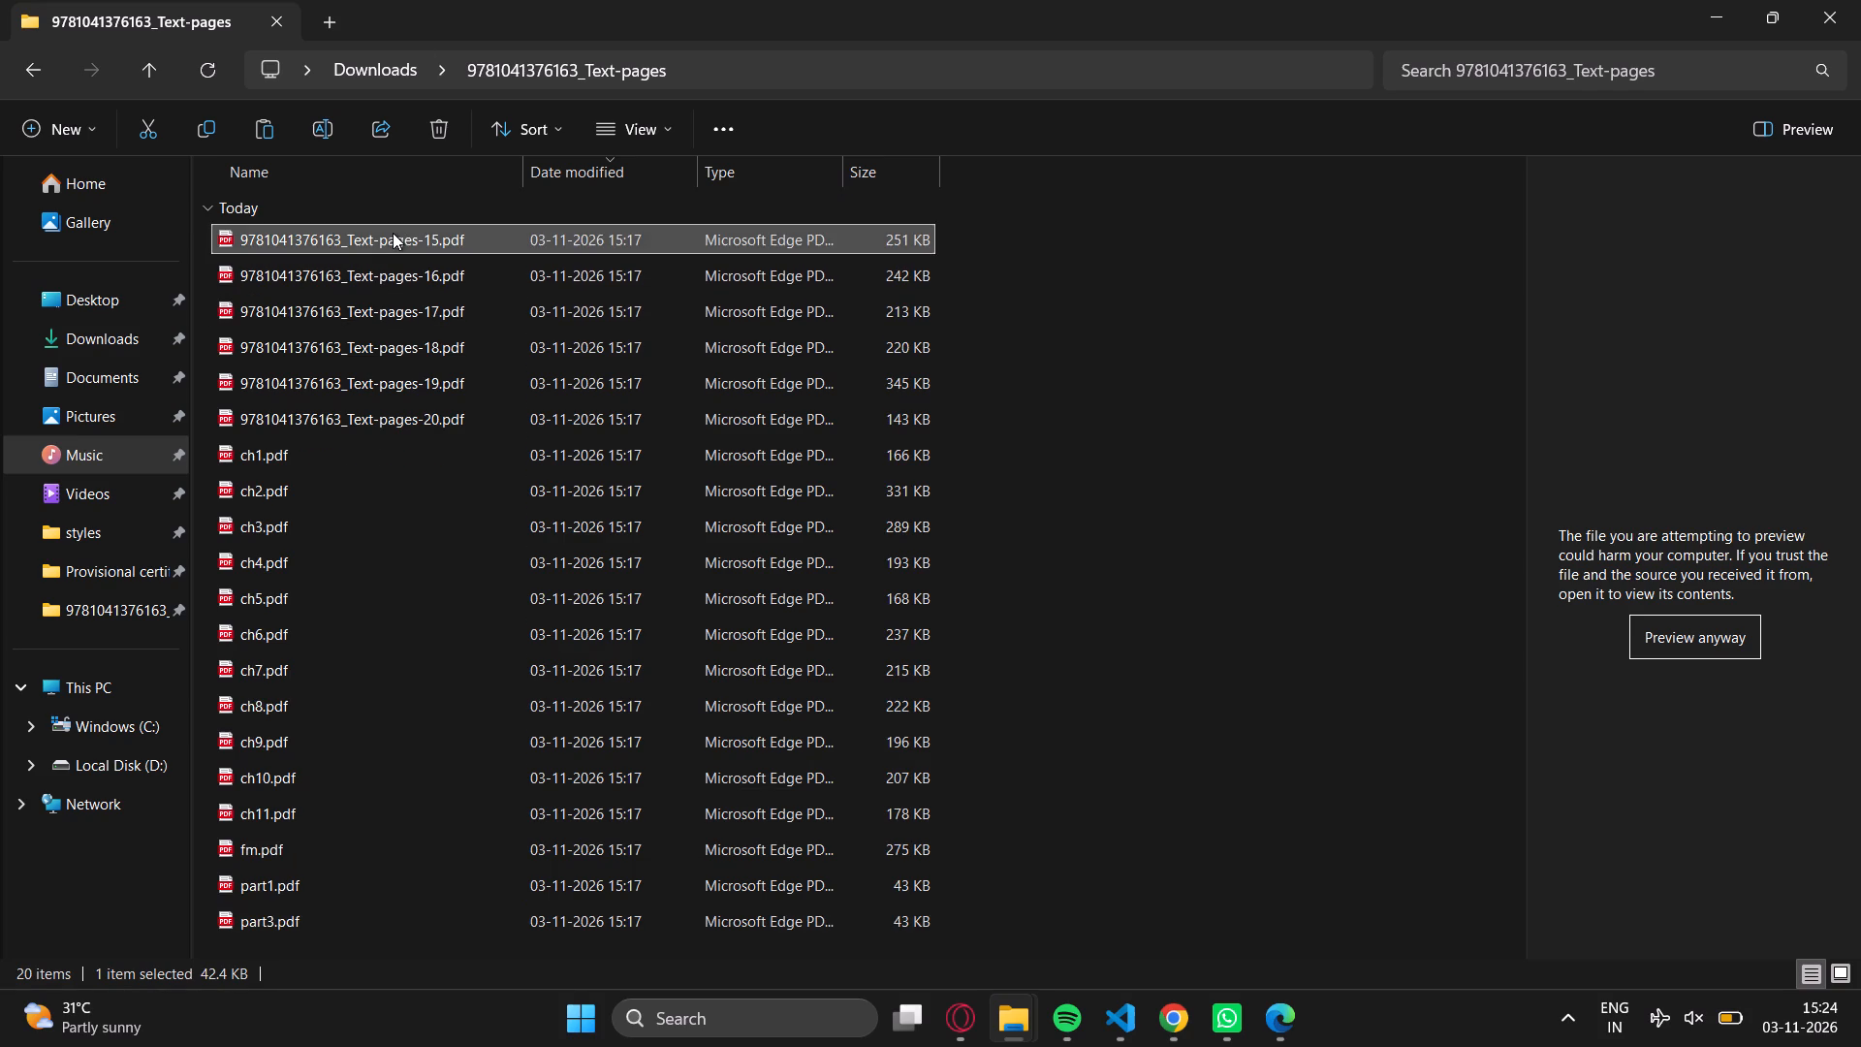
right_click(393, 233)
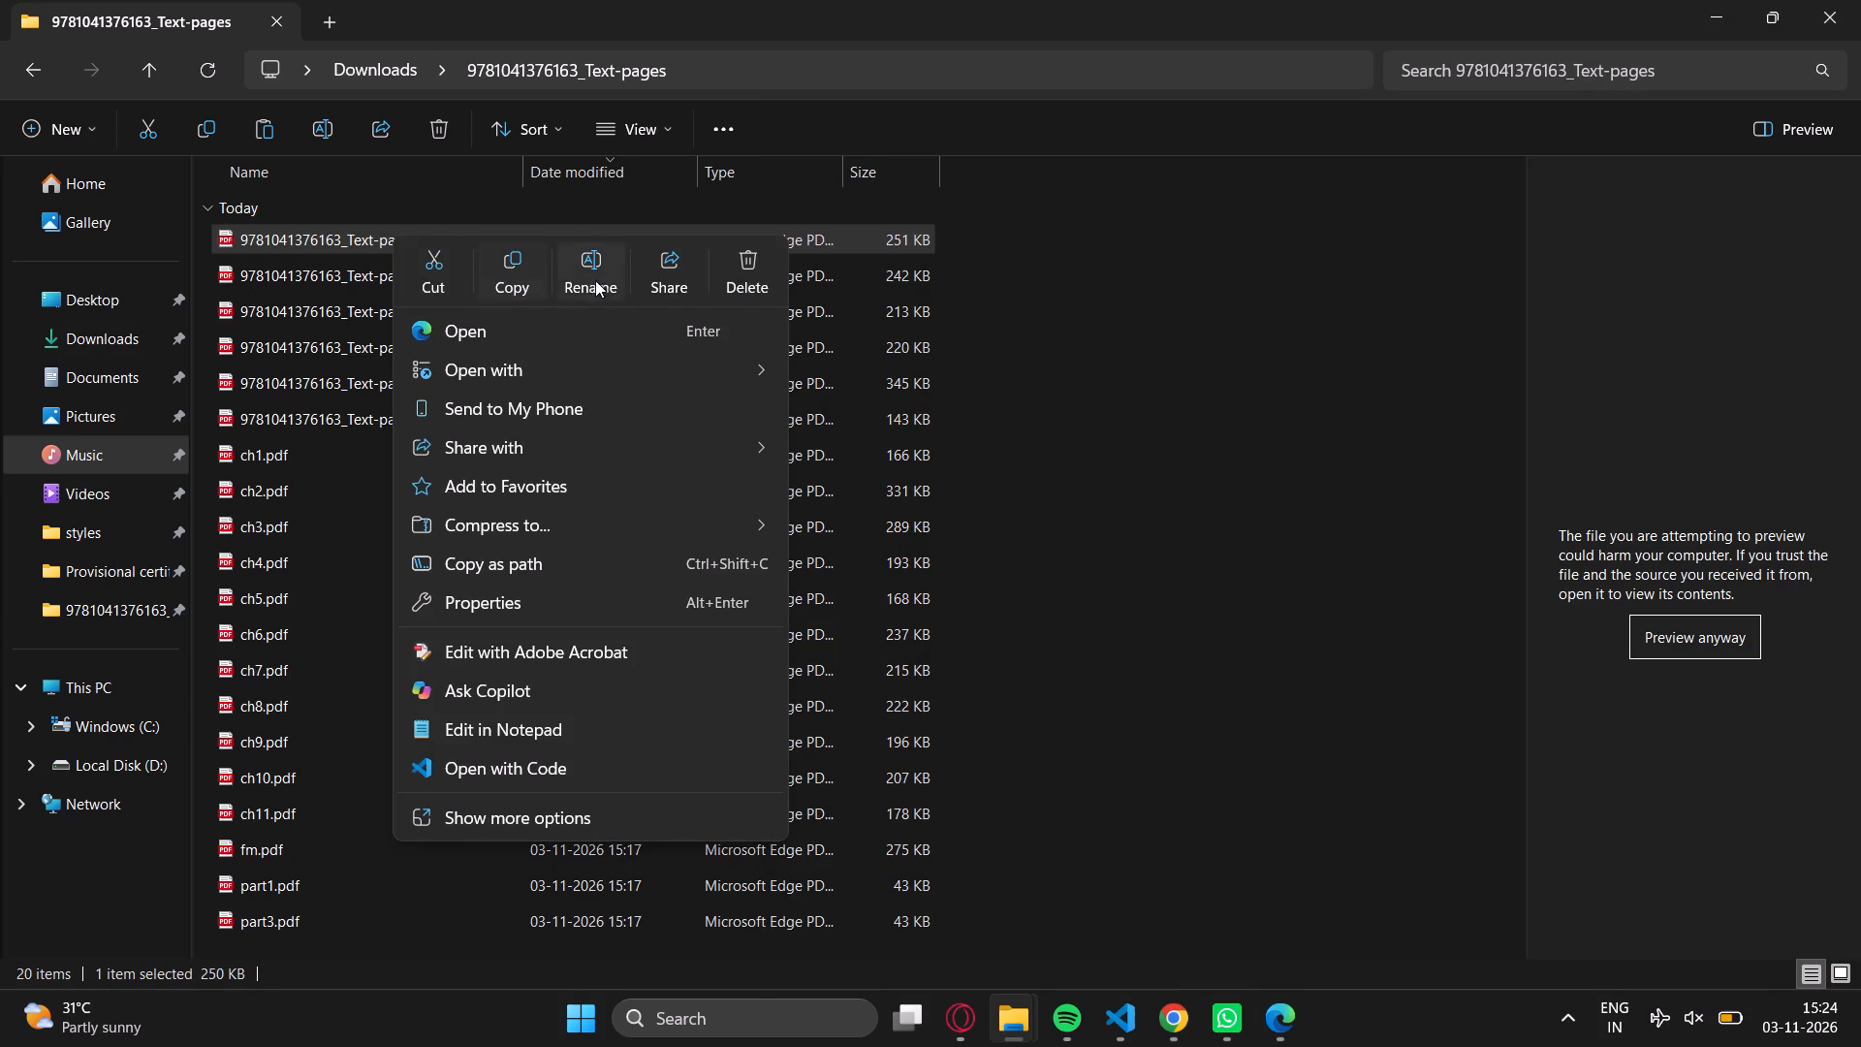
click(596, 280)
key(BackSpace)
text(ch12)
key(Return)
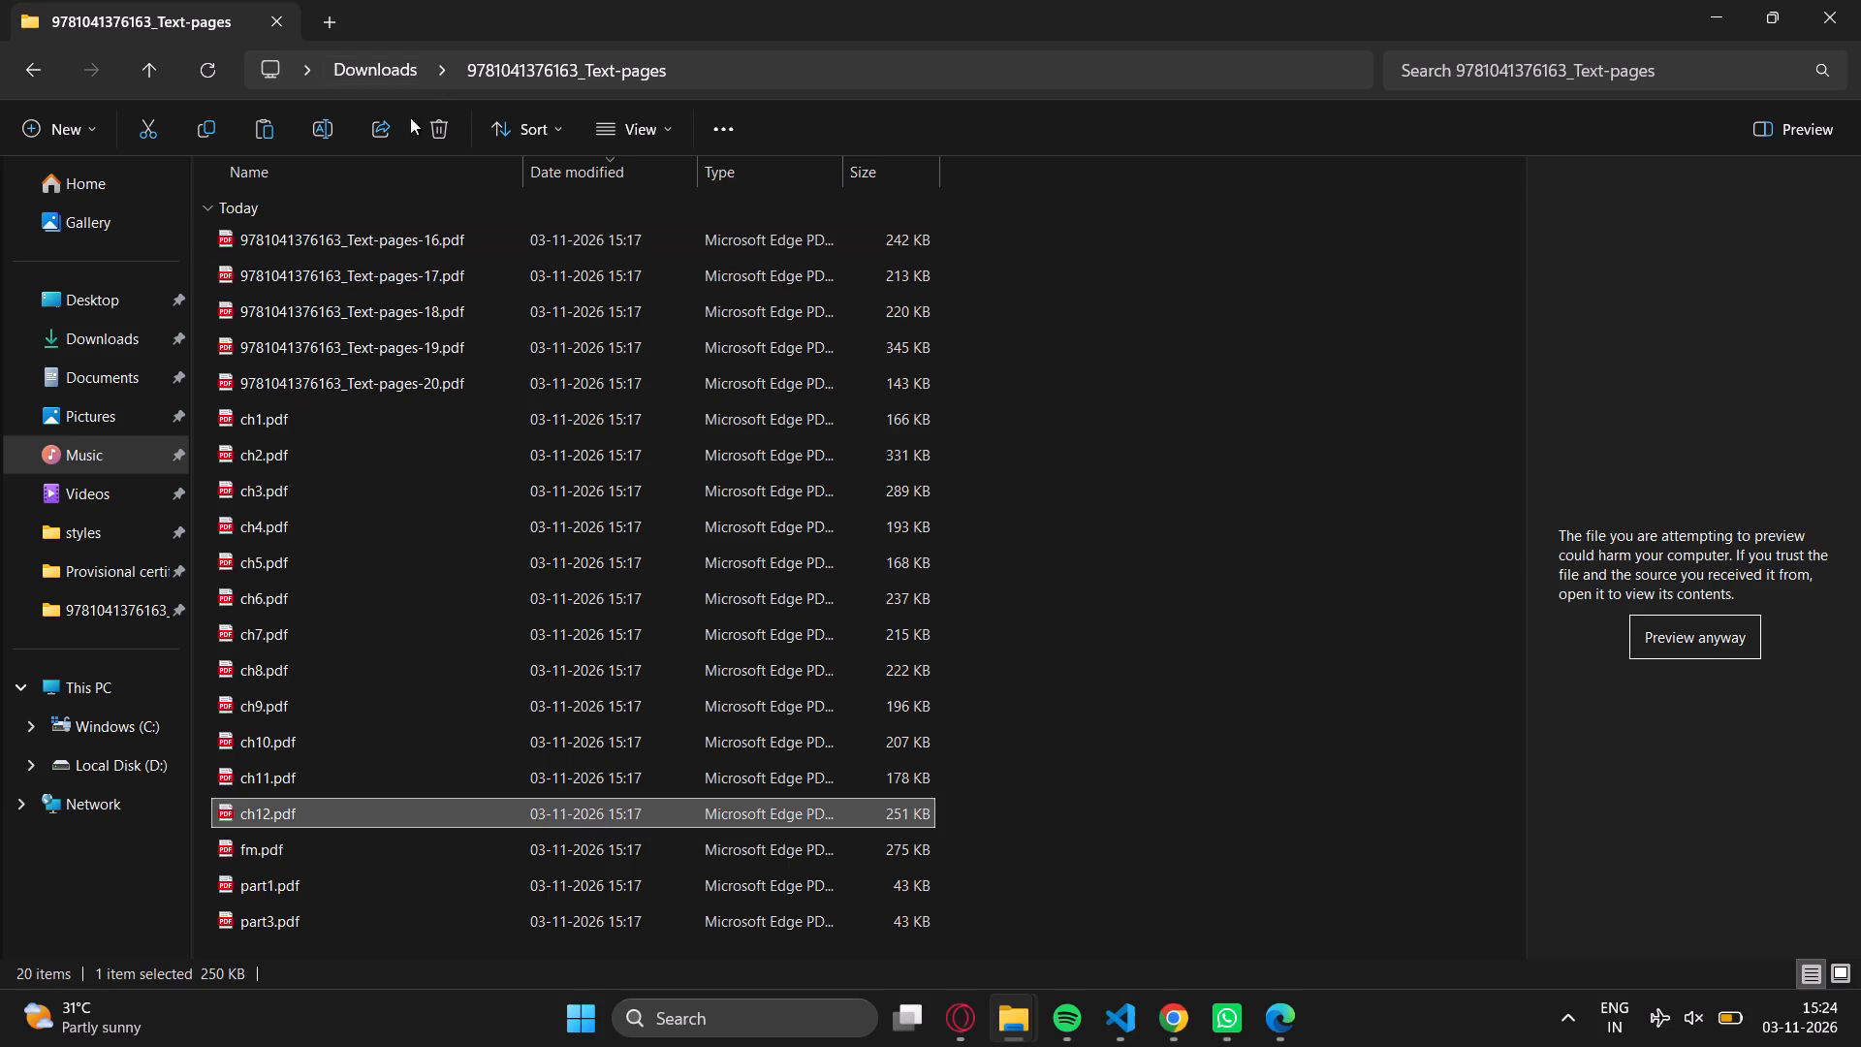
double_click(415, 243)
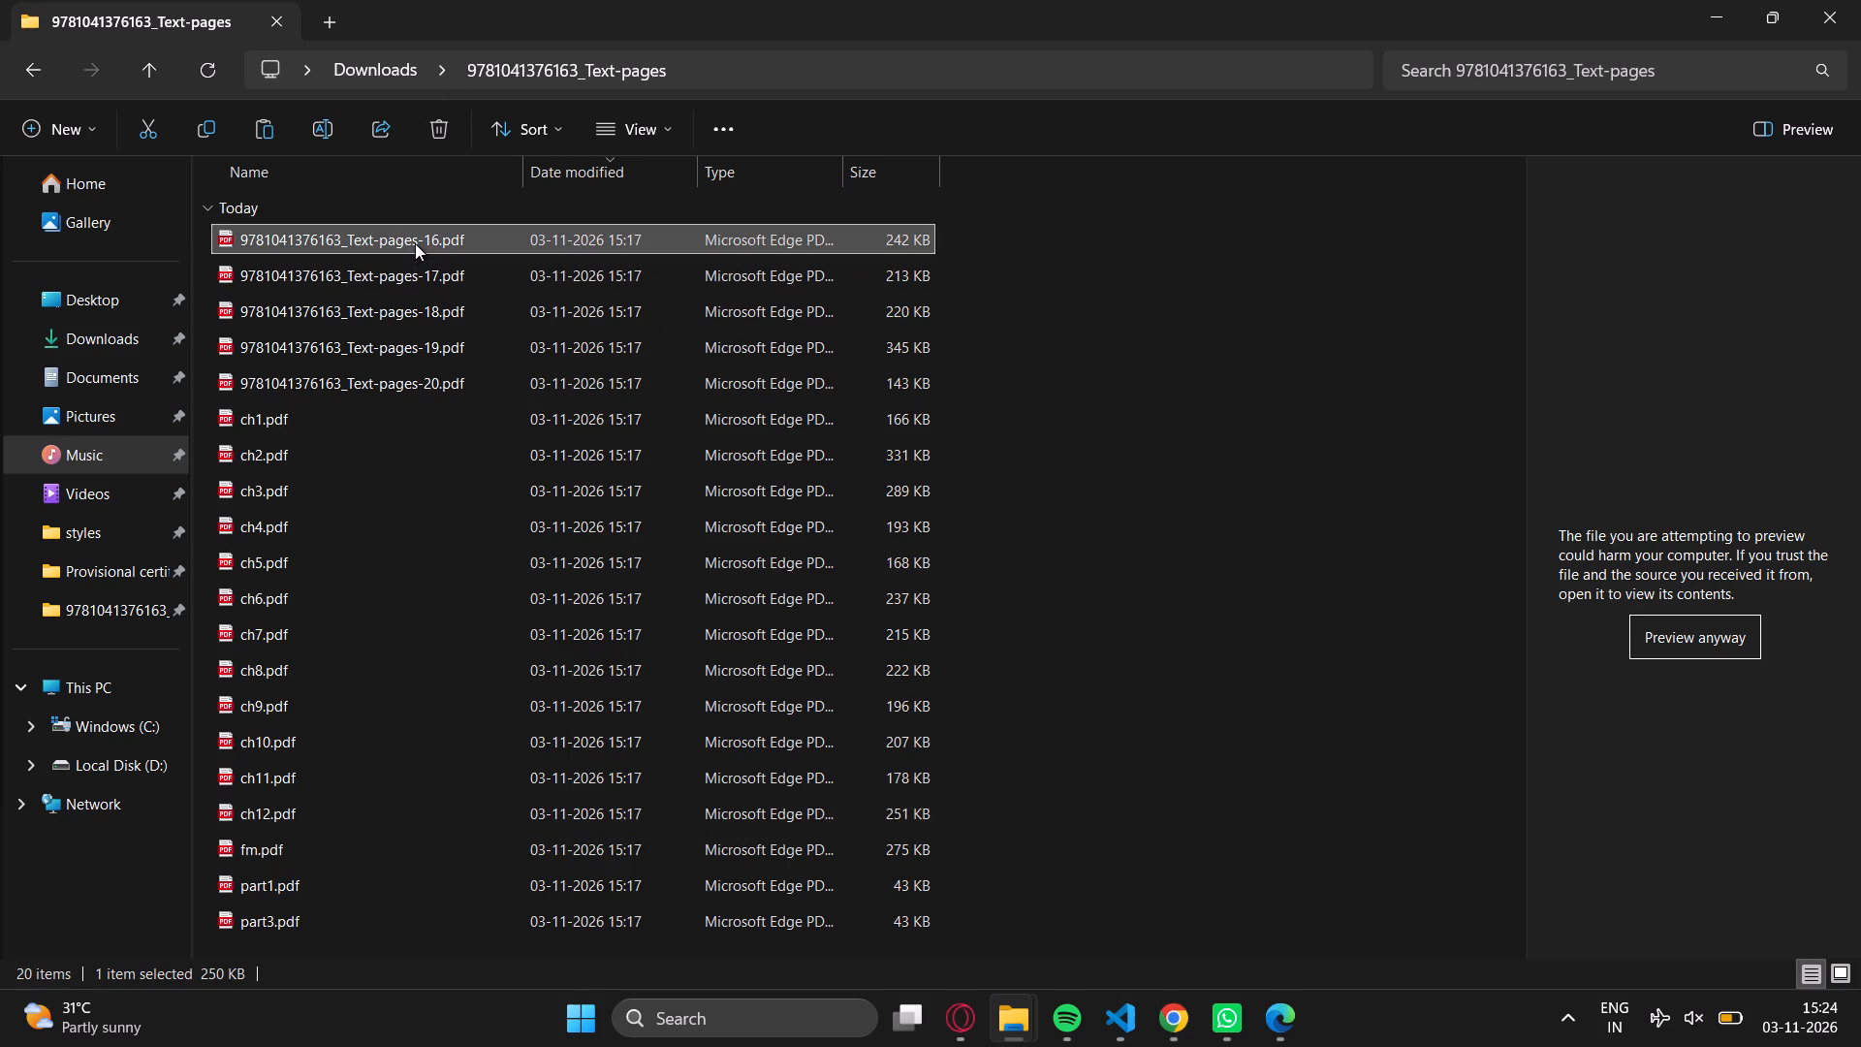
right_click(421, 236)
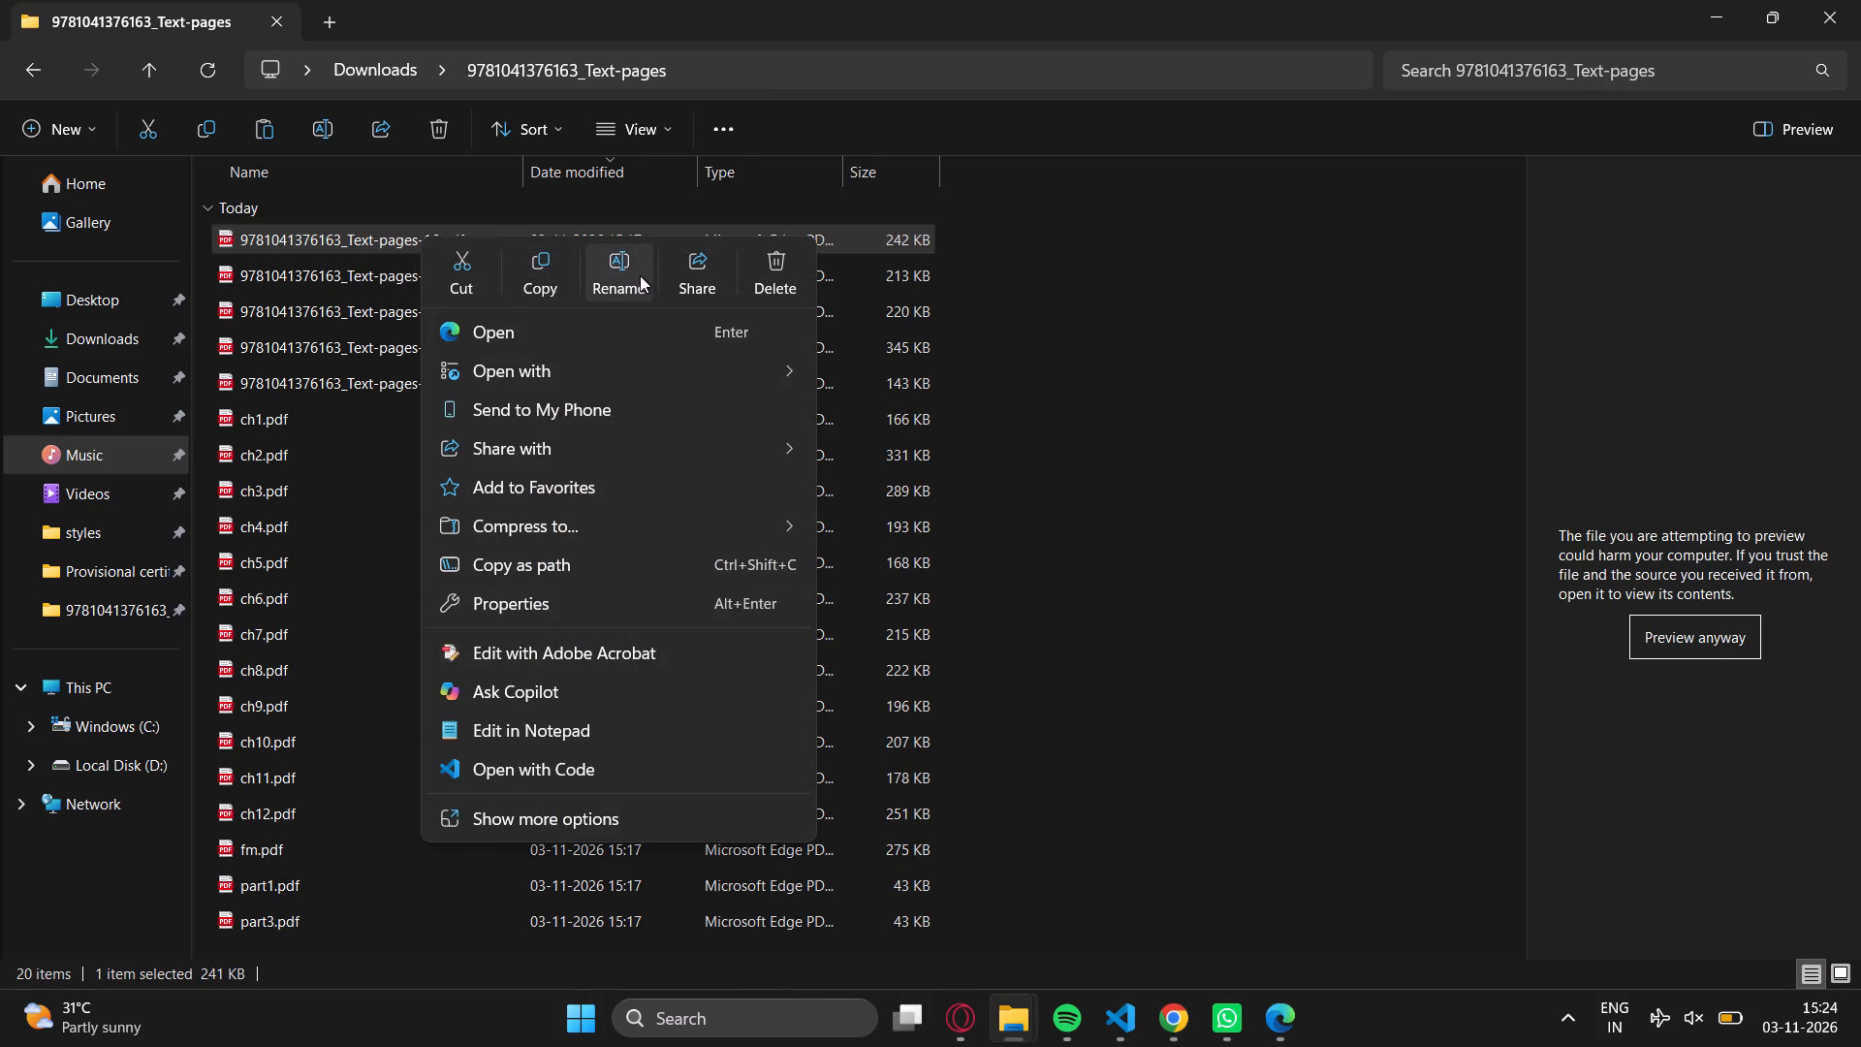
click(640, 275)
key(BackSpace)
text(ch1)
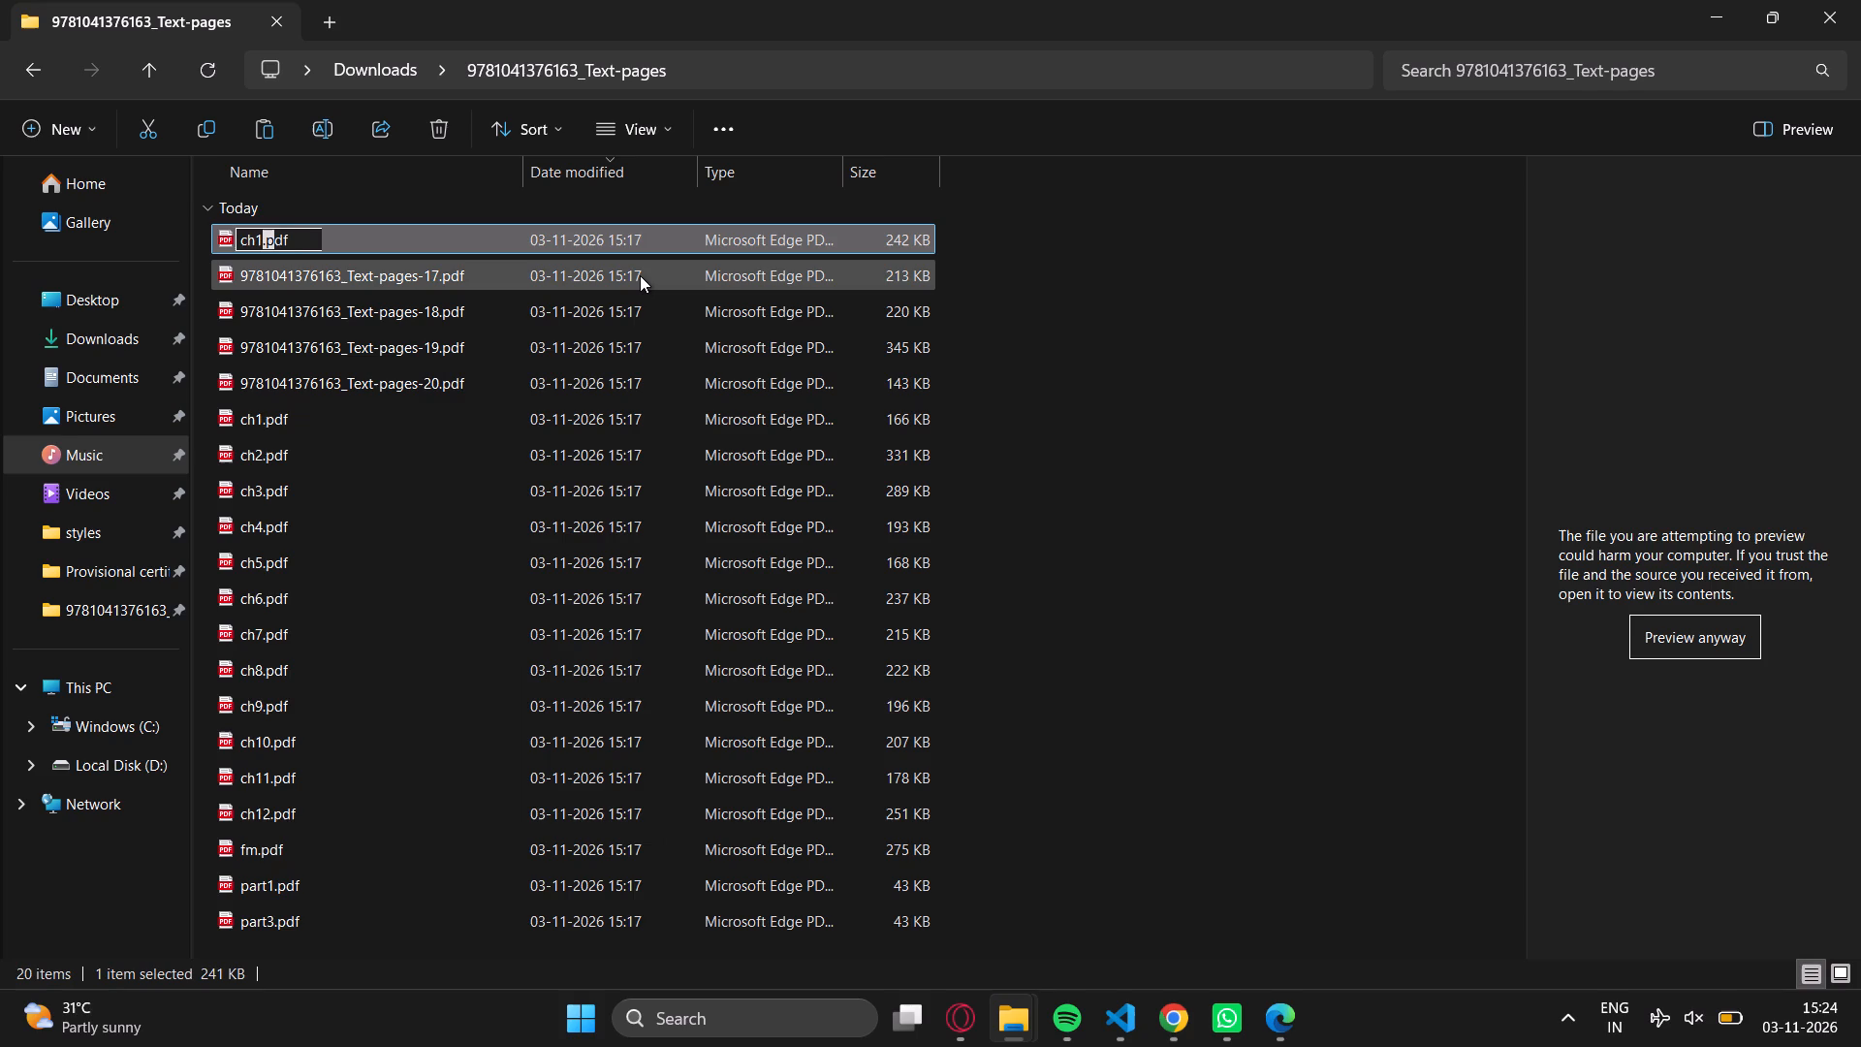
key(3)
key(Return)
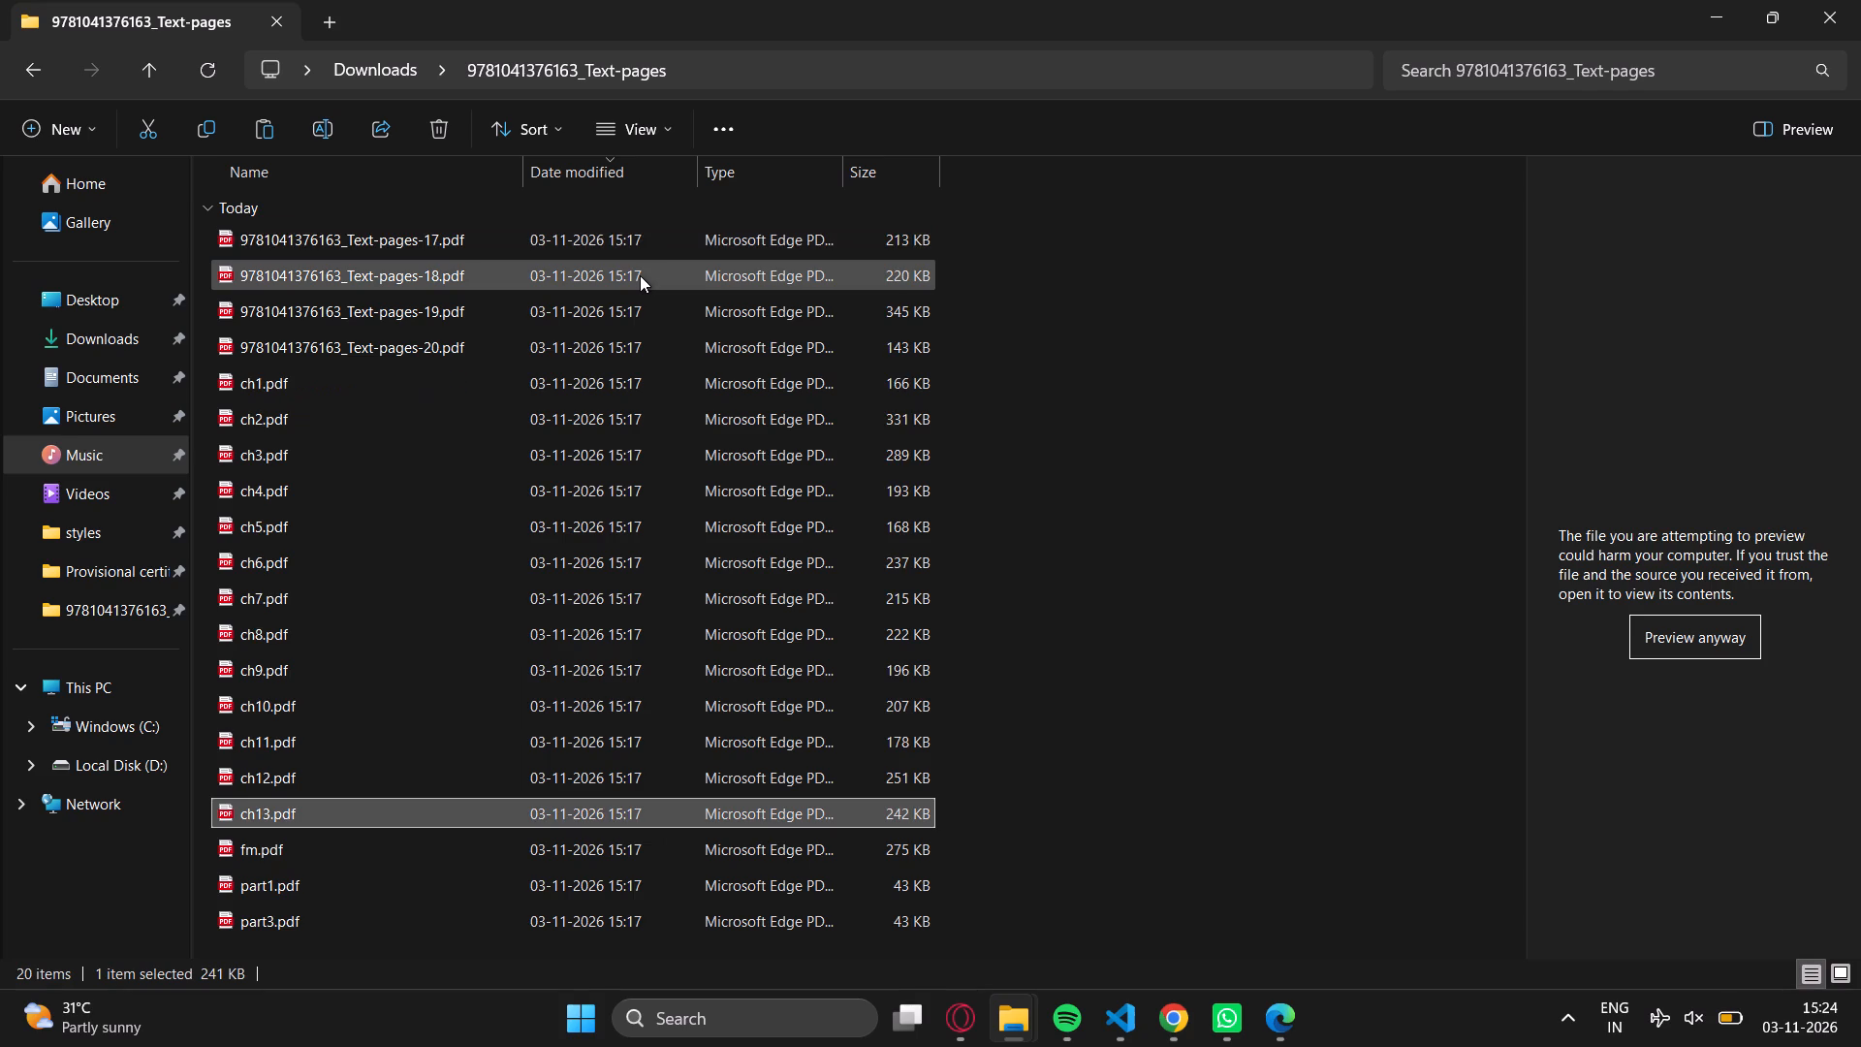
double_click(519, 240)
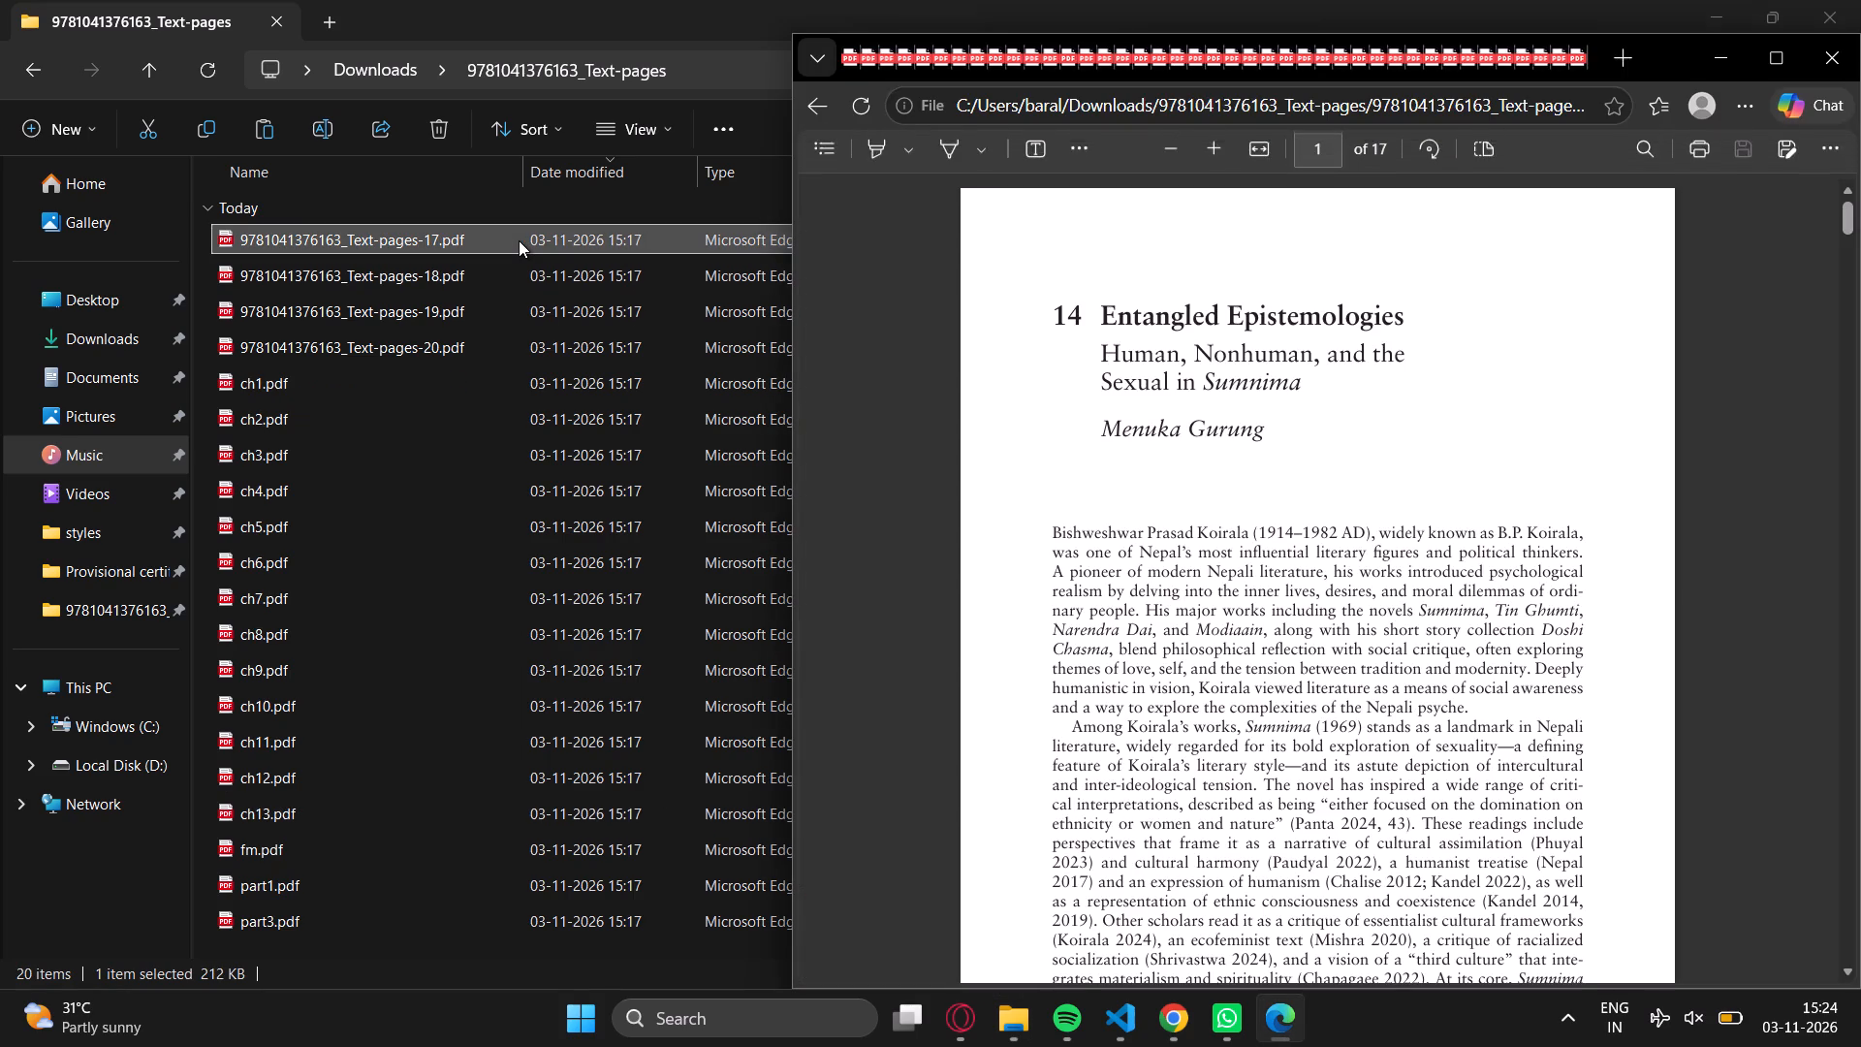
right_click(519, 240)
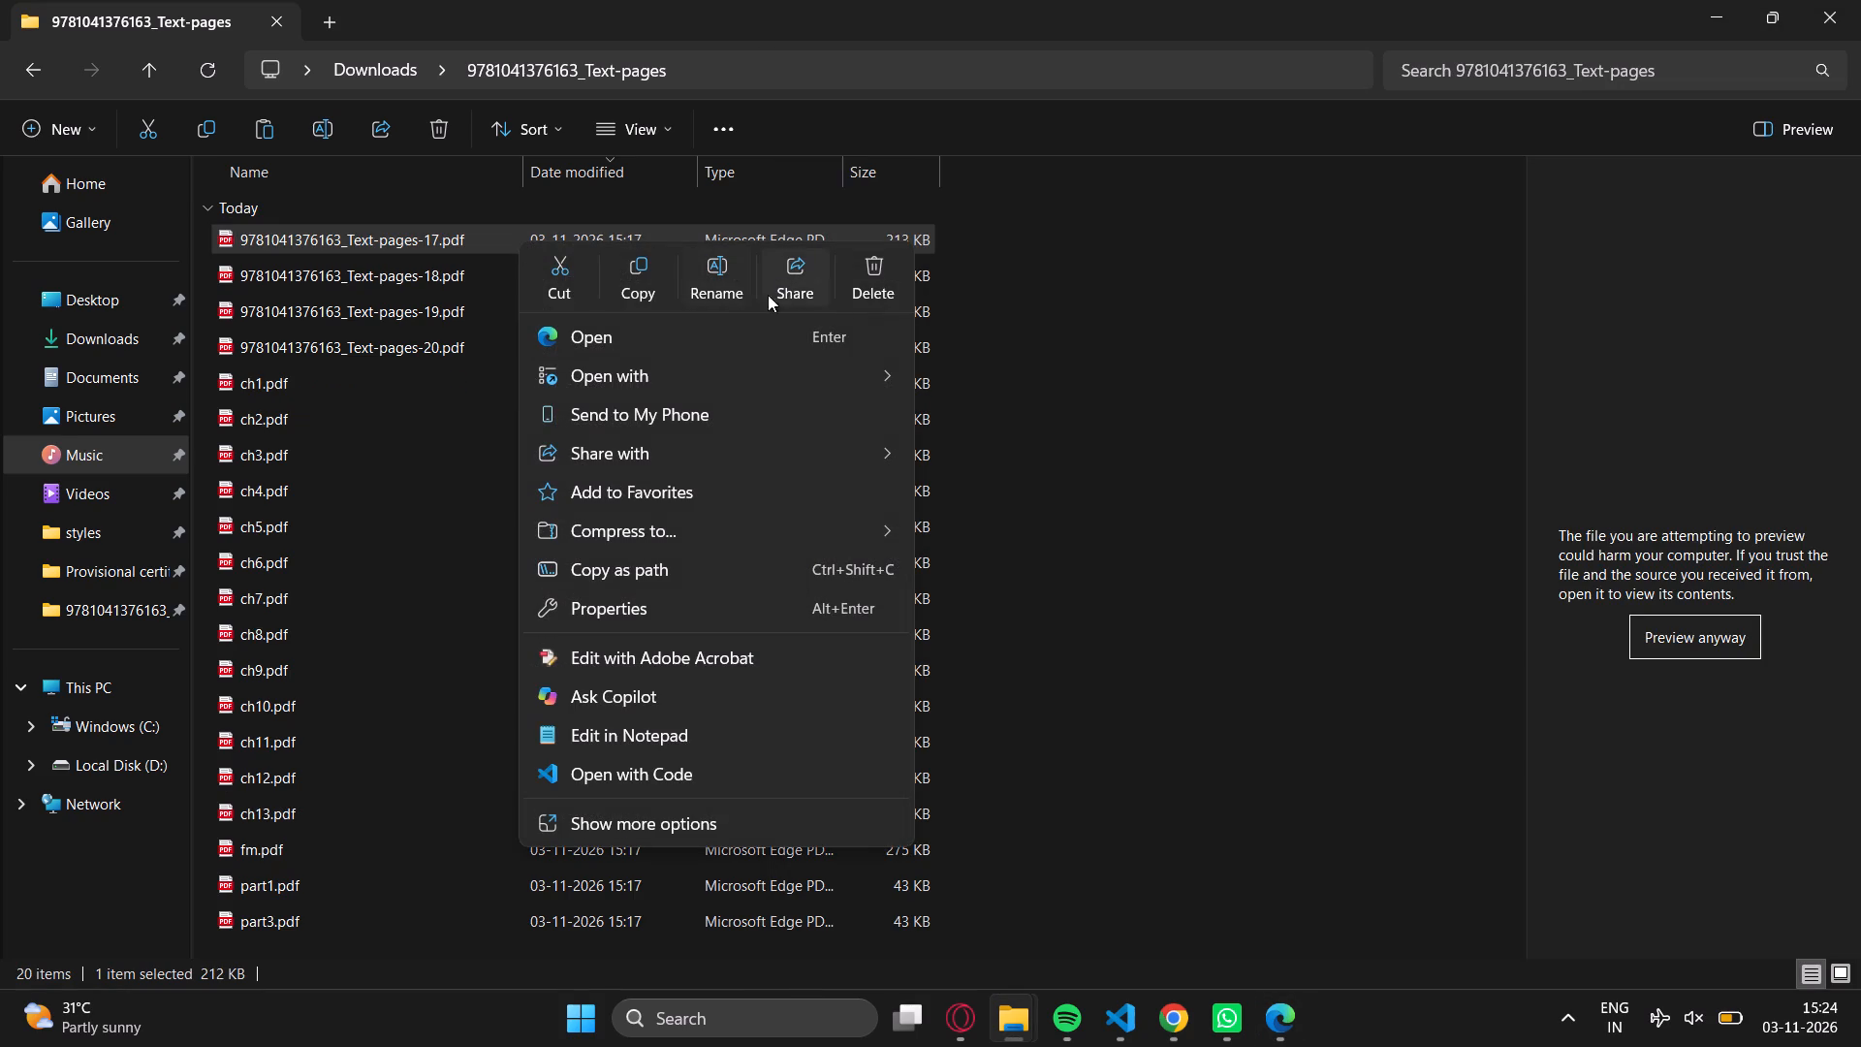
click(737, 304)
key(BackSpace)
text(ch14)
key(Return)
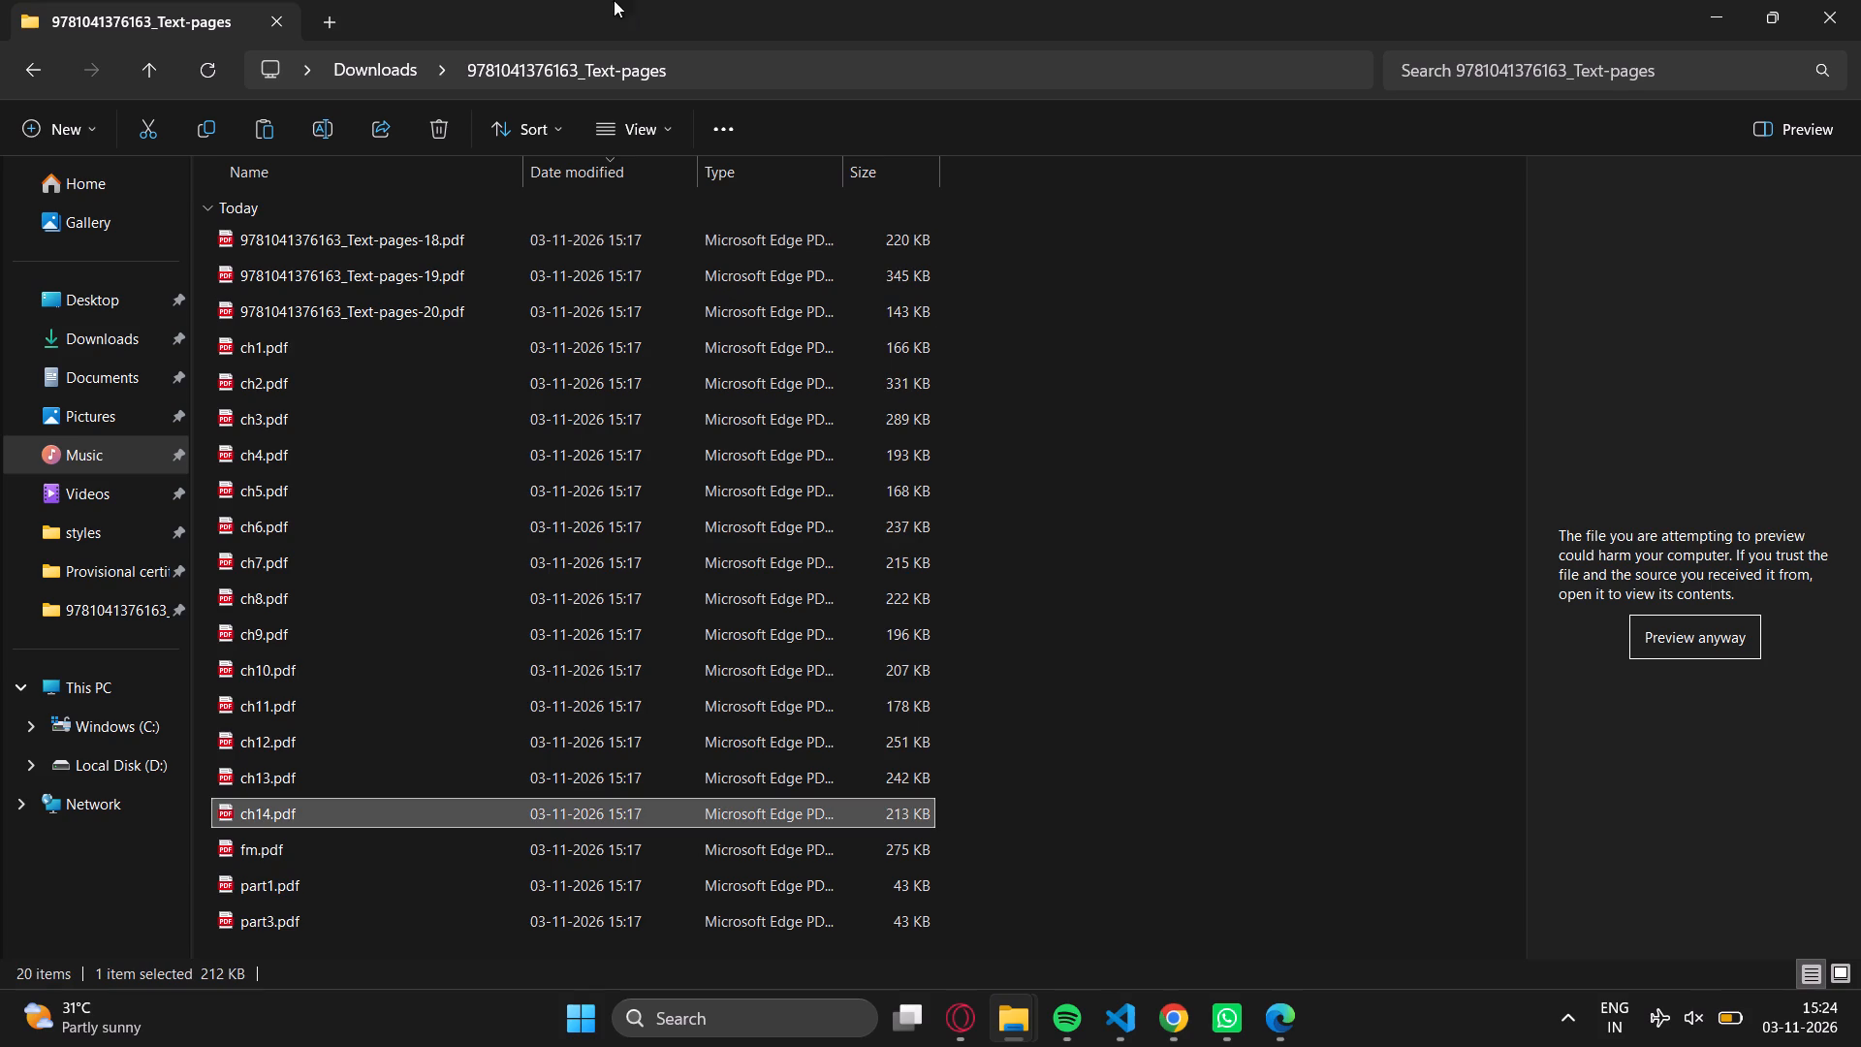
double_click(421, 238)
right_click(422, 238)
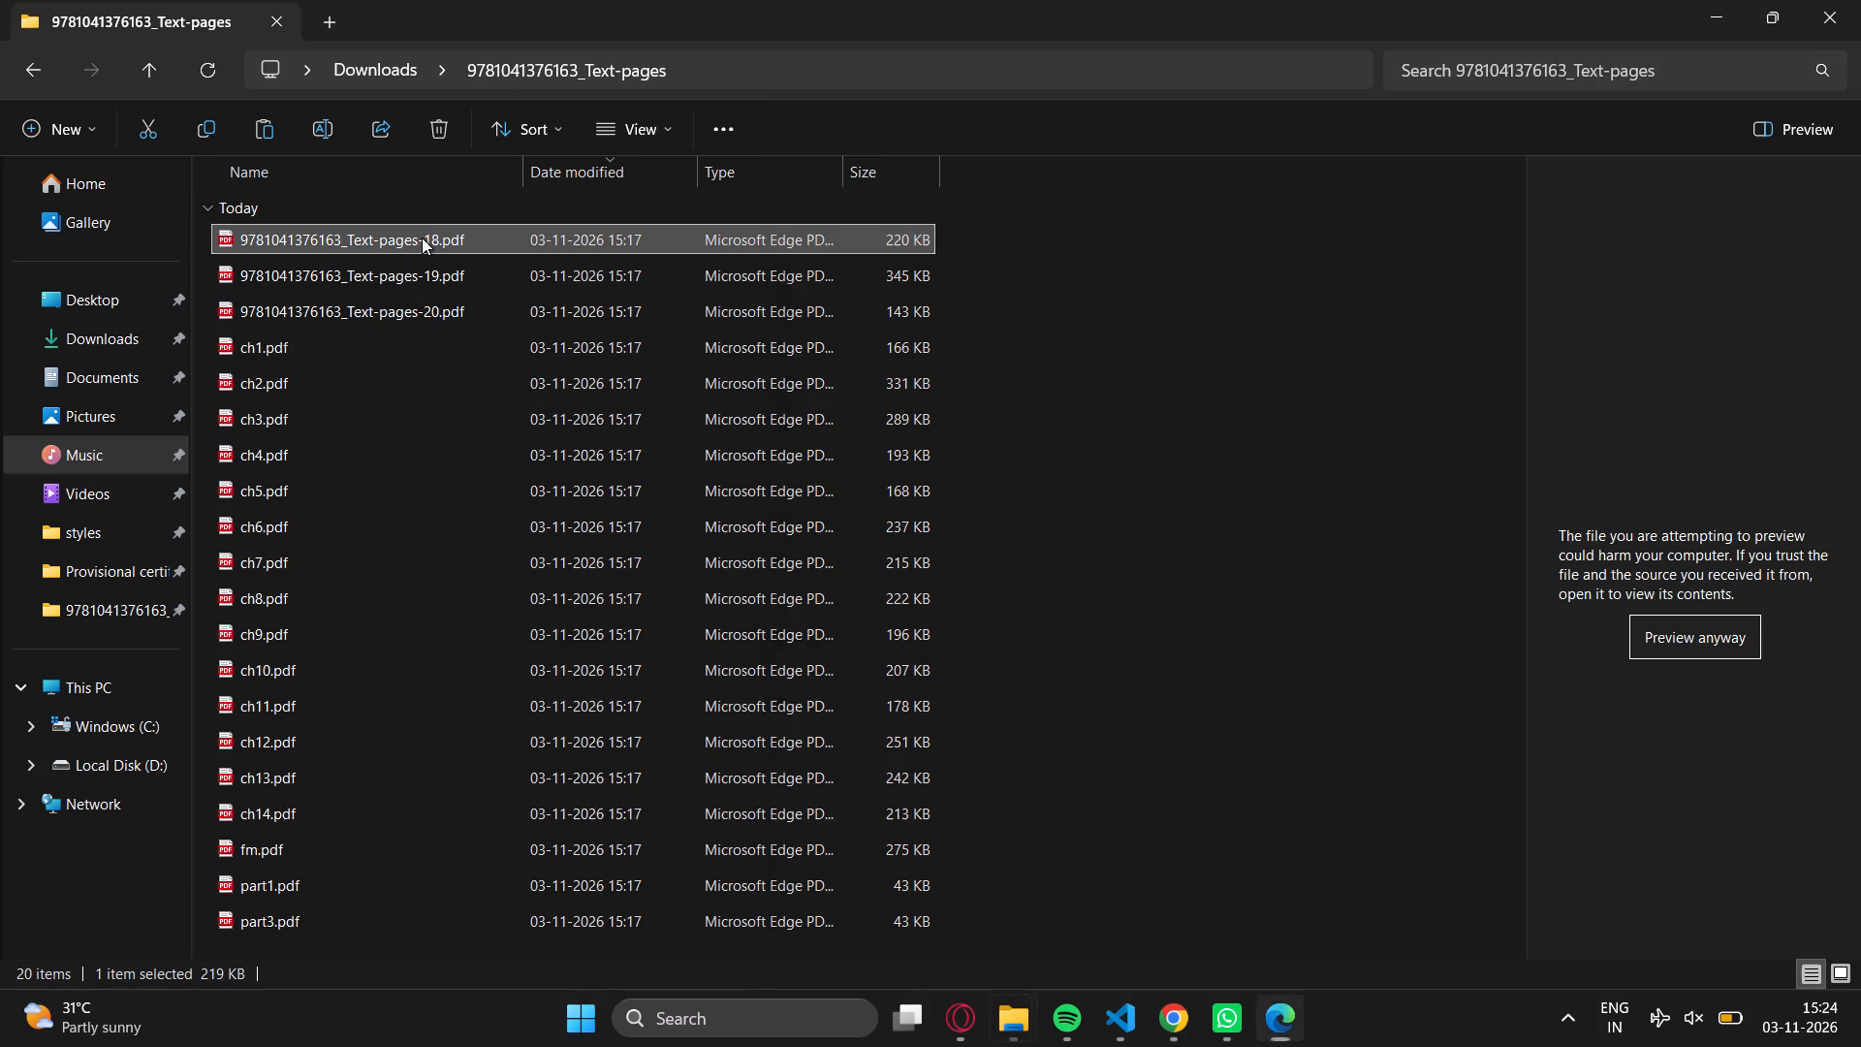
click(618, 274)
key(BackSpace)
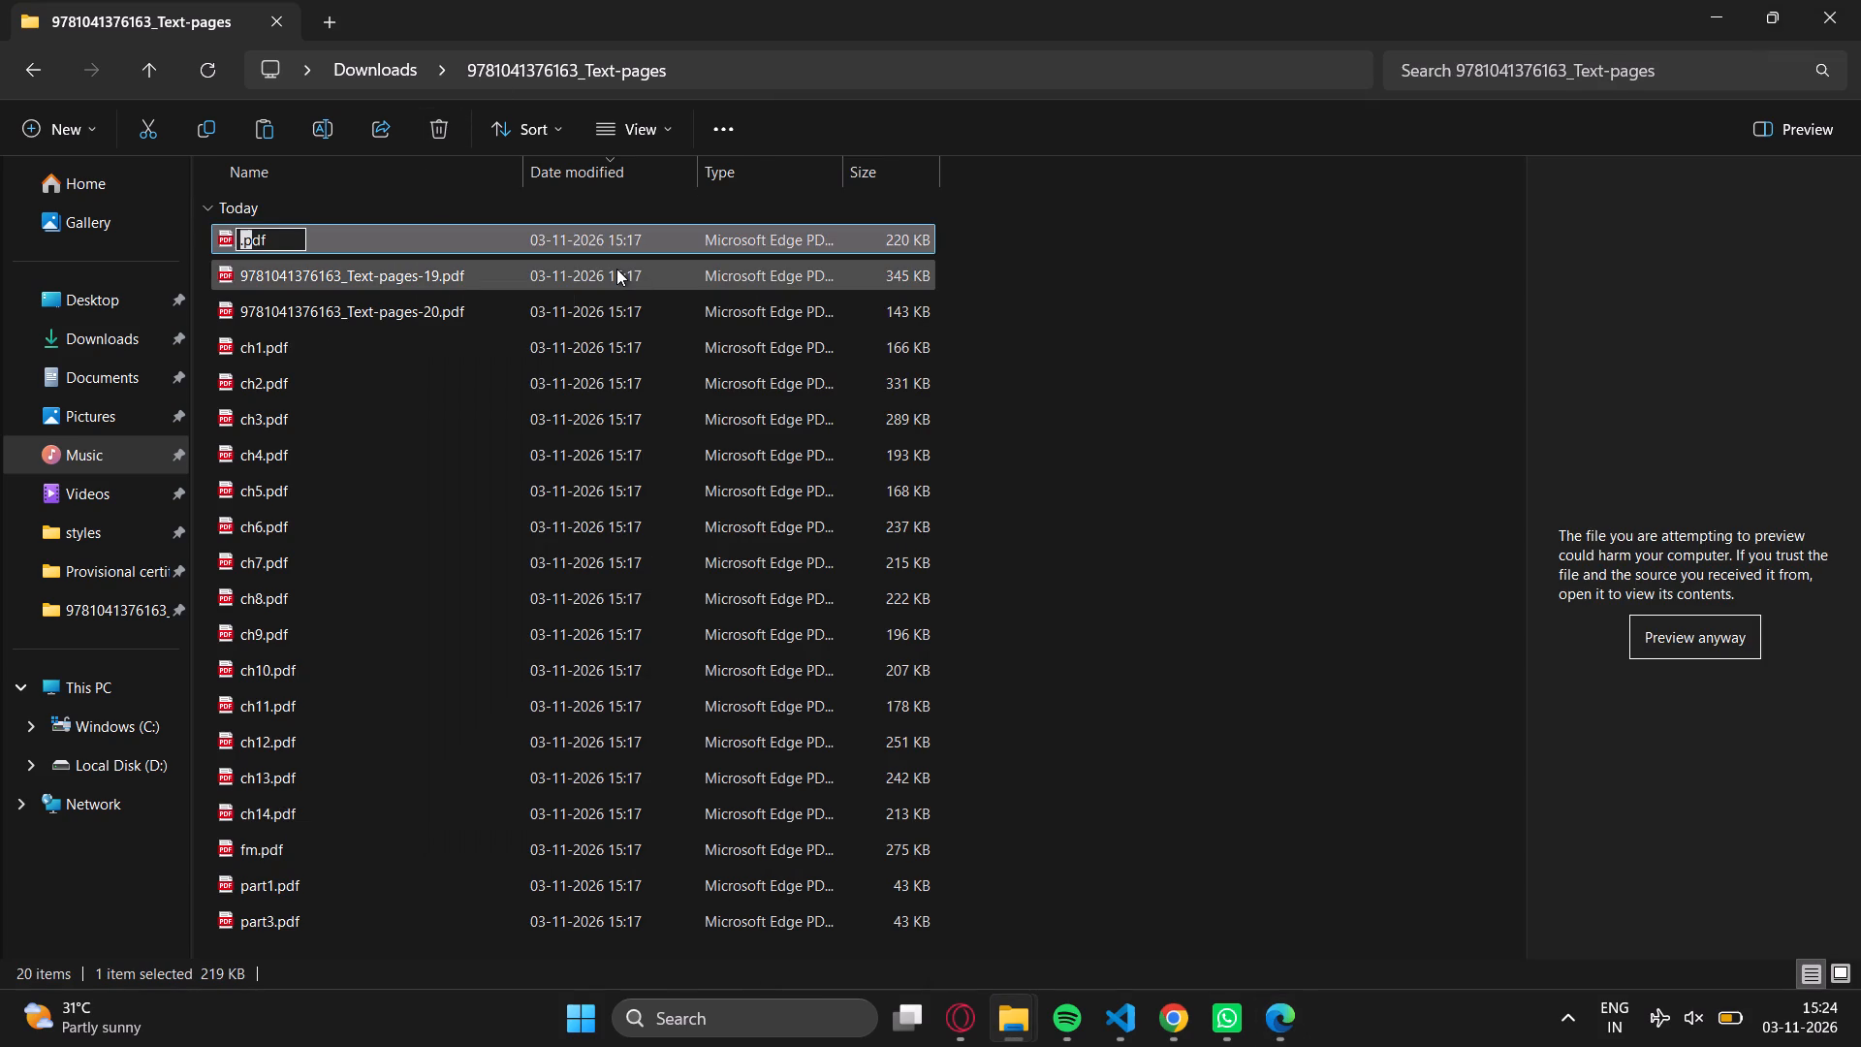
text(ch15)
key(Return)
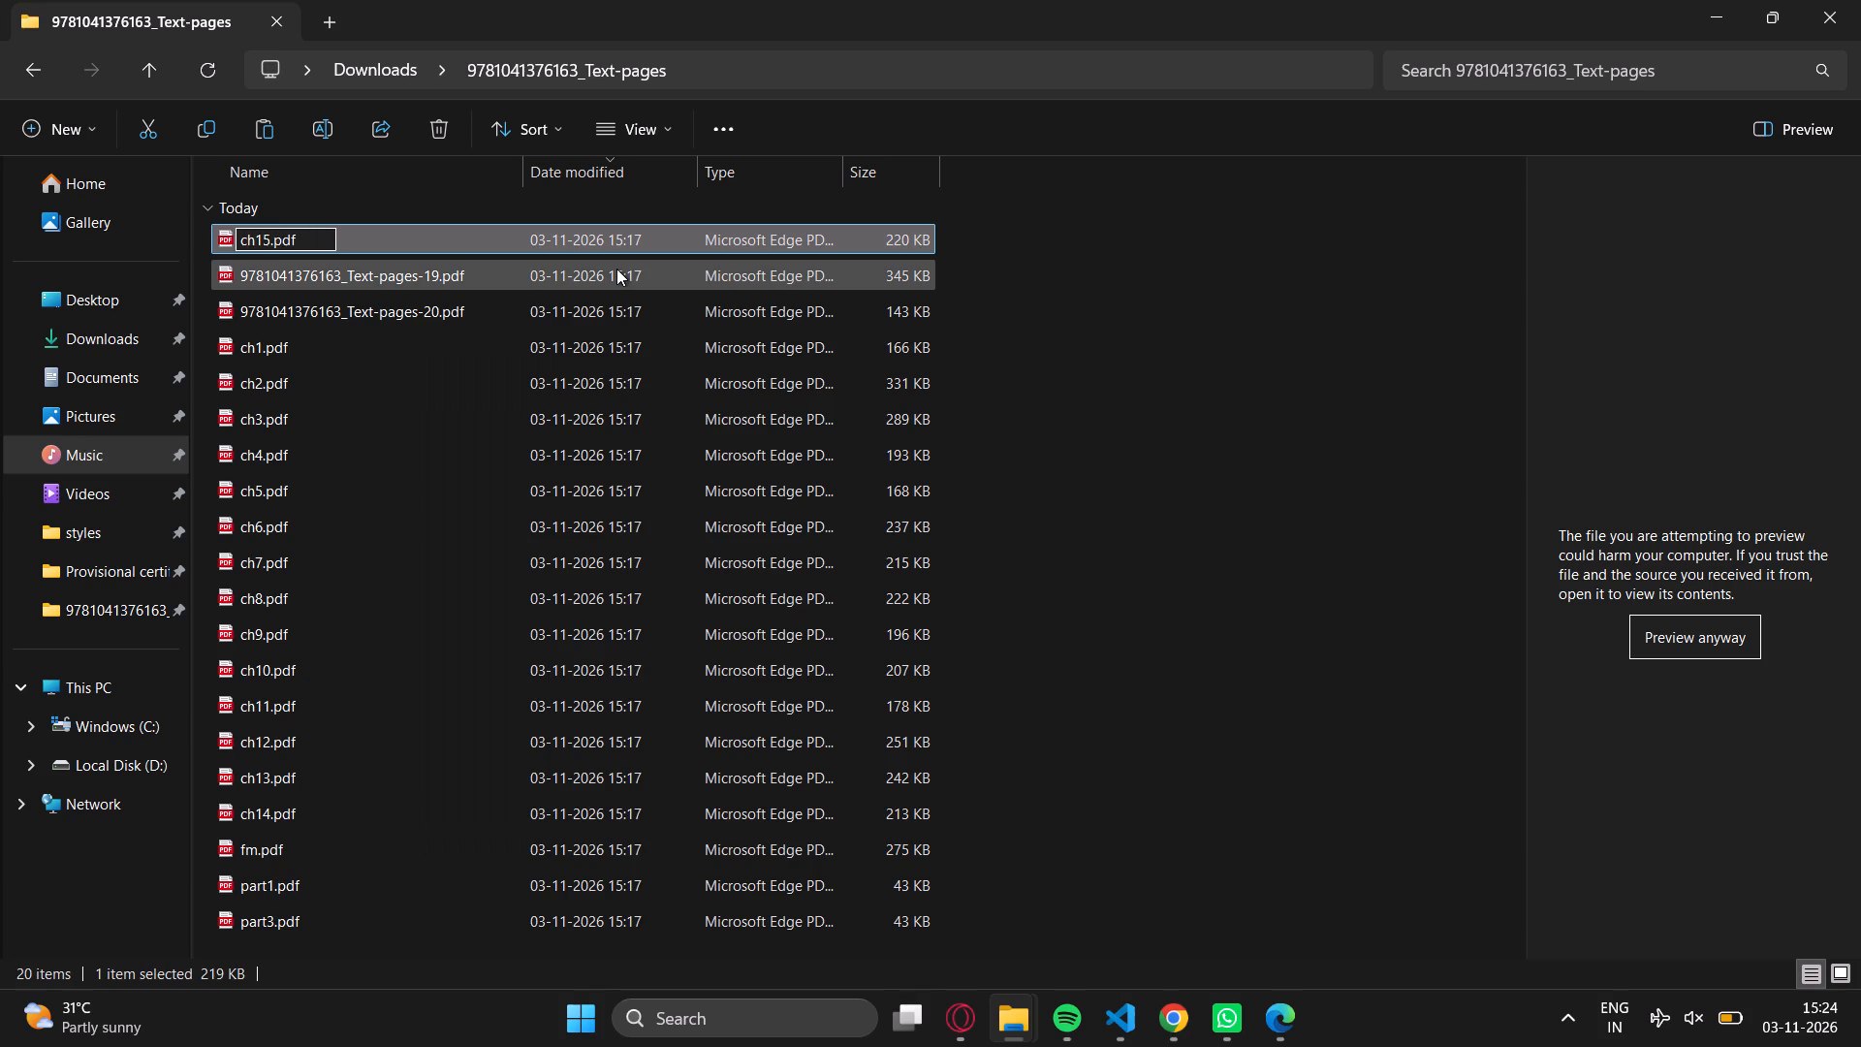
double_click(349, 230)
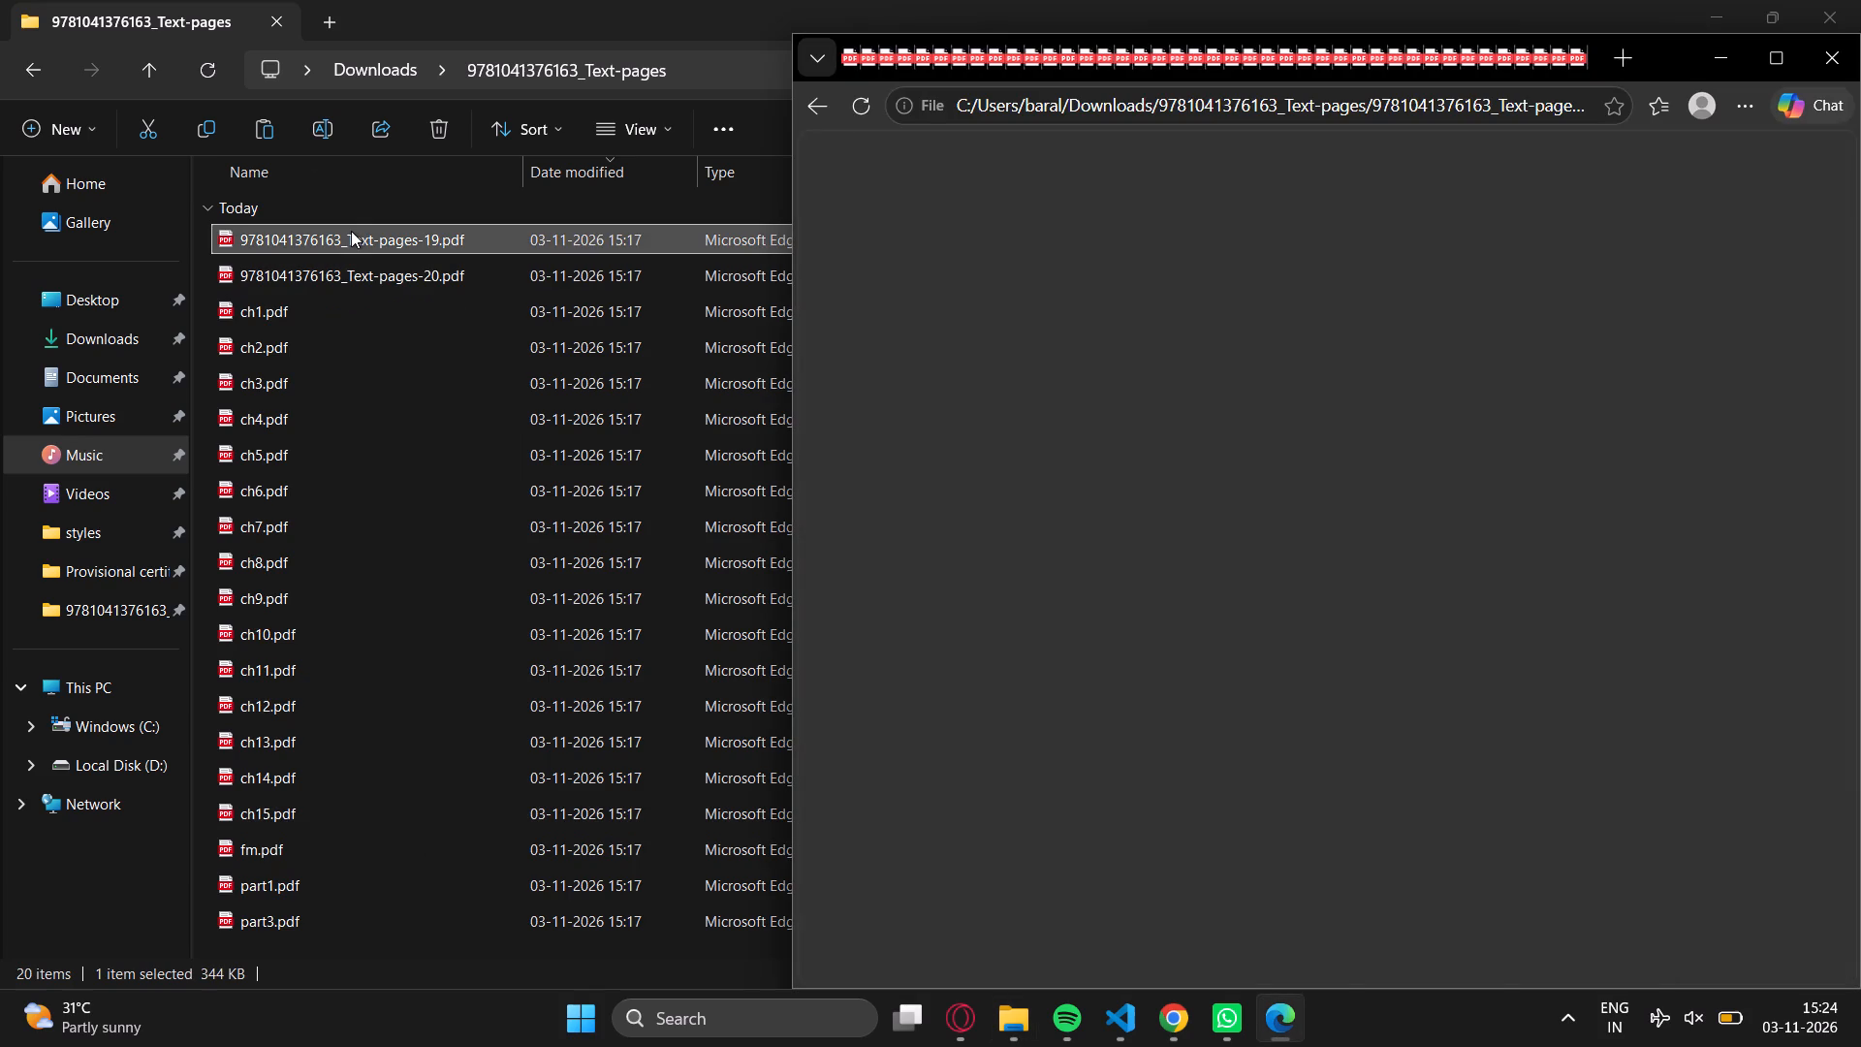
right_click(351, 231)
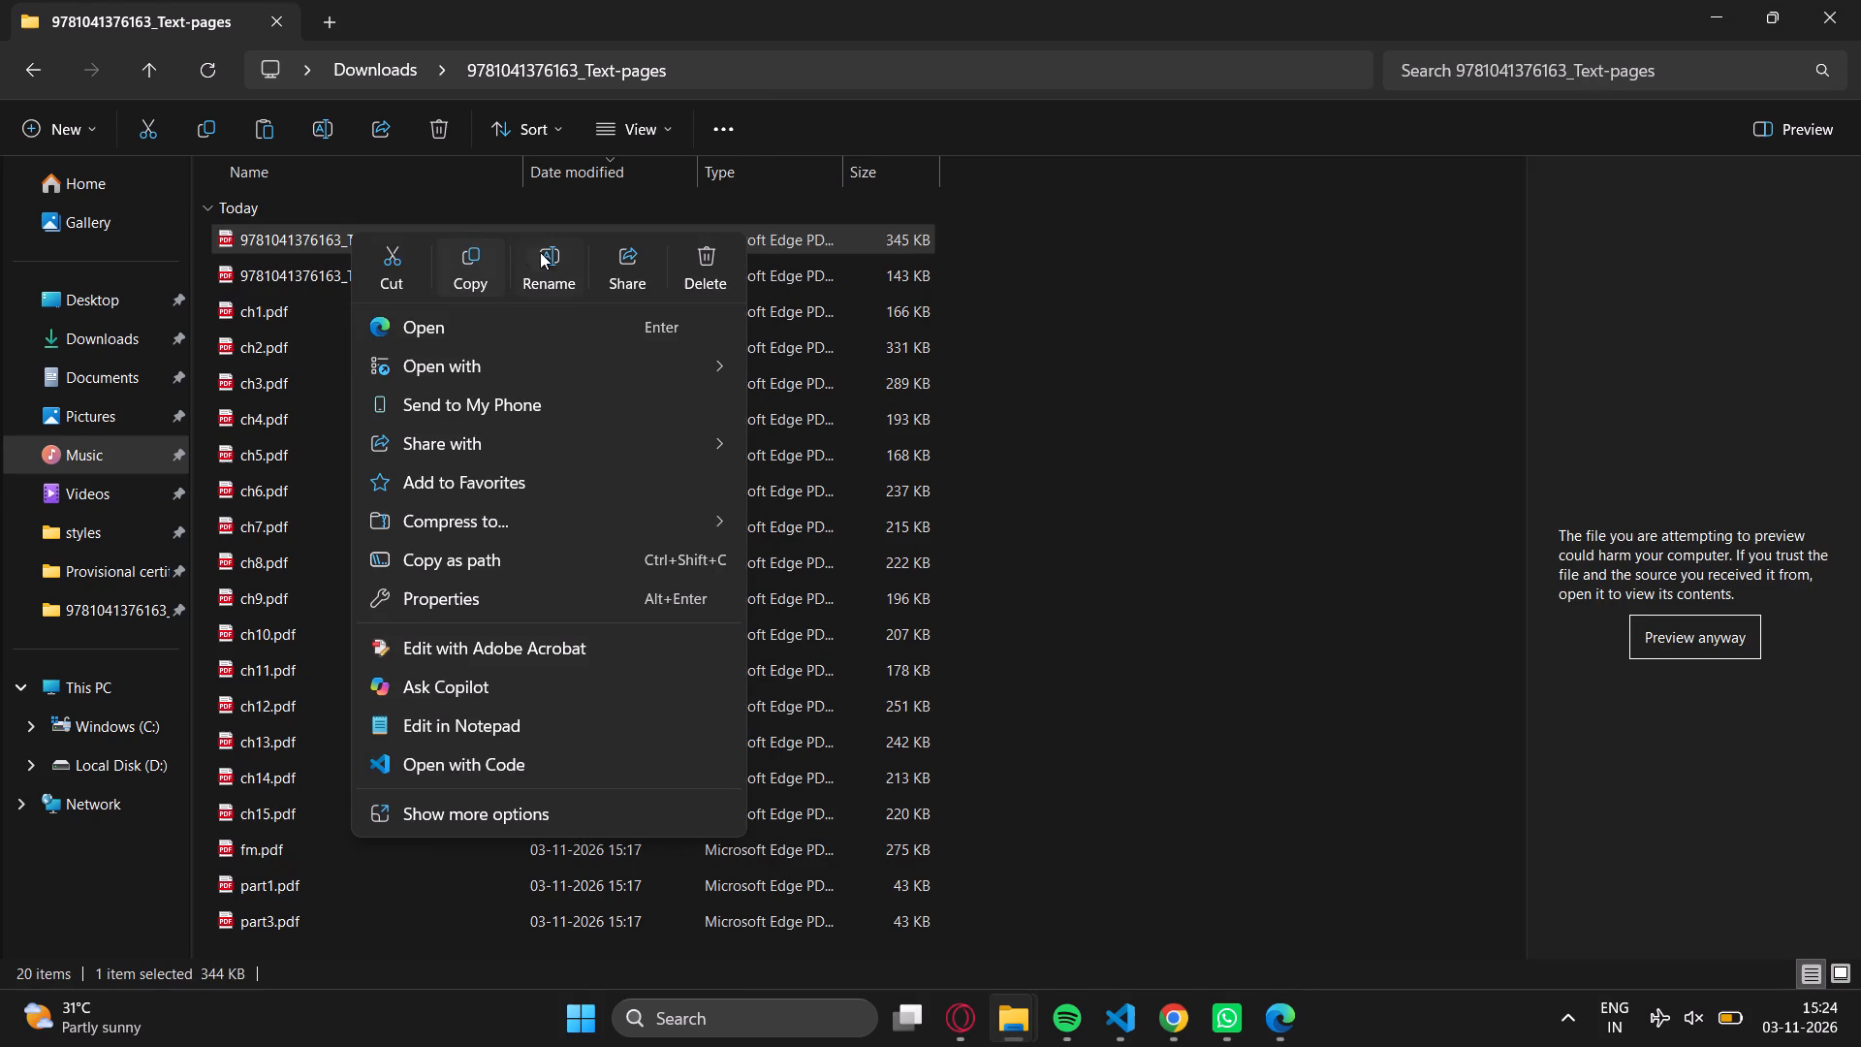
click(543, 252)
key(BackSpace)
text(ch1)
key(6)
key(Return)
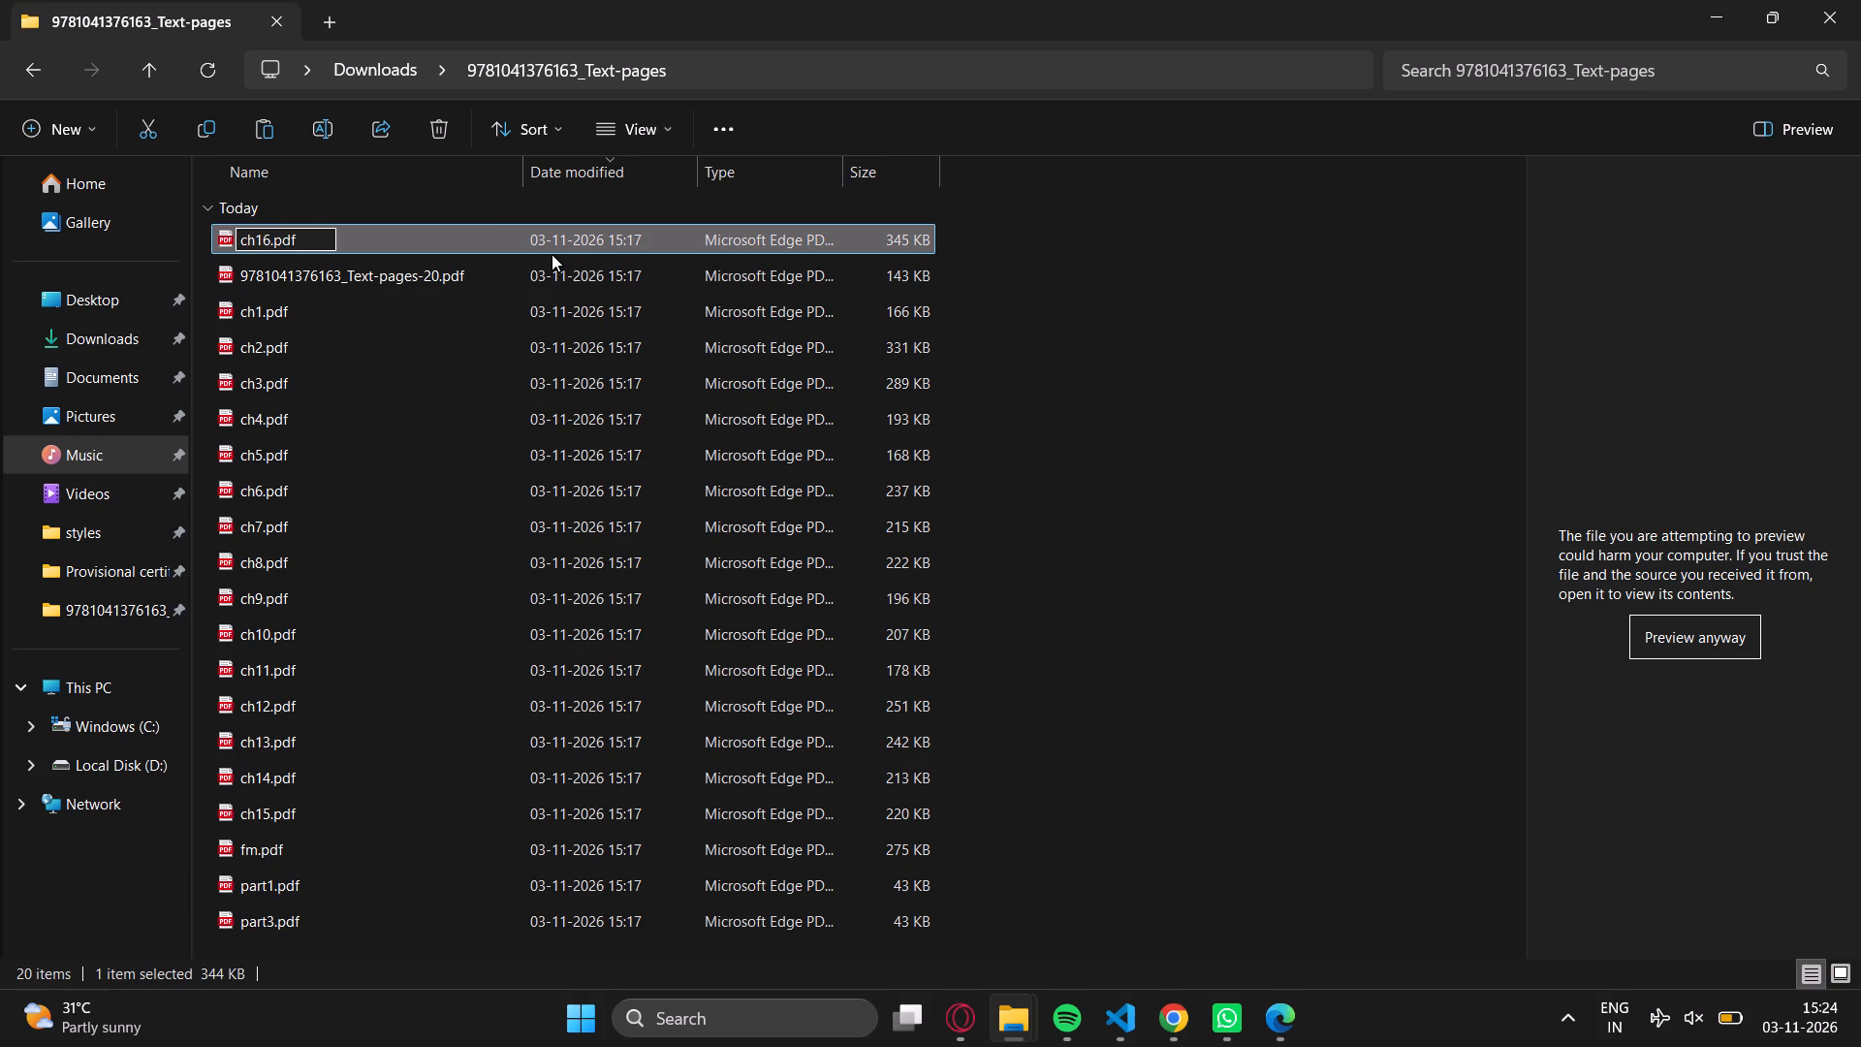
double_click(457, 249)
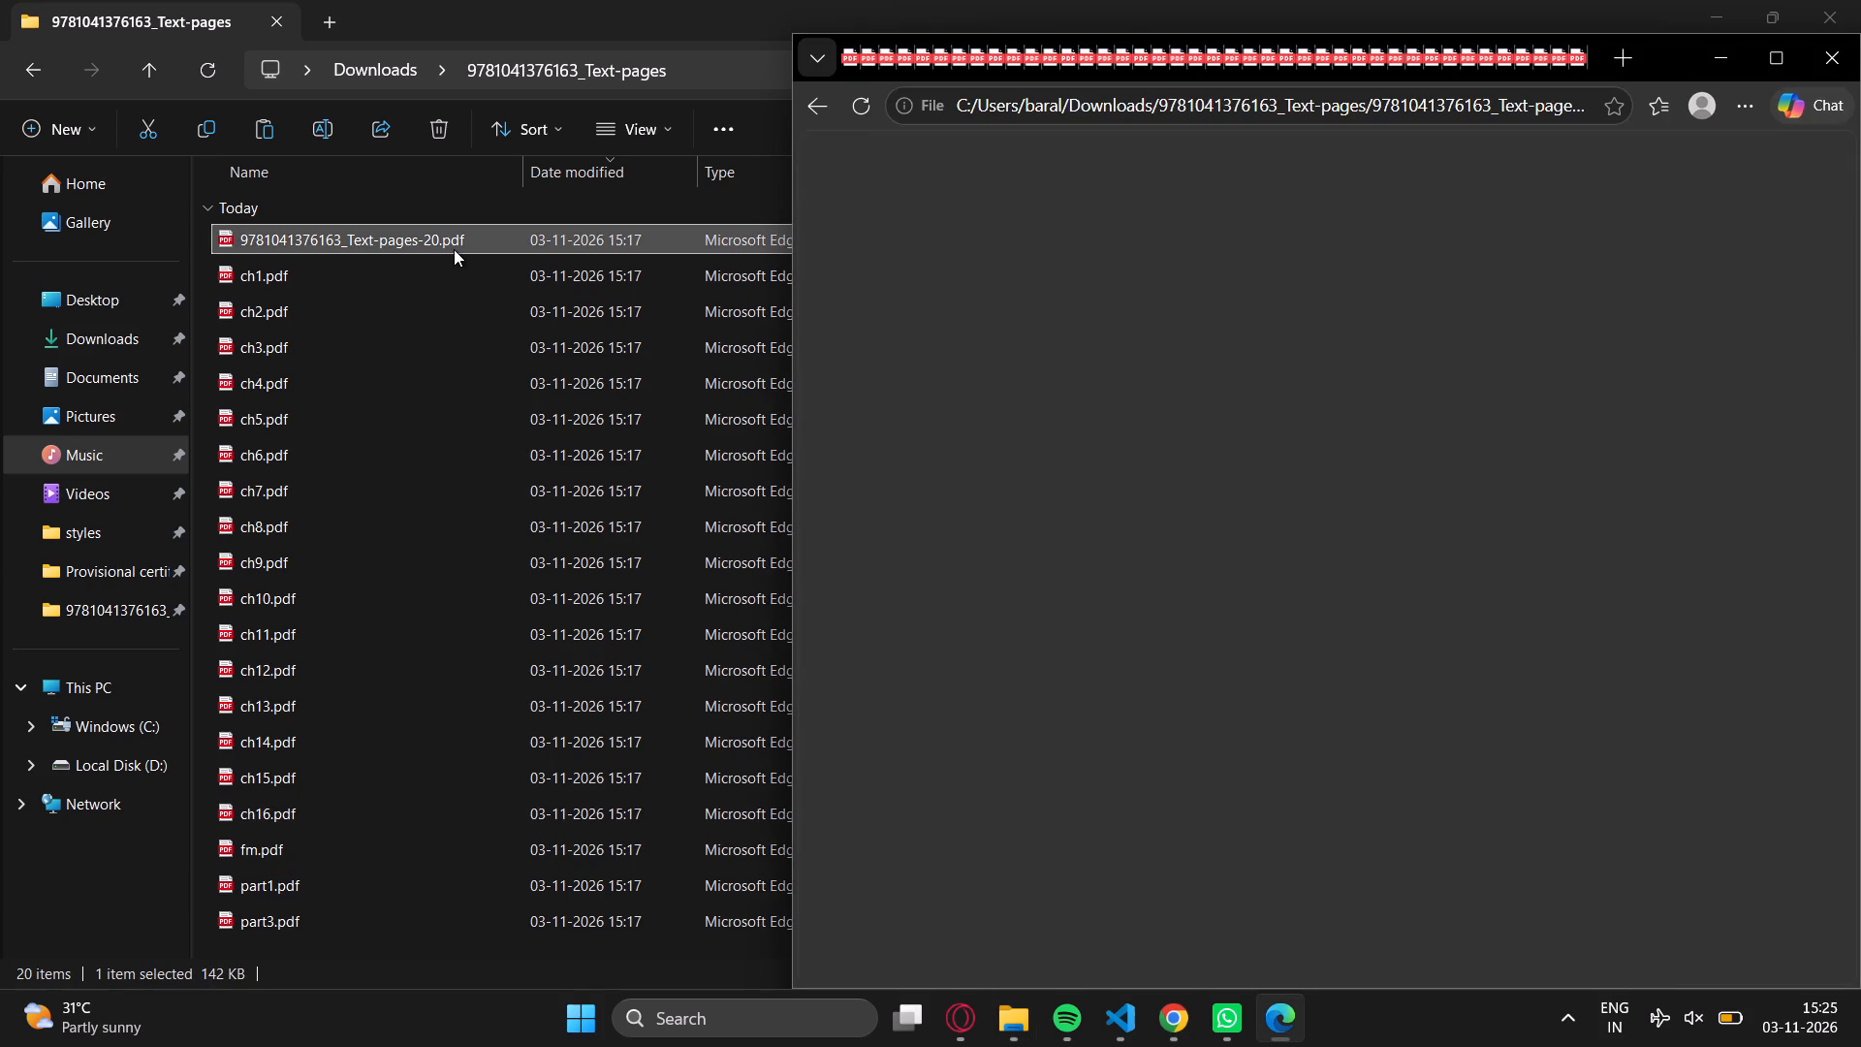
right_click(454, 230)
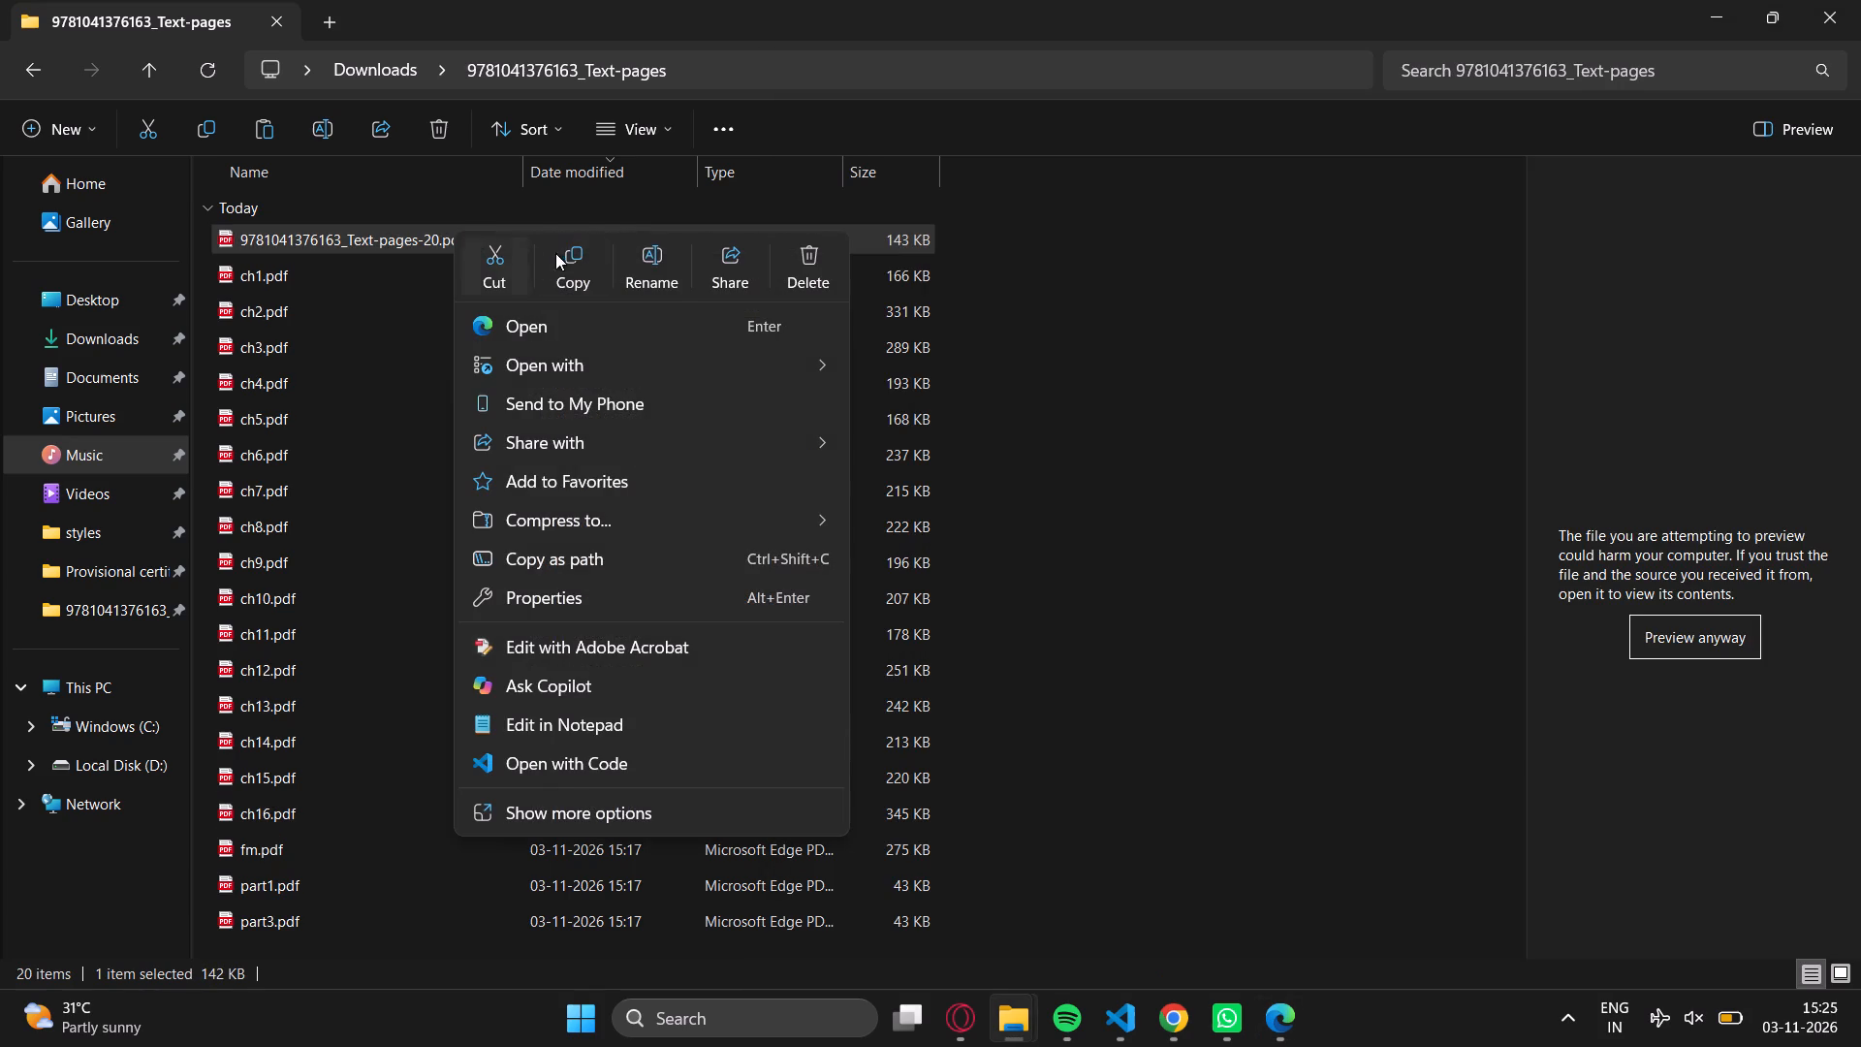
click(669, 257)
key(BackSpace)
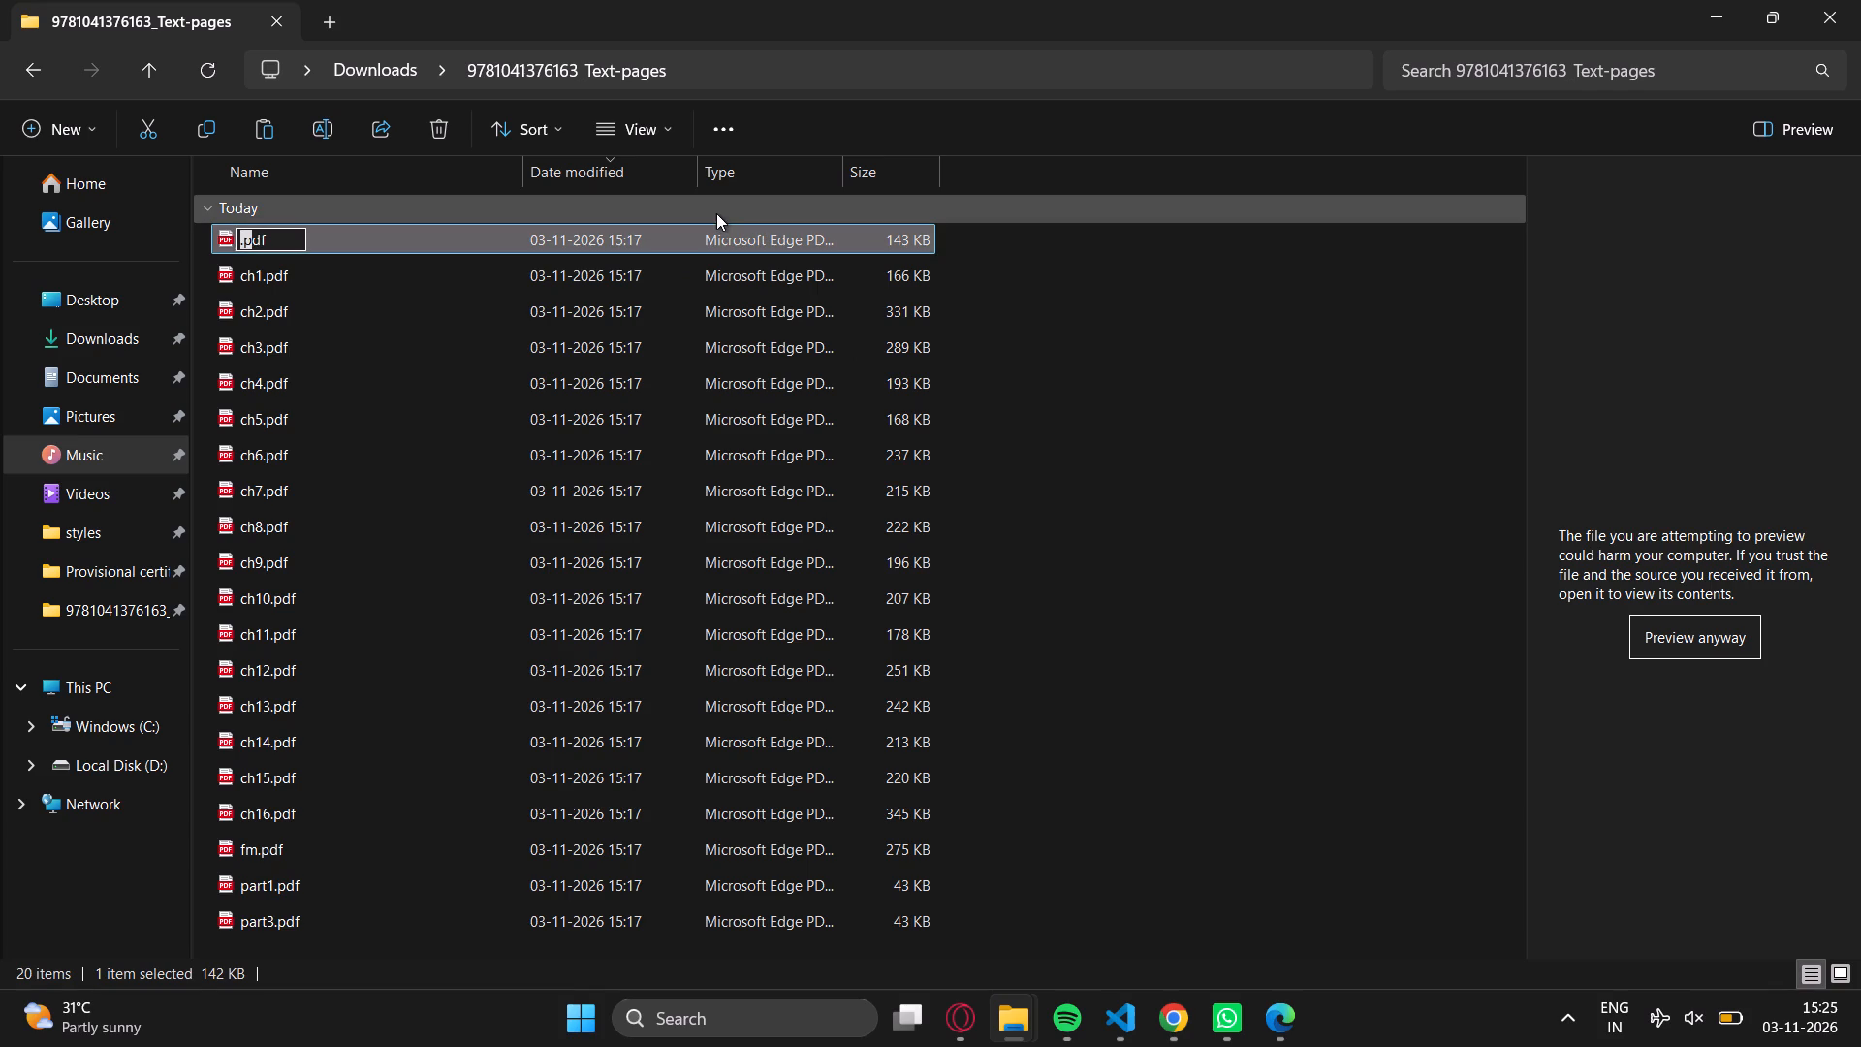
text(index)
key(Return)
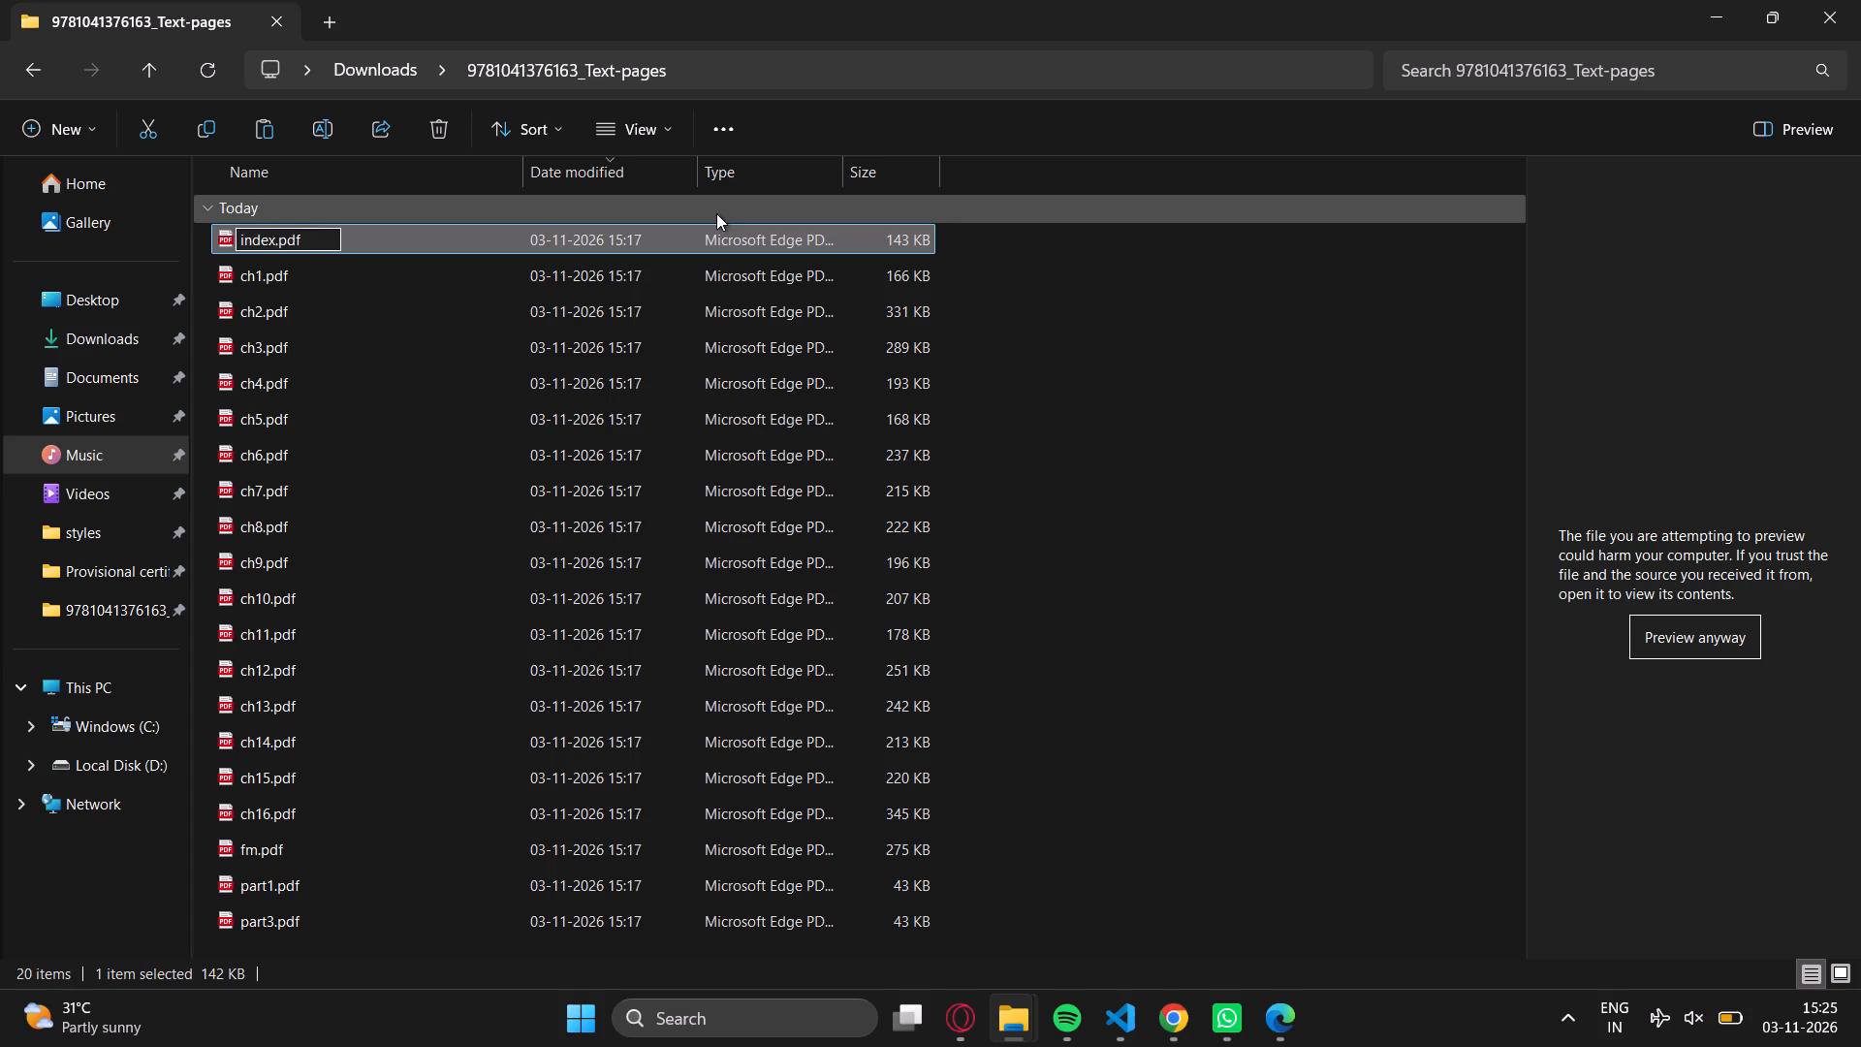
click(1703, 16)
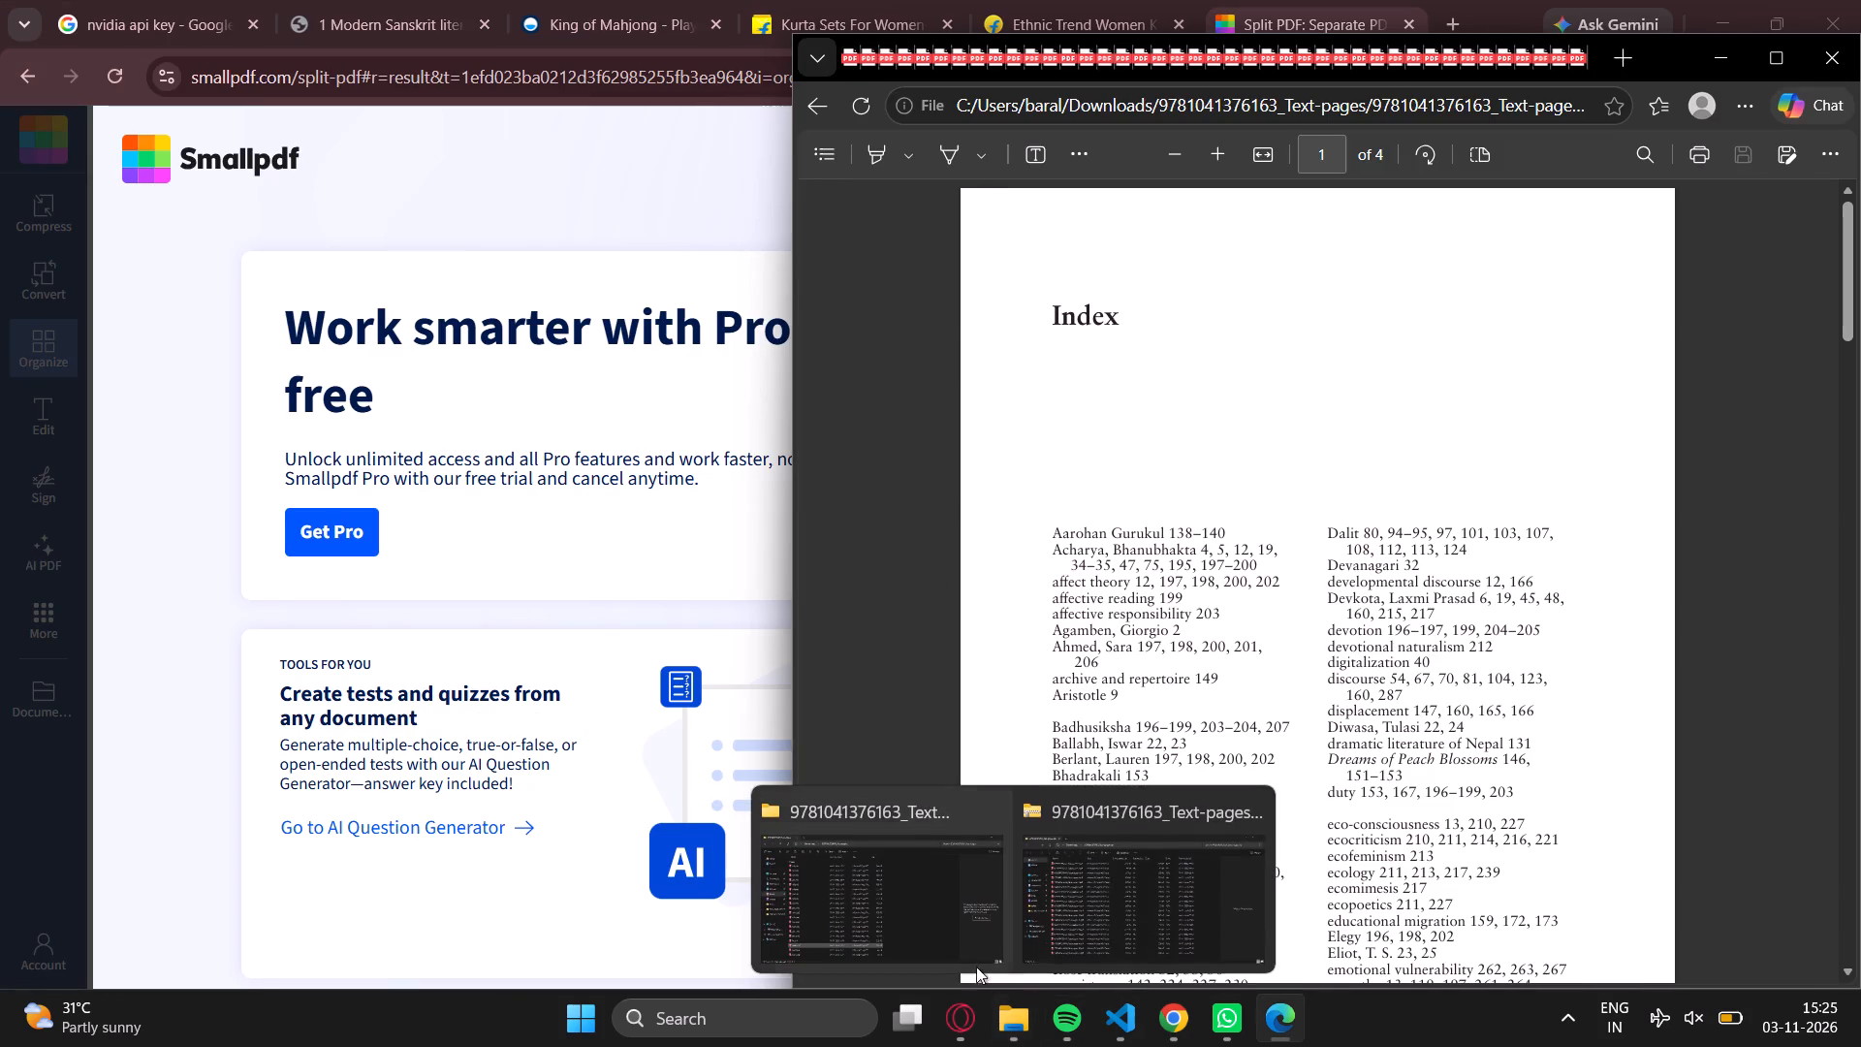
drag(930, 921, 930, 910)
click(131, 339)
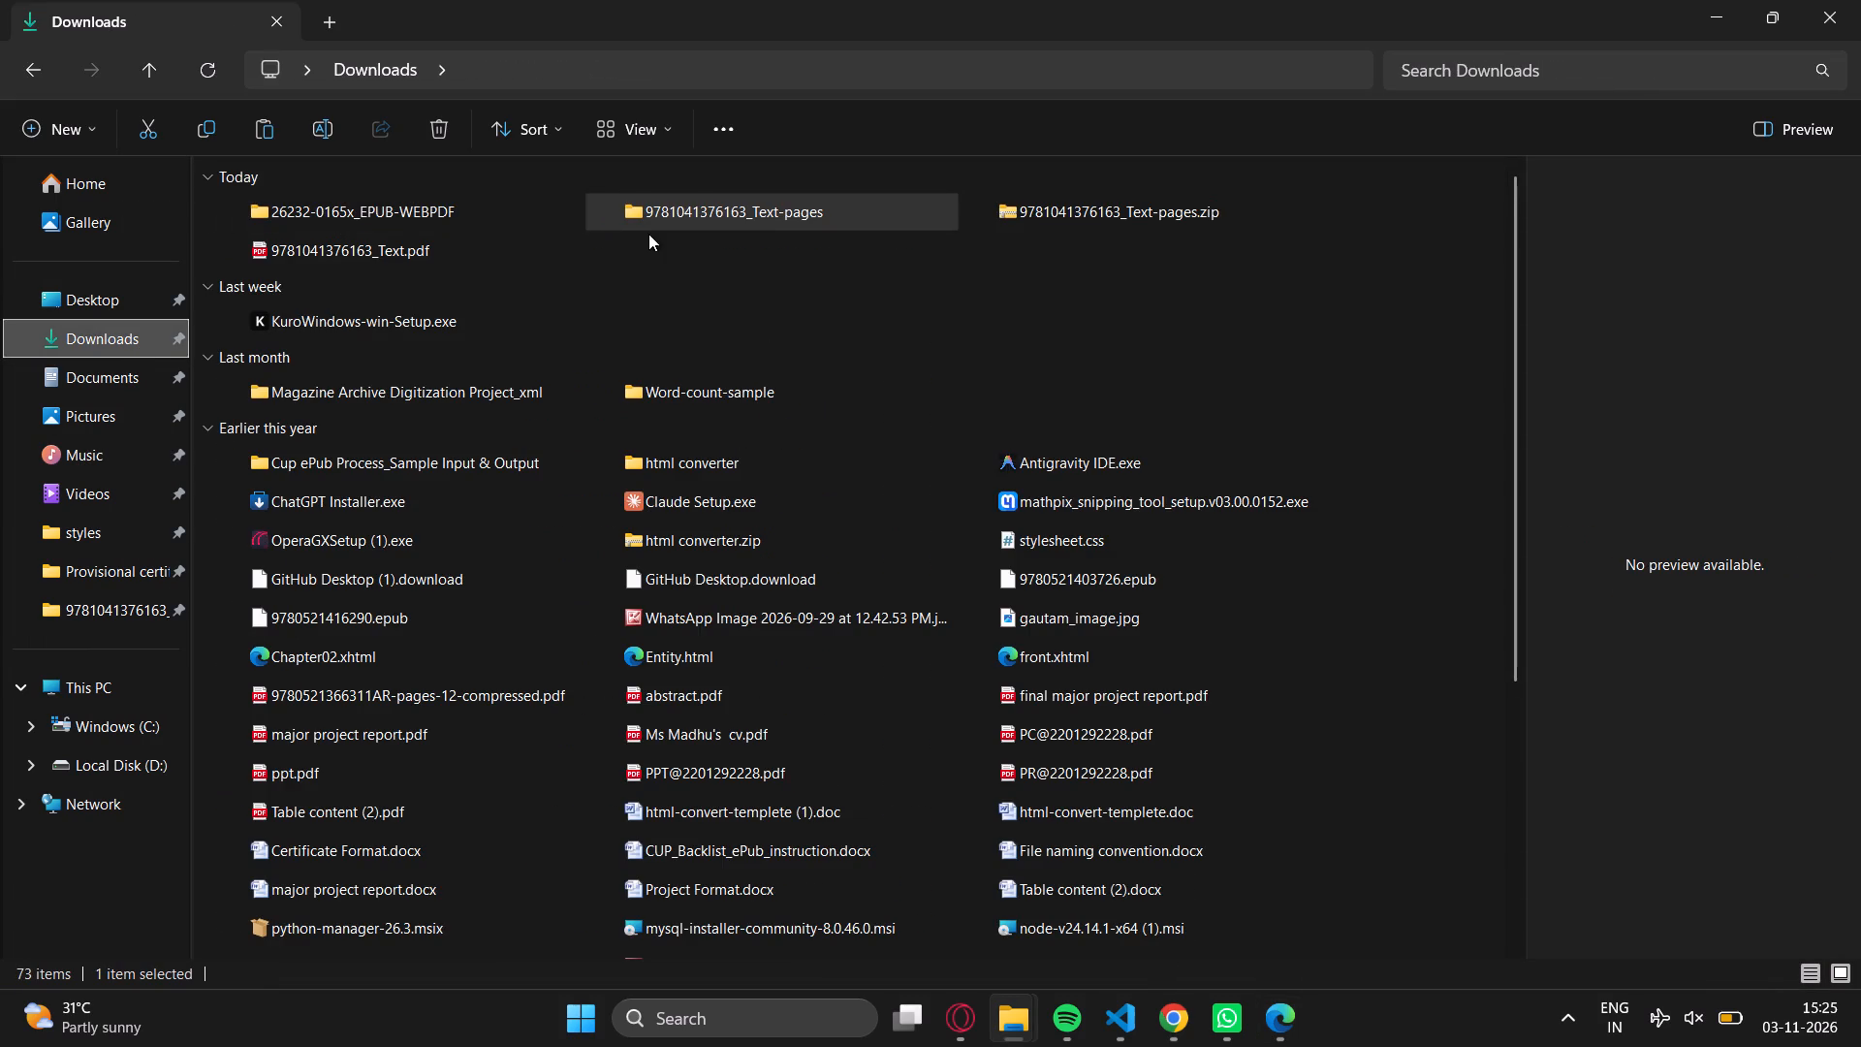
double_click(674, 205)
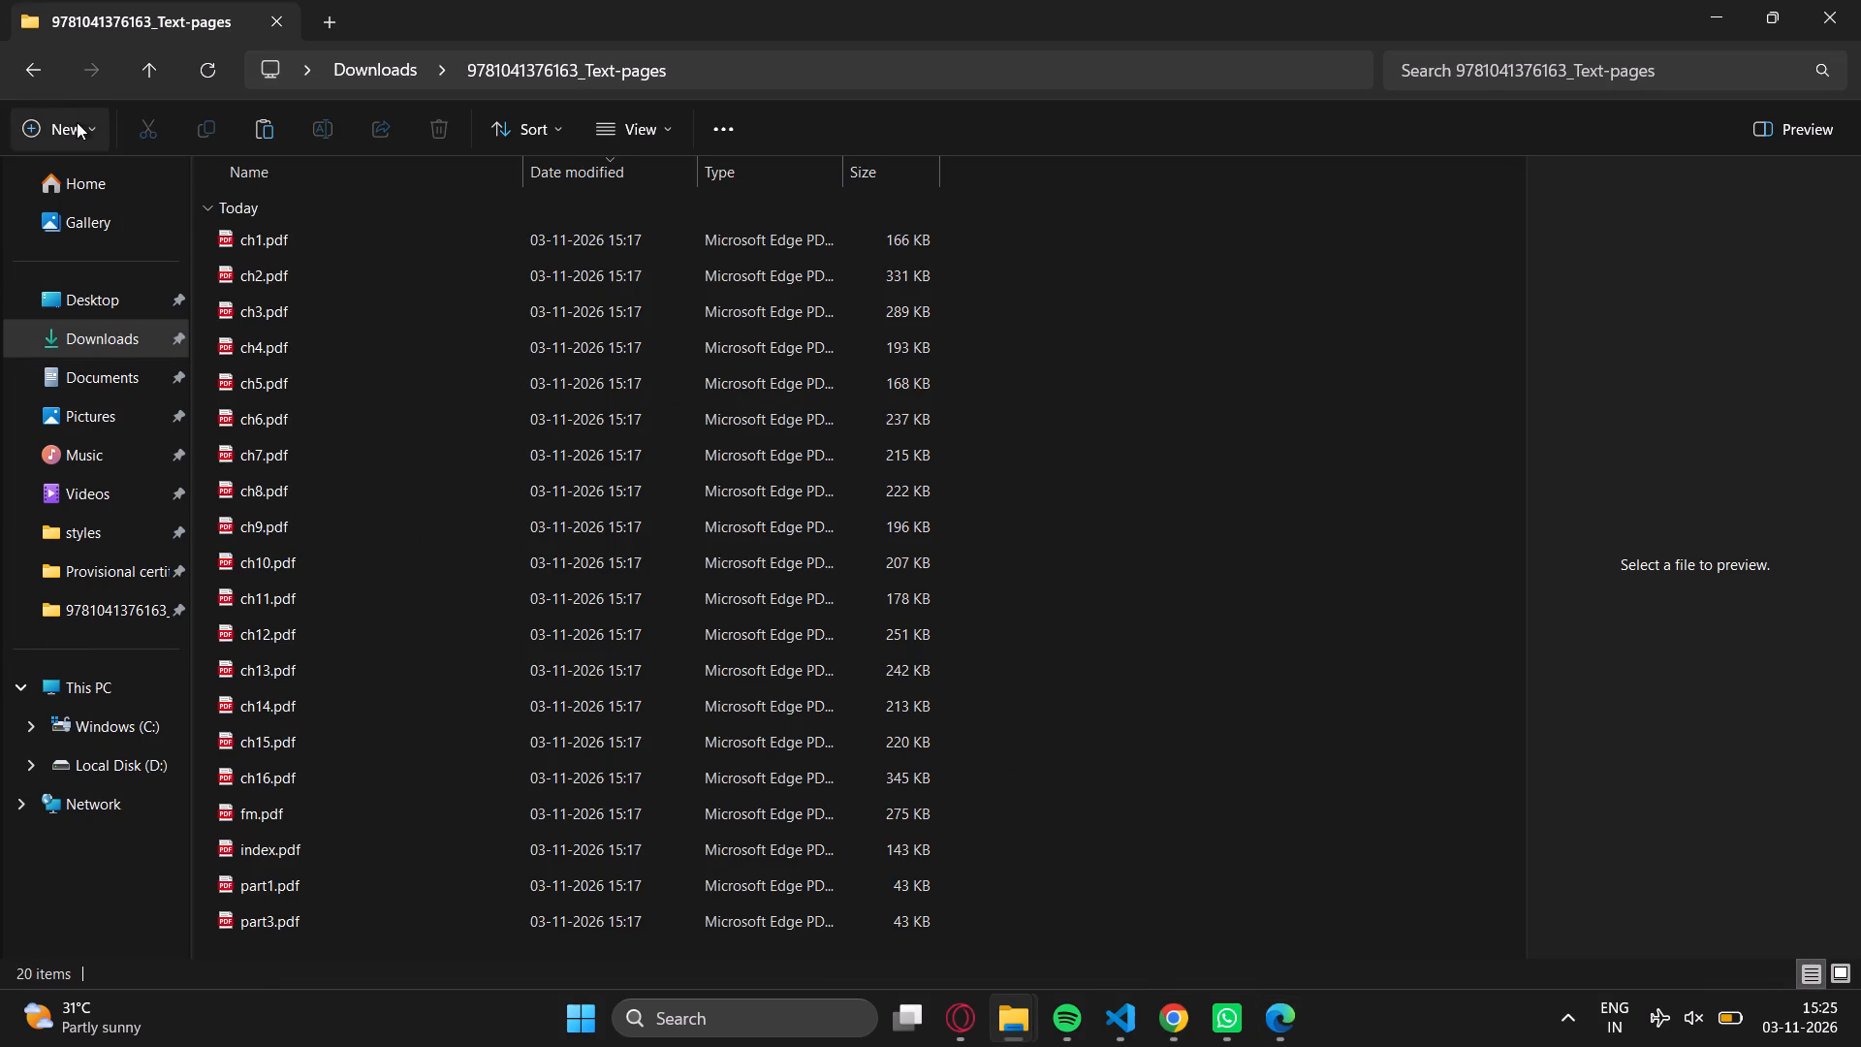
click(27, 66)
right_click(1058, 213)
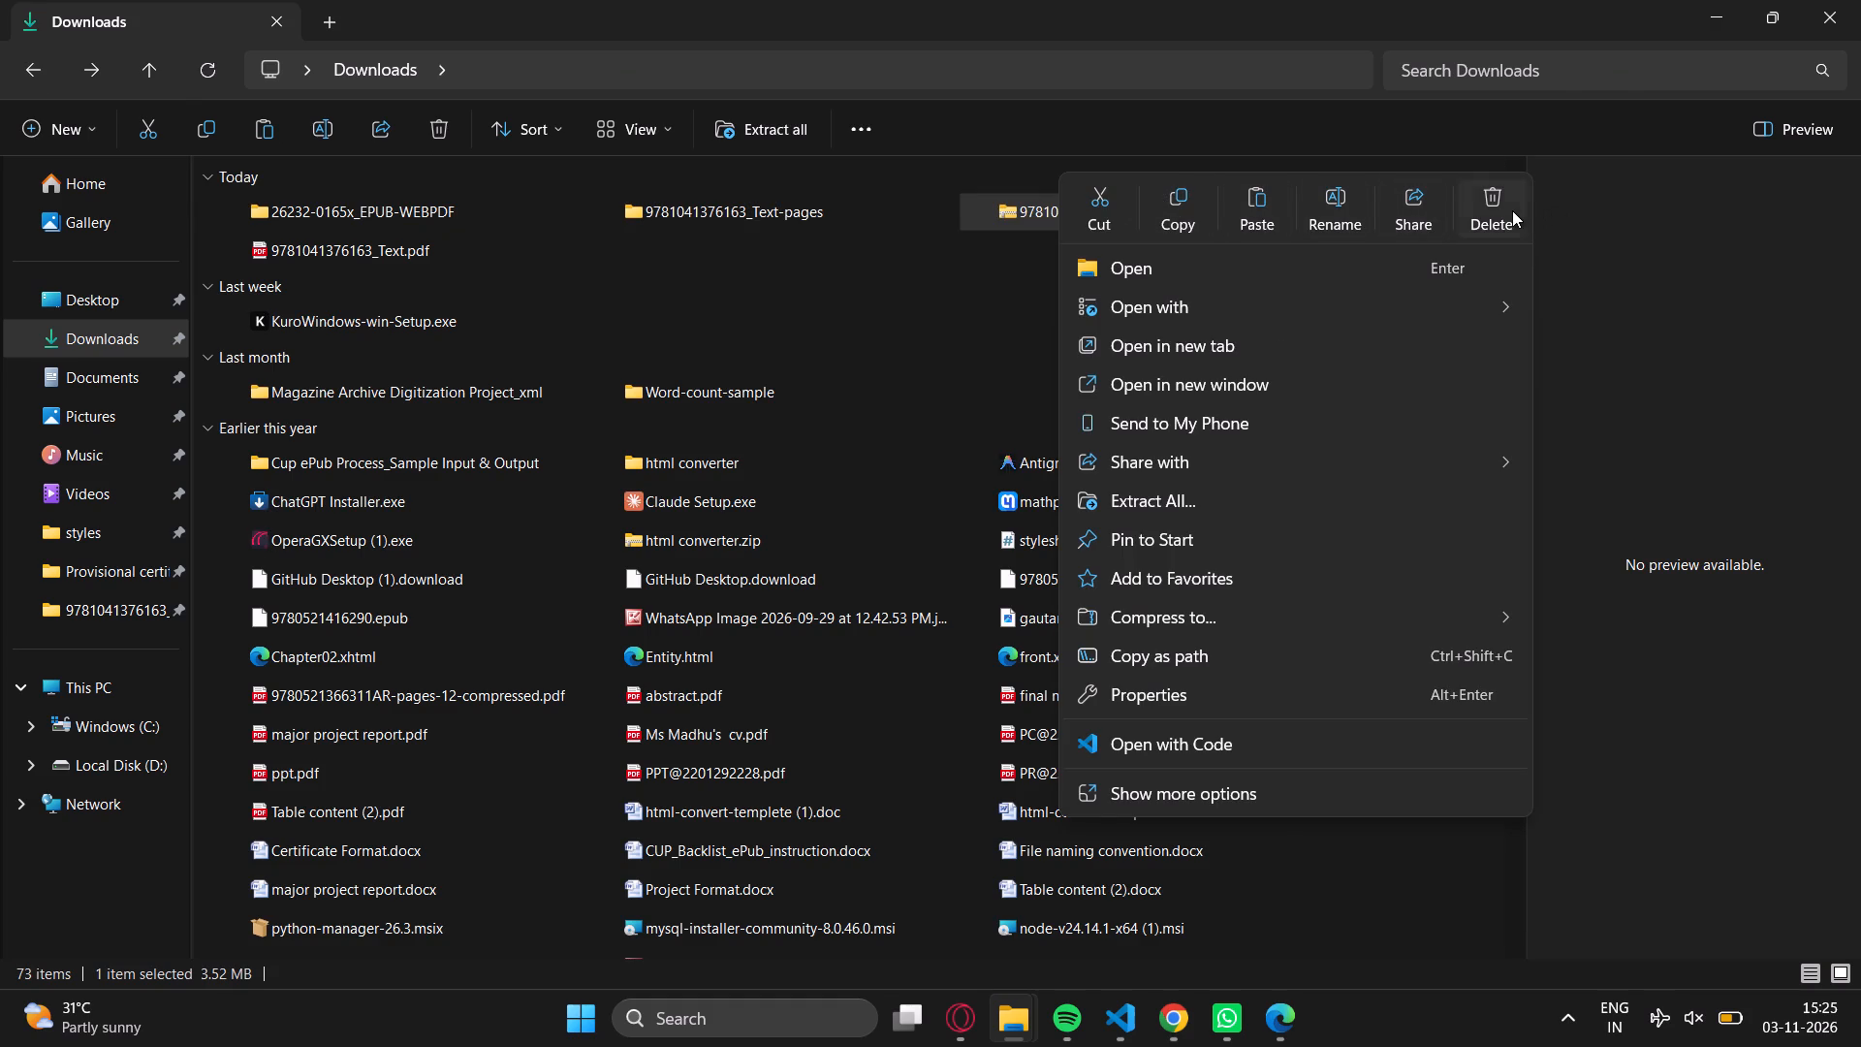
click(1512, 210)
double_click(804, 214)
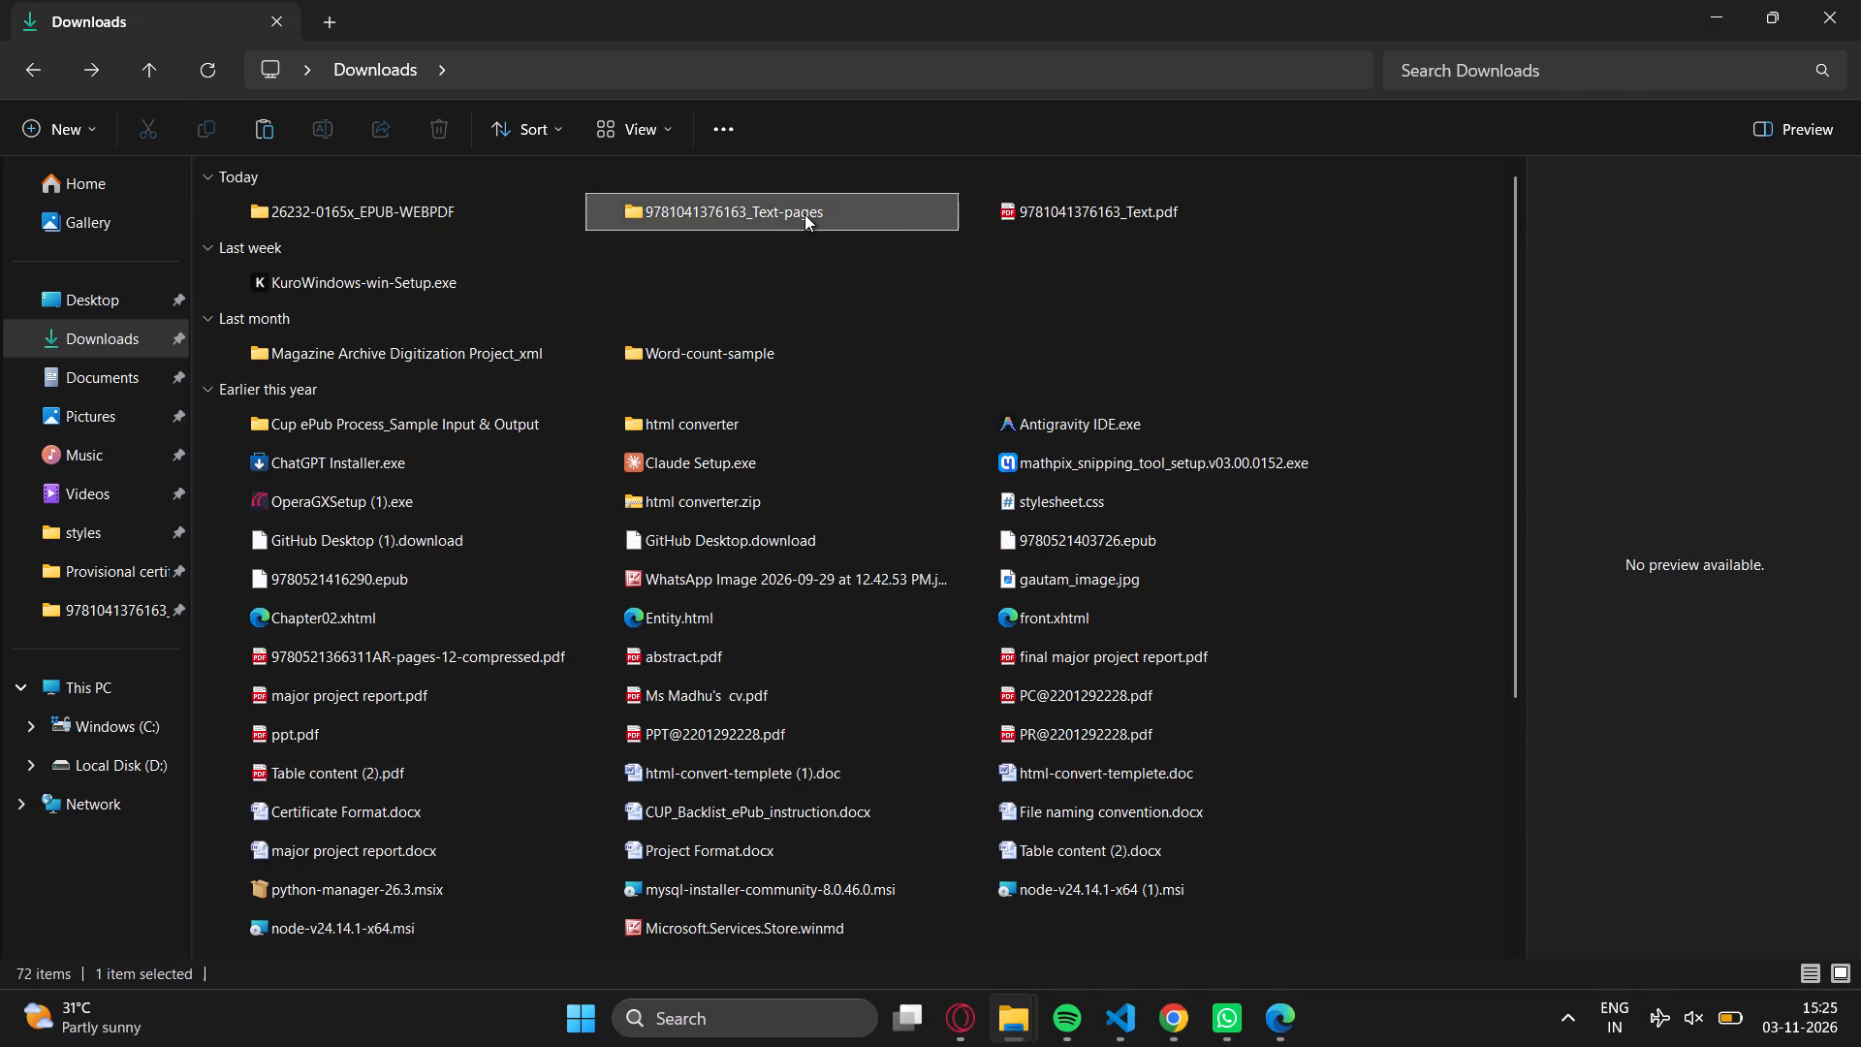
click(42, 66)
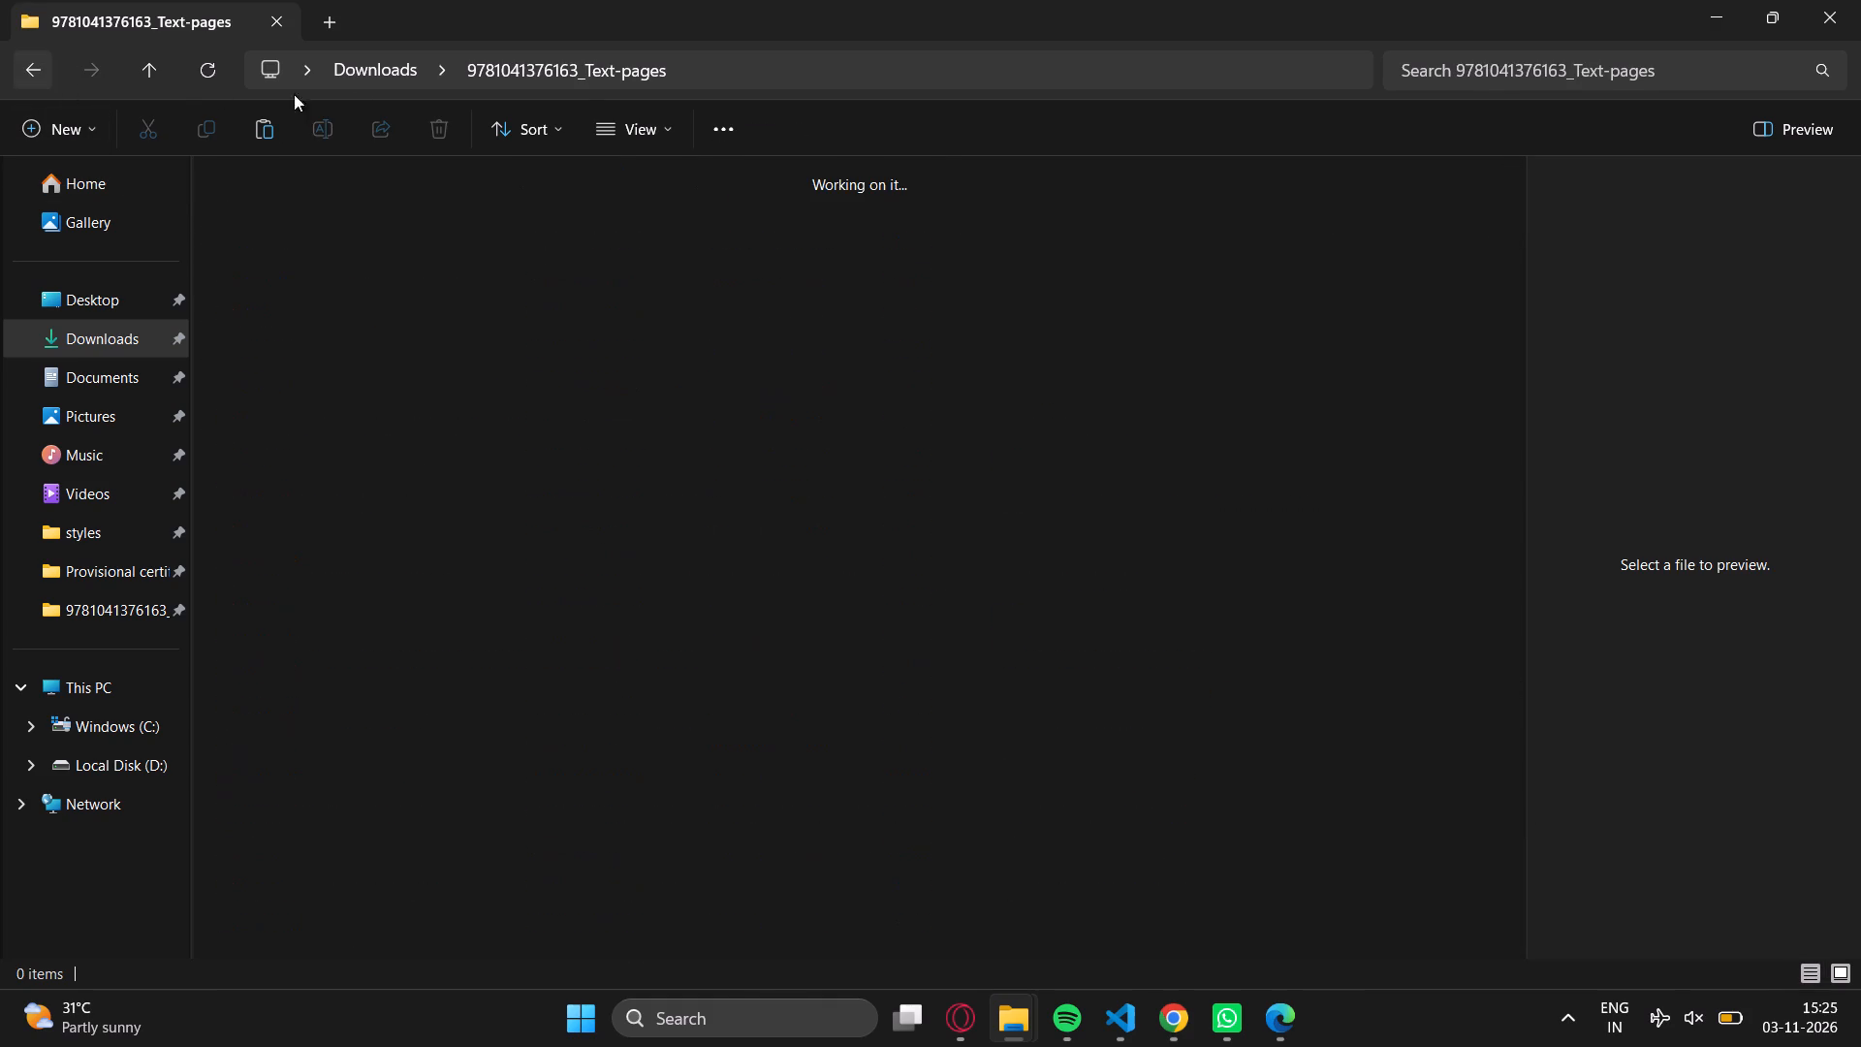
right_click(762, 209)
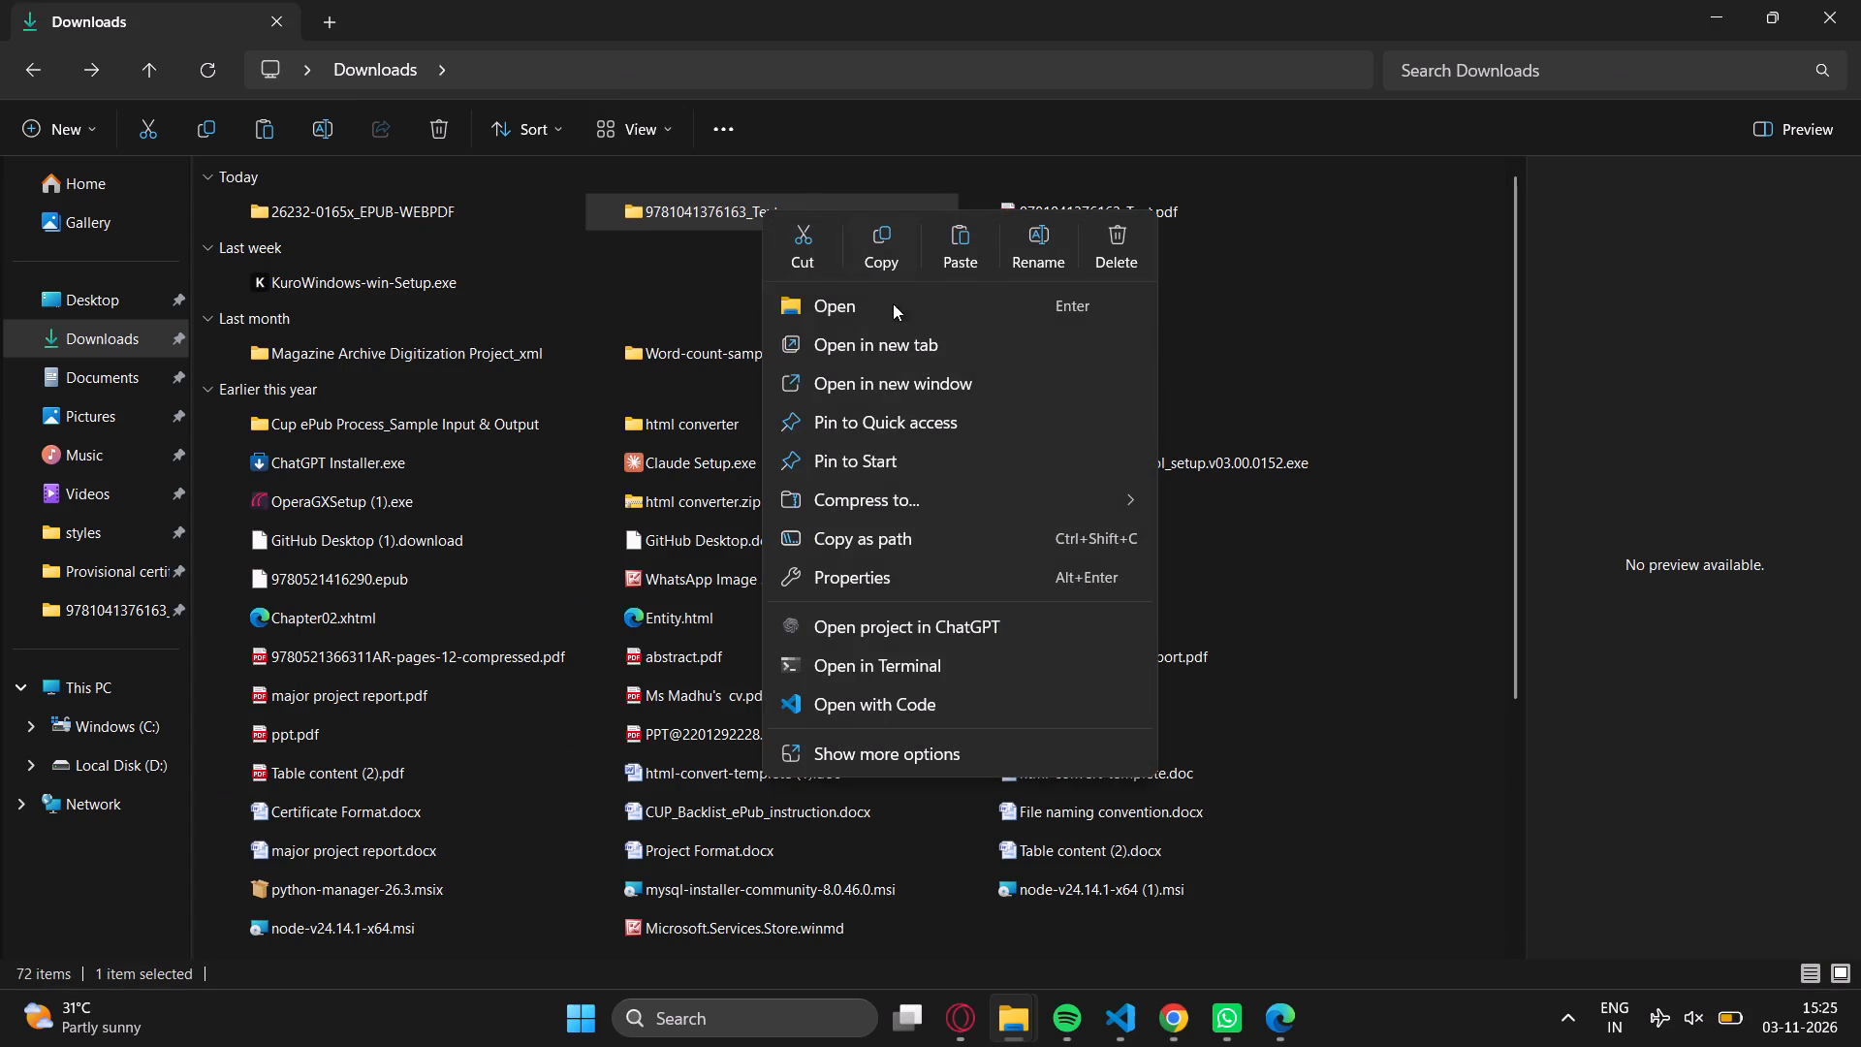
click(890, 506)
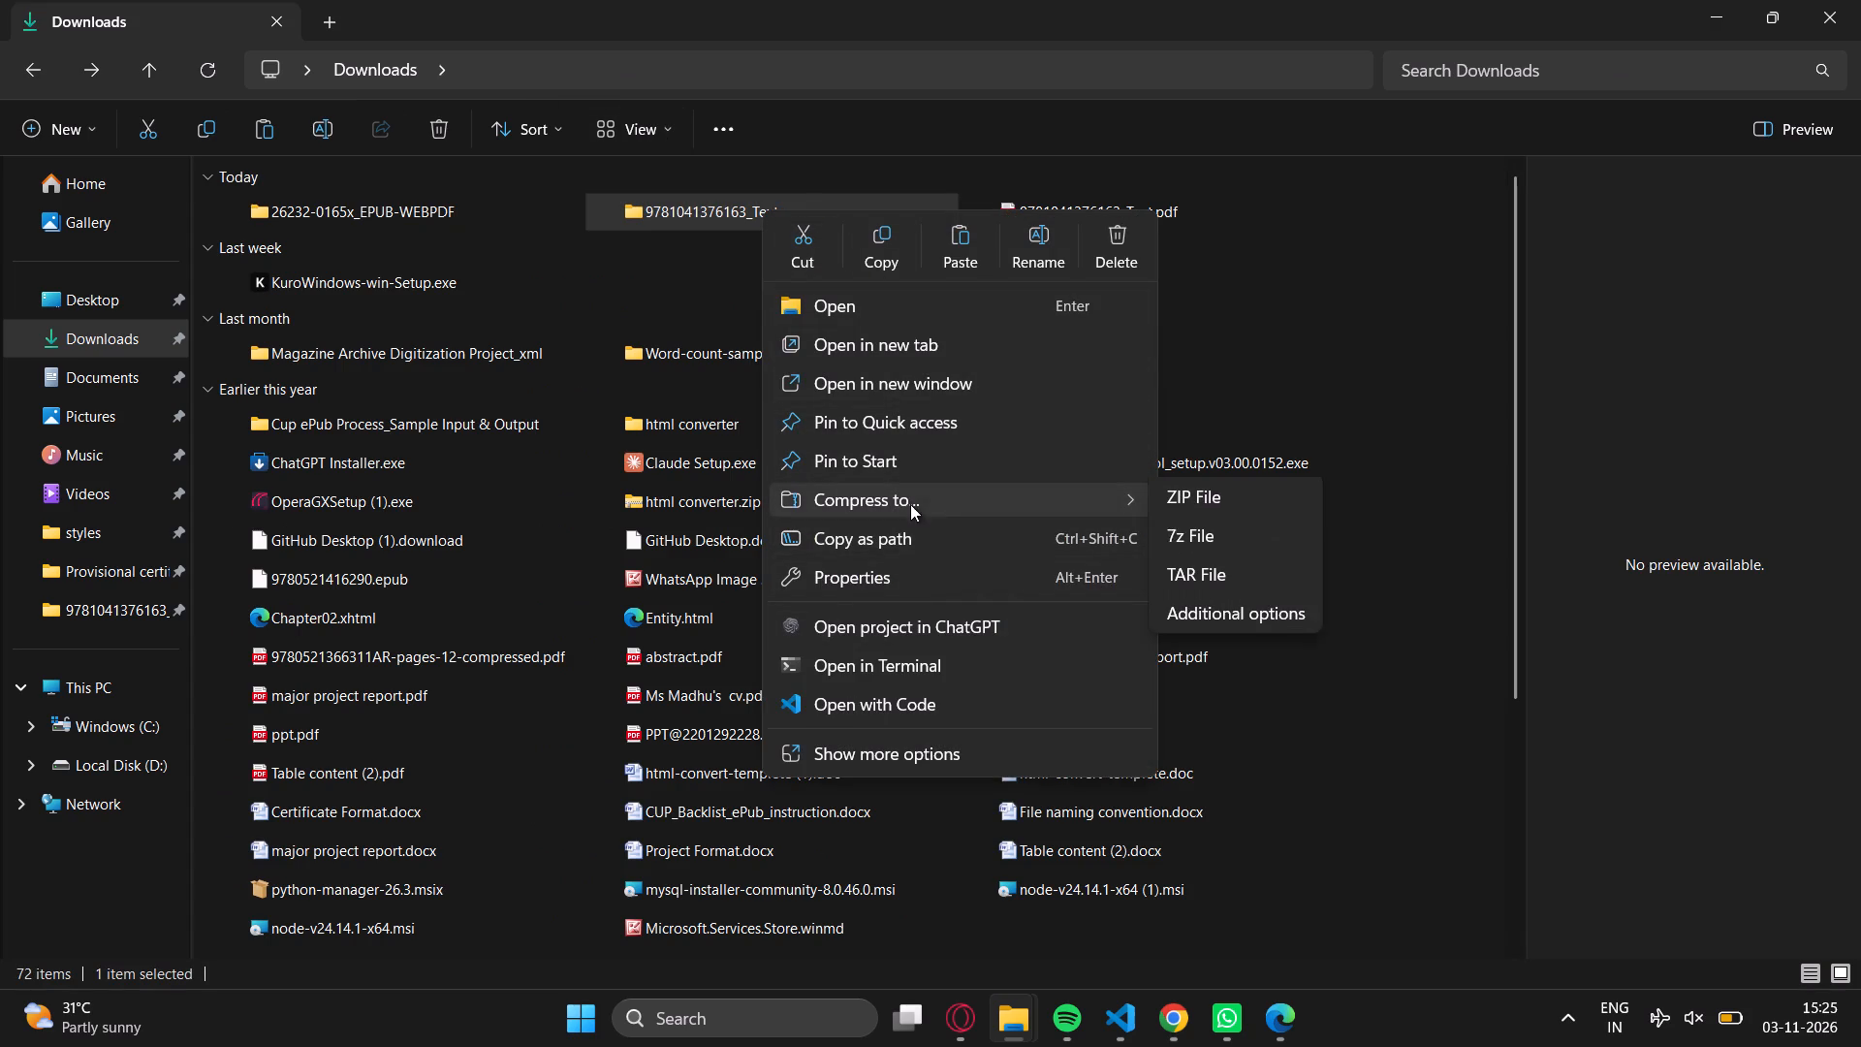
click(1202, 511)
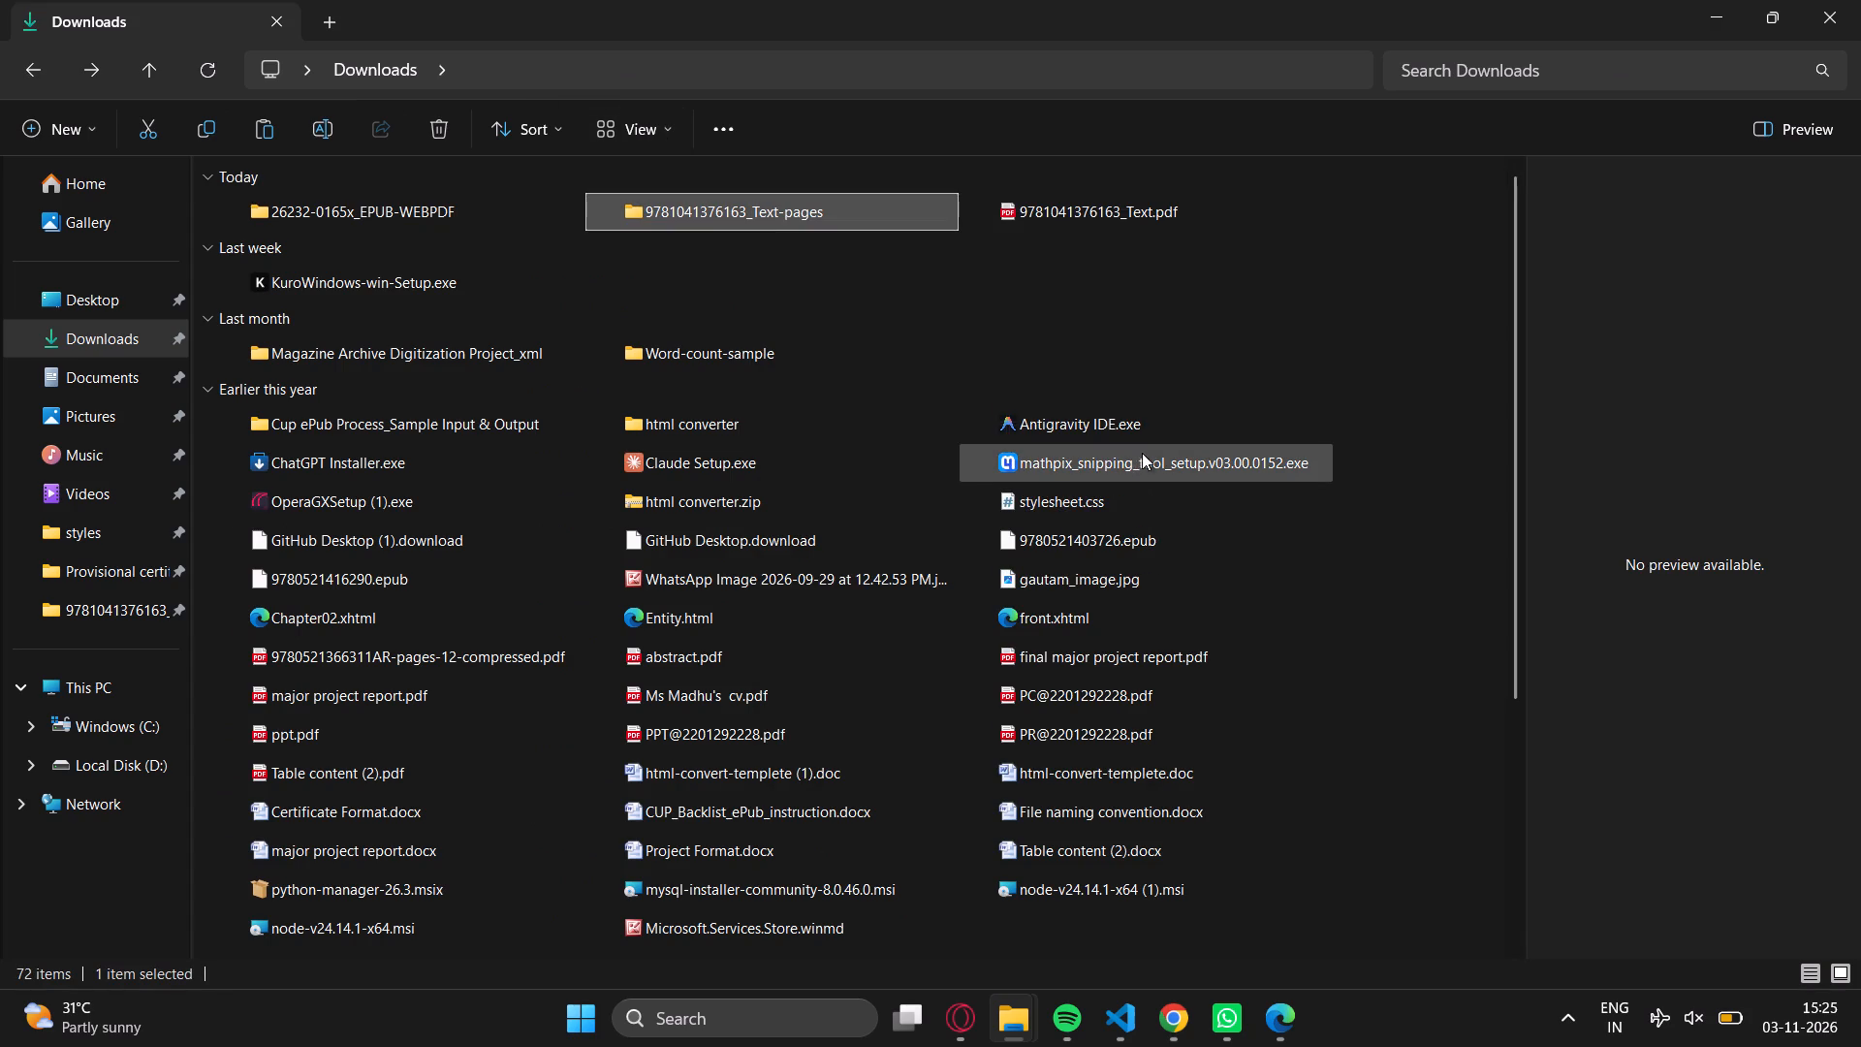
key(Return)
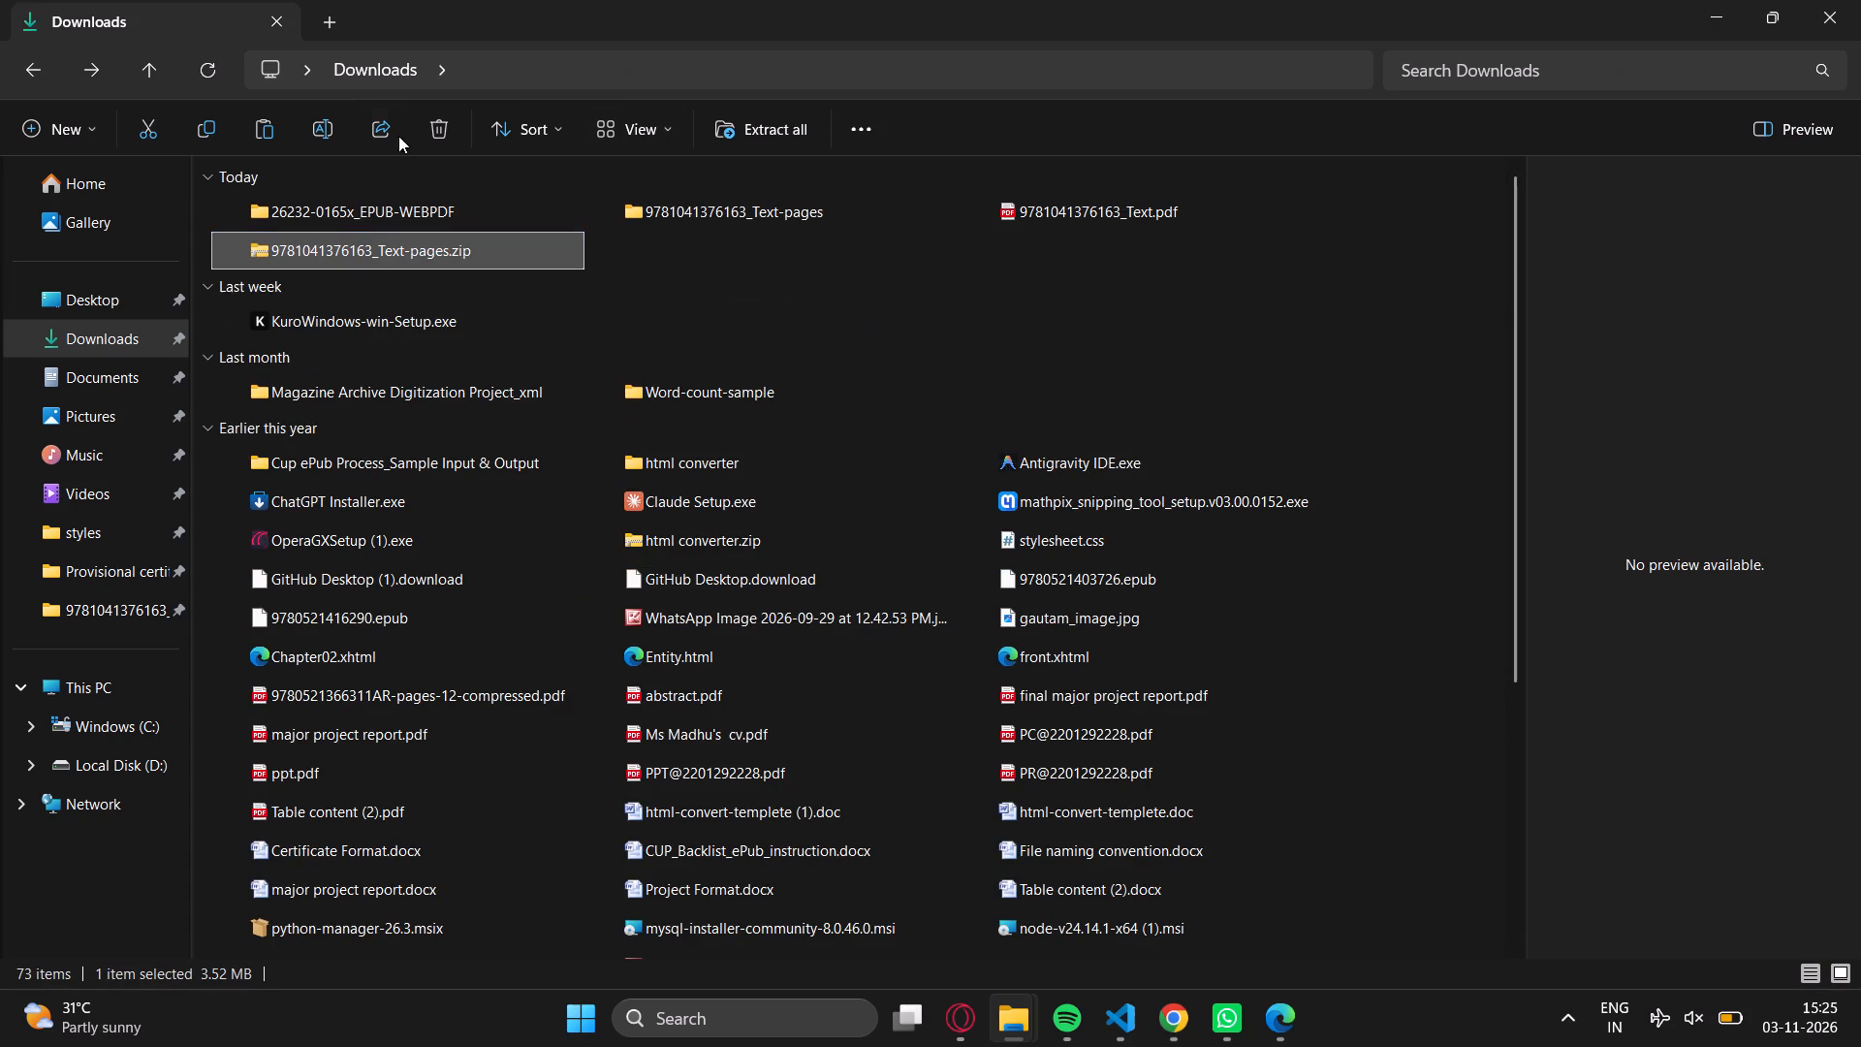
right_click(440, 242)
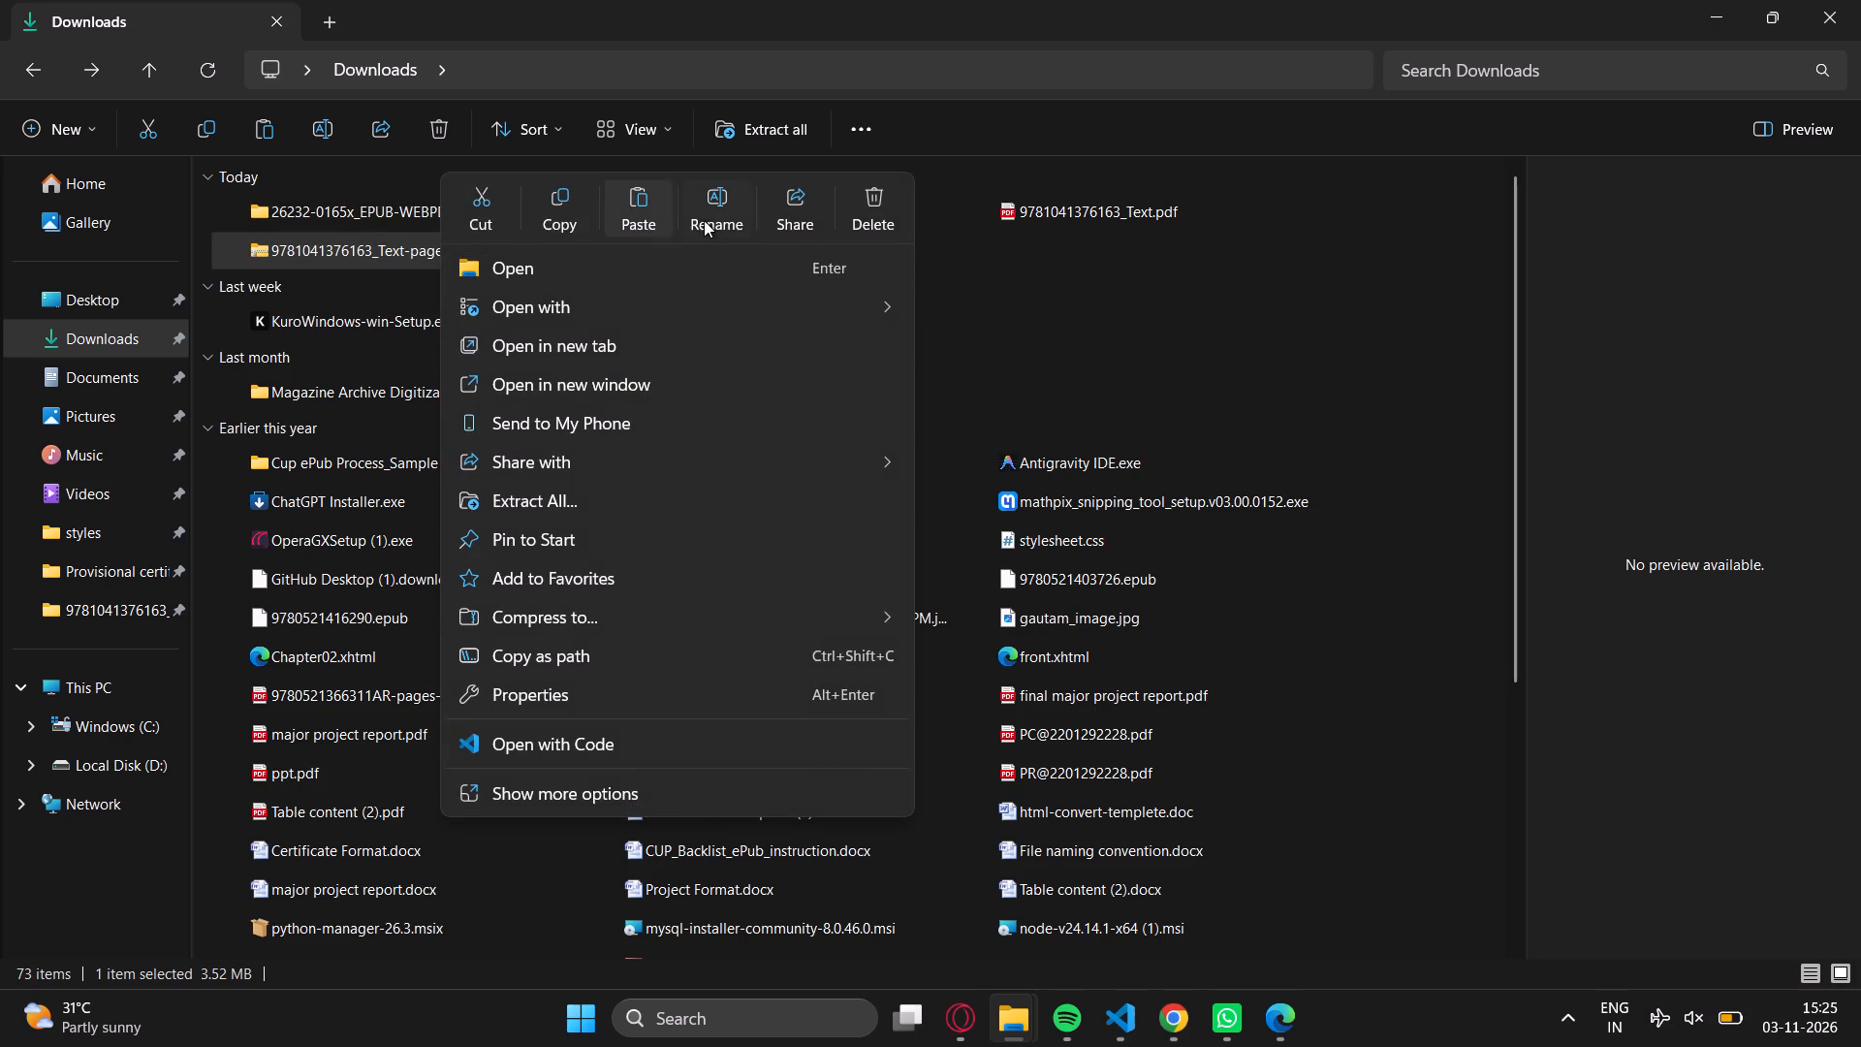
click(779, 205)
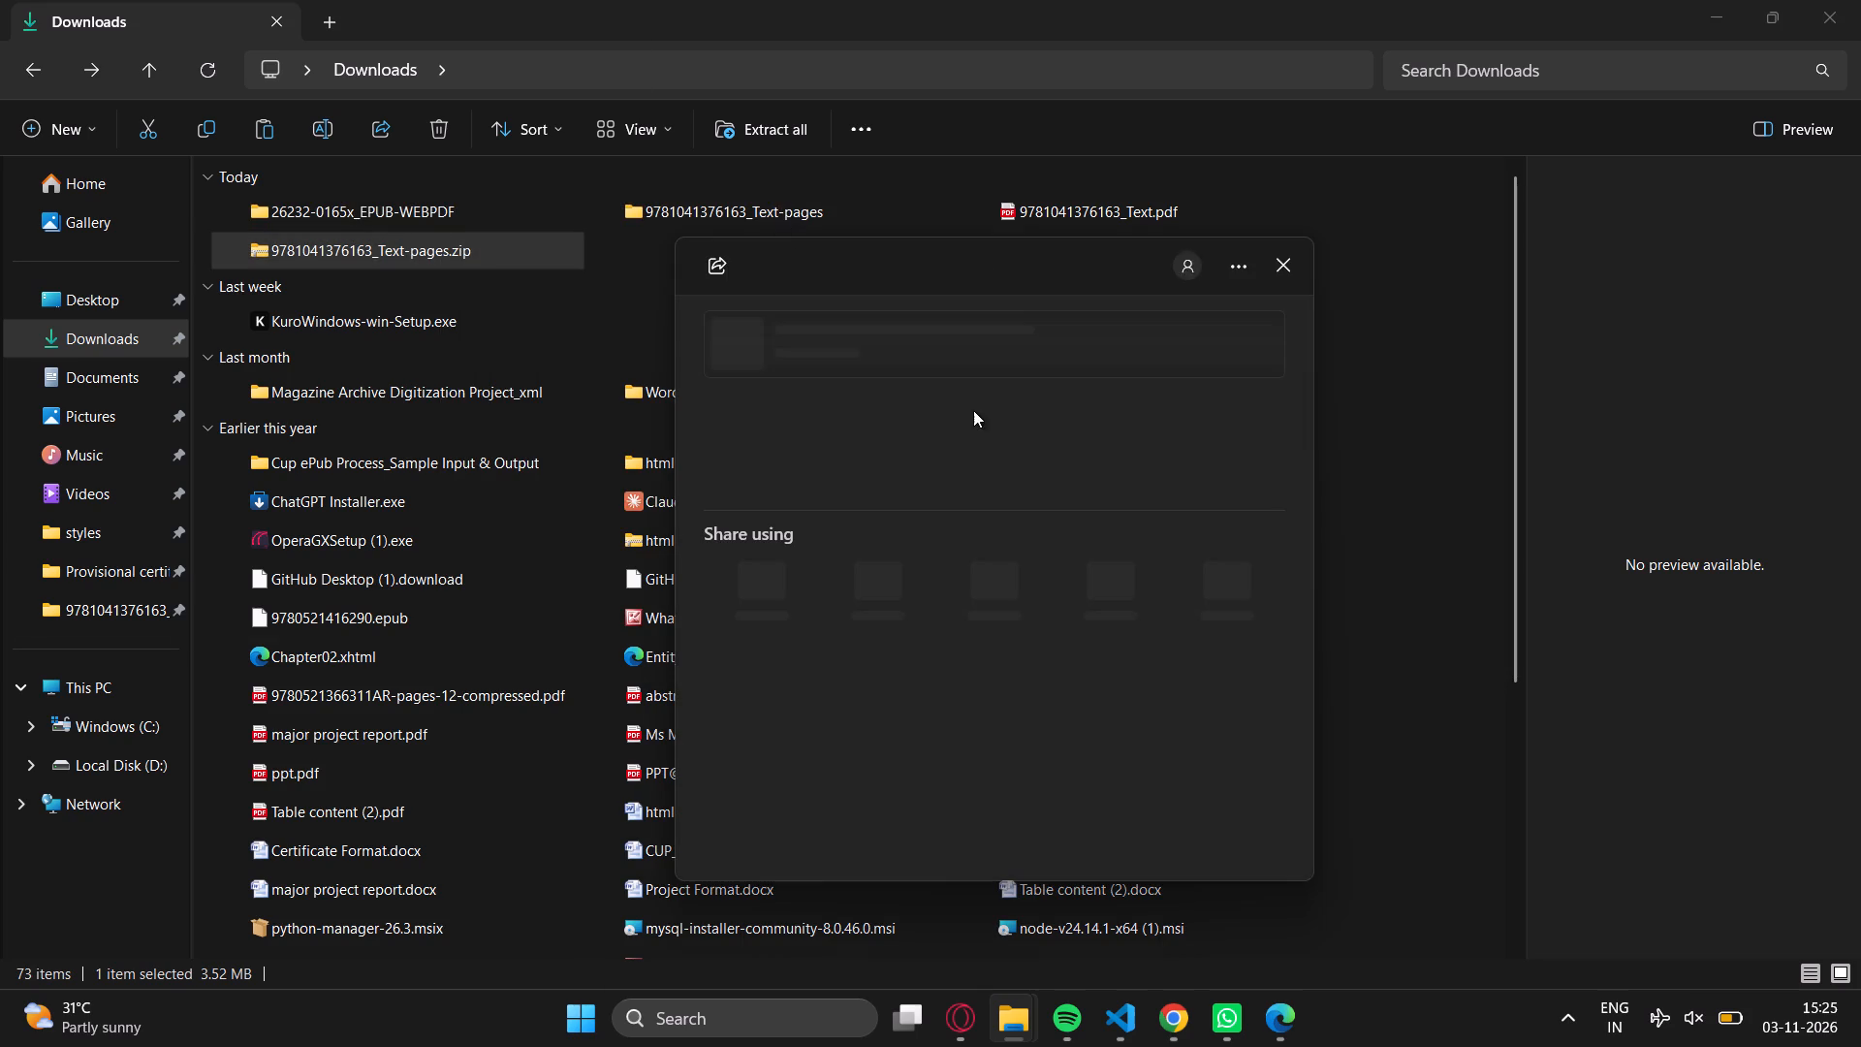
click(885, 634)
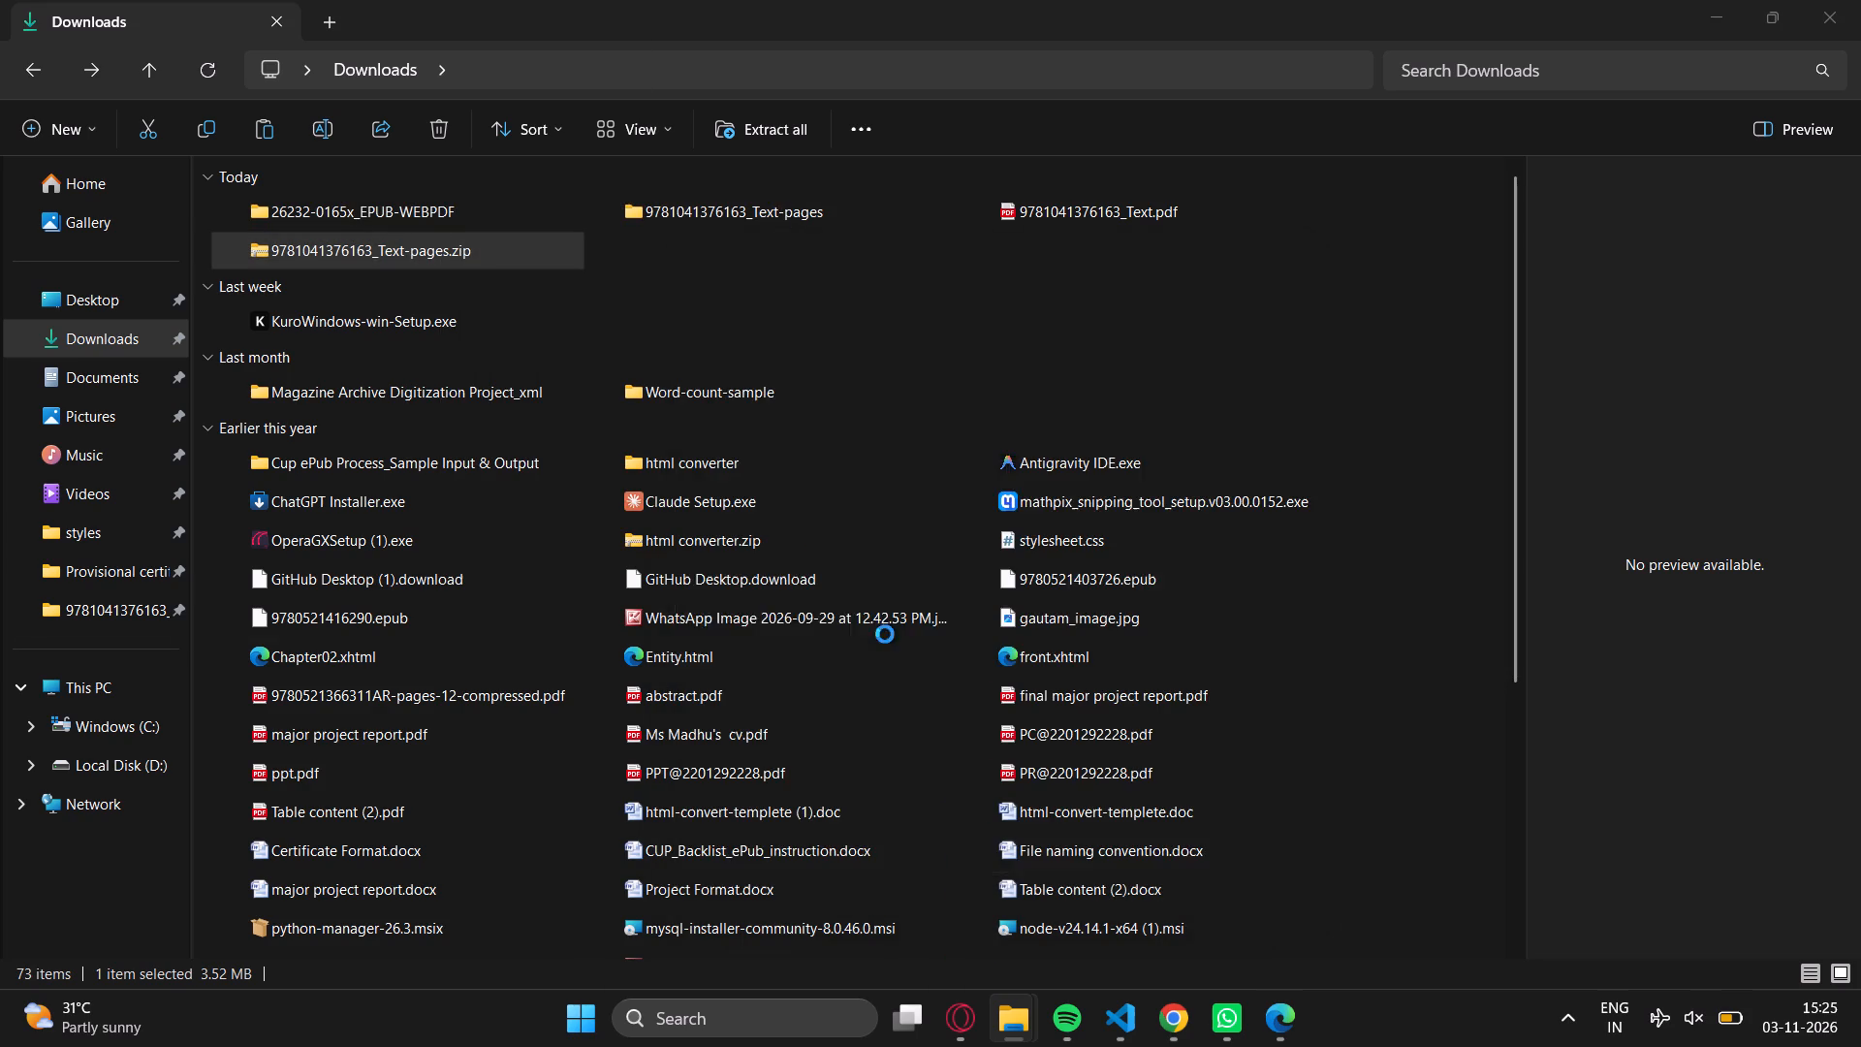
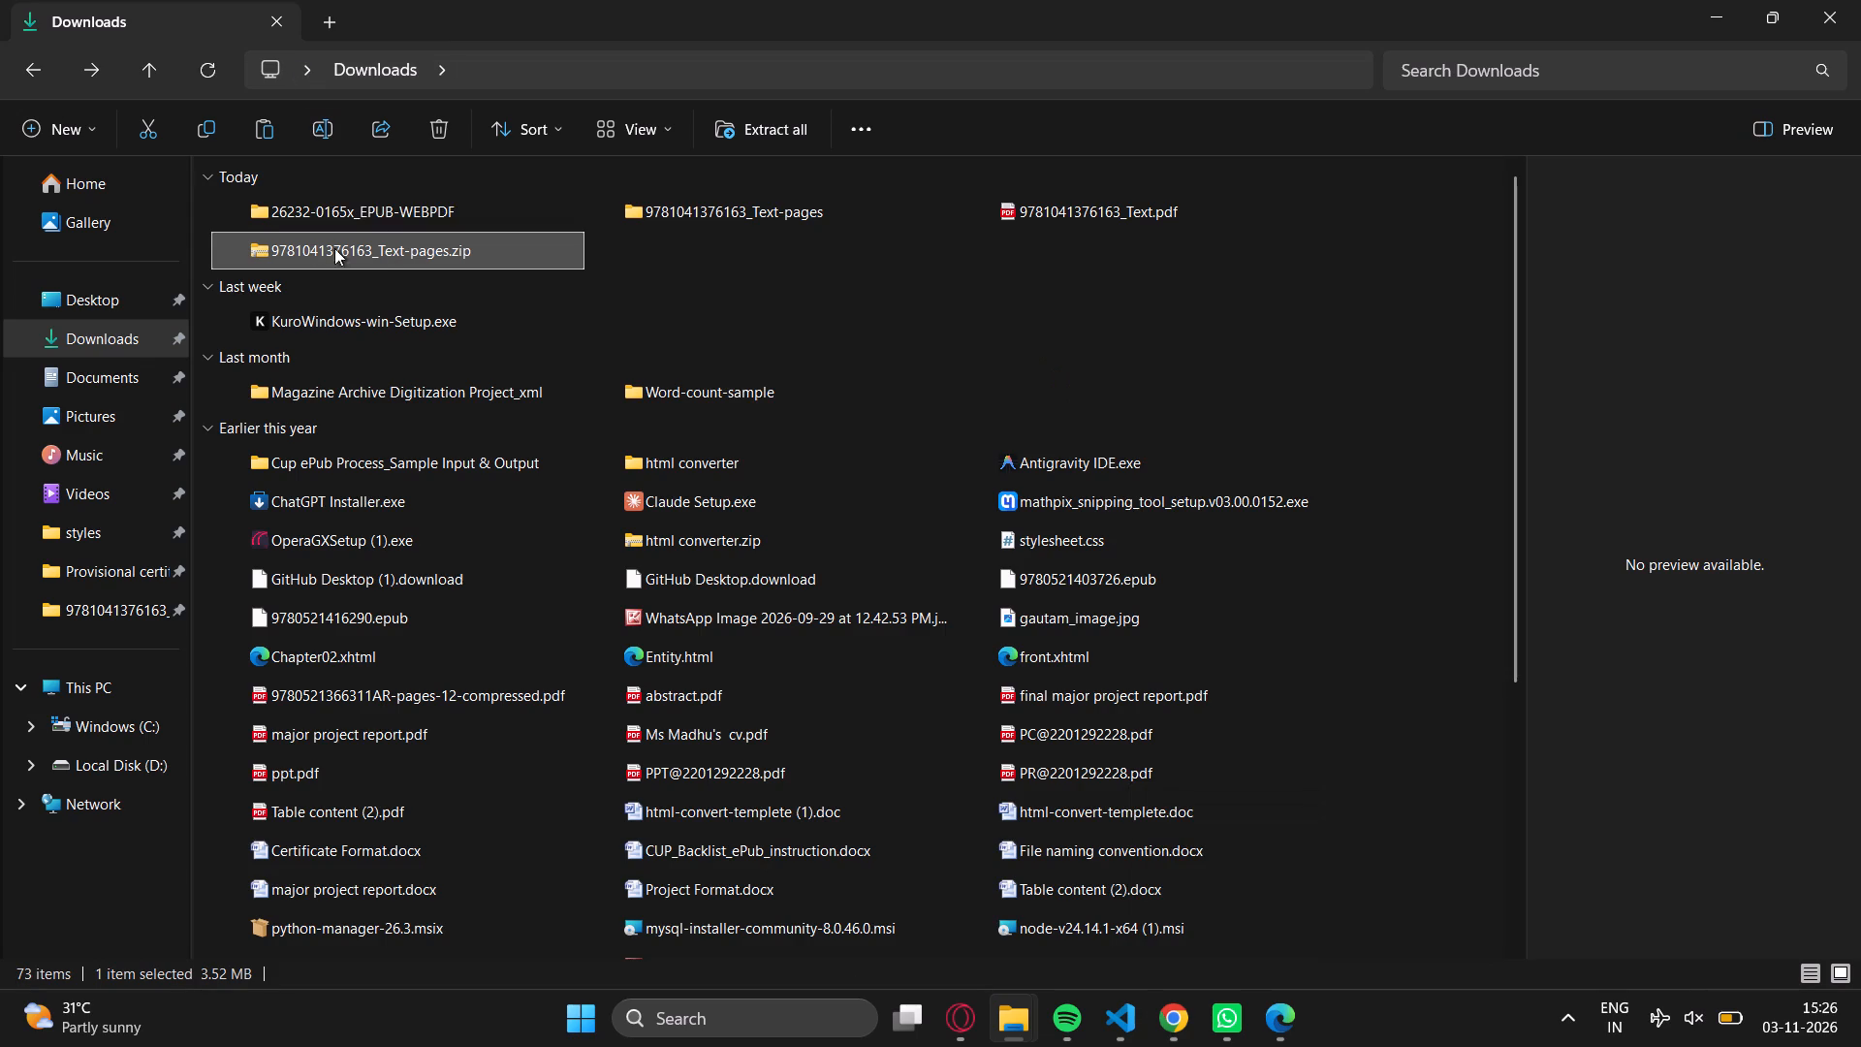
double_click(685, 206)
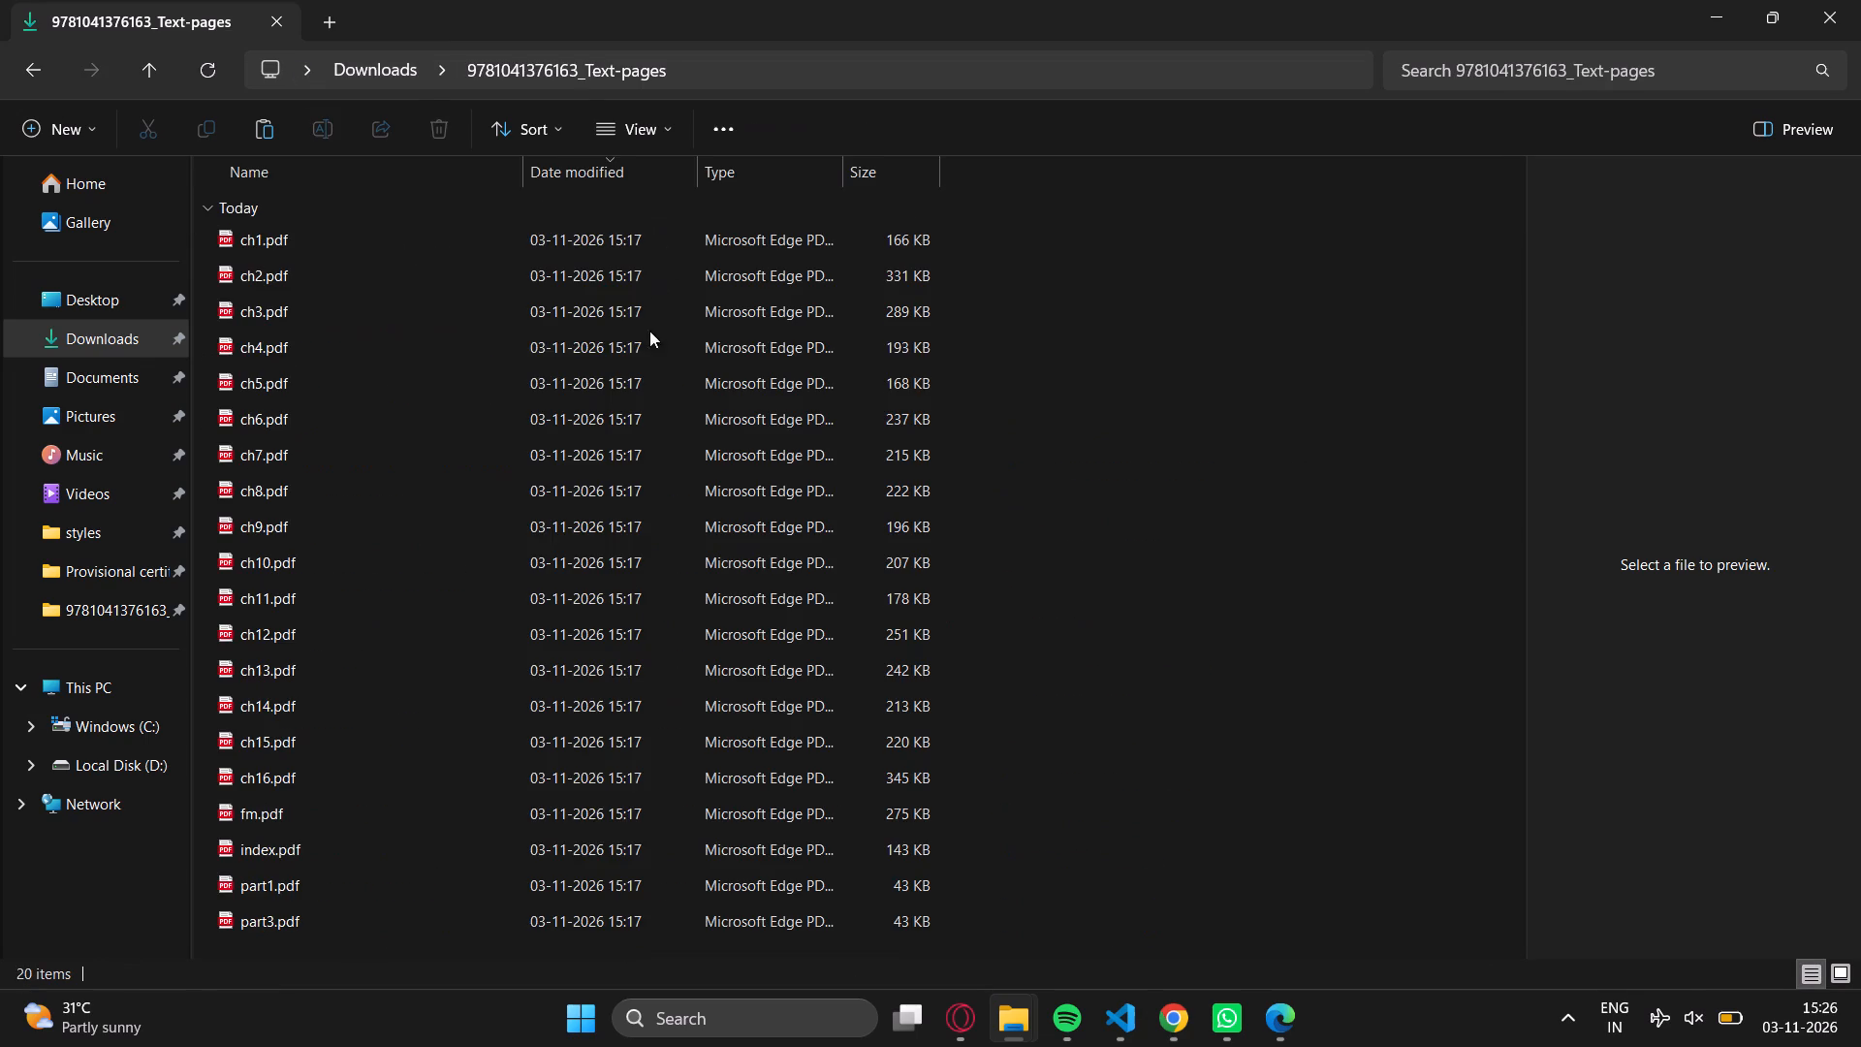
double_click(562, 846)
scroll(1389, 613, down, 11)
scroll(1521, 543, down, 5)
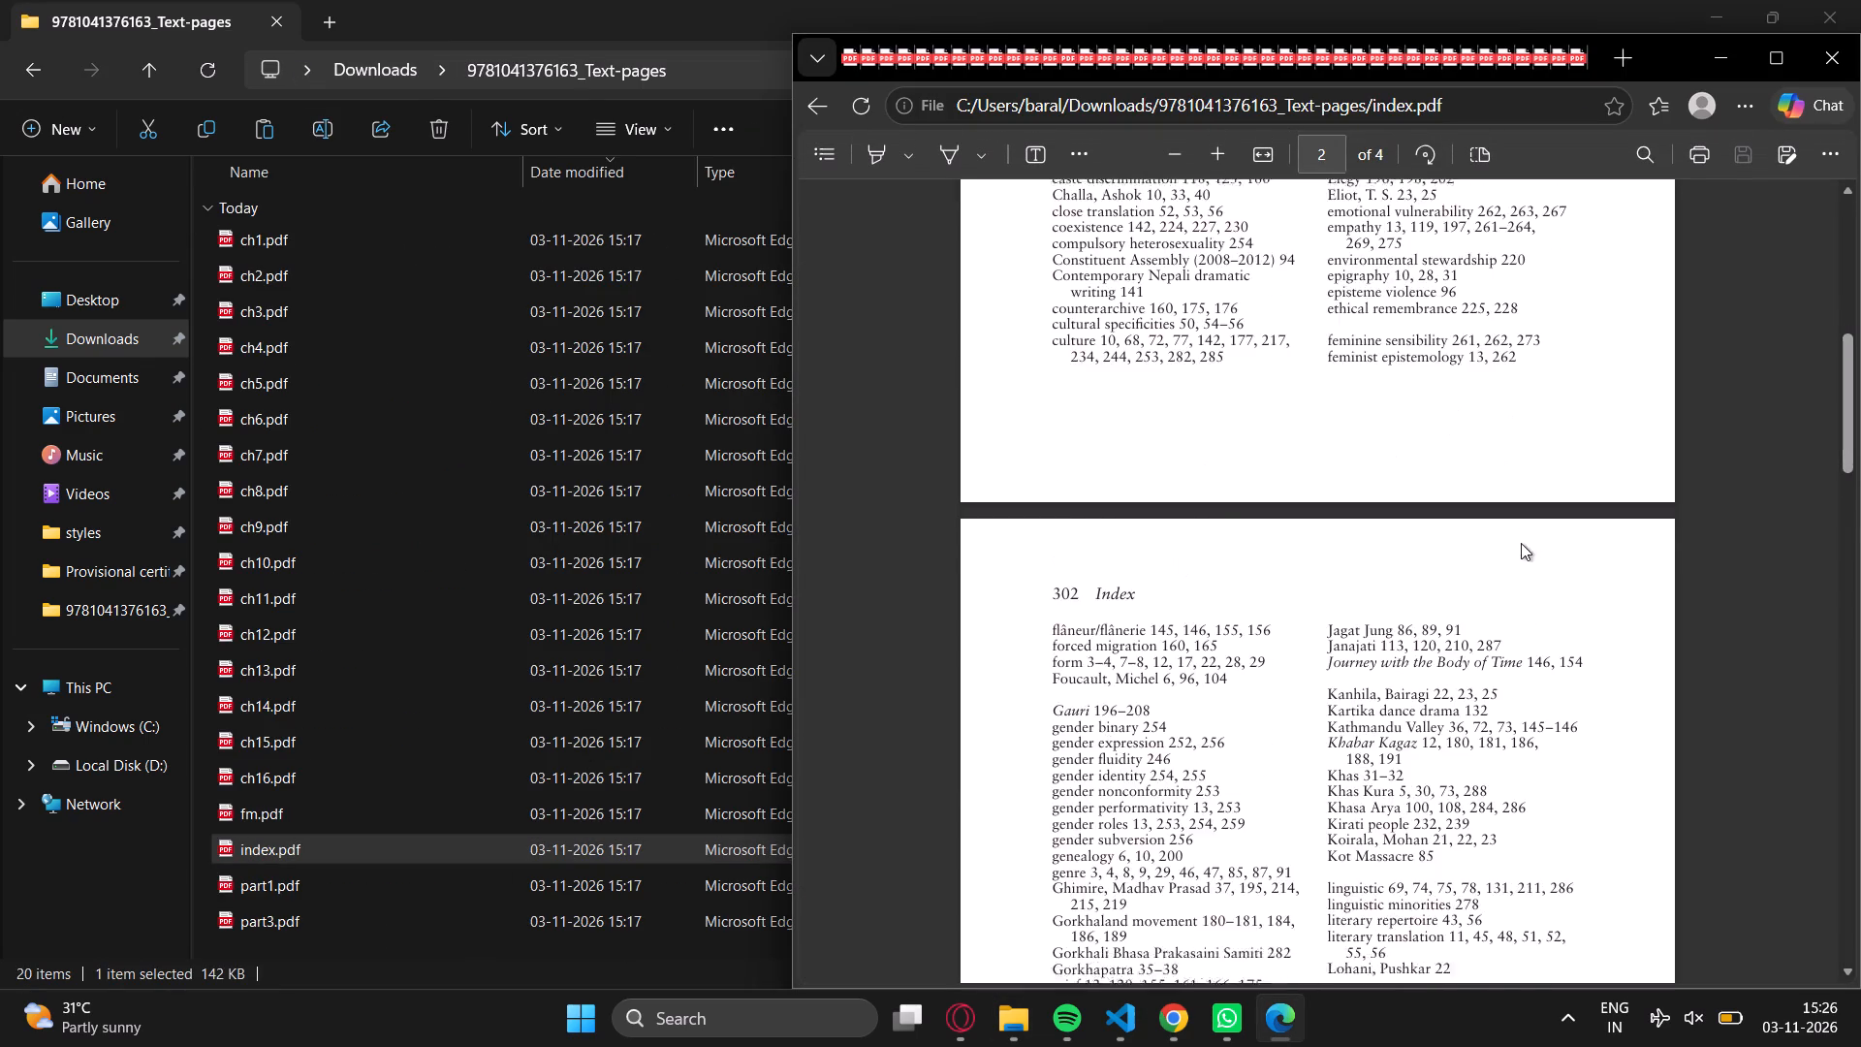
scroll(1521, 543, down, 18)
scroll(1593, 509, down, 14)
scroll(1588, 509, up, 7)
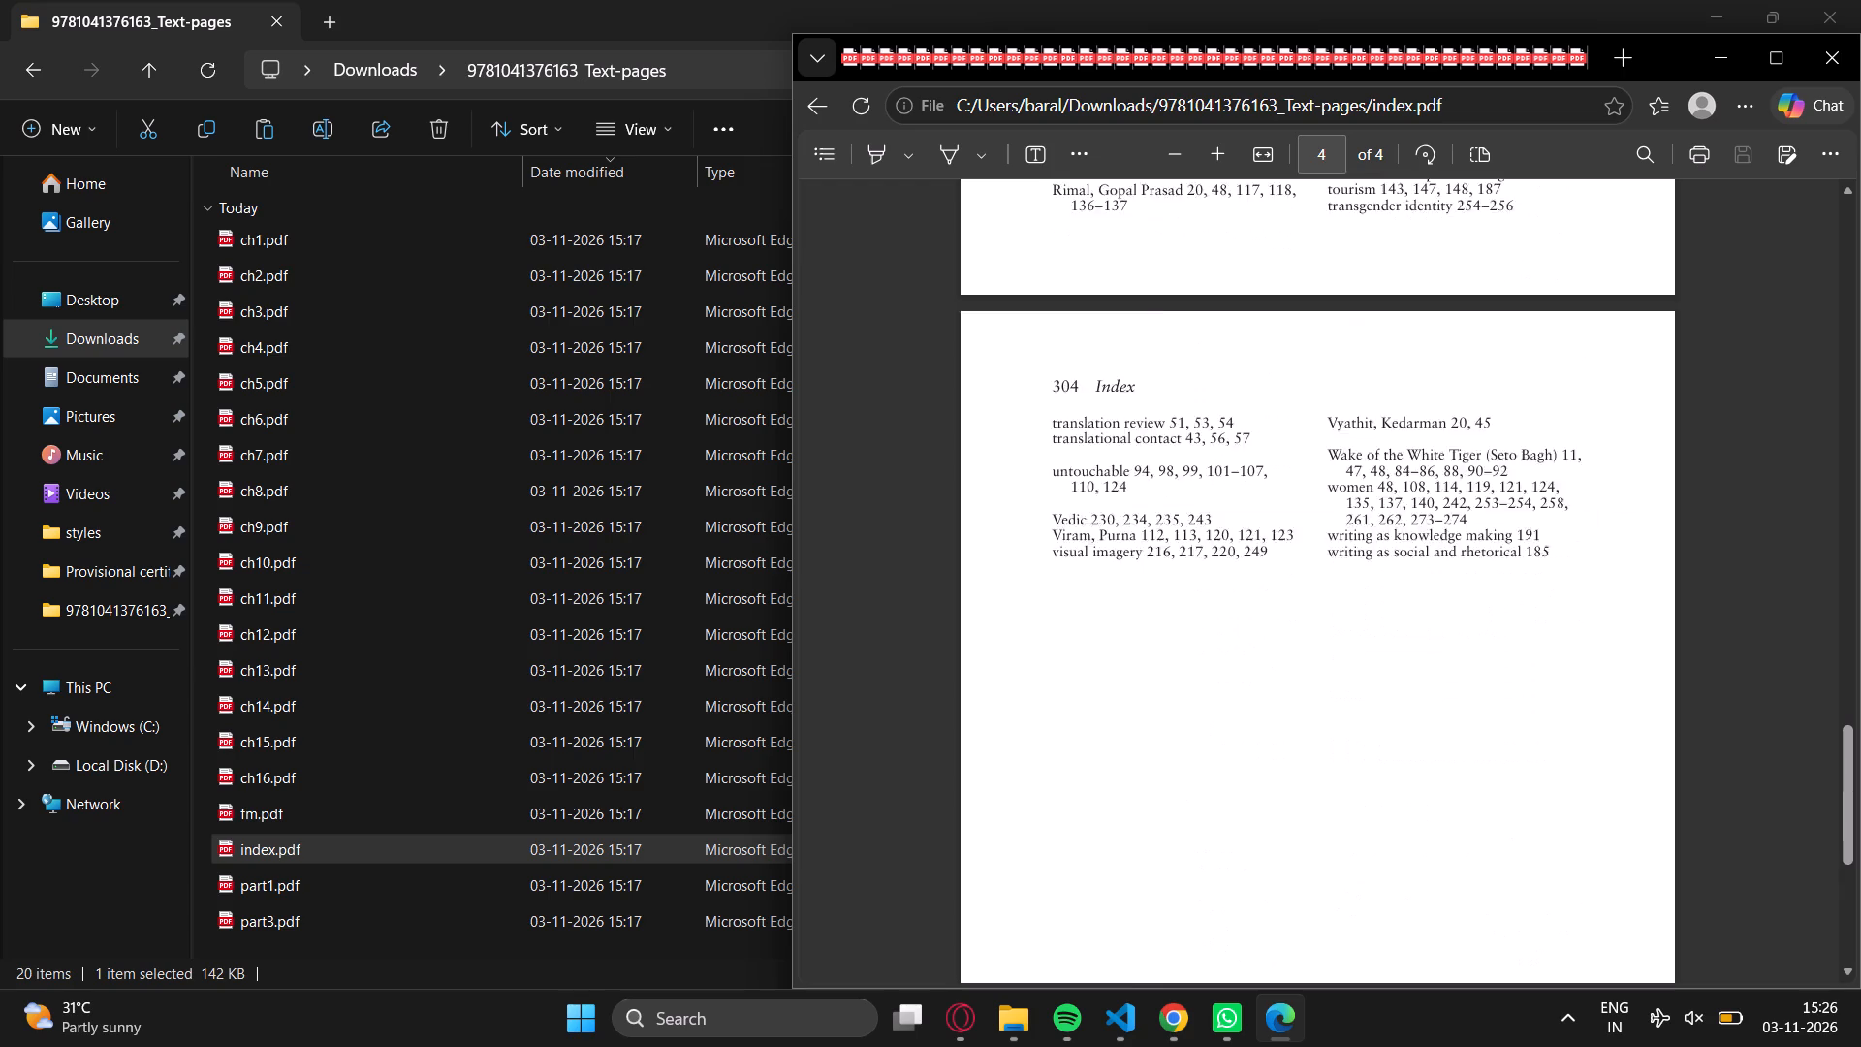
scroll(1488, 511, up, 11)
scroll(1479, 497, up, 20)
scroll(1479, 497, up, 1)
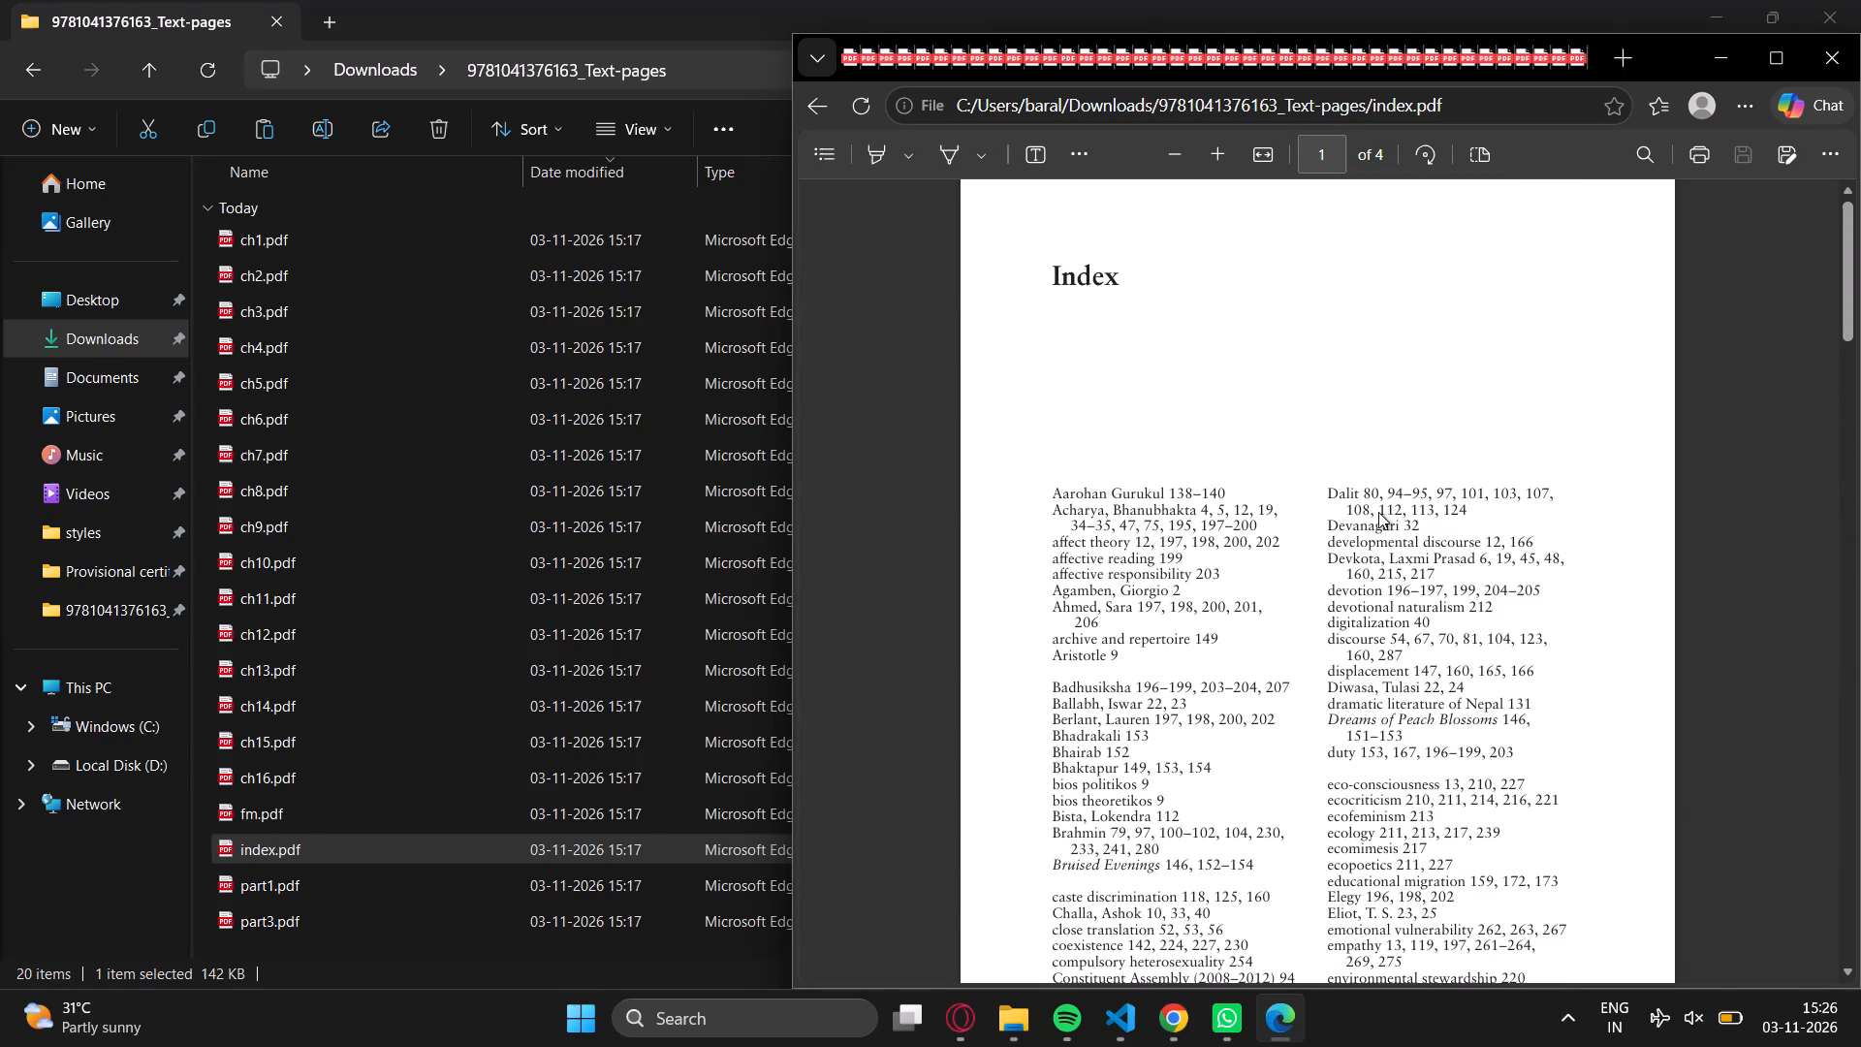
scroll(1363, 524, down, 18)
scroll(1330, 555, down, 4)
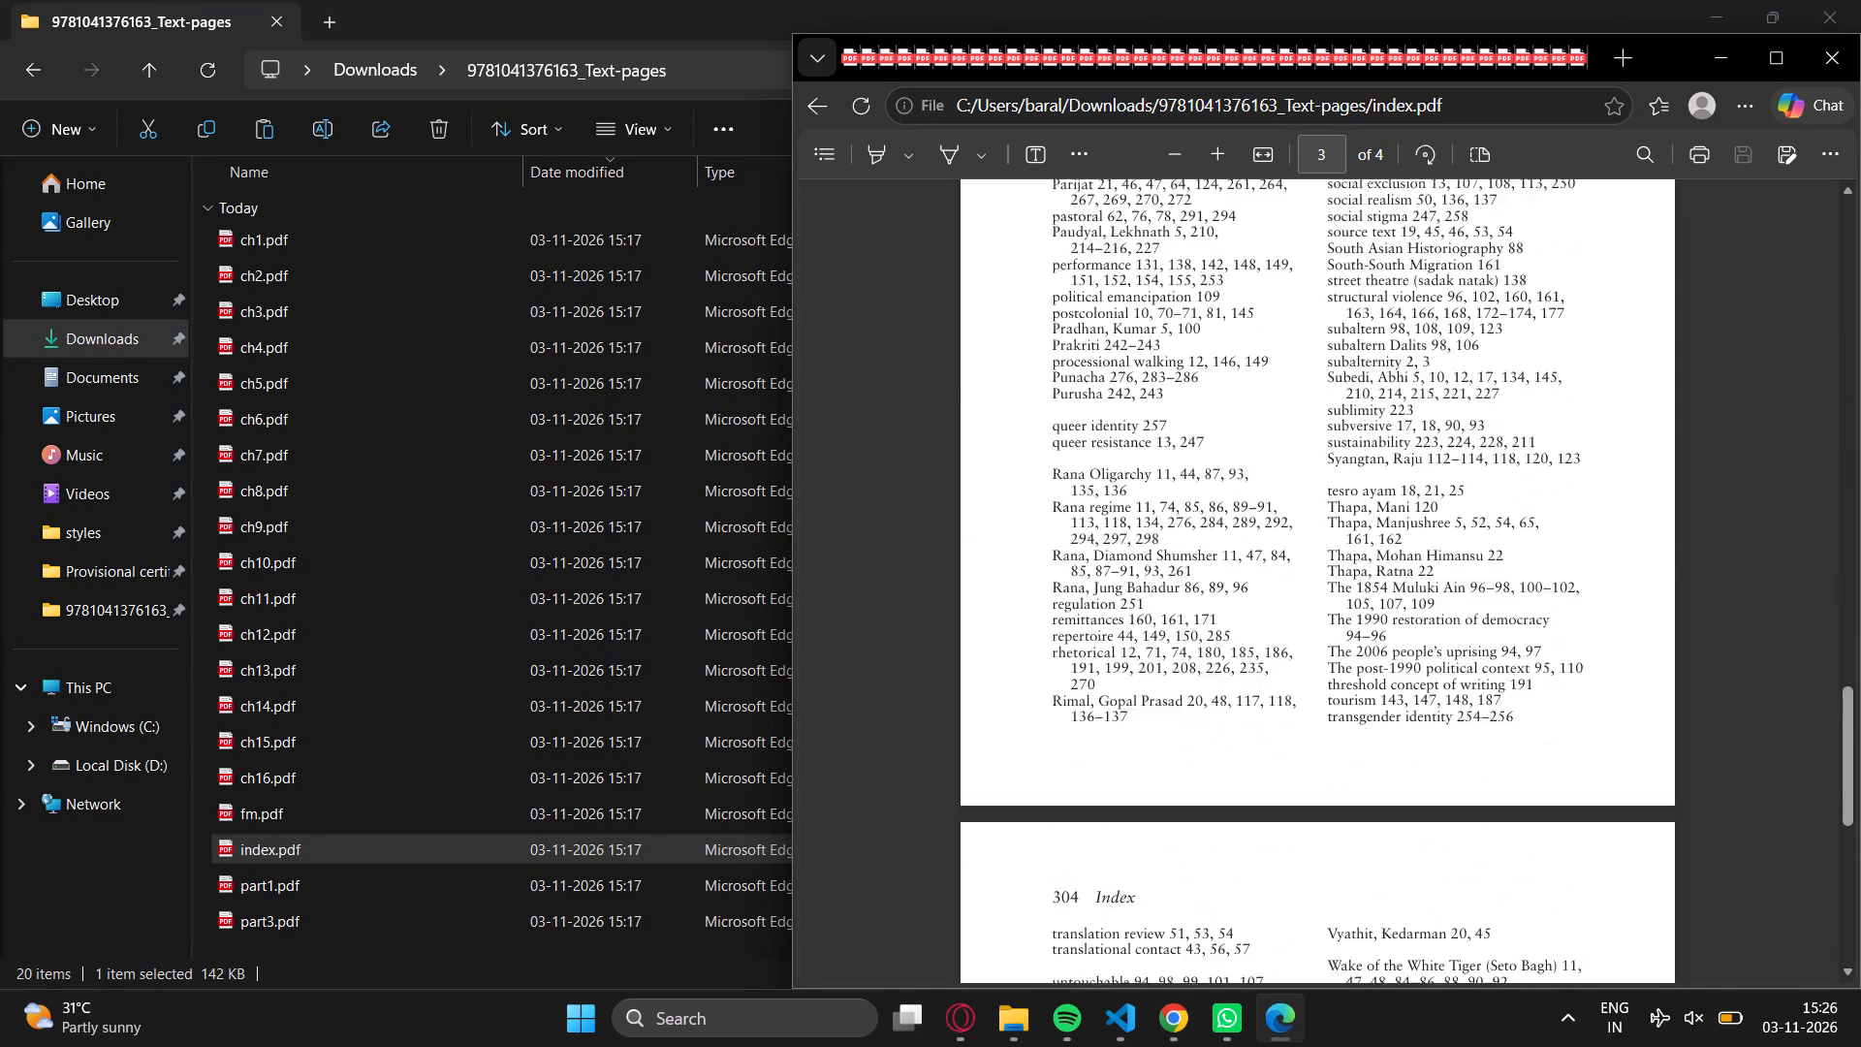
scroll(1330, 555, down, 14)
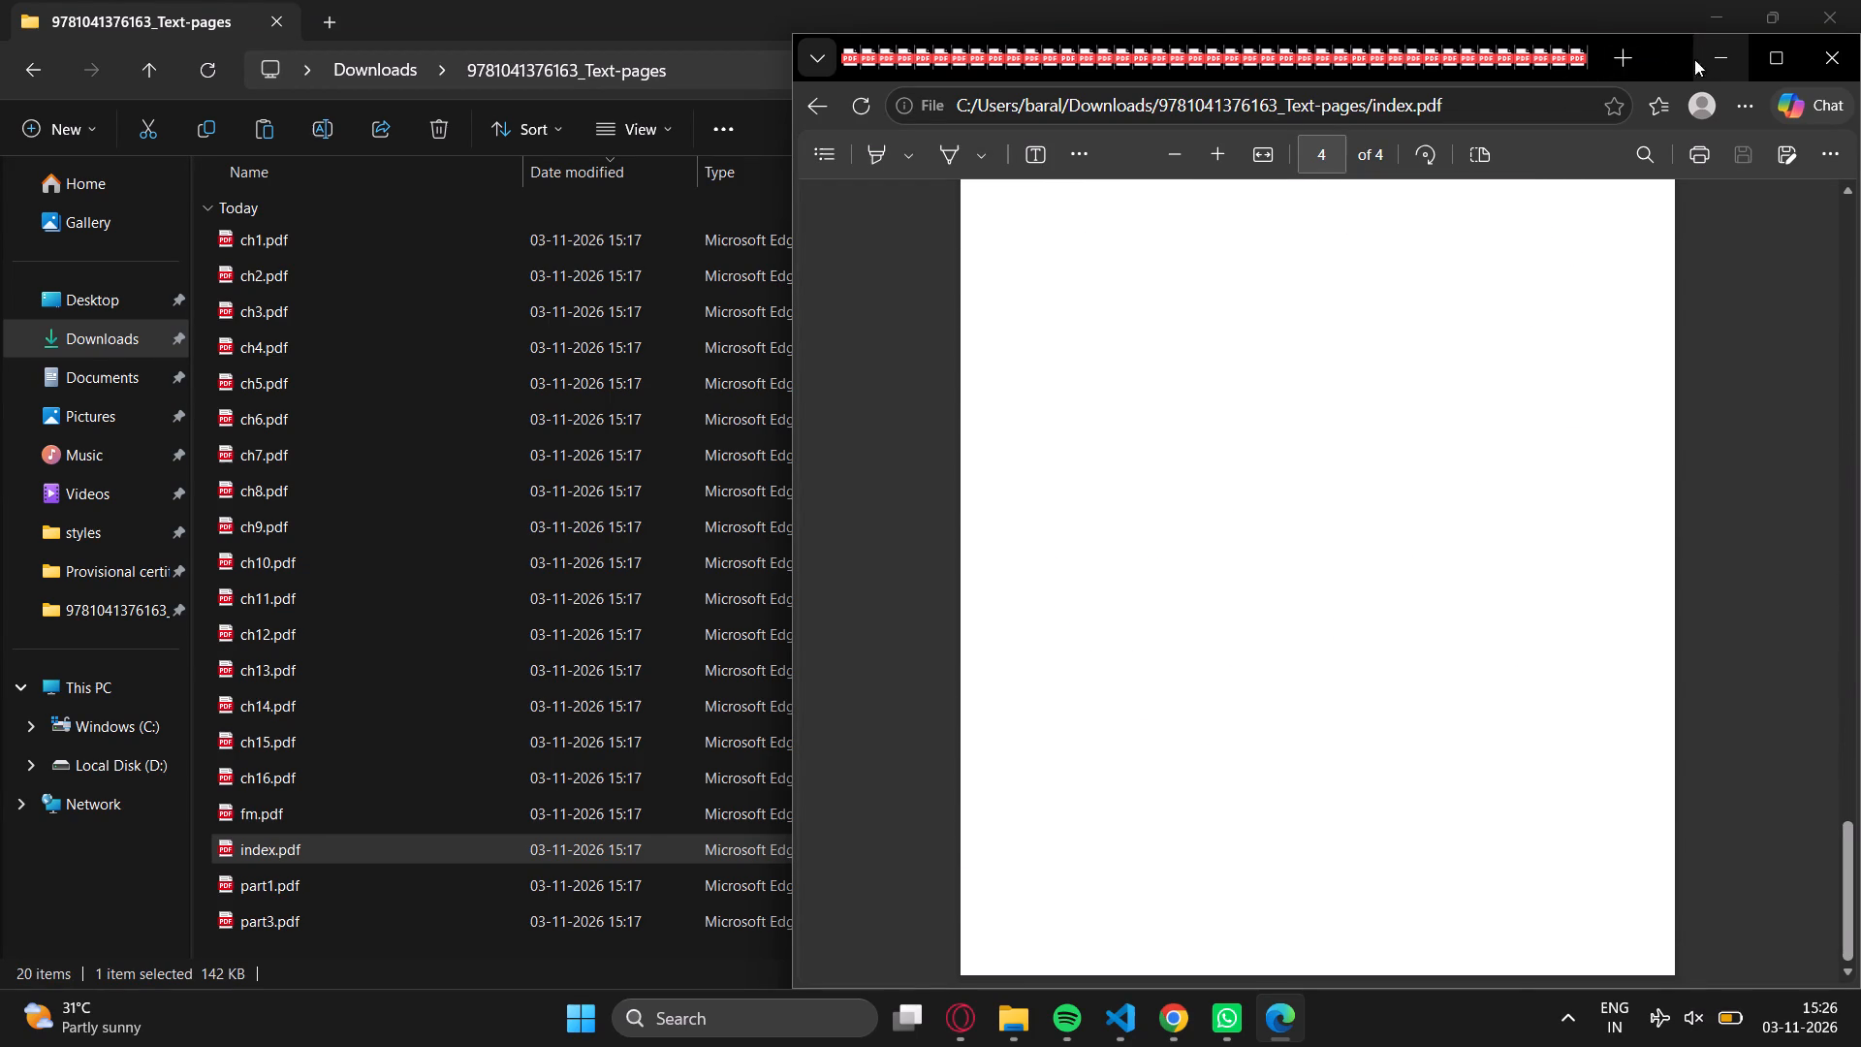
drag(1715, 42, 1713, 57)
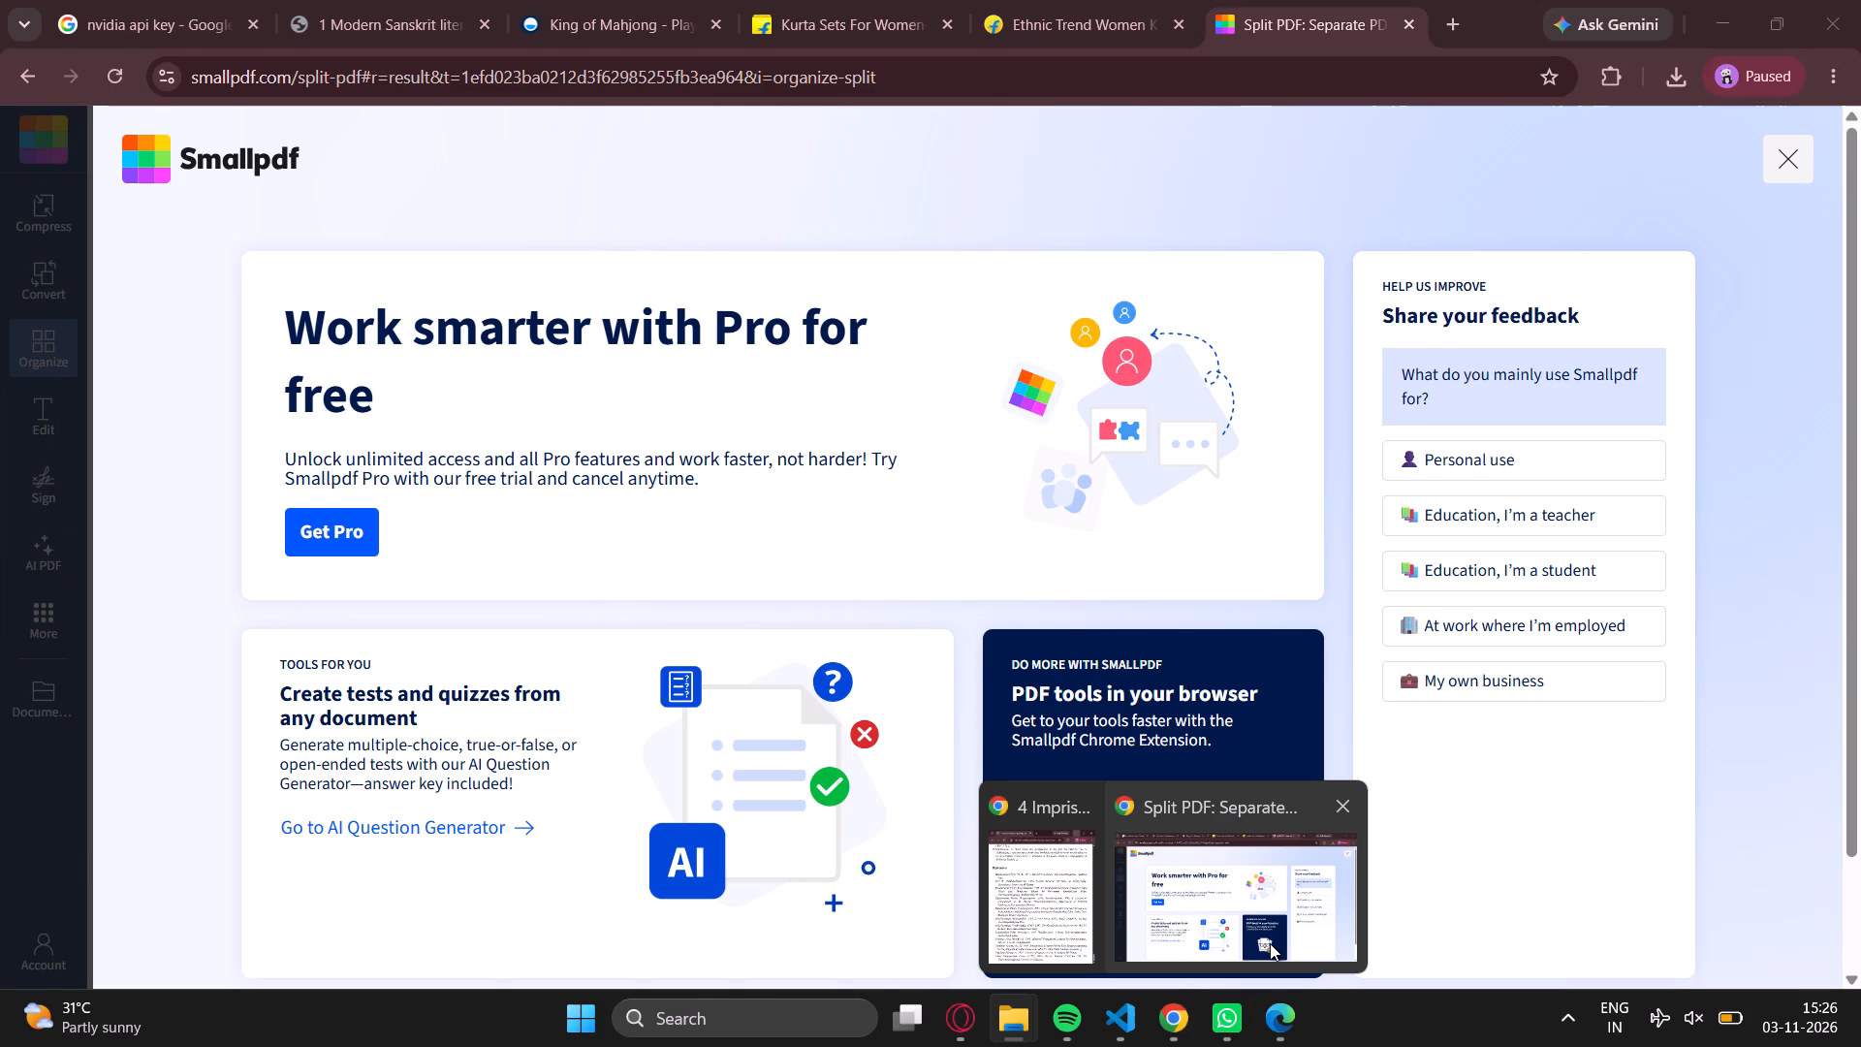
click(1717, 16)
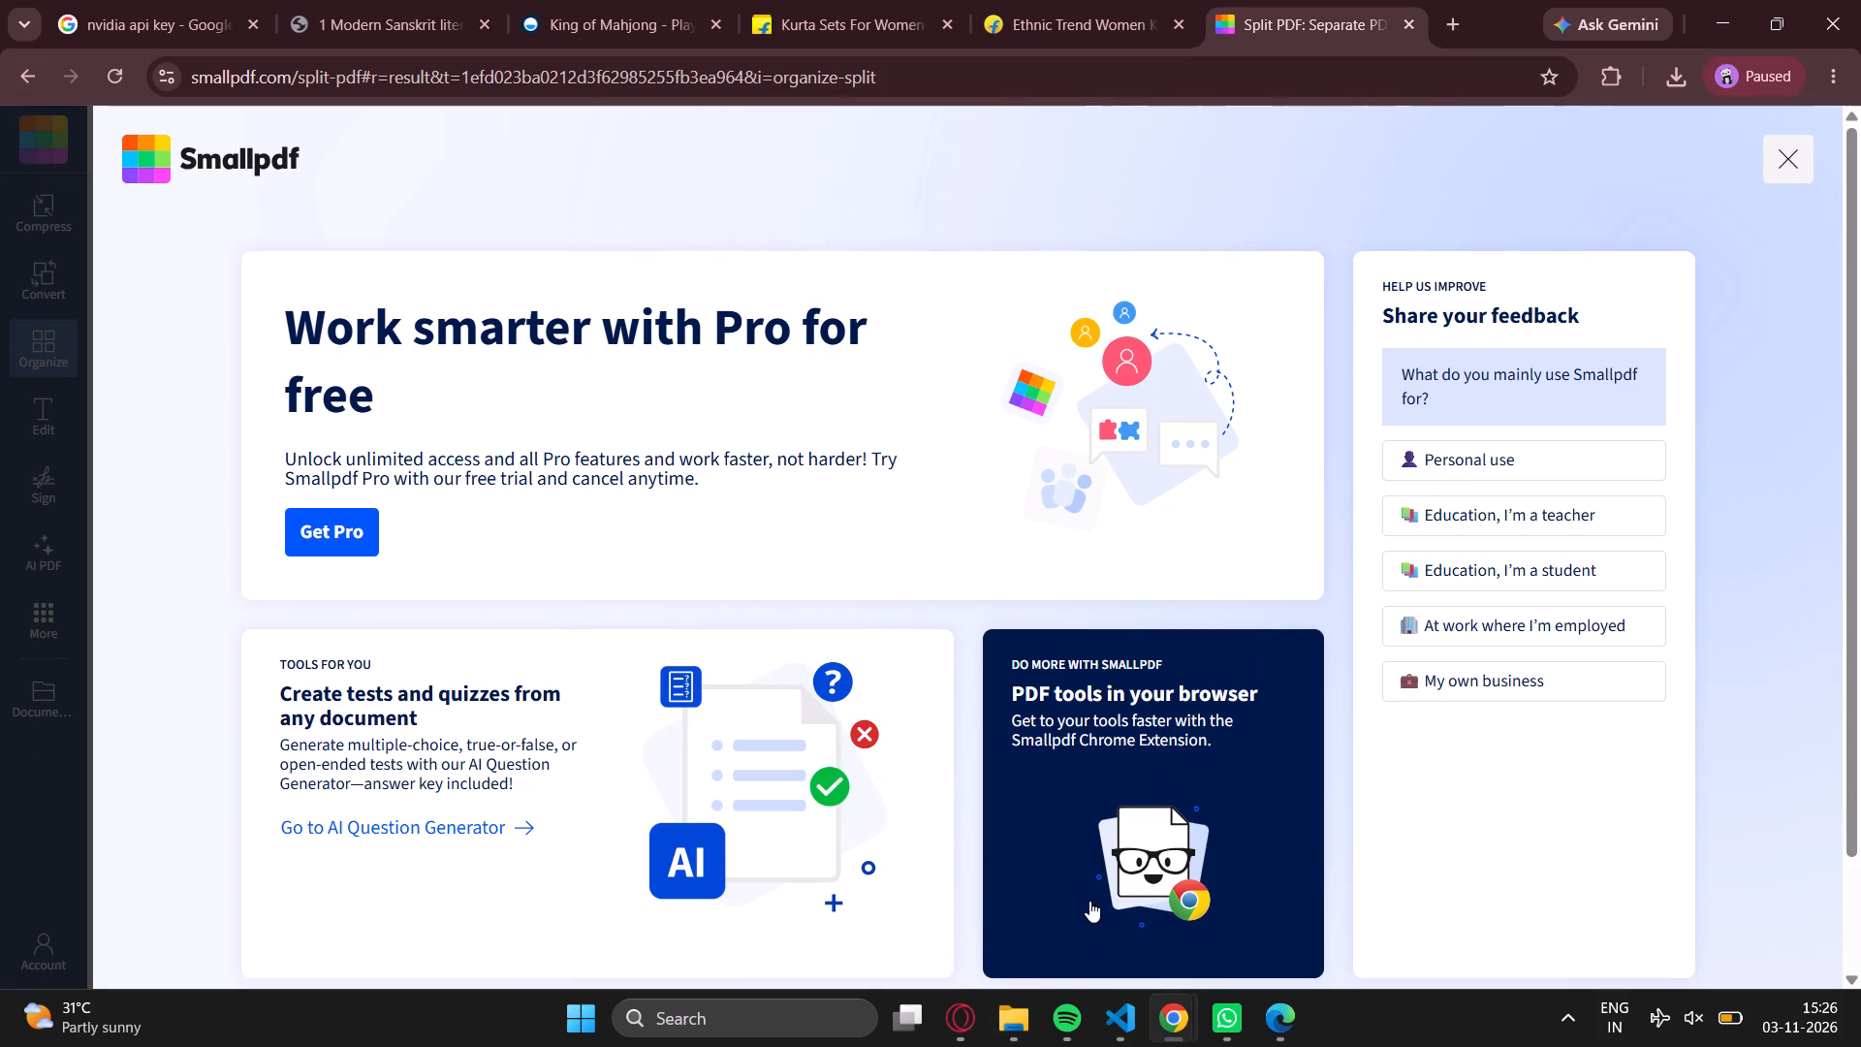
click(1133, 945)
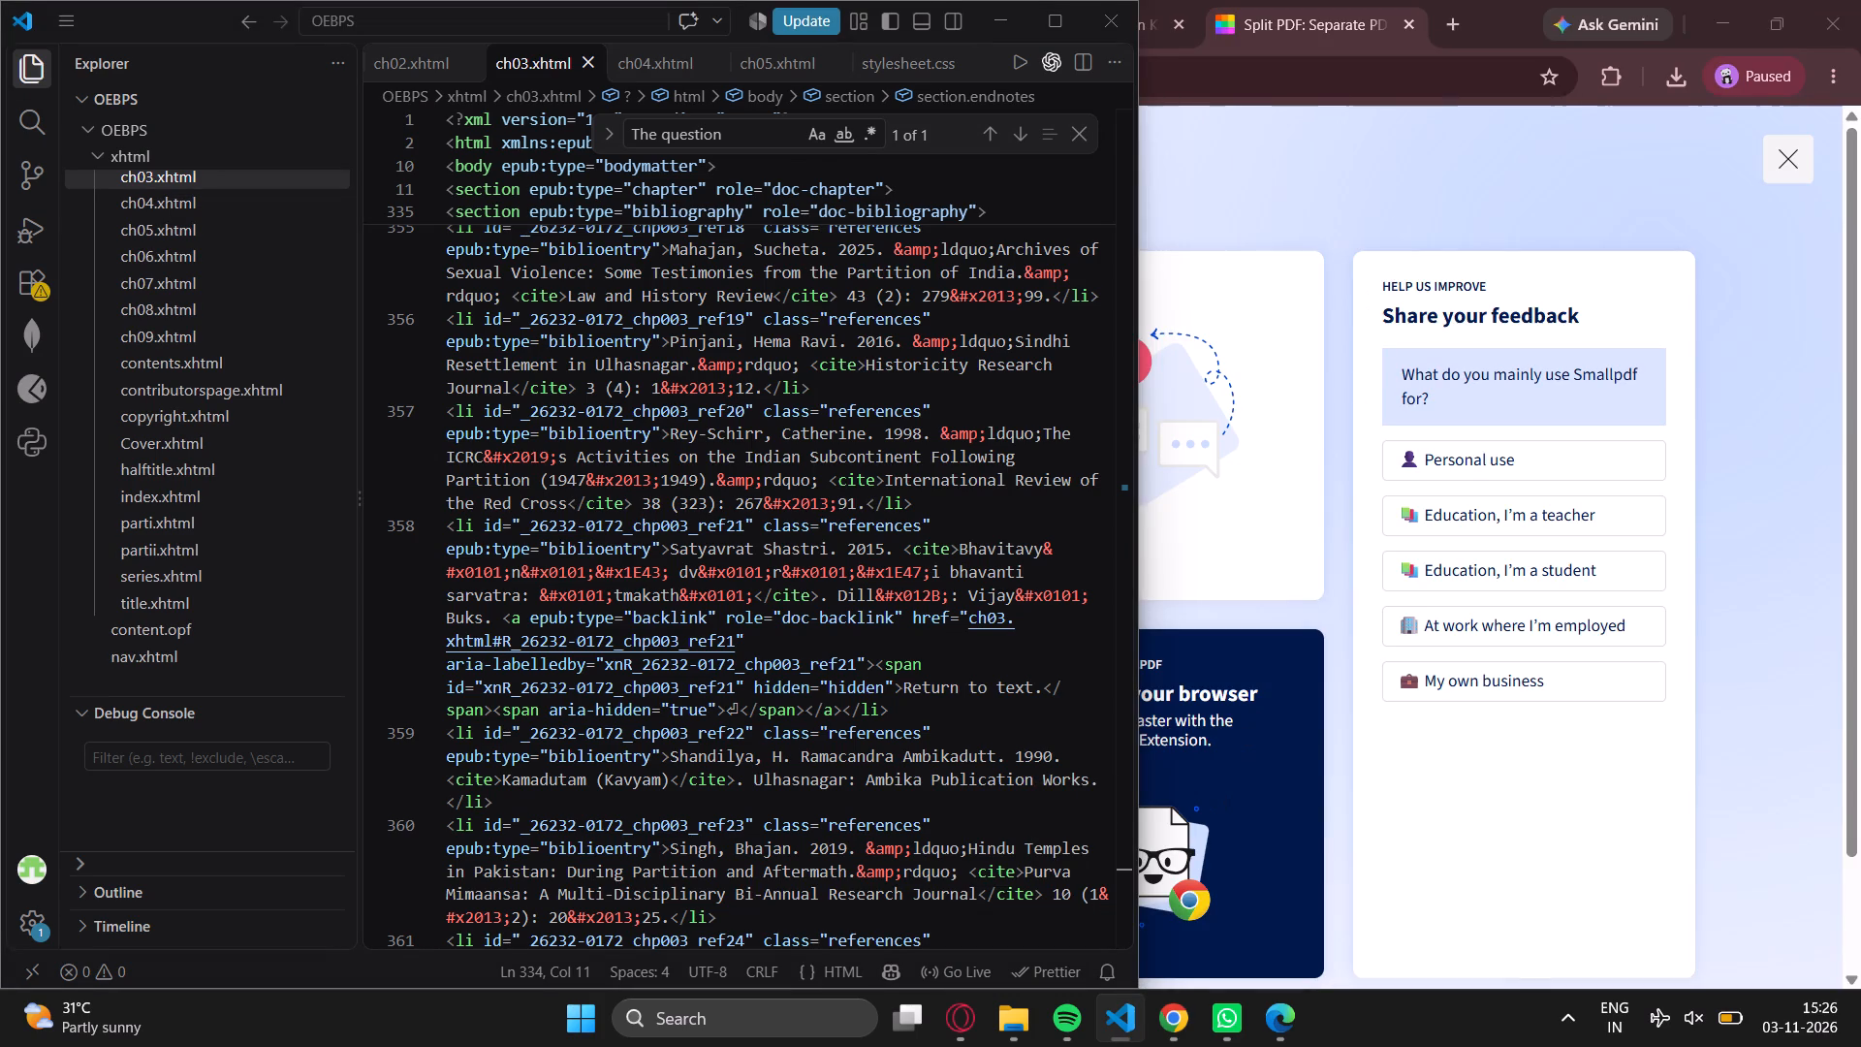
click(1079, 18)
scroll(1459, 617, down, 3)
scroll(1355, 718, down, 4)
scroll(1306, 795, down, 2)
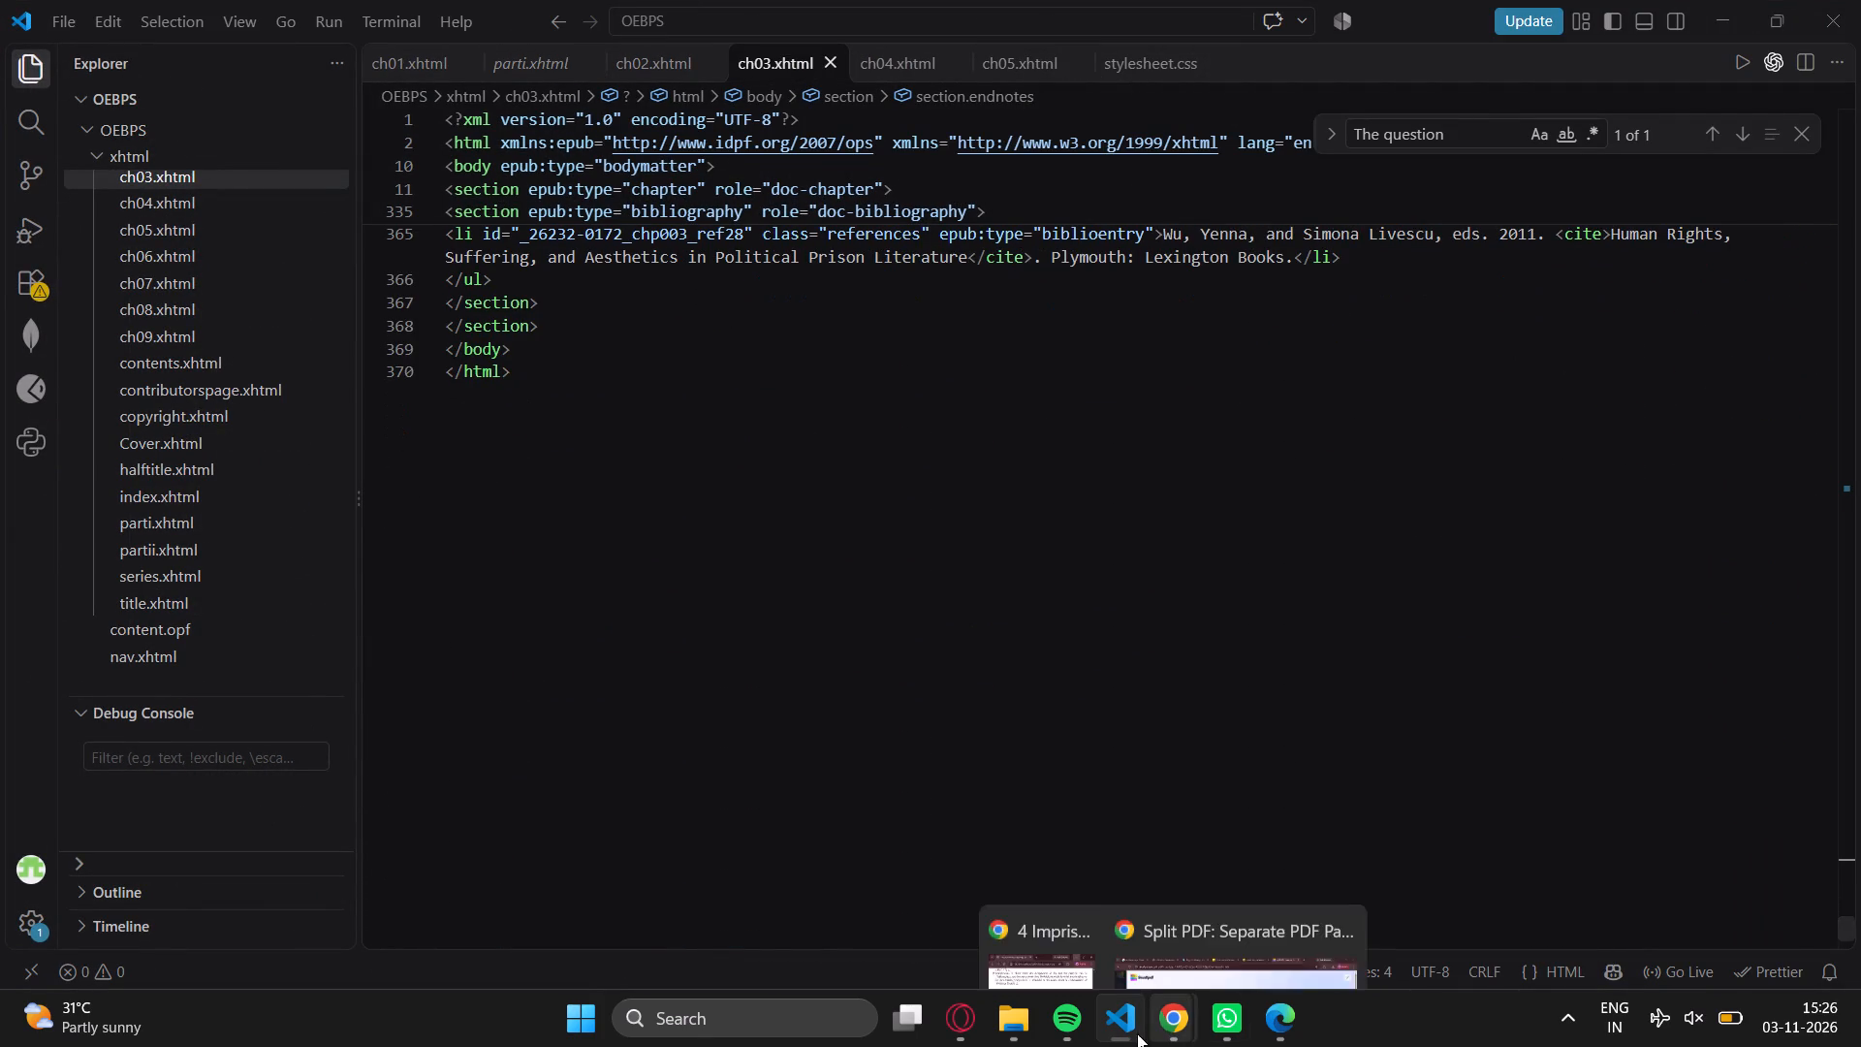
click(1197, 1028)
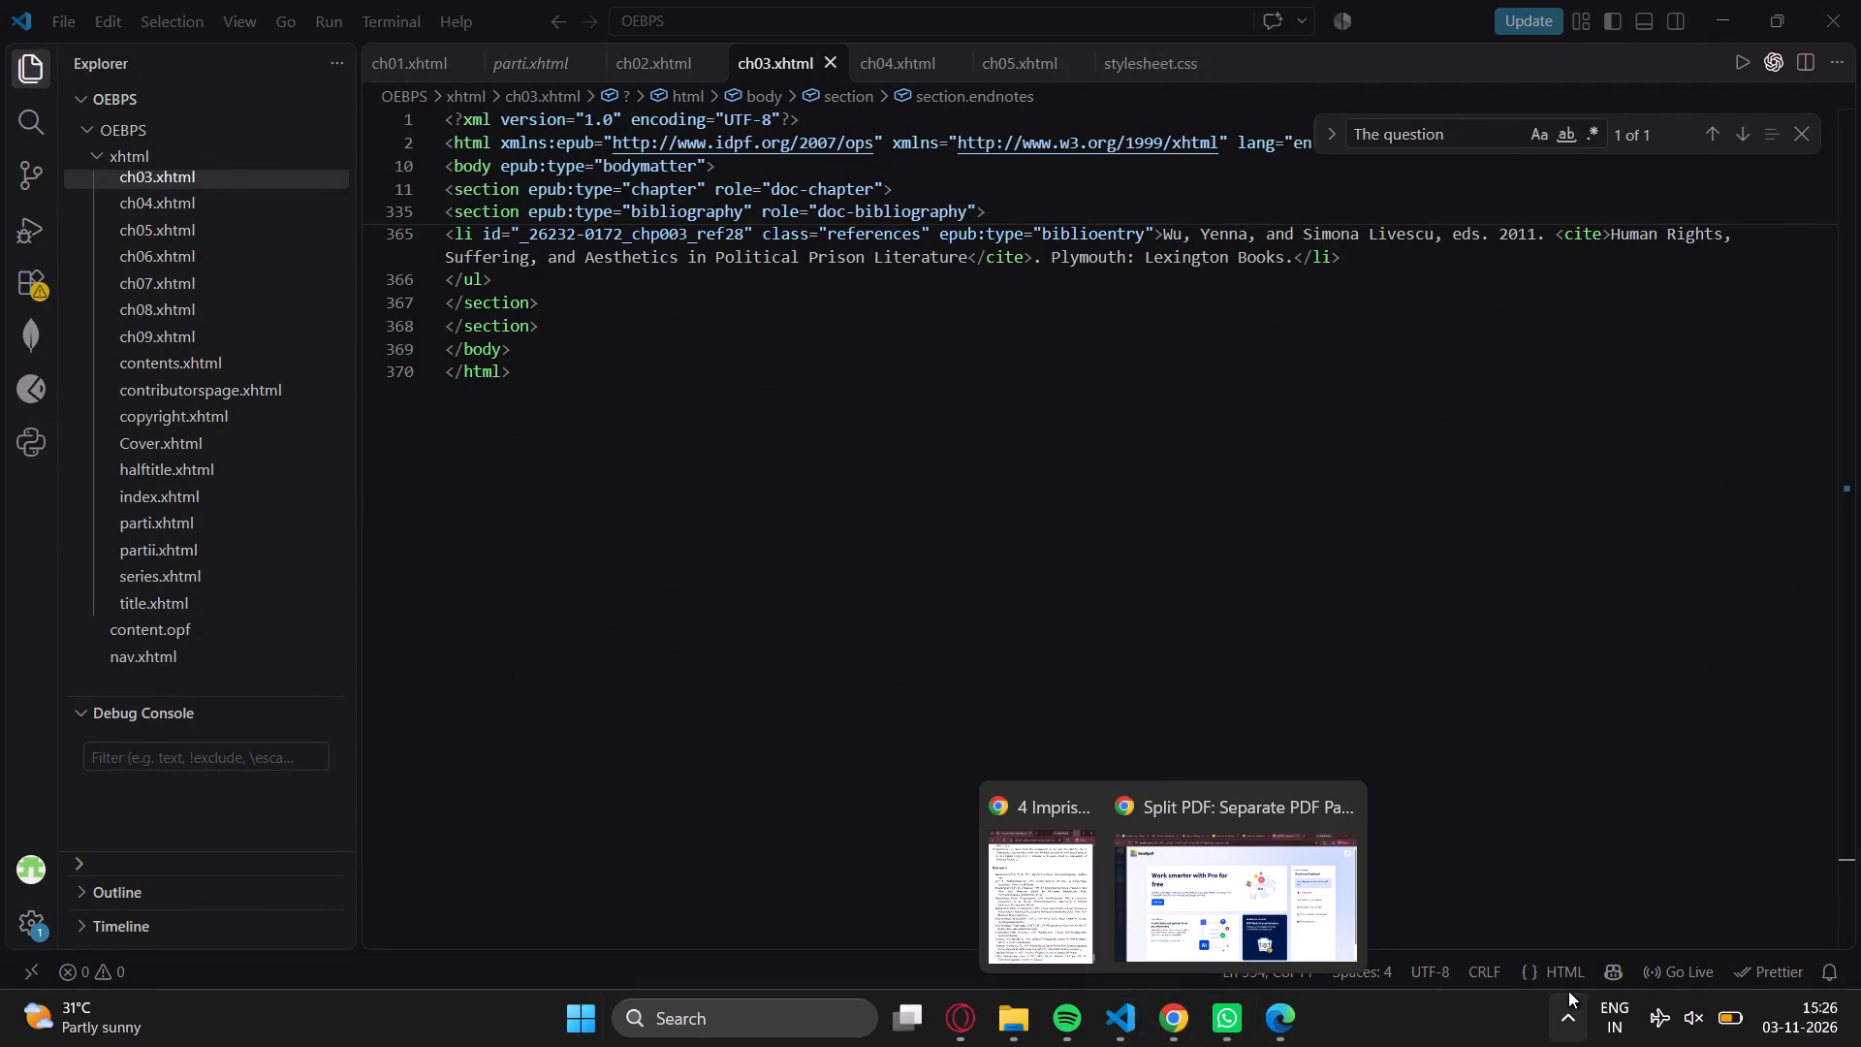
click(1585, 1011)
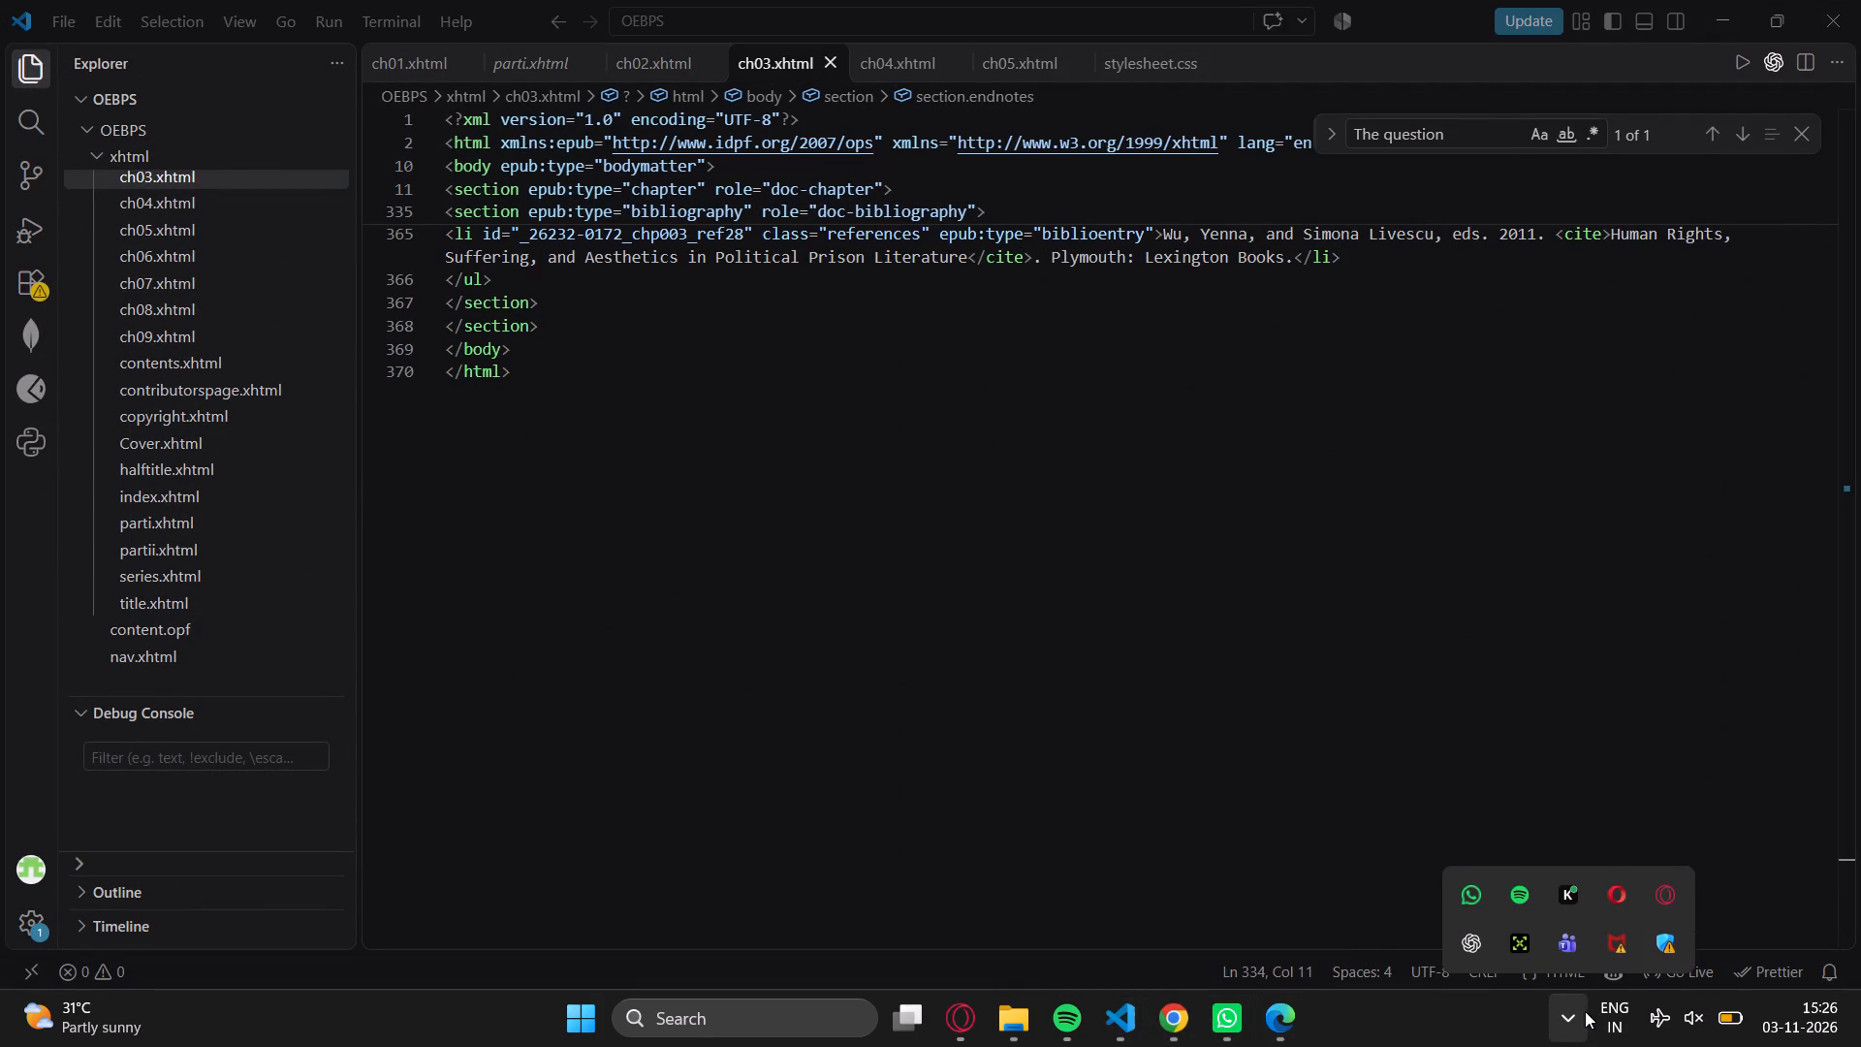
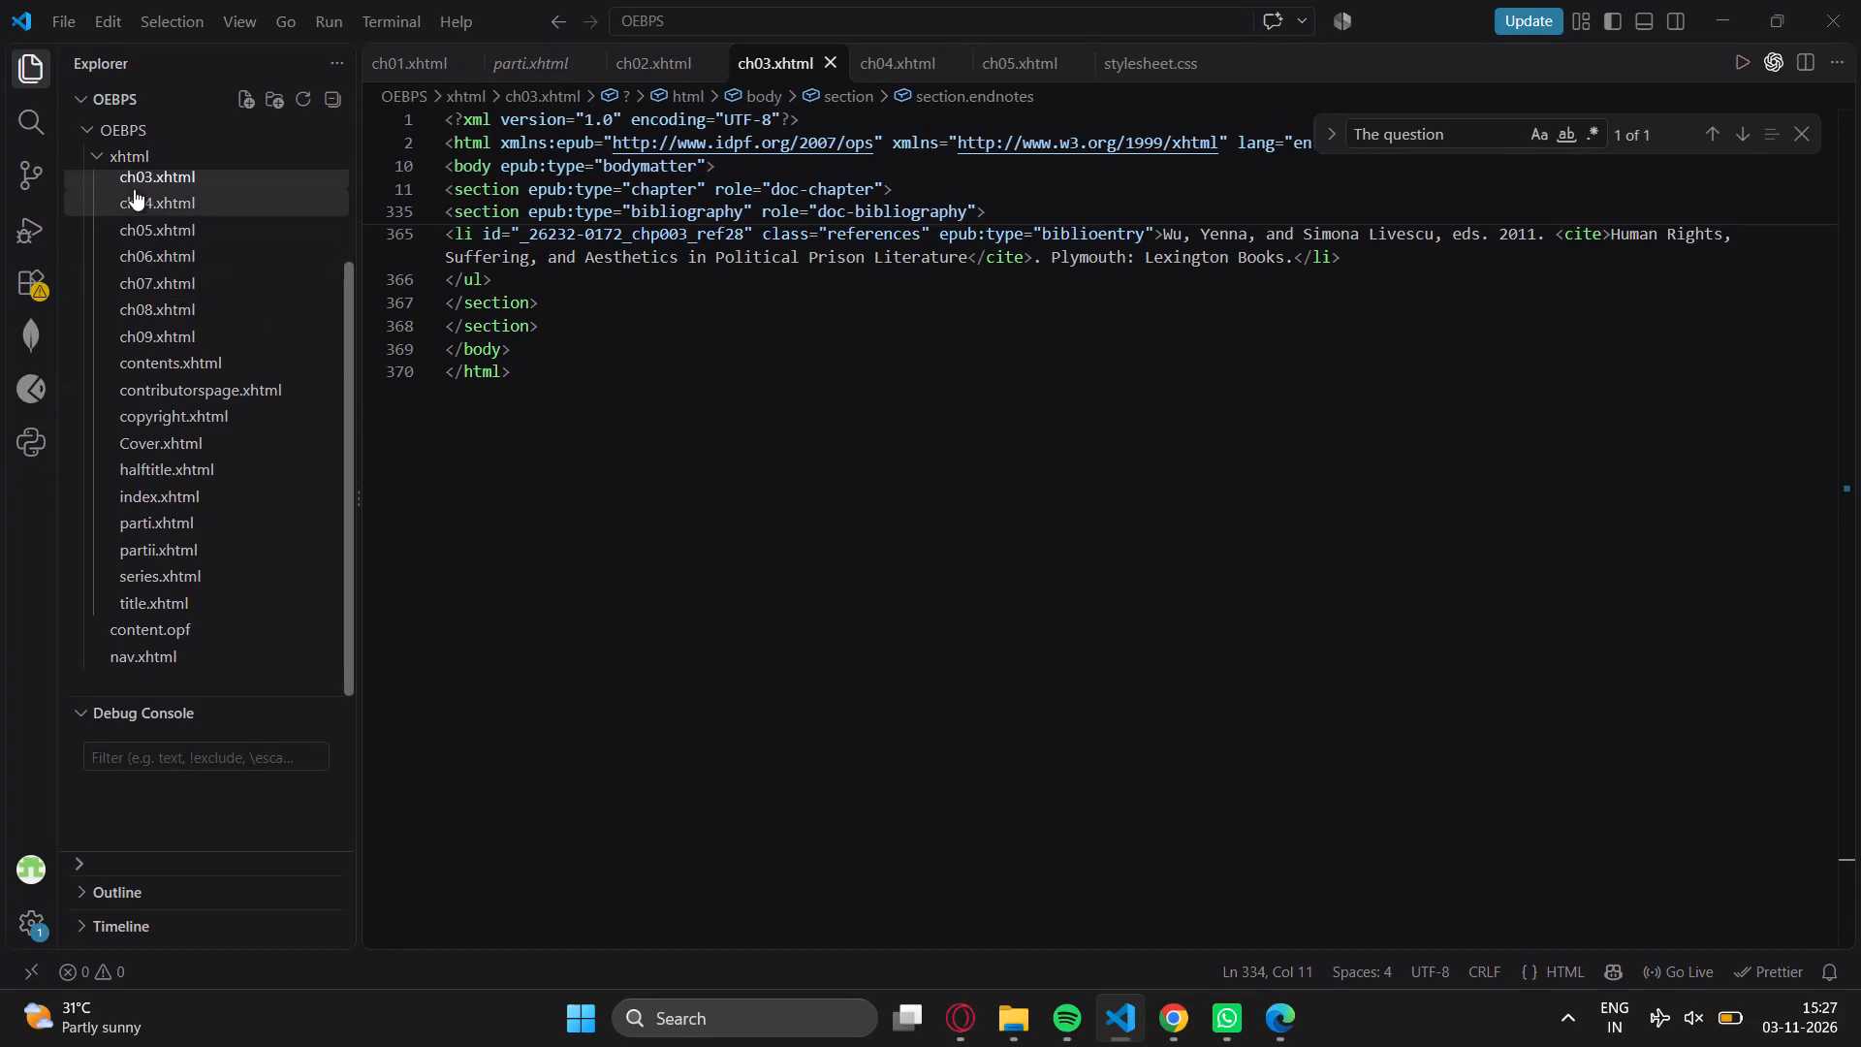
Open ch03.xhtml and ch05.xhtml in the code editor and examine the markup of their closing notes and references sections.
click(152, 178)
scroll(680, 519, up, 2)
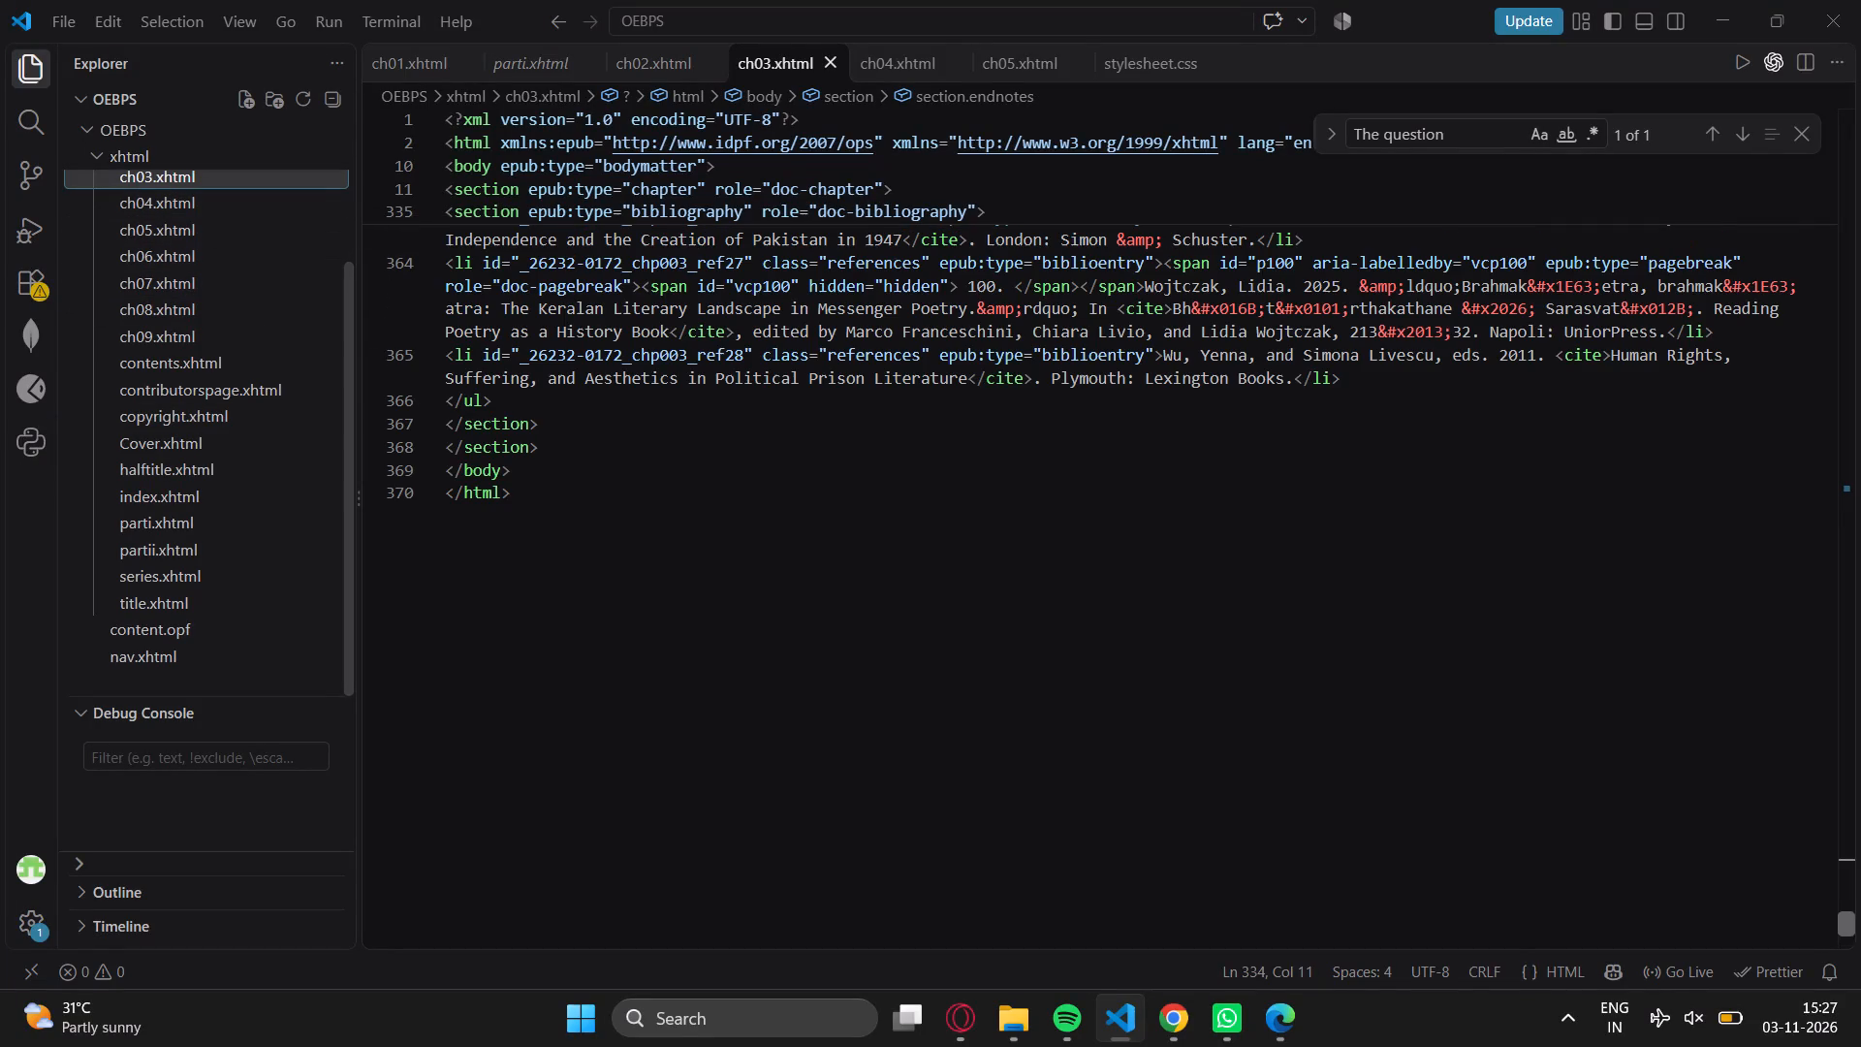
click(164, 221)
scroll(634, 489, up, 4)
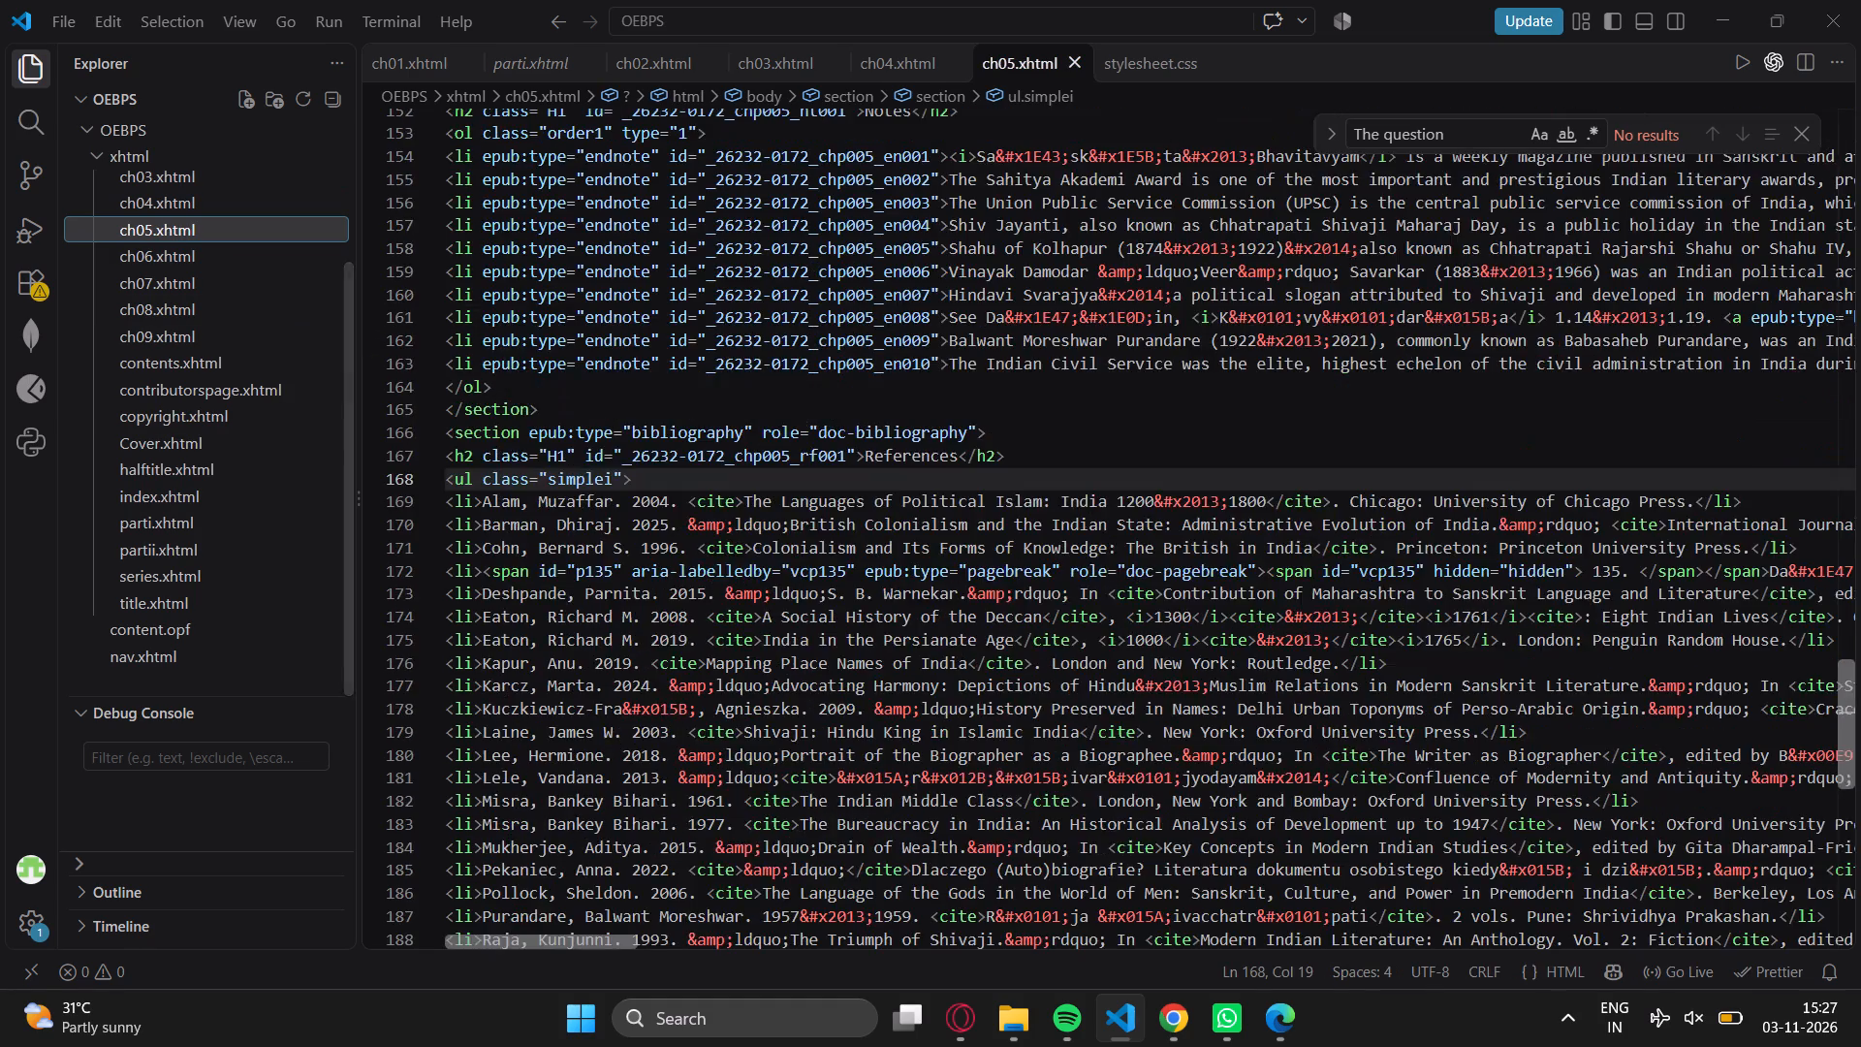
scroll(621, 522, up, 5)
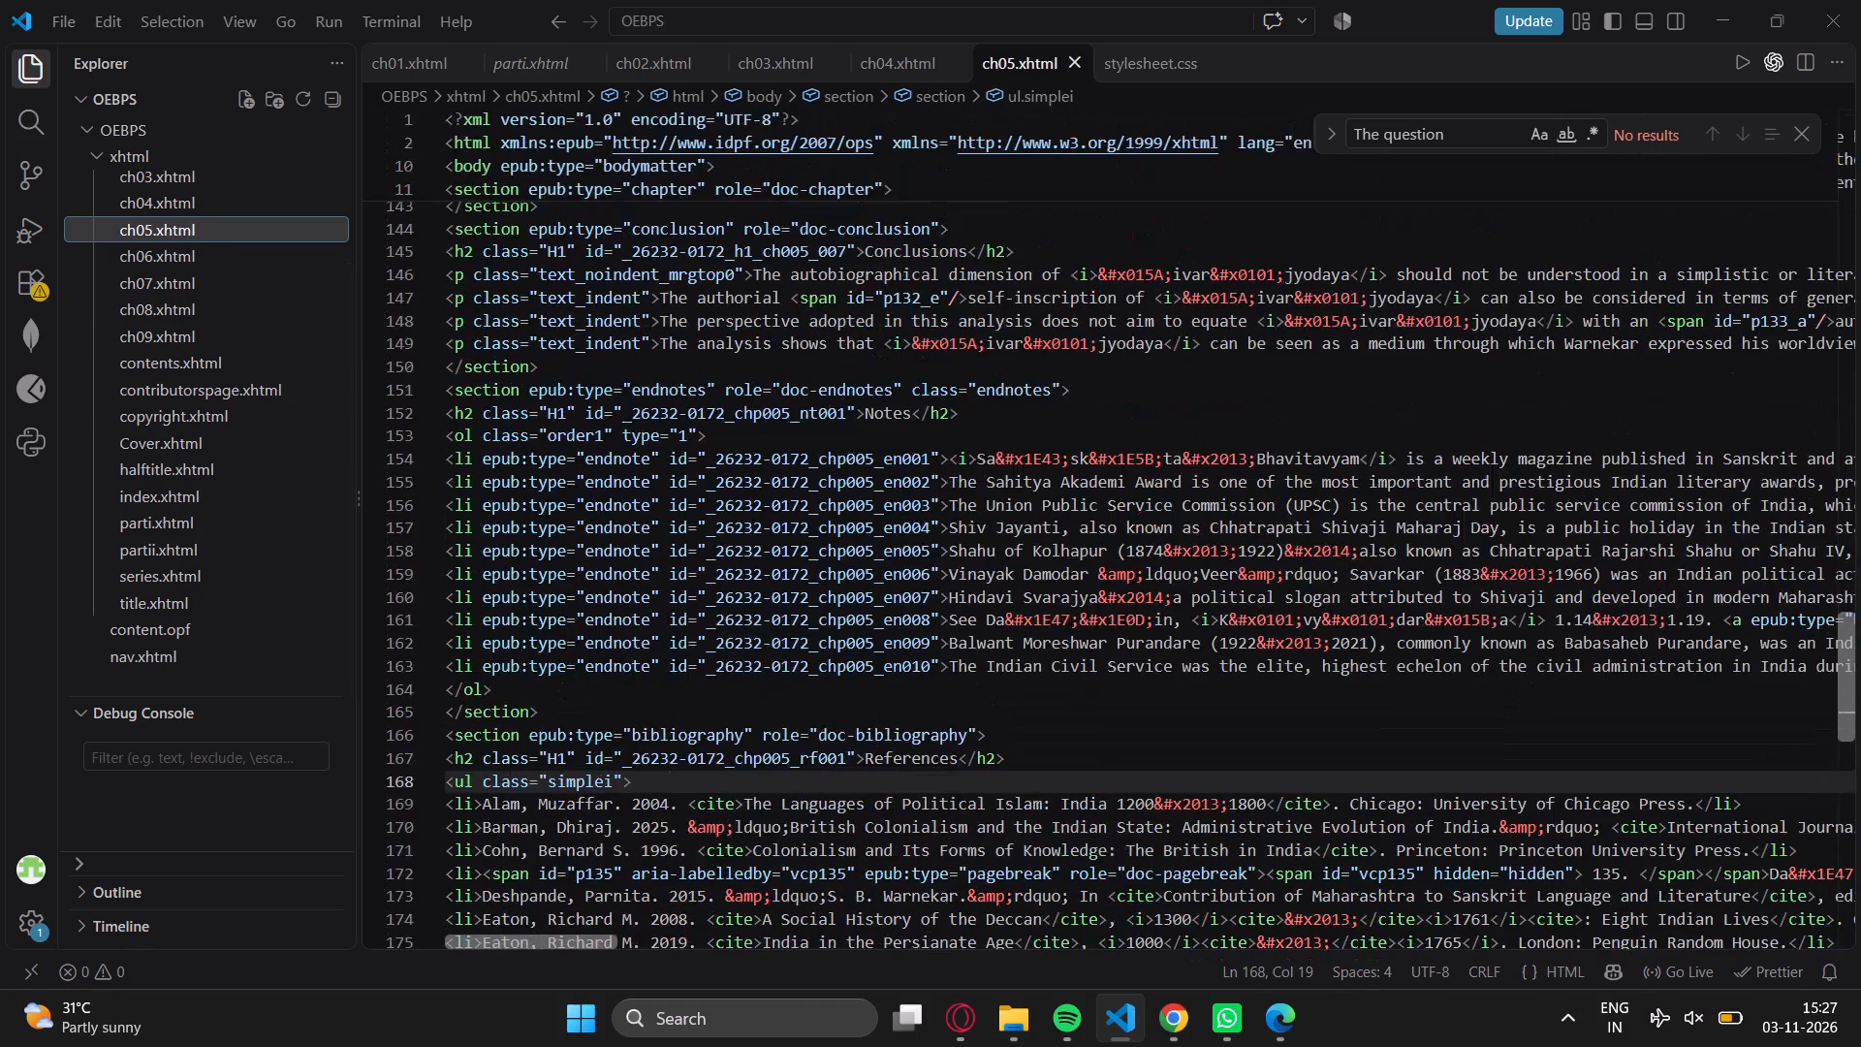